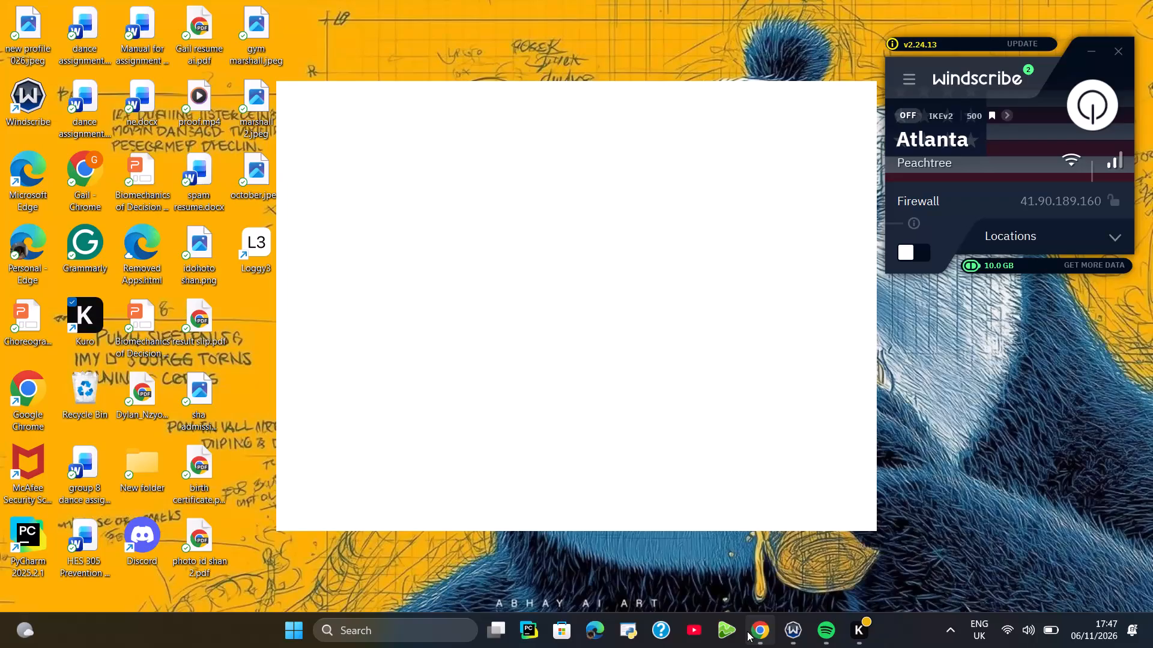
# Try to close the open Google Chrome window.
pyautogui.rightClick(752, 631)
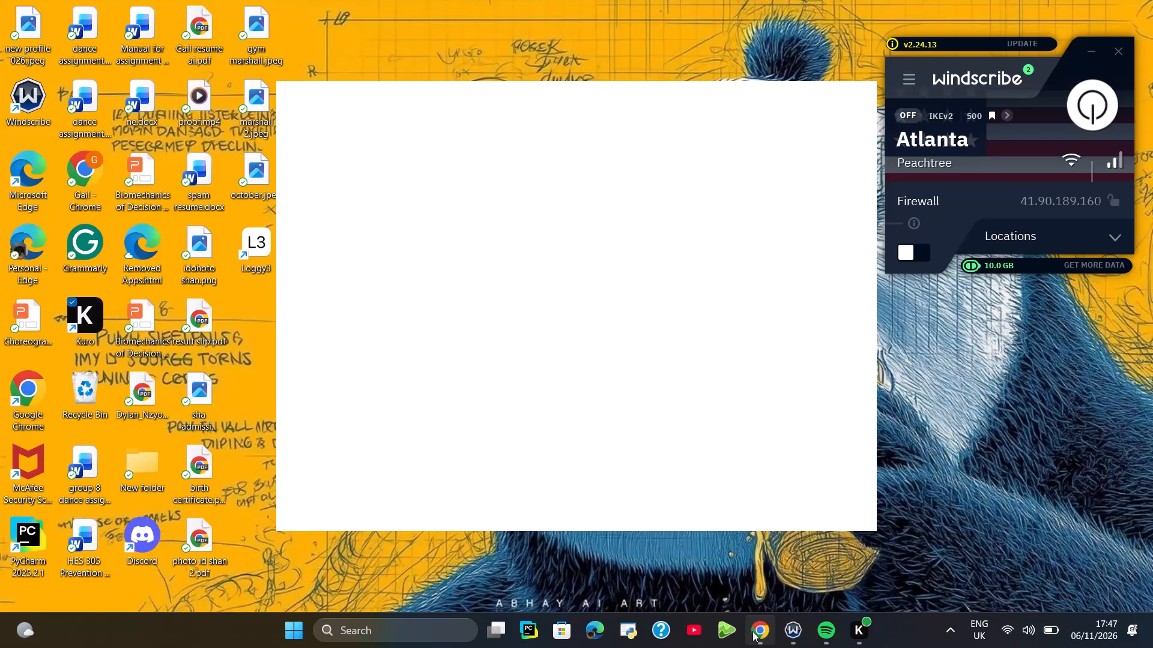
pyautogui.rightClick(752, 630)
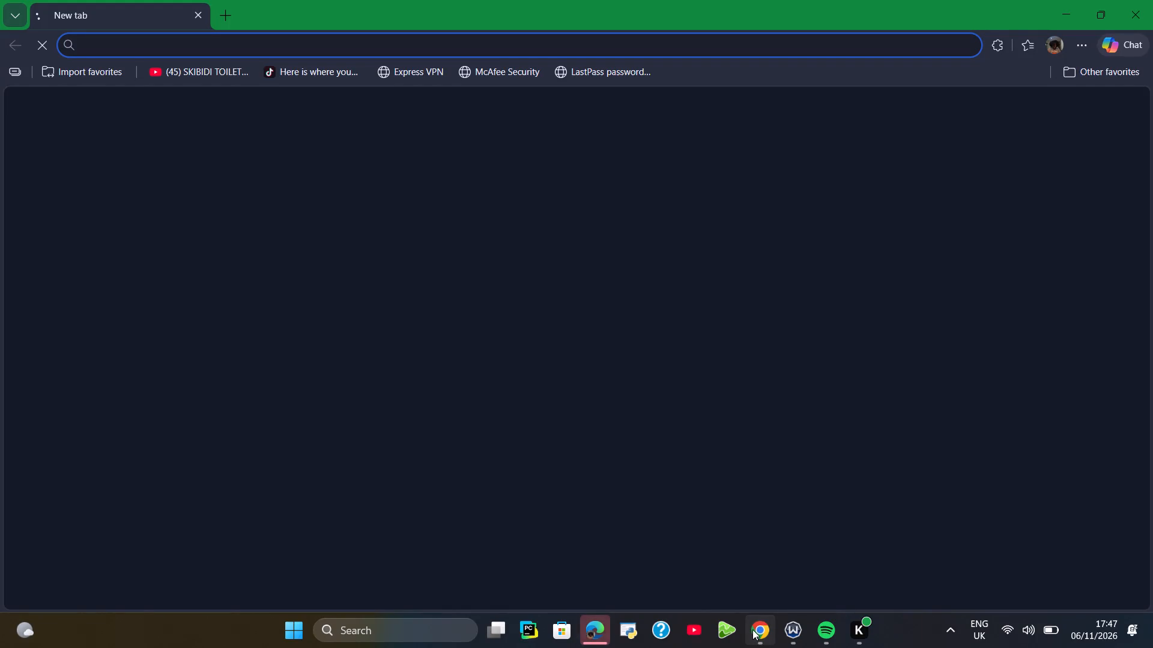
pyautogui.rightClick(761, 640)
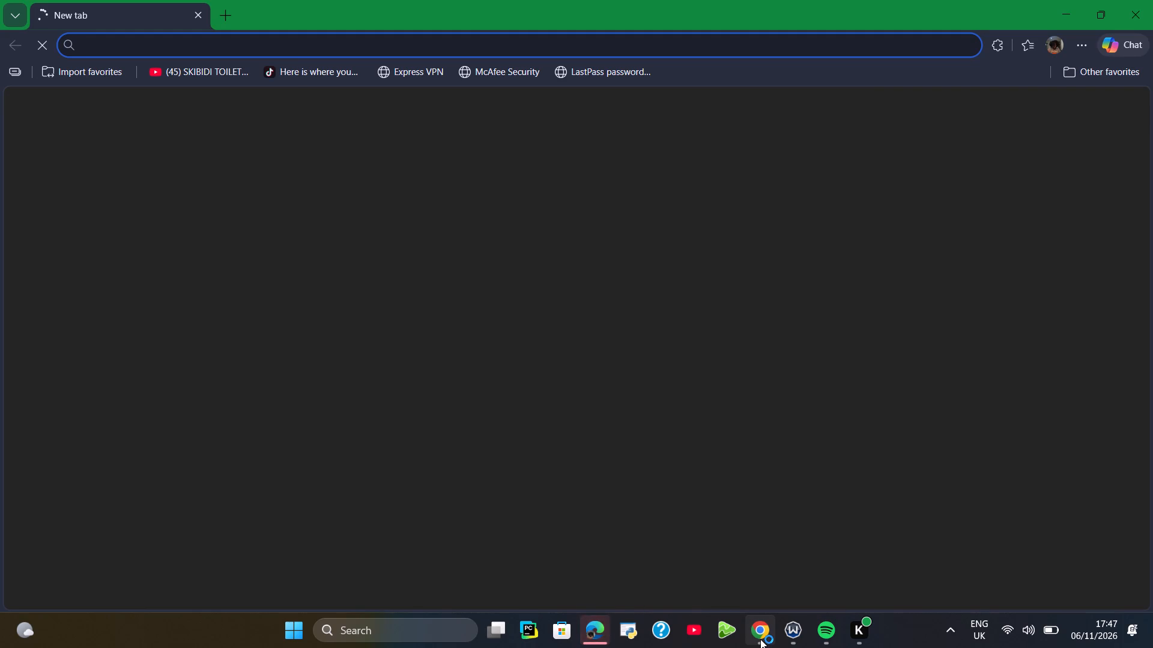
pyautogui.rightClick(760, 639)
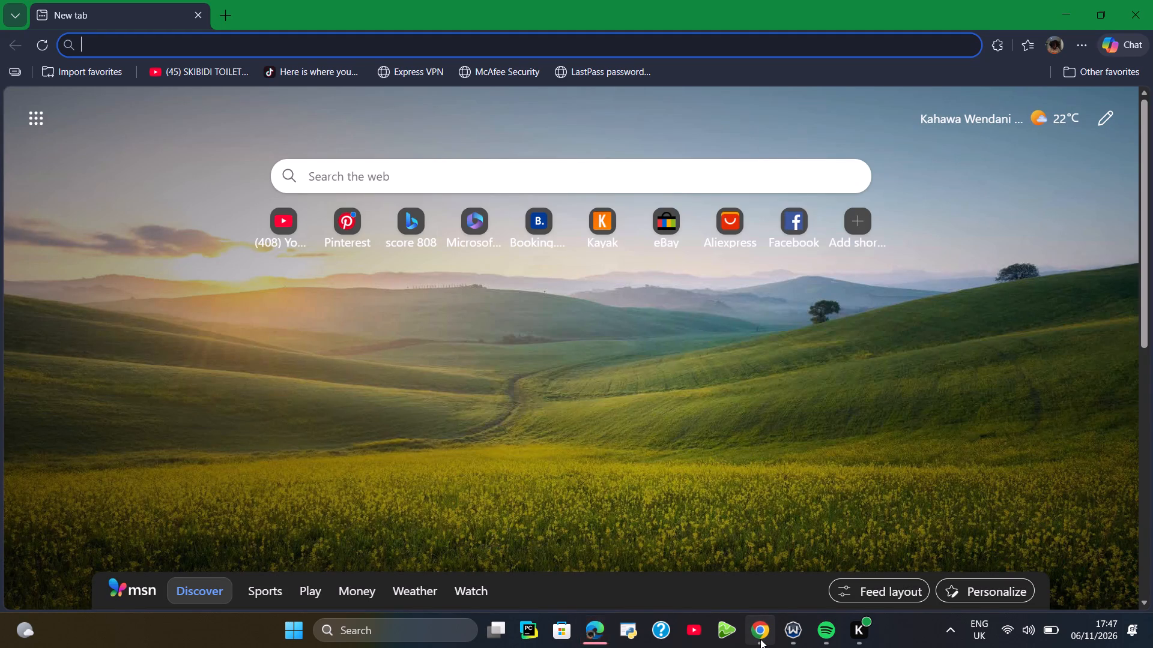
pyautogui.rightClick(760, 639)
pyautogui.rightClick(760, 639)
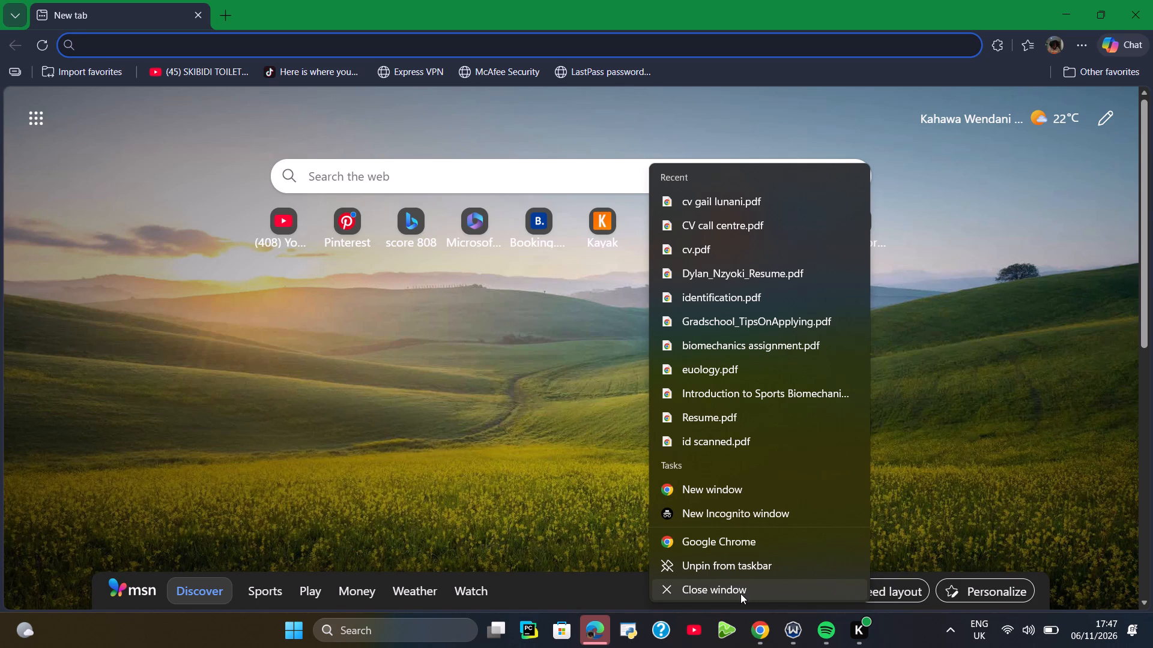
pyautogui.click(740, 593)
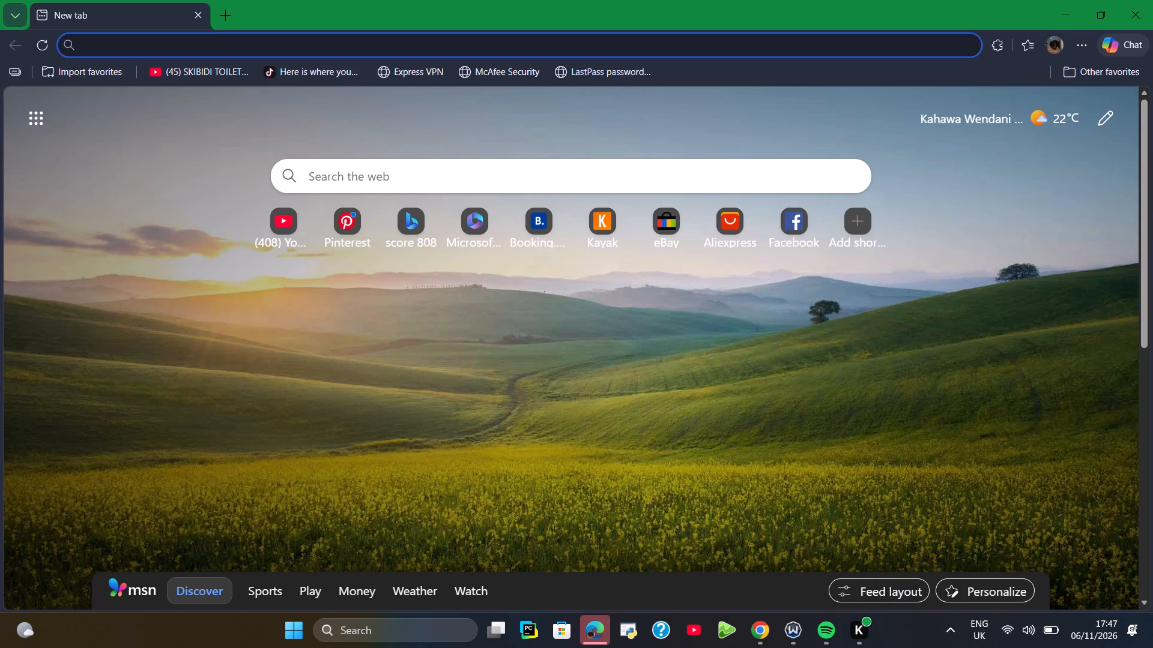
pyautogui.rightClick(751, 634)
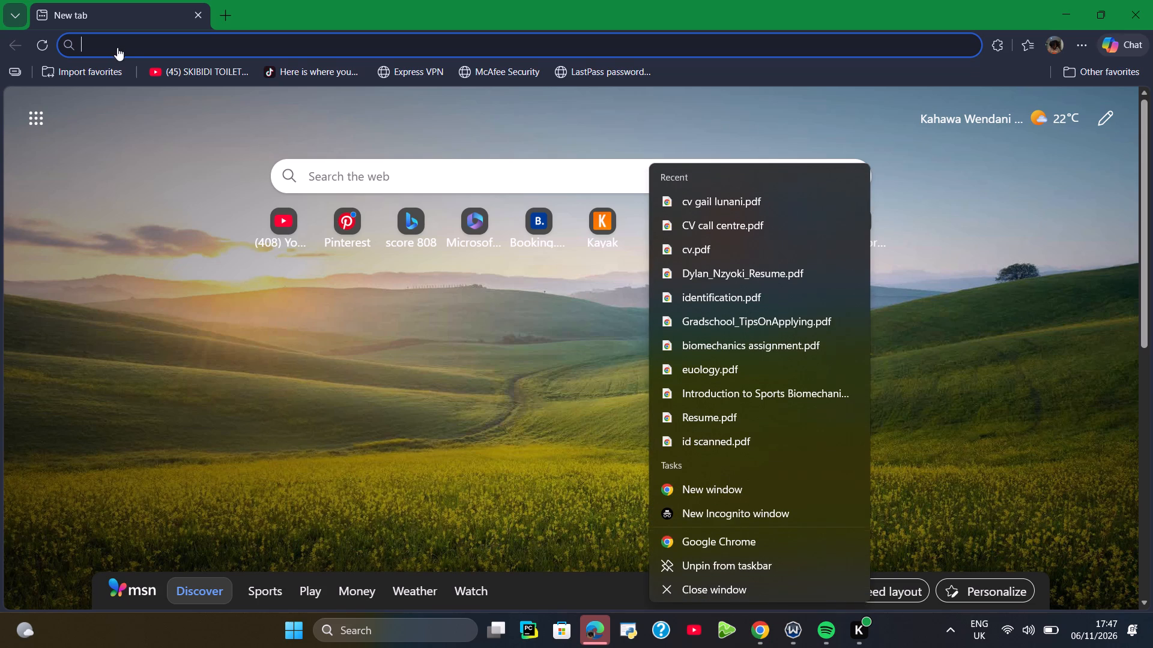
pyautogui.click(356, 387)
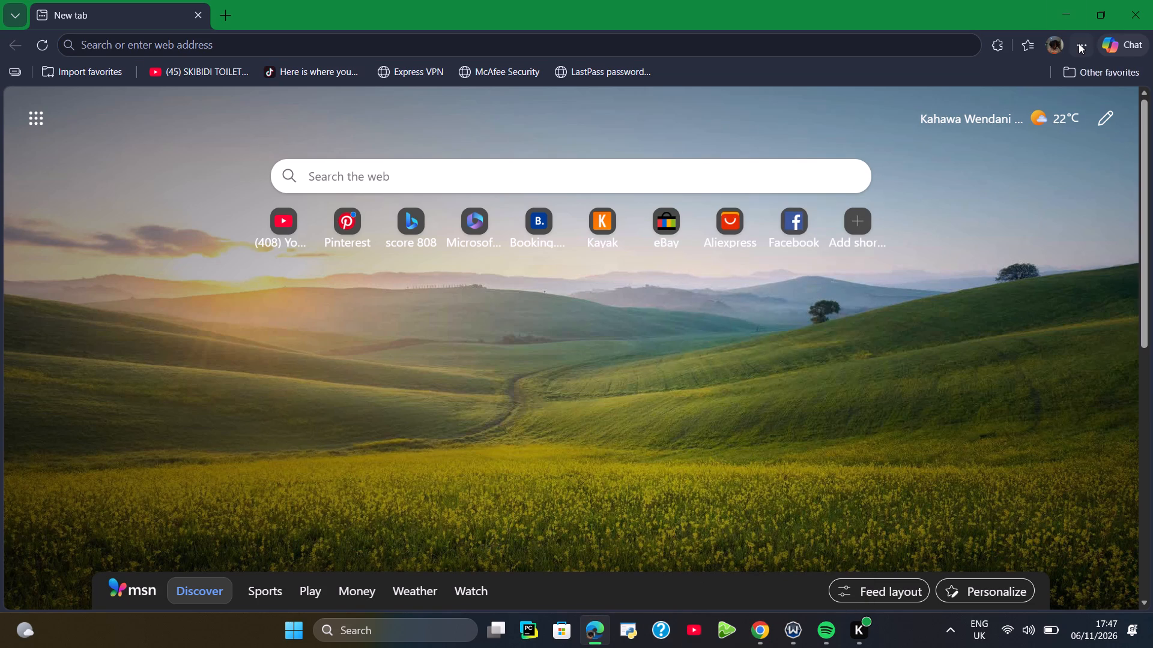
# Open the 2025 DECEMBER SCHOLARSHIP LIST spreadsheet from the Microsoft Edge browsing history.
pyautogui.click(1079, 43)
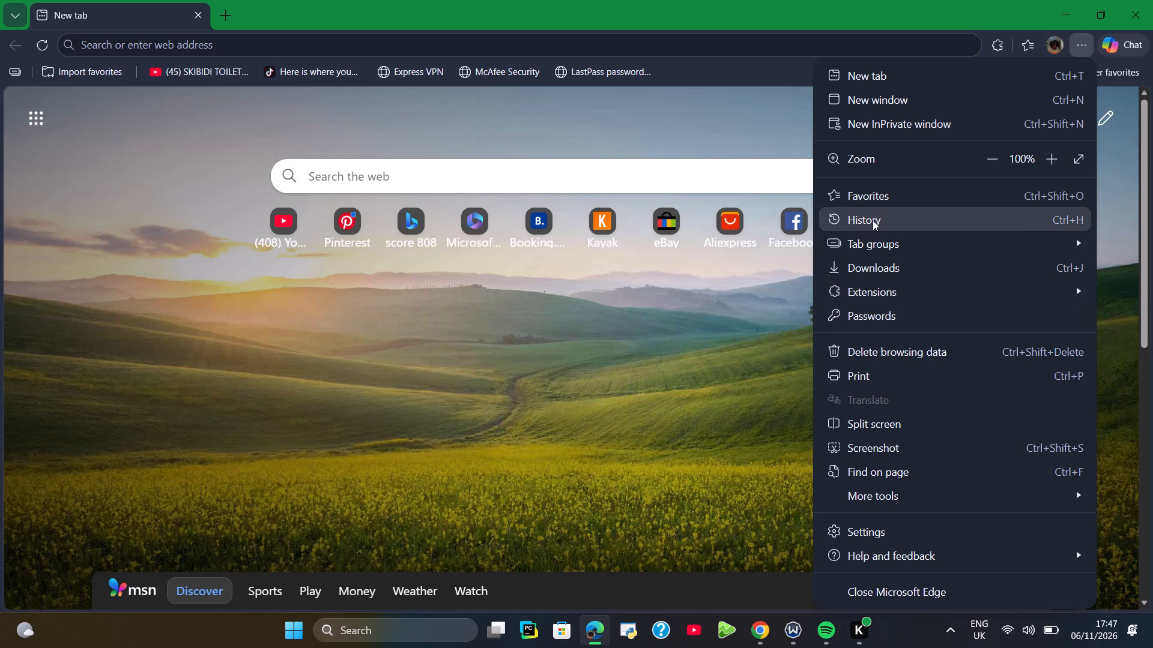
pyautogui.click(873, 220)
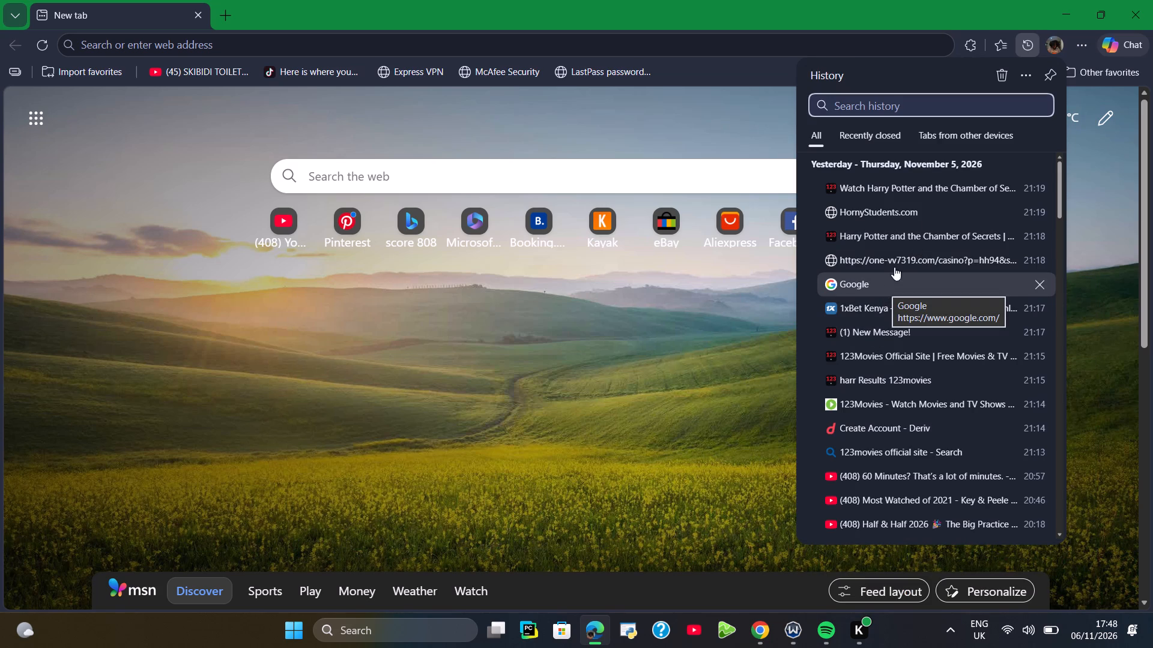
pyautogui.scroll(-4, 924, 324)
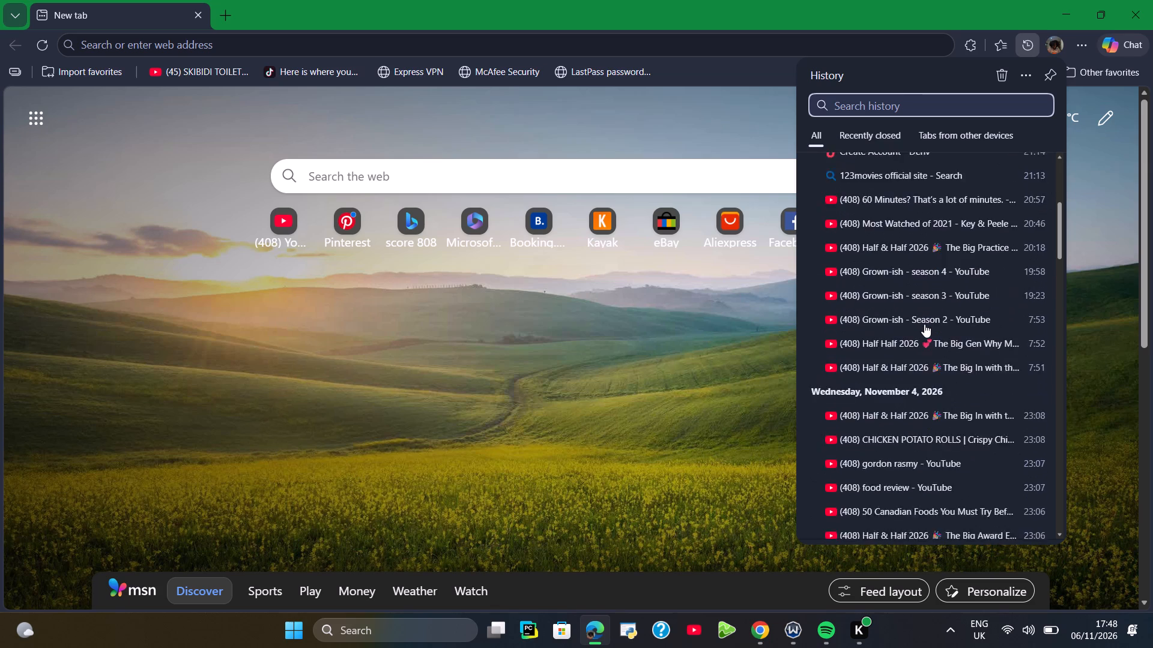
pyautogui.scroll(-4, 924, 324)
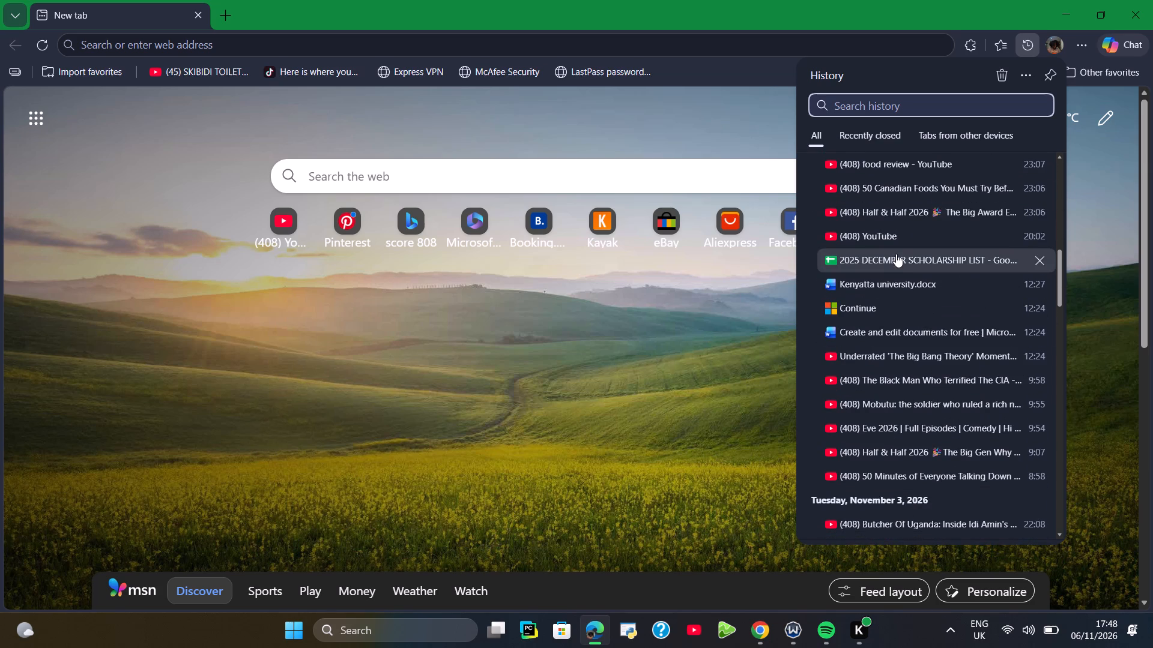
pyautogui.click(901, 254)
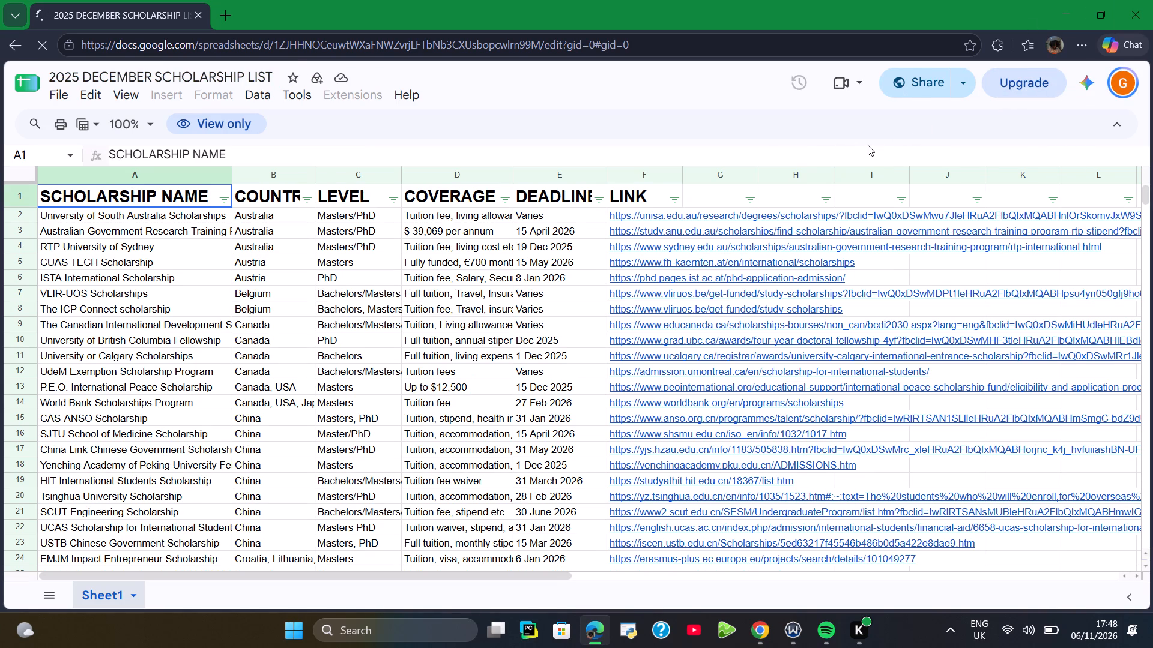
# Open the Google Sheets template gallery from the scholarship spreadsheet.
pyautogui.click(67, 94)
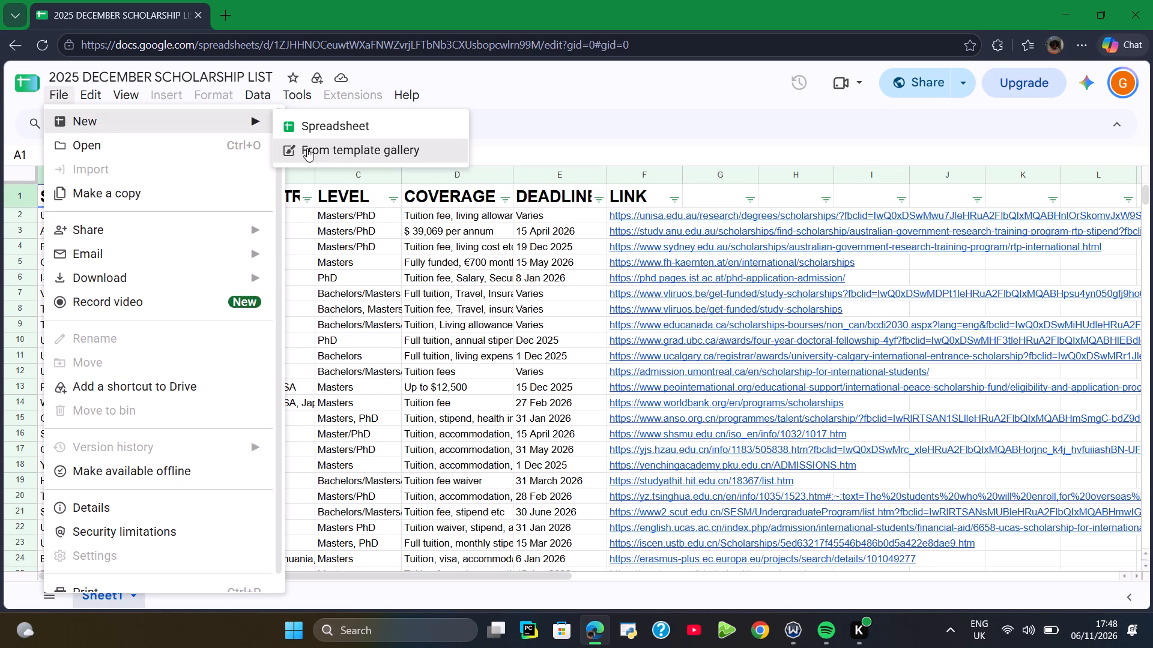
pyautogui.click(322, 145)
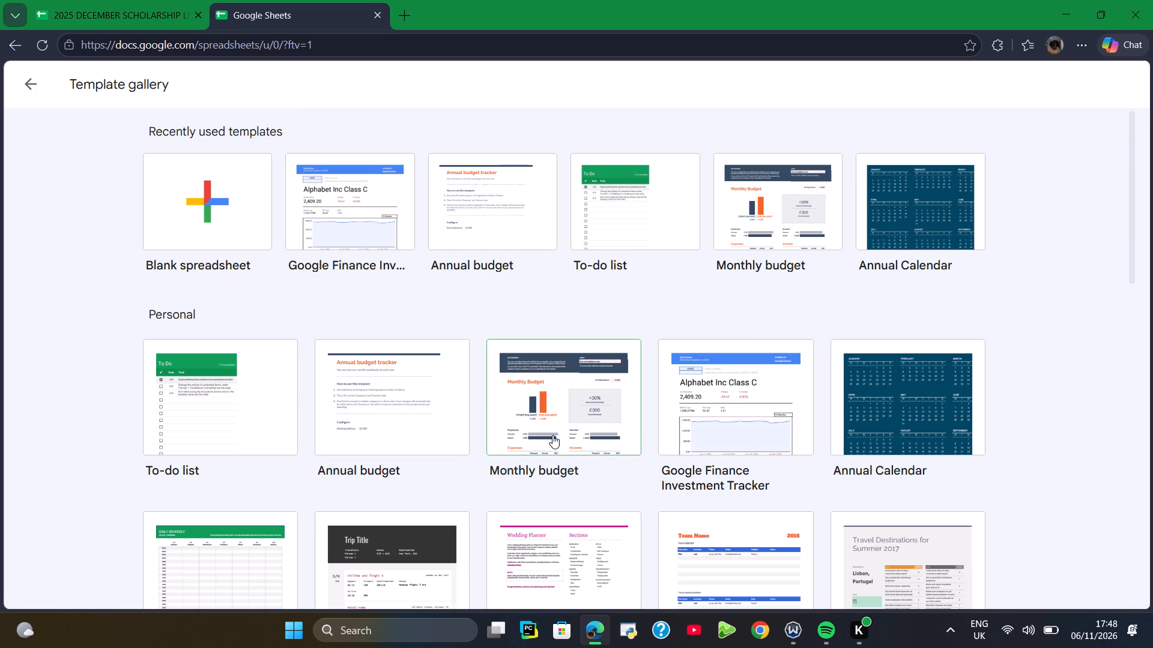
# Look through the Personal, Work, Project management and Education templates in the gallery.
pyautogui.scroll(-2, 552, 430)
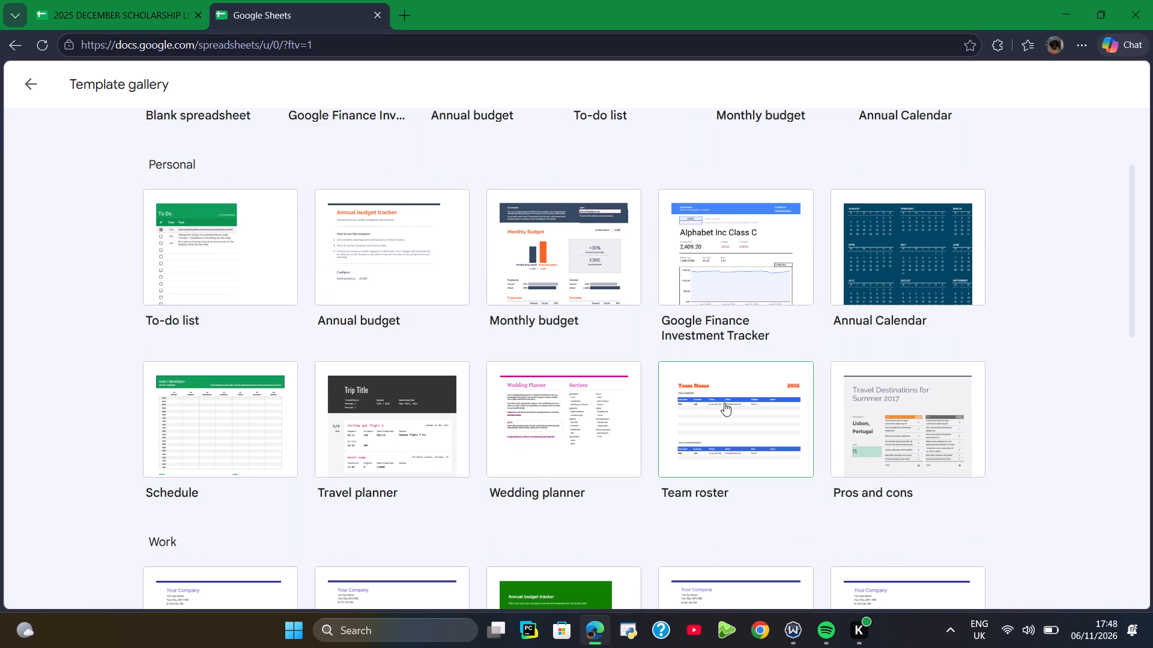
pyautogui.scroll(-4, 749, 392)
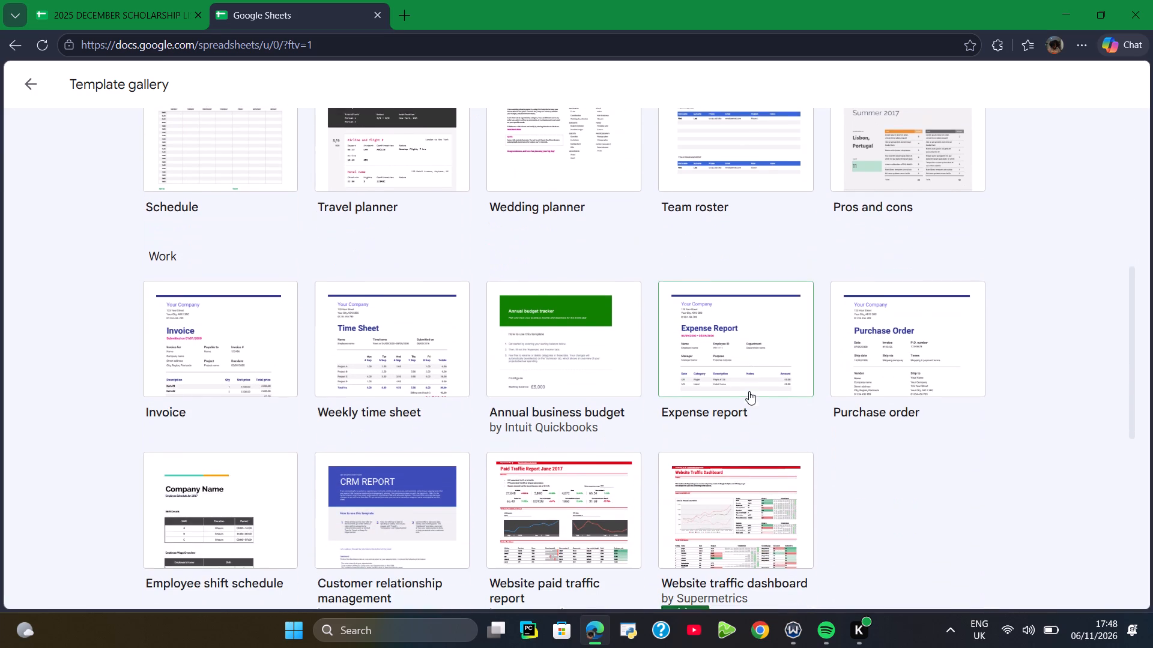
pyautogui.scroll(-1, 749, 391)
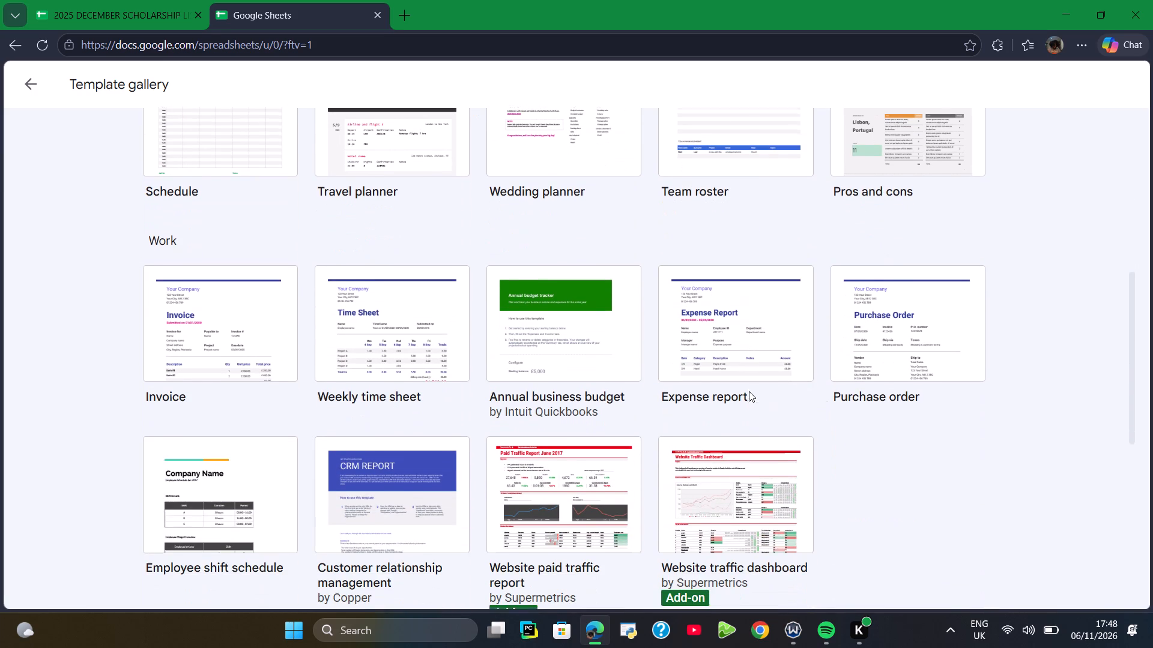
pyautogui.scroll(-1, 749, 391)
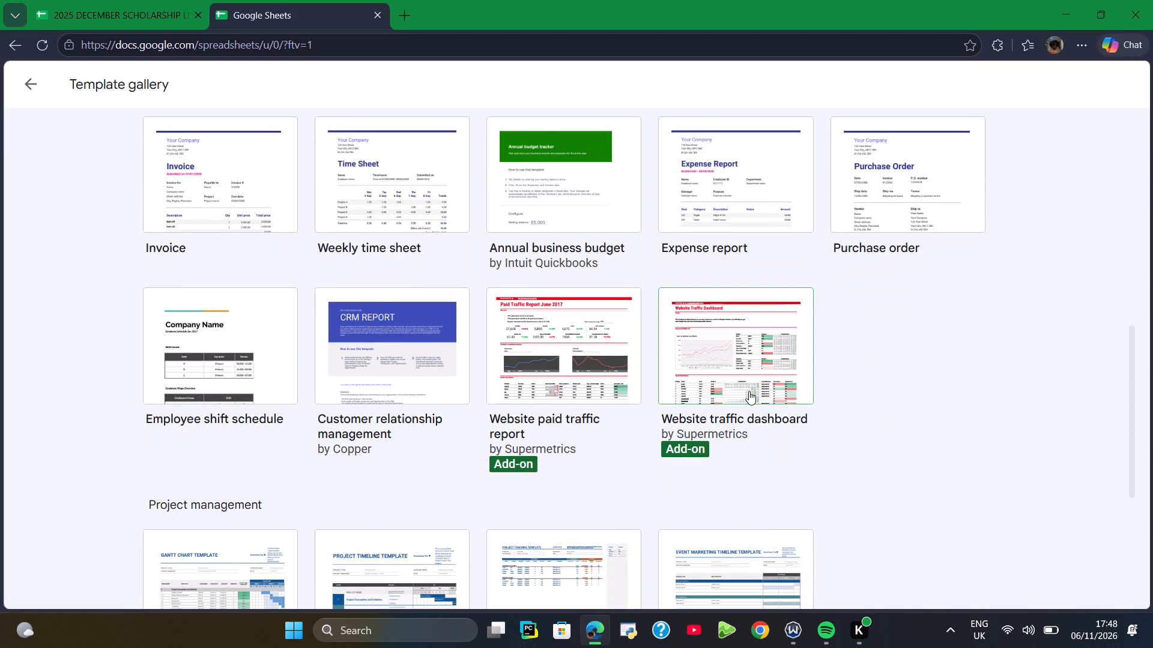
pyautogui.scroll(-4, 749, 391)
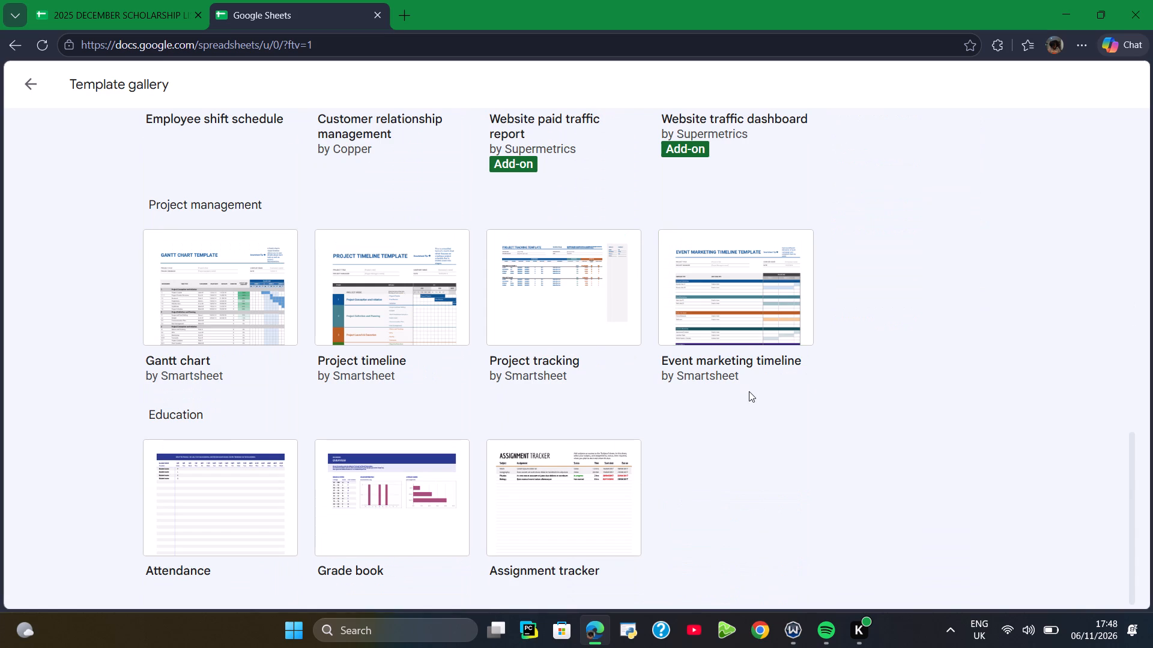
pyautogui.scroll(-2, 749, 391)
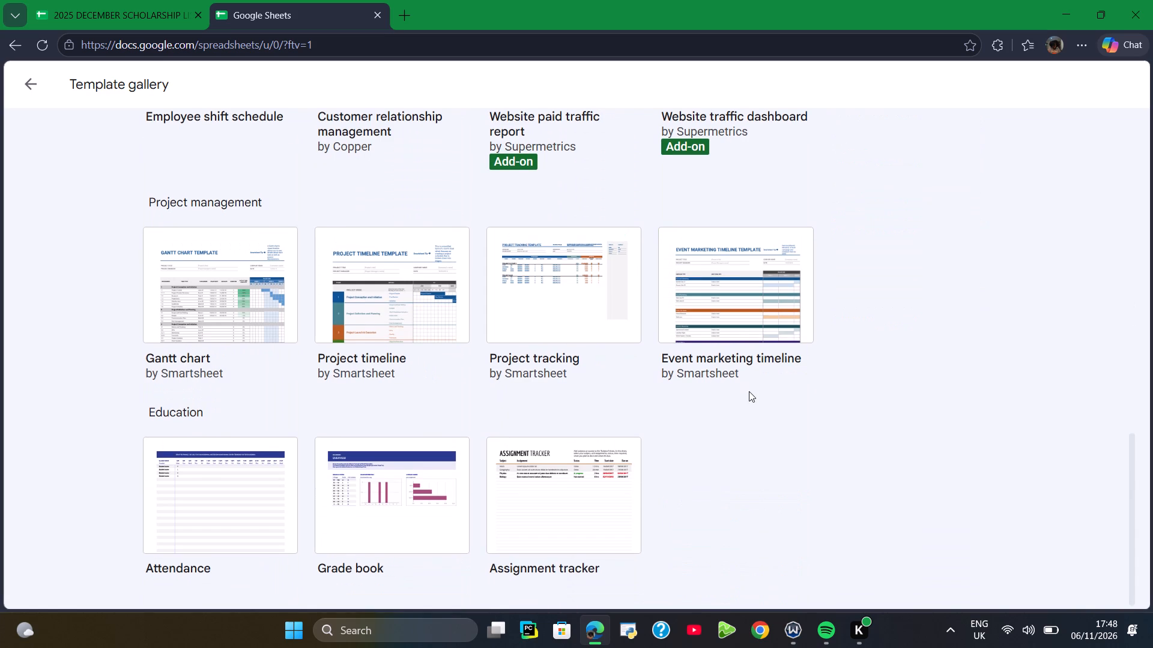
pyautogui.scroll(2, 748, 390)
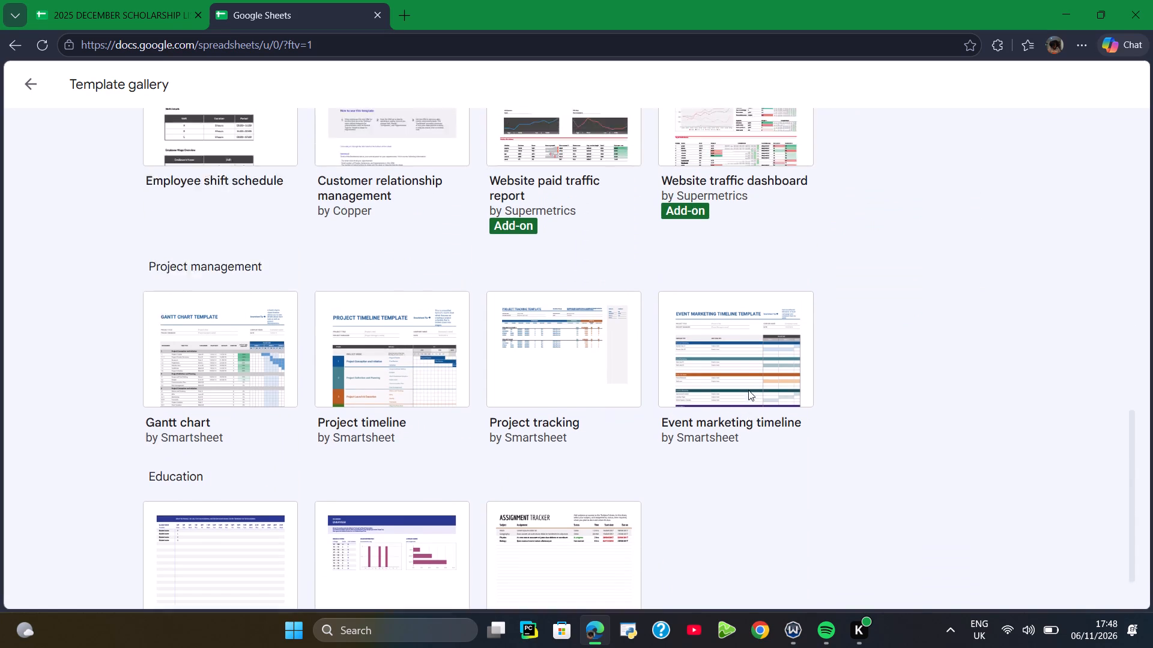
pyautogui.scroll(11, 748, 390)
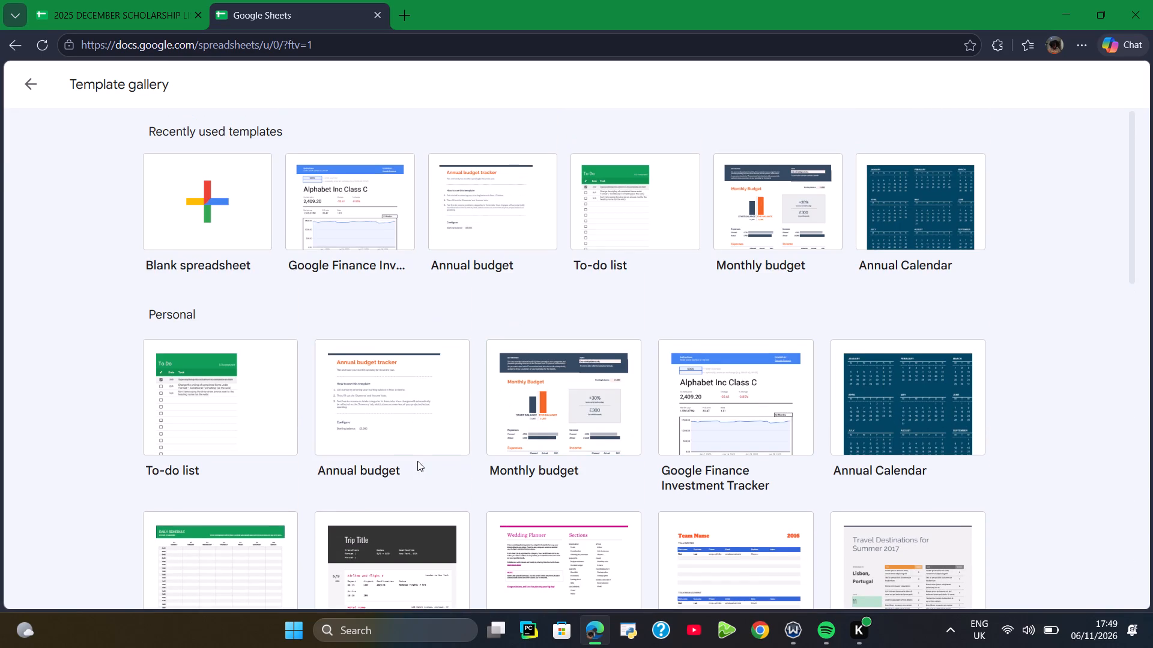
# Create a new spreadsheet from the Annual budget template in the Personal group.
pyautogui.click(402, 424)
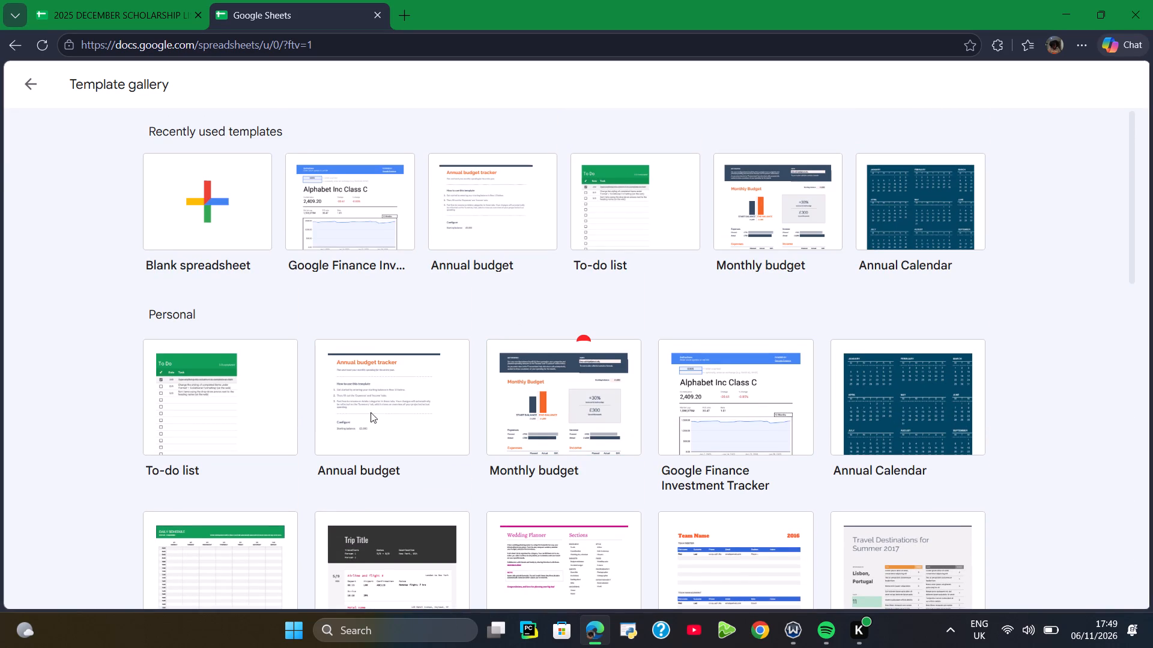
pyautogui.click(383, 399)
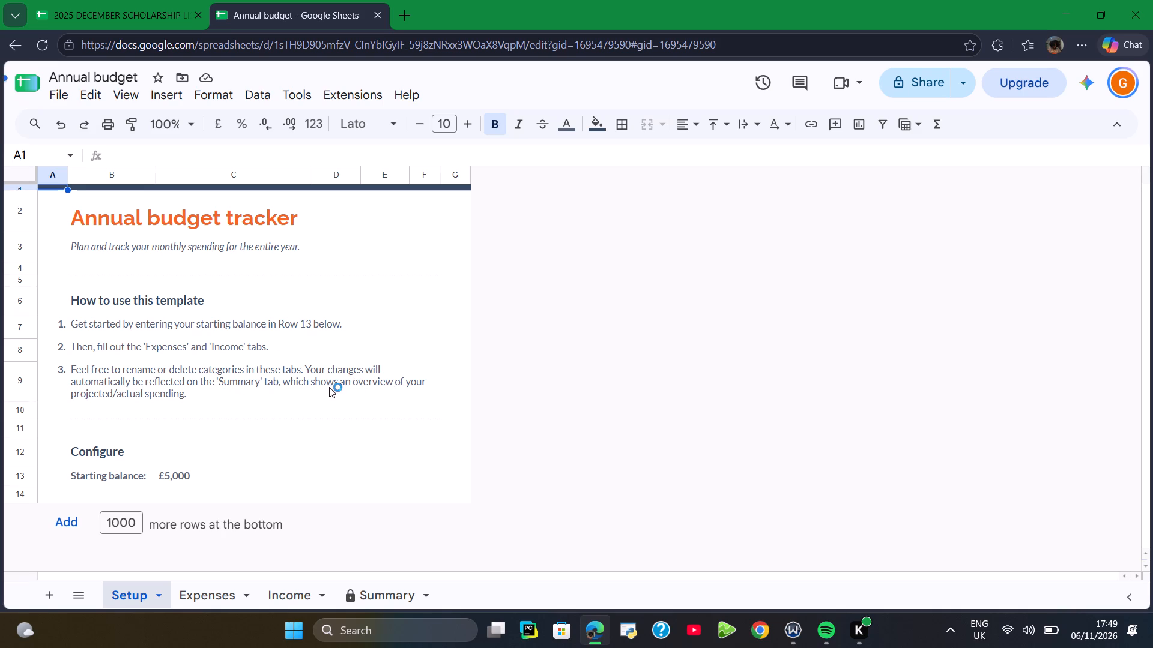
# Replace the starting balance in row 13 of the Setup sheet with Ksh 2000.
pyautogui.scroll(-2, 179, 382)
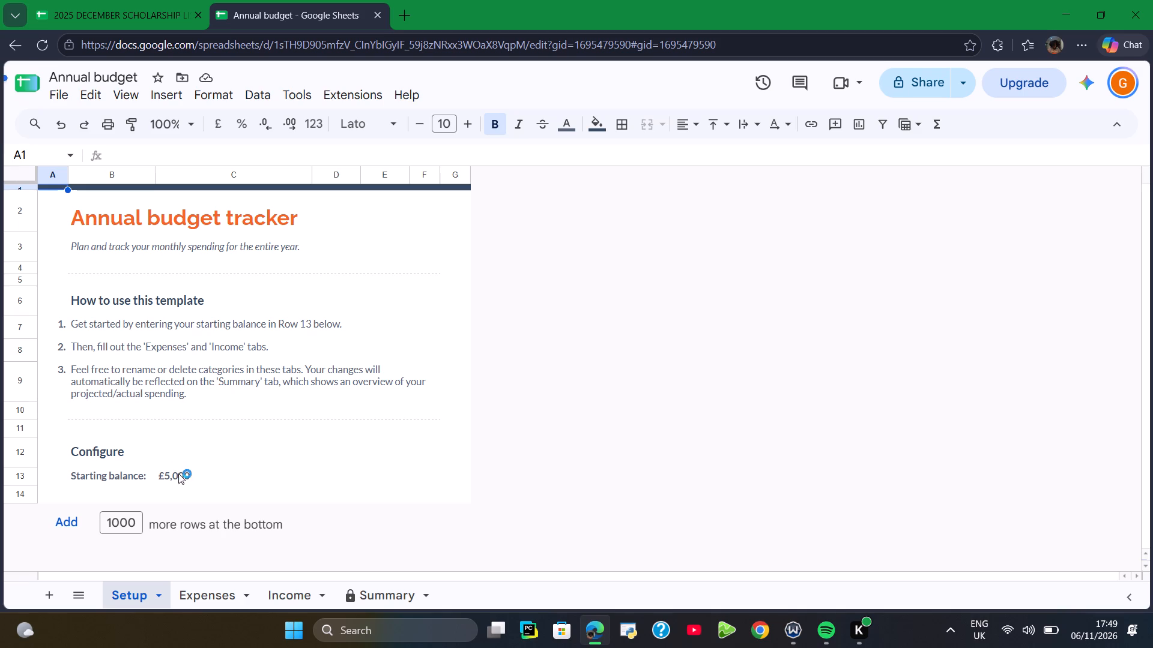
pyautogui.click(179, 472)
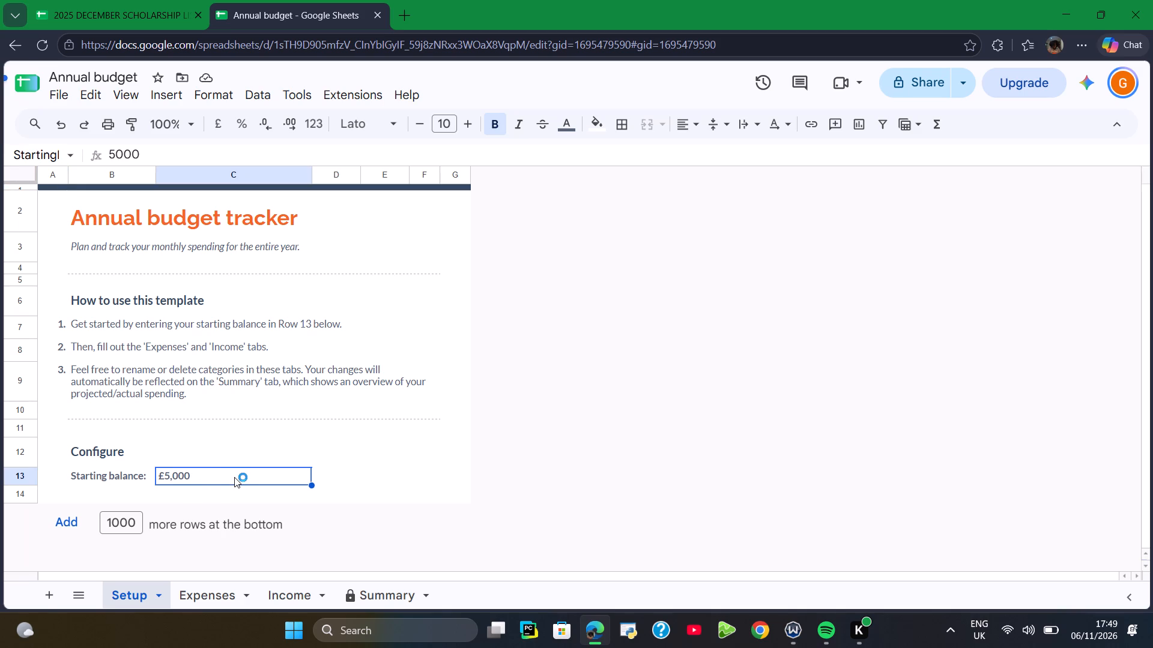
pyautogui.press('BackSpace')
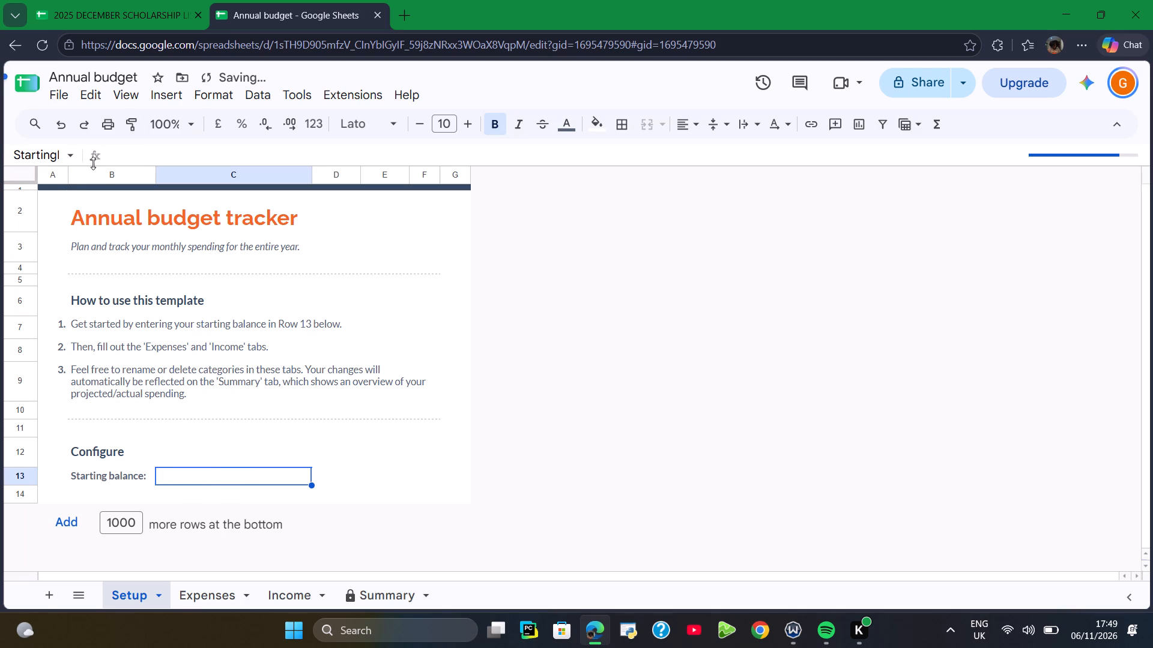
pyautogui.click(113, 151)
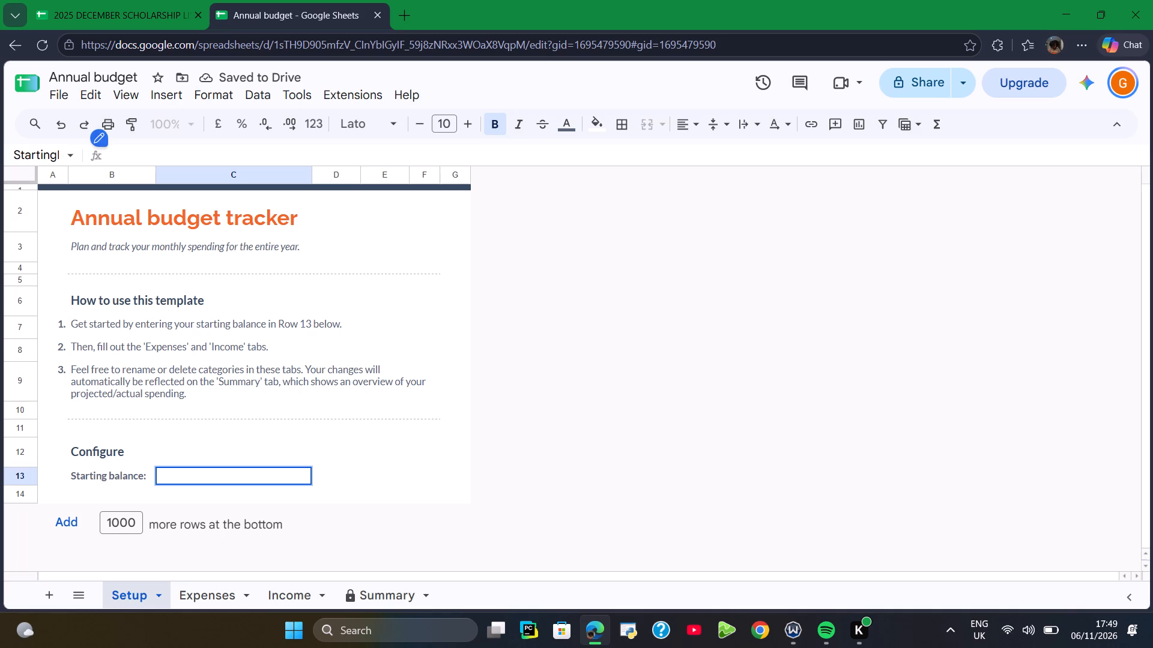
pyautogui.rightClick(97, 159)
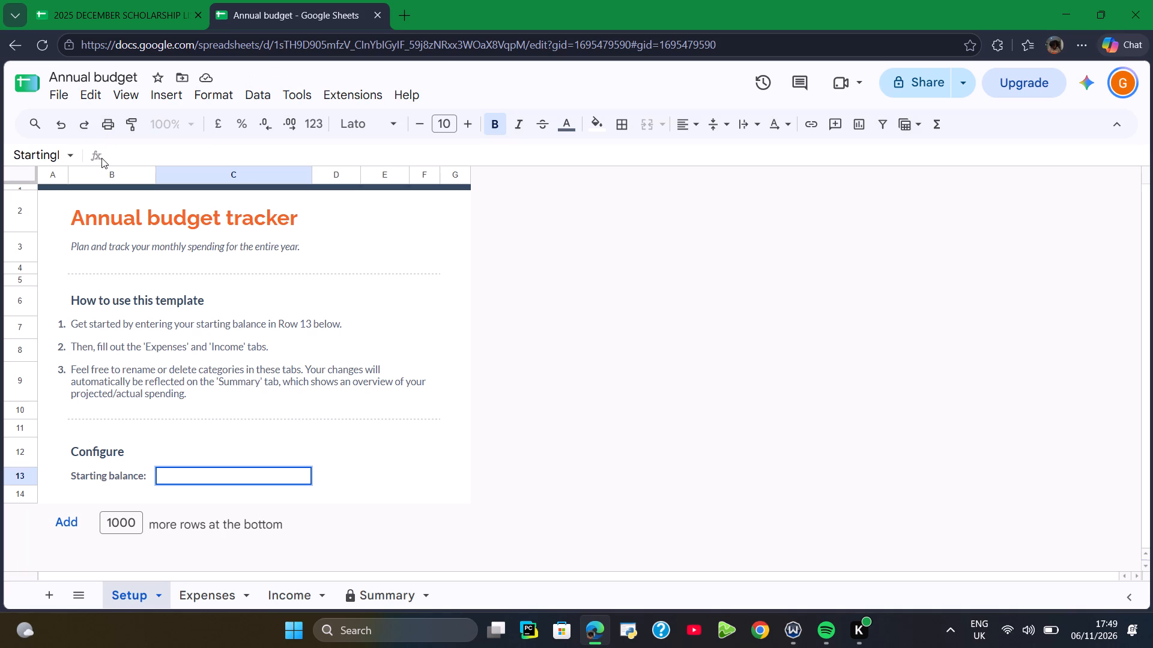
pyautogui.click(117, 152)
pyautogui.press('k')
pyautogui.write('sh')
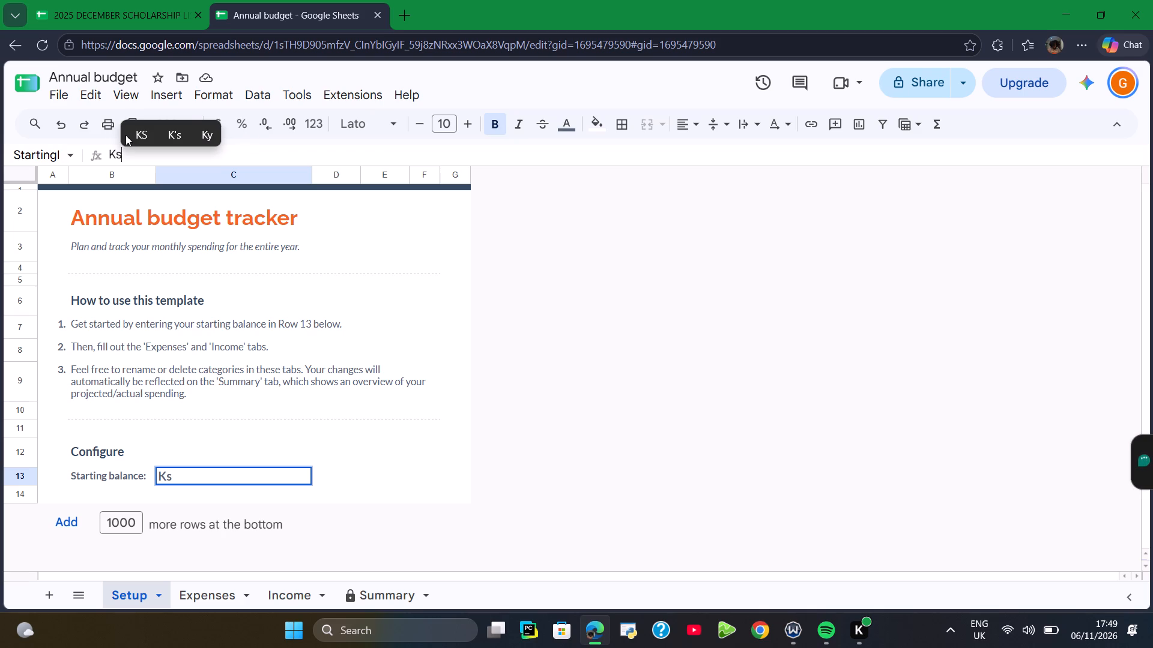
pyautogui.press('space')
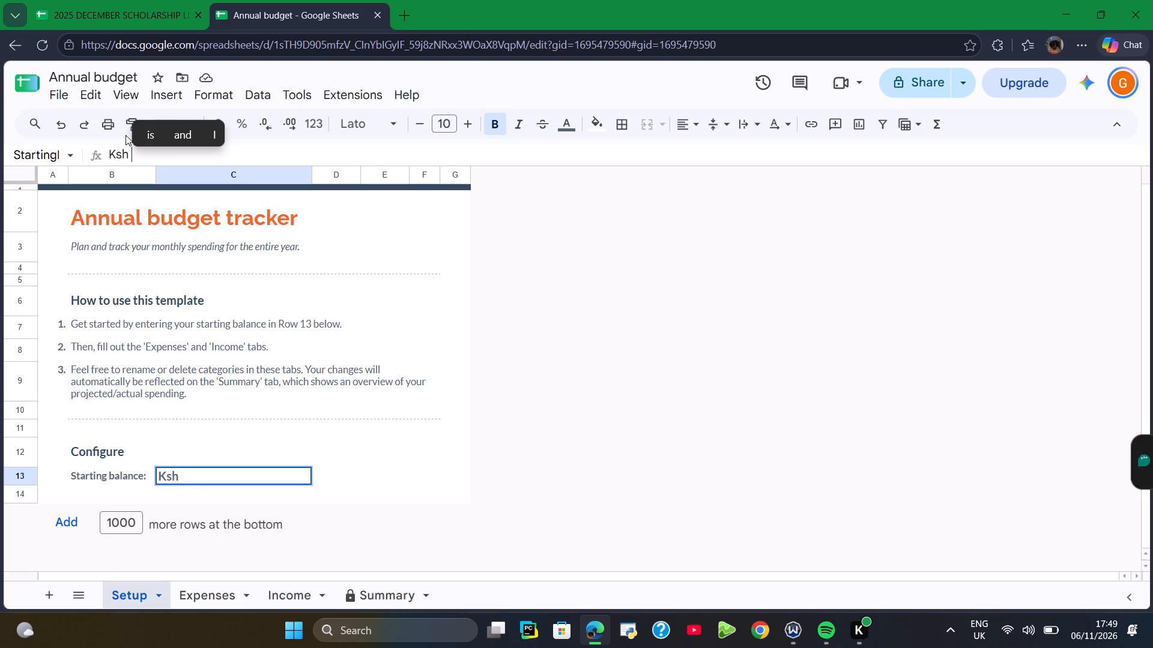
pyautogui.write('200')
pyautogui.press('0')
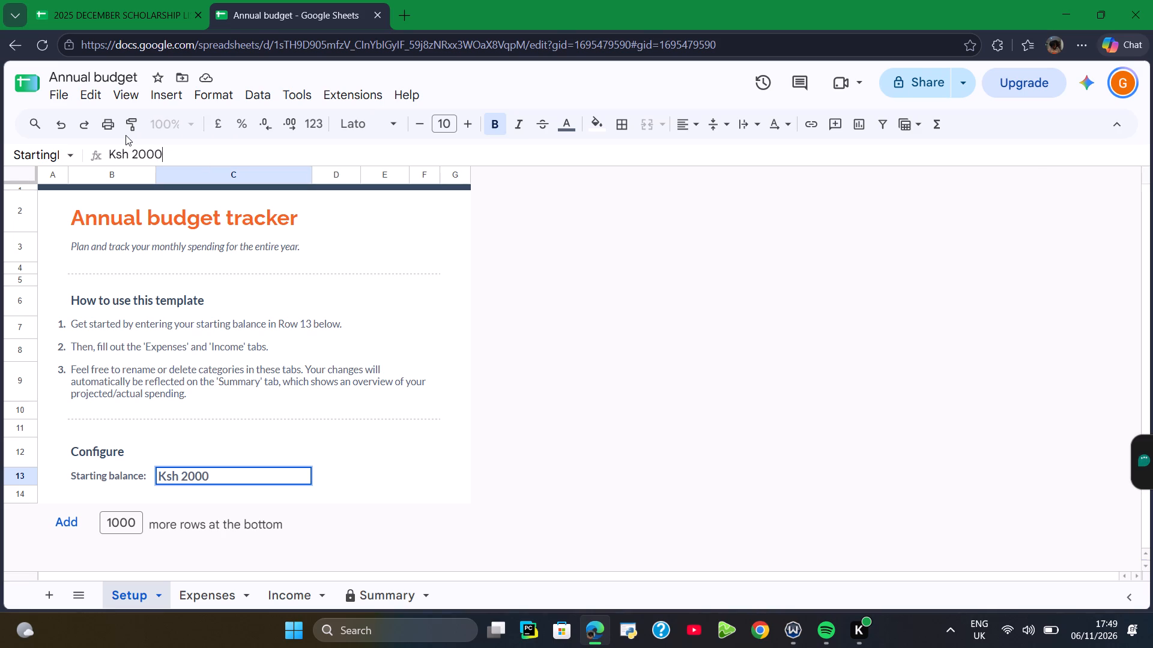
pyautogui.press('Return')
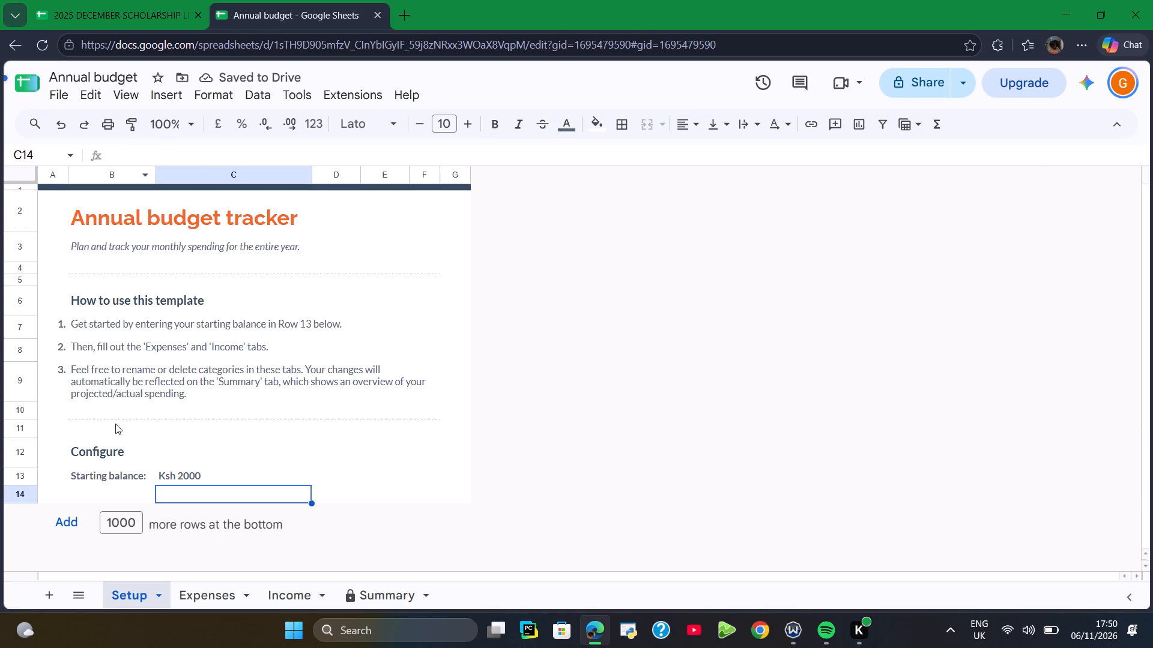
# Add 1000 more rows at the bottom of the Setup sheet.
pyautogui.scroll(-4, 107, 415)
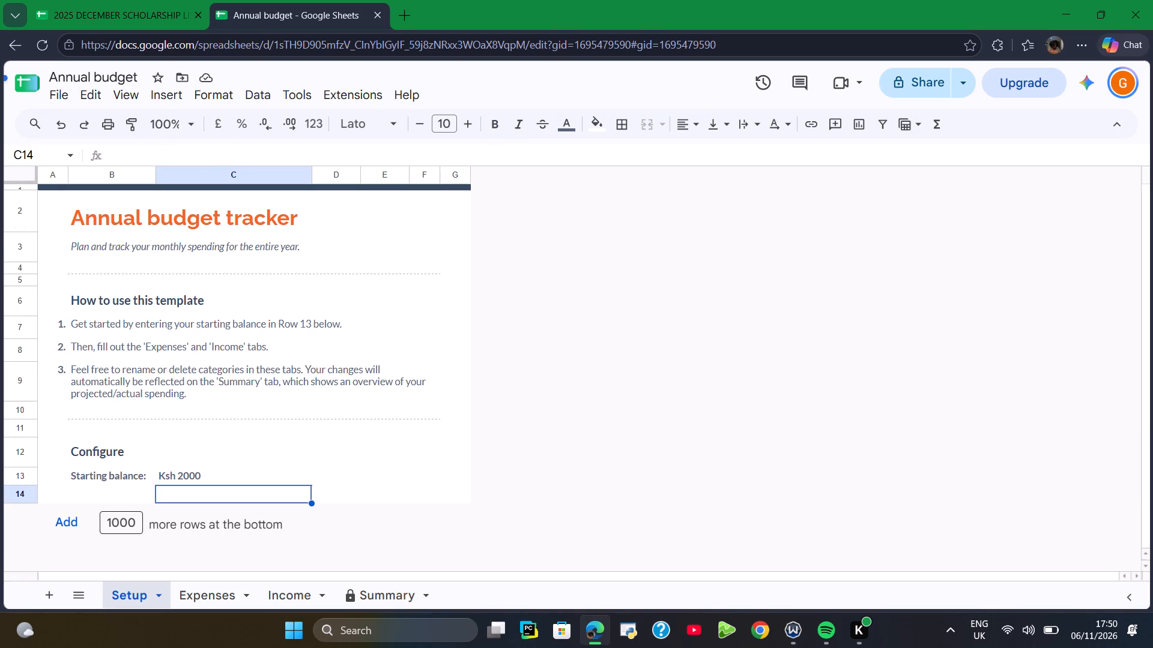
pyautogui.click(69, 526)
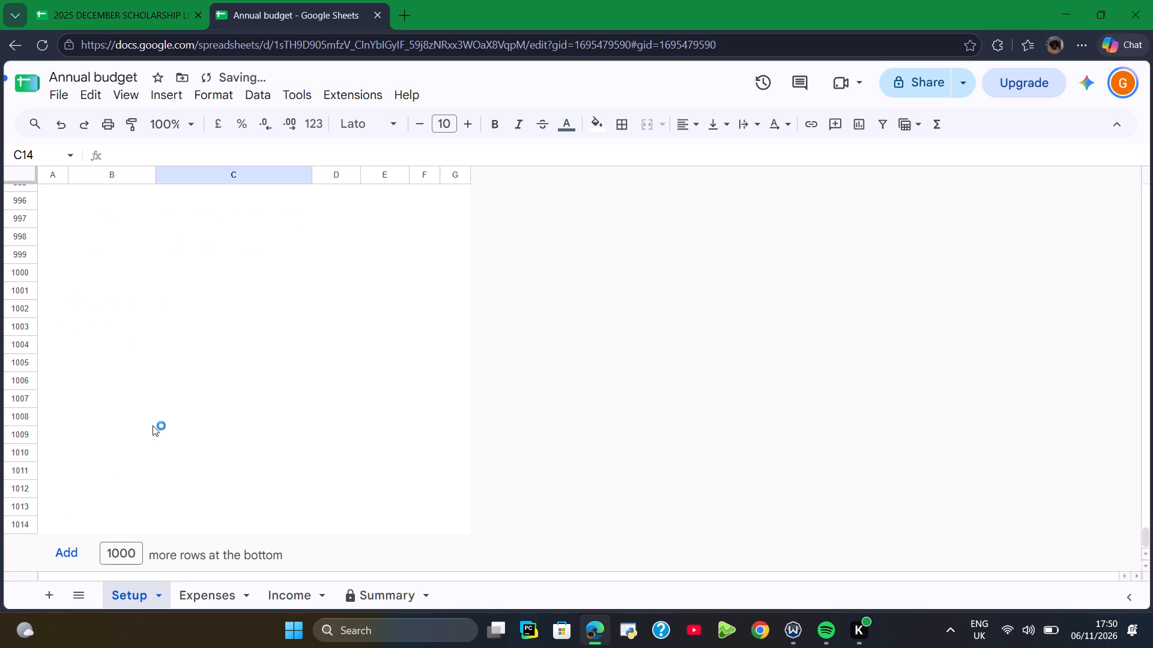
# Look back through the added empty rows up to the top of the Setup sheet.
pyautogui.scroll(5, 153, 425)
pyautogui.scroll(-1, 153, 425)
pyautogui.scroll(20, 153, 425)
pyautogui.scroll(20, 153, 425)
pyautogui.scroll(1, 153, 425)
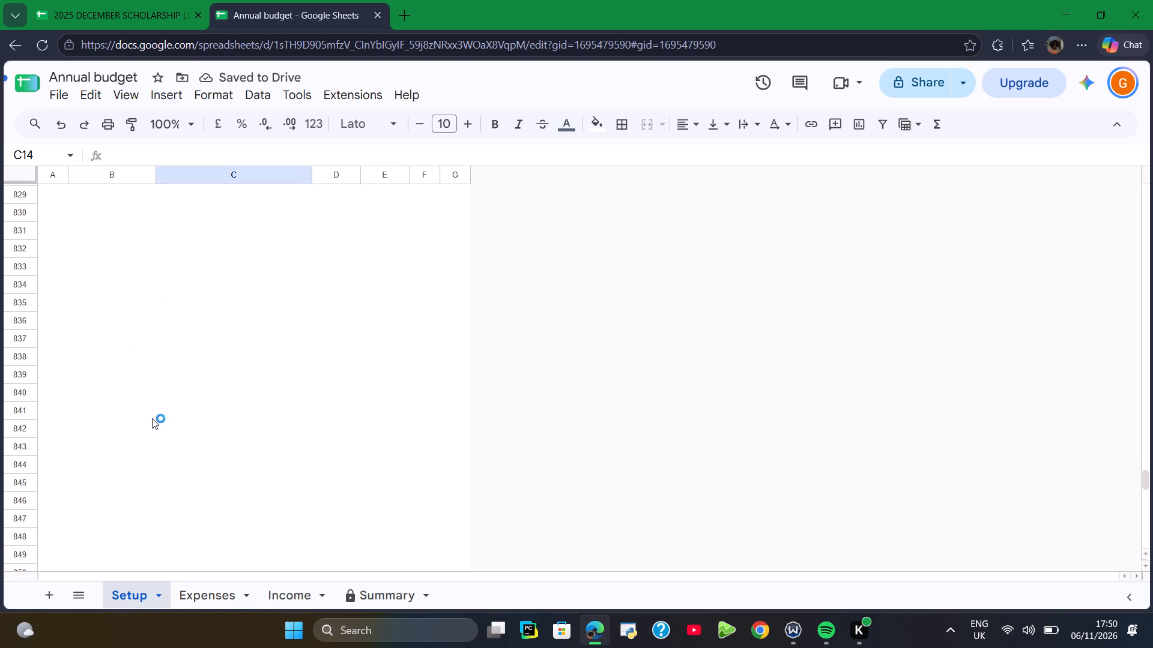
pyautogui.scroll(20, 152, 418)
pyautogui.scroll(5, 152, 418)
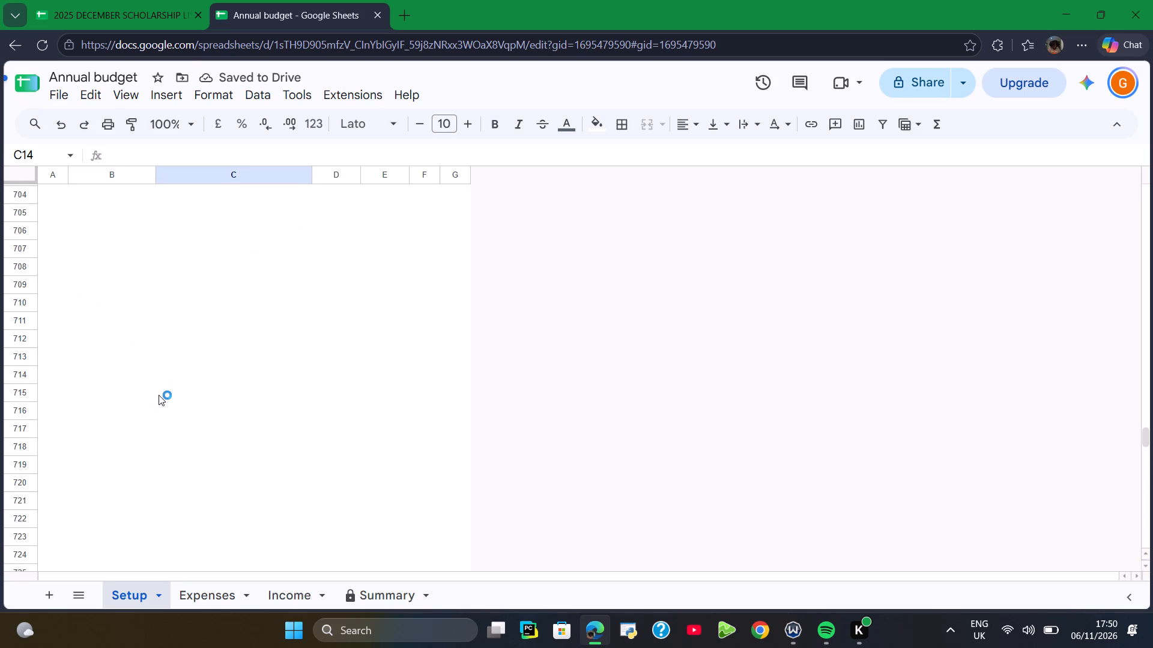
pyautogui.scroll(3, 89, 121)
pyautogui.scroll(5, 173, 349)
pyautogui.scroll(-1, 171, 340)
pyautogui.scroll(16, 171, 337)
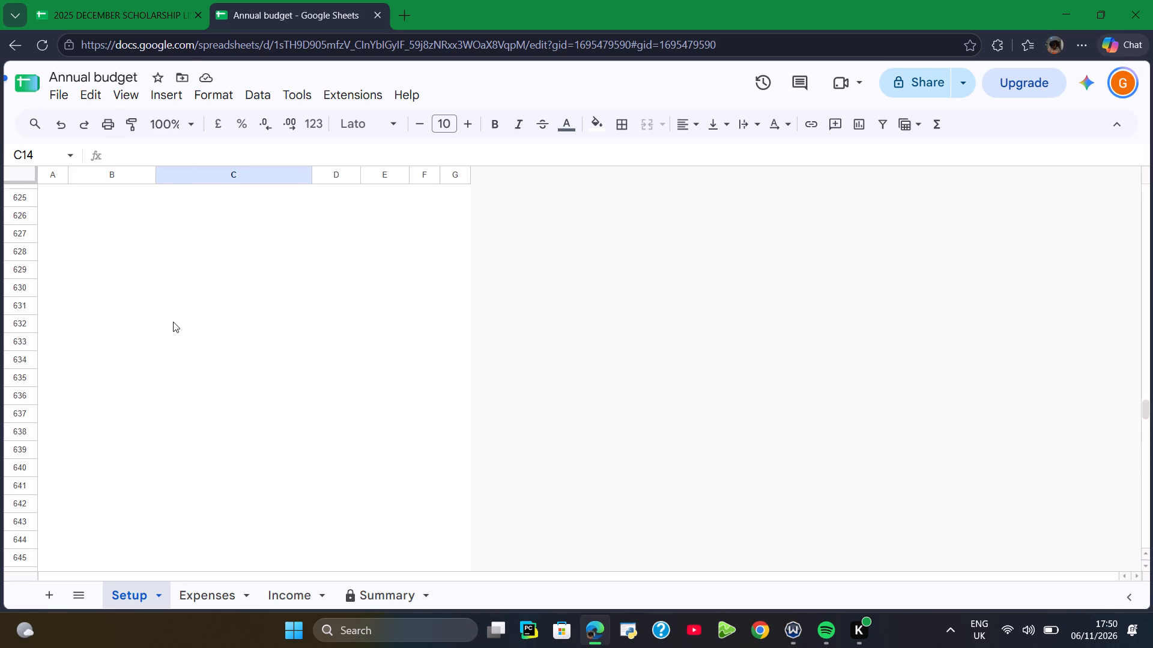
pyautogui.scroll(20, 173, 322)
pyautogui.scroll(15, 173, 322)
pyautogui.scroll(-1, 165, 322)
pyautogui.scroll(14, 165, 323)
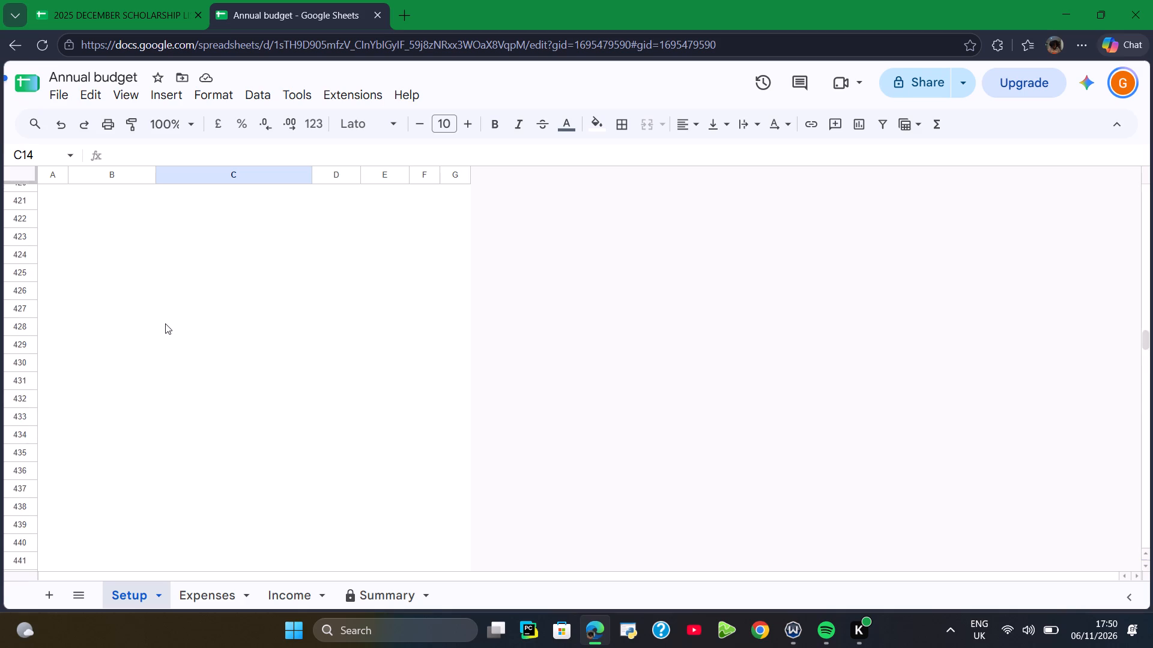
pyautogui.scroll(11, 165, 323)
pyautogui.scroll(-1, 165, 323)
pyautogui.scroll(20, 165, 325)
pyautogui.scroll(3, 165, 325)
pyautogui.scroll(-2, 164, 323)
pyautogui.scroll(8, 164, 324)
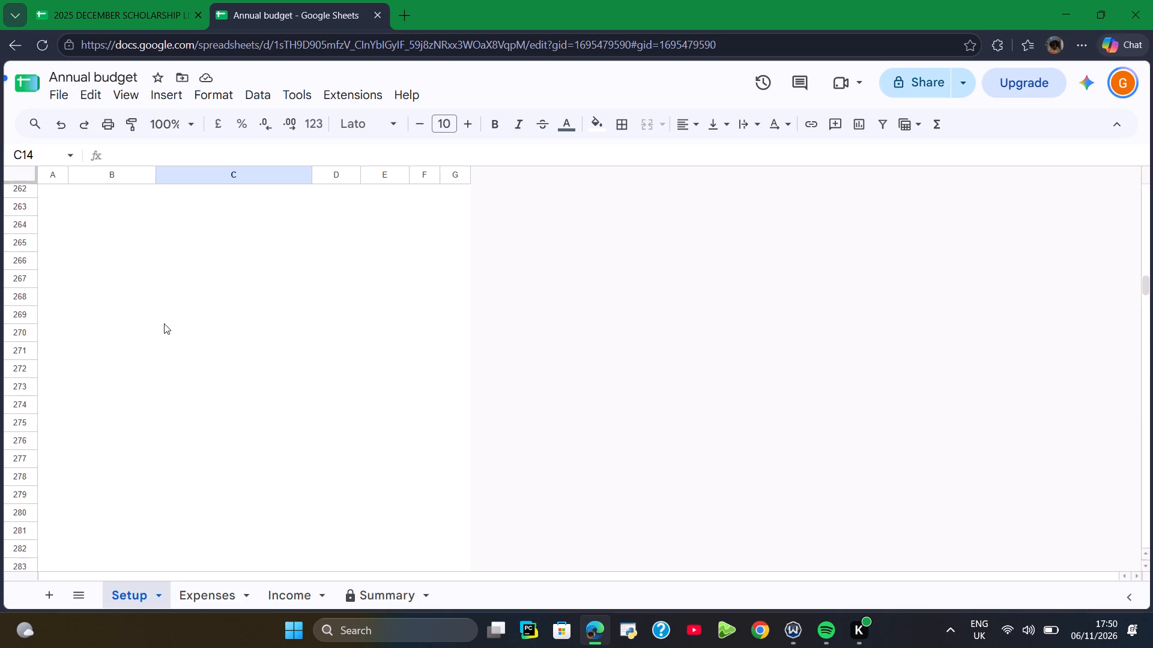
pyautogui.scroll(16, 164, 323)
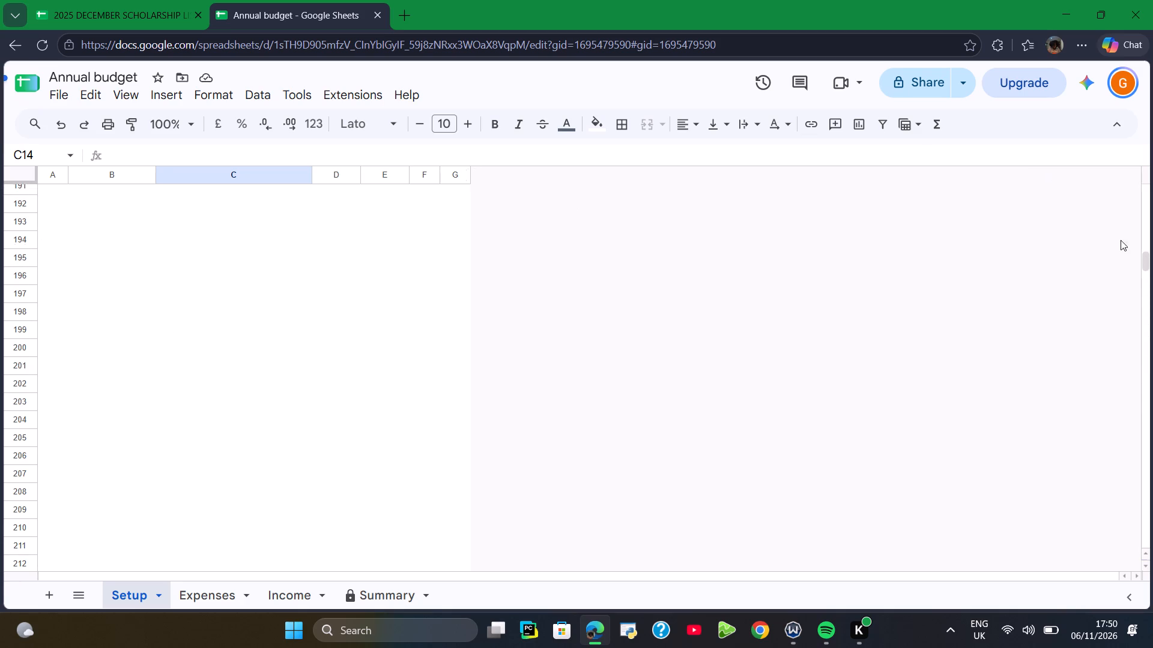
pyautogui.moveTo(1146, 266); pyautogui.dragTo(1143, 171)
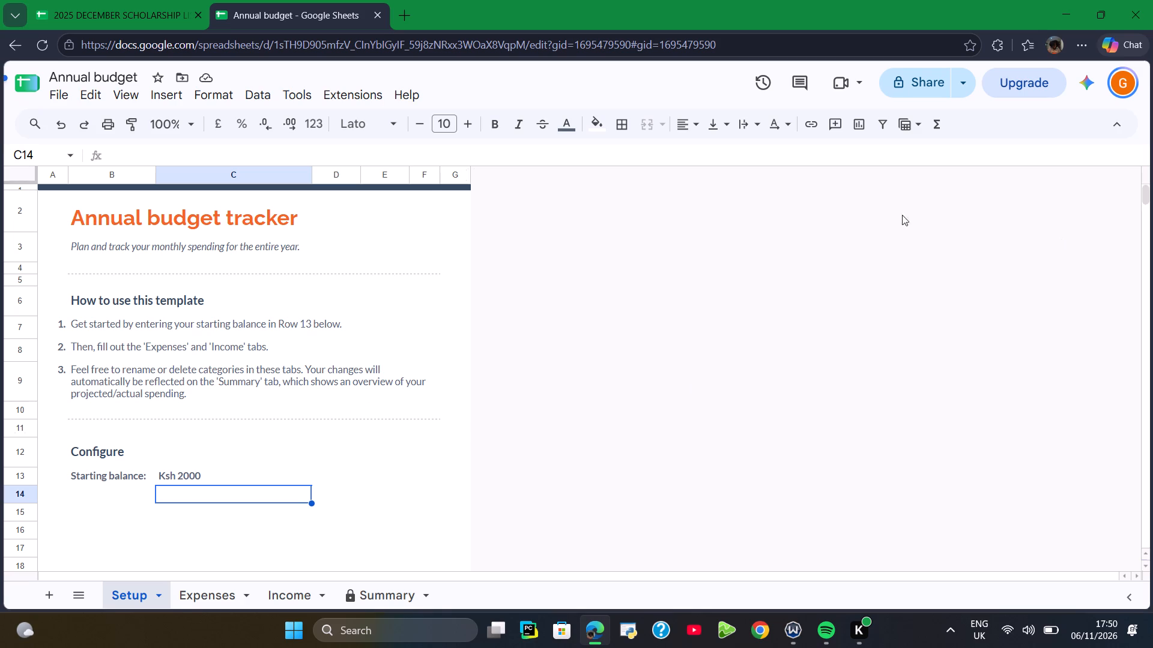
# Look through the Expenses, Income and Summary sheets and inspect the Children monthly totals' overall and January formulas.
pyautogui.click(226, 603)
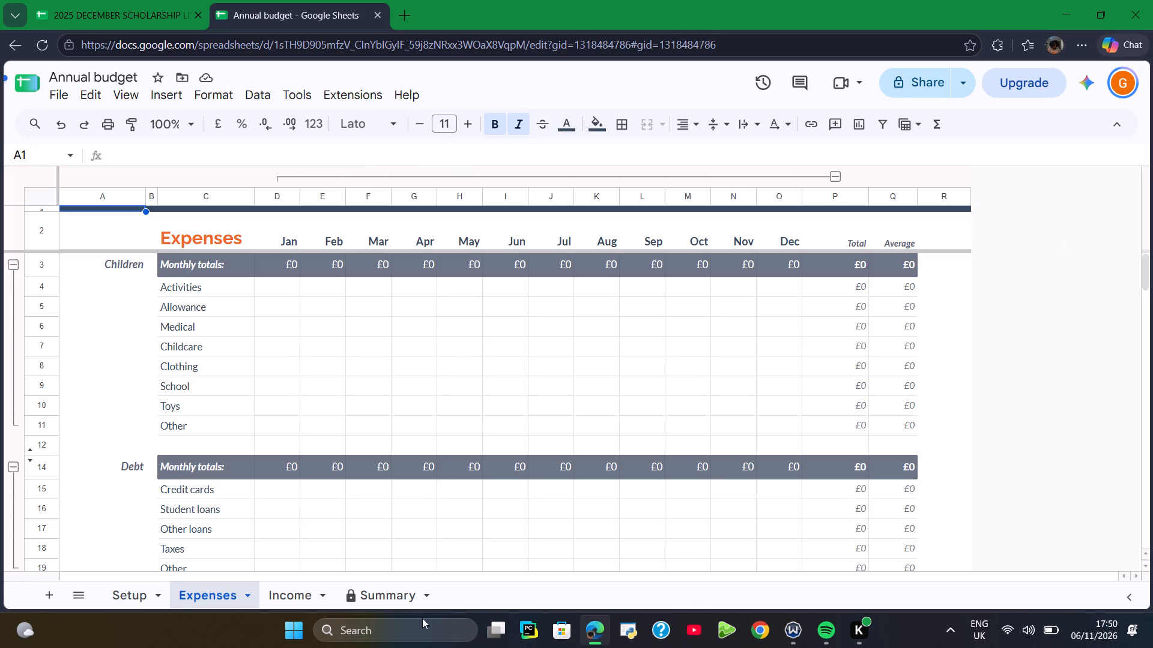
pyautogui.click(300, 595)
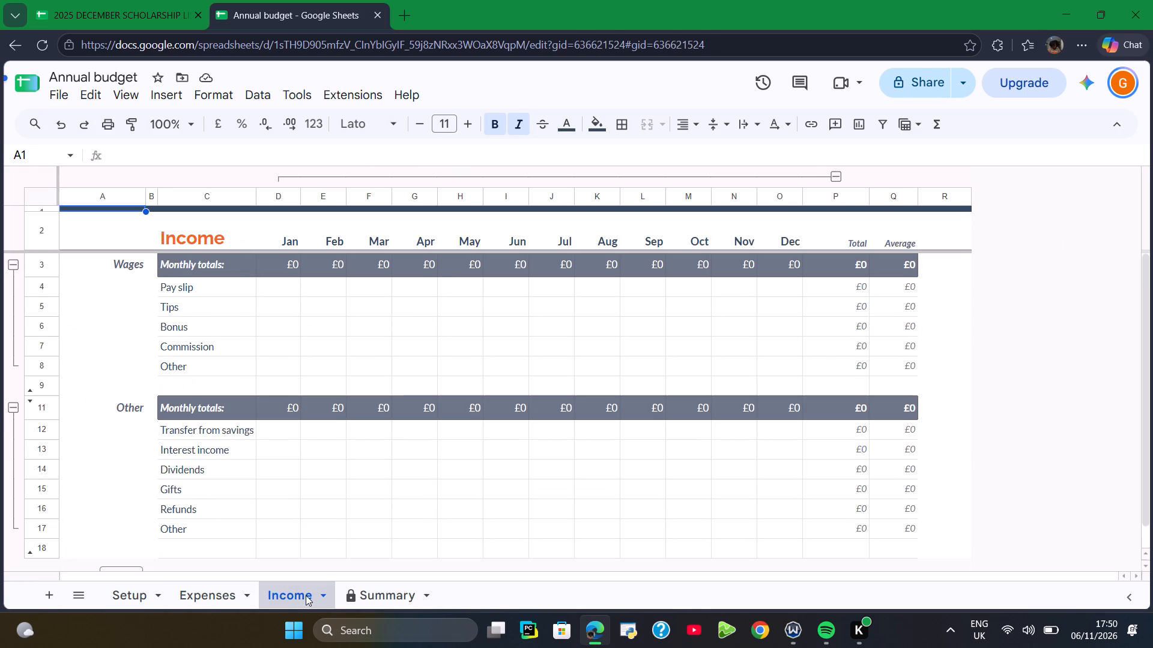
pyautogui.click(392, 604)
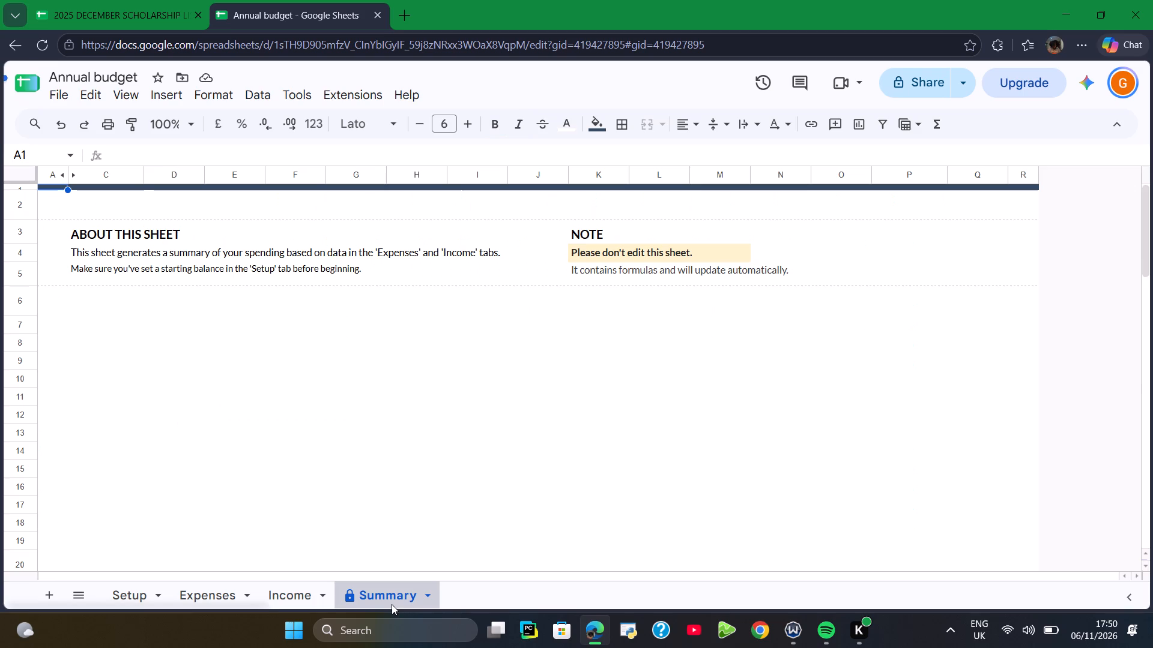
pyautogui.click(308, 588)
pyautogui.click(213, 592)
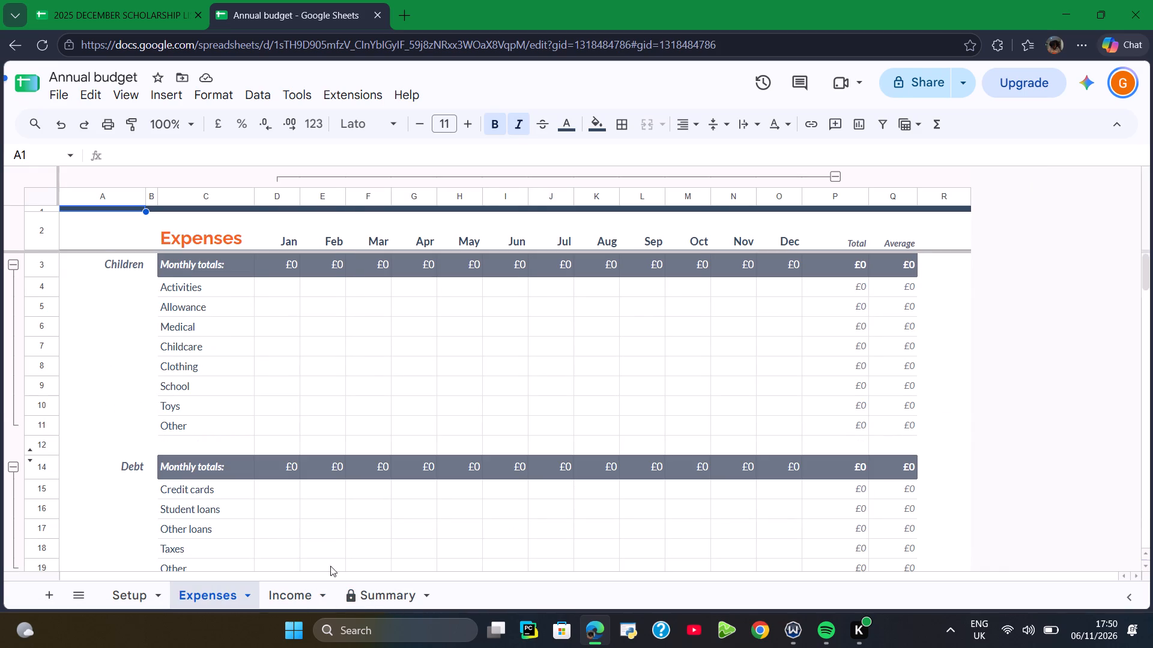
pyautogui.click(847, 265)
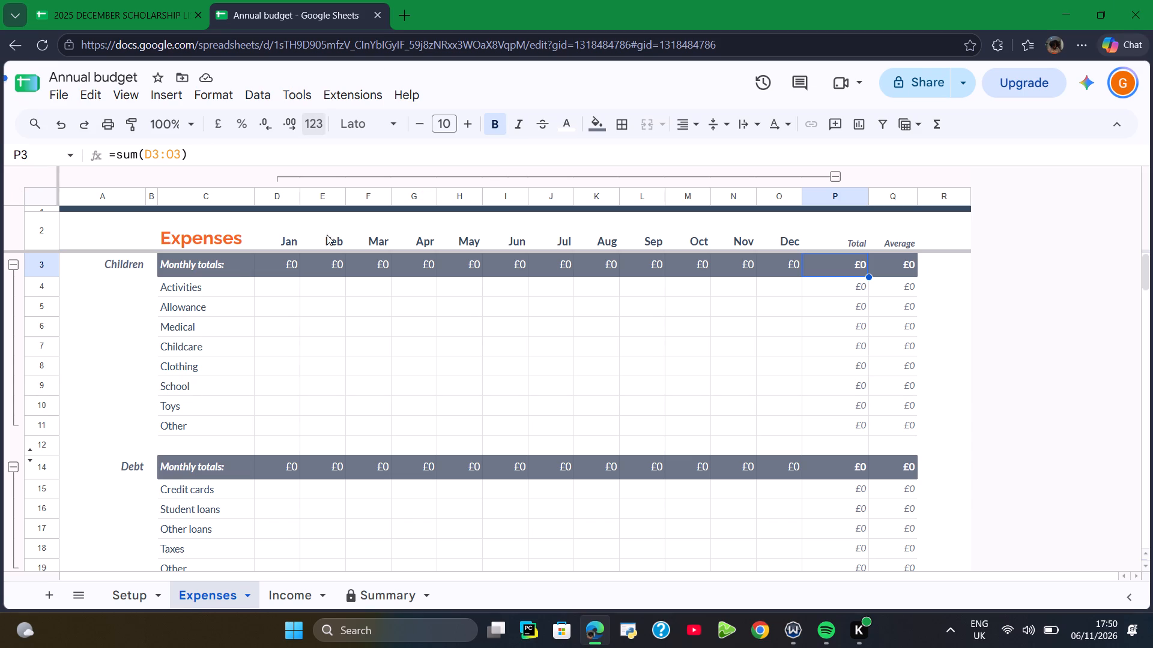
pyautogui.click(277, 262)
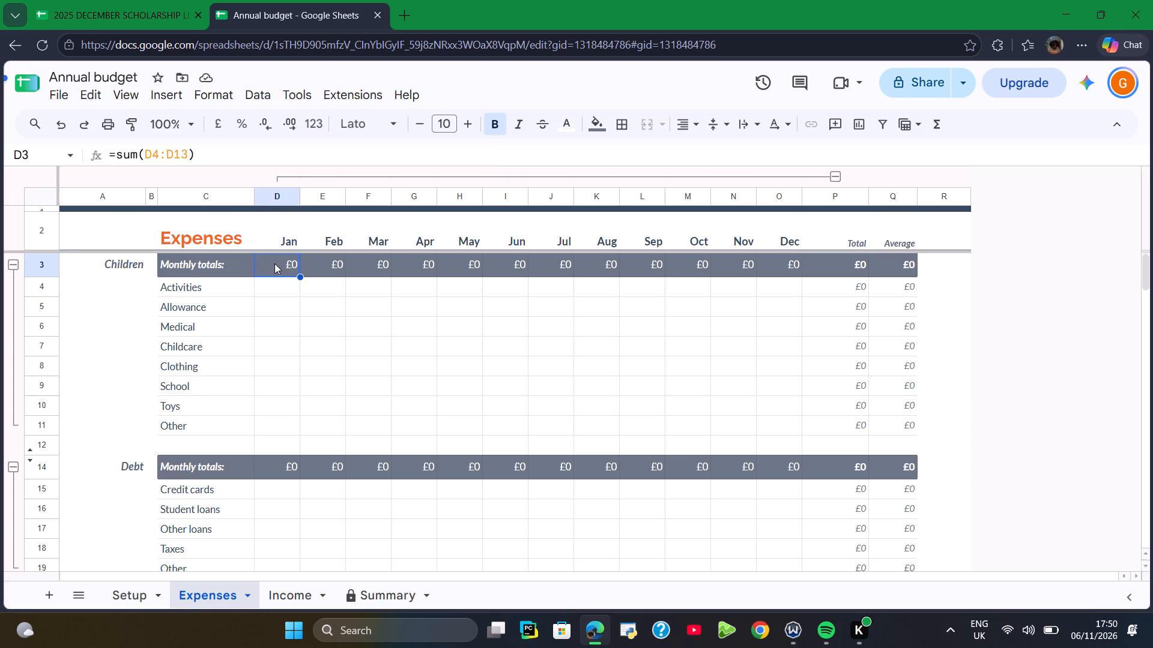
# Look for formatting options for the starting balance on the Setup sheet and cell actions for the Activities total on the Expenses sheet.
pyautogui.click(154, 601)
pyautogui.click(189, 470)
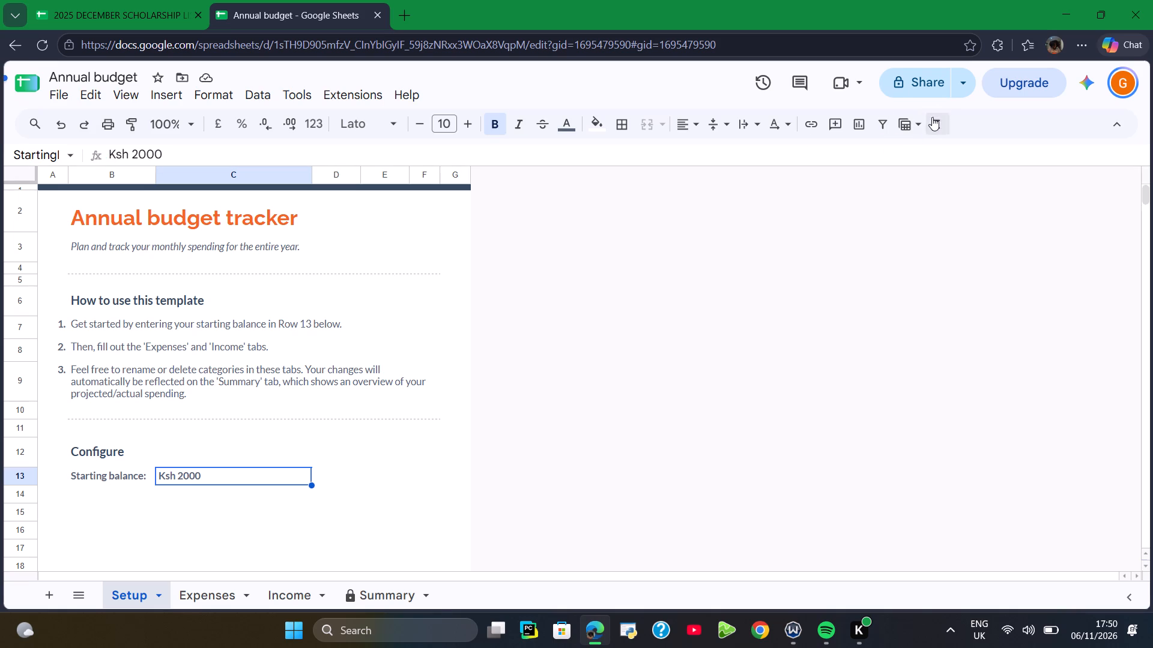
pyautogui.click(293, 94)
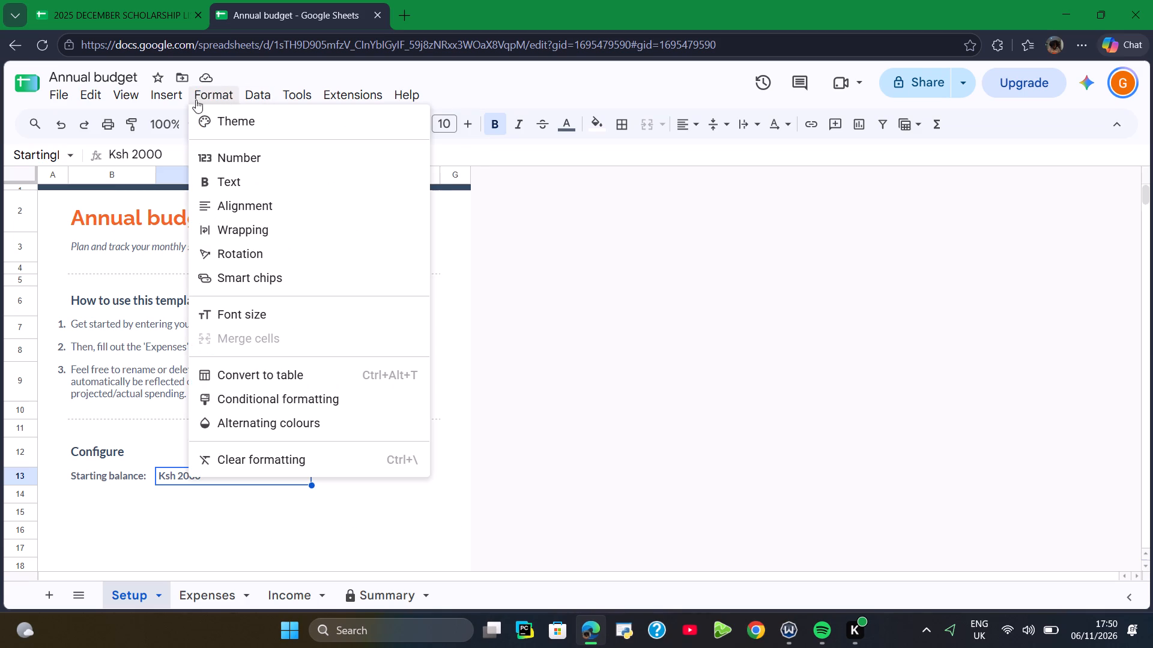
pyautogui.click(234, 598)
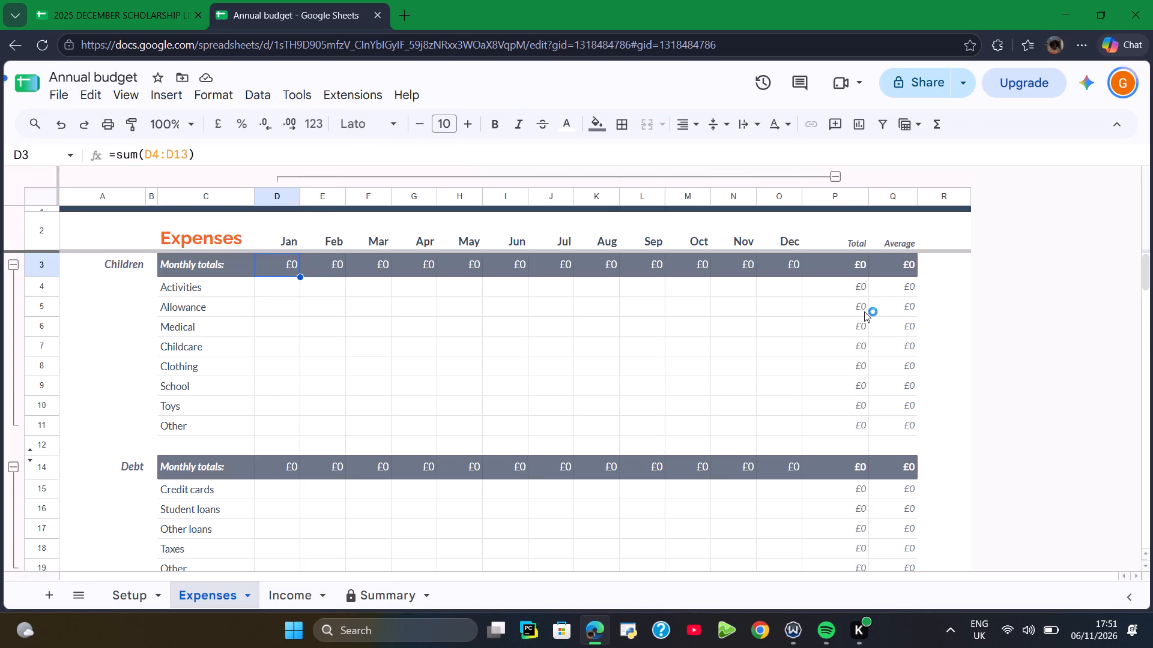
pyautogui.click(851, 287)
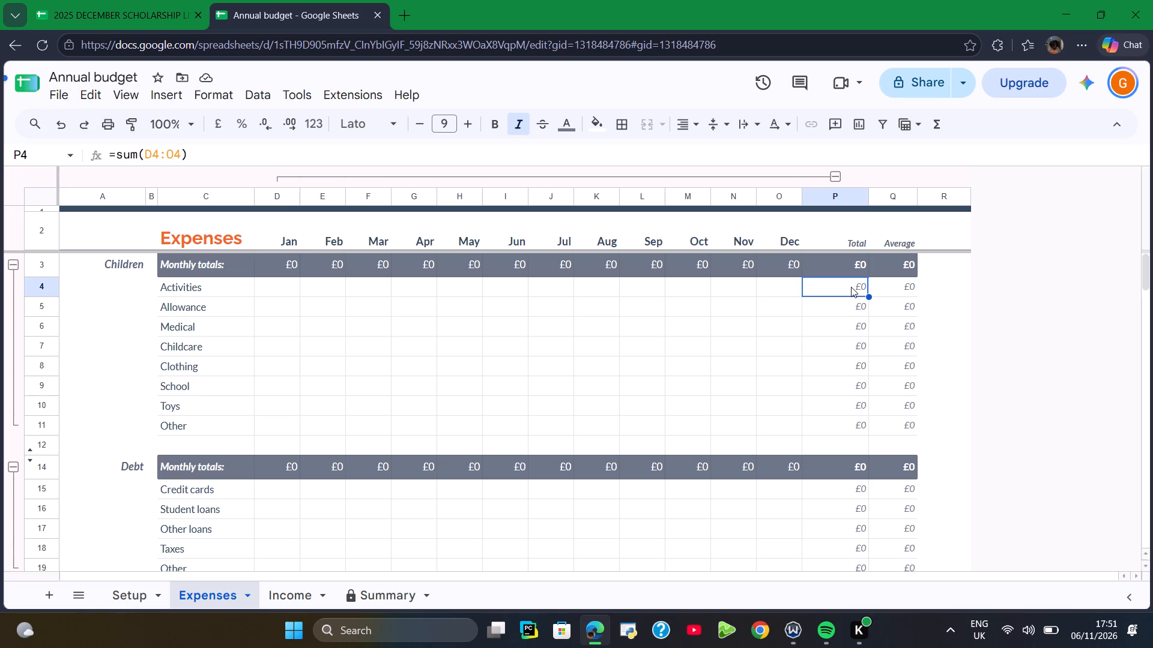
pyautogui.rightClick(851, 287)
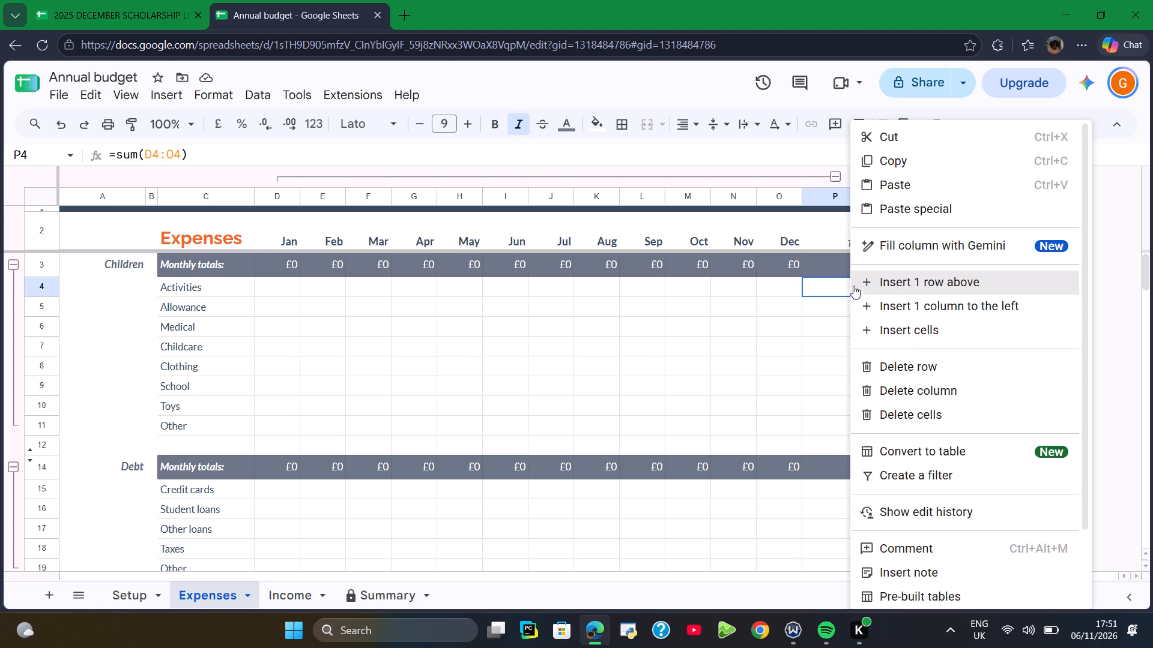
pyautogui.scroll(-1, 912, 445)
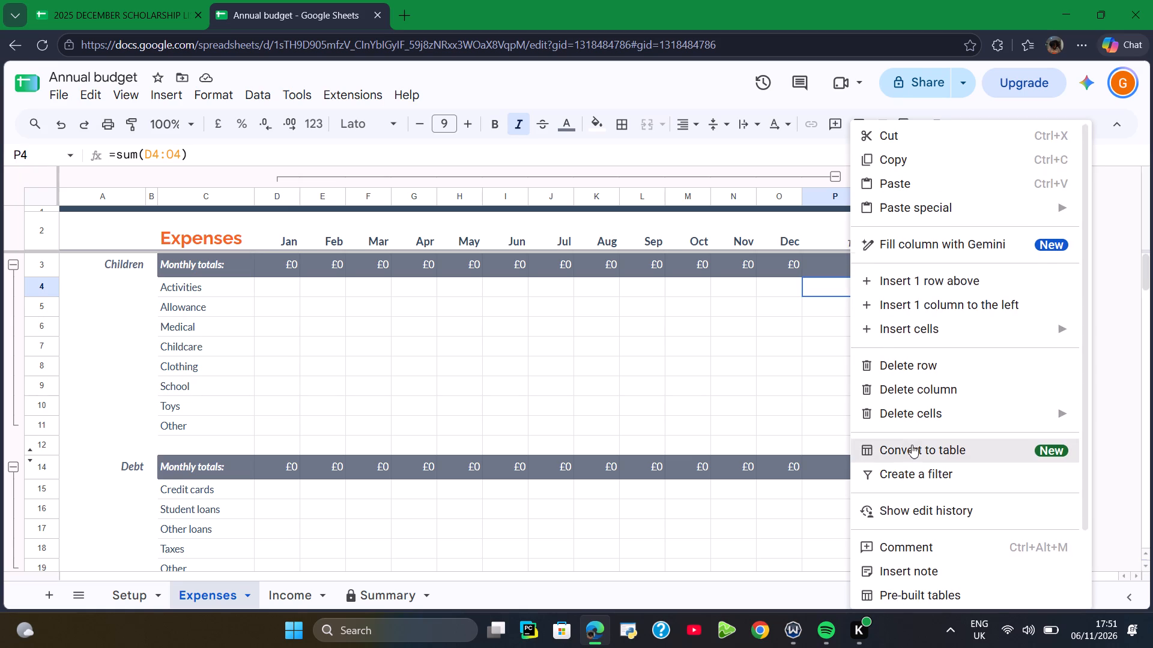
pyautogui.scroll(-3, 912, 445)
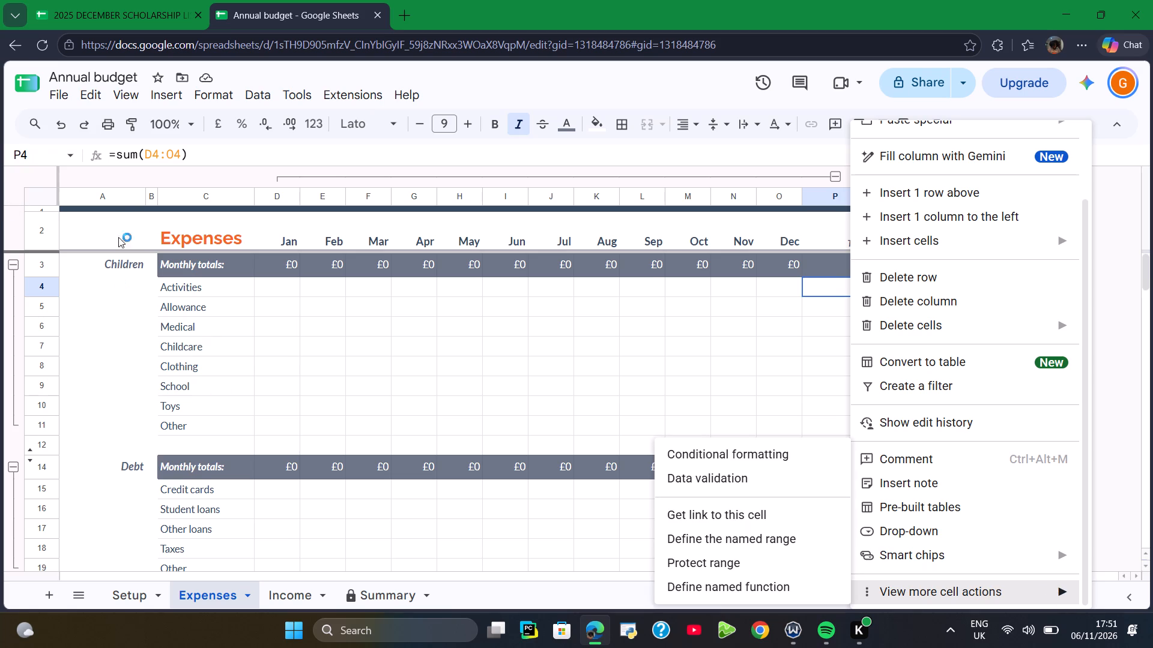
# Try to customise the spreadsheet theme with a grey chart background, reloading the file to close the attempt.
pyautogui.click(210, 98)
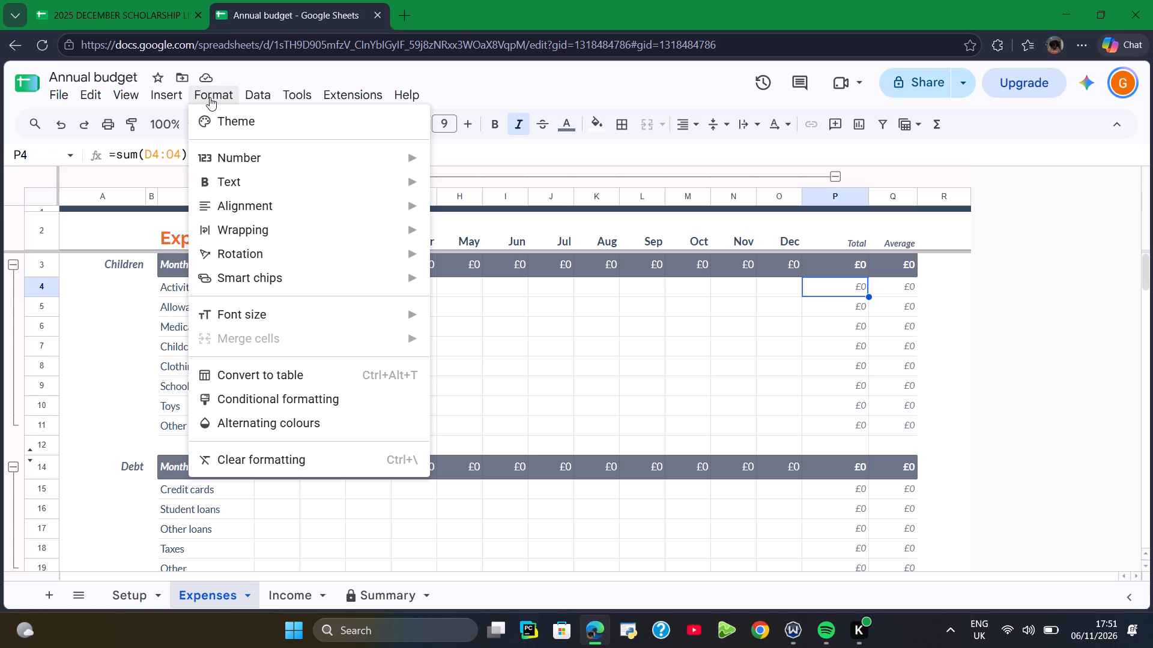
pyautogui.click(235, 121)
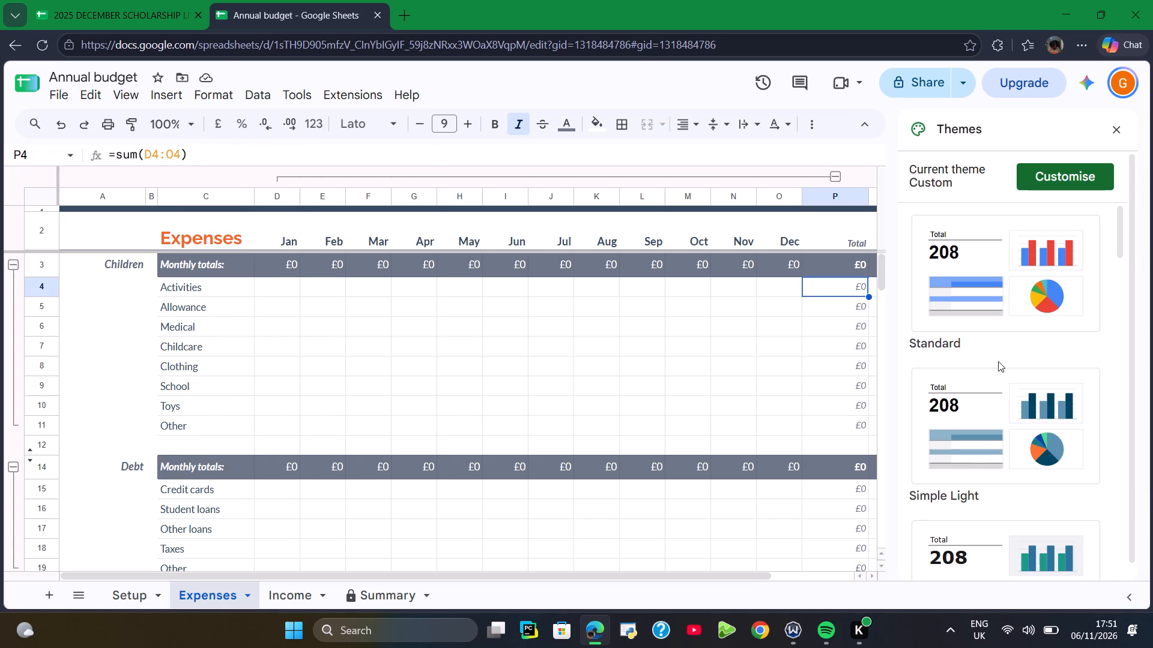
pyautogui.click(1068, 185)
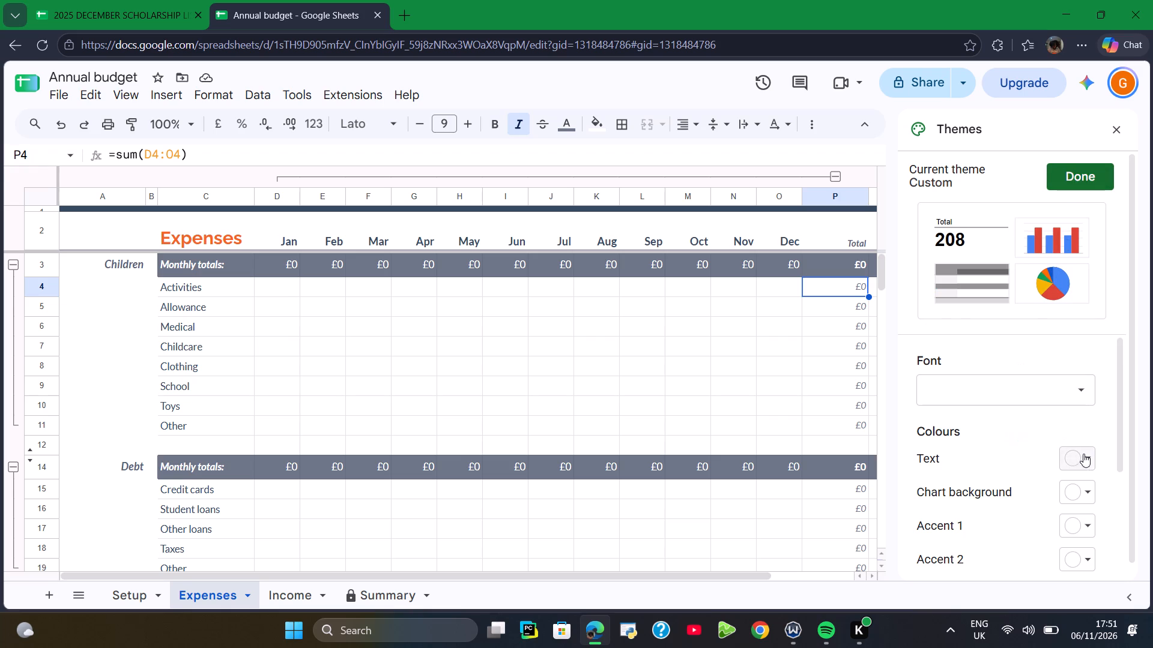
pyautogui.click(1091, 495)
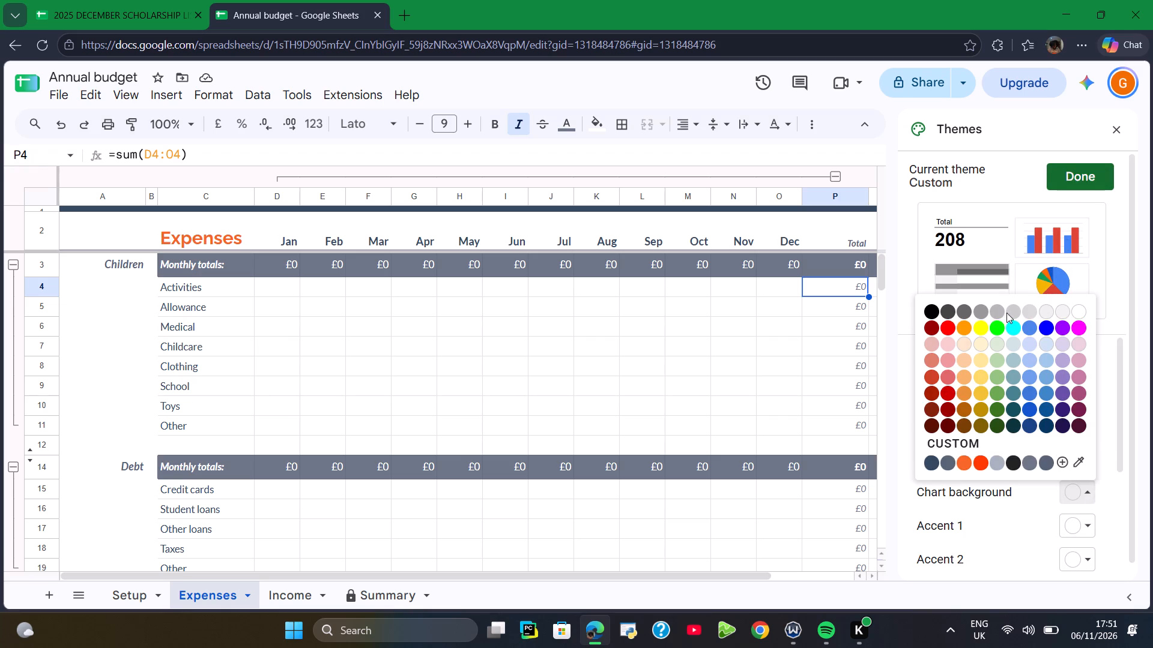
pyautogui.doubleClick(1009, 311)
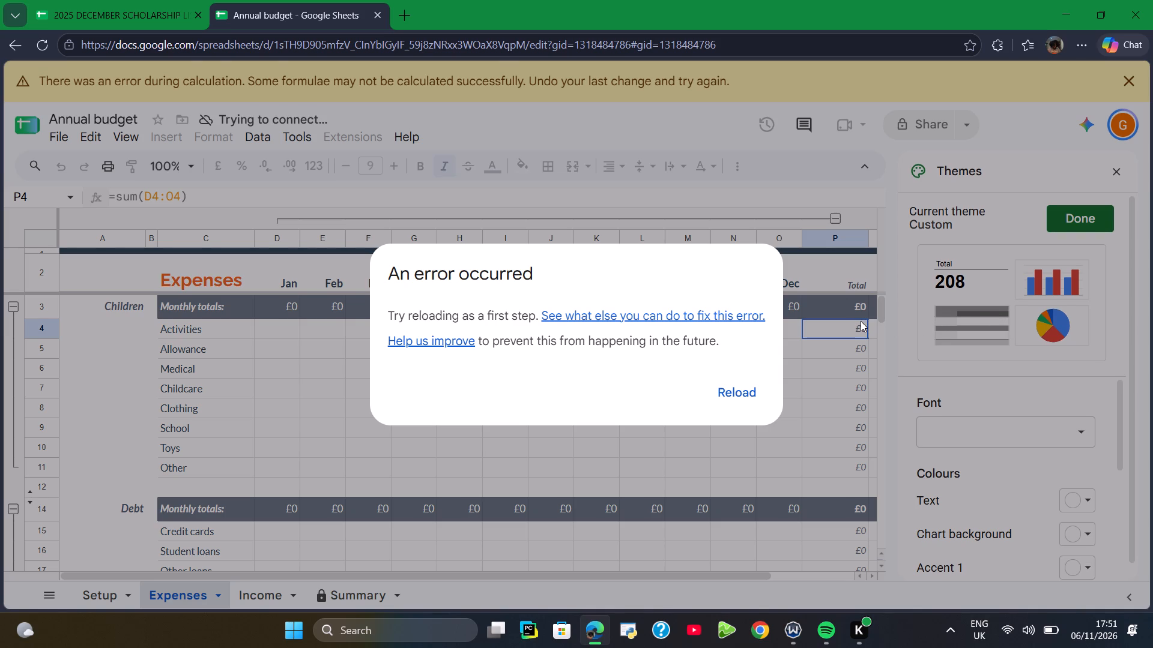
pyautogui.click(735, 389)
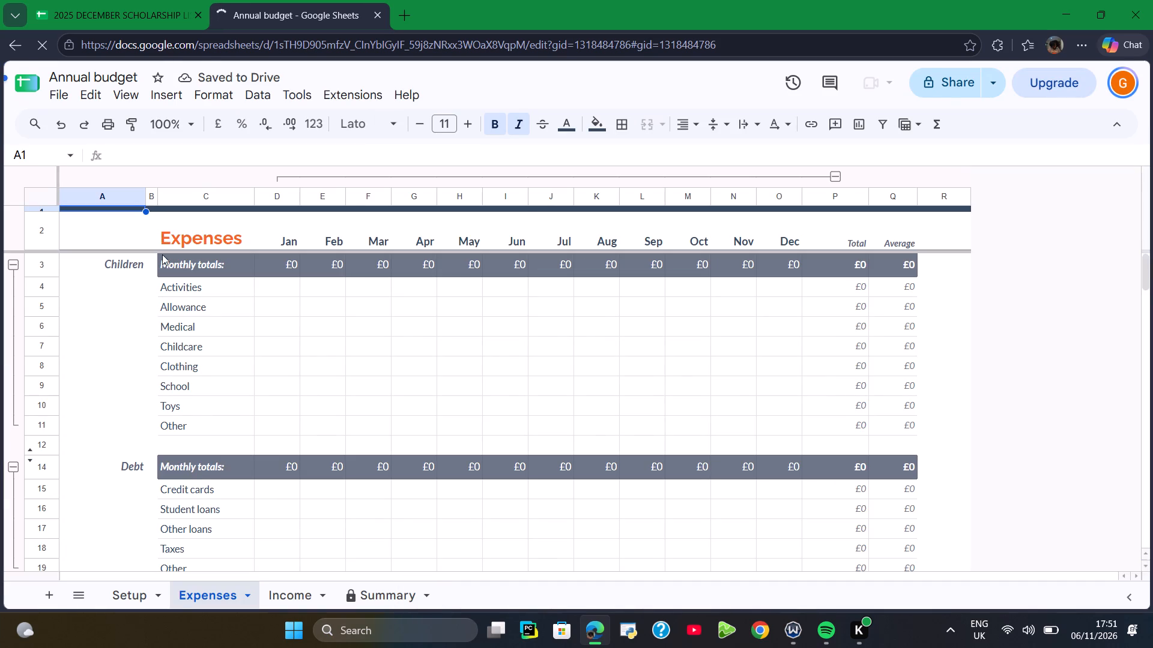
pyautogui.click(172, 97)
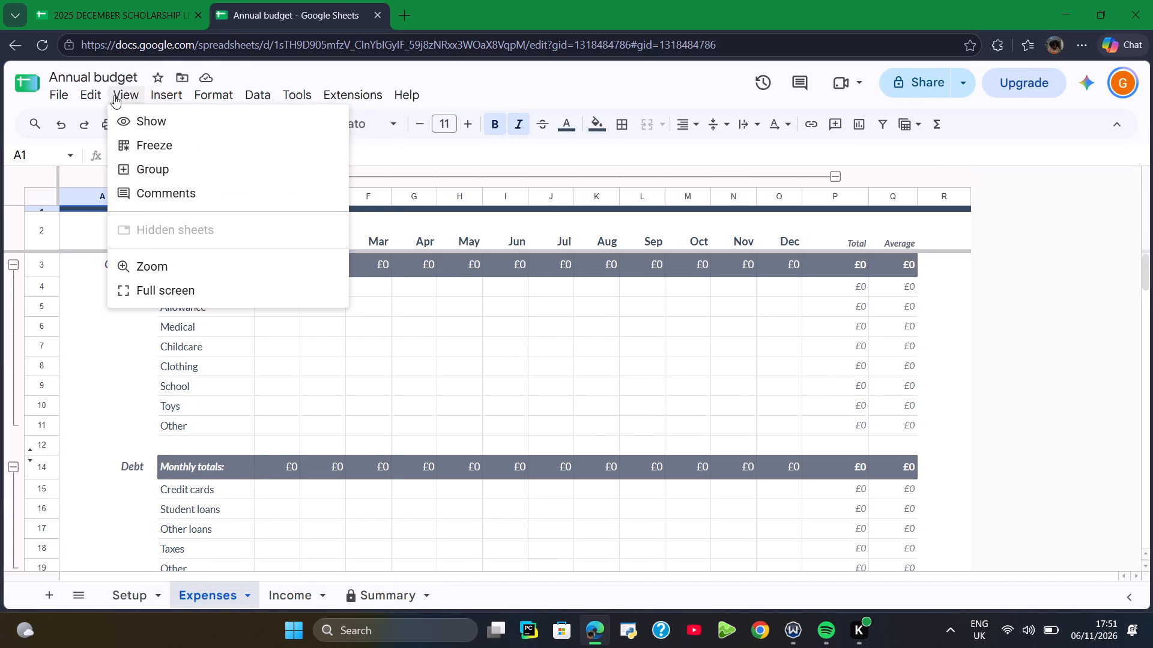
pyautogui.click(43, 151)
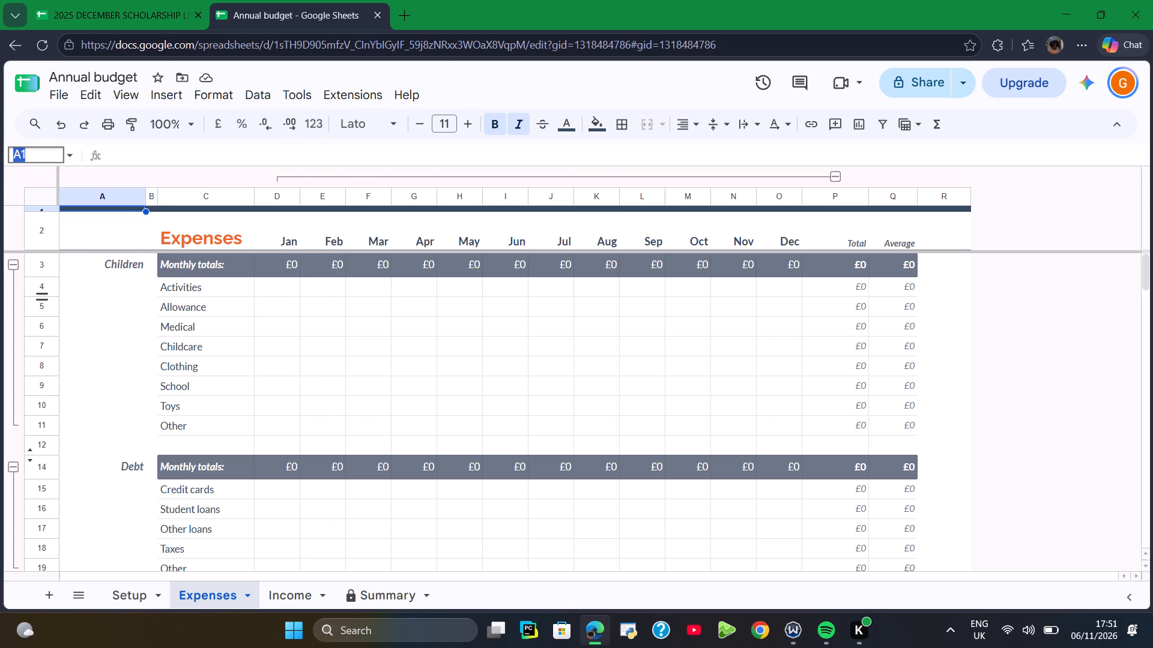
# Inspect the Activities total formula on the Expenses sheet and read the SUM function's help and suggestion options.
pyautogui.click(273, 287)
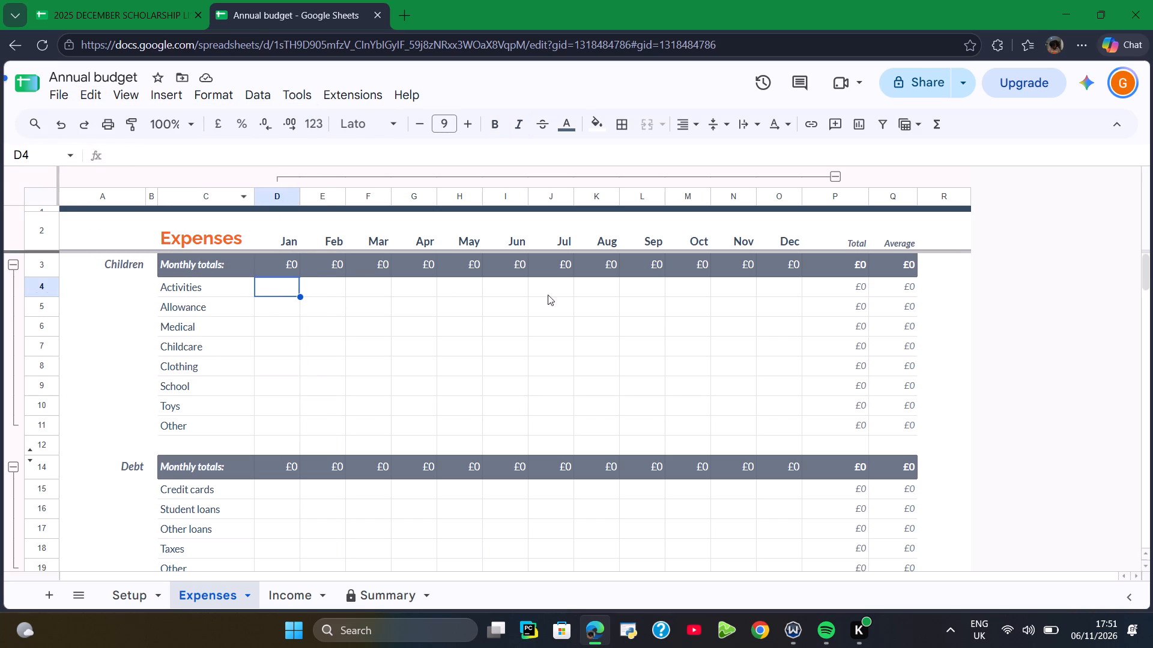
pyautogui.click(849, 292)
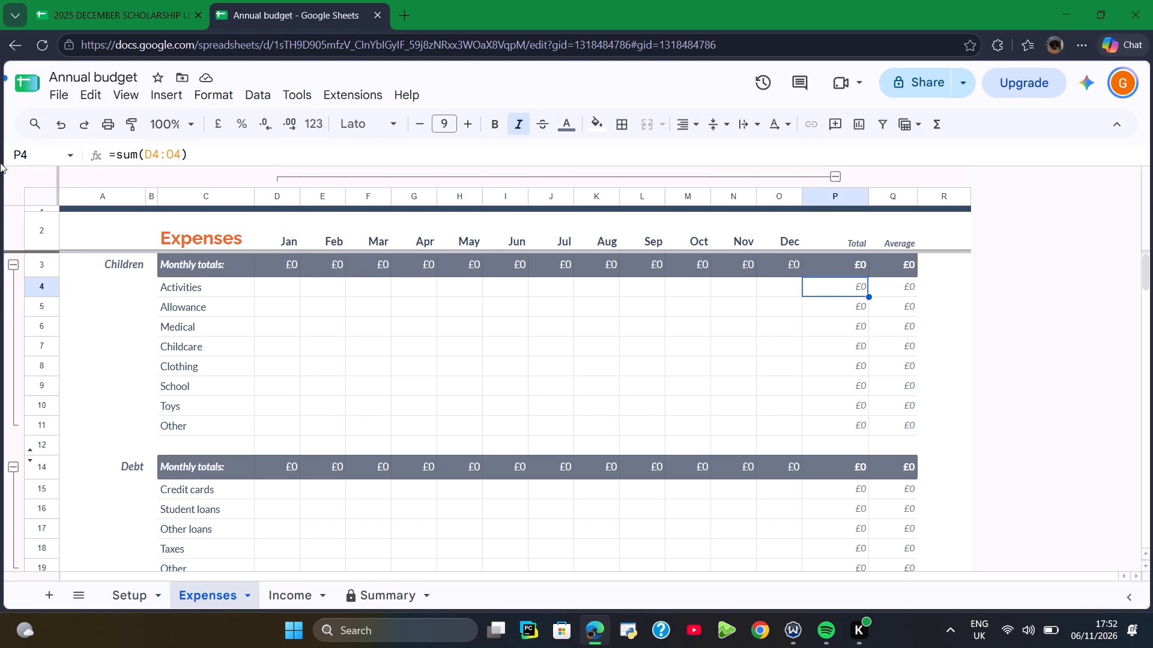
pyautogui.rightClick(159, 153)
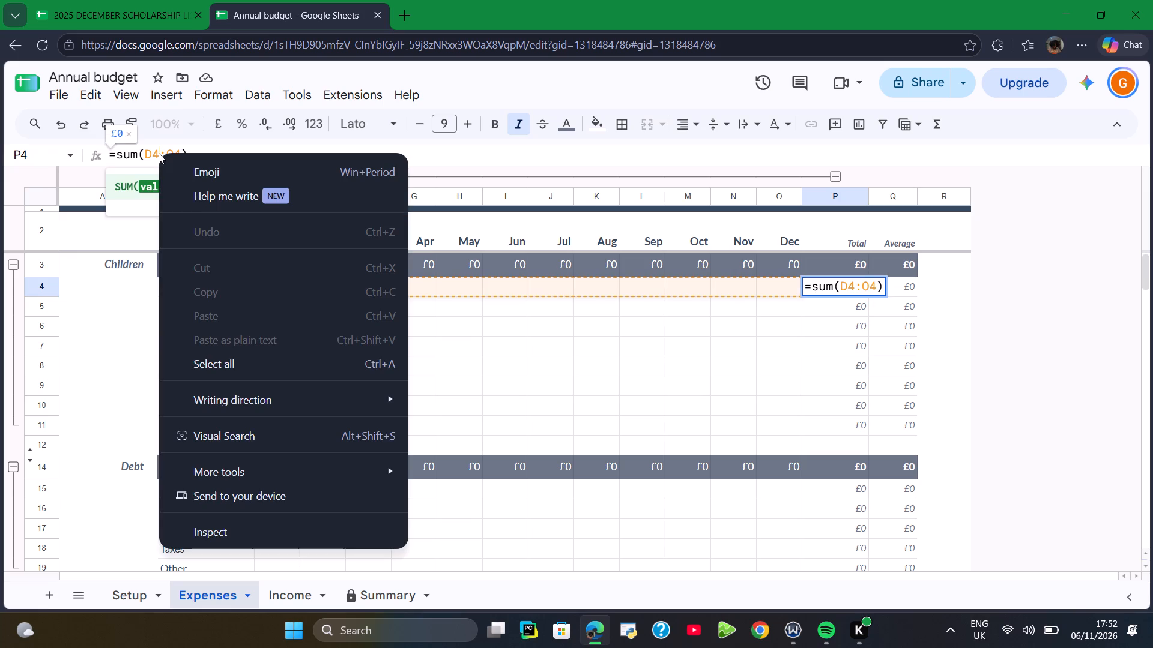
pyautogui.click(364, 140)
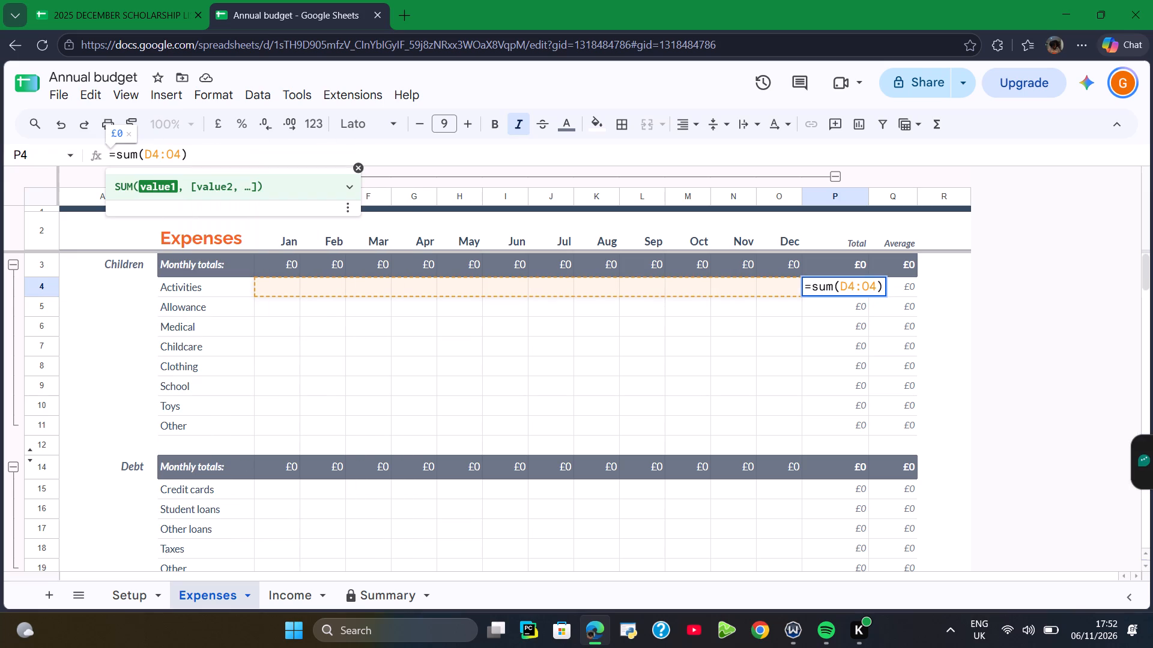
pyautogui.click(347, 179)
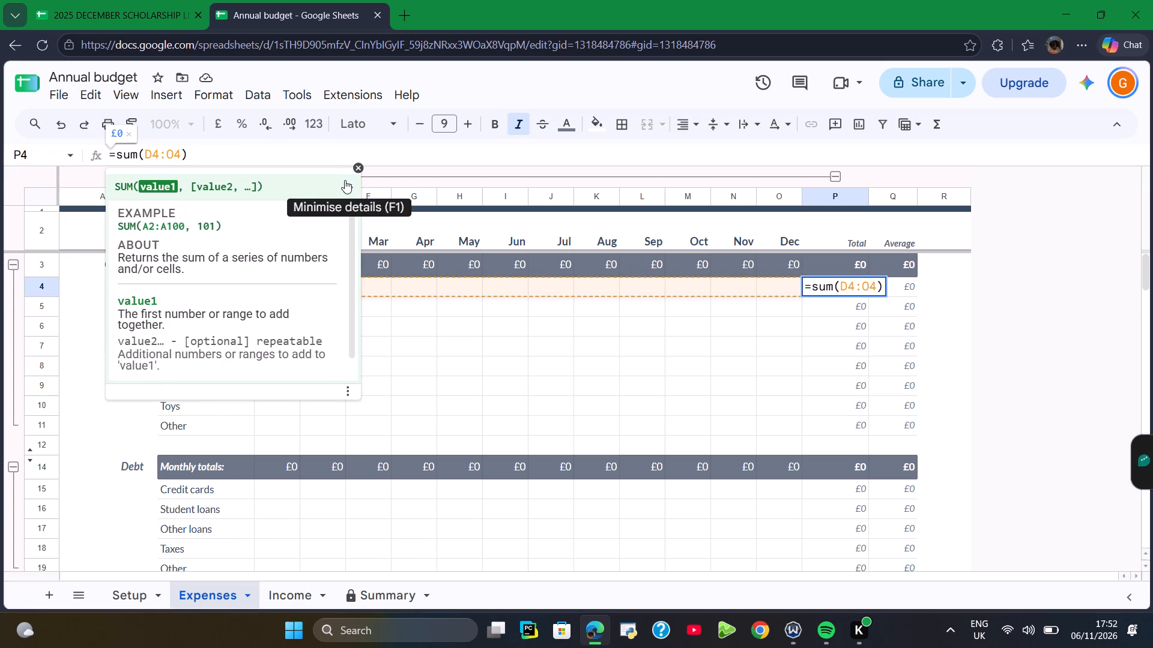
pyautogui.scroll(-4, 302, 293)
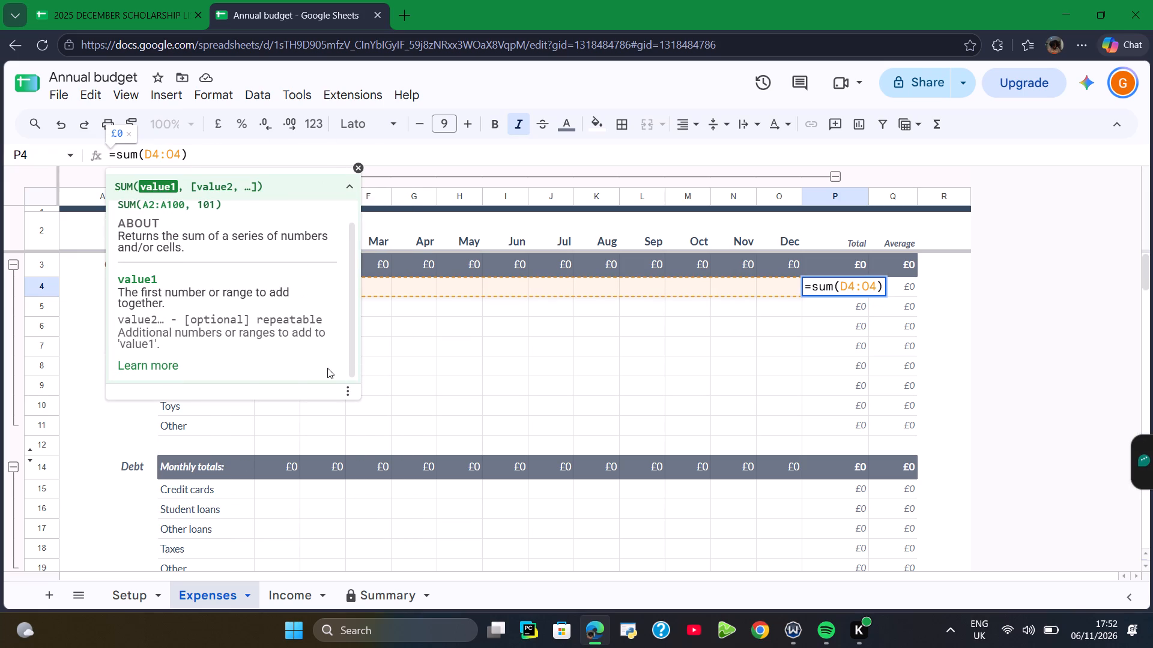
pyautogui.click(348, 390)
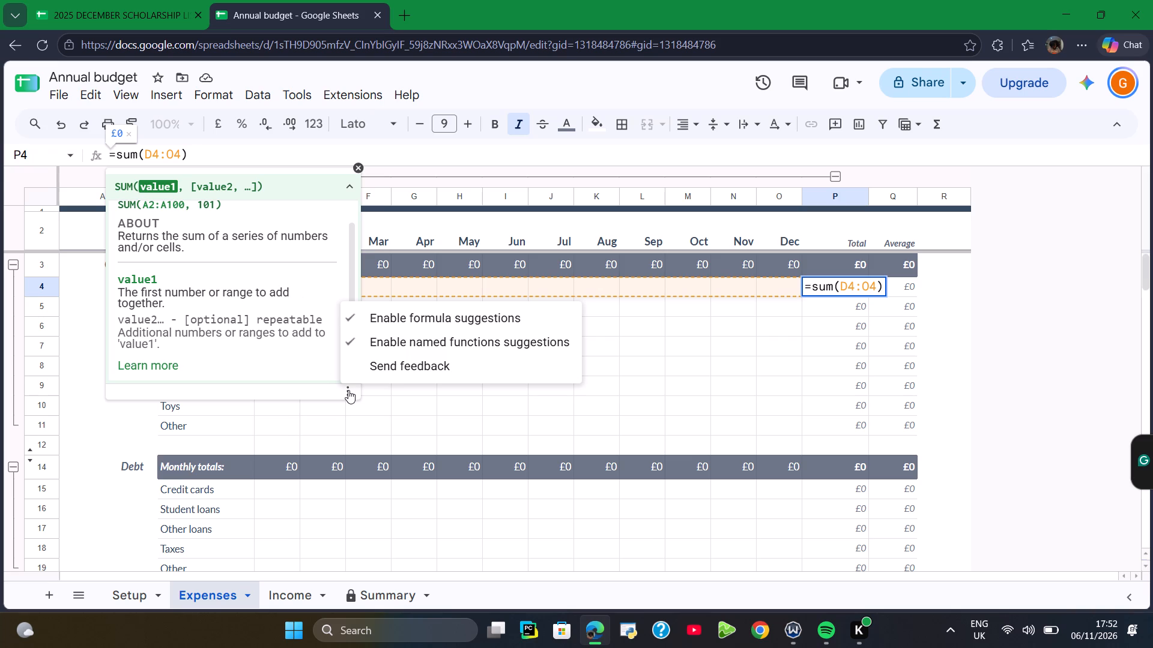
pyautogui.click(348, 390)
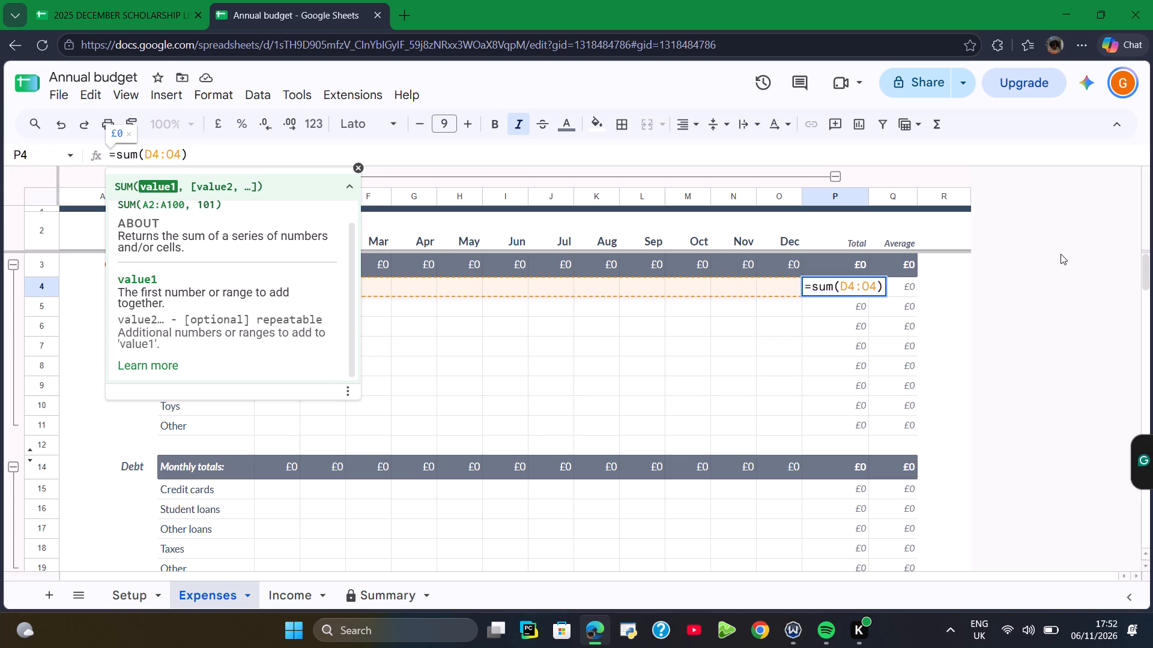
pyautogui.click(1059, 257)
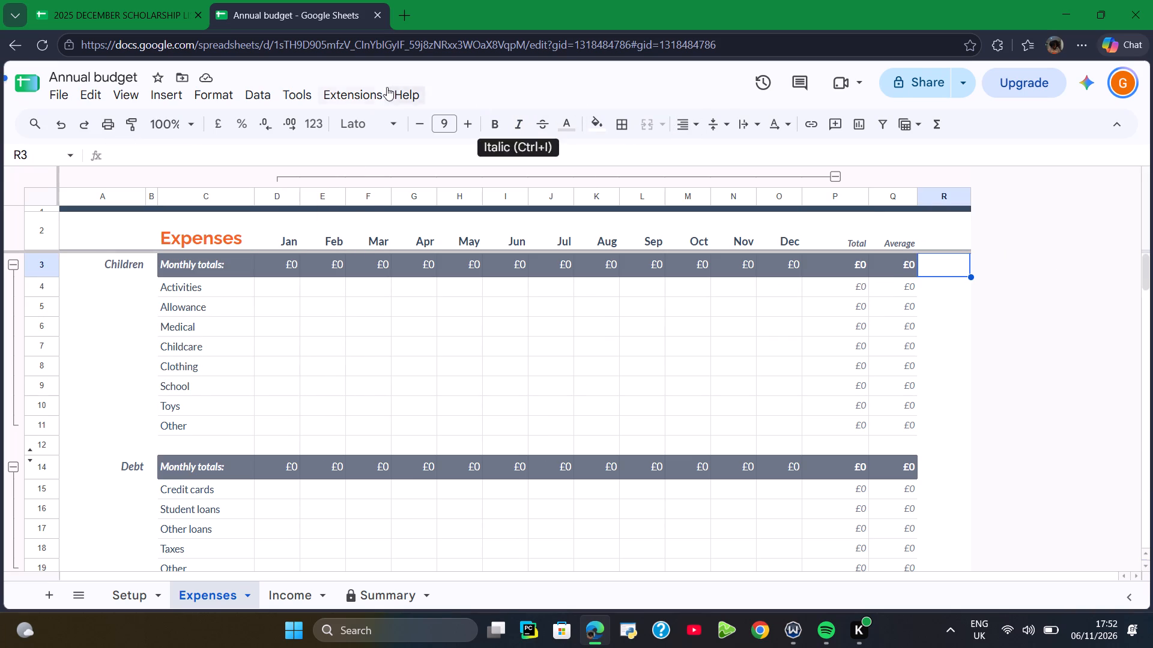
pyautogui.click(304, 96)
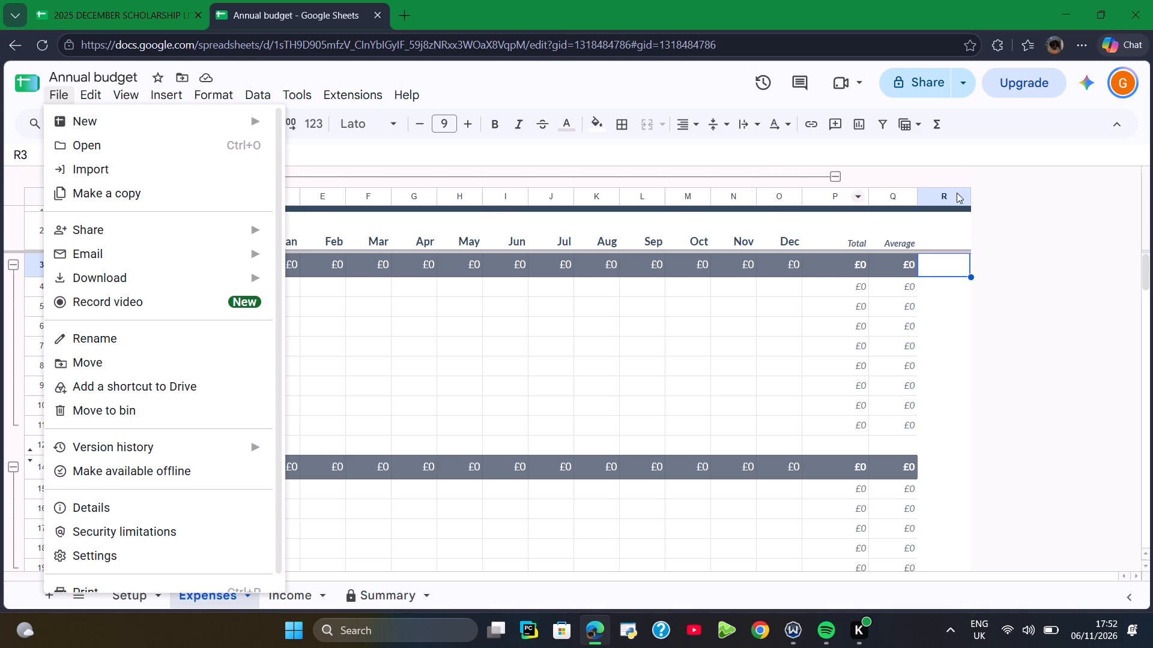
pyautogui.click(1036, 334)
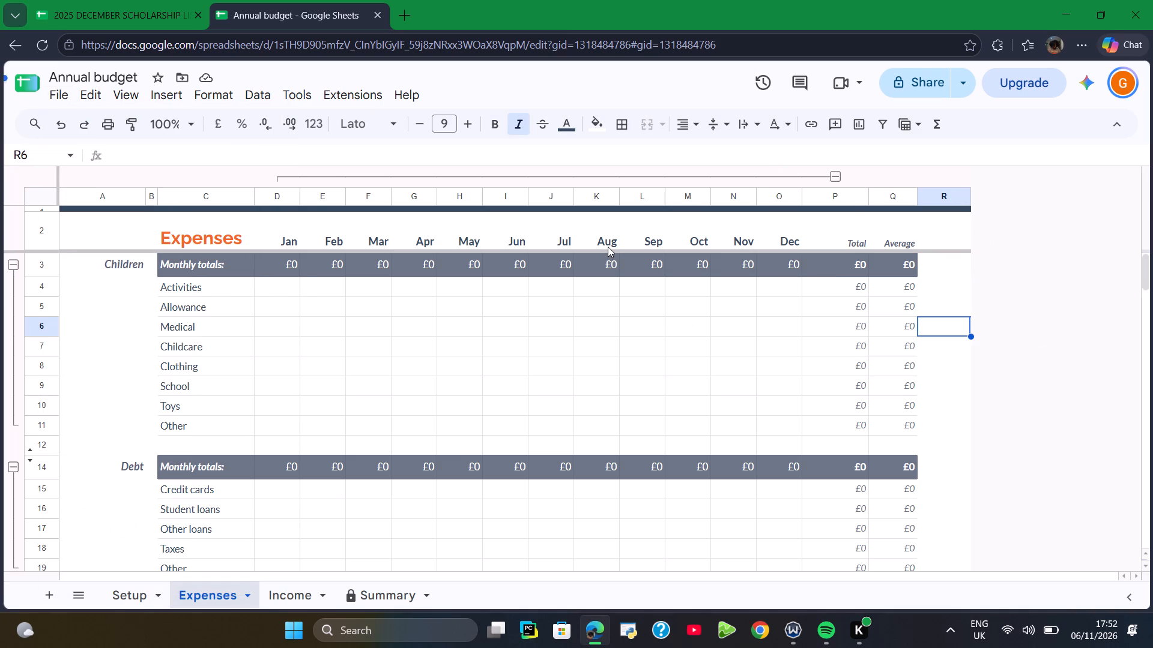
# Check the Children January total's formula and look through the available column actions for the January column on the Expenses sheet.
pyautogui.click(279, 263)
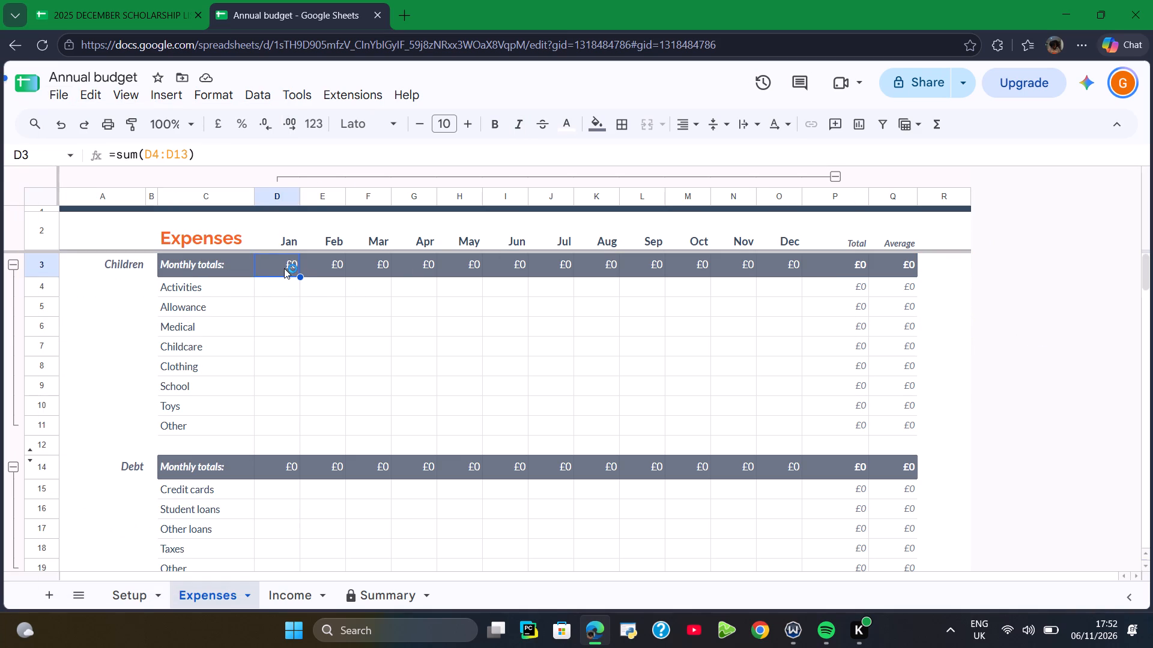
pyautogui.rightClick(278, 202)
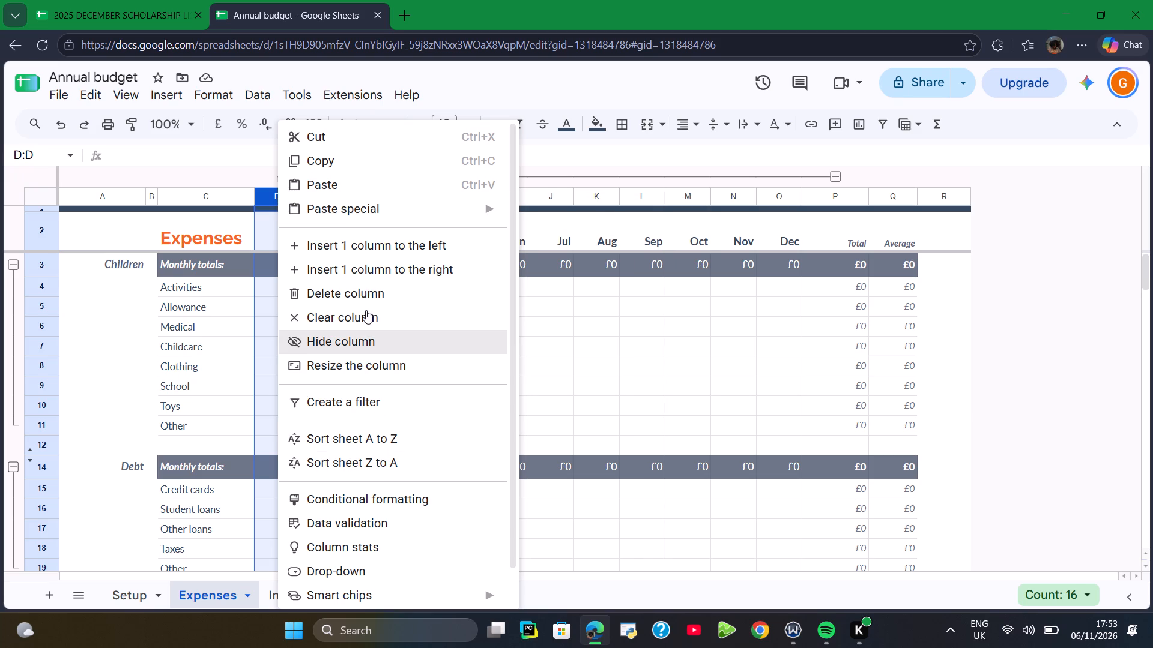
pyautogui.scroll(-4, 373, 294)
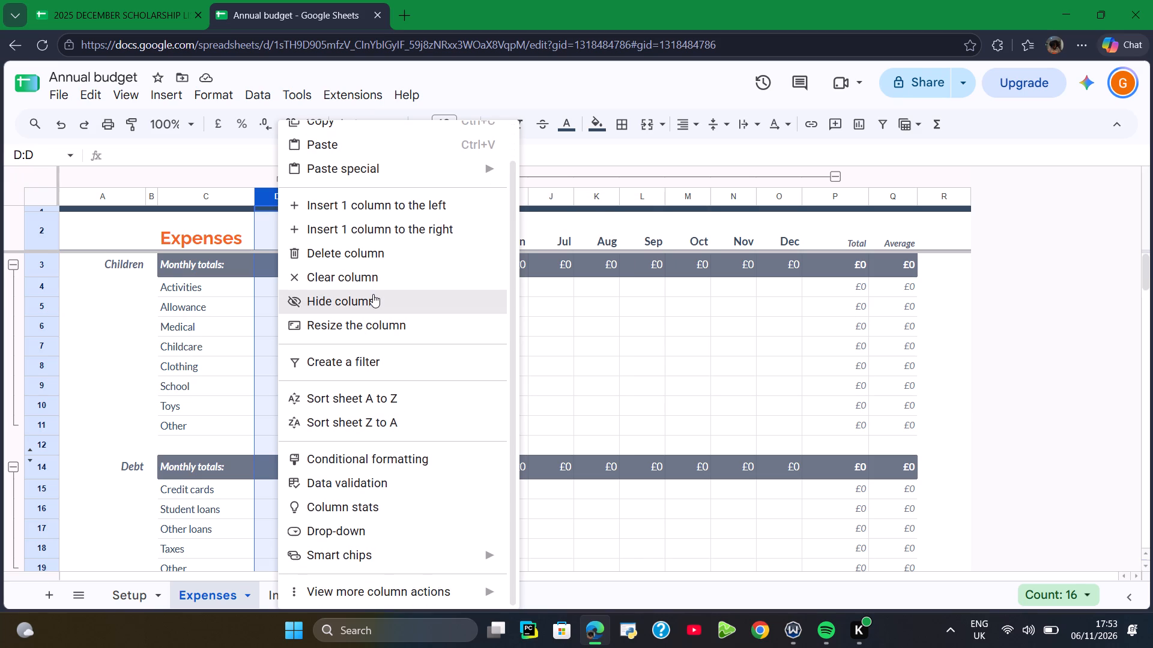
pyautogui.scroll(3, 373, 294)
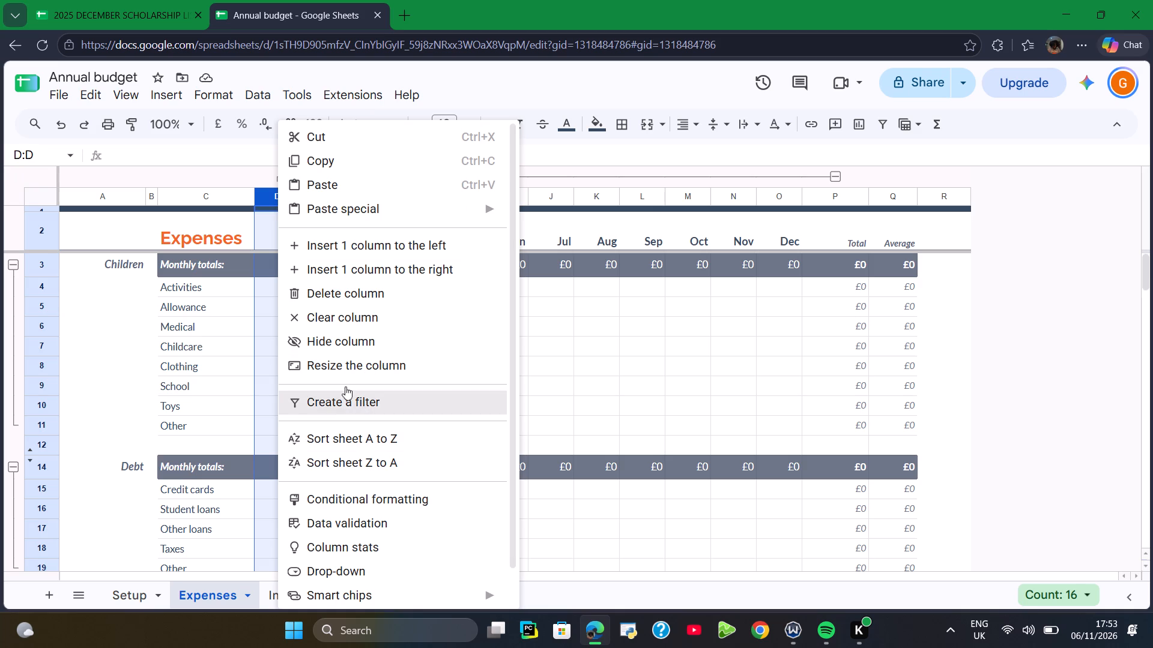
pyautogui.scroll(-2, 337, 548)
pyautogui.scroll(-3, 391, 562)
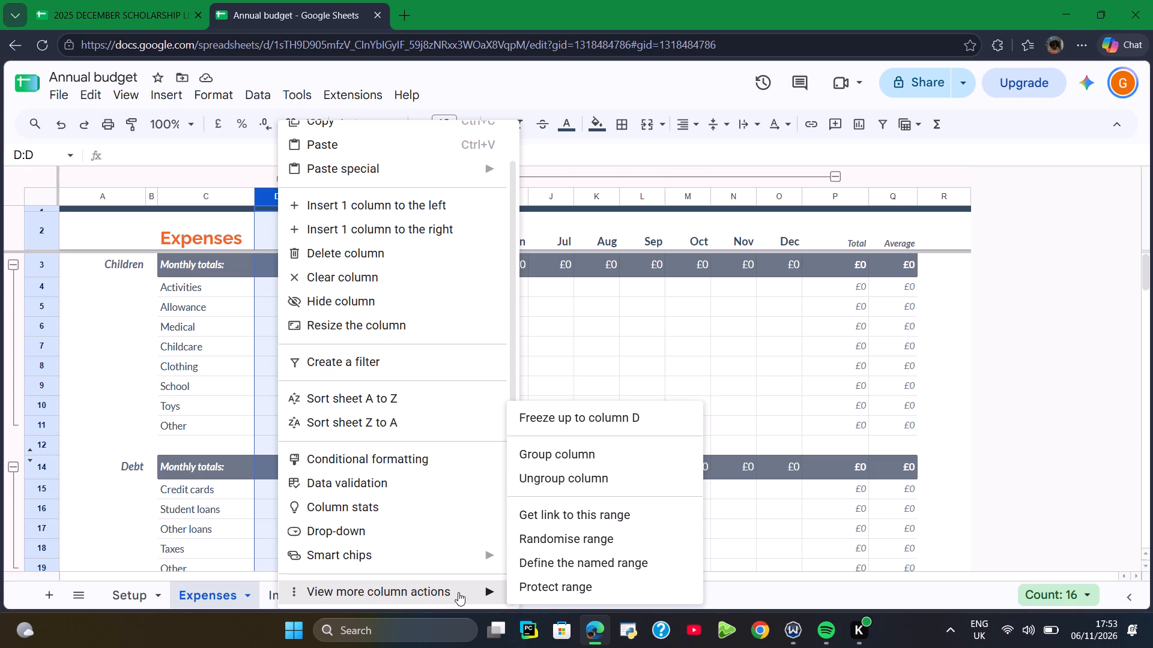
pyautogui.doubleClick(229, 172)
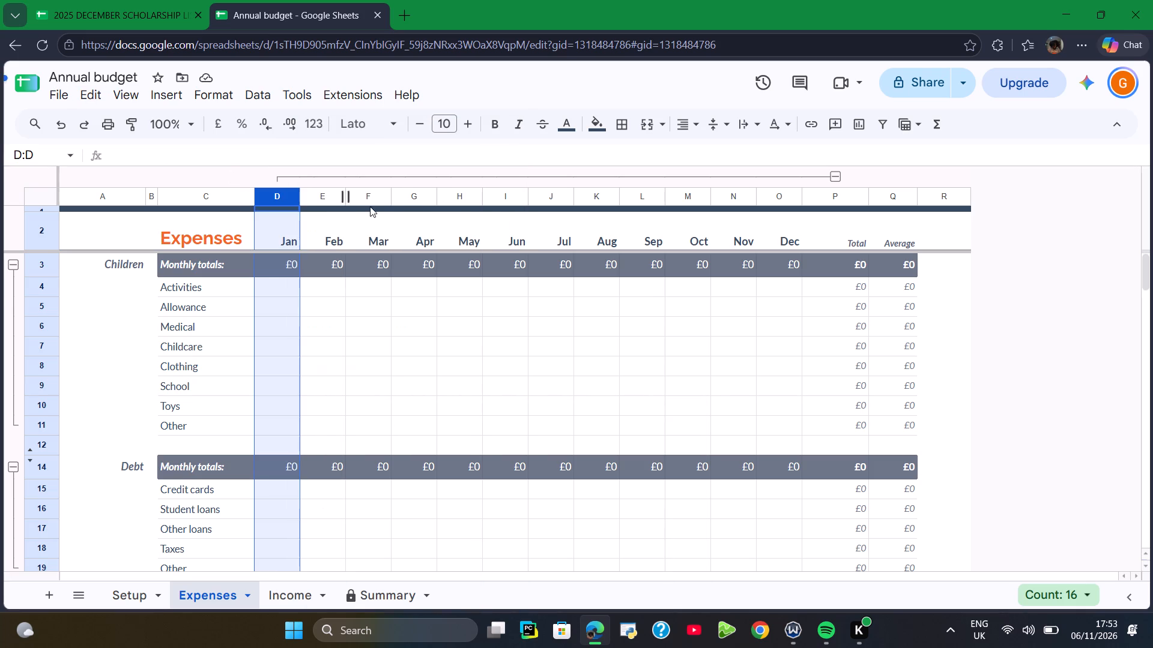
pyautogui.rightClick(271, 201)
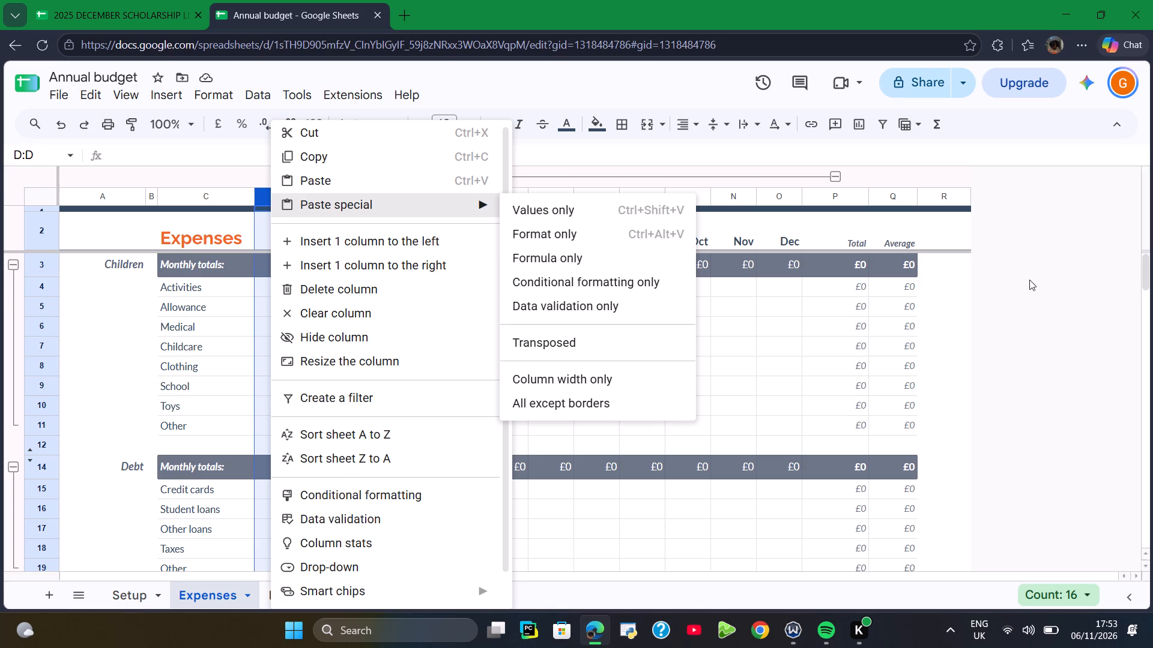
pyautogui.click(1103, 280)
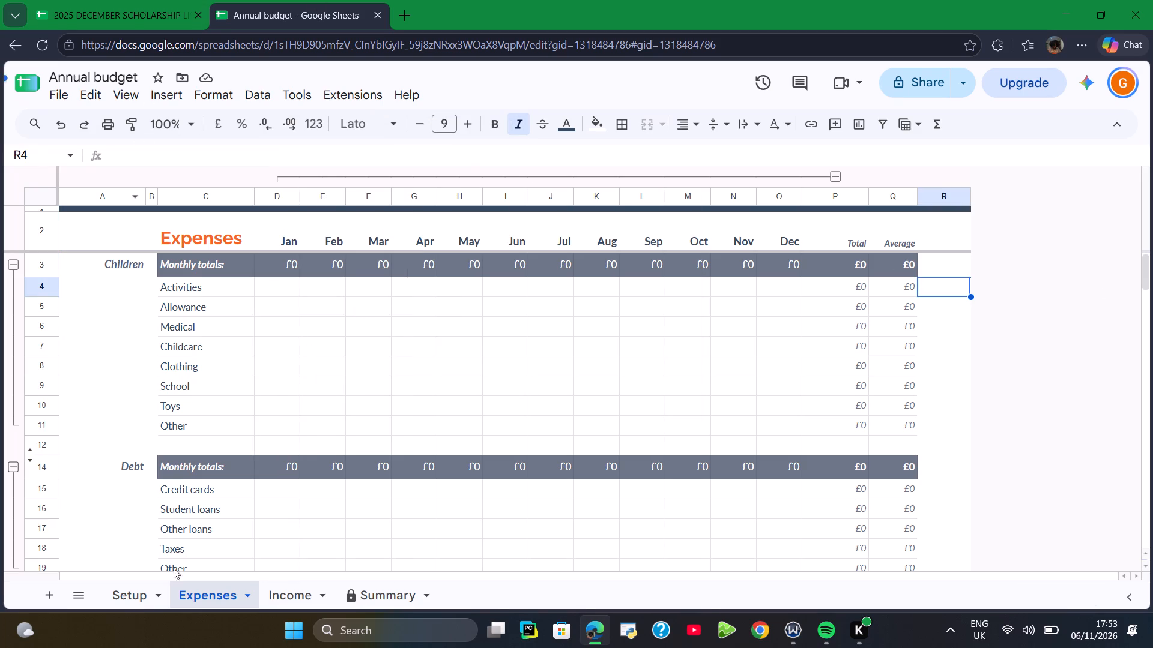
# Examine the starting balance value on the Setup sheet and look through the cell actions available for its label.
pyautogui.click(147, 604)
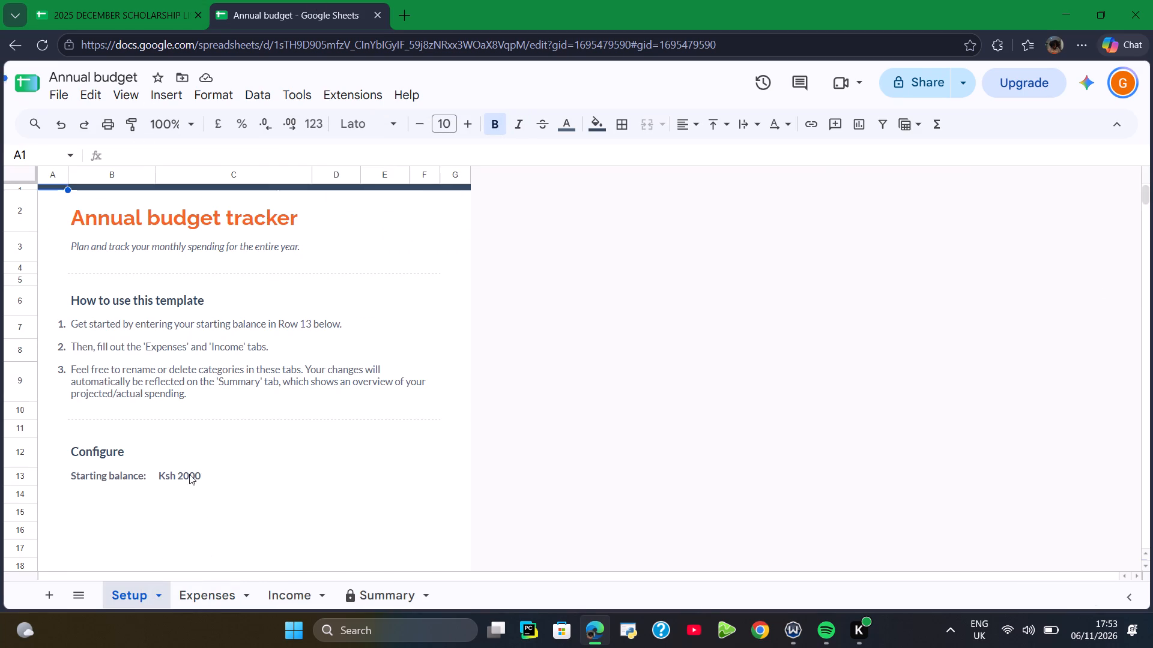
pyautogui.click(189, 474)
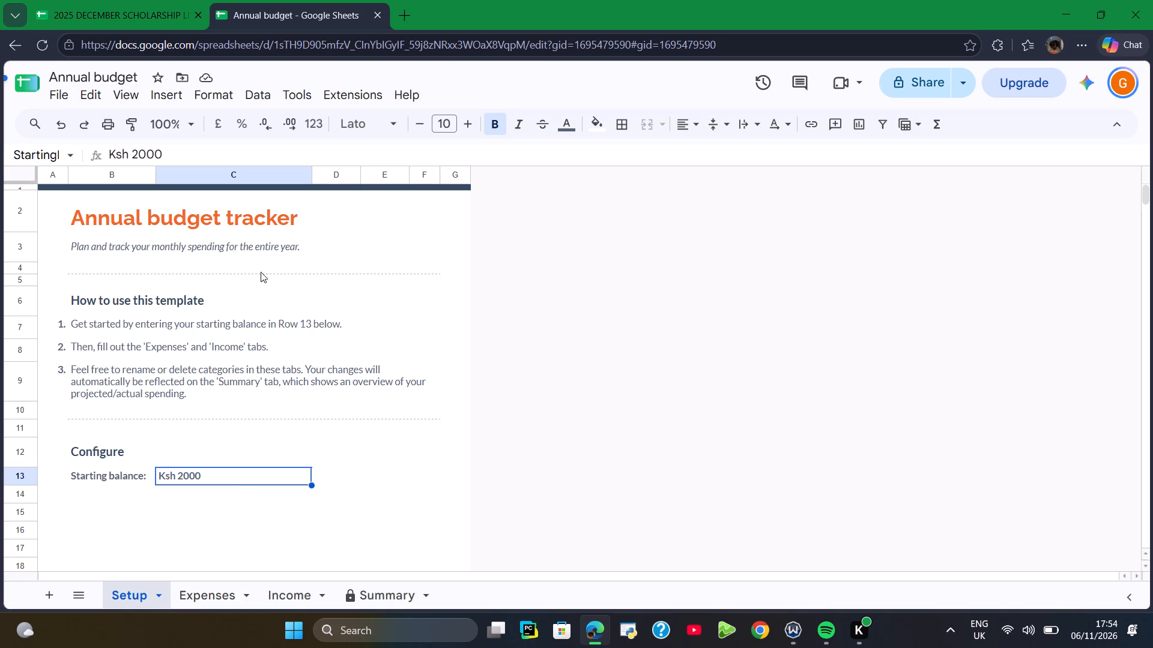
pyautogui.click(129, 149)
pyautogui.click(207, 475)
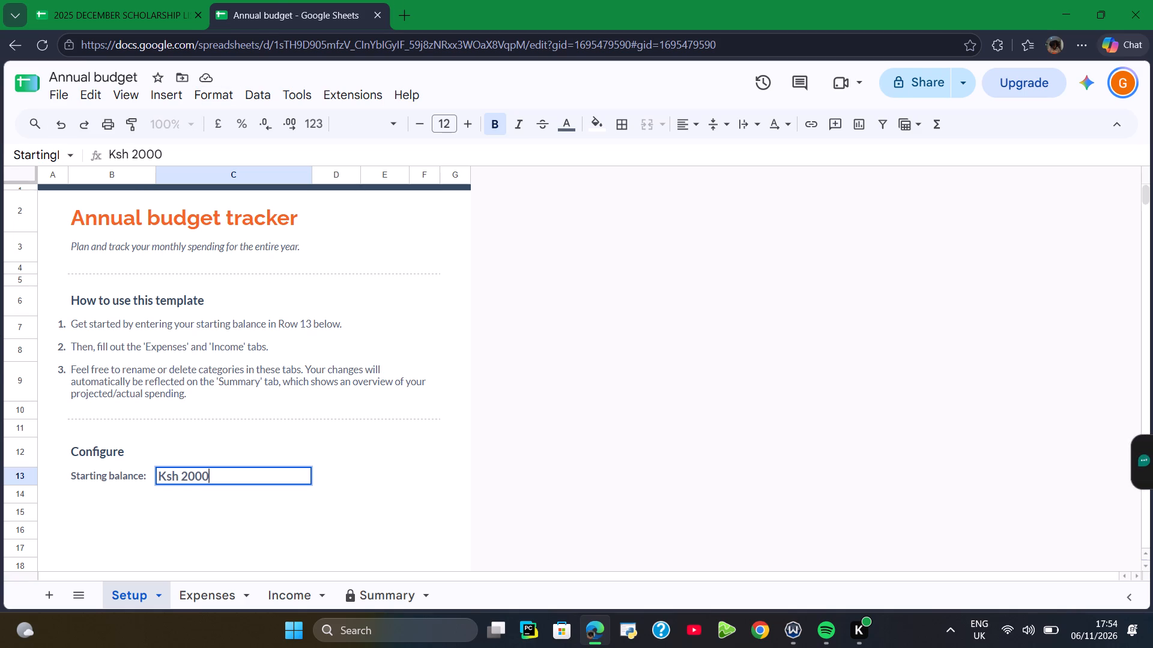
pyautogui.rightClick(207, 475)
pyautogui.click(213, 476)
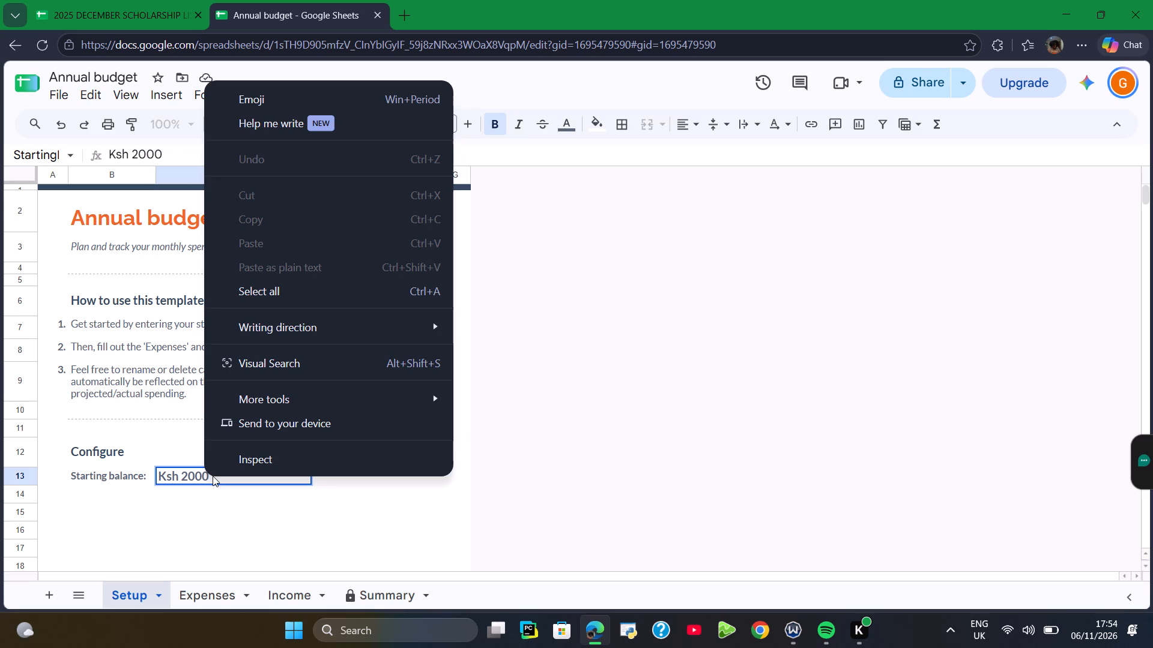
pyautogui.click(116, 477)
pyautogui.rightClick(130, 476)
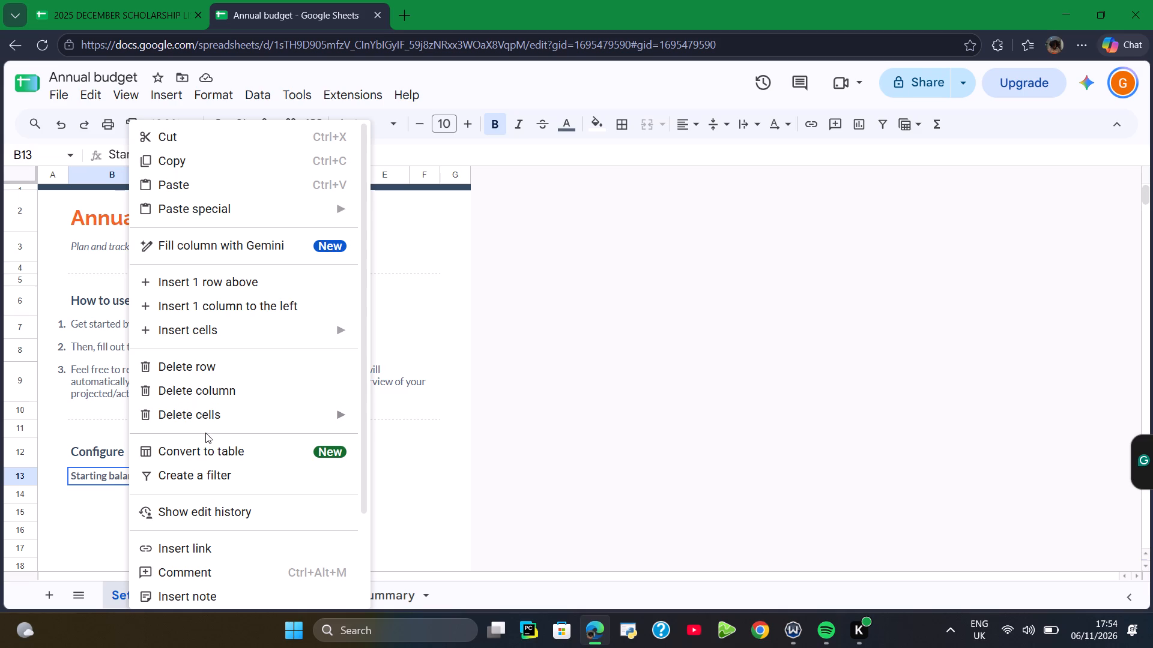
pyautogui.scroll(-3, 205, 472)
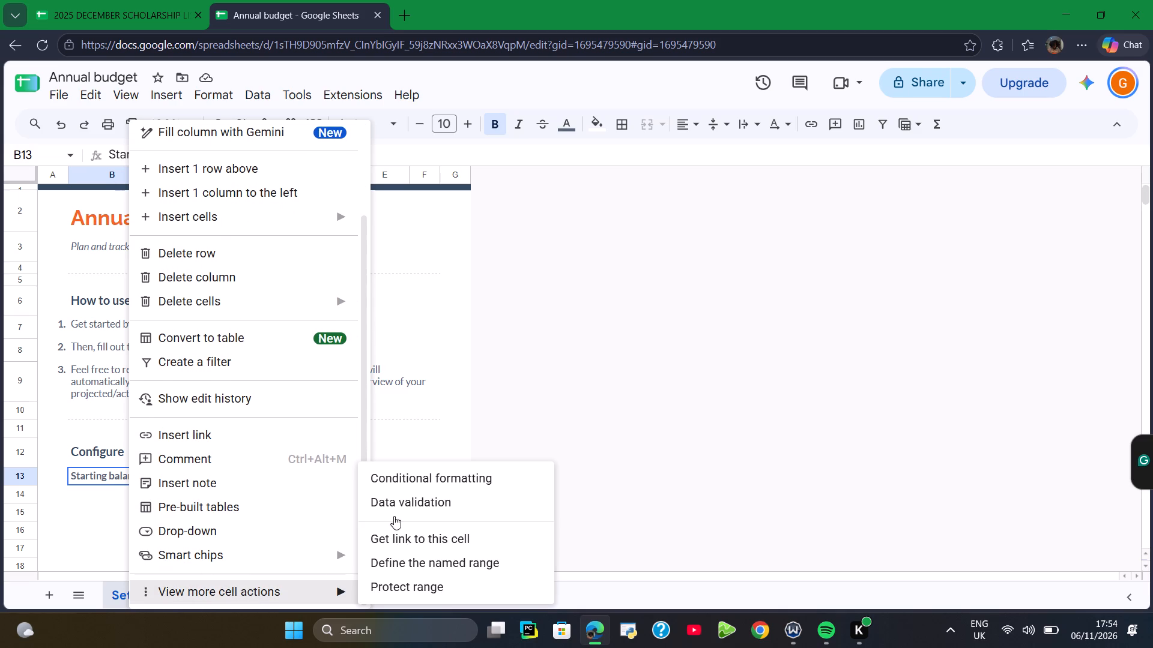
pyautogui.scroll(3, 259, 313)
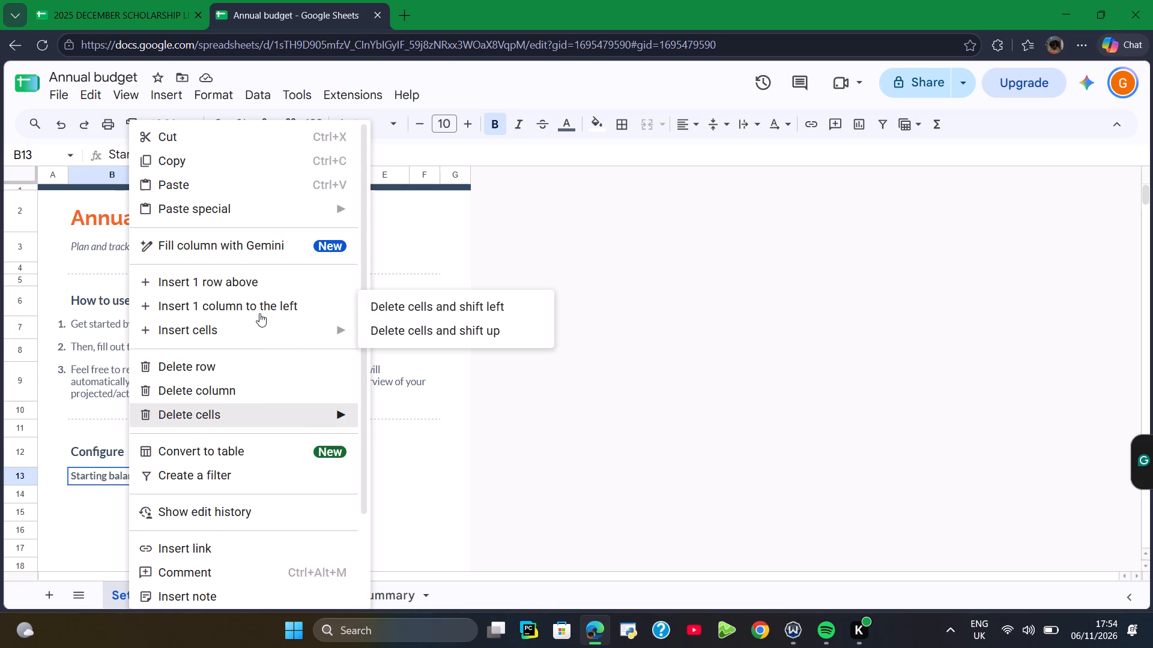
pyautogui.scroll(3, 259, 313)
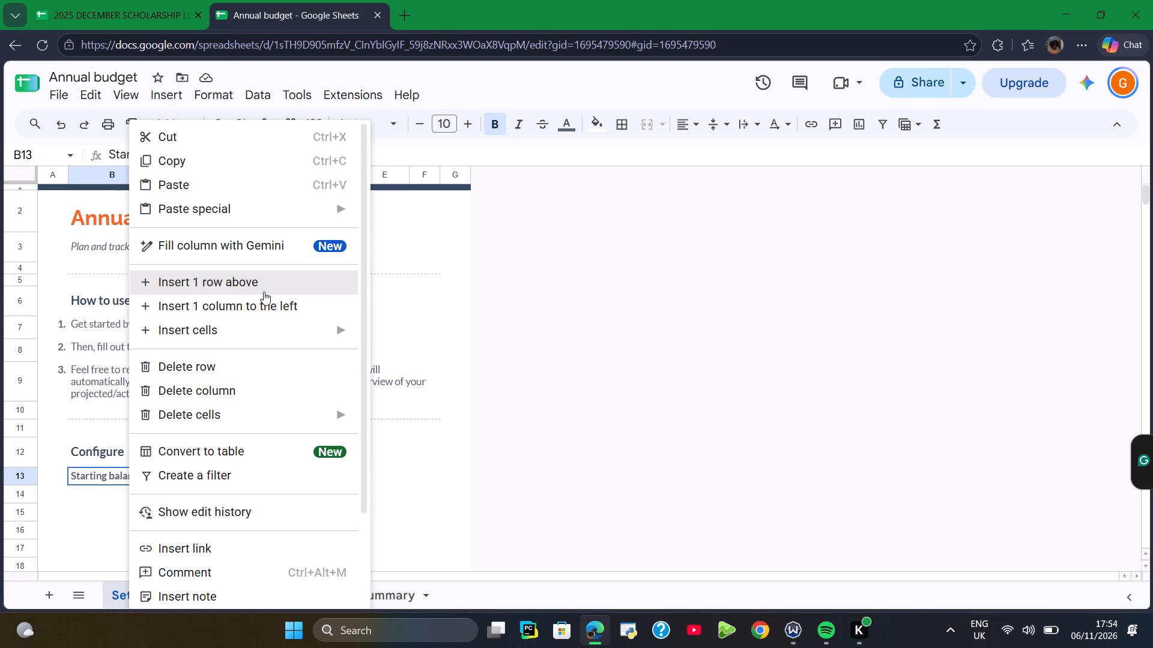
pyautogui.click(458, 402)
# Clear the starting balance value on the Setup sheet.
pyautogui.click(187, 480)
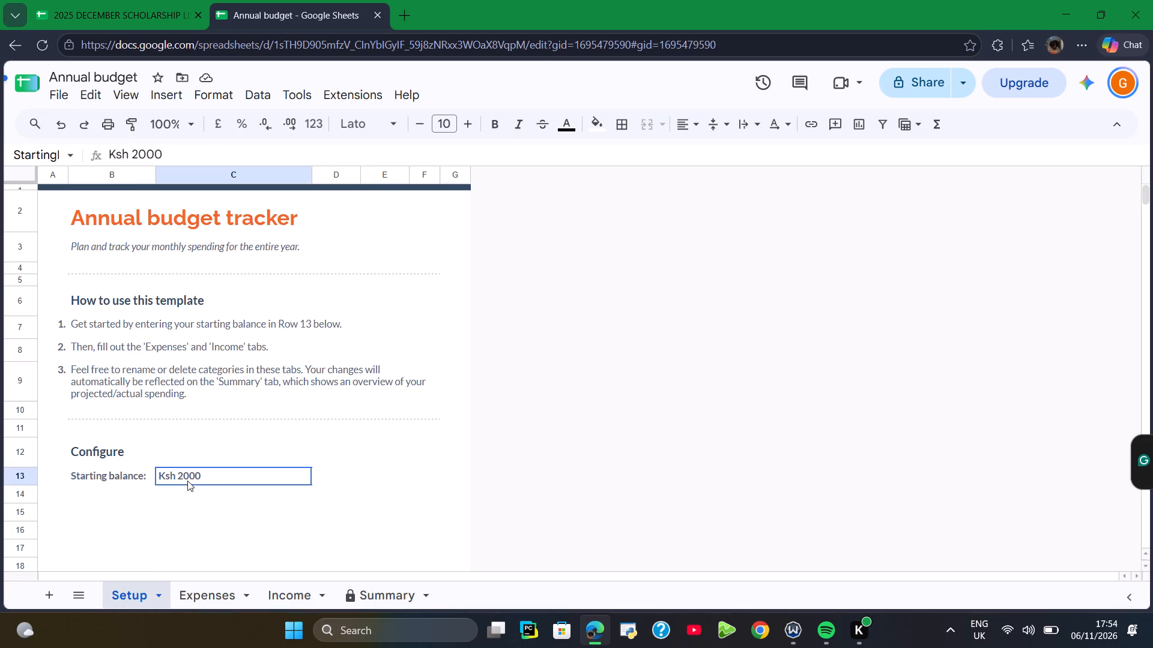
pyautogui.click(203, 472)
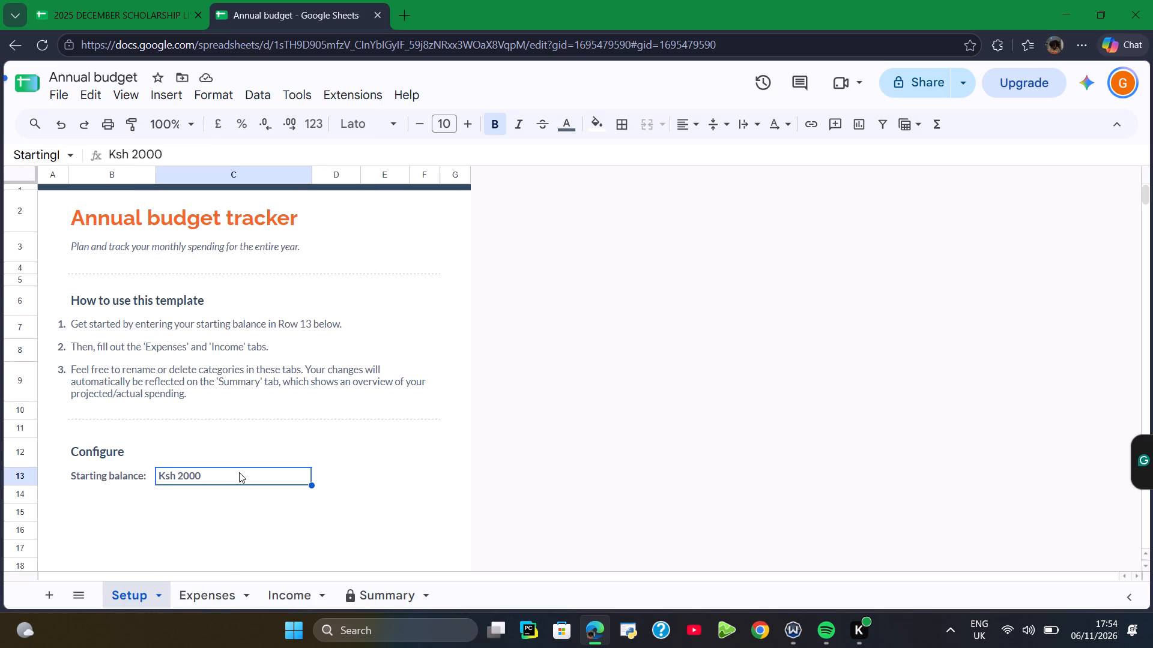
pyautogui.press('BackSpace')
pyautogui.press('BackSpace')
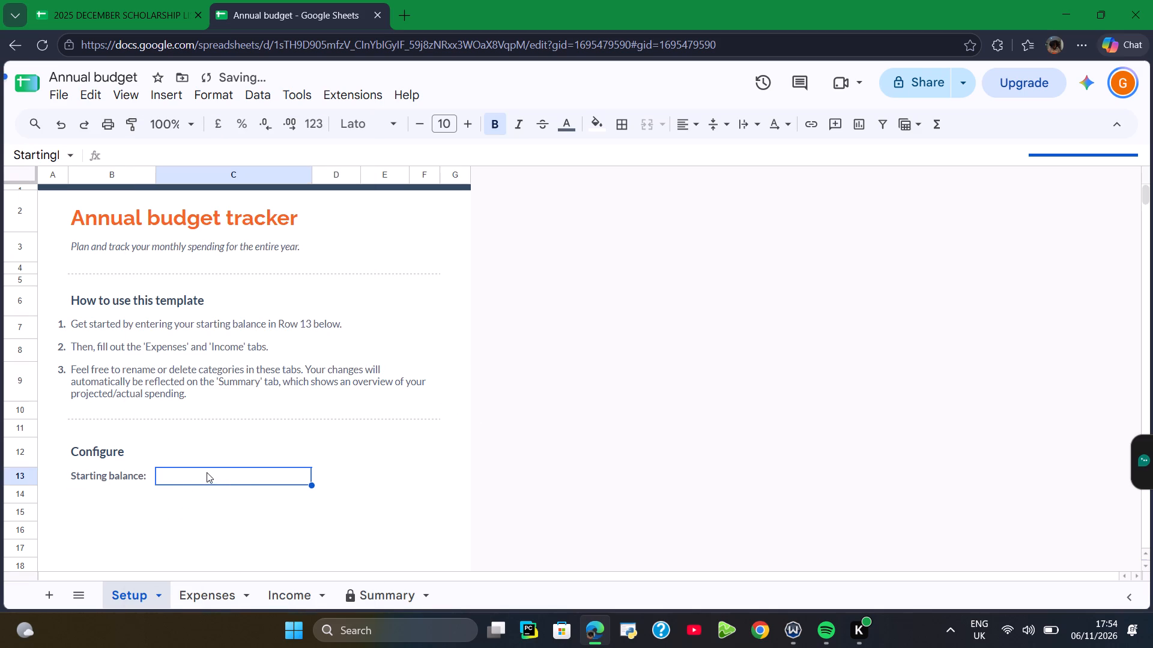
# Look through the cell actions for the empty starting balance cell and the column actions for column C.
pyautogui.rightClick(187, 473)
pyautogui.click(480, 440)
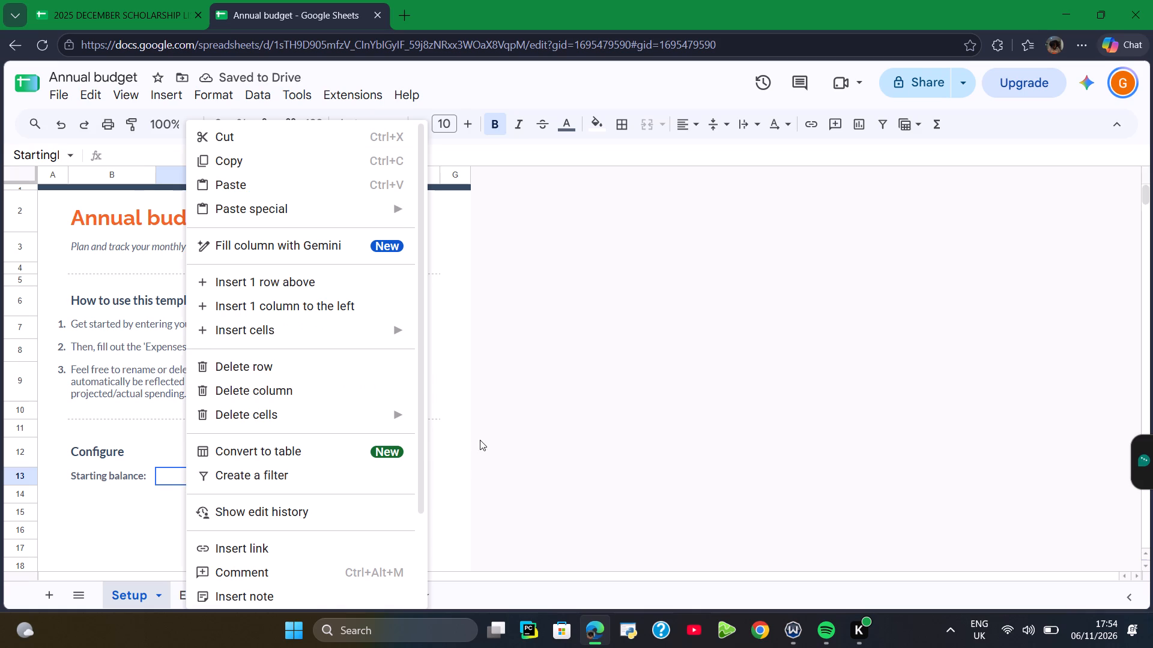
pyautogui.click(153, 477)
pyautogui.click(166, 475)
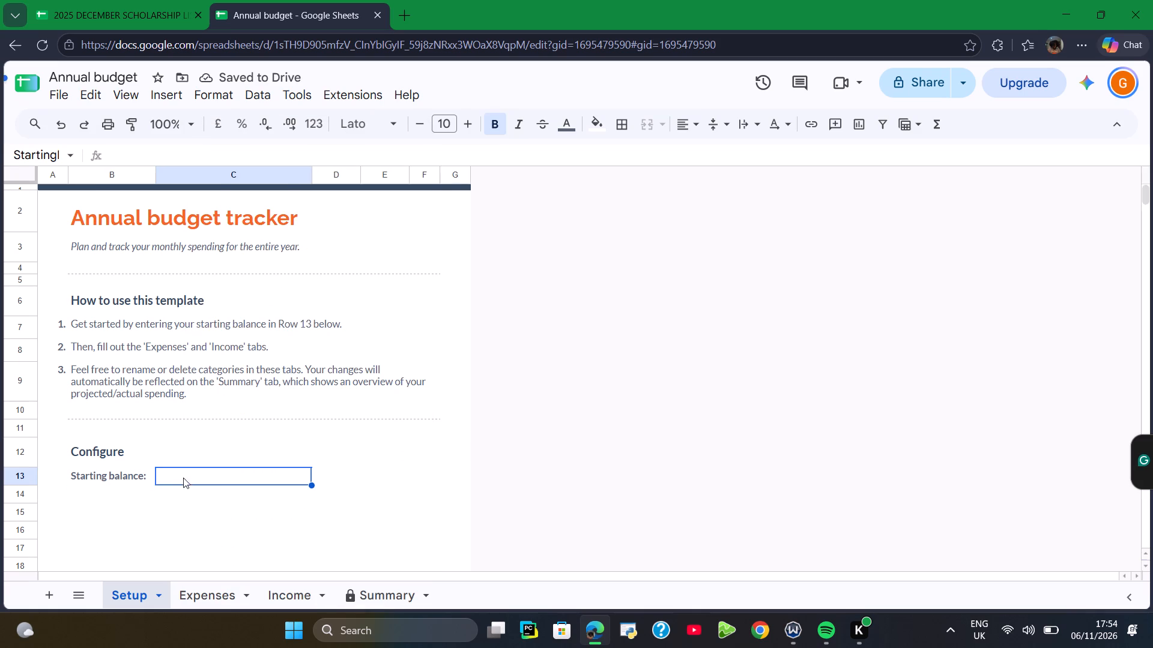
pyautogui.rightClick(220, 175)
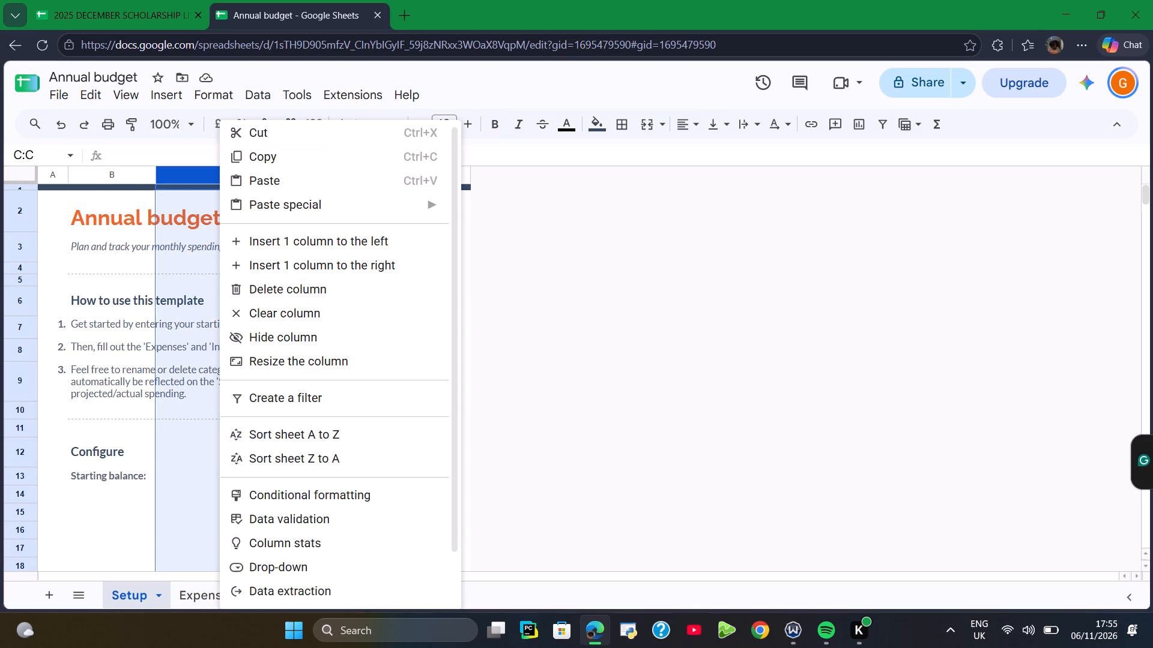
pyautogui.scroll(-4, 287, 301)
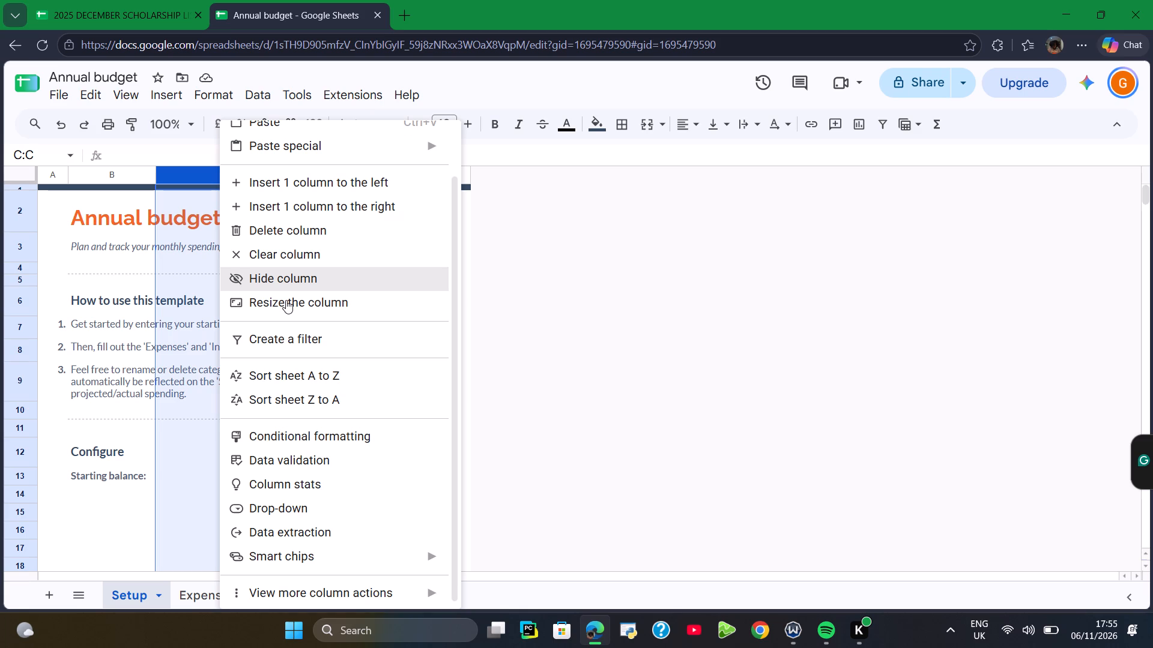
pyautogui.click(208, 92)
pyautogui.click(593, 212)
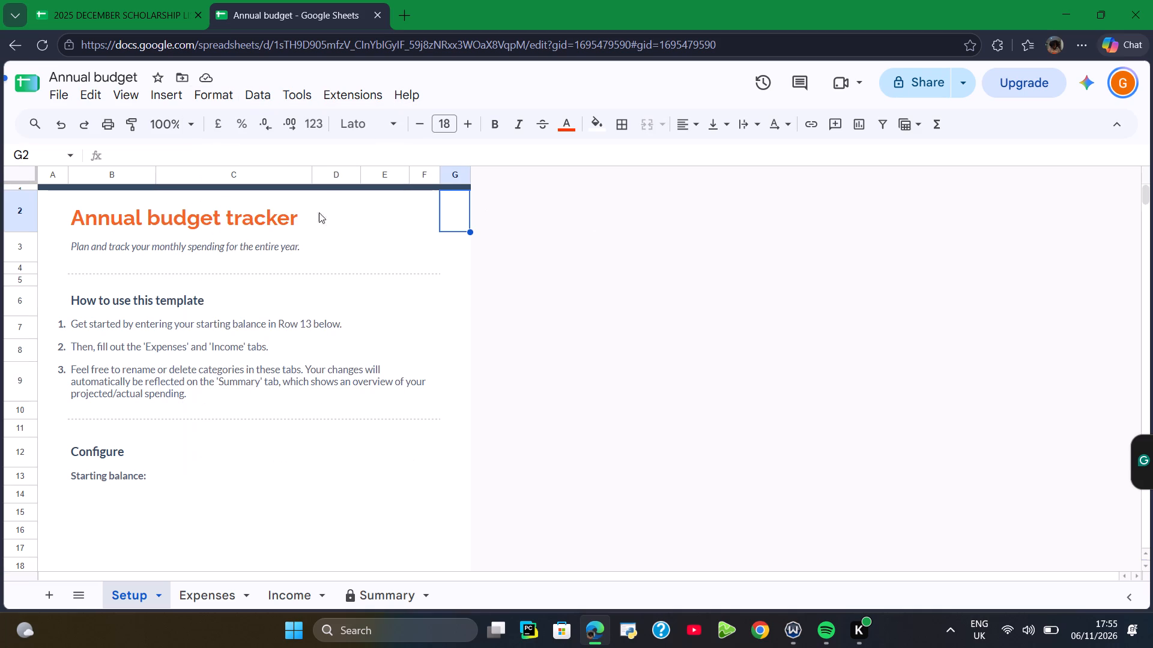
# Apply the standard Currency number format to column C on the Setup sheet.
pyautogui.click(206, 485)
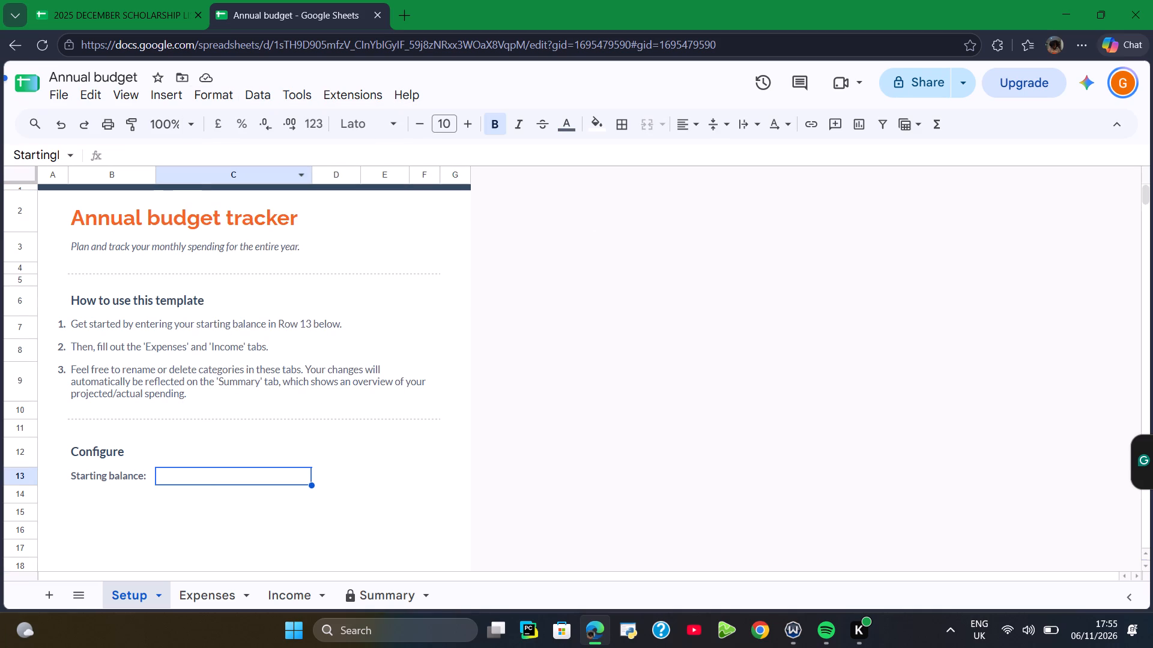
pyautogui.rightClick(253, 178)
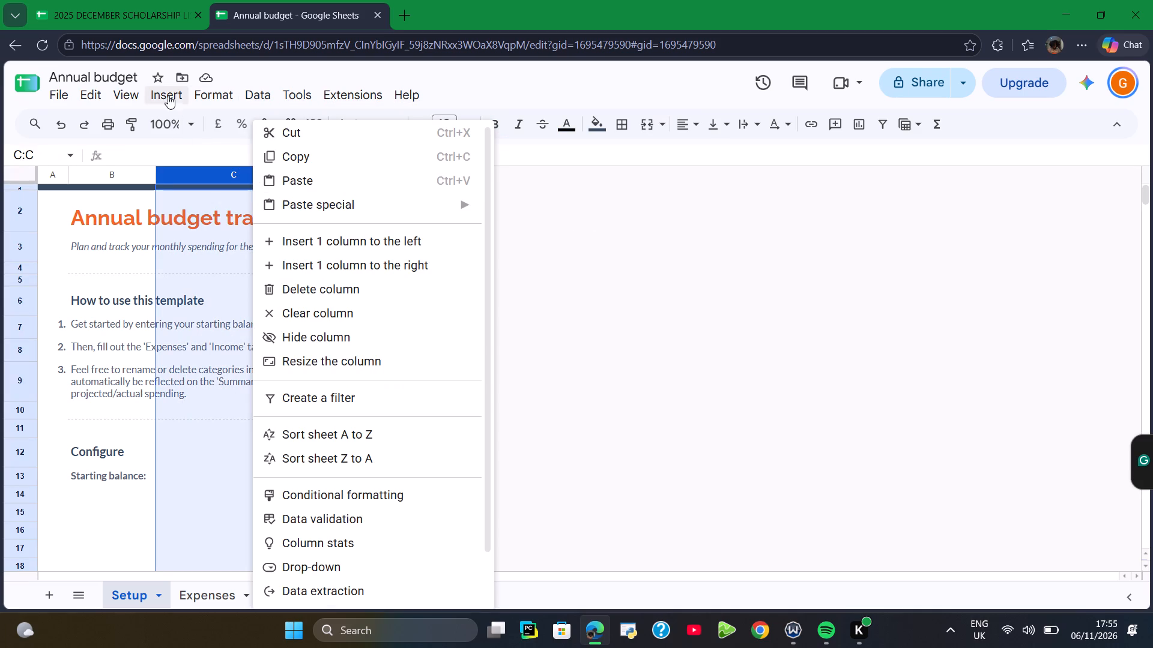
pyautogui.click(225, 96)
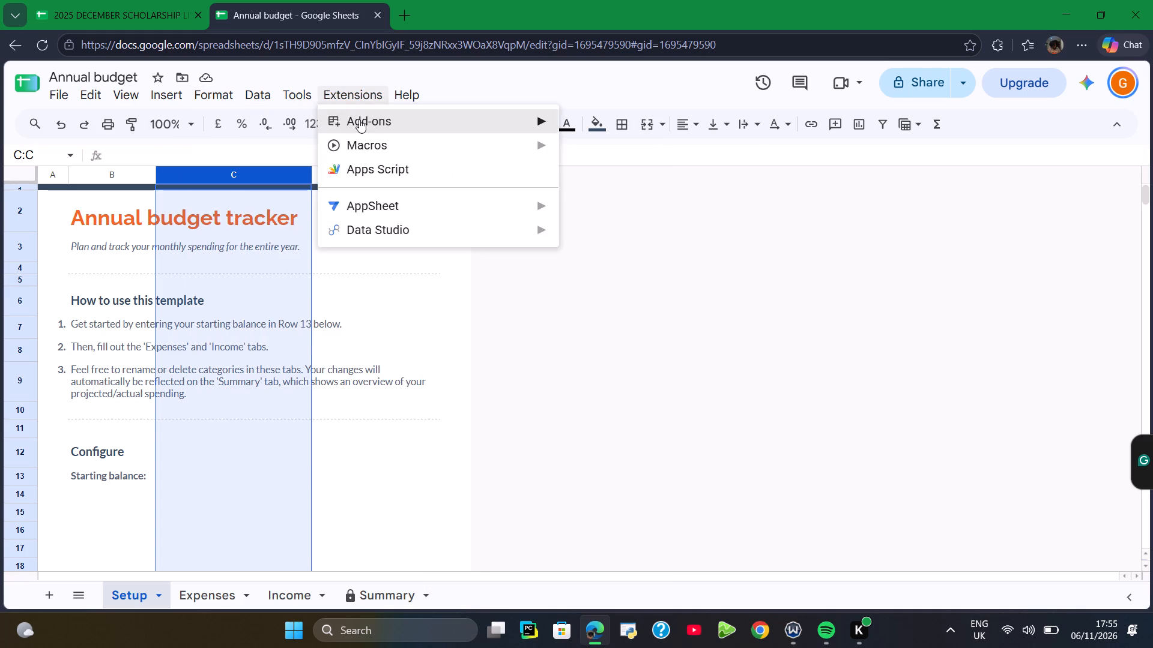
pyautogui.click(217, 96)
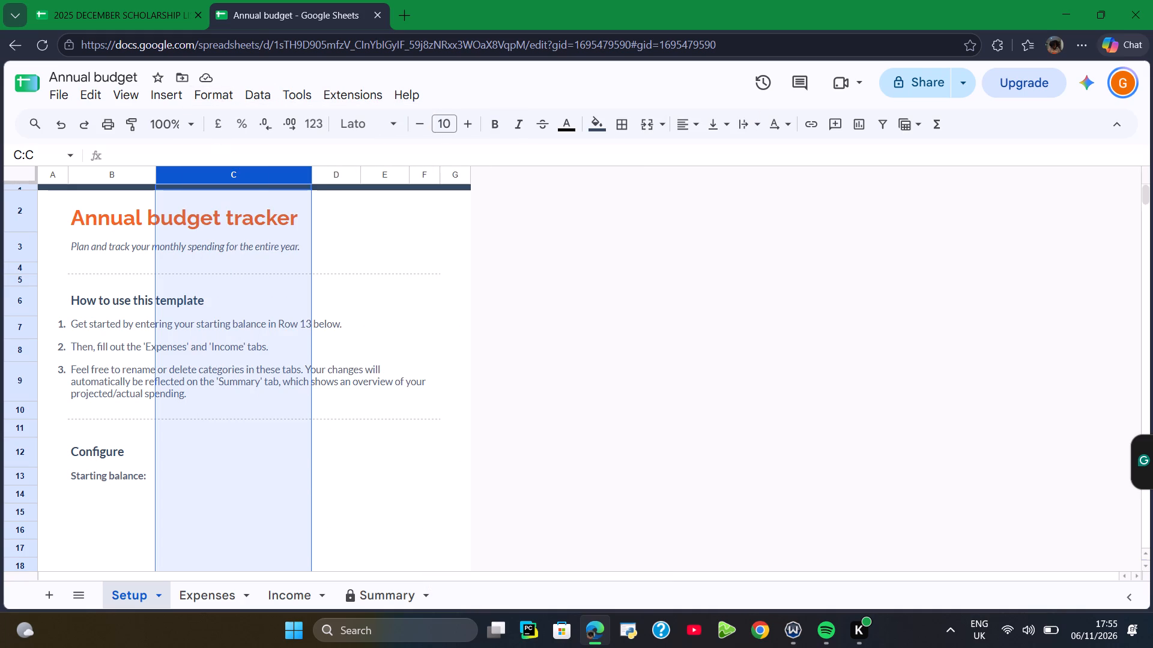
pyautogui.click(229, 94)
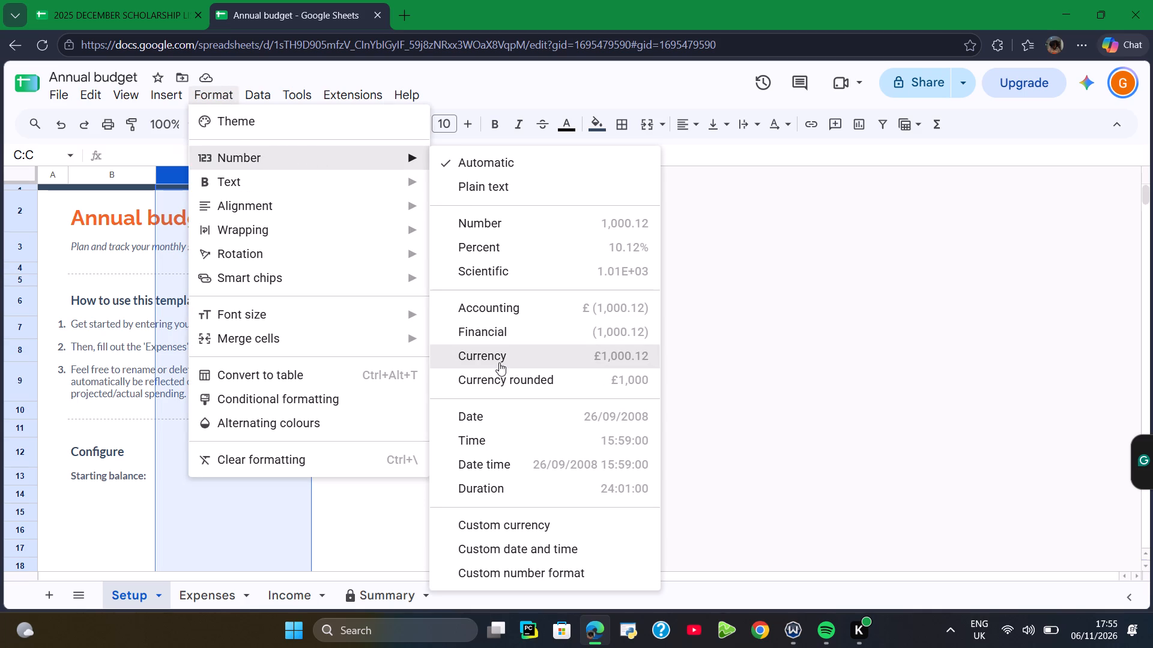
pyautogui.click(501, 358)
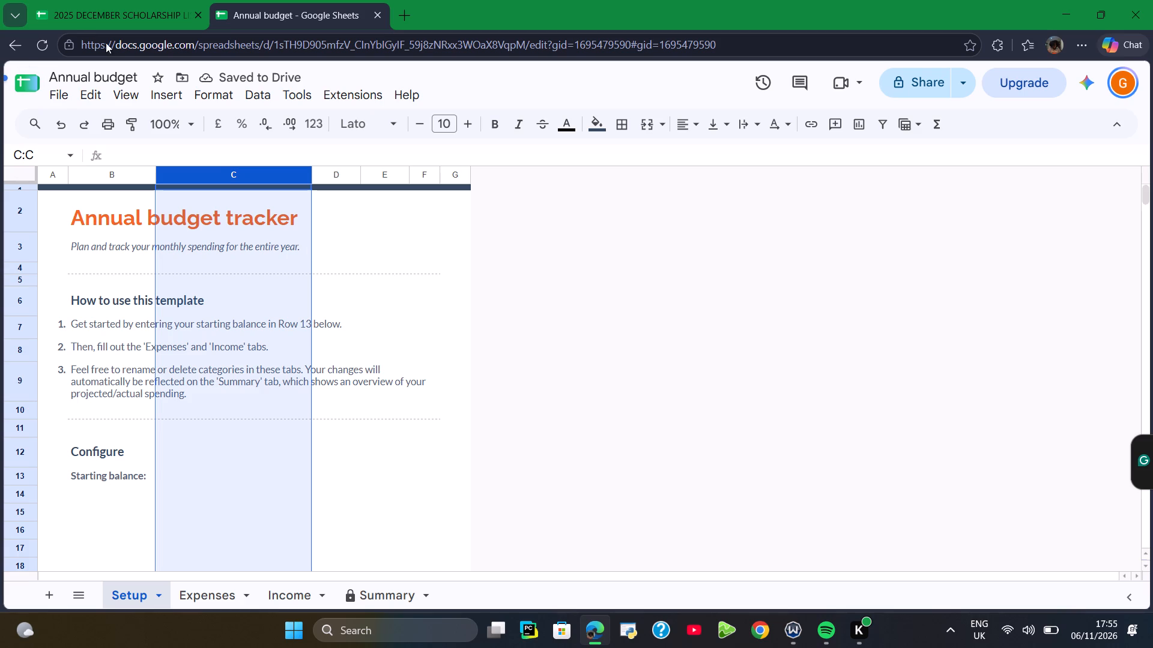
# Format column C on the Setup sheet with the Kenyan Shilling custom currency.
pyautogui.click(220, 100)
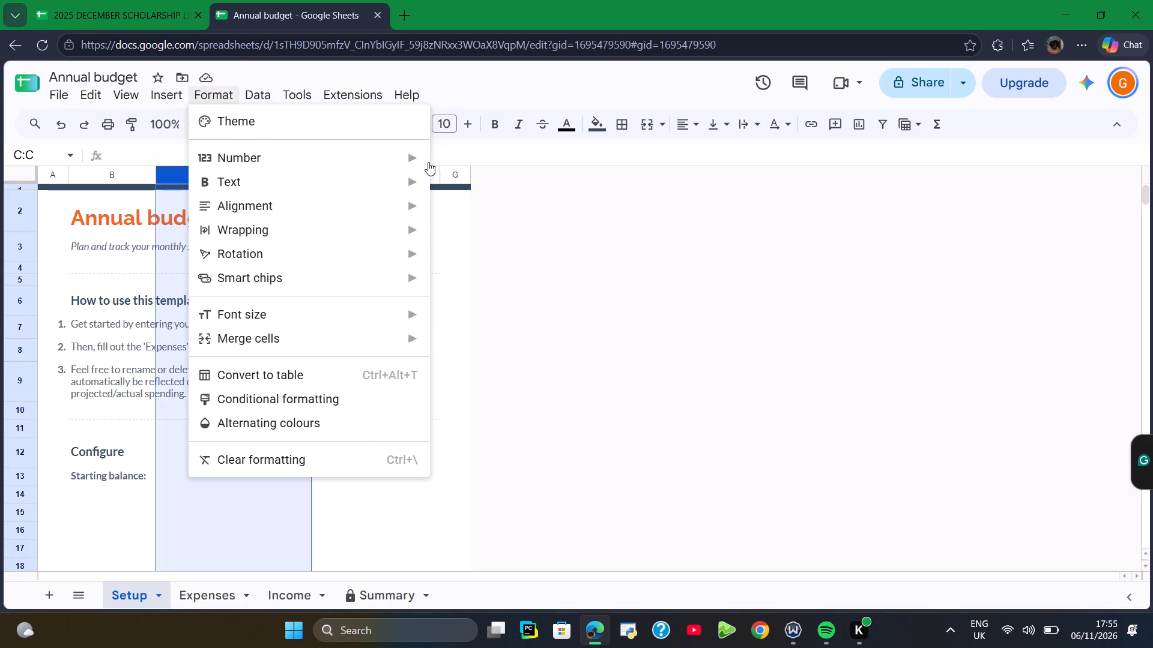
pyautogui.doubleClick(414, 160)
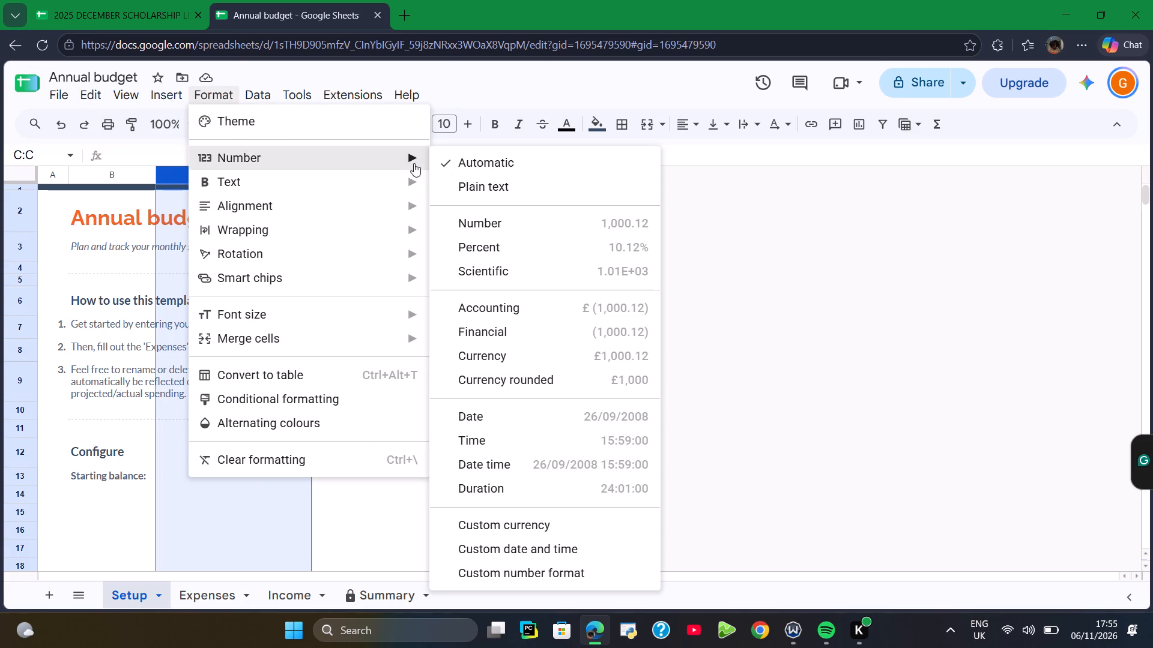
pyautogui.doubleClick(554, 528)
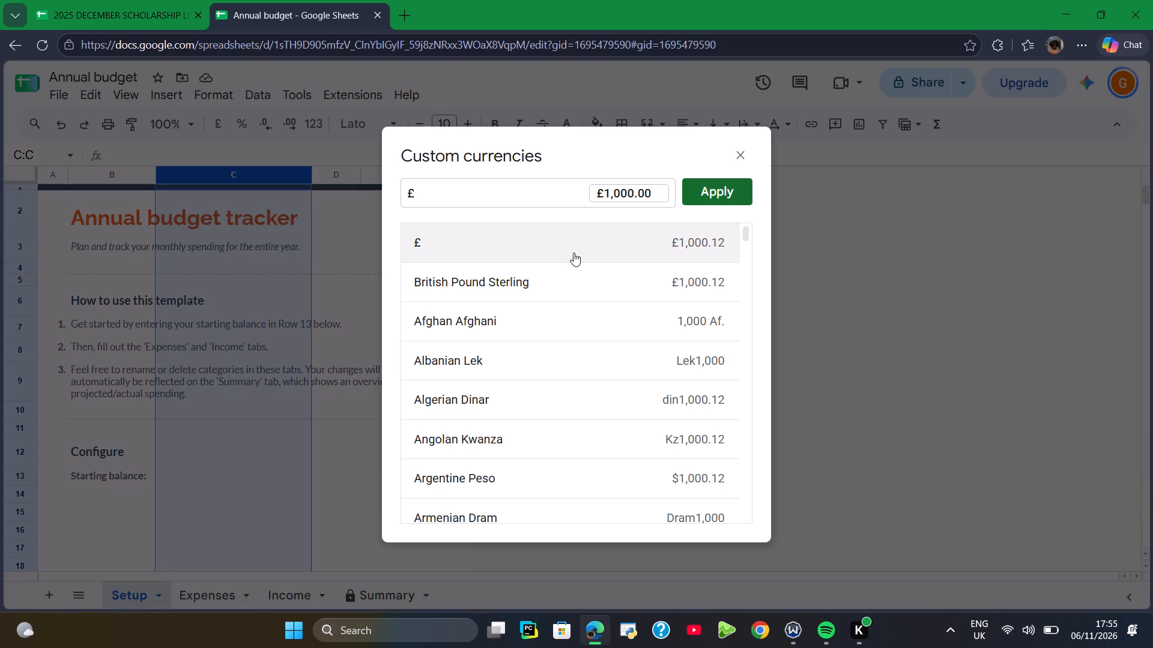
pyautogui.scroll(-15, 527, 258)
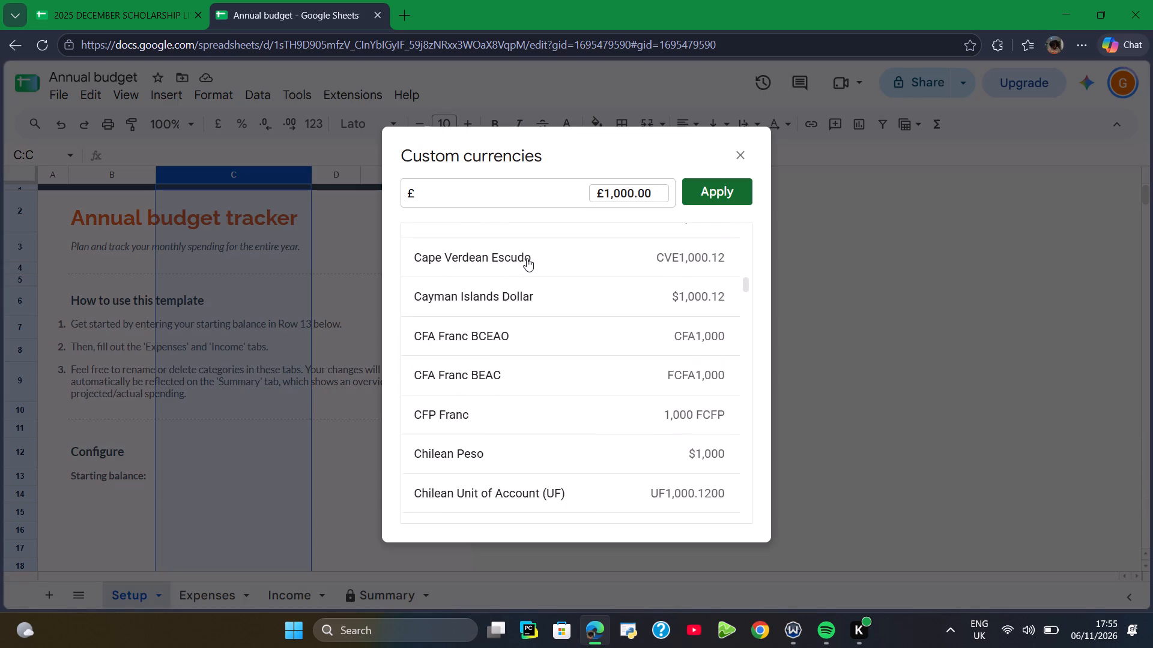
pyautogui.scroll(-20, 527, 258)
pyautogui.scroll(-7, 527, 258)
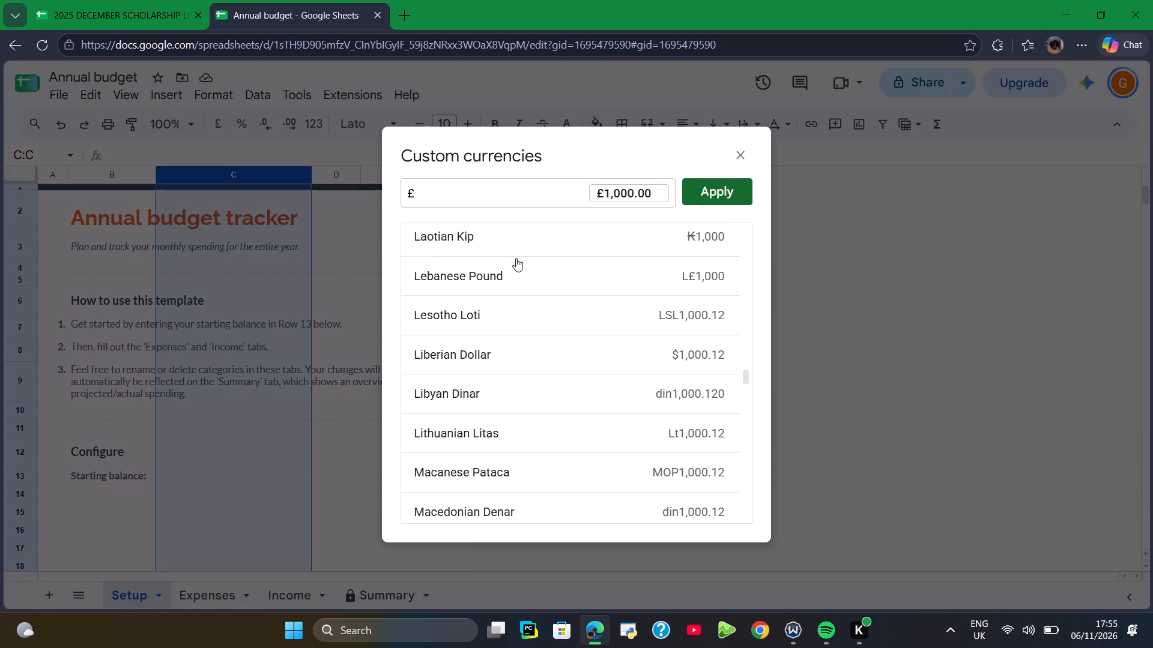
pyautogui.scroll(3, 510, 259)
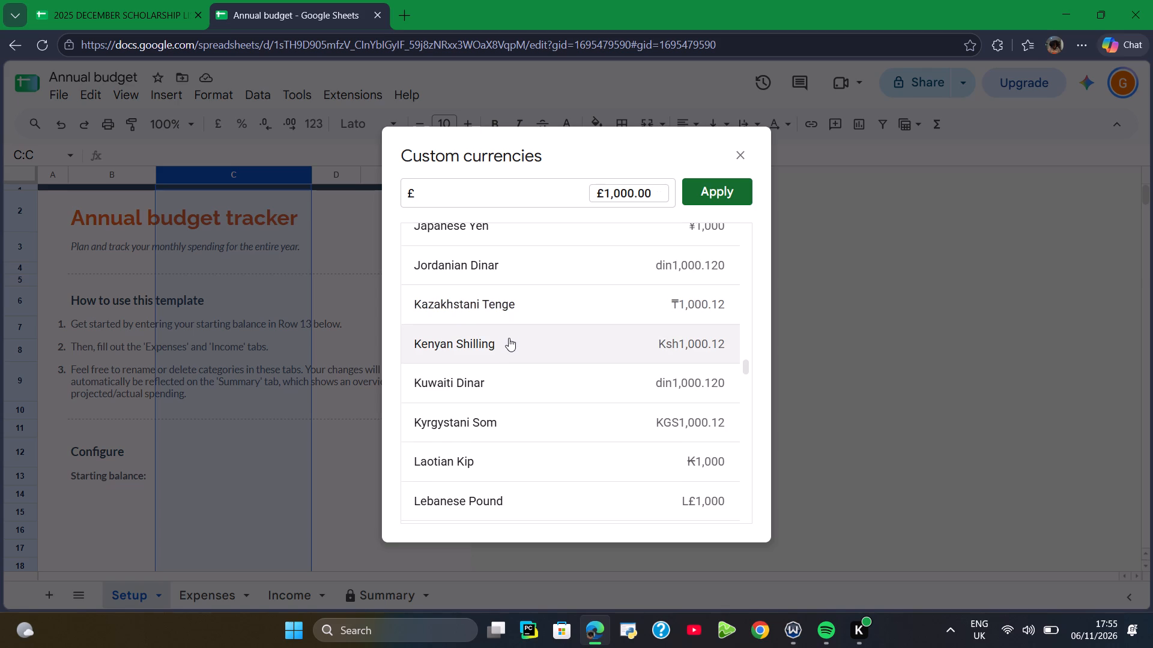
pyautogui.click(509, 338)
pyautogui.click(727, 185)
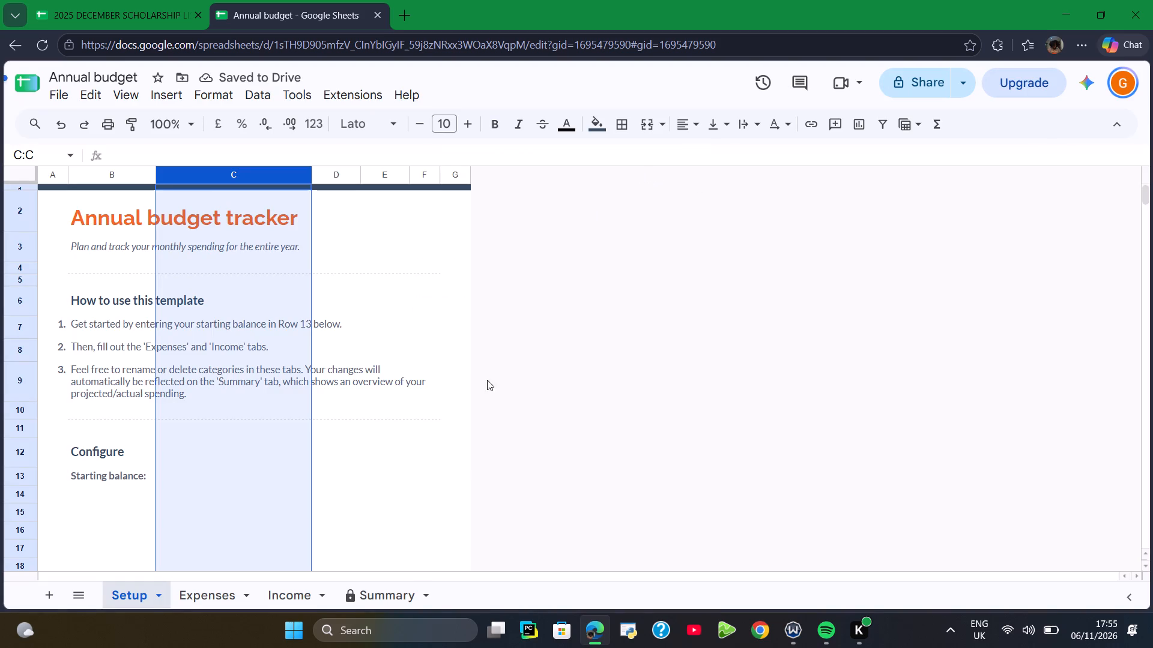
# Enter 5000 as the starting balance in row 13 of the Setup sheet.
pyautogui.click(483, 471)
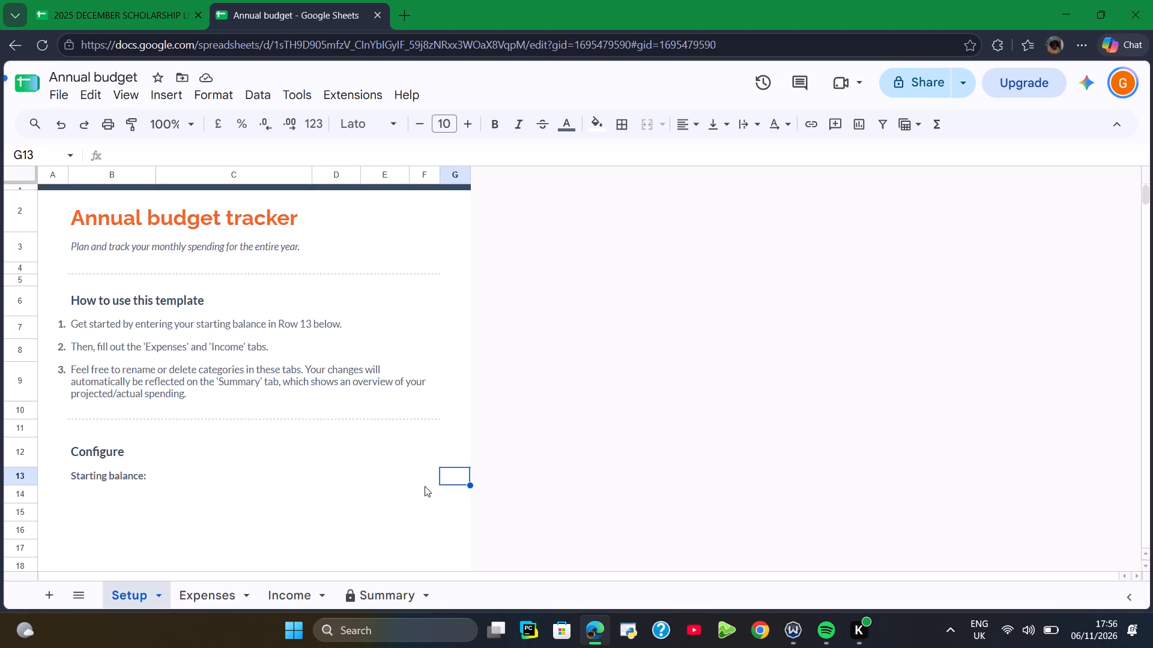
pyautogui.click(192, 487)
pyautogui.click(191, 474)
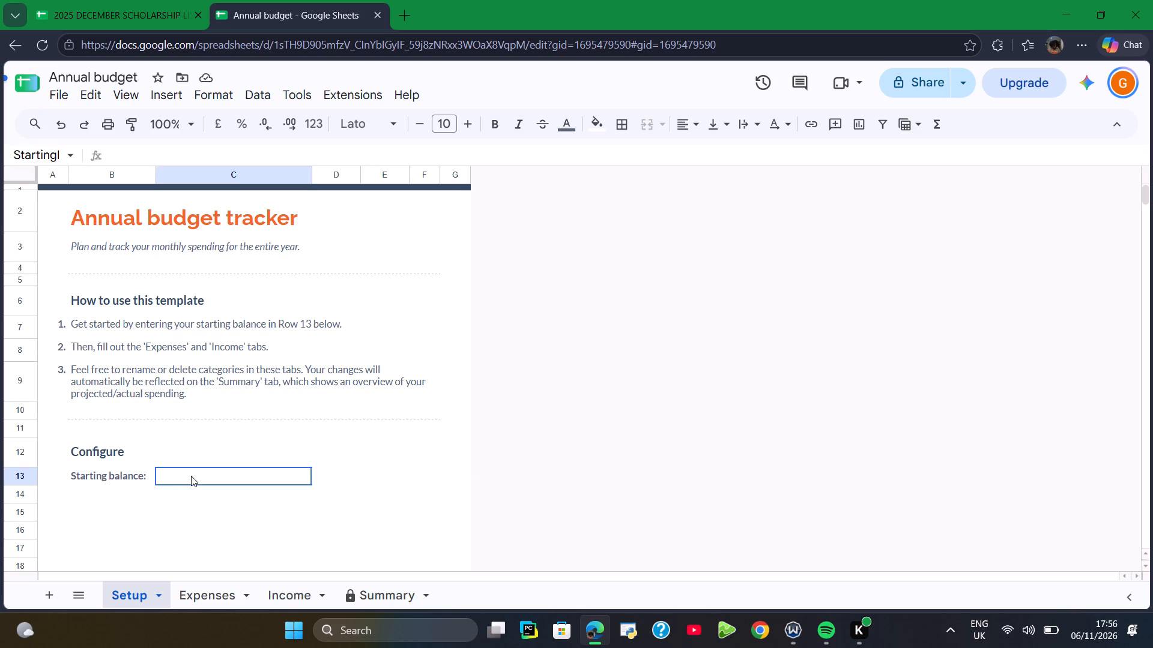
pyautogui.write('5000')
pyautogui.press('Return')
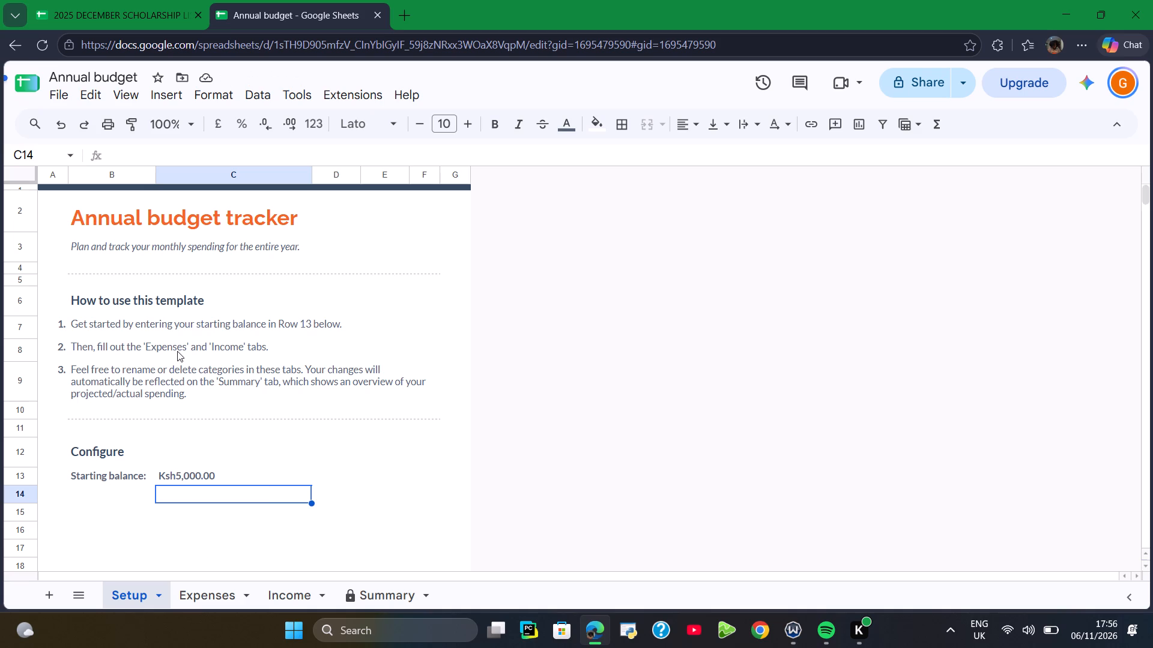
# Clear the Childcare category name in the Children section of the Expenses sheet.
pyautogui.click(234, 598)
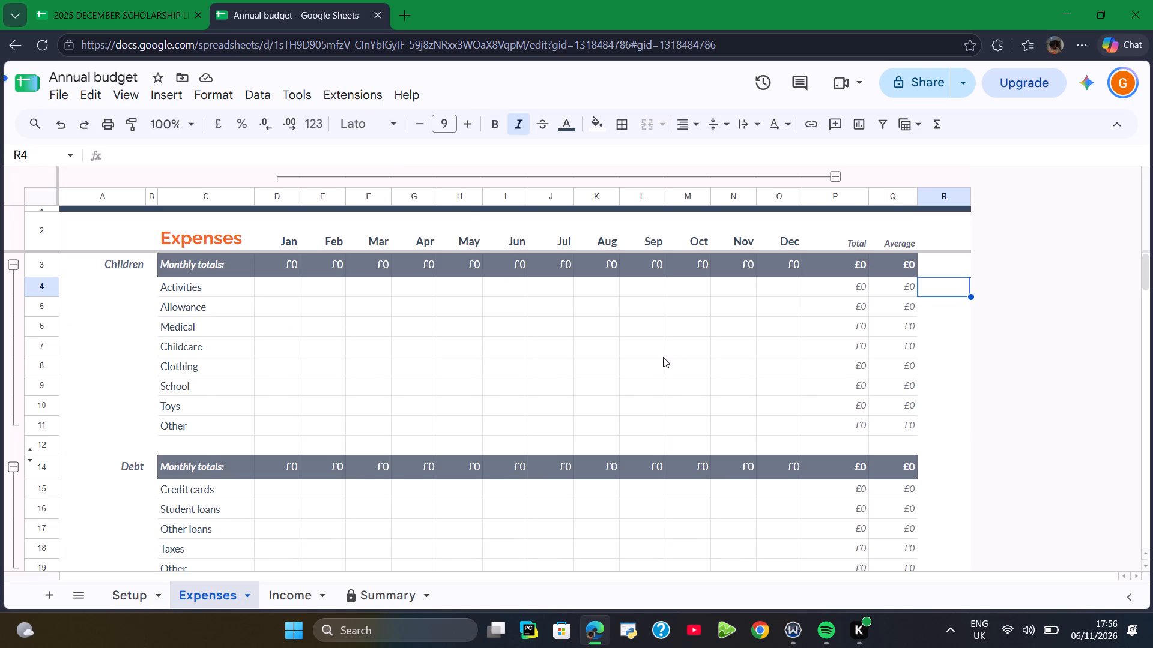
pyautogui.click(210, 343)
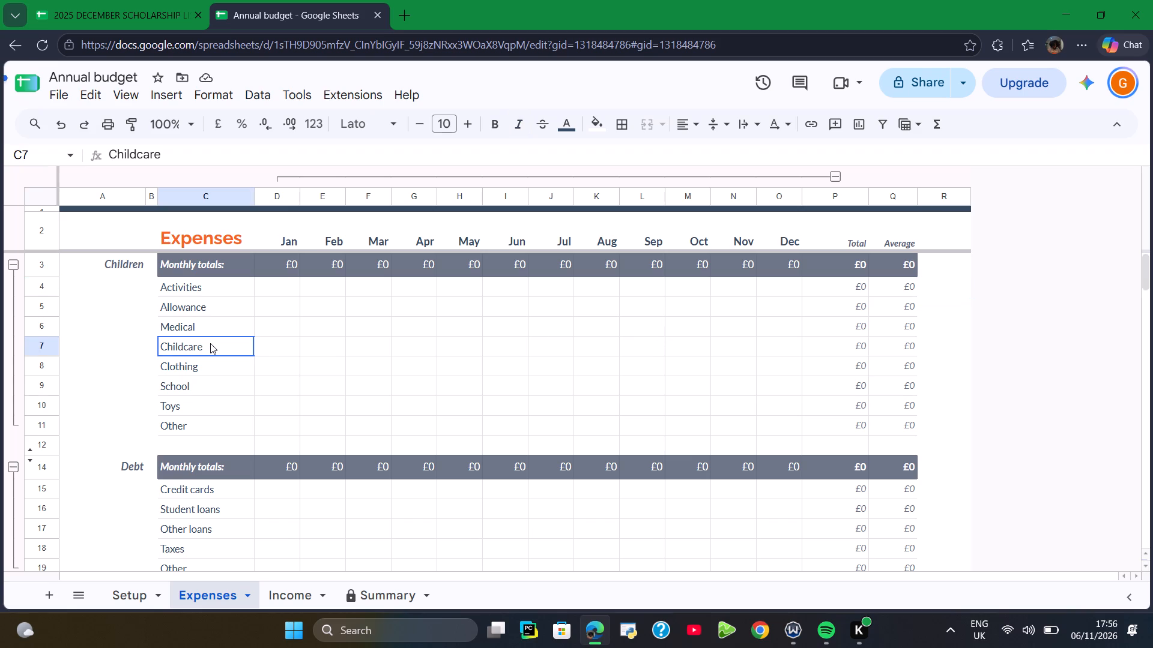
pyautogui.press('BackSpace')
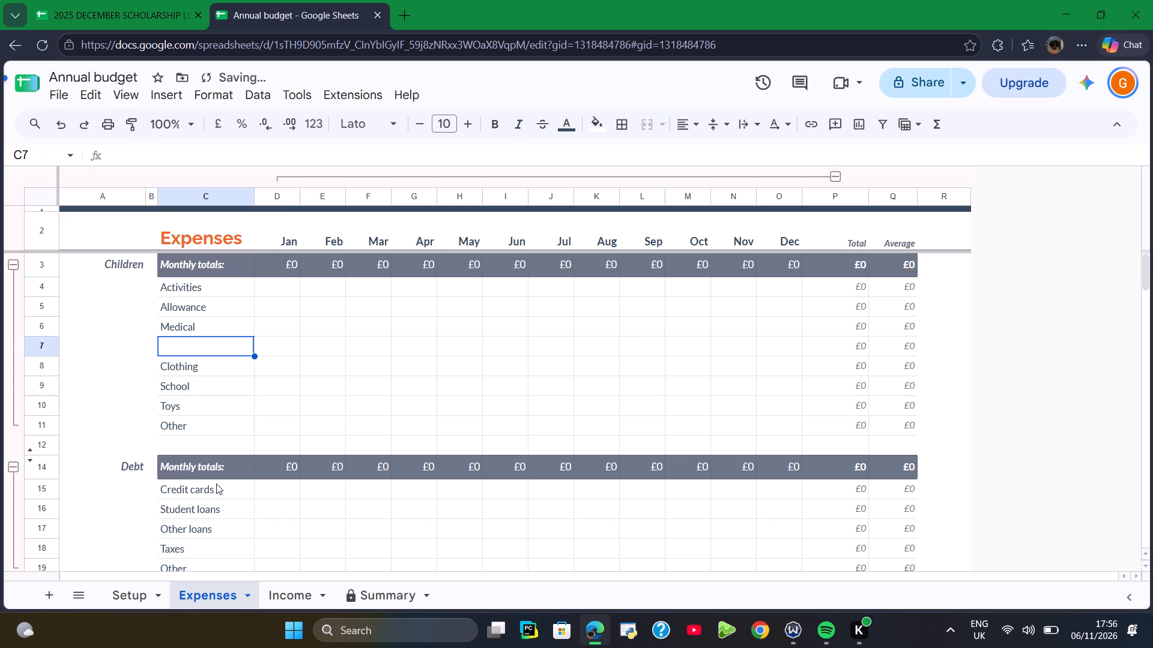
# Clear the Toys category name in the Children section of the Expenses sheet.
pyautogui.click(202, 409)
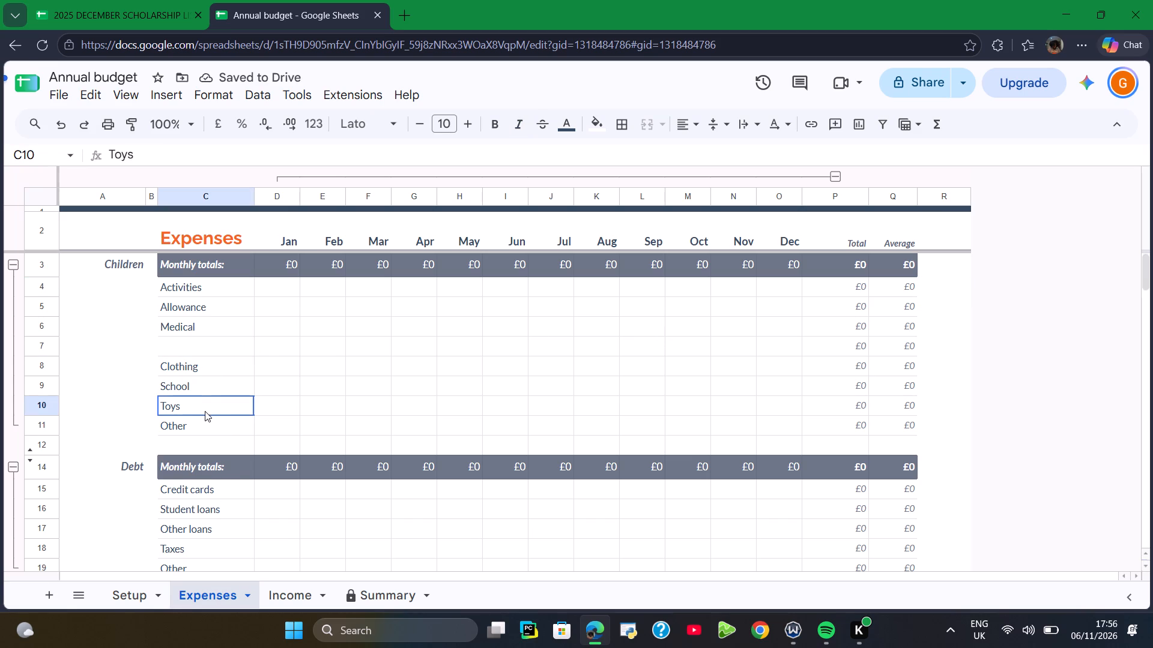
pyautogui.press('BackSpace')
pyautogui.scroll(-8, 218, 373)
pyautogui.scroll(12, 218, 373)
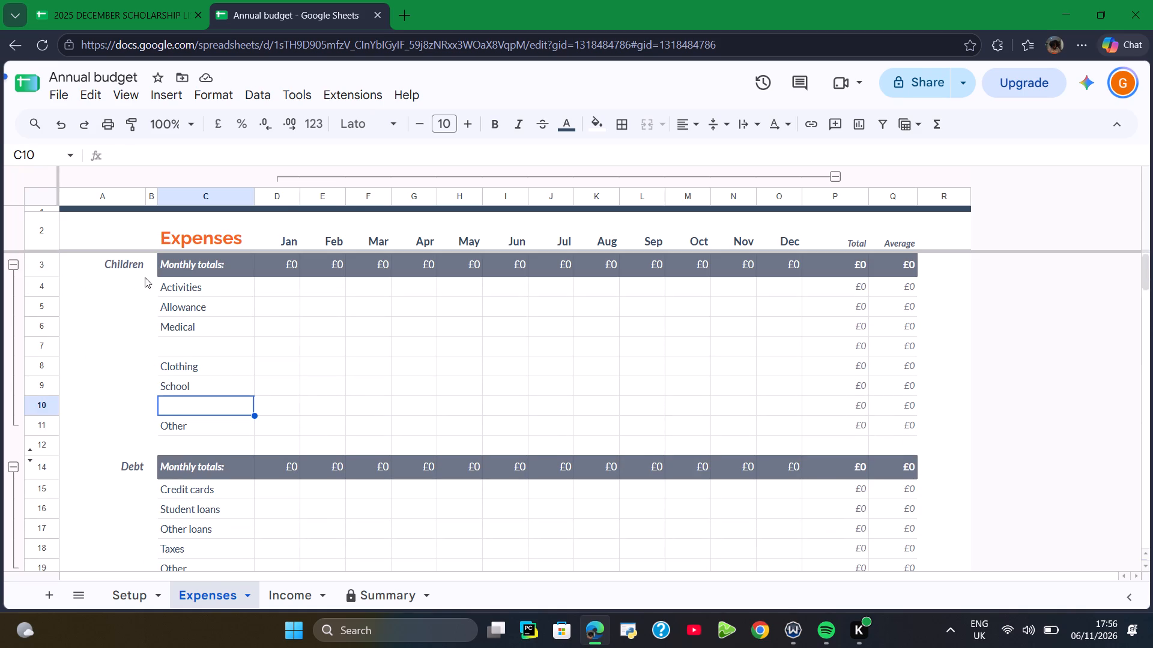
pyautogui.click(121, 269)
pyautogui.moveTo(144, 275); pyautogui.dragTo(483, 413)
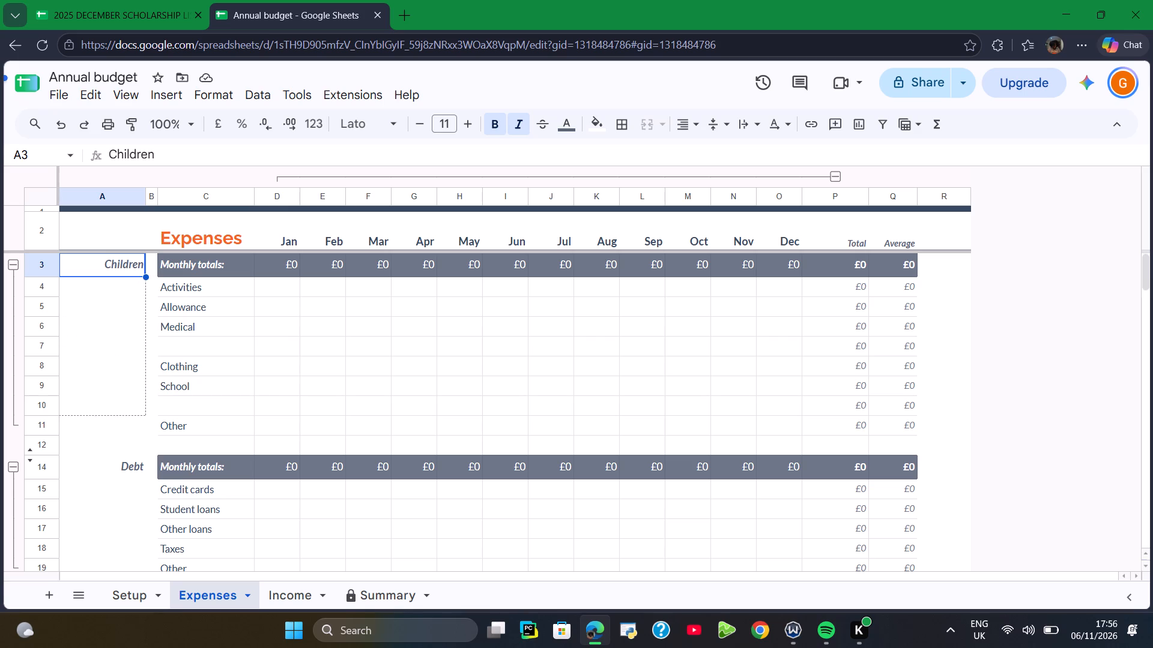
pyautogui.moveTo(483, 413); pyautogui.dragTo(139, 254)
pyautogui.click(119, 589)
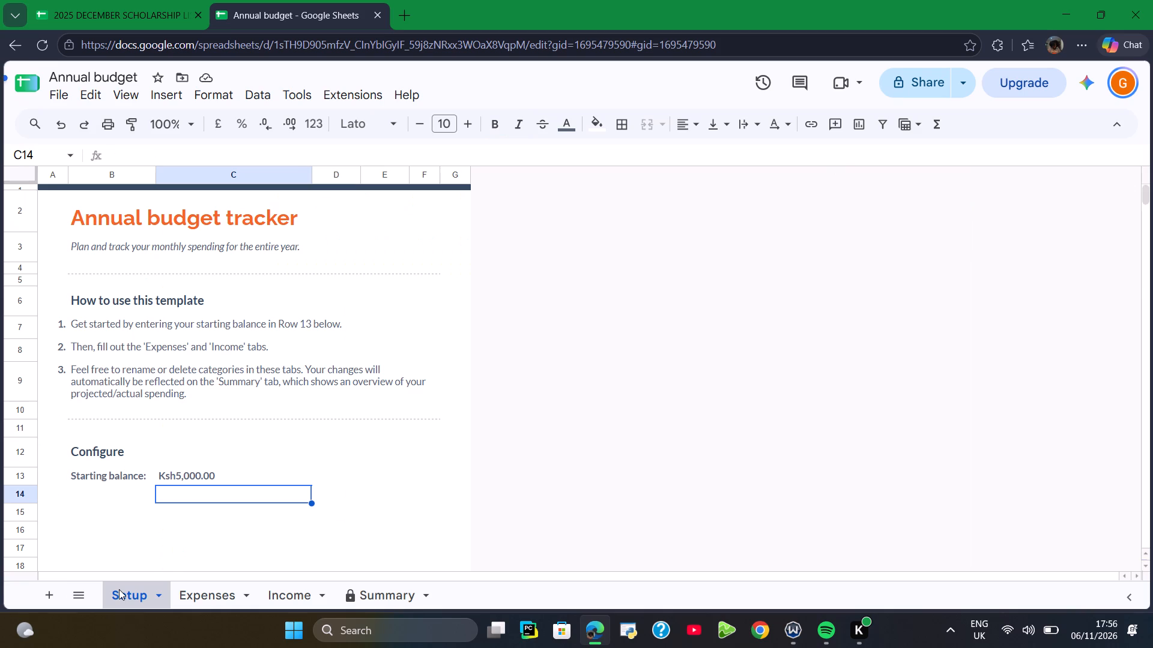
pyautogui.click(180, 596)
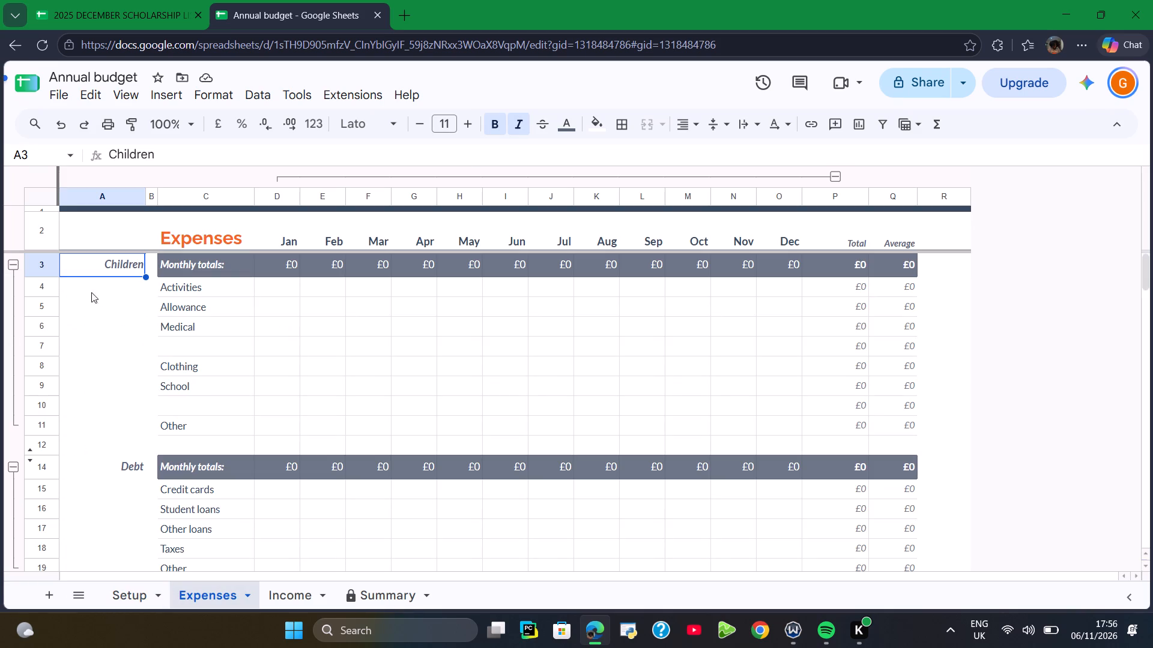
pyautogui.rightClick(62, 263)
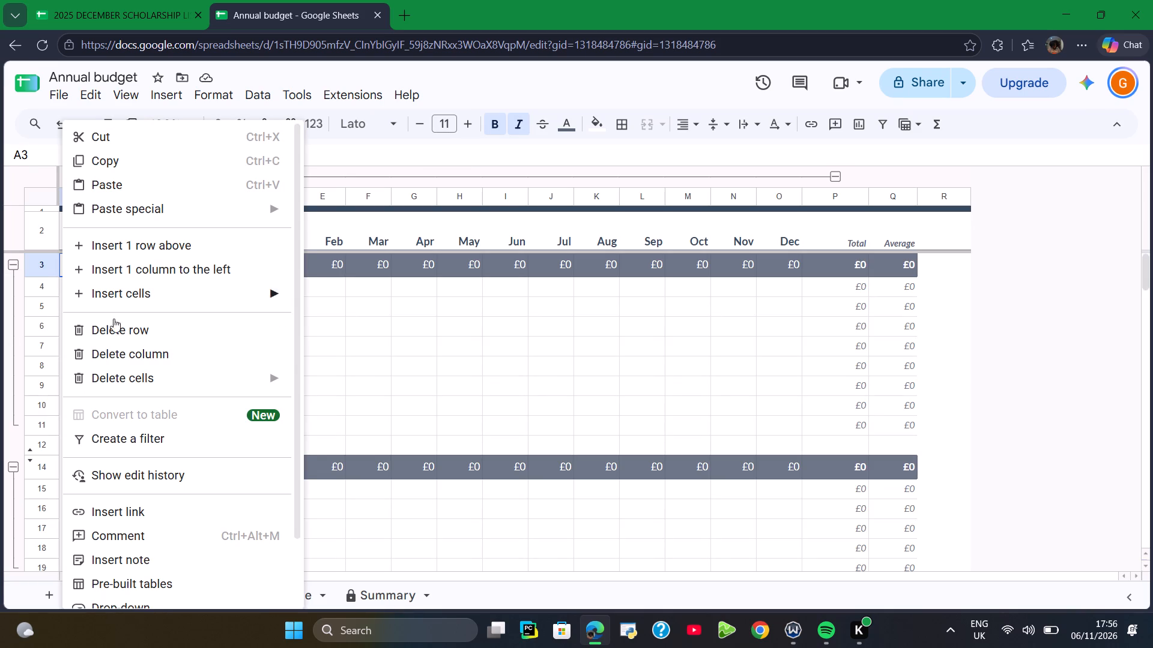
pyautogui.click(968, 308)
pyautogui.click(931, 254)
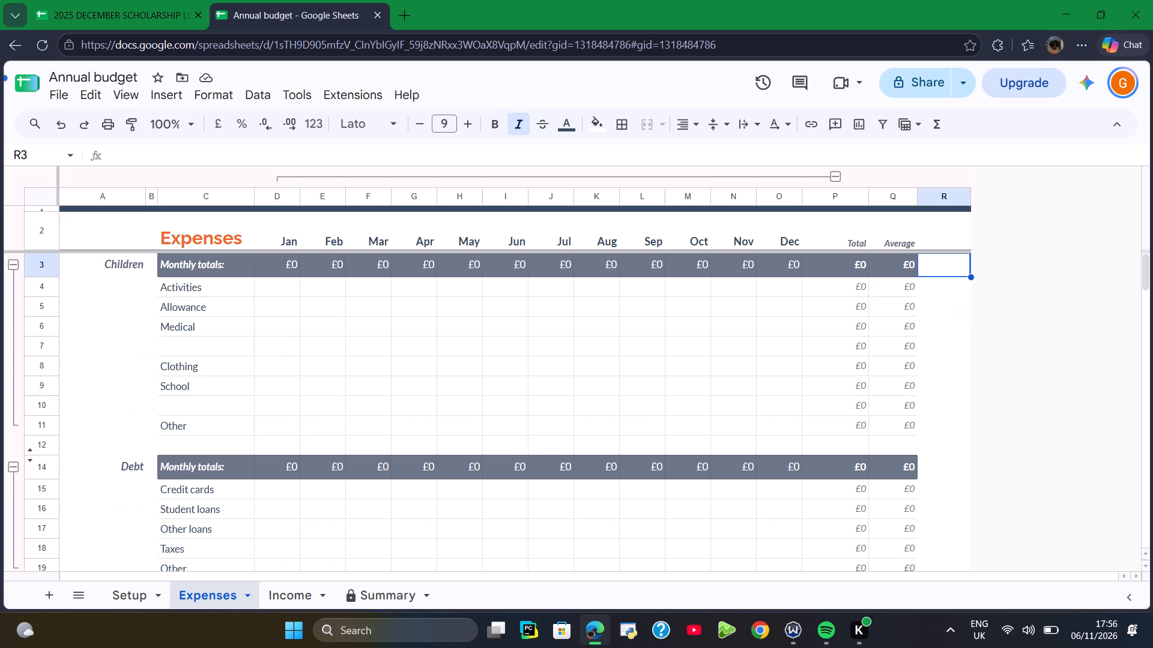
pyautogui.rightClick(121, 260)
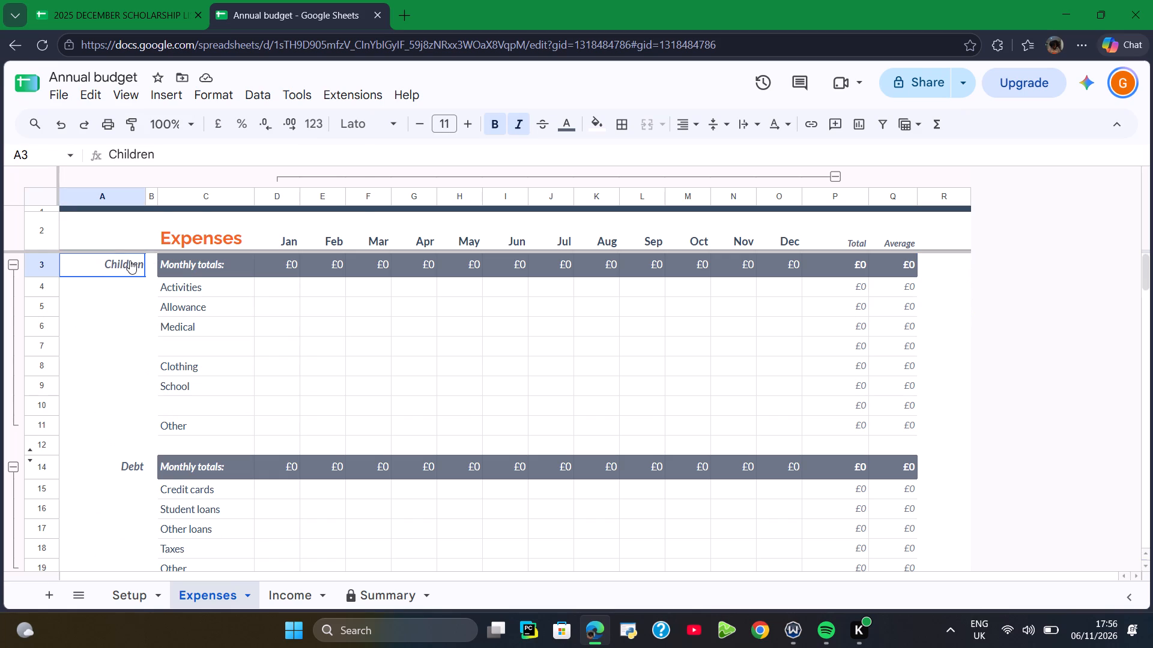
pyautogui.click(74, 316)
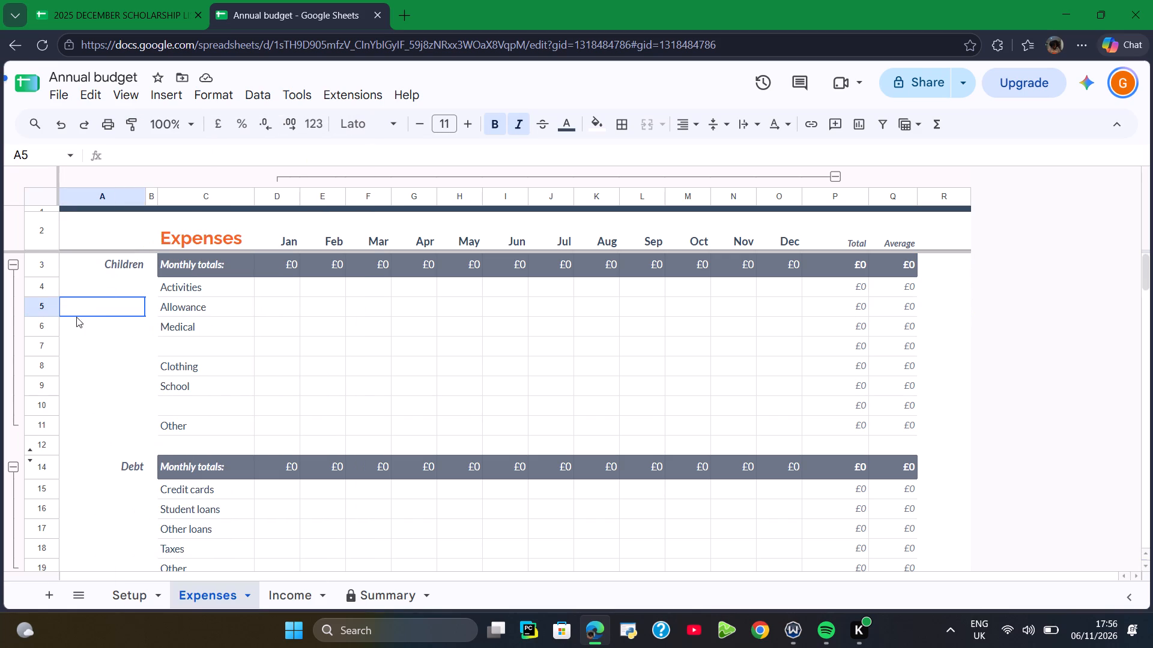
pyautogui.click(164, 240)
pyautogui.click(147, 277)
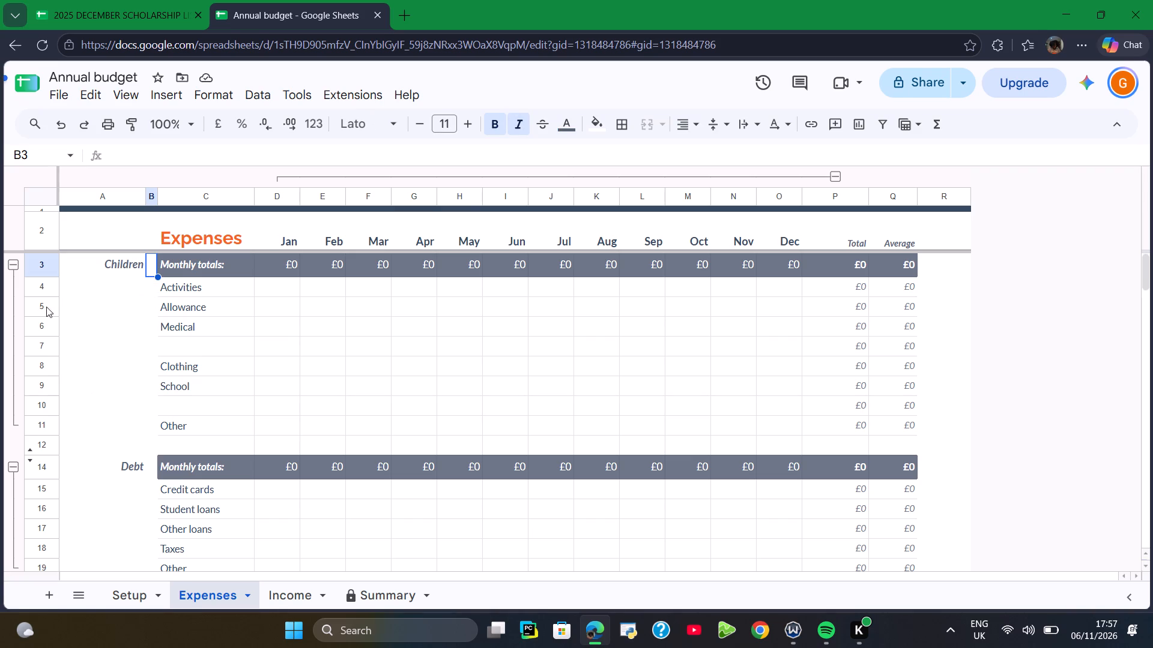
# Remove the row grouping from the Children section of the Expenses sheet.
pyautogui.click(13, 264)
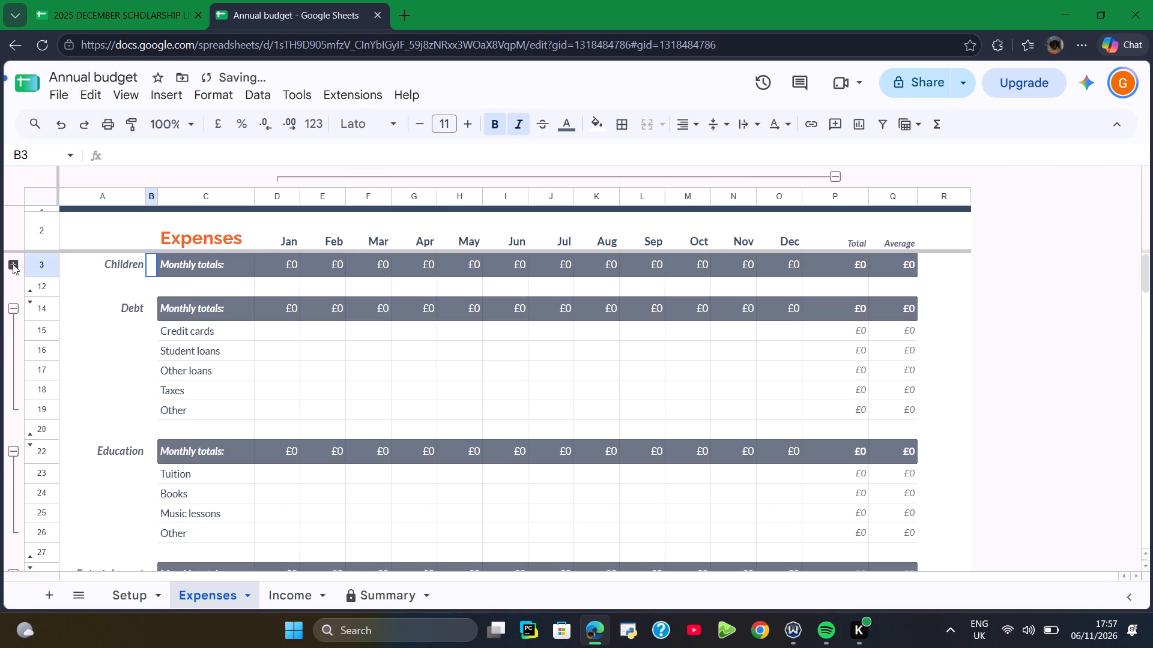
pyautogui.rightClick(13, 265)
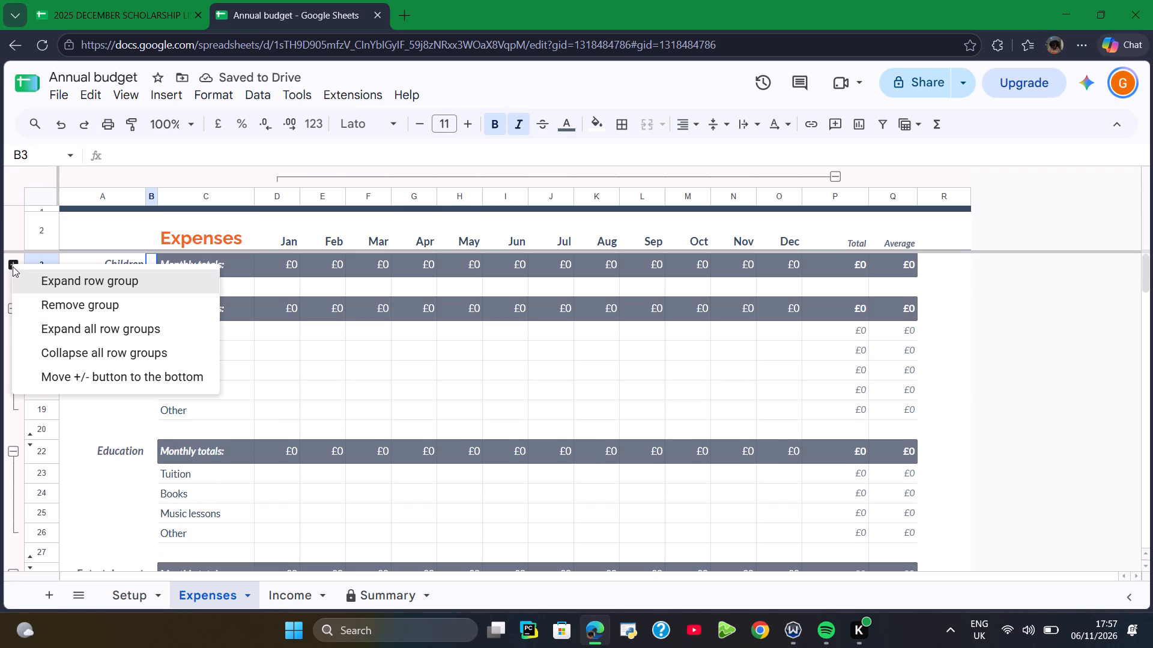
pyautogui.click(70, 304)
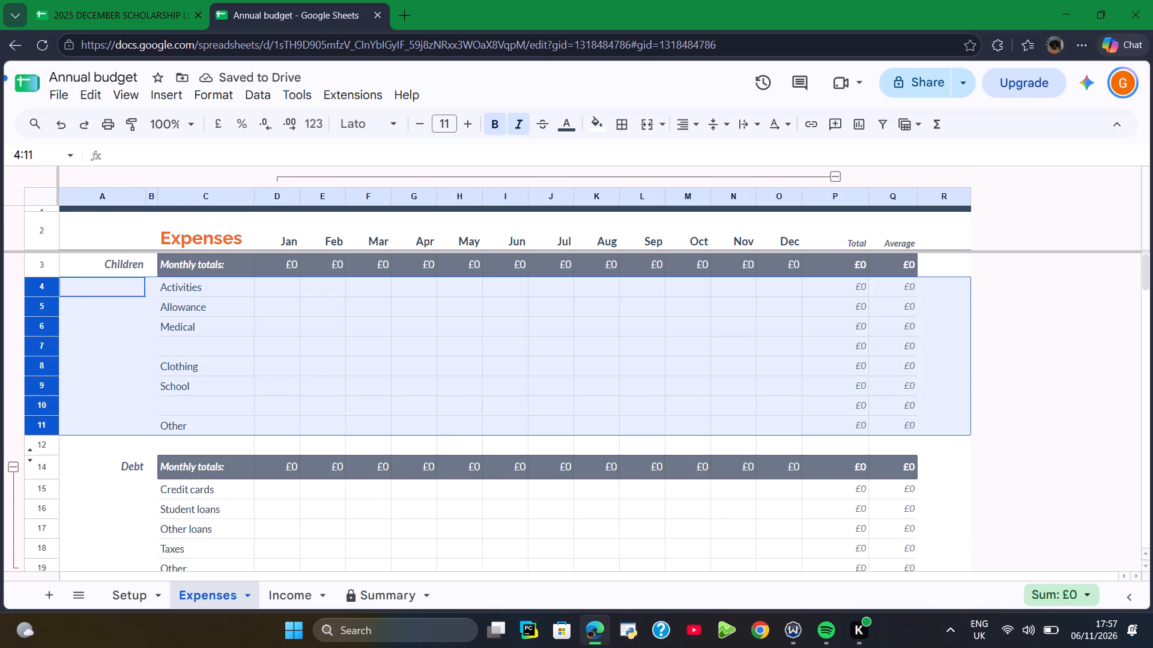
# Clear the contents of all Children category rows, rows 4 to 11.
pyautogui.press('BackSpace')
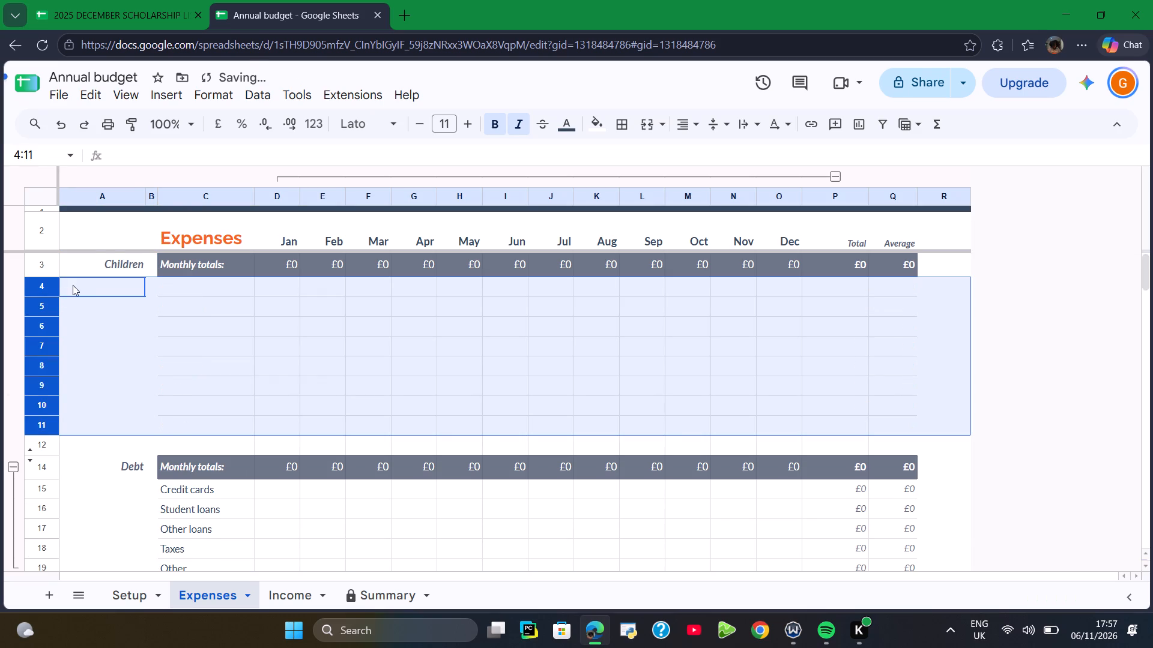
# Clear the Children section label in cell A3 of the Expenses sheet.
pyautogui.click(136, 270)
pyautogui.rightClick(41, 265)
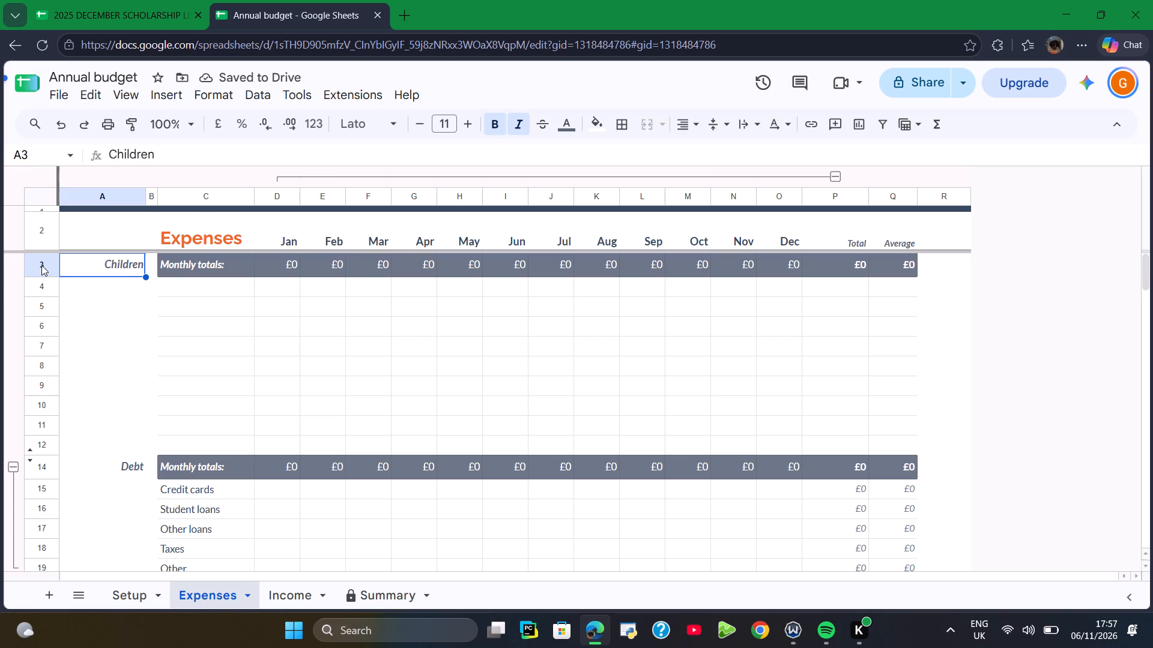
pyautogui.click(5, 396)
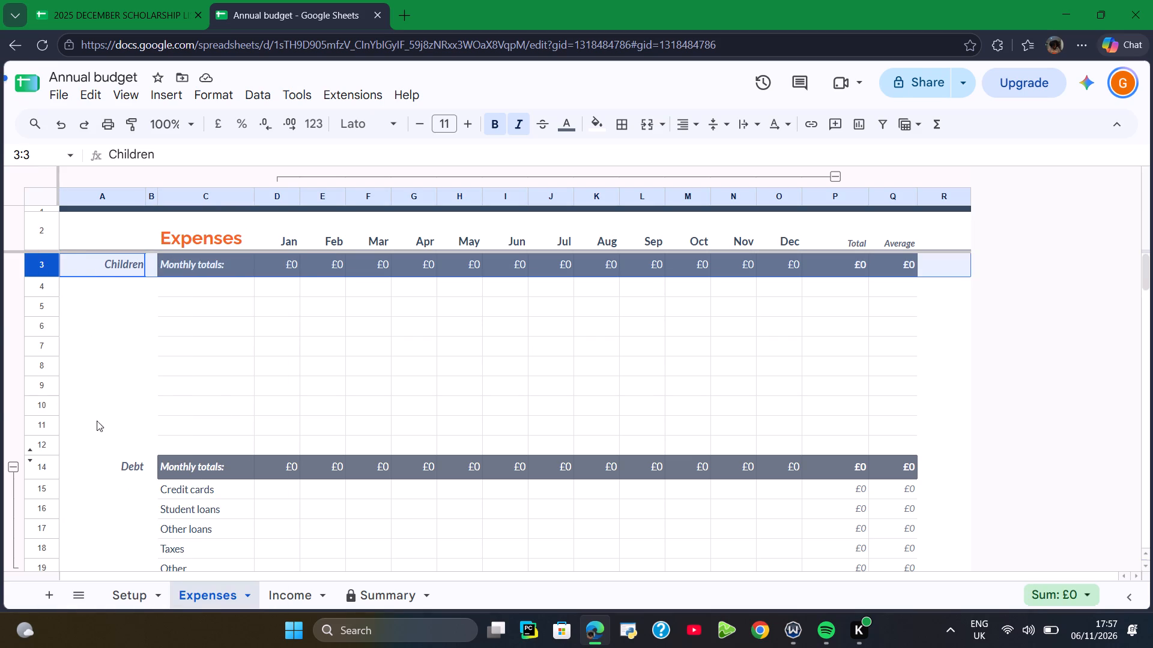
pyautogui.rightClick(232, 414)
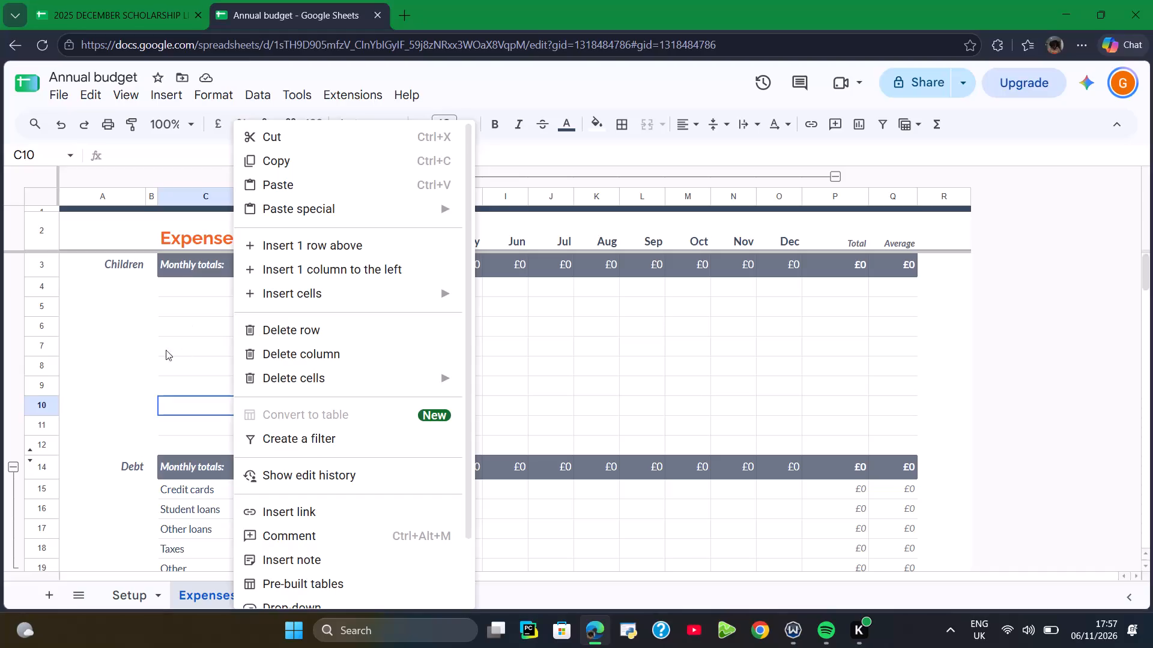
pyautogui.click(126, 337)
pyautogui.click(139, 259)
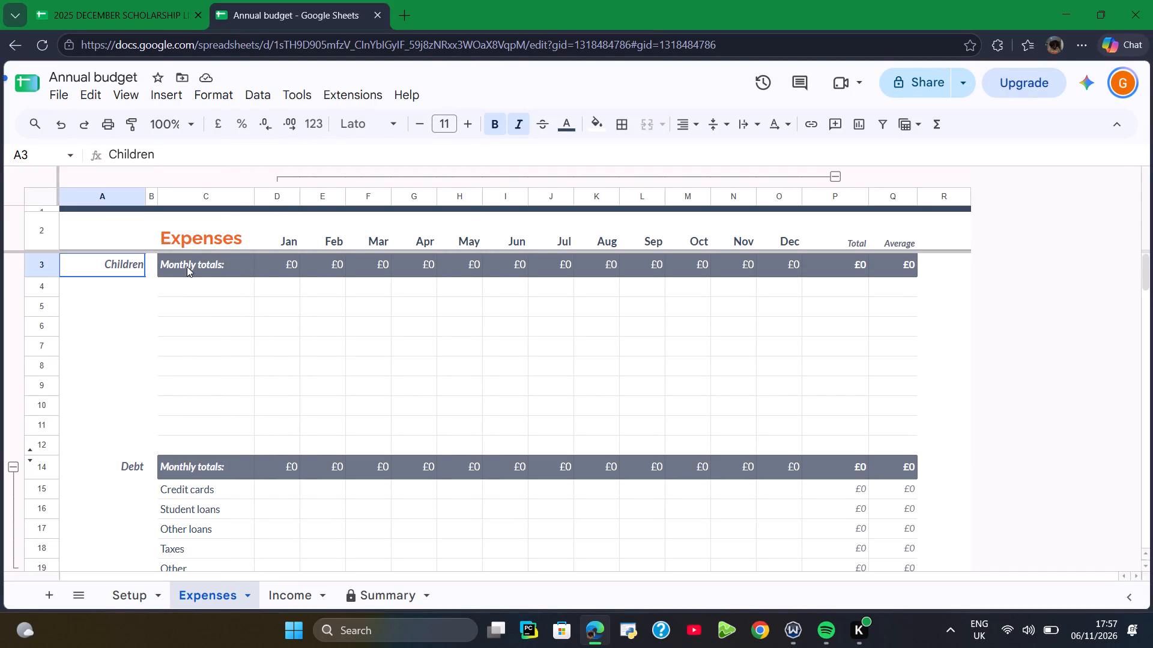
pyautogui.press('BackSpace')
# Look through the remaining expense sections, from Debt down to Other, and return to the top of the sheet.
pyautogui.scroll(-4, 196, 346)
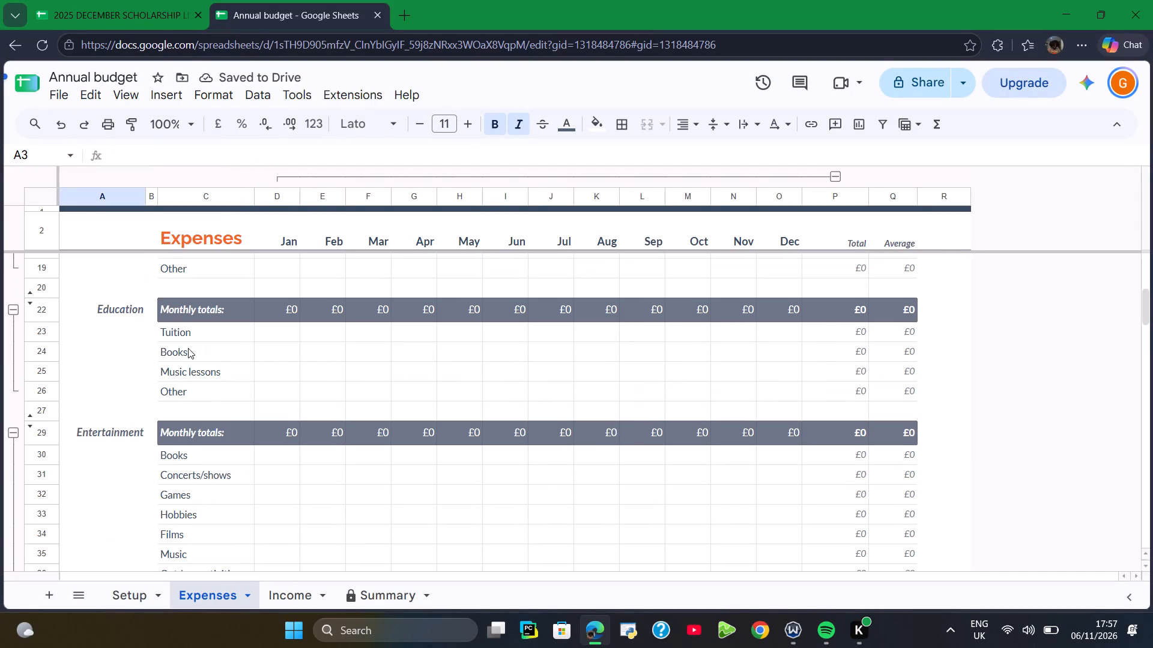
pyautogui.scroll(-5, 188, 348)
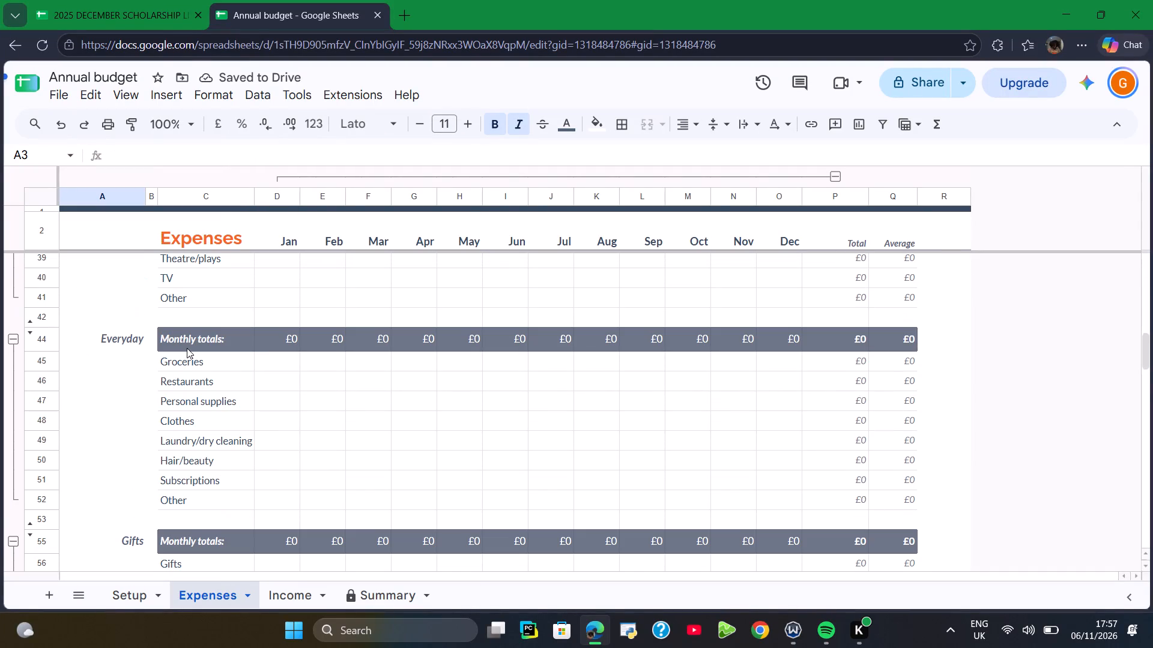
pyautogui.scroll(-5, 187, 346)
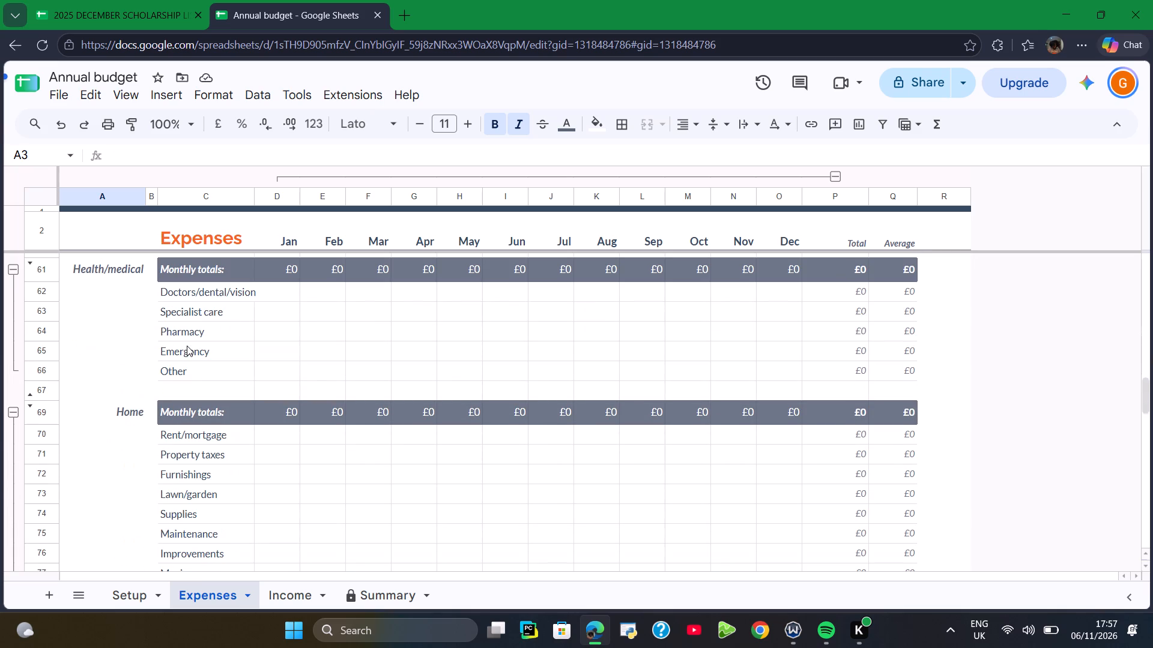
pyautogui.scroll(-12, 187, 346)
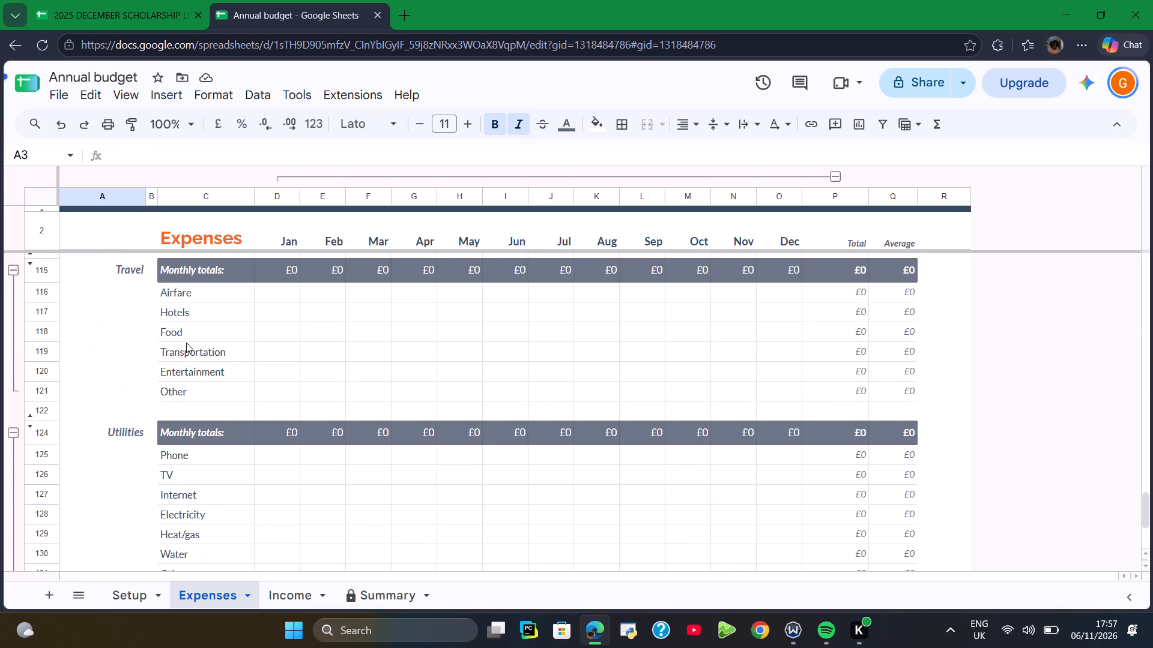
pyautogui.scroll(-7, 186, 343)
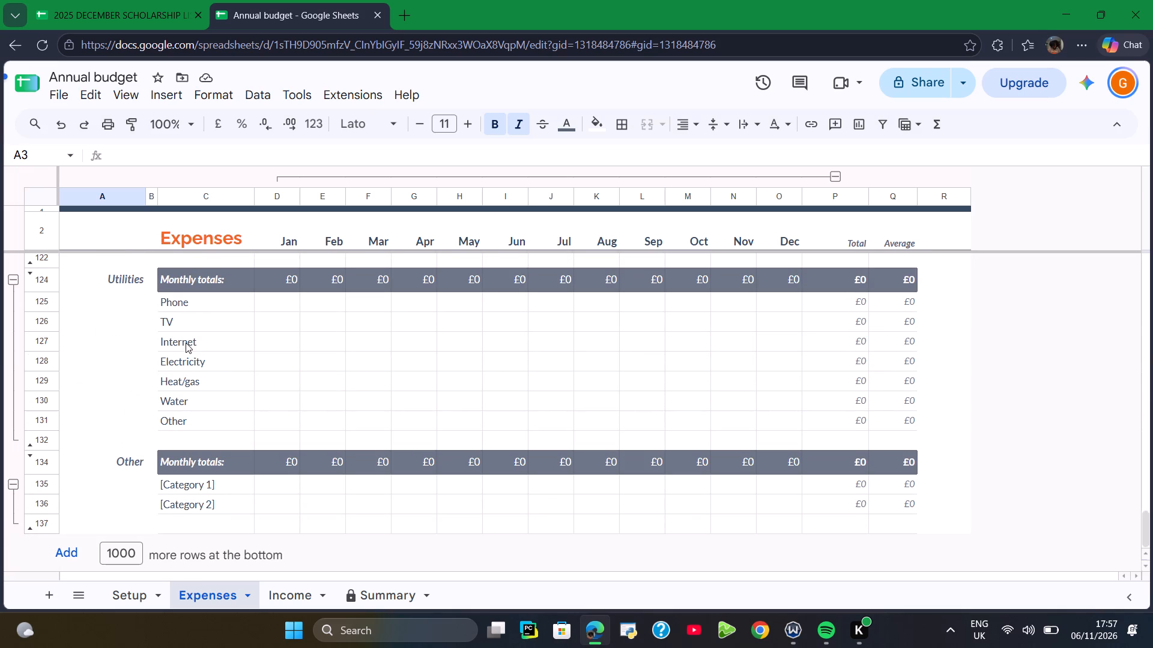
pyautogui.scroll(-3, 186, 343)
pyautogui.scroll(7, 186, 343)
pyautogui.scroll(15, 186, 342)
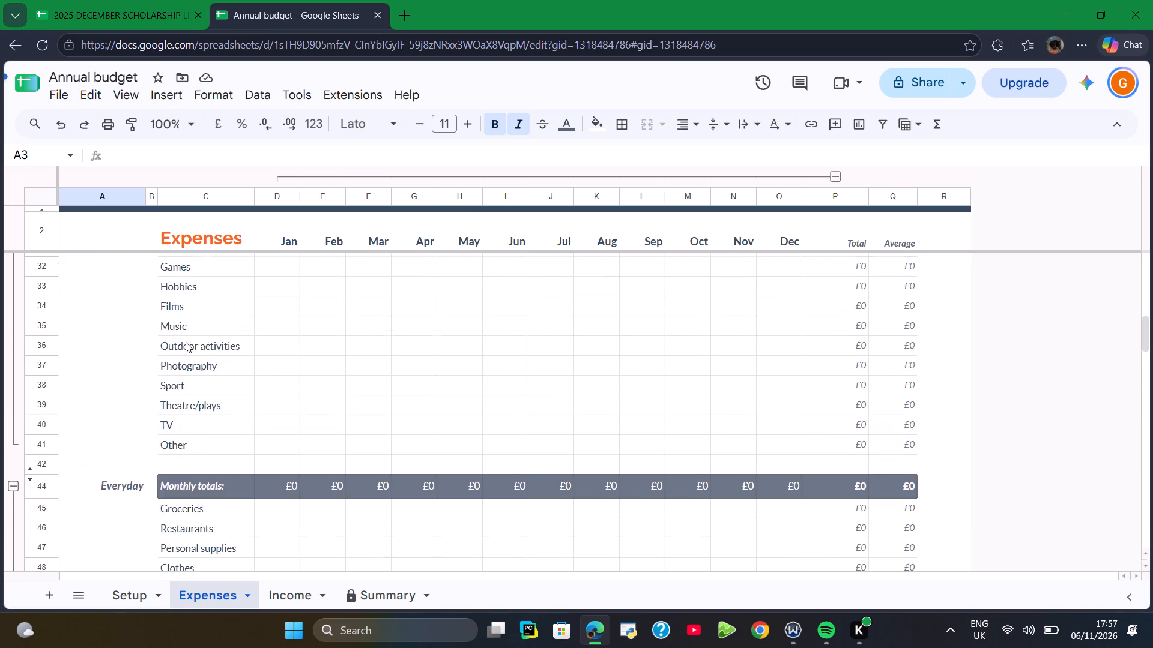
pyautogui.scroll(13, 186, 342)
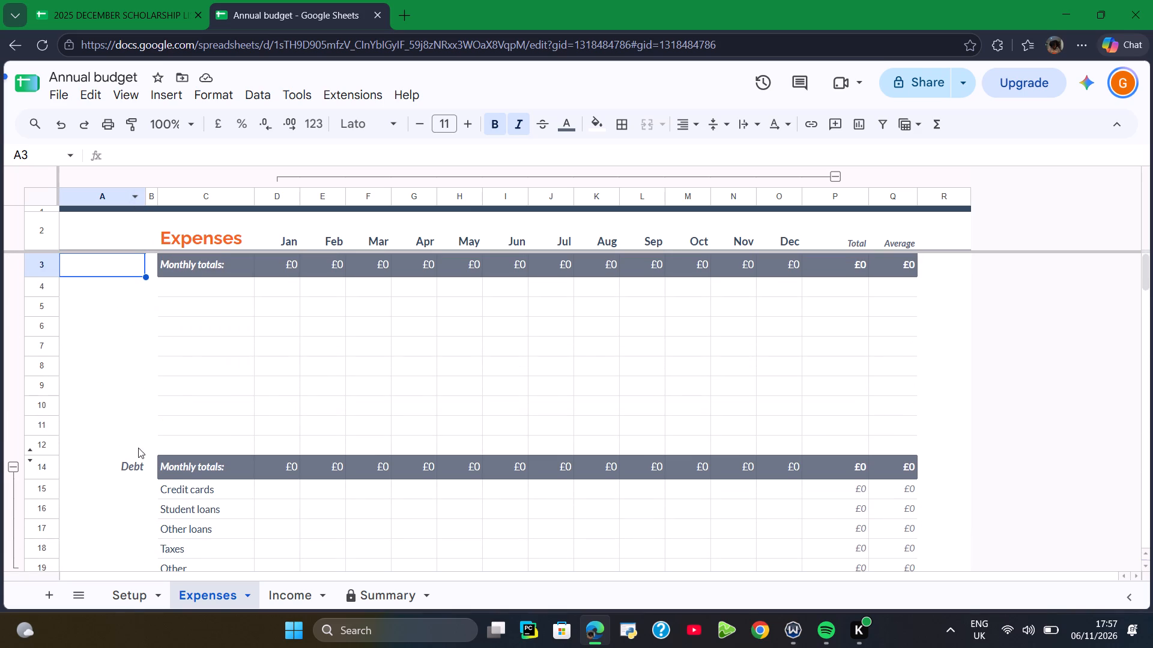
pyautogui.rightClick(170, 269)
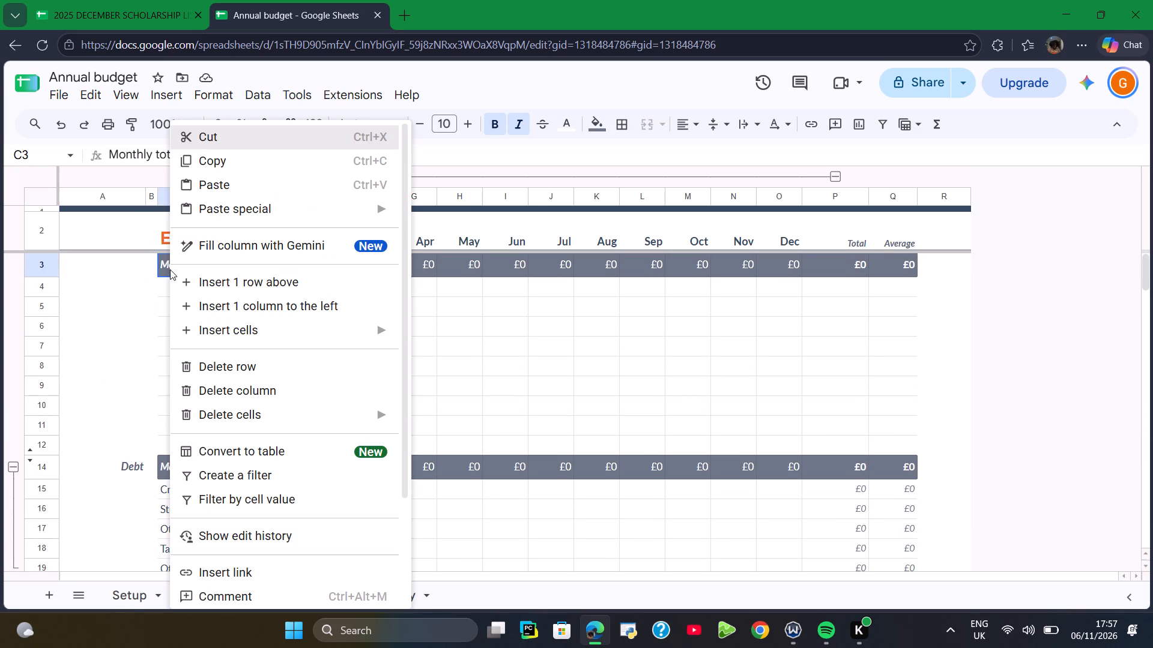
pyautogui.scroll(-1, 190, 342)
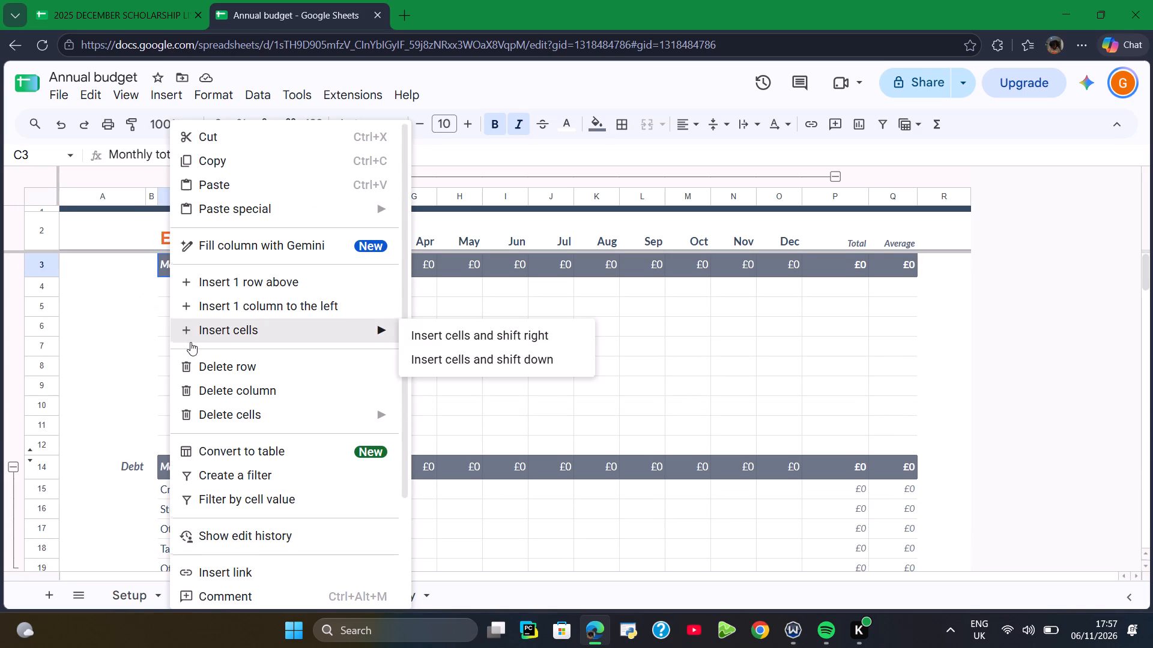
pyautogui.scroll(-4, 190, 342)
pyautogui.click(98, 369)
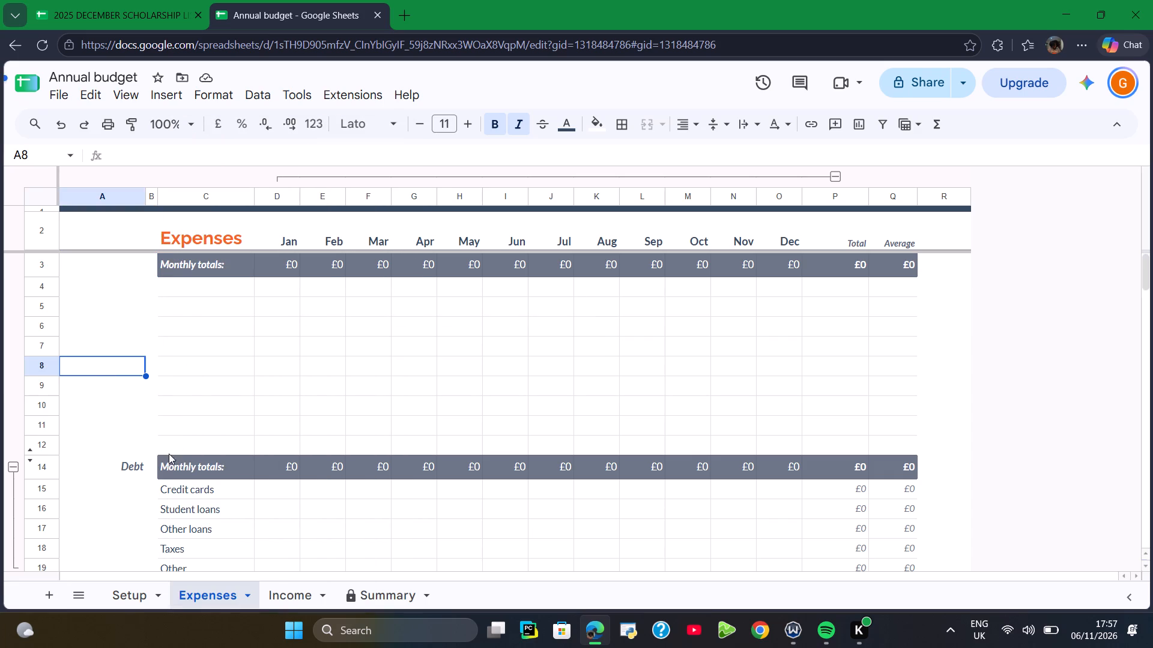
# Clear the contents of range C3:R11, including the monthly totals row above the emptied category rows.
pyautogui.moveTo(162, 435); pyautogui.dragTo(552, 258)
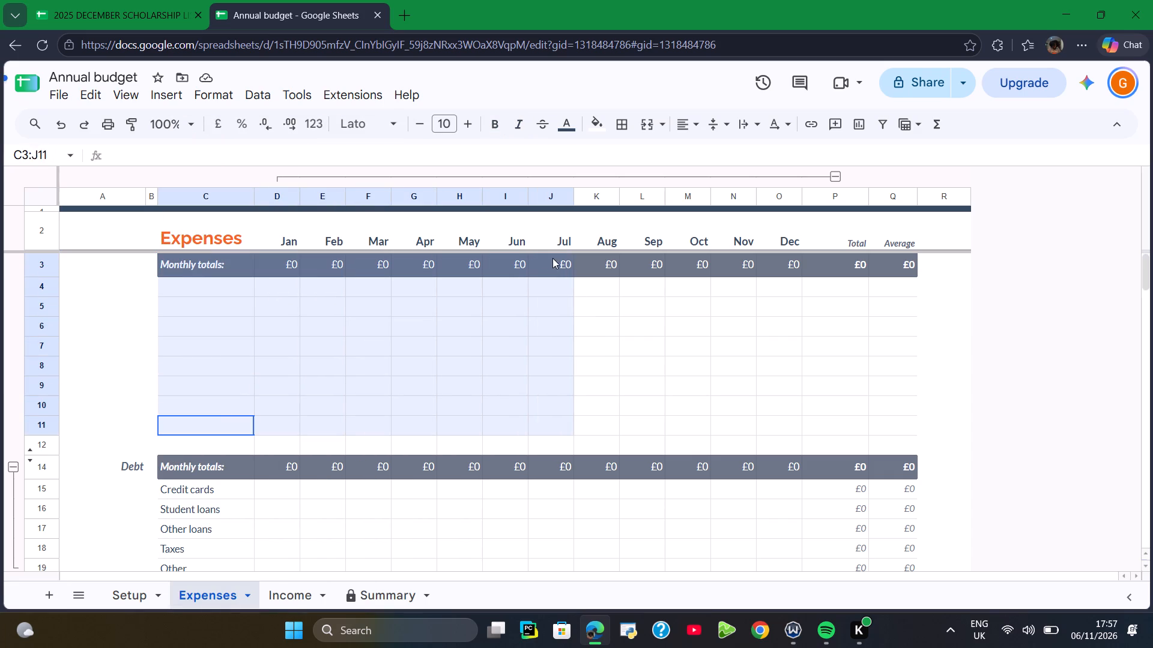
pyautogui.moveTo(552, 258); pyautogui.dragTo(917, 259)
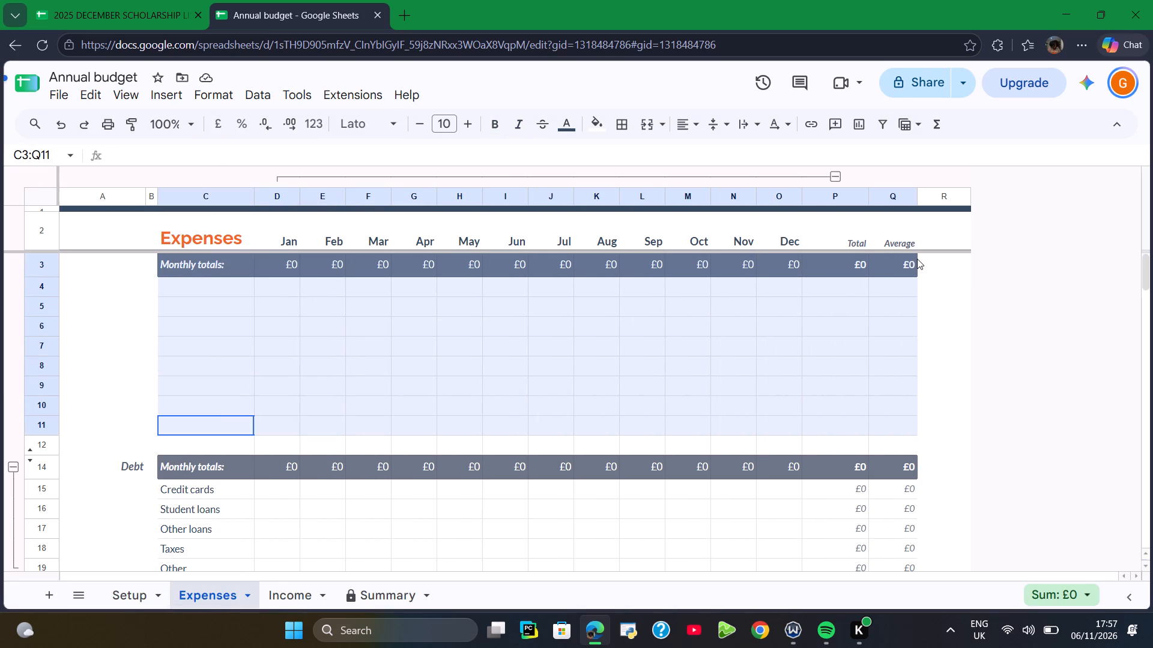
pyautogui.moveTo(917, 259); pyautogui.dragTo(919, 262)
pyautogui.press('BackSpace')
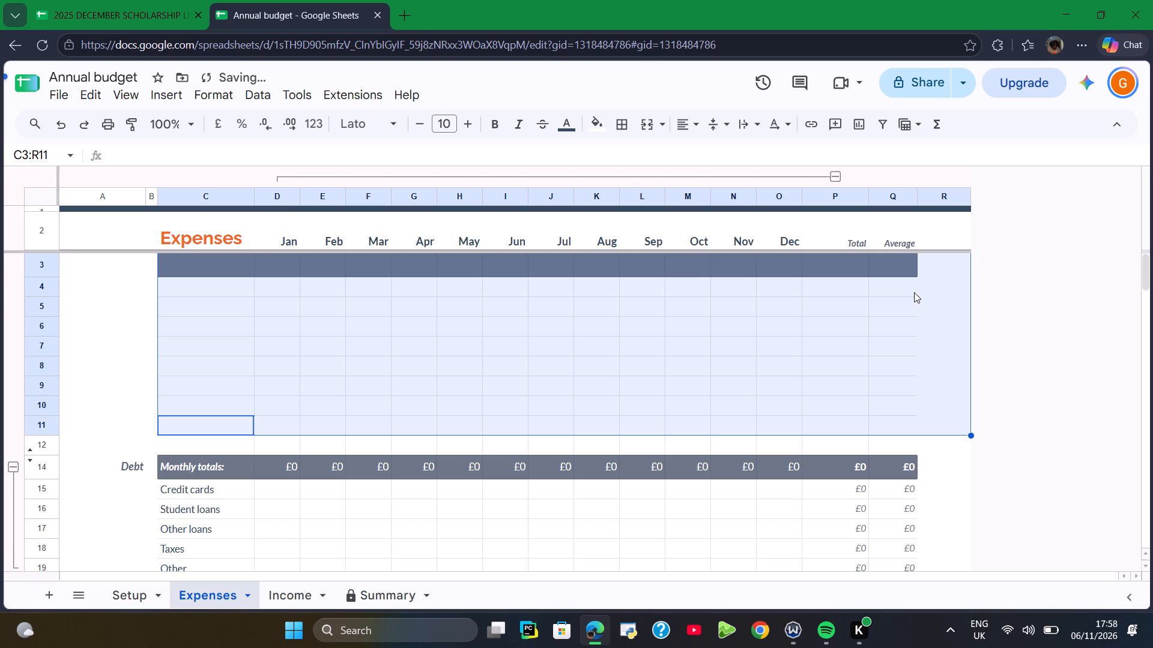
pyautogui.press('BackSpace')
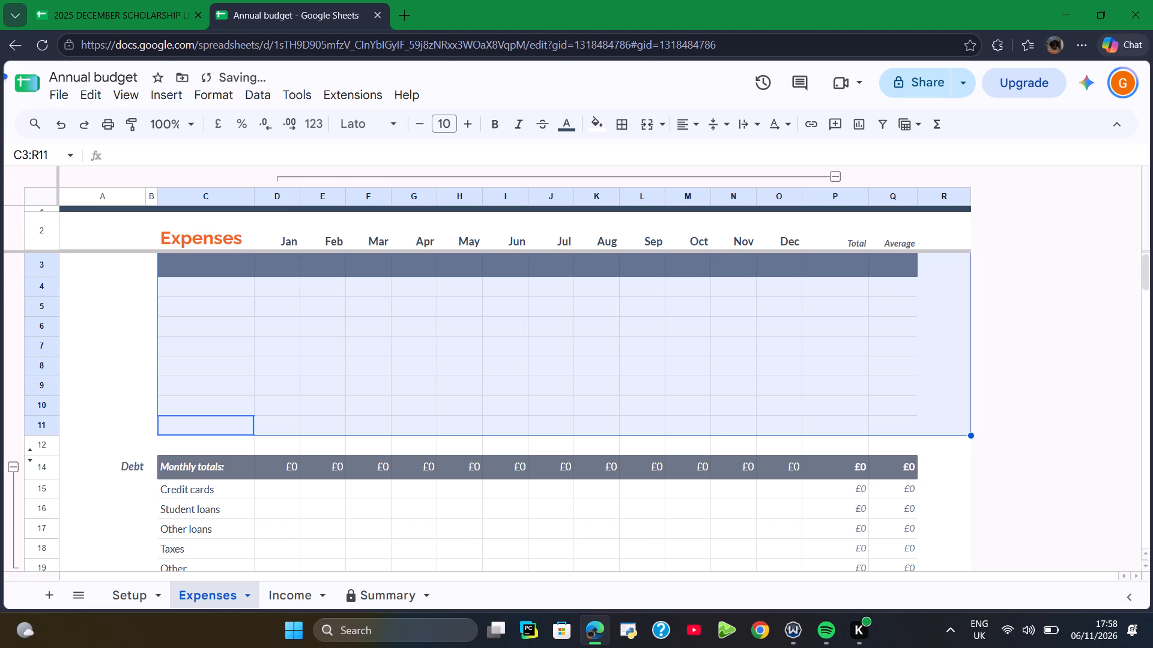
# Delete the emptied rows 3 to 11 above the Debt section of the Expenses sheet.
pyautogui.rightClick(972, 436)
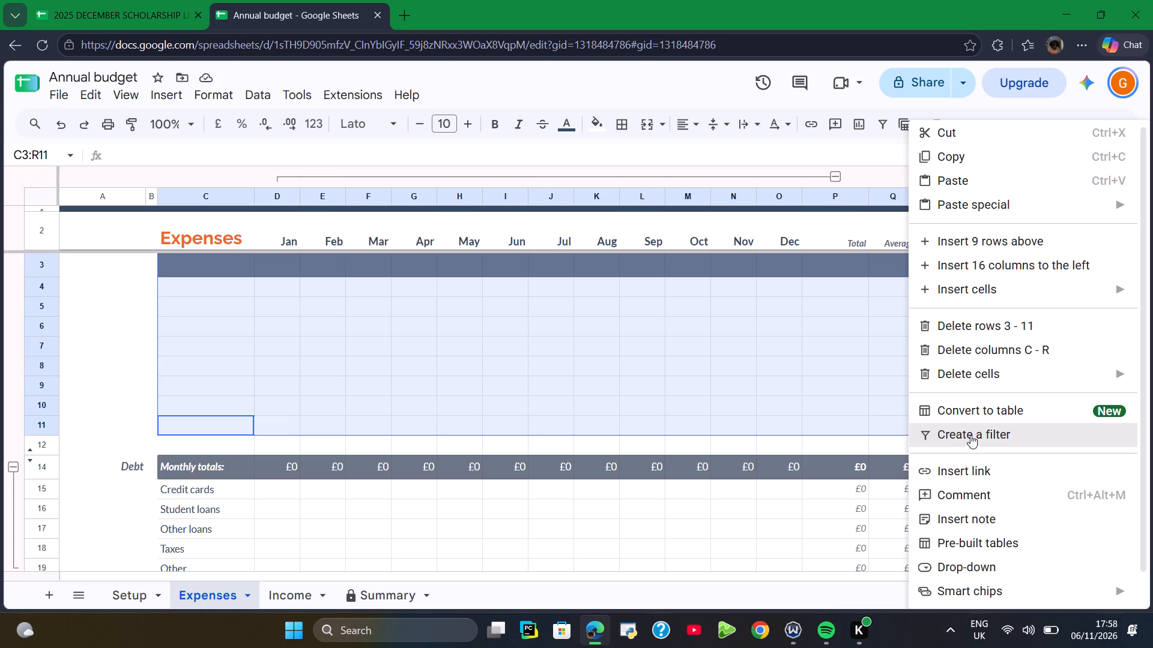
pyautogui.click(936, 330)
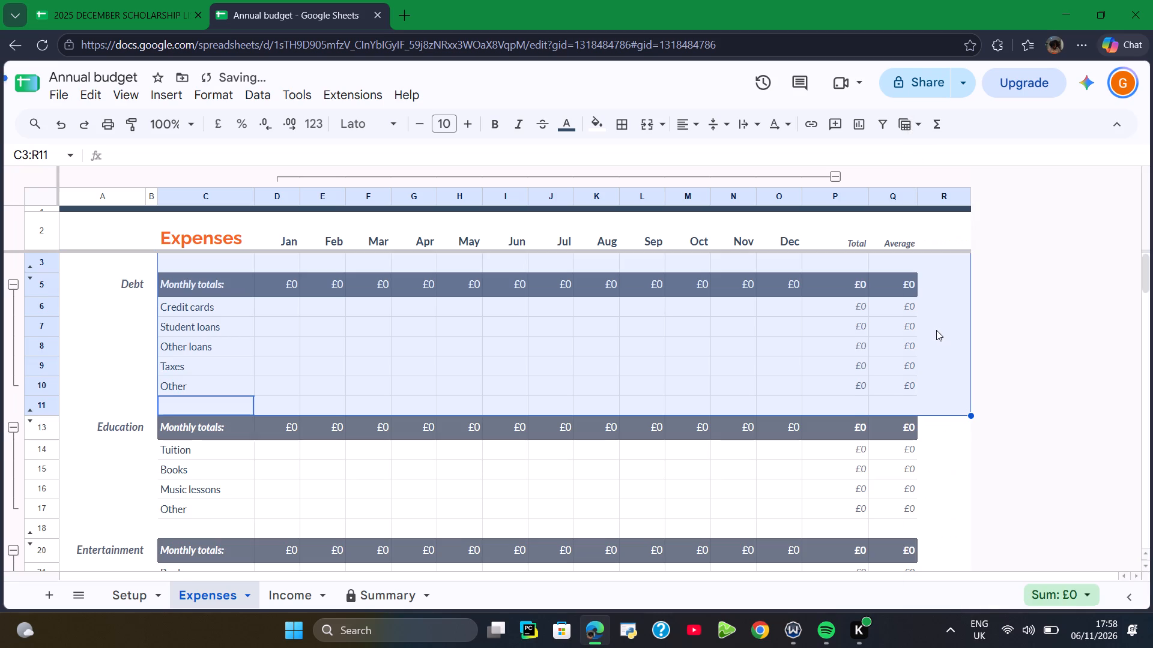
pyautogui.click(121, 394)
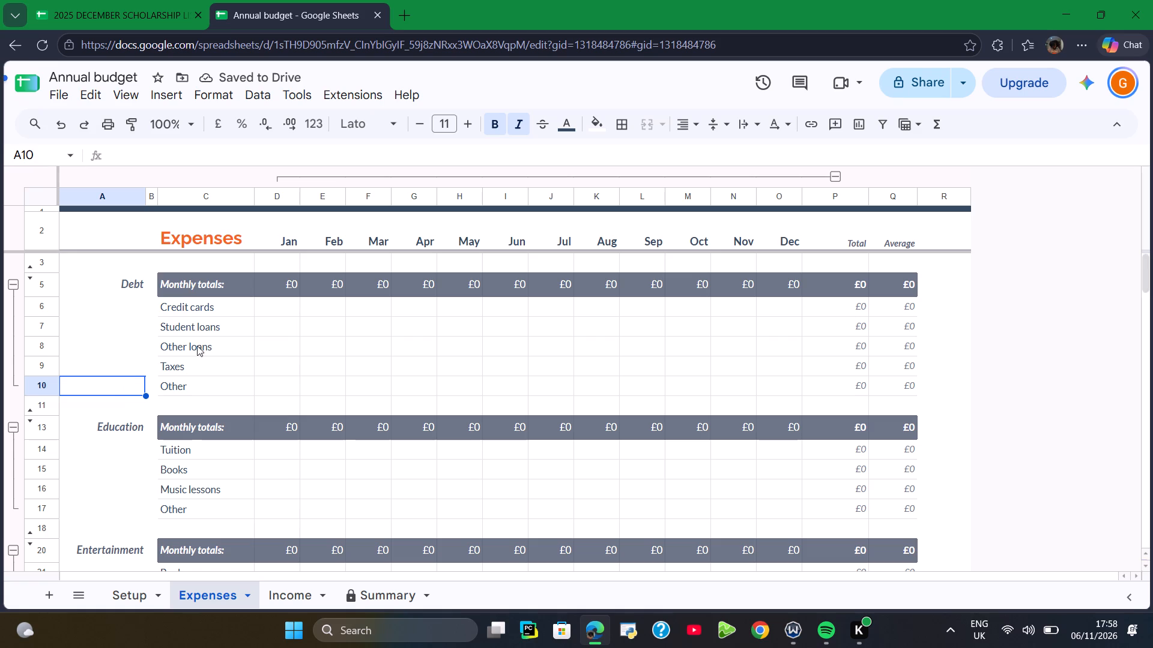
# Delete the entire Pets section, rows 80 to 86, from the Expenses sheet.
pyautogui.scroll(-3, 145, 413)
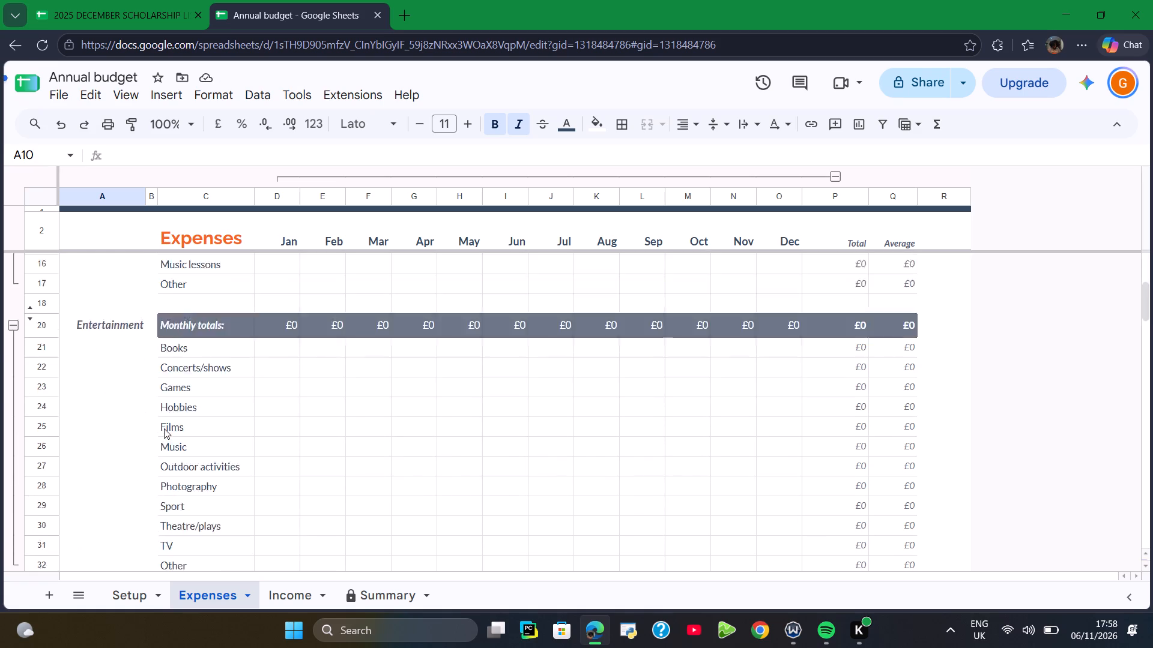
pyautogui.scroll(-6, 164, 428)
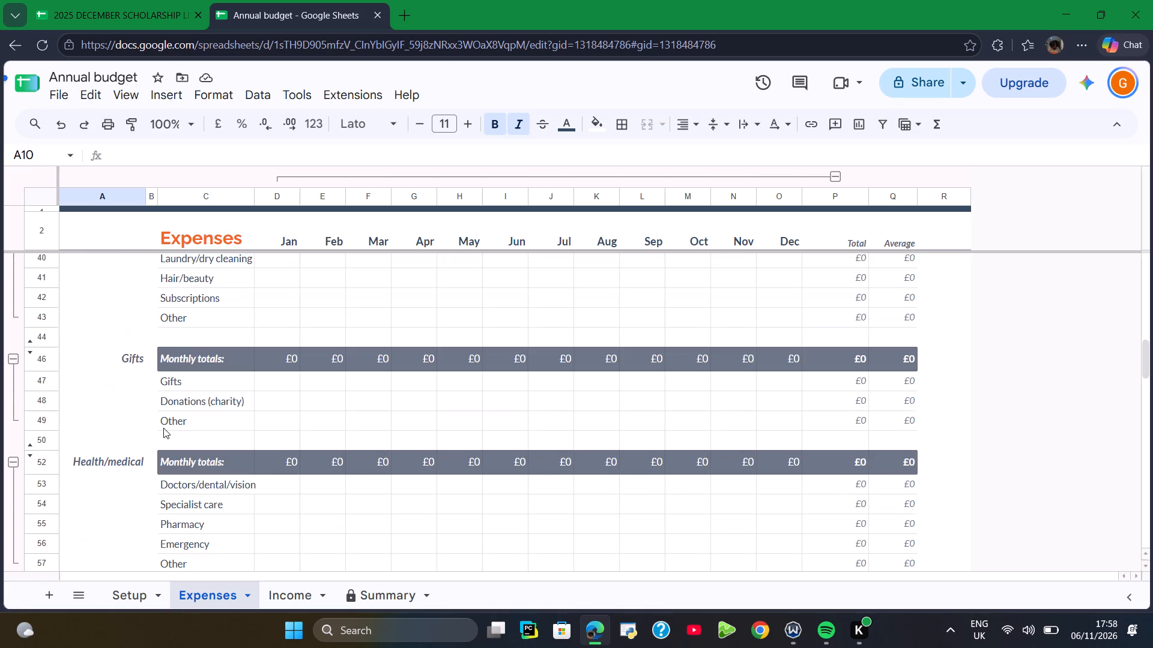
pyautogui.scroll(-4, 163, 428)
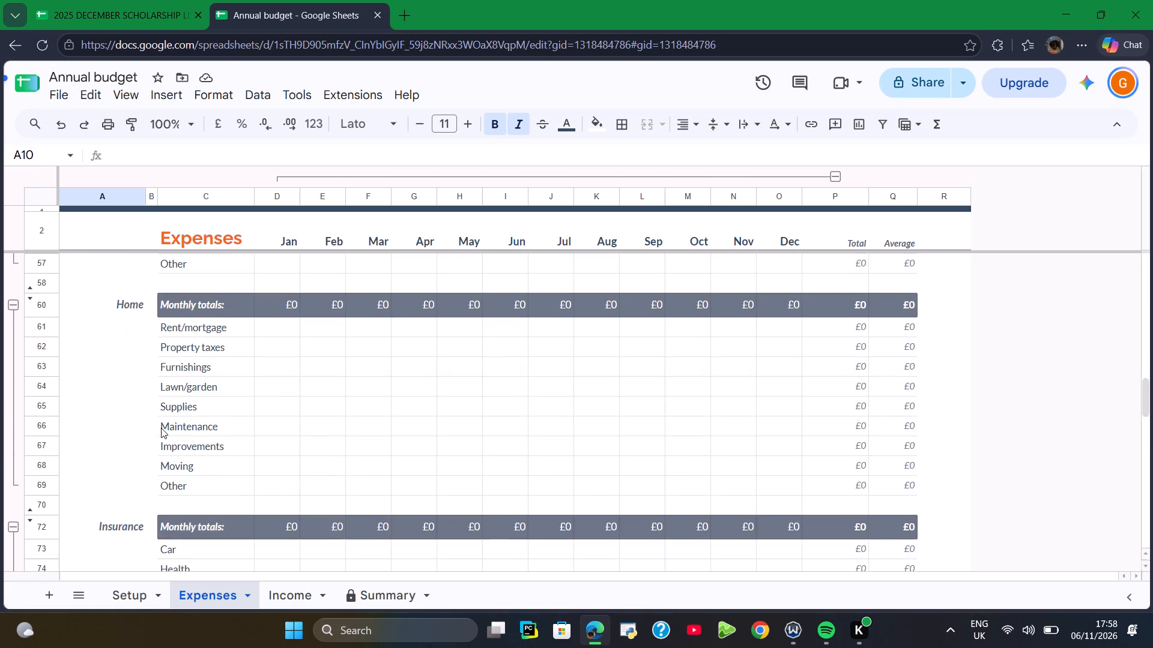
pyautogui.scroll(-4, 161, 428)
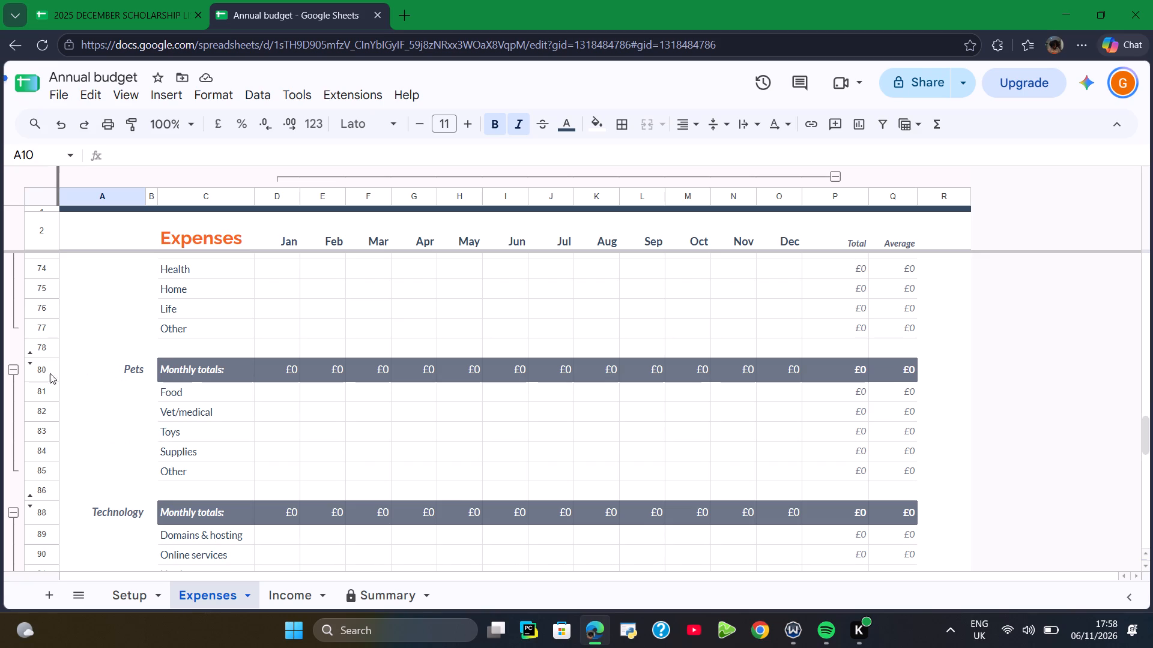
pyautogui.moveTo(114, 368); pyautogui.dragTo(248, 375)
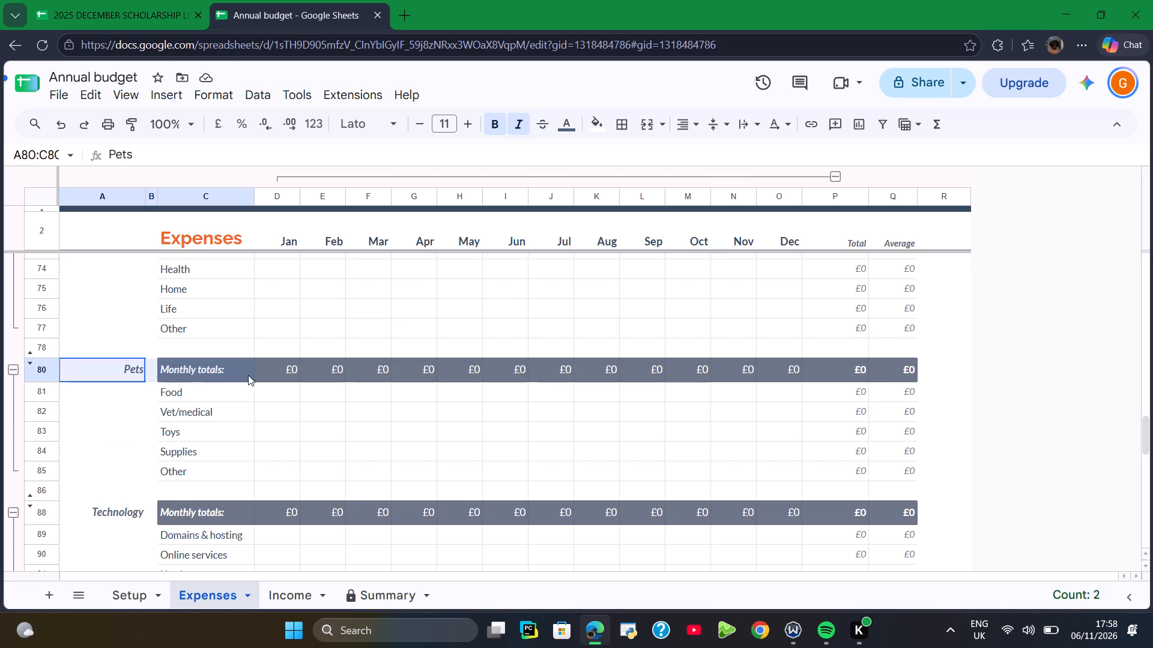
pyautogui.moveTo(248, 375); pyautogui.dragTo(898, 461)
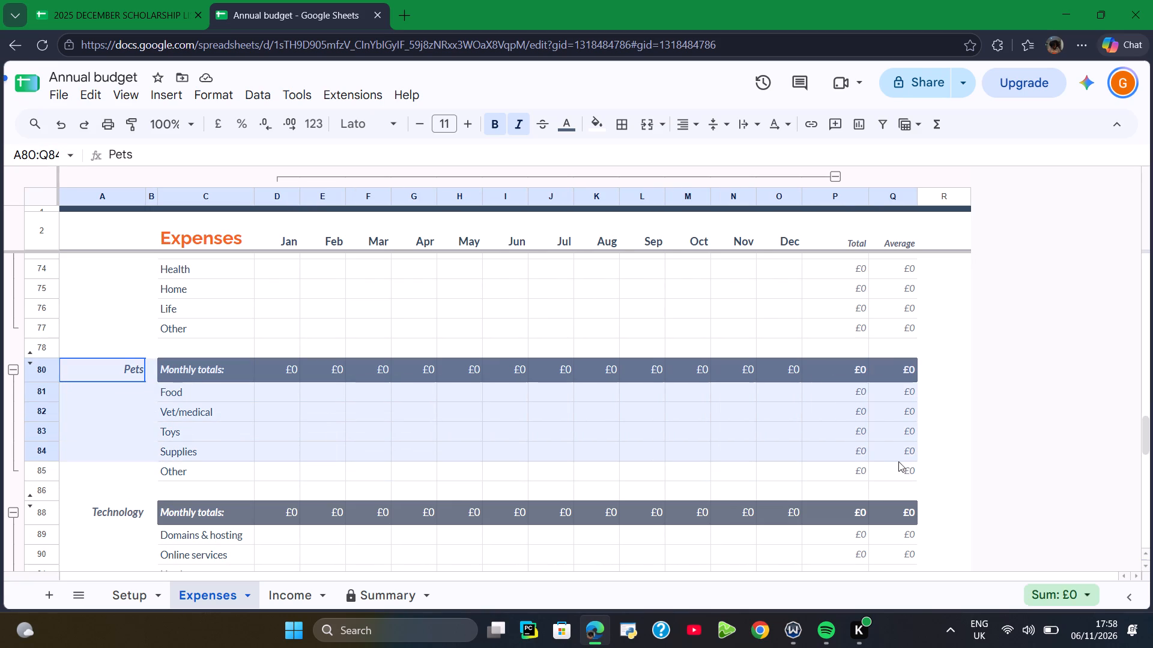
pyautogui.moveTo(898, 461); pyautogui.dragTo(928, 488)
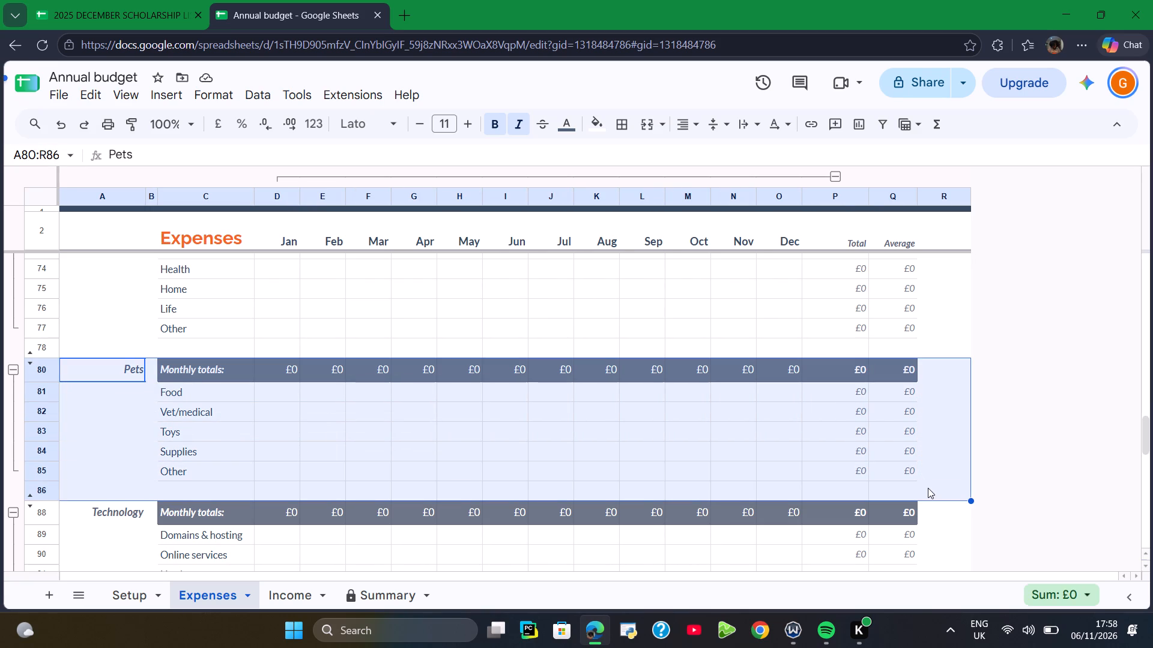
pyautogui.rightClick(938, 395)
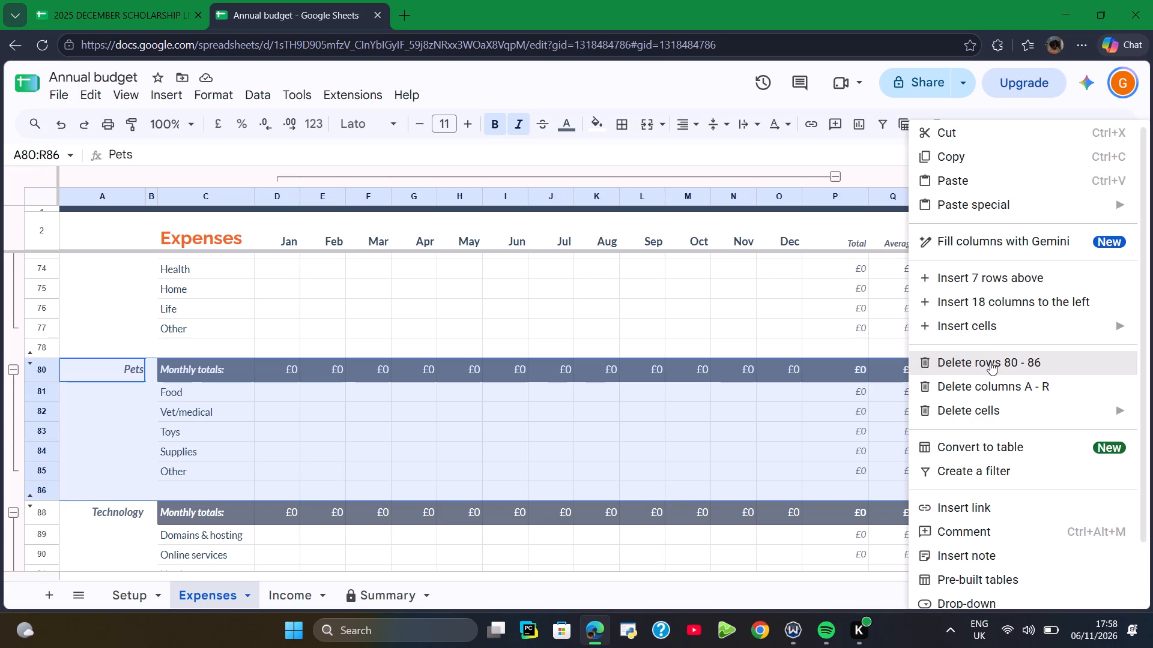
pyautogui.click(990, 362)
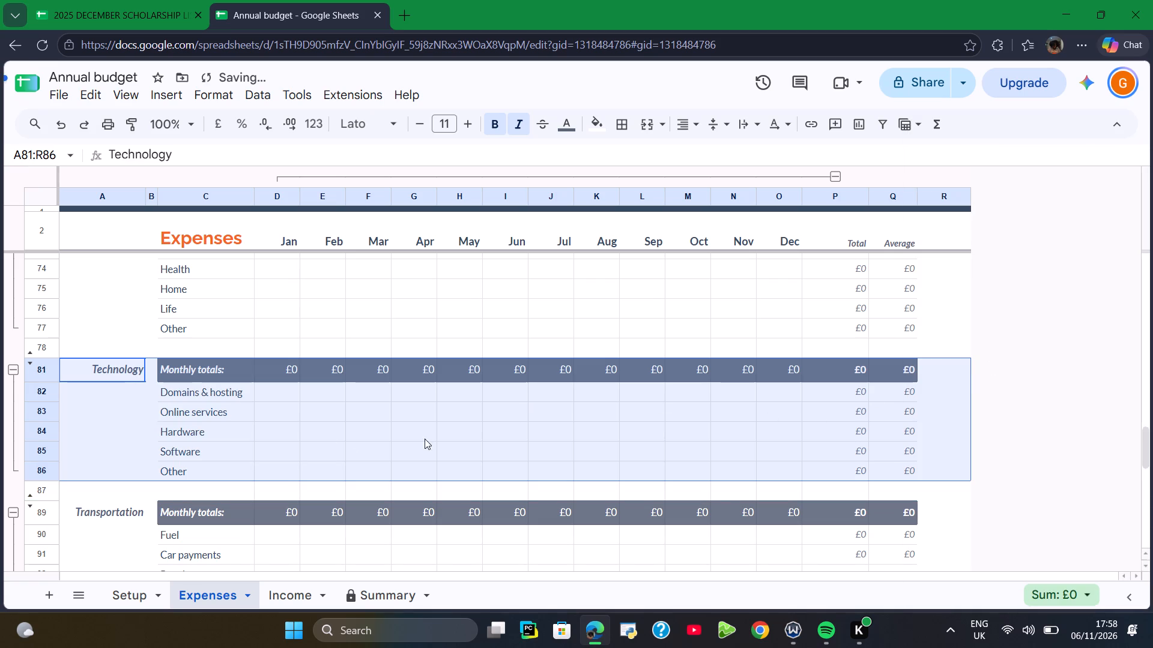
# Look through the remaining expense sections down to Other and back up to Debt for further unneeded categories.
pyautogui.scroll(-4, 162, 451)
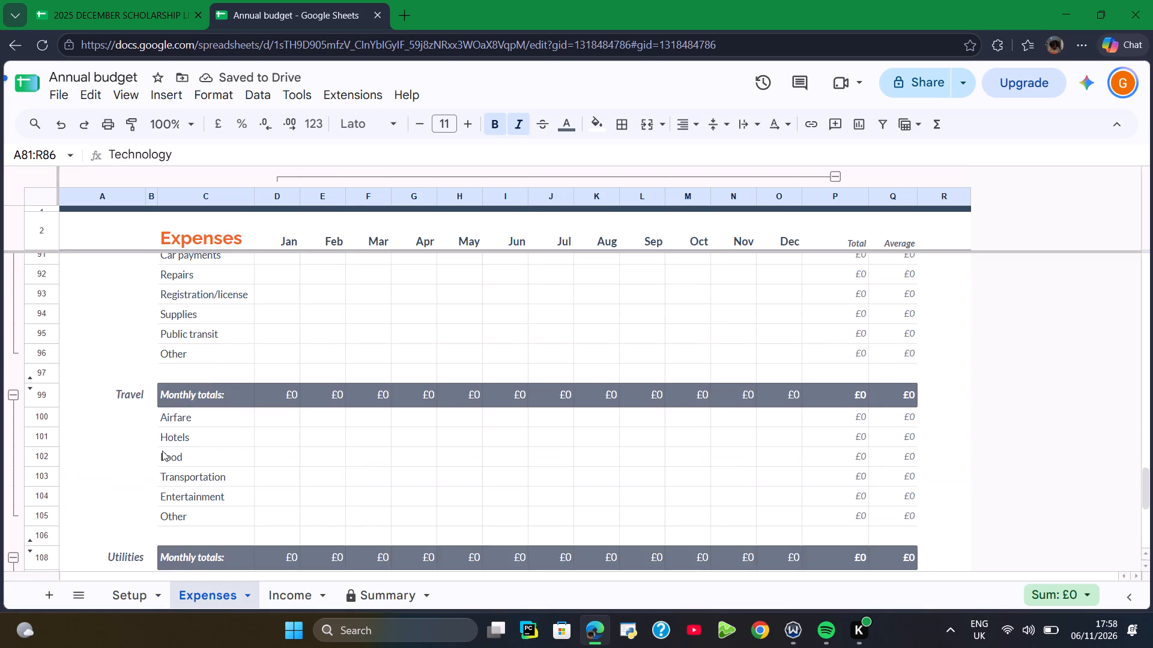
pyautogui.scroll(-5, 162, 451)
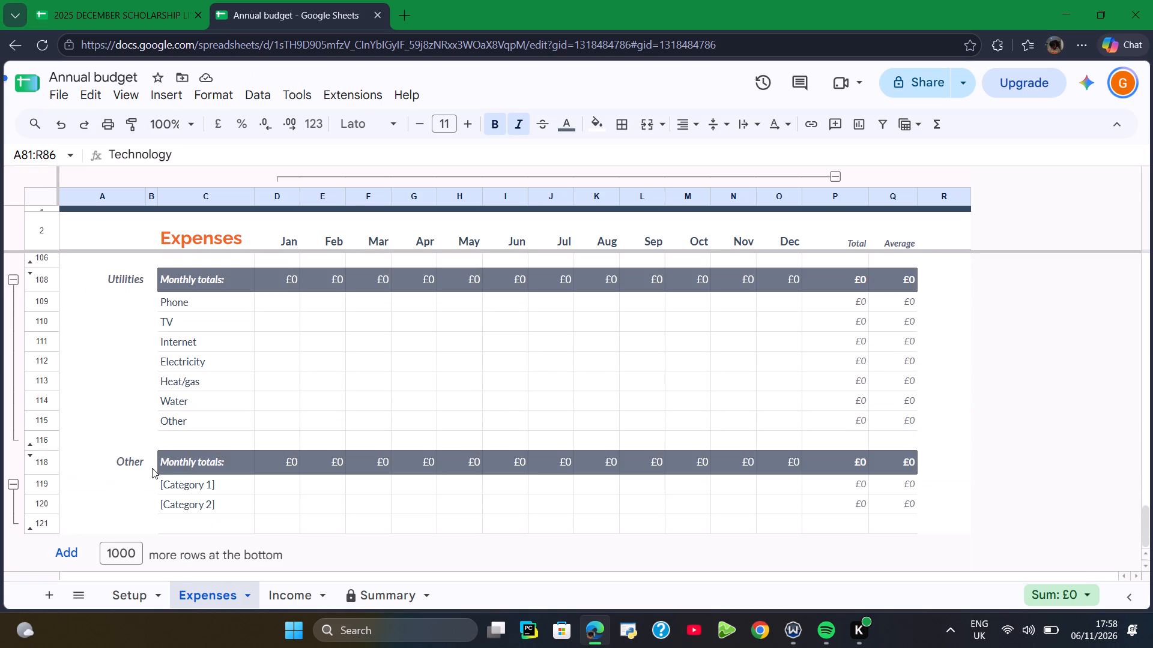
pyautogui.scroll(1, 165, 358)
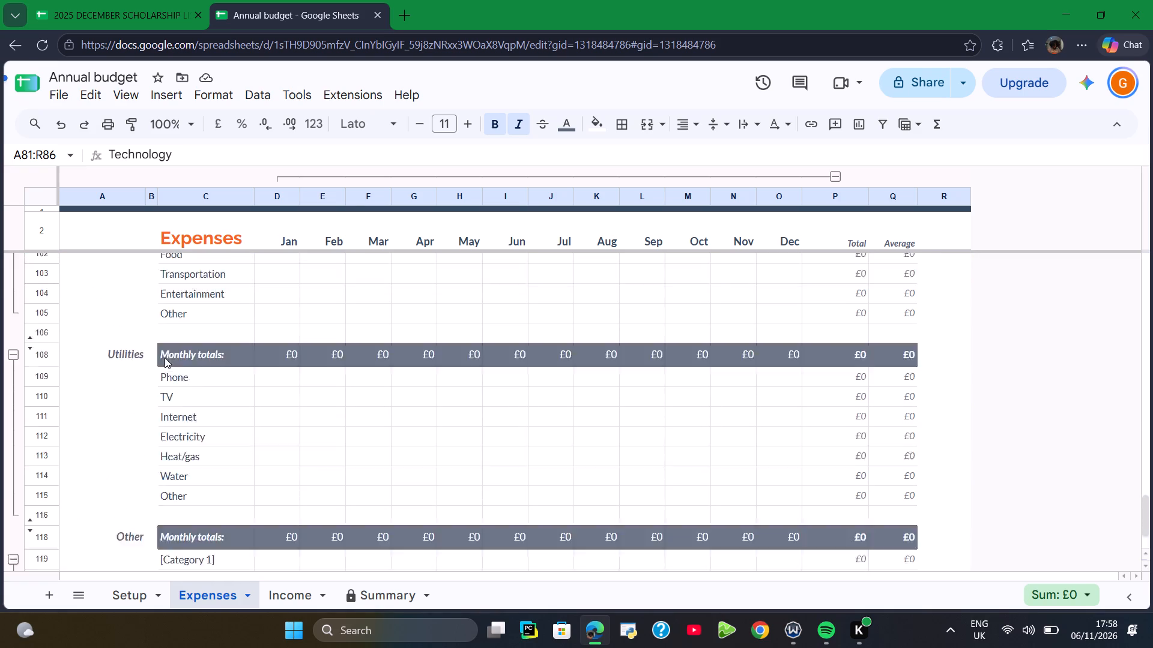
pyautogui.scroll(12, 165, 358)
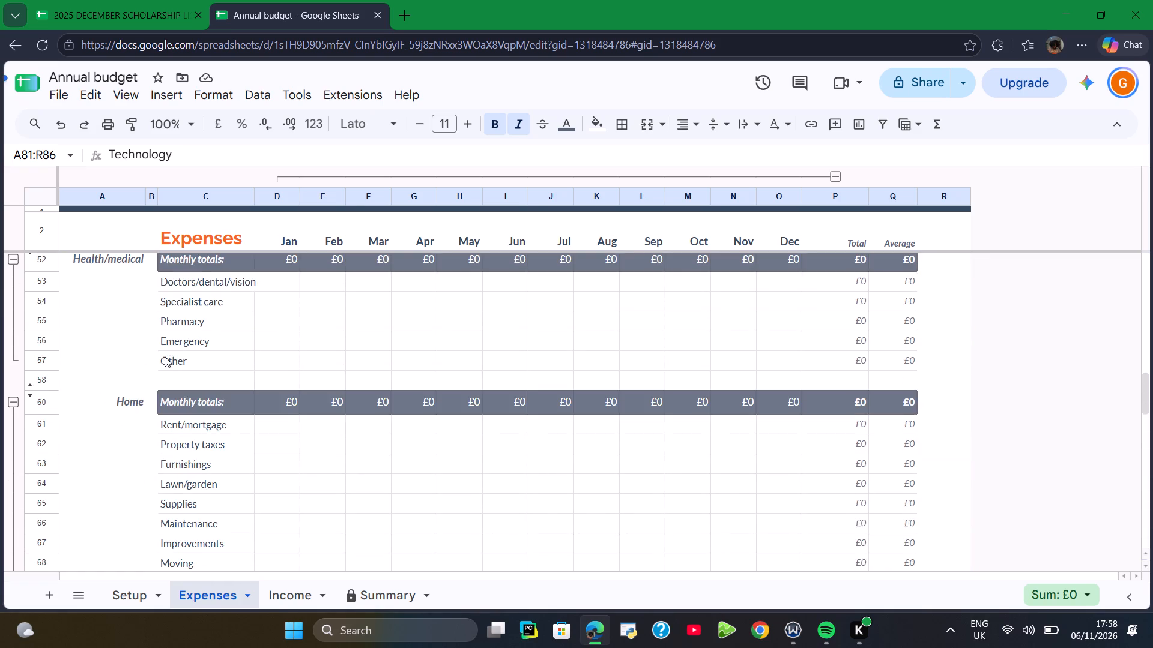
pyautogui.scroll(10, 165, 356)
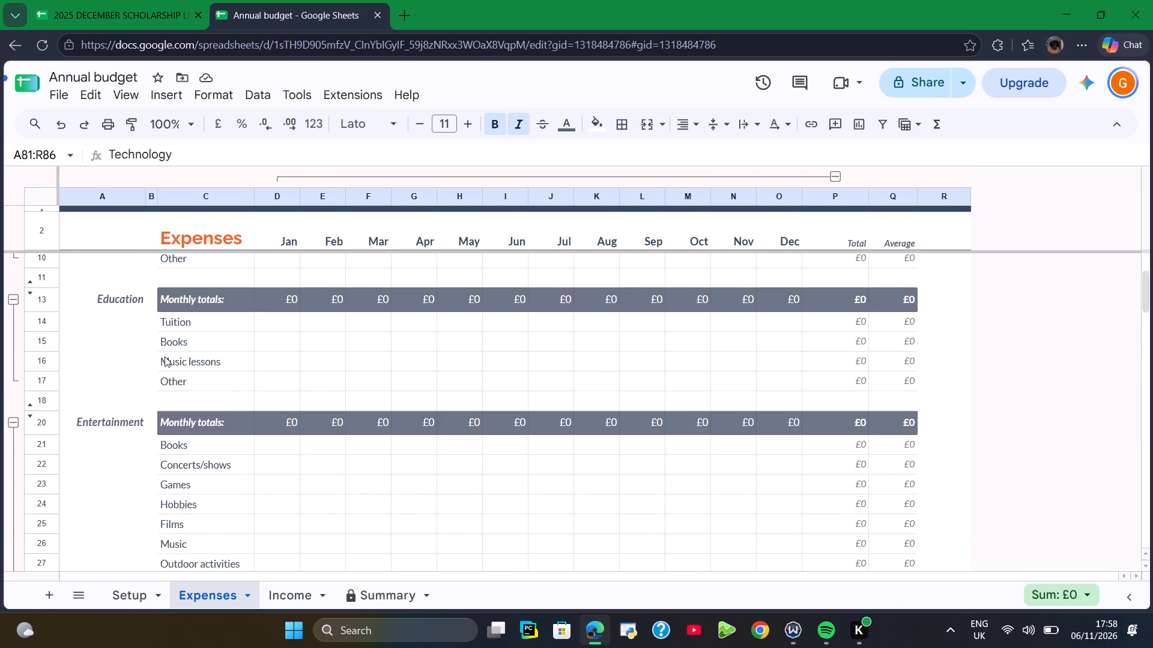
pyautogui.scroll(7, 165, 356)
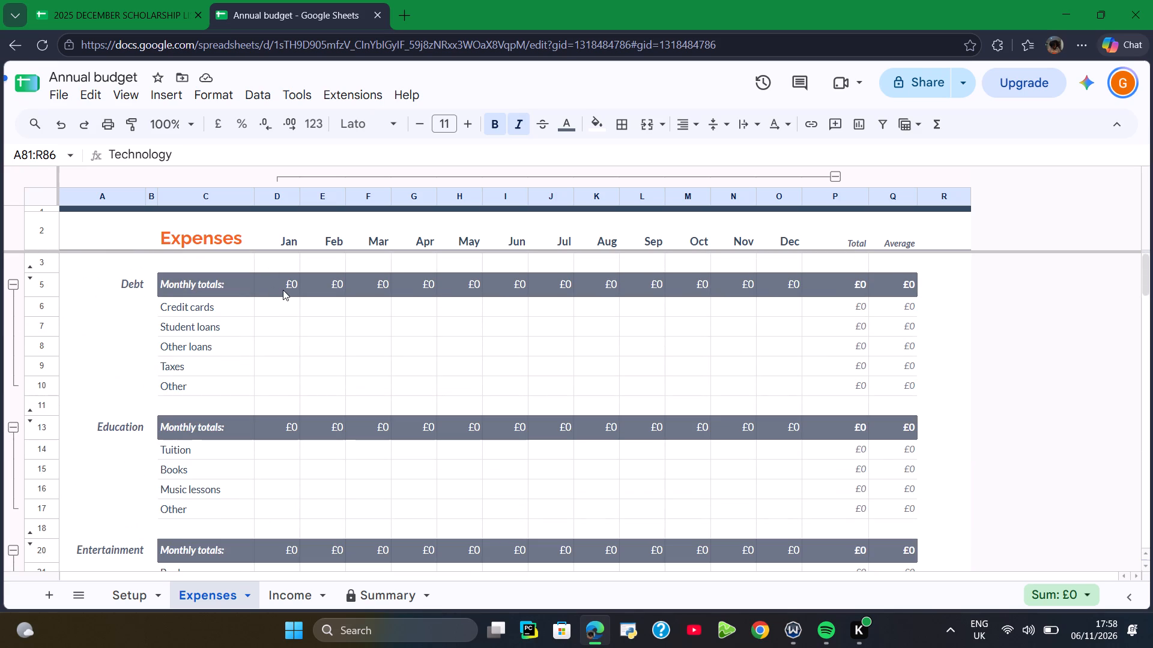
# Apply the Kenyan Shilling (Ksh) custom currency format to the January to December columns, D to O.
pyautogui.click(283, 287)
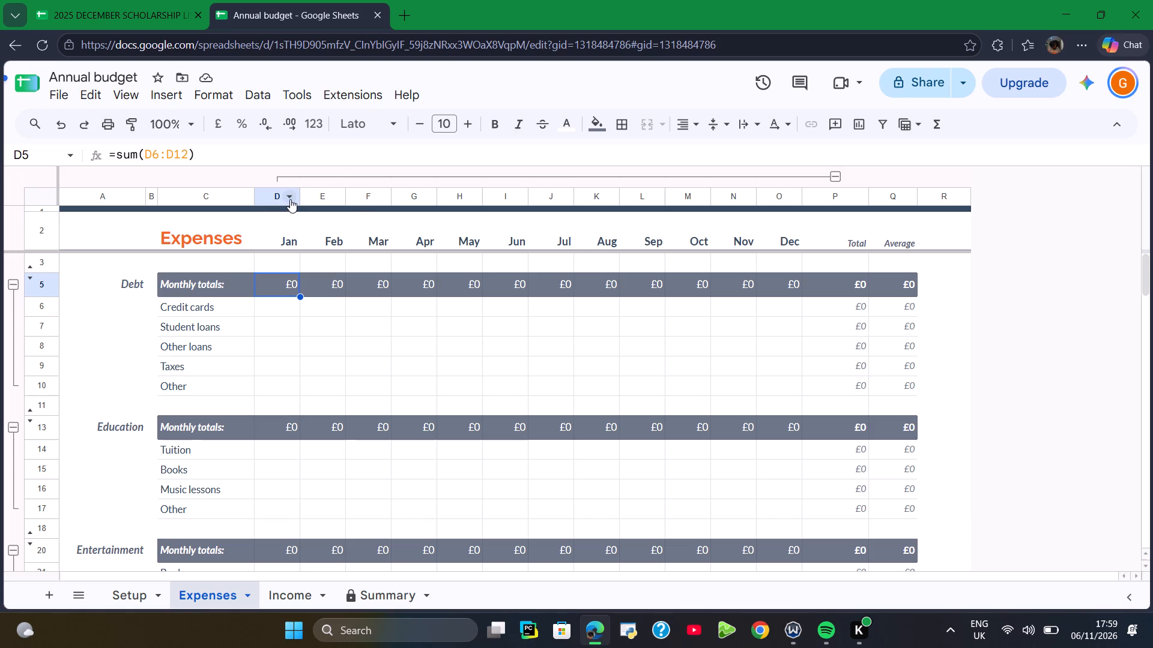
pyautogui.moveTo(280, 197); pyautogui.dragTo(599, 216)
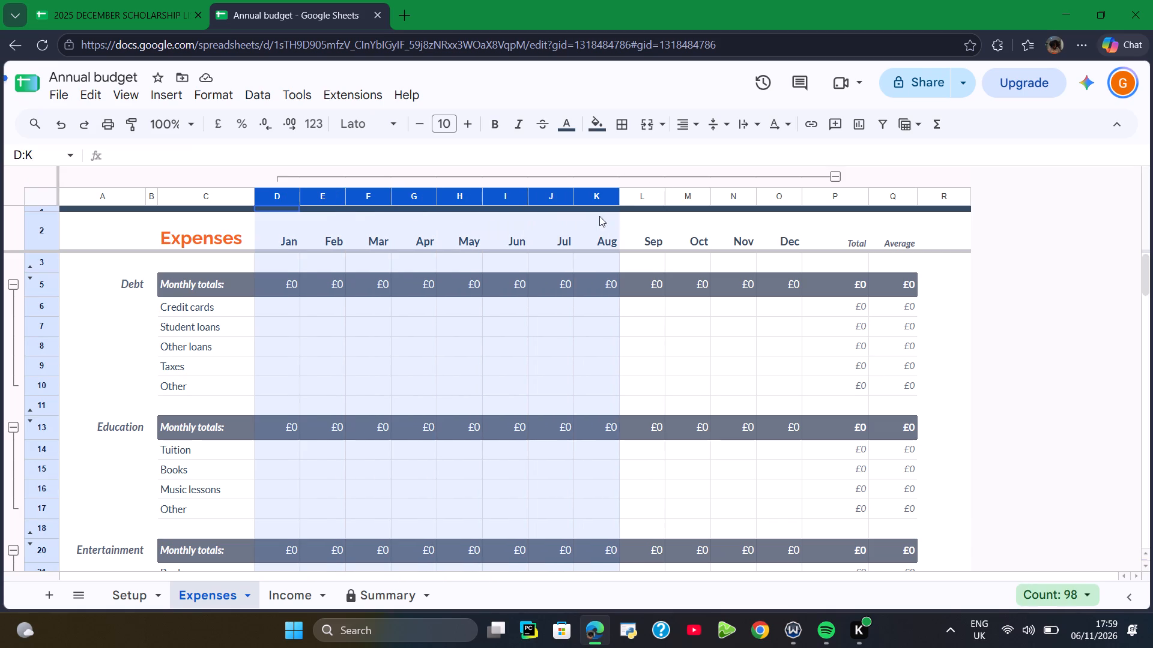
pyautogui.moveTo(599, 216); pyautogui.dragTo(766, 221)
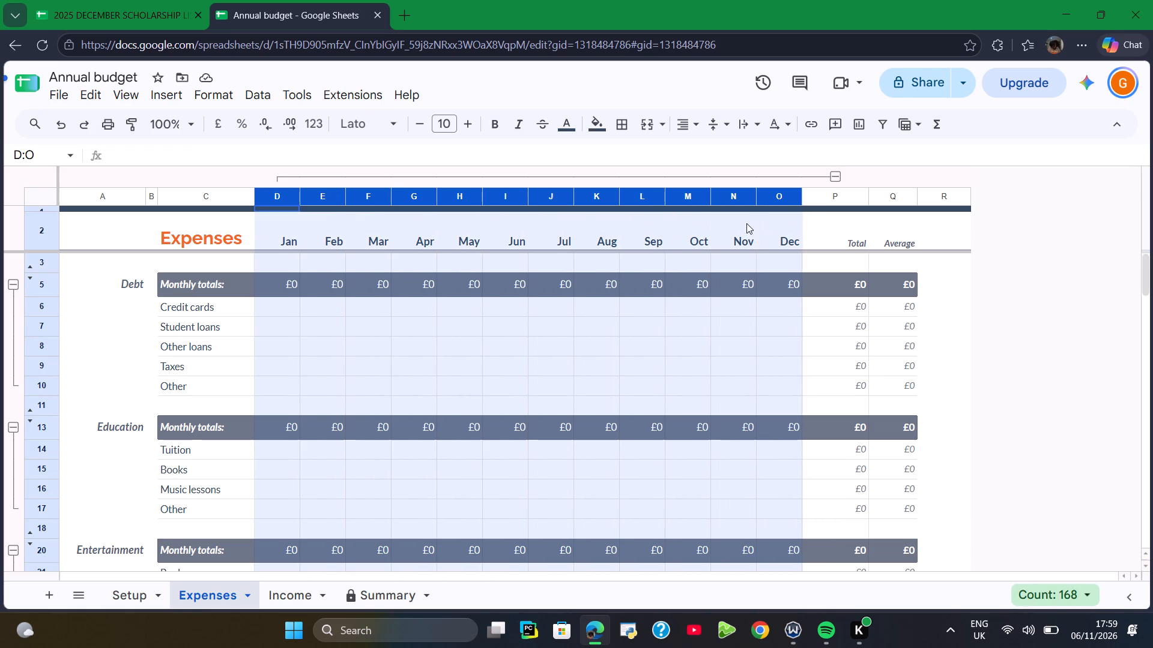
pyautogui.click(801, 197)
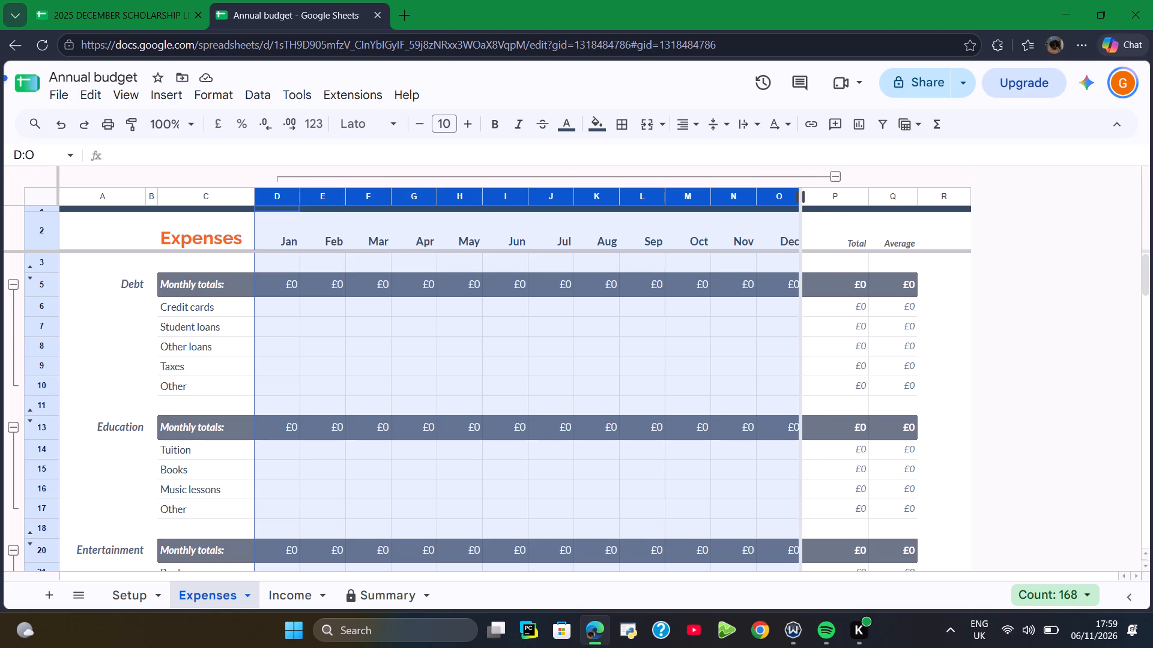
pyautogui.click(274, 197)
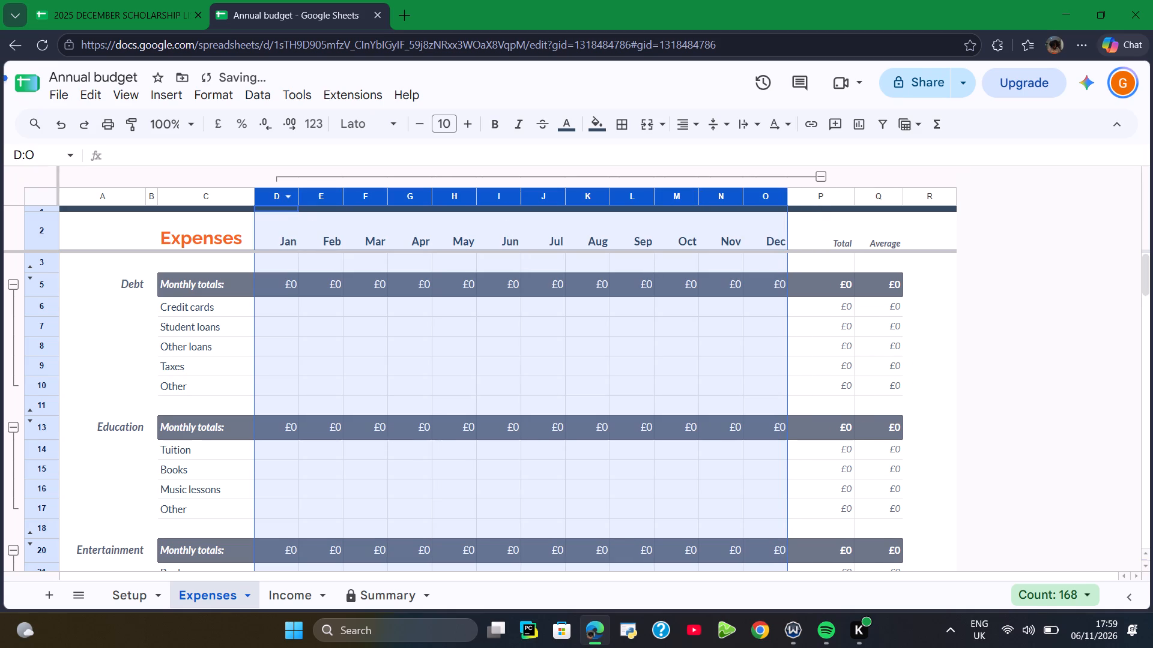
pyautogui.click(218, 98)
pyautogui.click(255, 157)
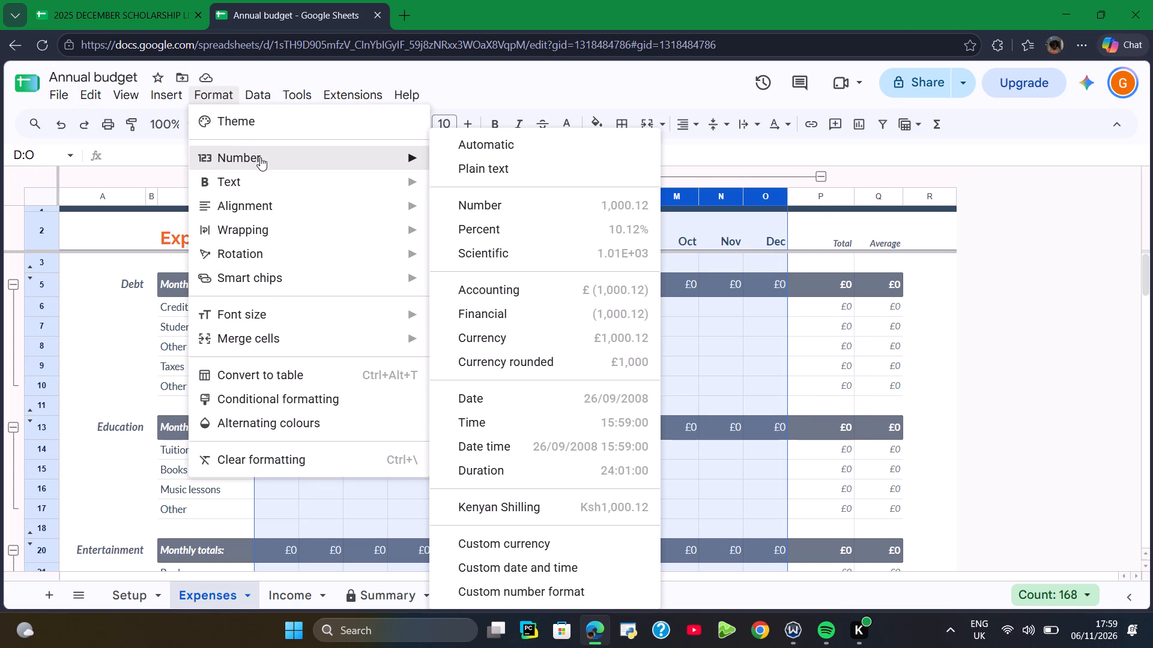
pyautogui.click(537, 549)
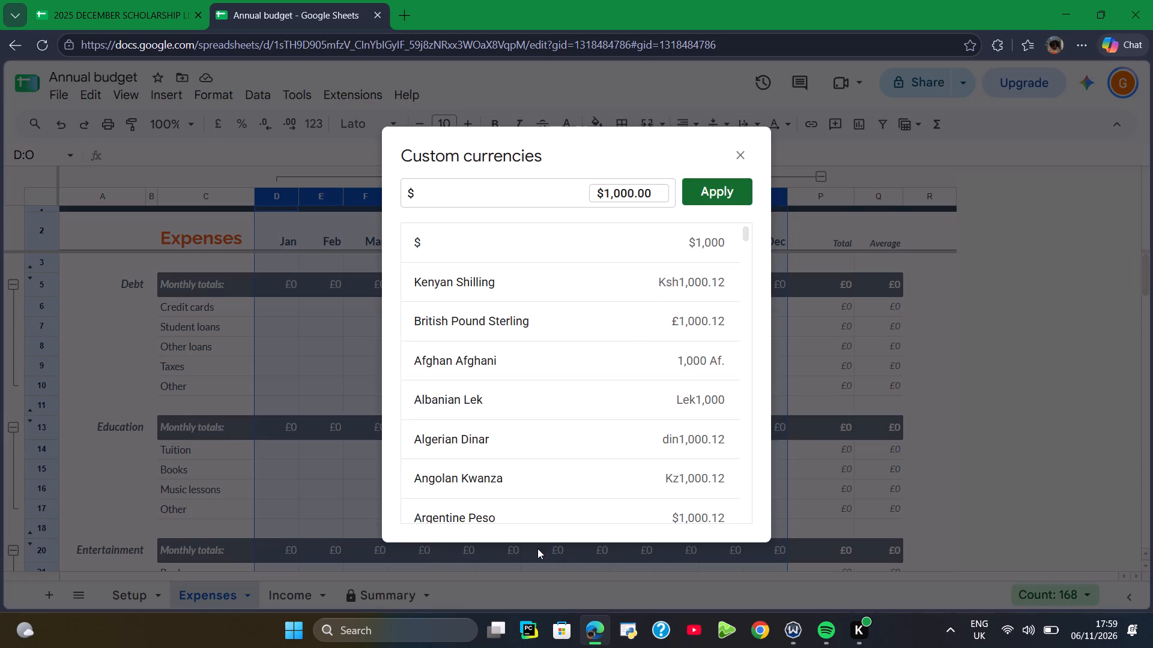
pyautogui.click(498, 288)
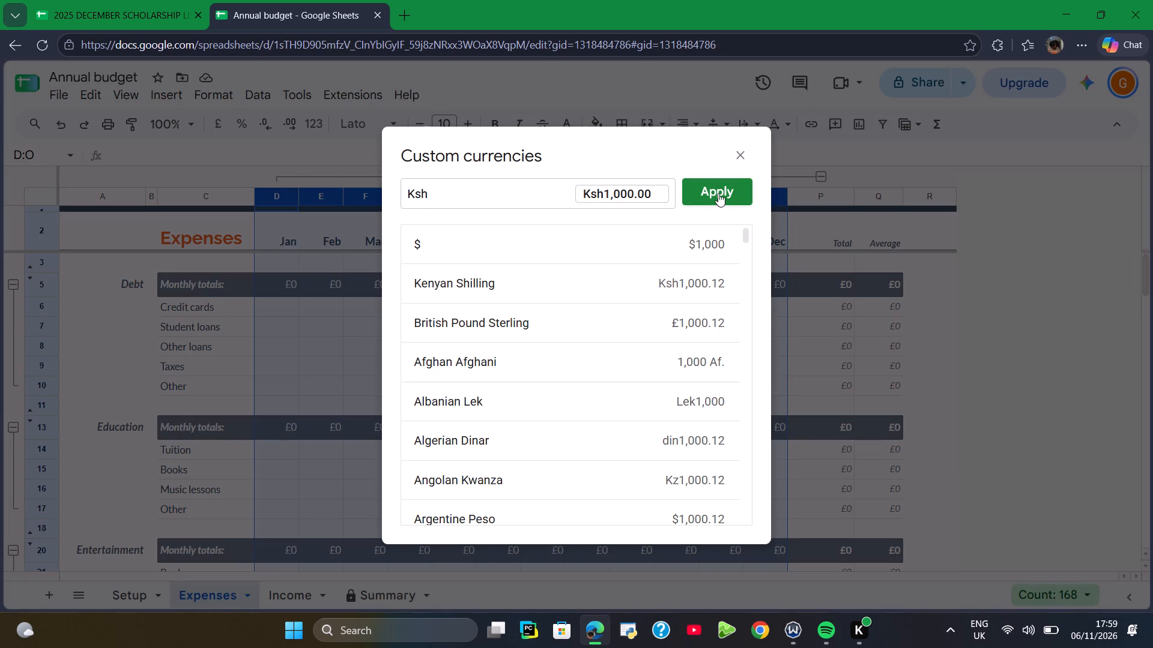
pyautogui.click(649, 287)
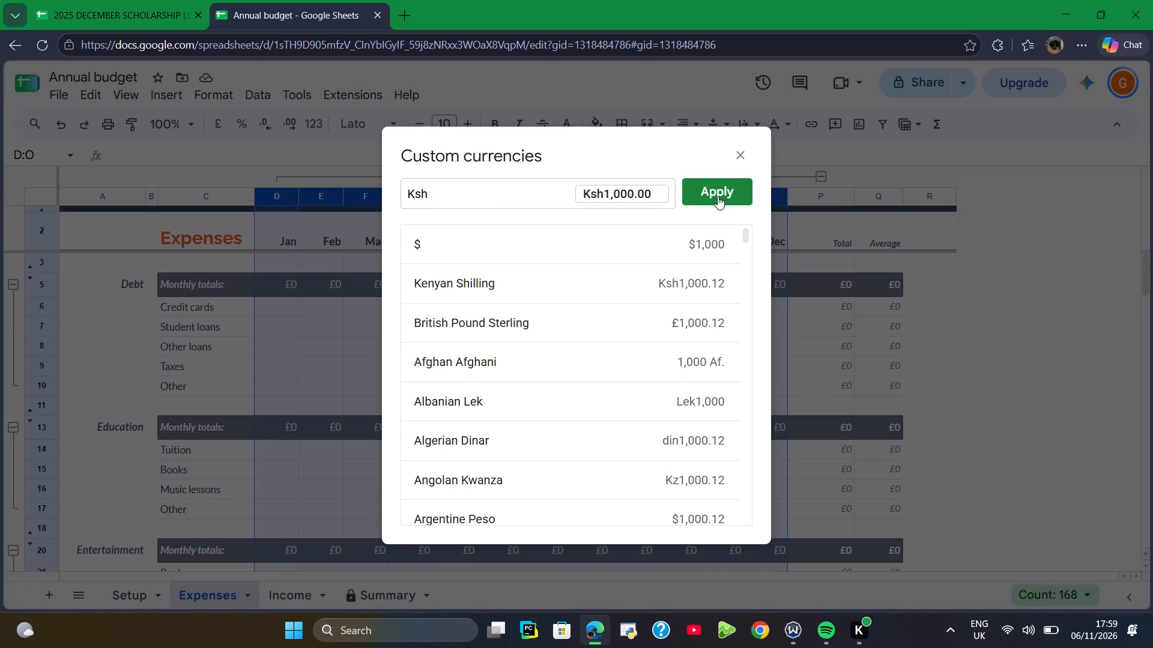
pyautogui.click(717, 193)
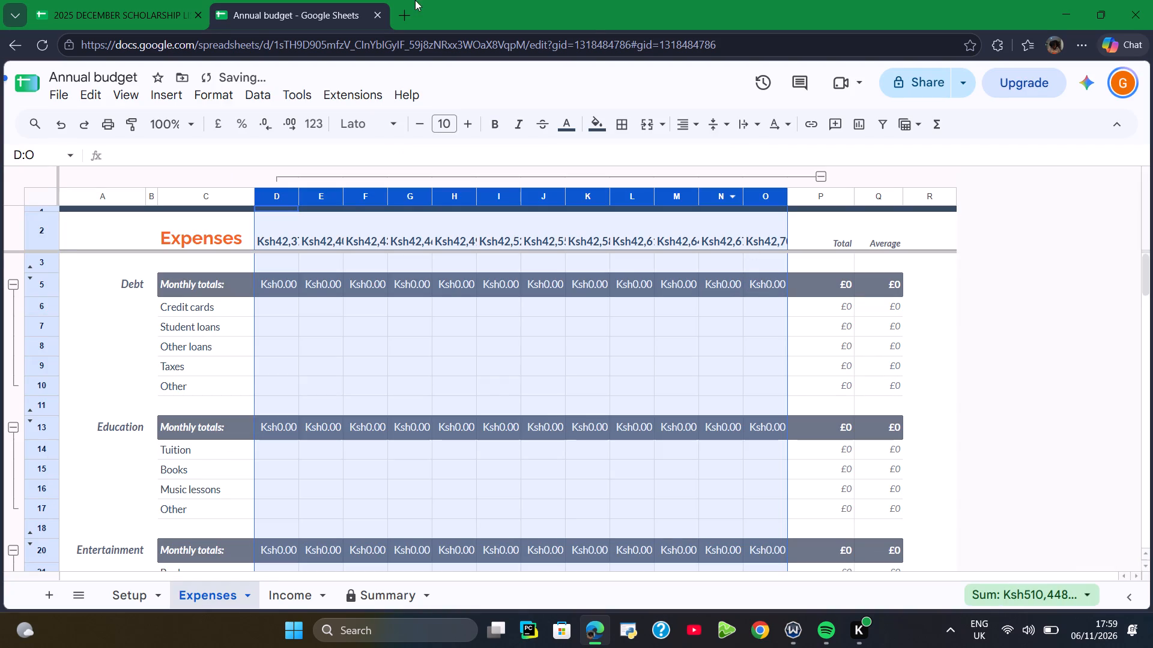
pyautogui.click(1067, 395)
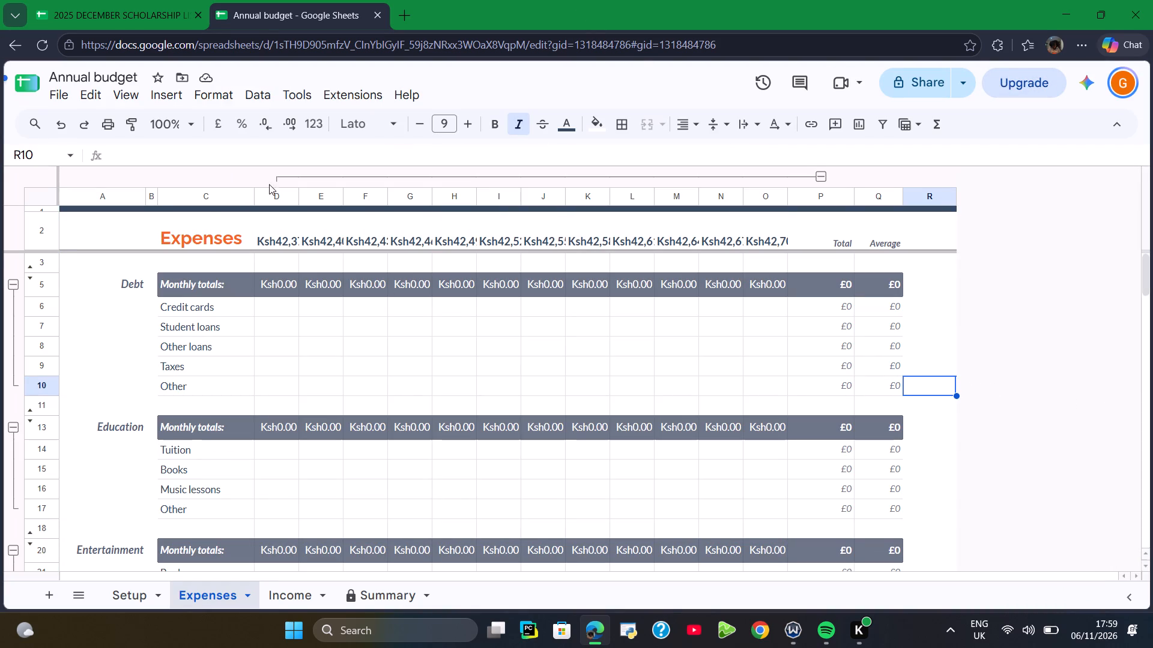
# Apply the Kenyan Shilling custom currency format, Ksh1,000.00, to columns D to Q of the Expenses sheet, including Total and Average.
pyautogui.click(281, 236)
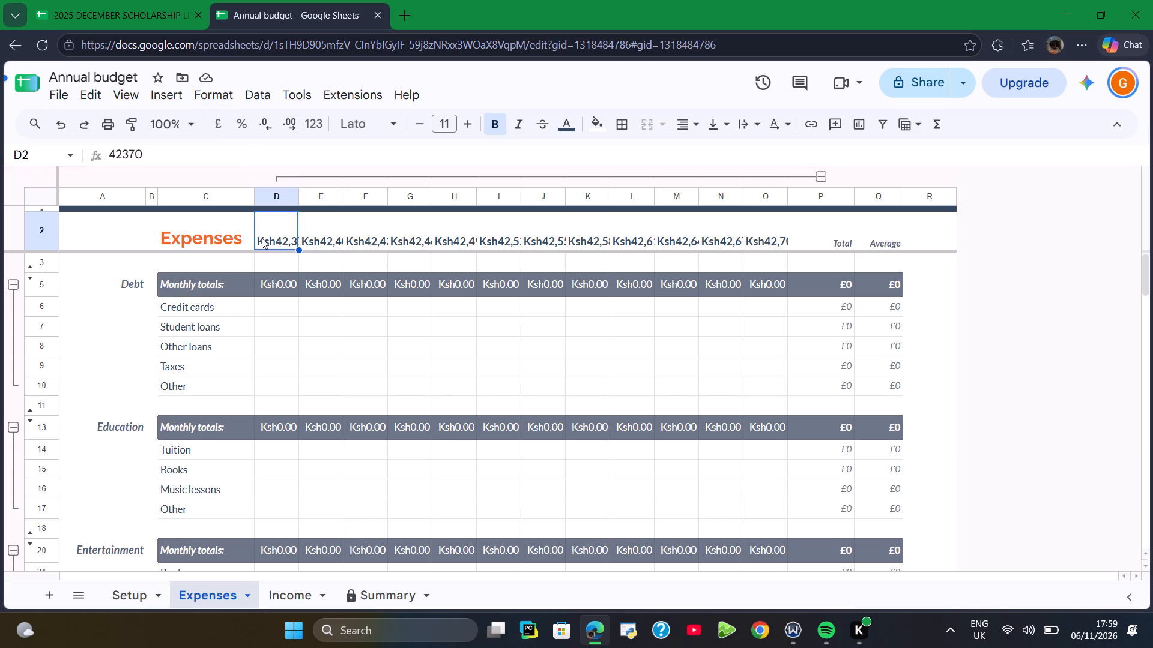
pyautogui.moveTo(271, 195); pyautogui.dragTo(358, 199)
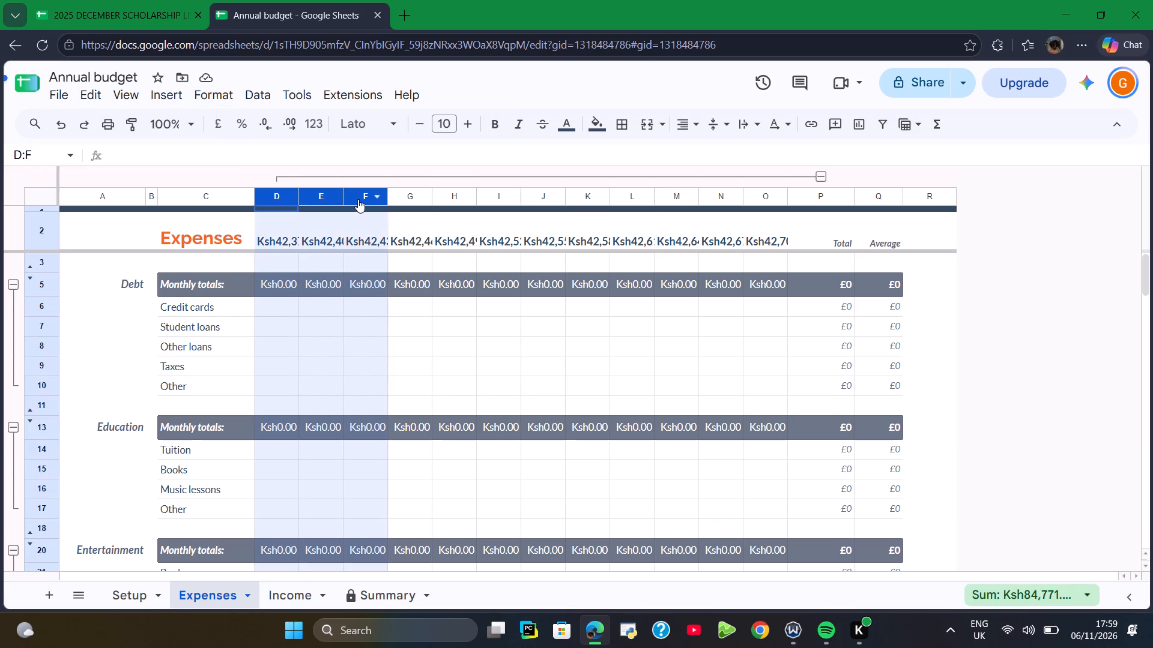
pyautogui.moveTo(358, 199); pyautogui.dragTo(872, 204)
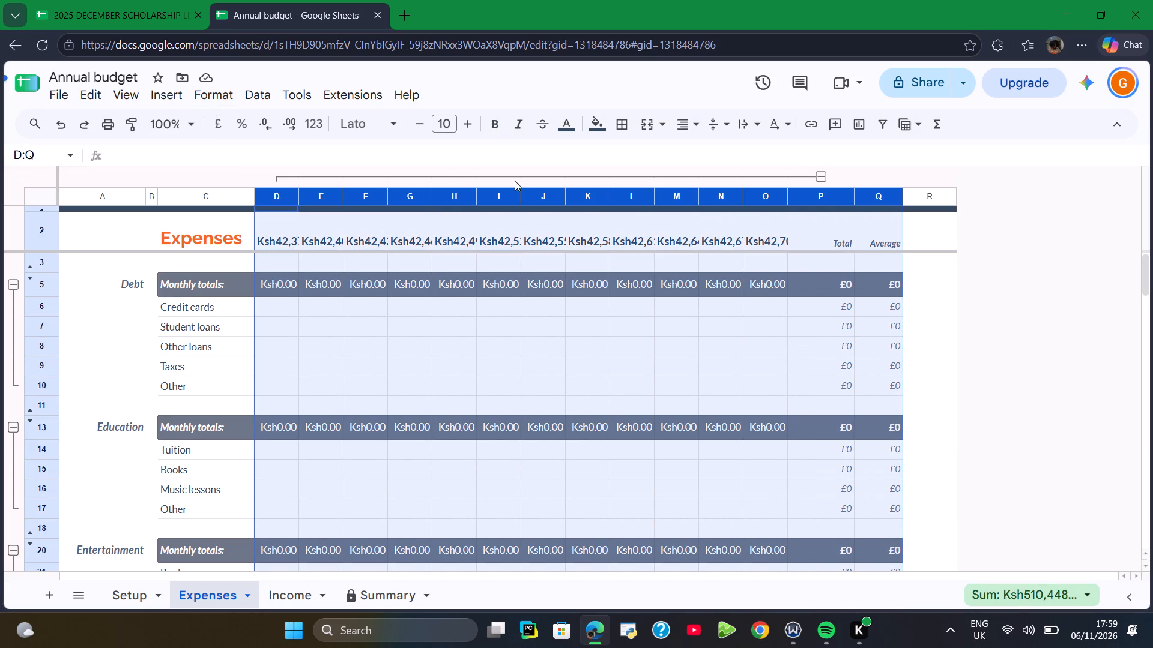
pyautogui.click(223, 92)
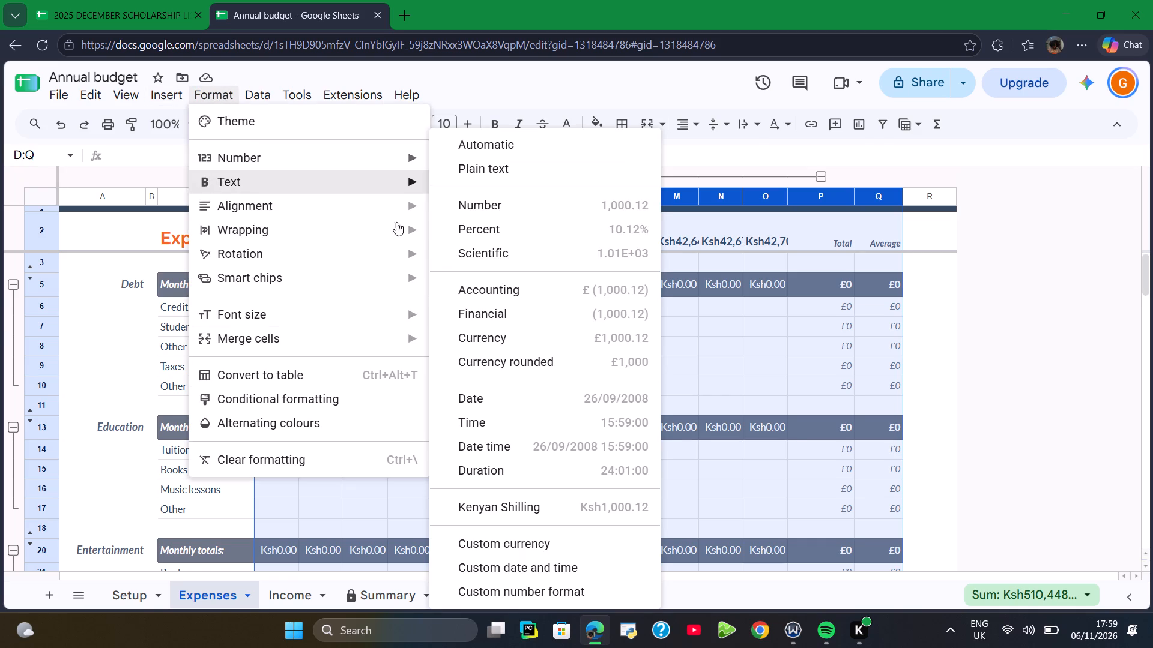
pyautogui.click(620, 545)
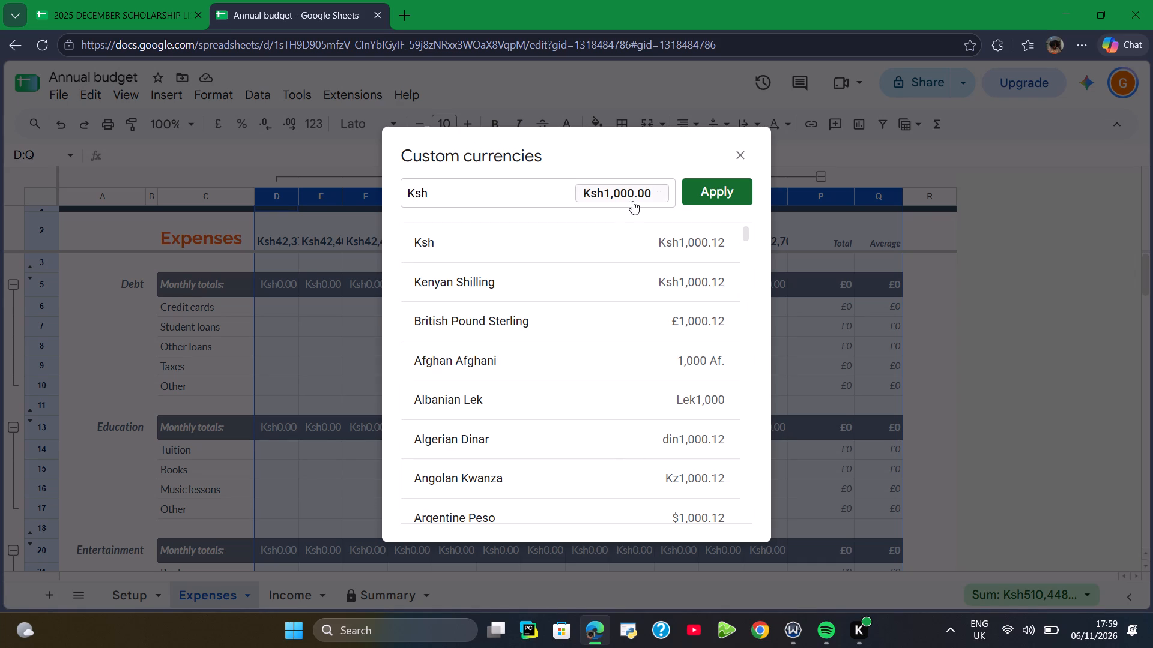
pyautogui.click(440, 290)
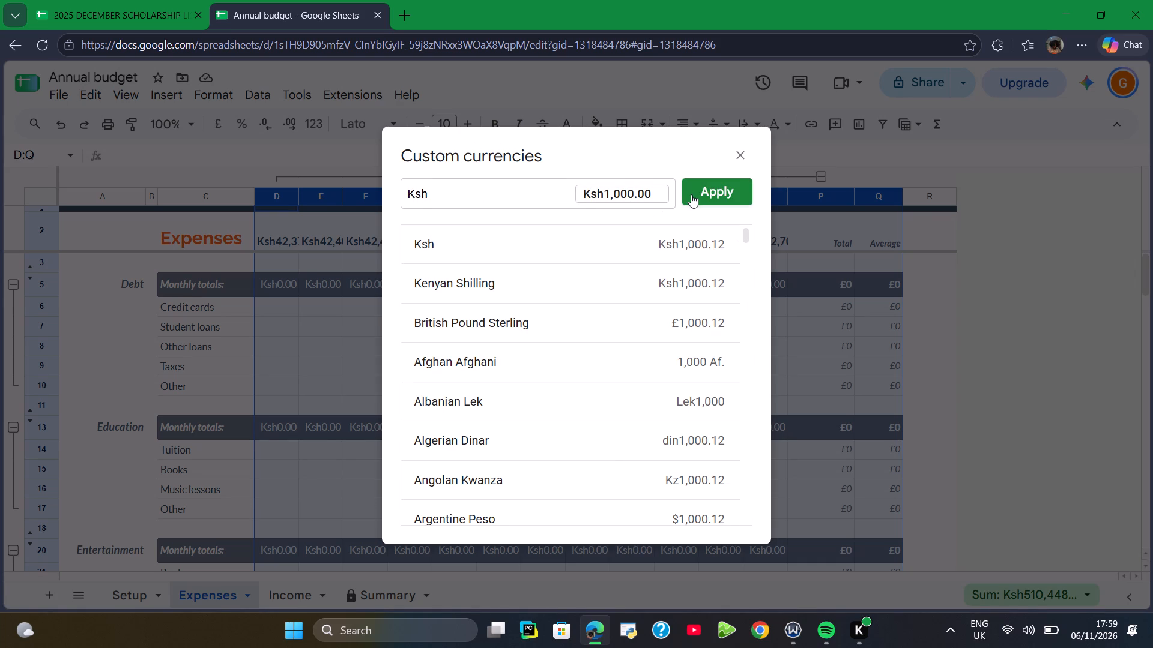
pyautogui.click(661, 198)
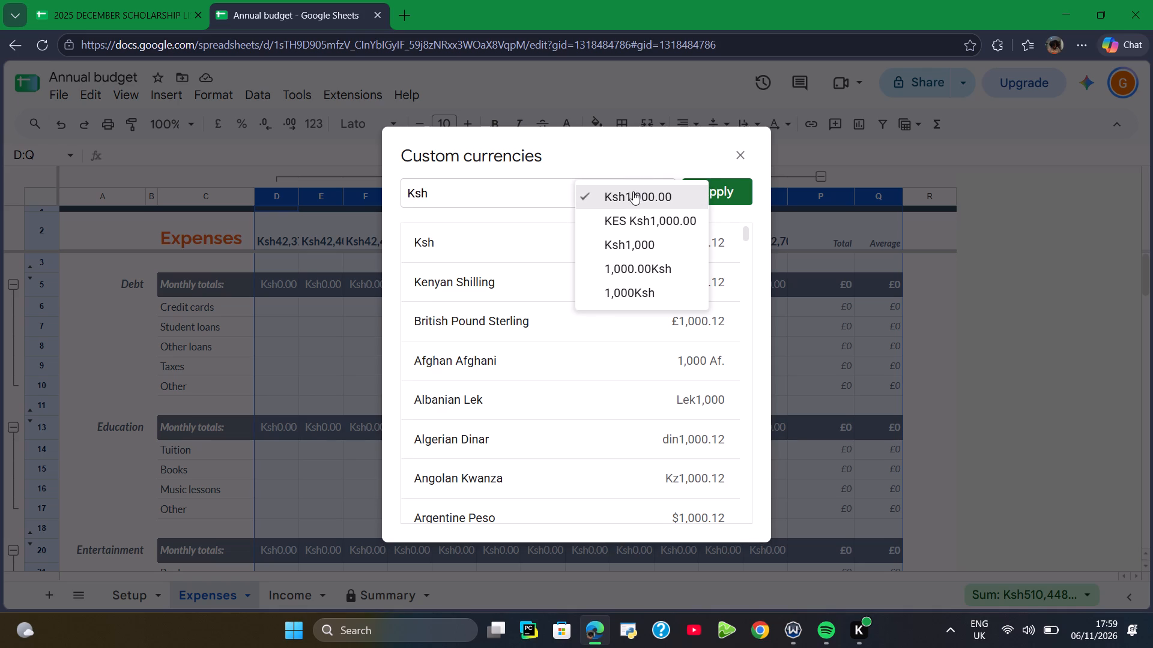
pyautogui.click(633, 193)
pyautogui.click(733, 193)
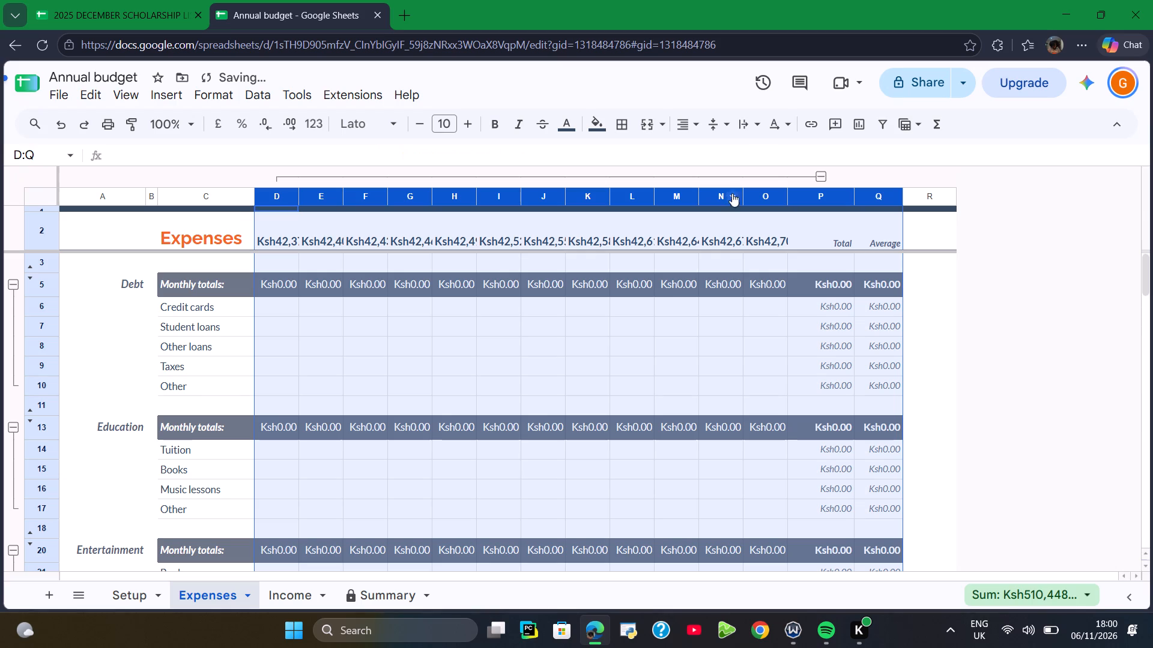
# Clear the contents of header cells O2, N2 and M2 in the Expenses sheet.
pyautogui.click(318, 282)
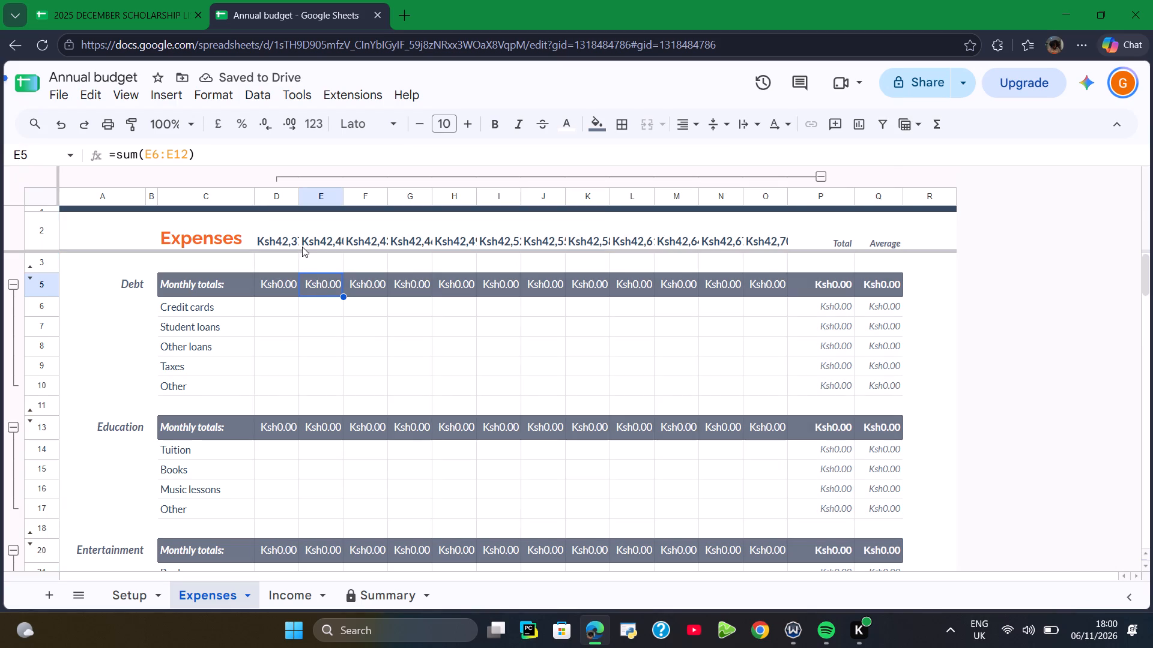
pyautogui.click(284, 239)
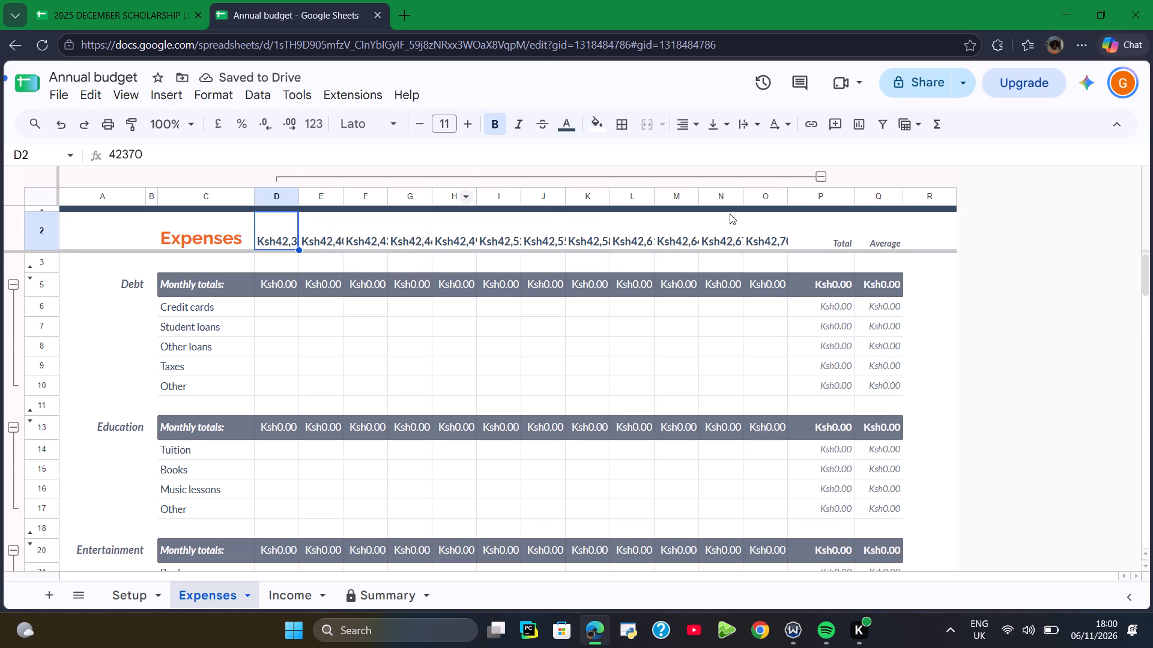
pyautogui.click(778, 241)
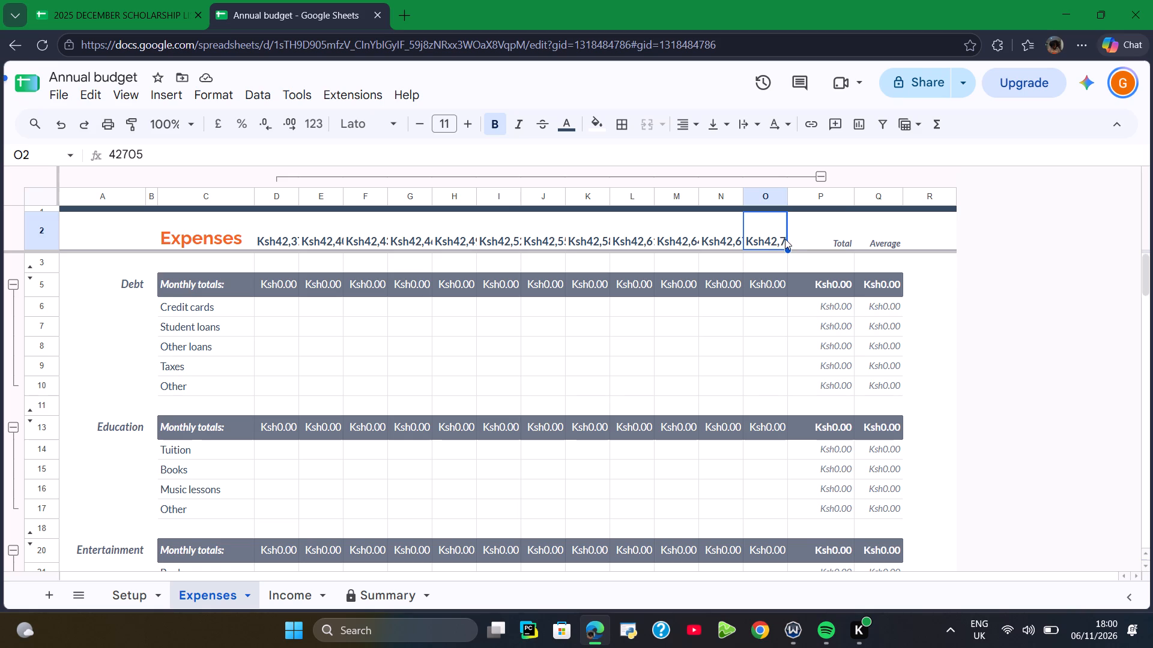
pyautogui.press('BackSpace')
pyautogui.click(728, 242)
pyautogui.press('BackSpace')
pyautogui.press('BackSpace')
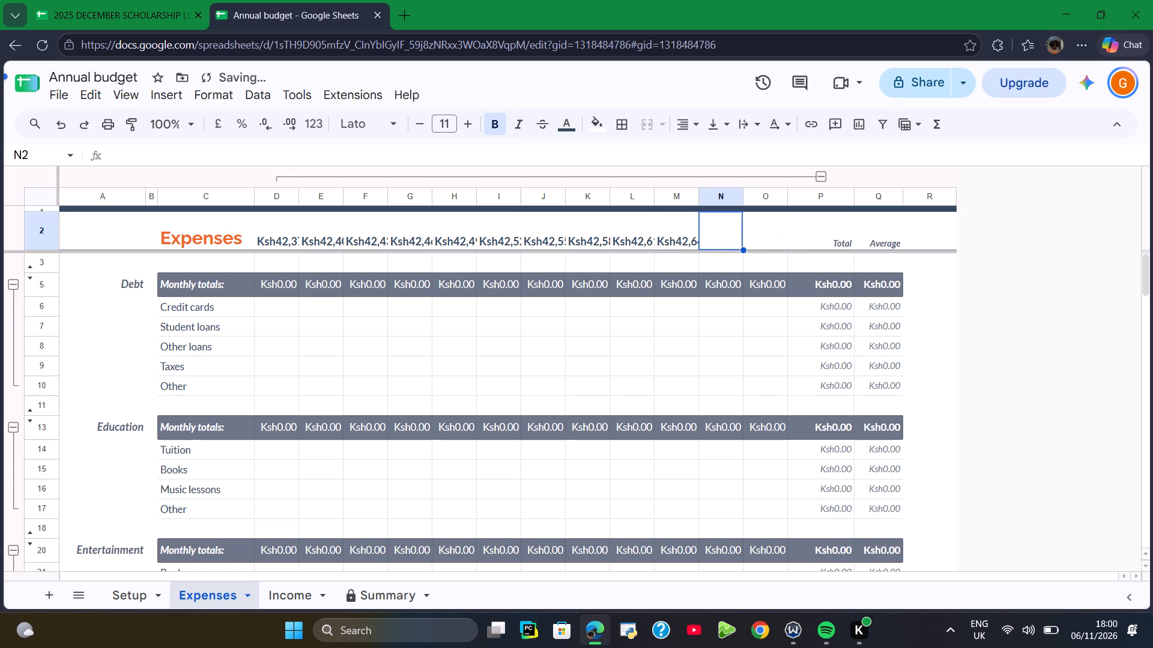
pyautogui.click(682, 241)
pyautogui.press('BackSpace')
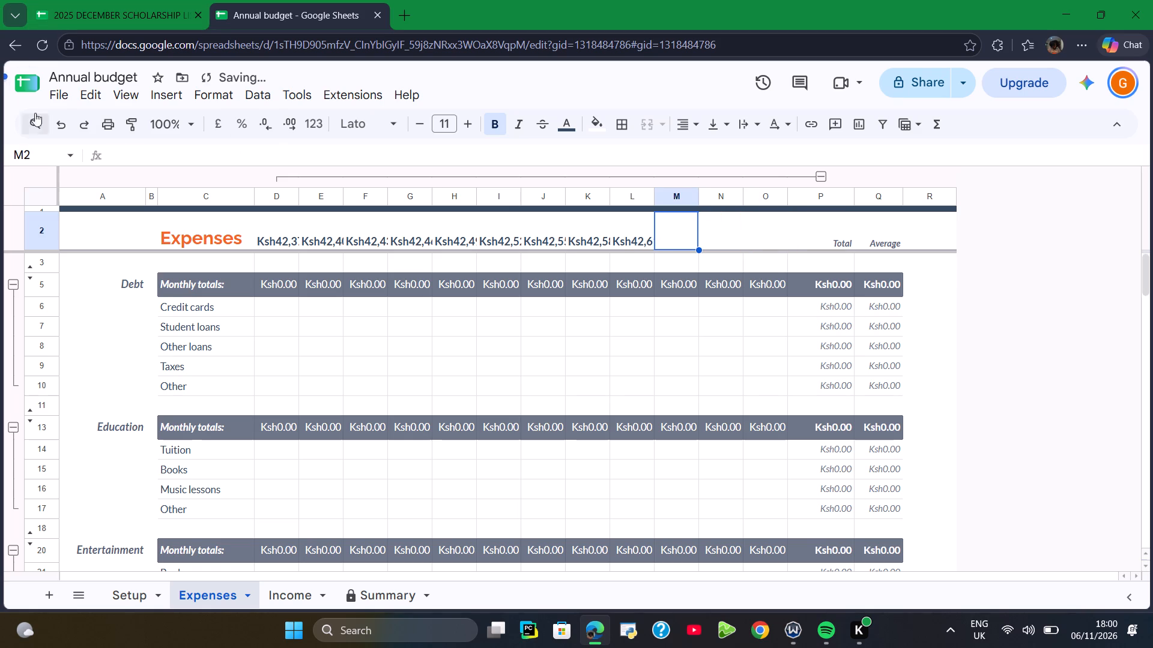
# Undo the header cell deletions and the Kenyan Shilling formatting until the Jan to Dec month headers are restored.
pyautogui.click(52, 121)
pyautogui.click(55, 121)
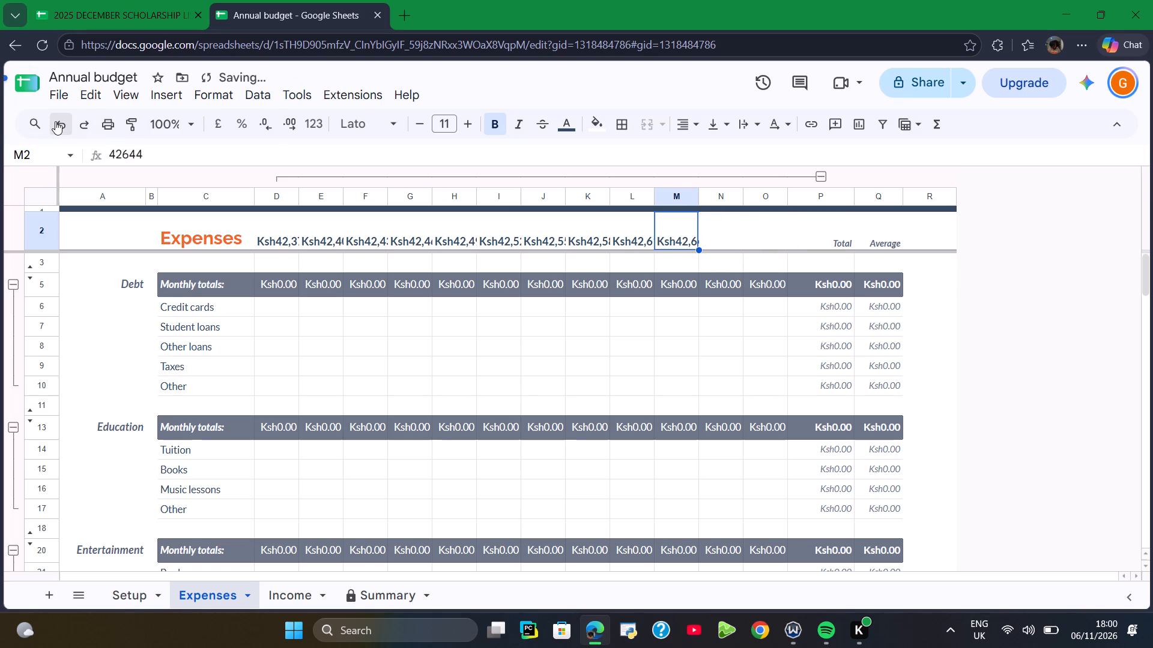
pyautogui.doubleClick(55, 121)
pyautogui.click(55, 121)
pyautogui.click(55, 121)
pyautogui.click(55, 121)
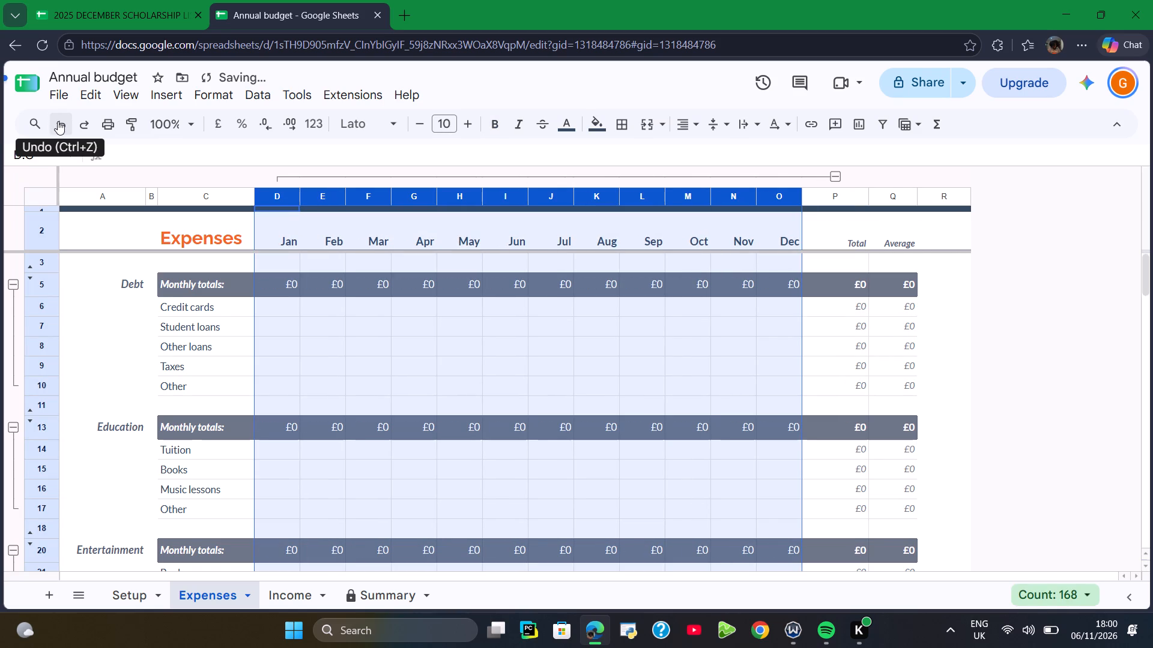
# Open the custom currency settings for the Debt section's monthly totals row, cells D5 to Q5.
pyautogui.click(118, 310)
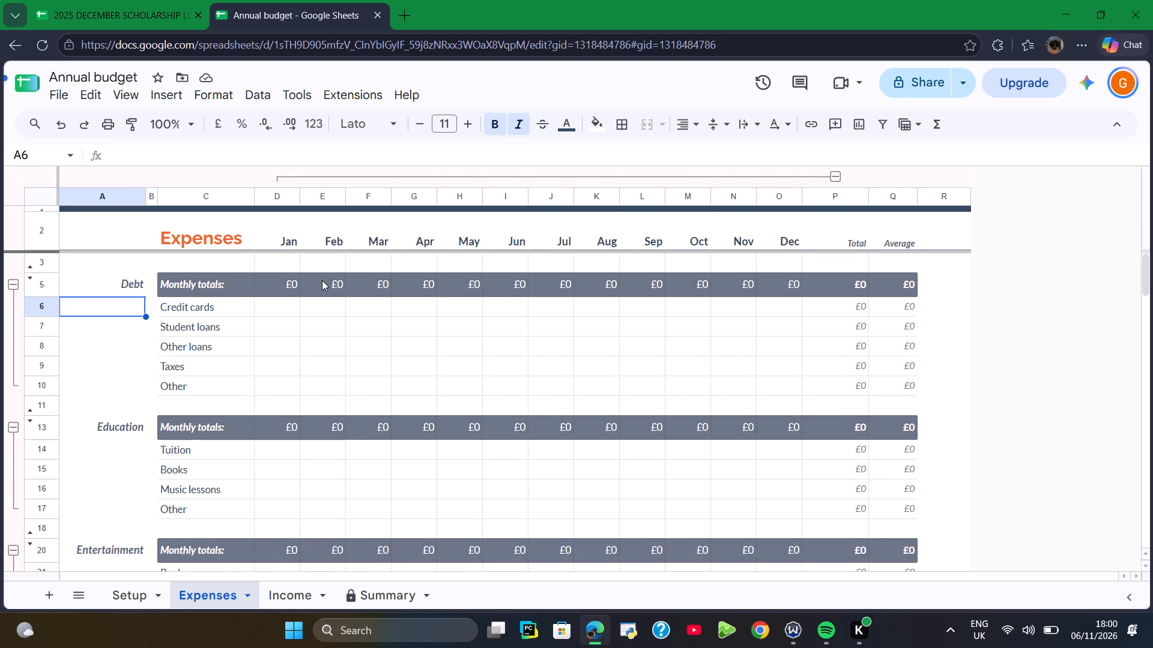
pyautogui.moveTo(284, 283); pyautogui.dragTo(381, 284)
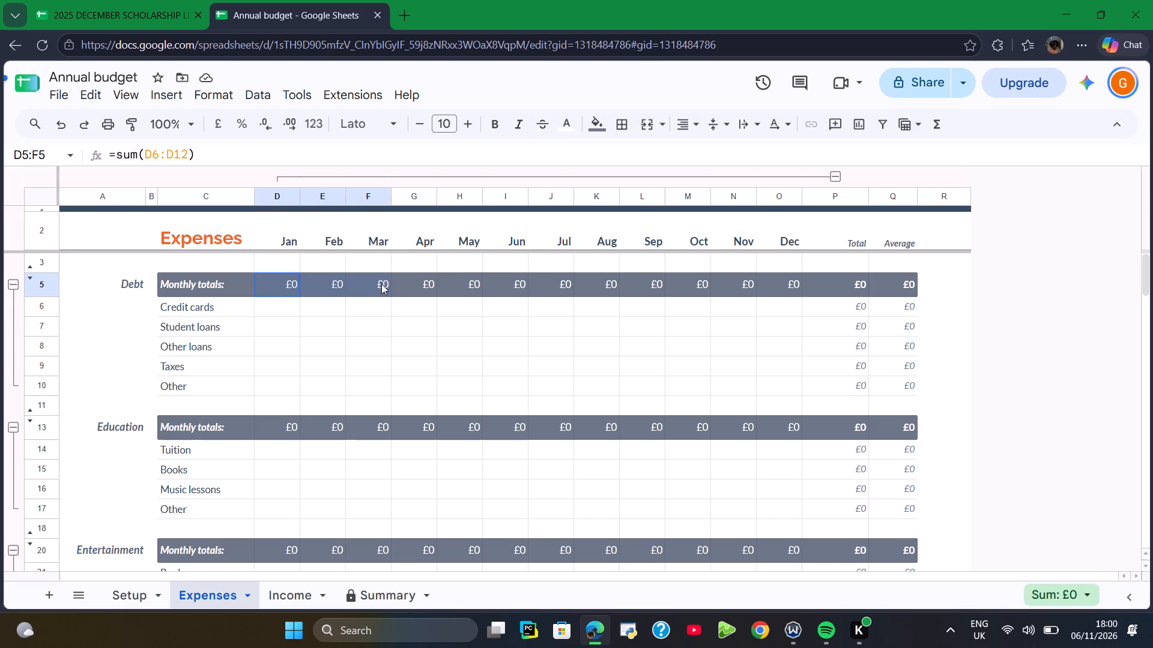
pyautogui.moveTo(381, 284); pyautogui.dragTo(389, 285)
pyautogui.moveTo(396, 285); pyautogui.dragTo(453, 286)
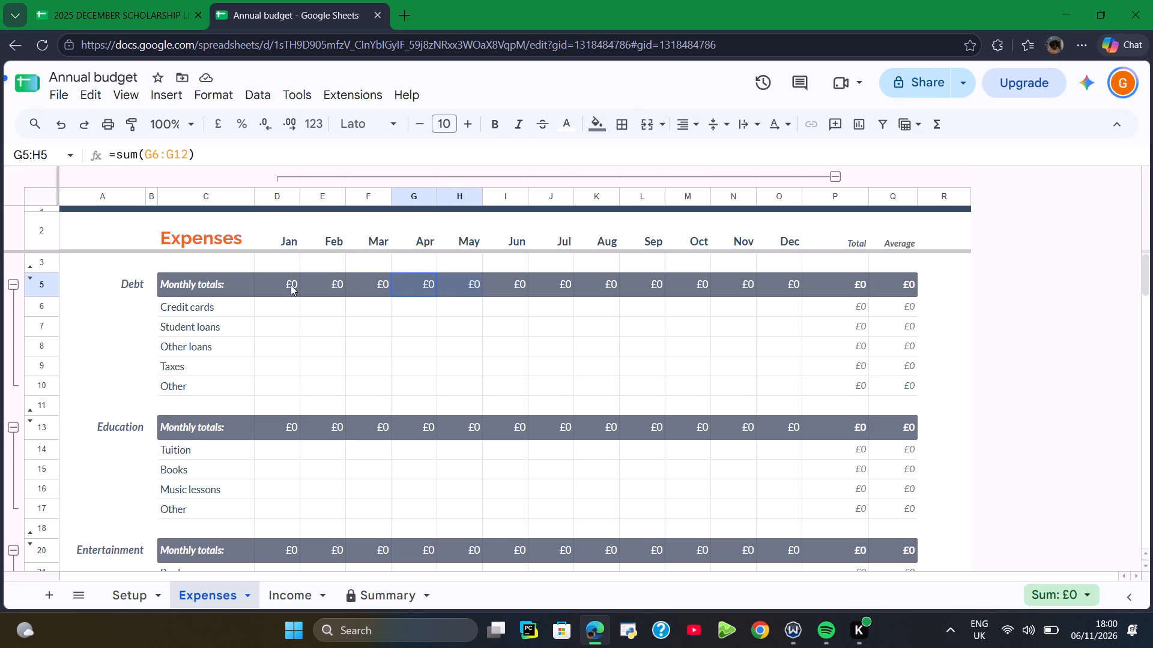
pyautogui.click(280, 285)
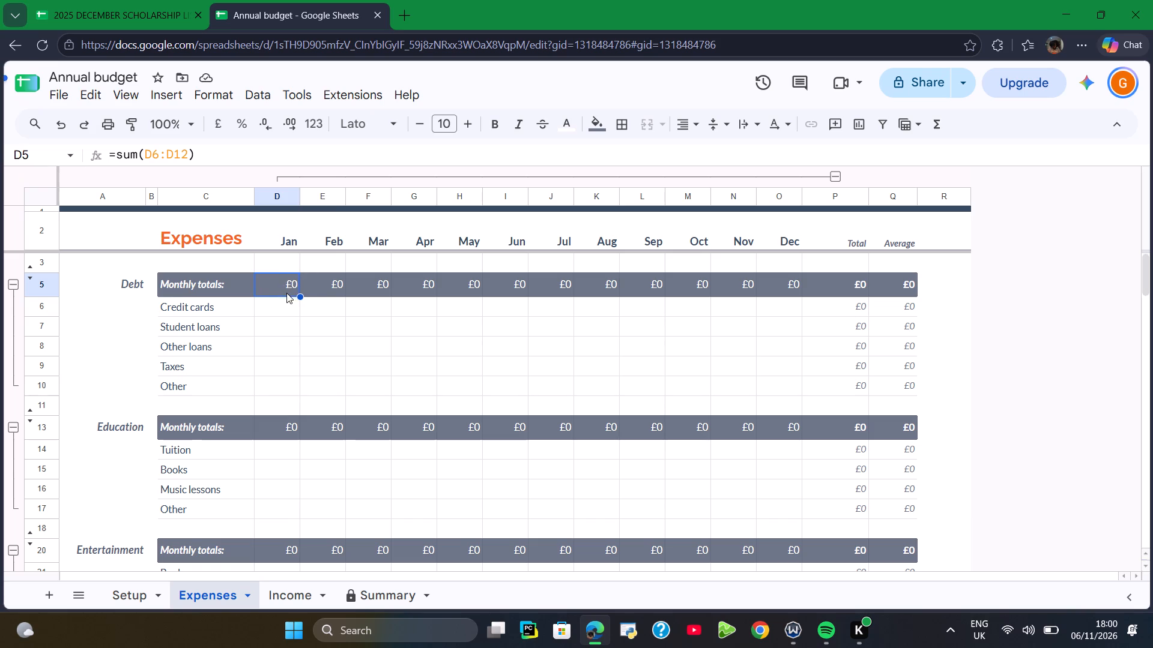
pyautogui.moveTo(288, 288); pyautogui.dragTo(329, 285)
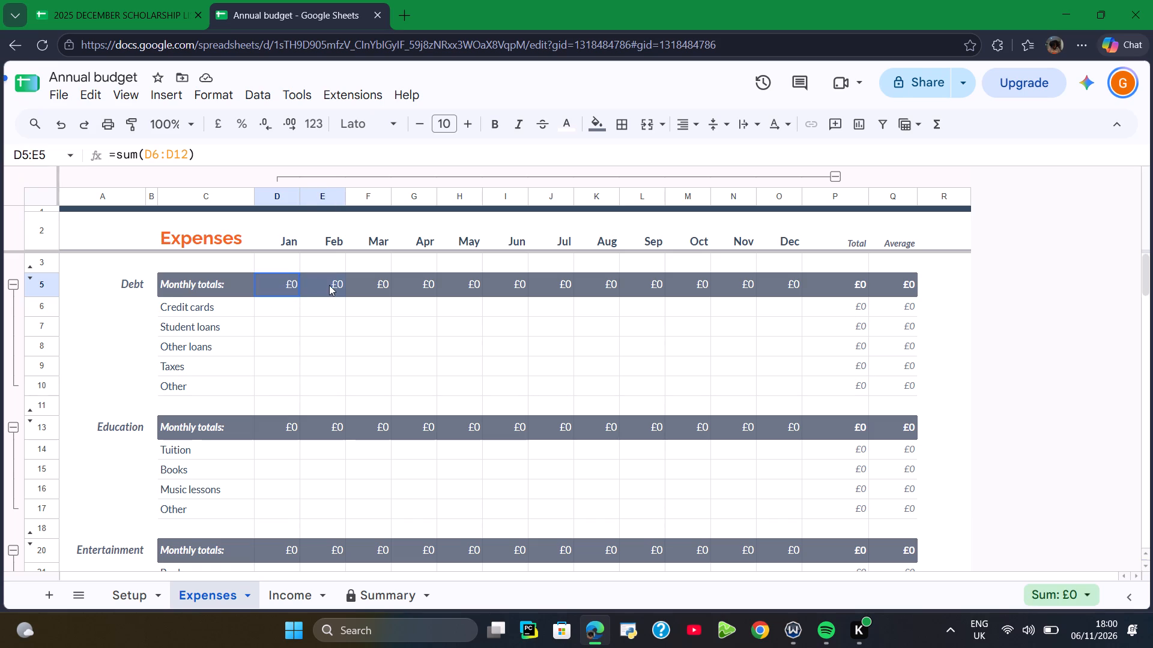
pyautogui.moveTo(329, 285); pyautogui.dragTo(574, 281)
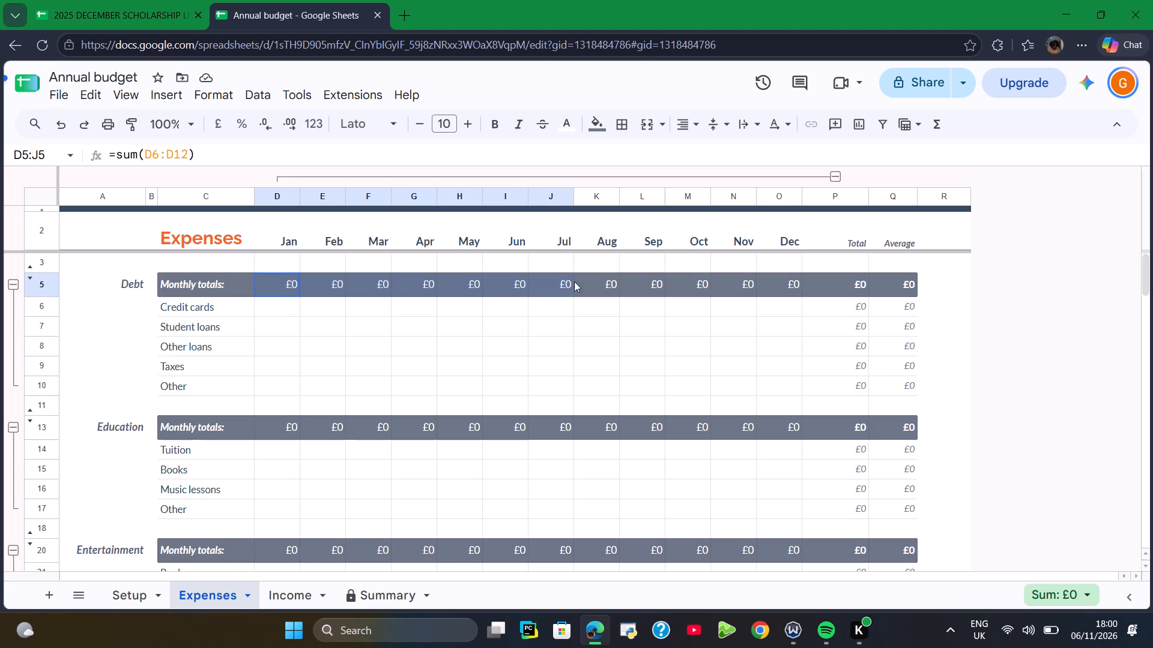
pyautogui.moveTo(574, 281); pyautogui.dragTo(864, 282)
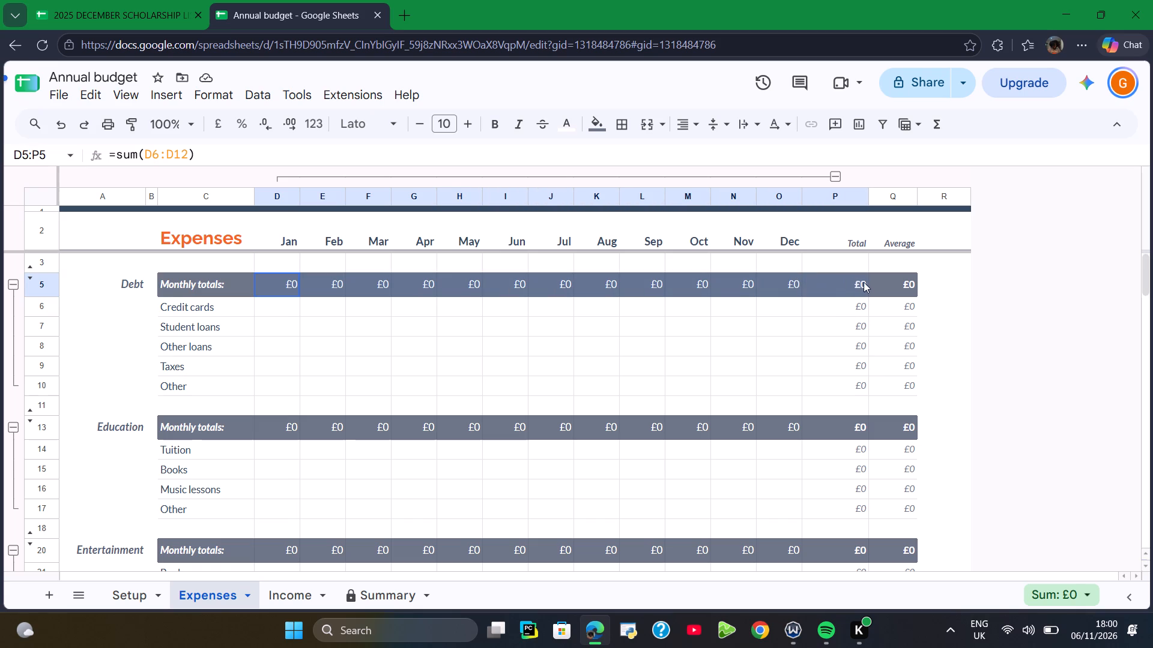
pyautogui.moveTo(864, 282); pyautogui.dragTo(894, 287)
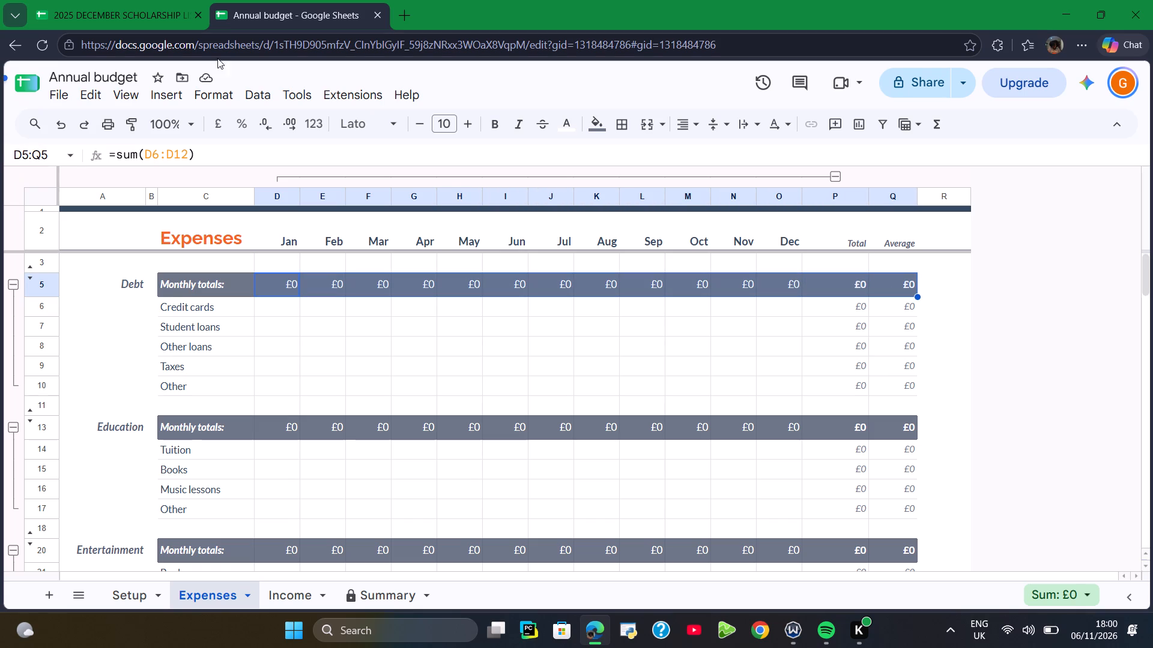
pyautogui.click(213, 91)
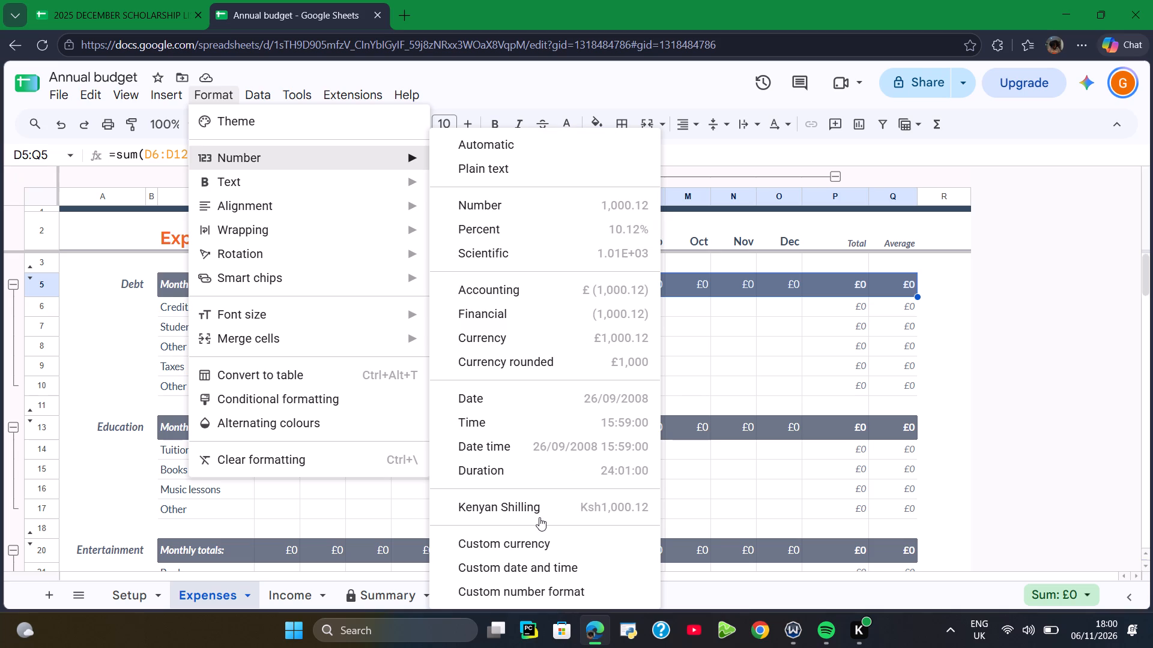
pyautogui.click(491, 548)
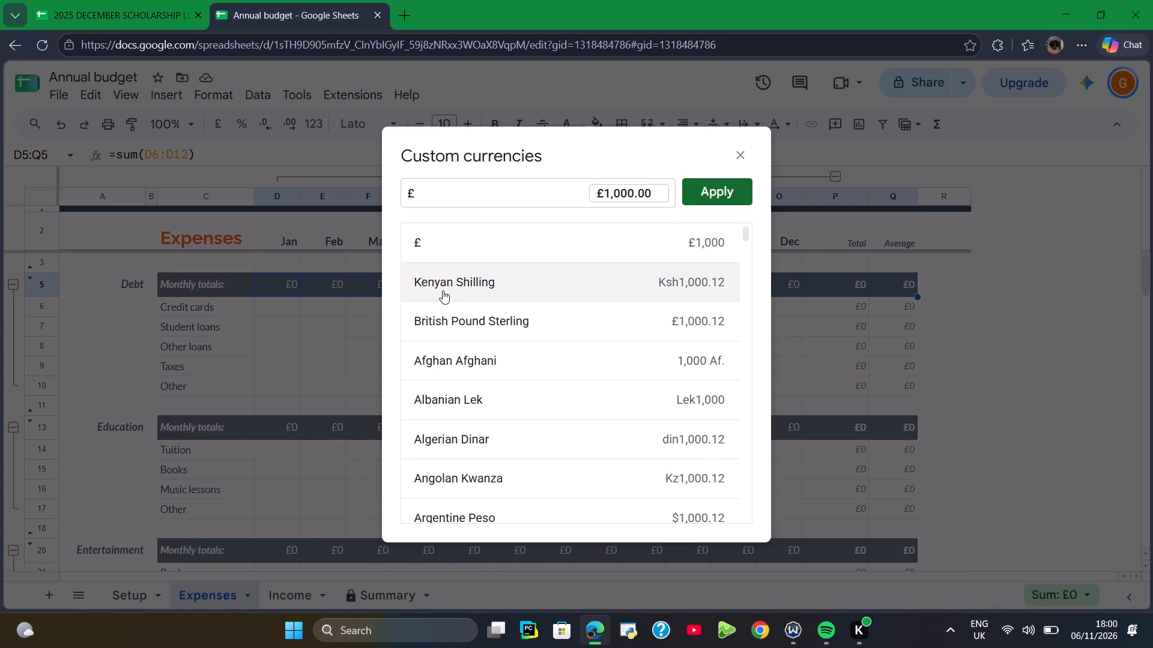
# Apply the Kenyan Shilling custom currency format, Ksh1,000.00, to the Debt section's monthly totals in cells D5 to Q5.
pyautogui.scroll(-3, 552, 371)
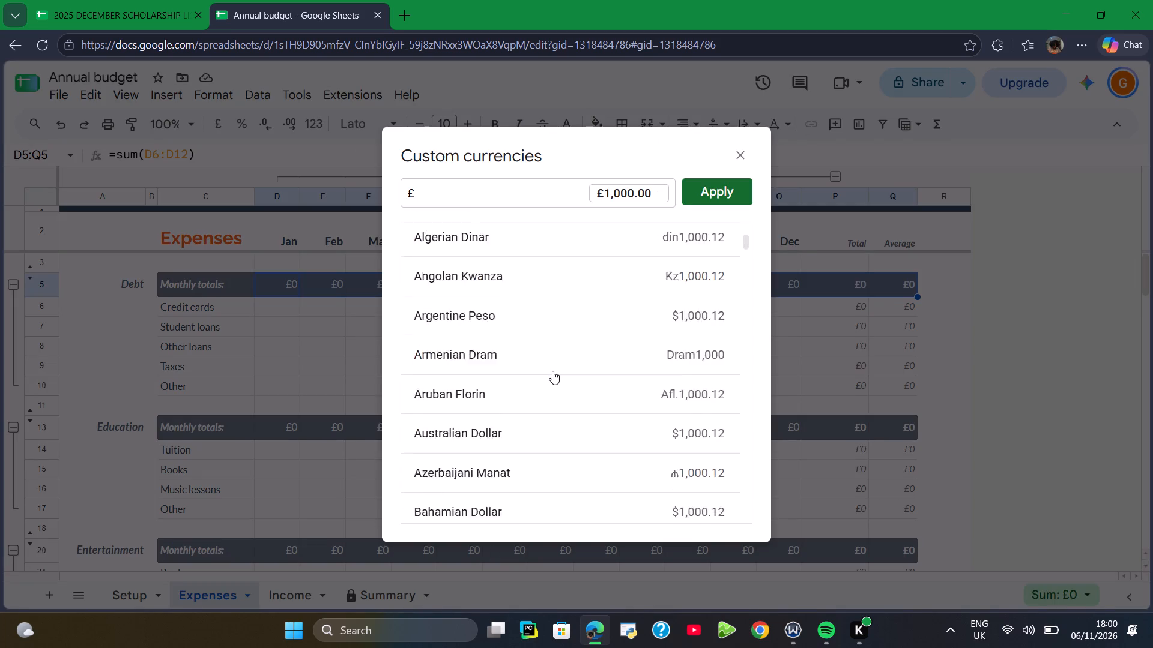
pyautogui.scroll(-8, 552, 371)
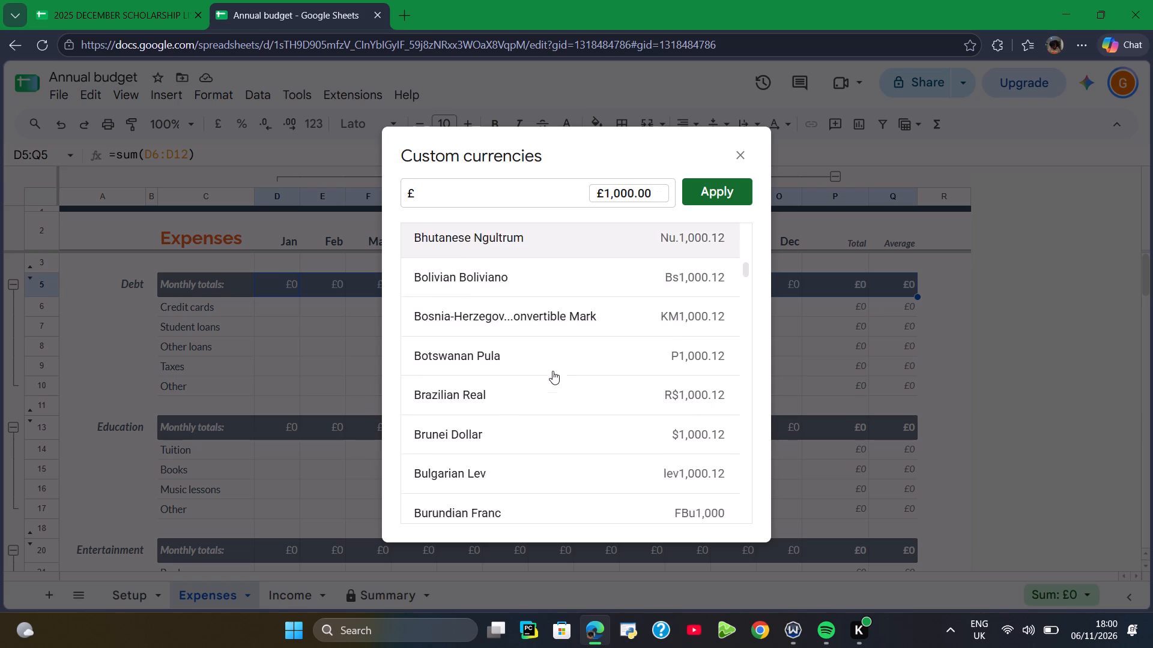
pyautogui.scroll(-9, 552, 371)
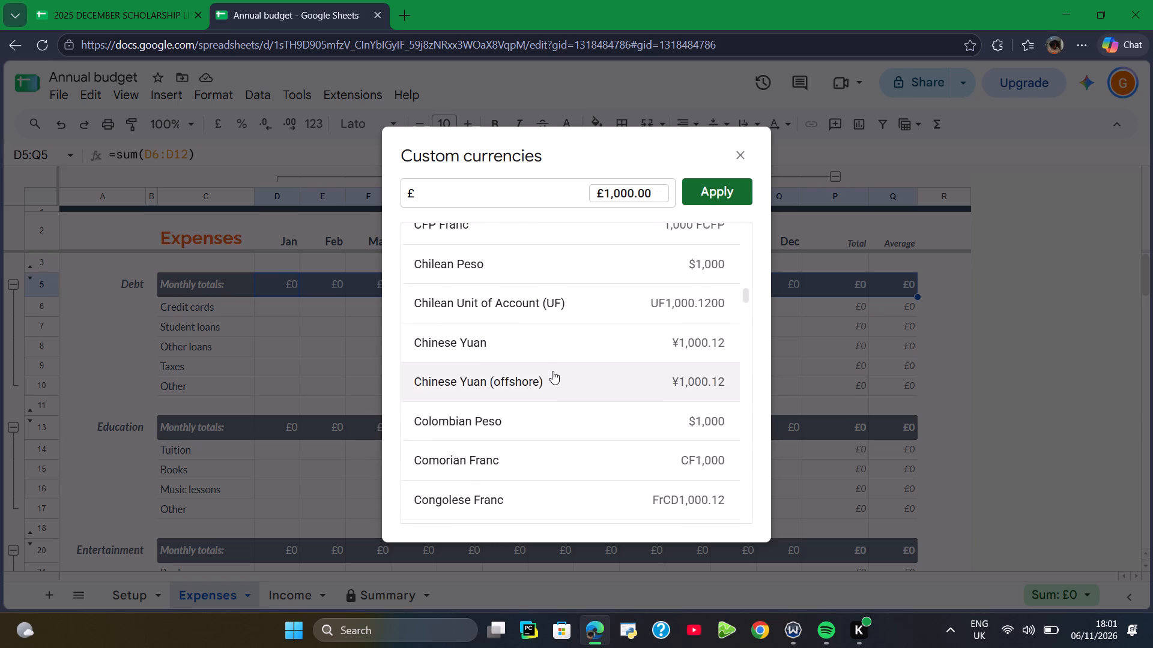
pyautogui.scroll(-8, 552, 371)
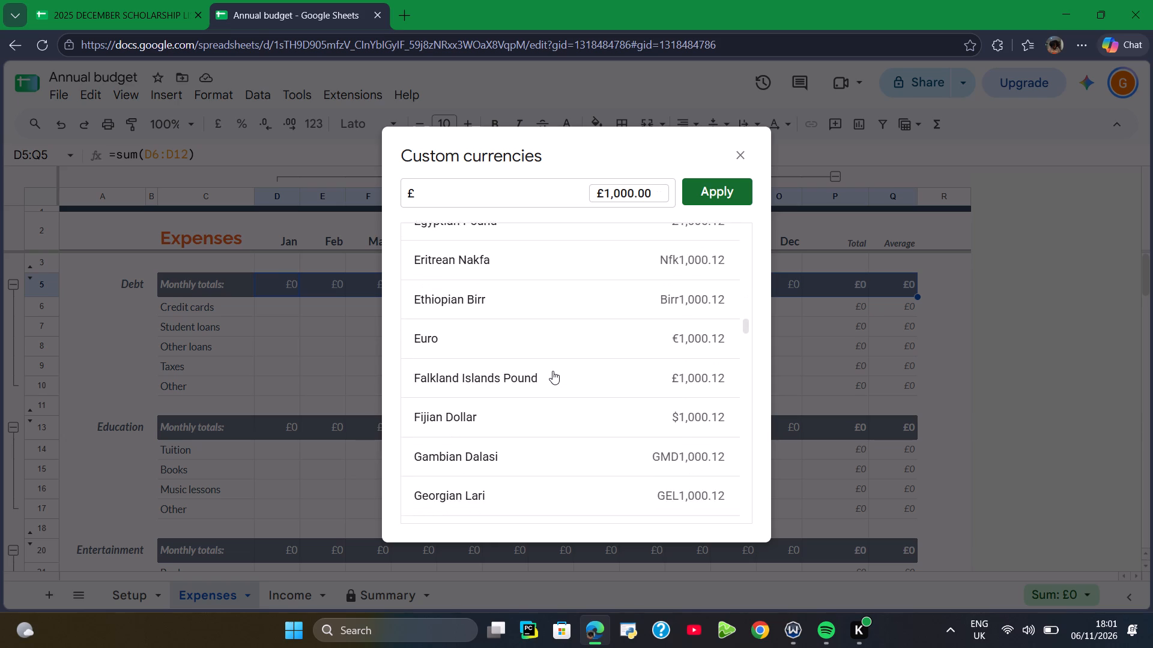
pyautogui.scroll(-9, 552, 371)
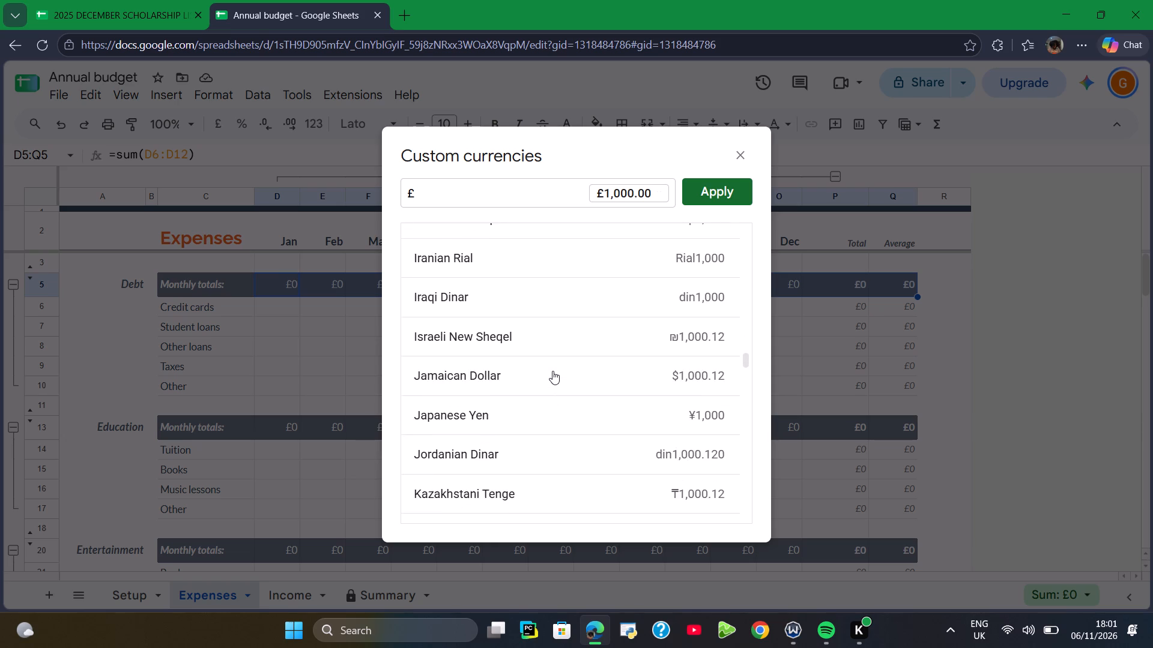
pyautogui.scroll(-4, 552, 371)
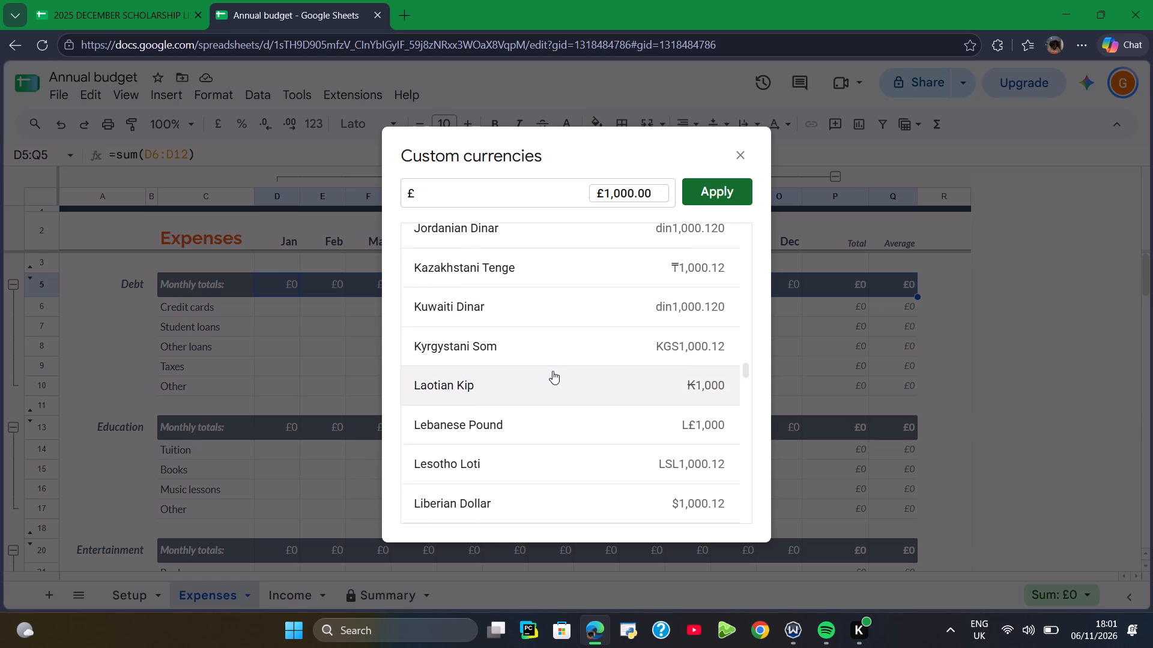
pyautogui.scroll(-4, 552, 371)
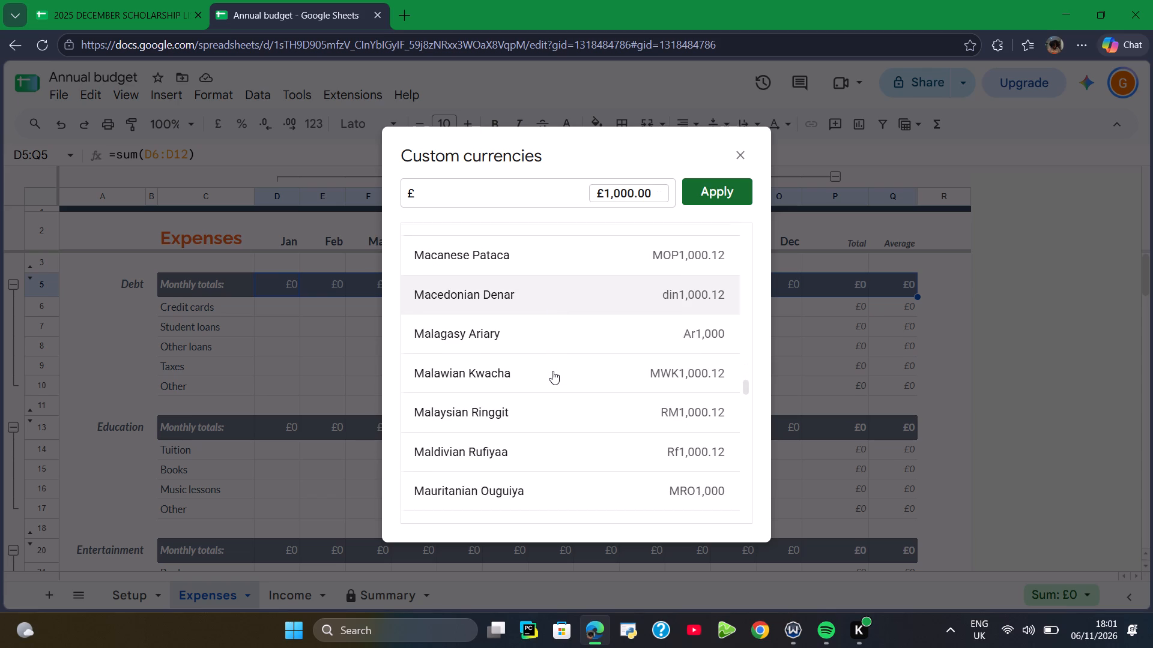
pyautogui.scroll(6, 552, 371)
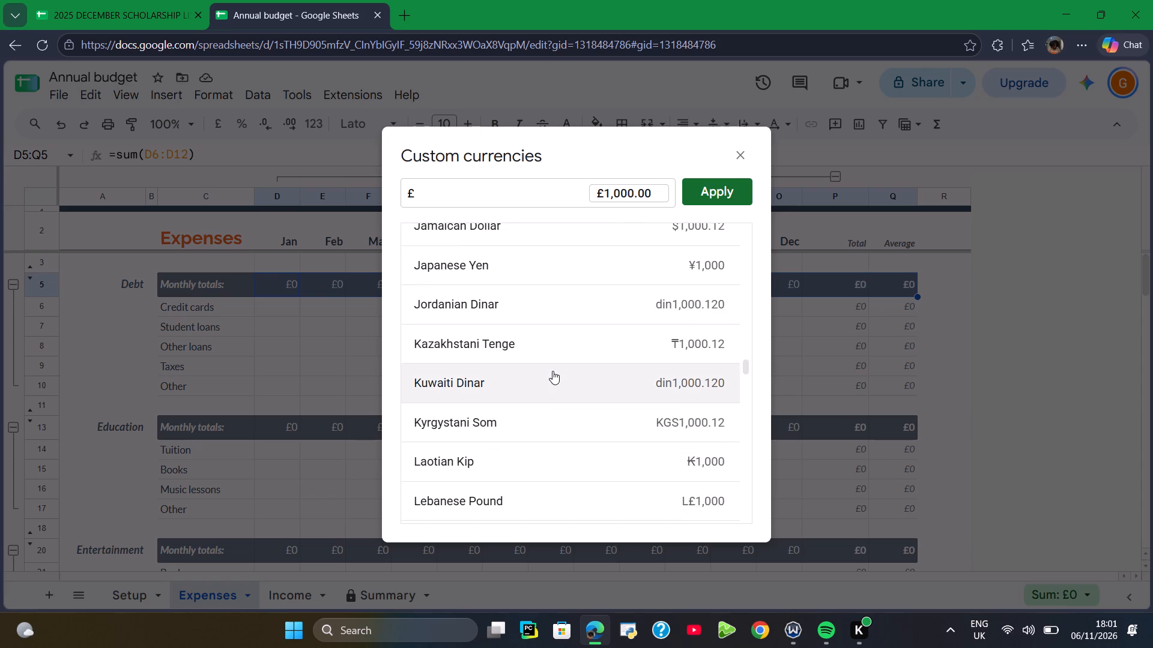
pyautogui.scroll(8, 552, 371)
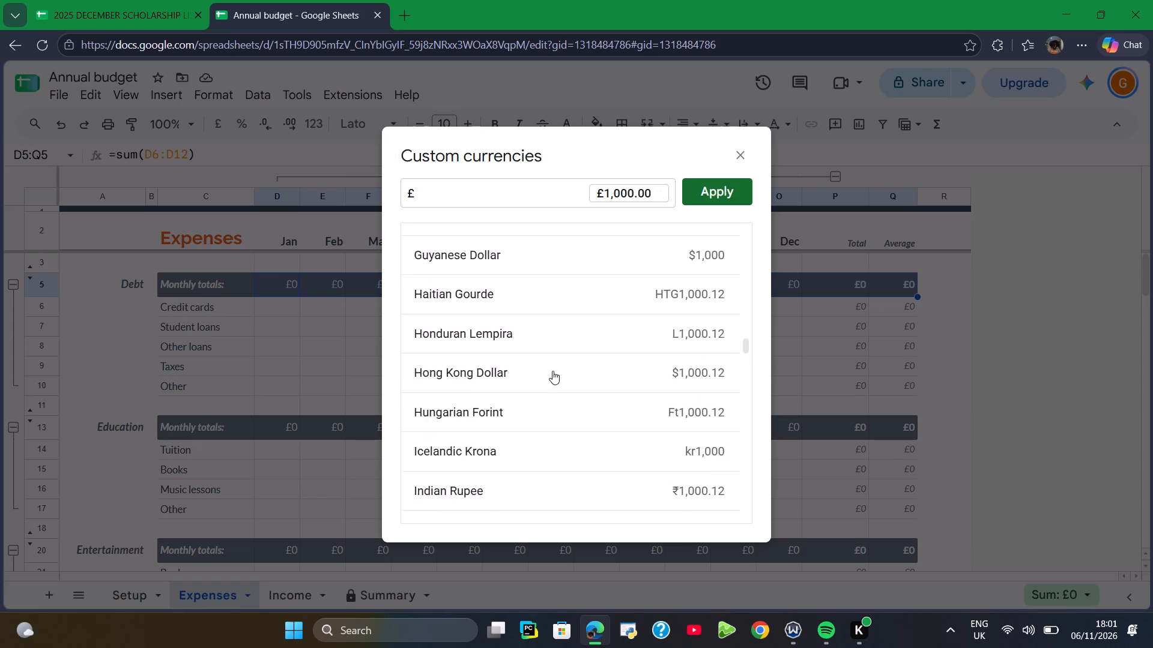
pyautogui.scroll(20, 552, 371)
pyautogui.scroll(12, 552, 371)
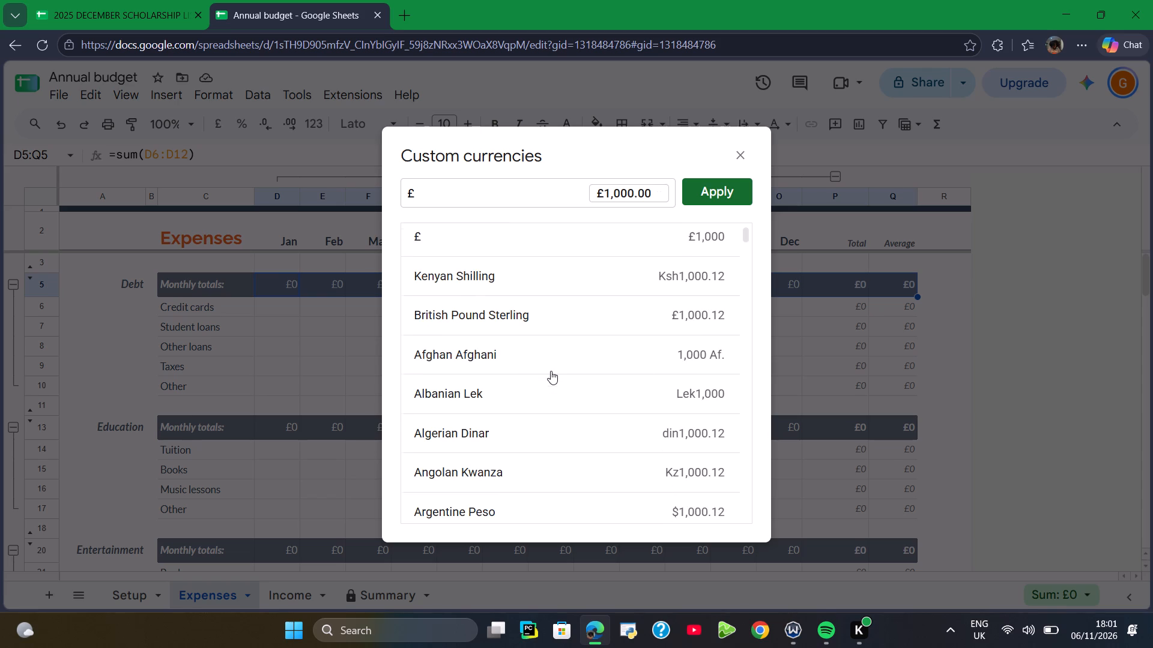
pyautogui.scroll(6, 551, 371)
pyautogui.click(498, 283)
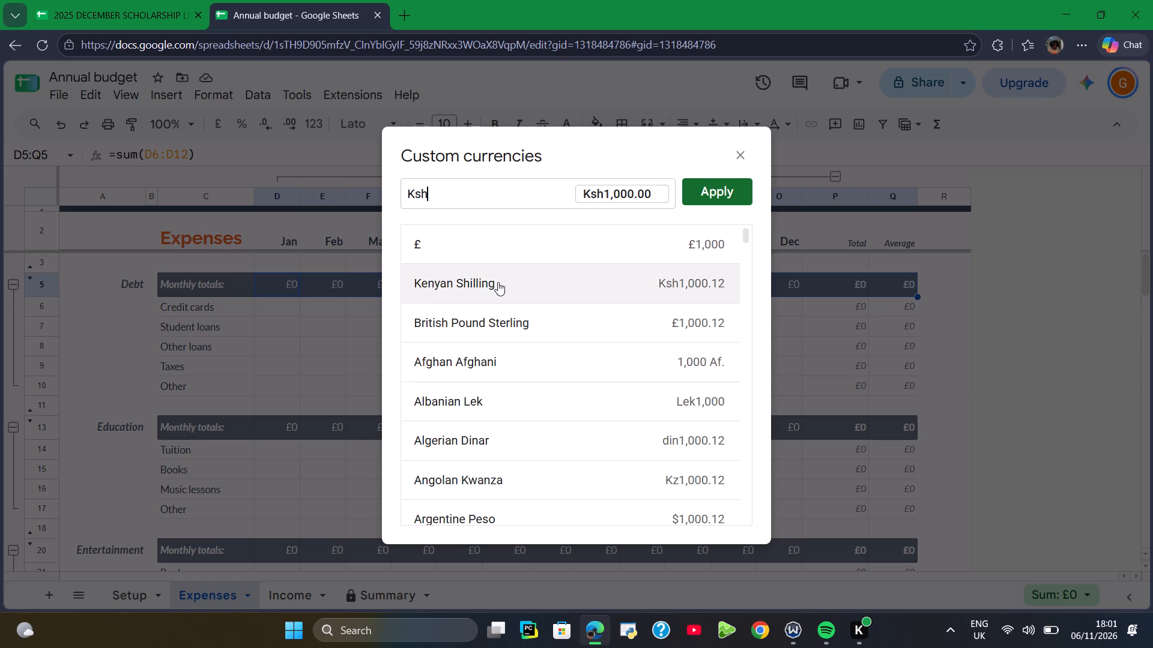
pyautogui.click(697, 188)
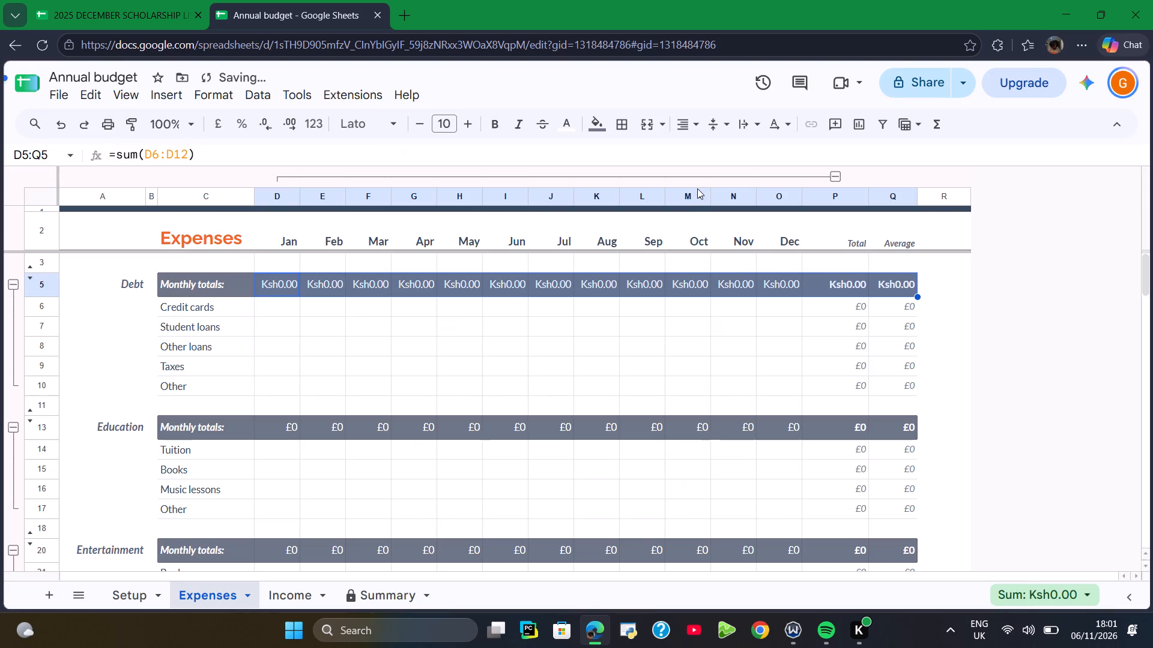
# Look over the monthly totals rows and categories of the other sections in the Expenses sheet.
pyautogui.scroll(-2, 372, 371)
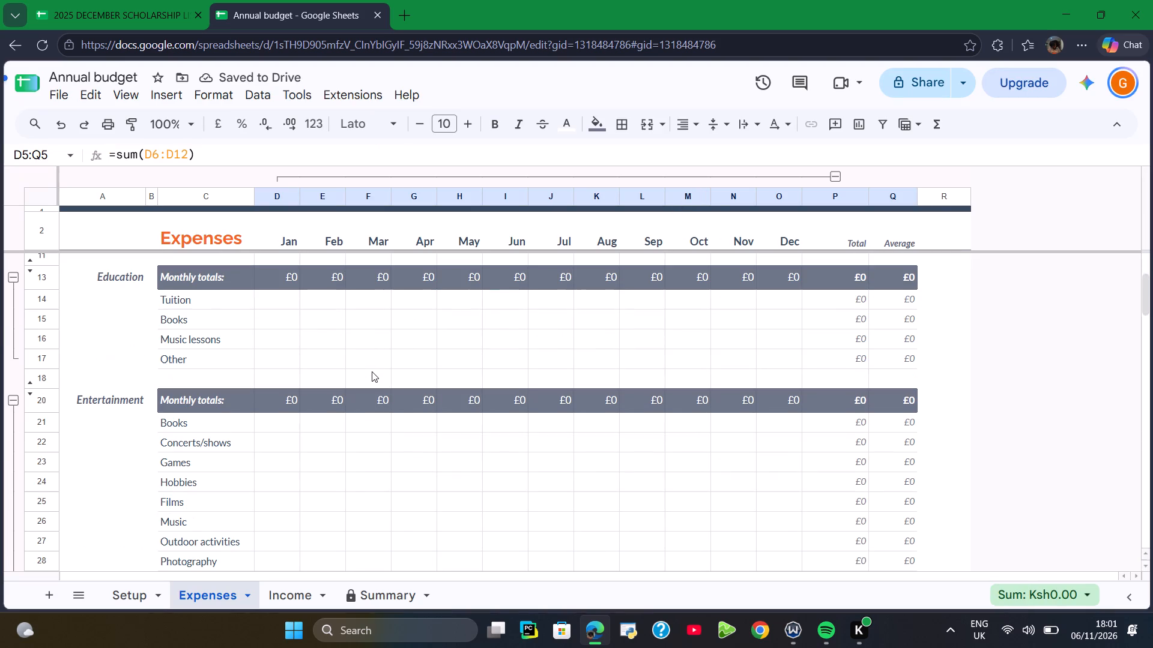
pyautogui.scroll(4, 359, 367)
pyautogui.scroll(-11, 359, 367)
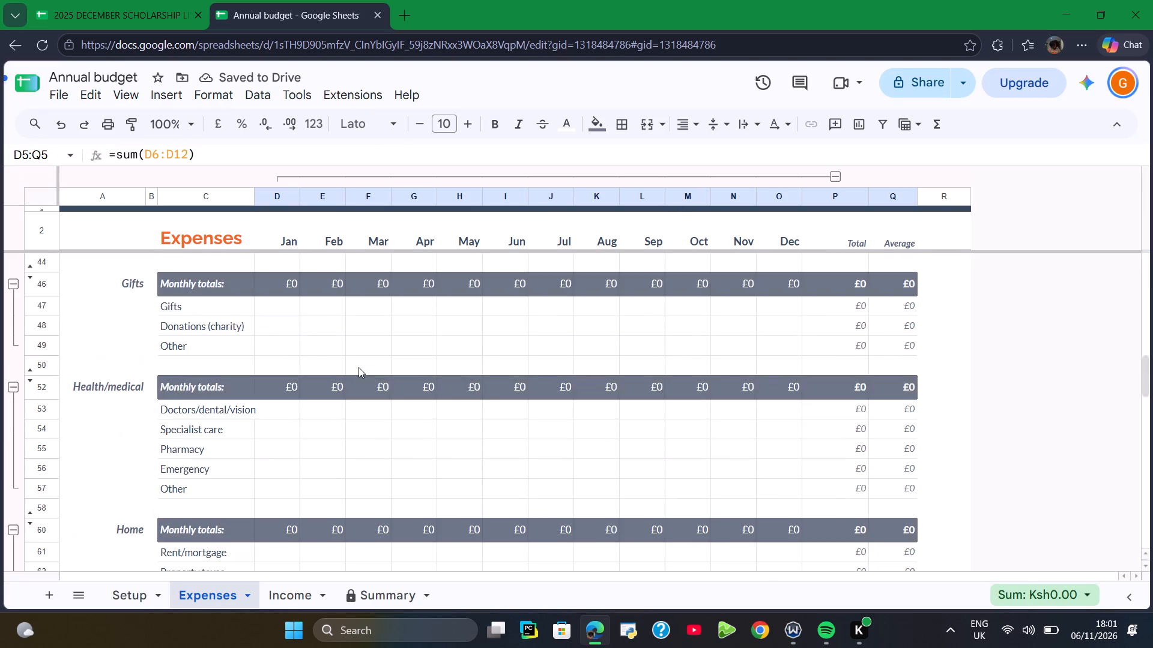
pyautogui.scroll(-13, 359, 367)
pyautogui.scroll(13, 359, 367)
pyautogui.scroll(16, 360, 359)
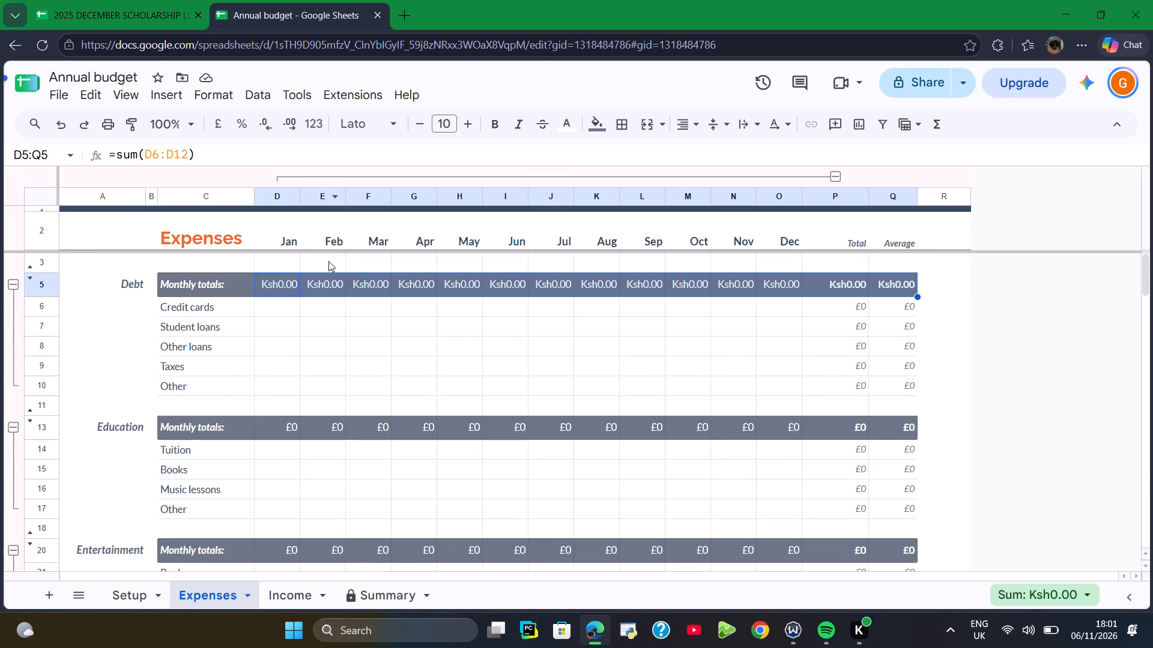
# Clear the Debt section's category names Credit cards, Student loans, Other loans, Taxes and Other from cells C6 to C10.
pyautogui.click(219, 308)
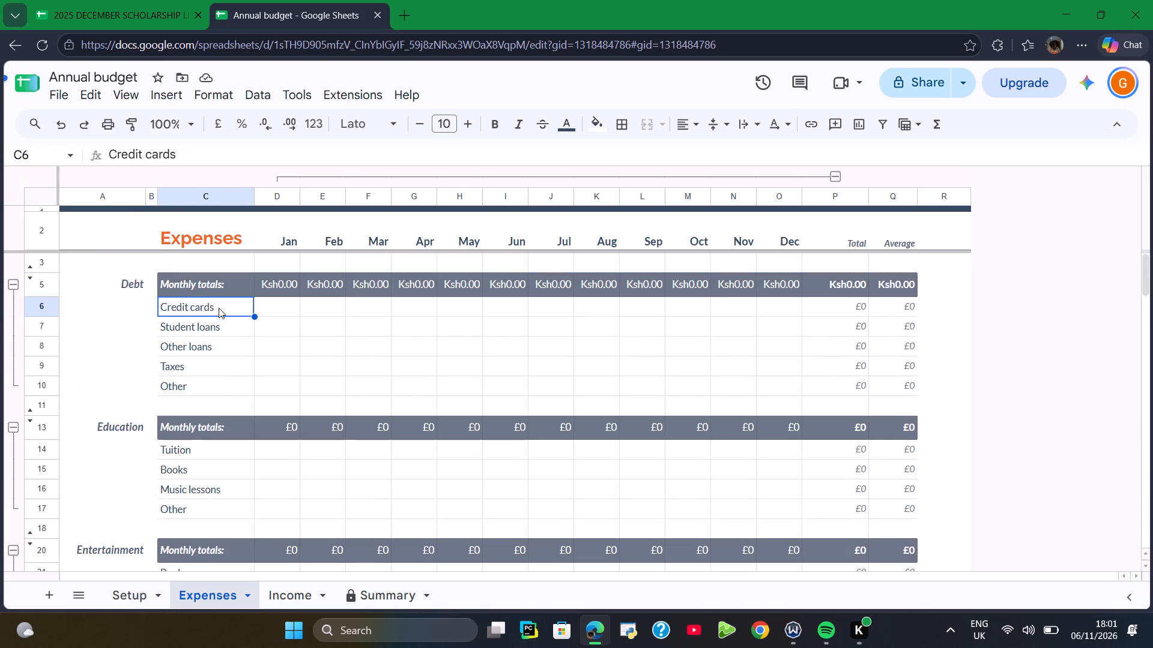
pyautogui.press('BackSpace')
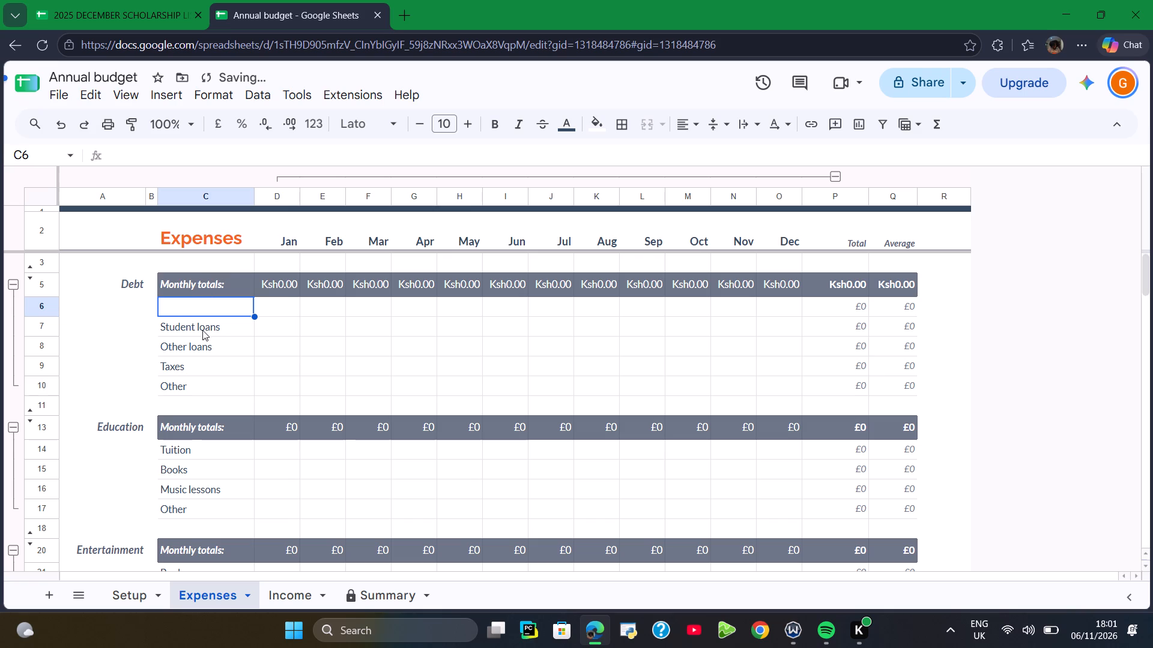
pyautogui.click(202, 331)
pyautogui.press('BackSpace')
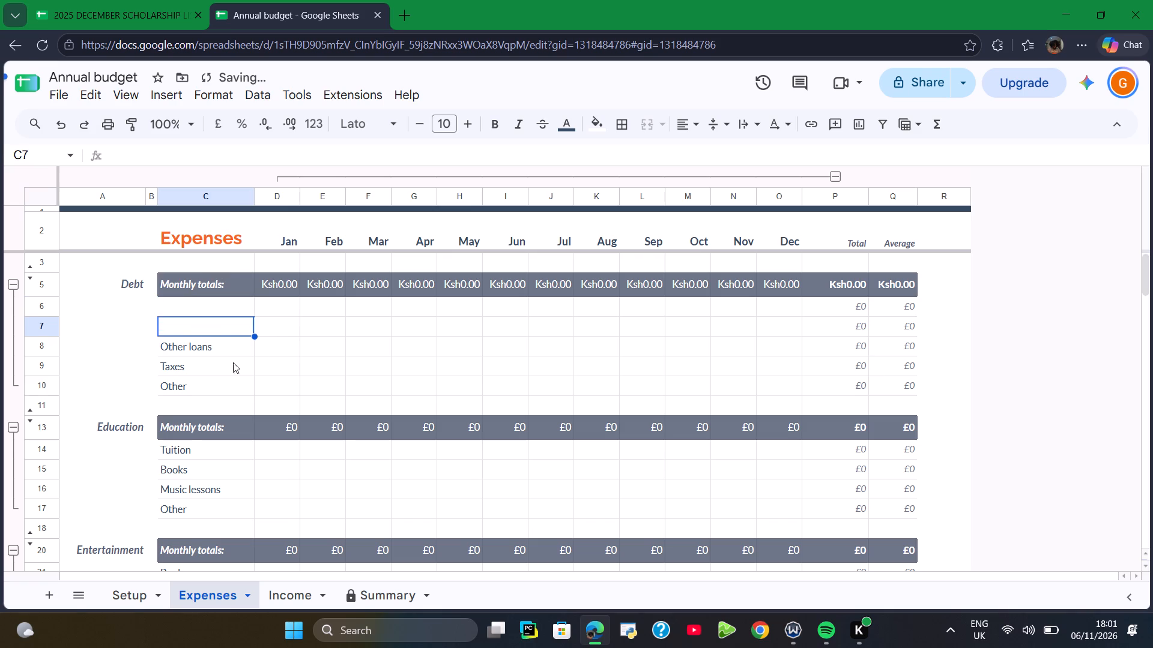
pyautogui.click(208, 365)
pyautogui.press('BackSpace')
pyautogui.click(210, 383)
pyautogui.press('BackSpace')
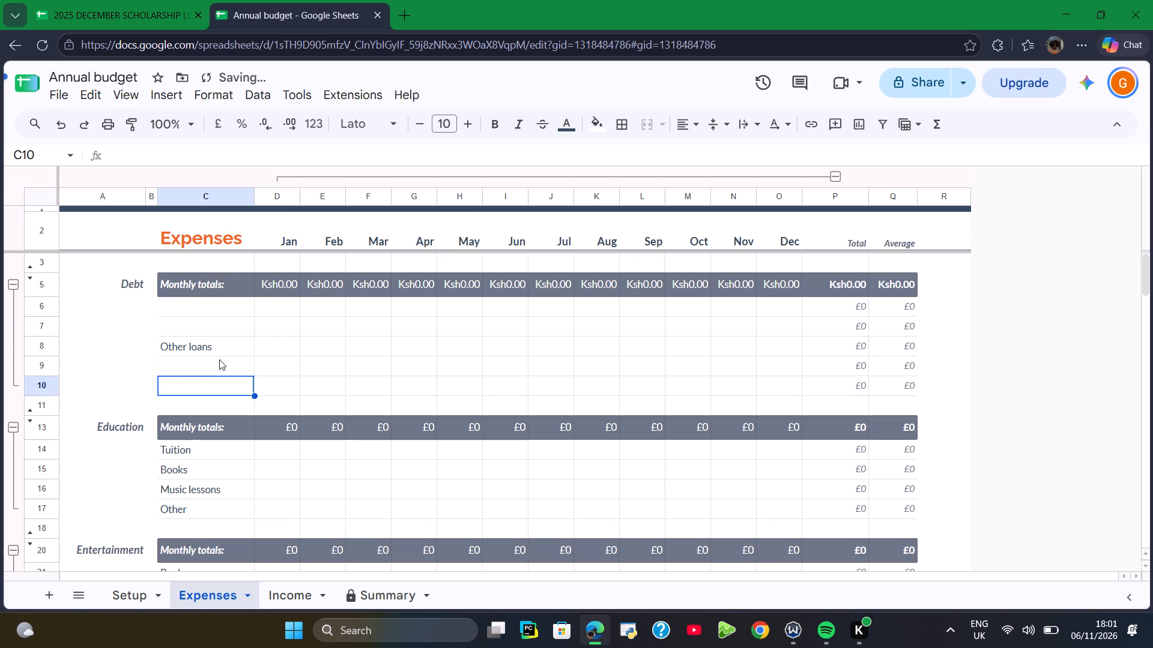
pyautogui.click(219, 347)
pyautogui.press('BackSpace')
# Review all expense sections and their category names, from Debt down to Other at the end of the sheet.
pyautogui.click(200, 303)
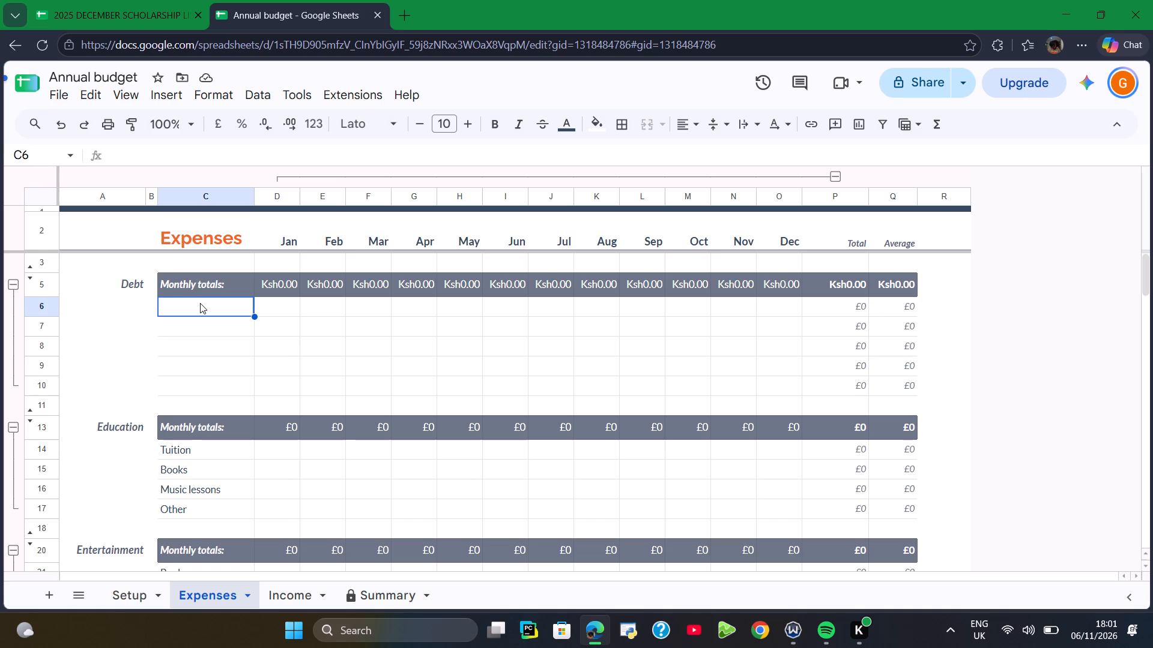
pyautogui.scroll(-1, 232, 309)
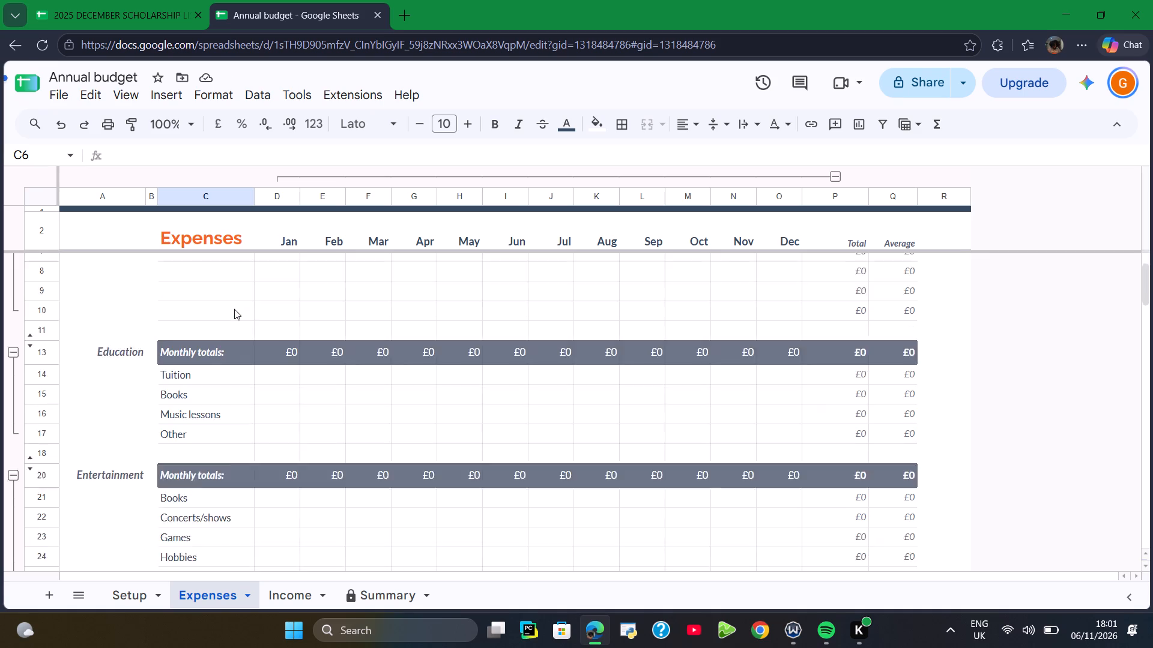
pyautogui.scroll(-8, 234, 309)
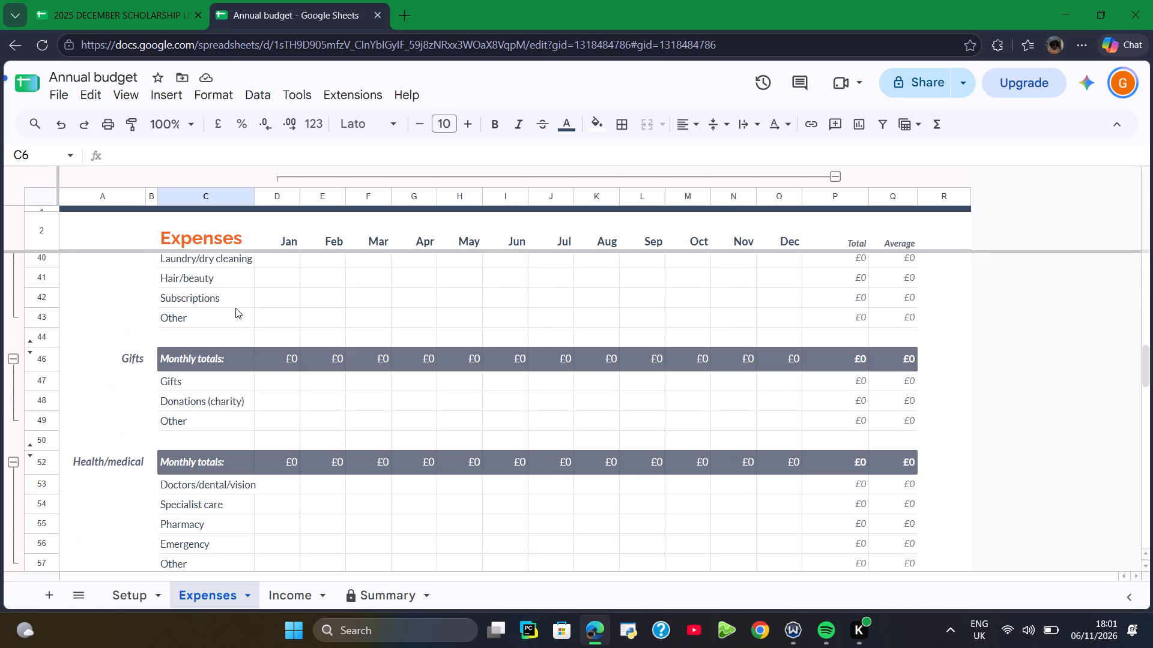
pyautogui.scroll(-6, 235, 308)
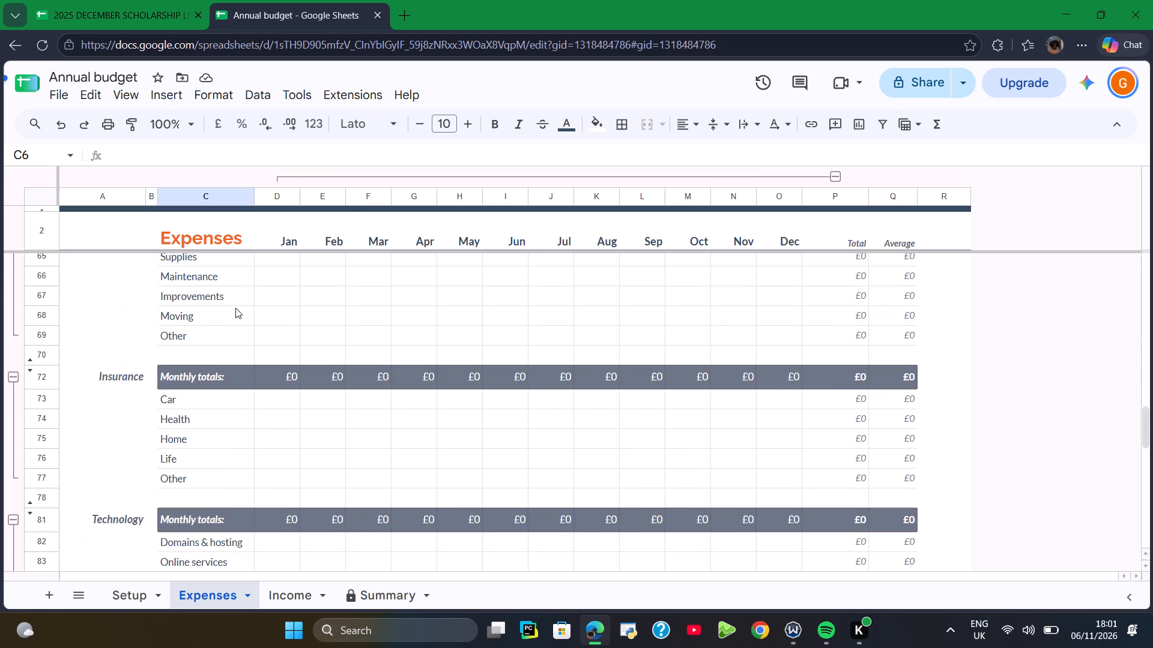
pyautogui.scroll(-6, 235, 308)
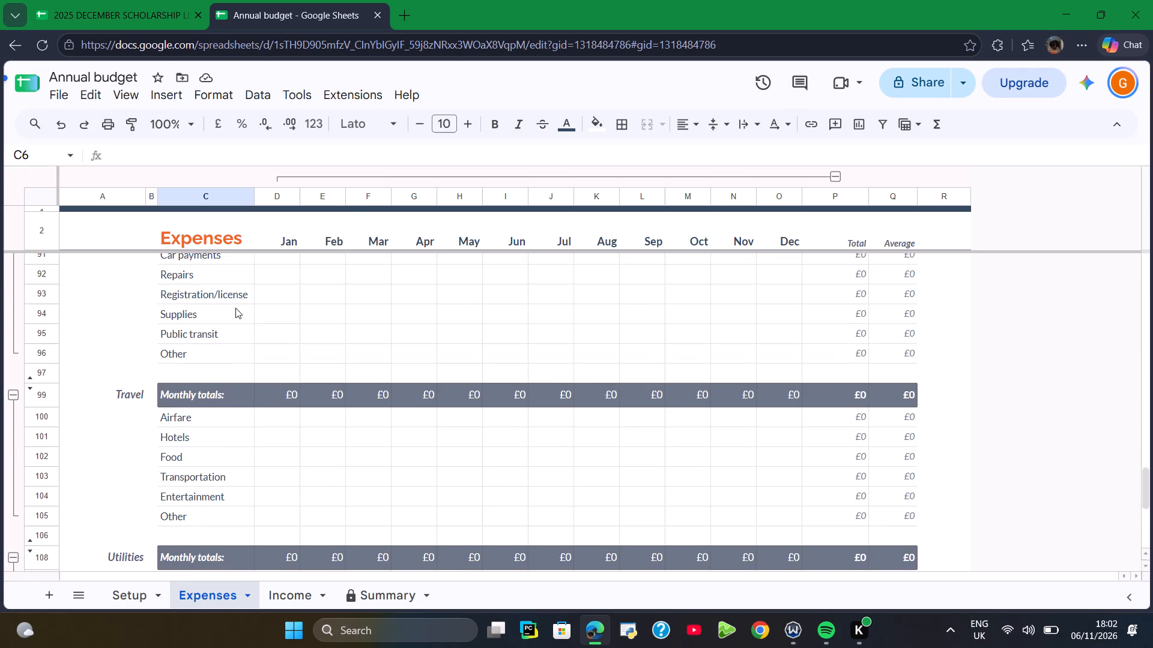
pyautogui.scroll(-5, 235, 308)
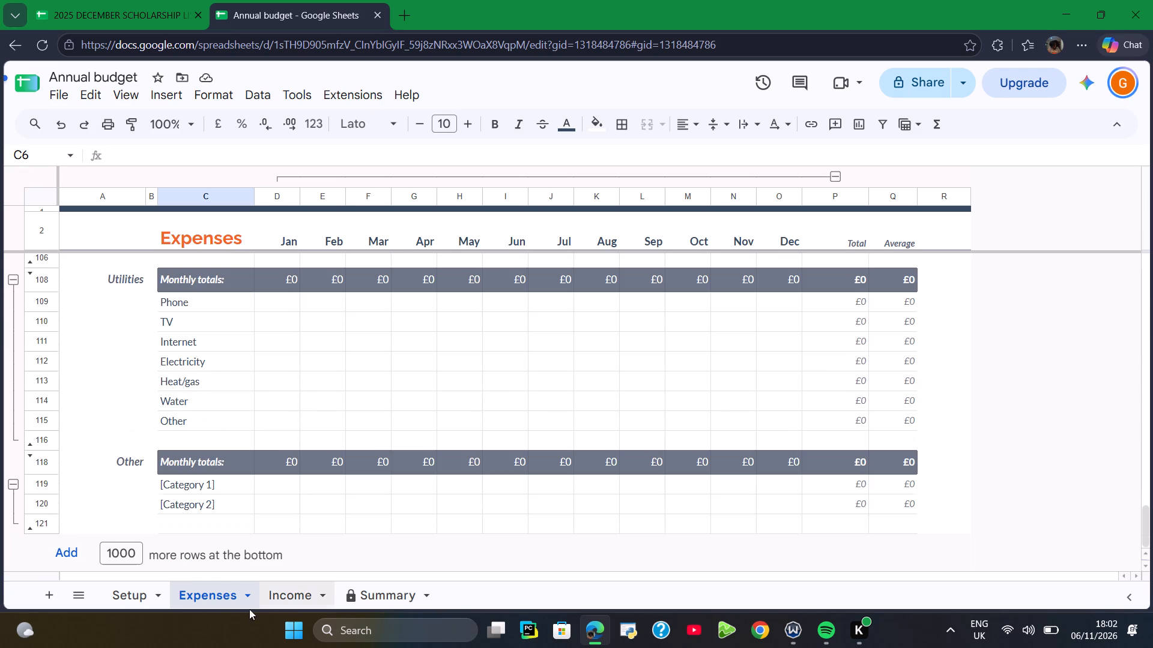
pyautogui.scroll(19, 246, 457)
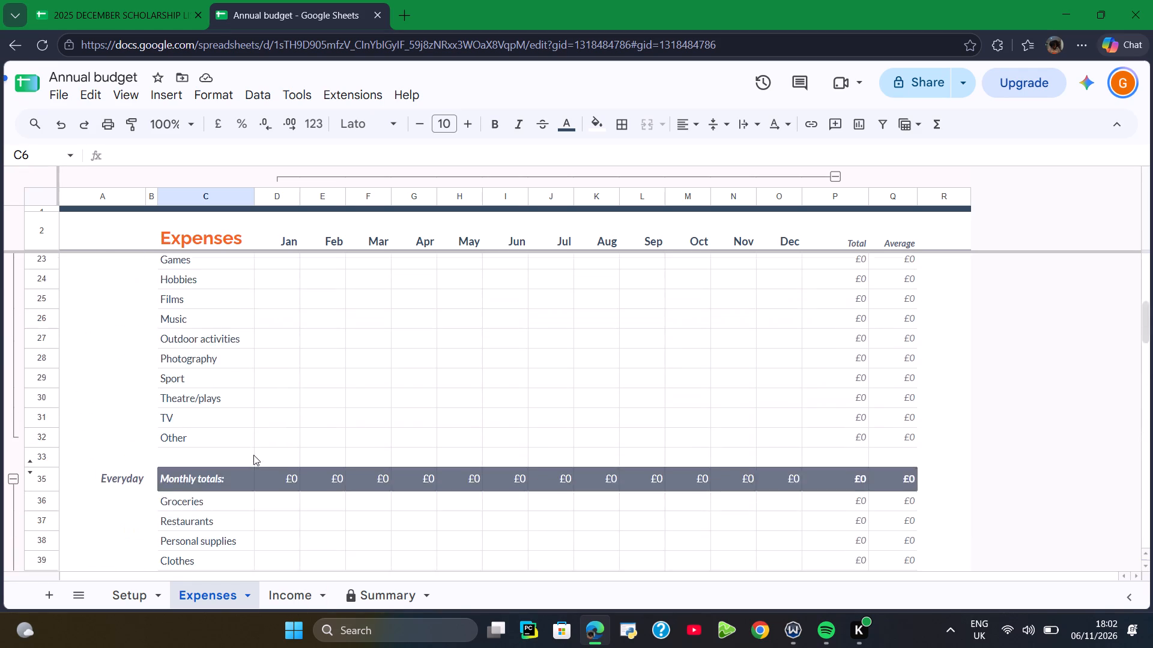
pyautogui.scroll(12, 253, 455)
# Rename the Debt section heading in cell A5 as Investment, with a capital I.
pyautogui.click(134, 288)
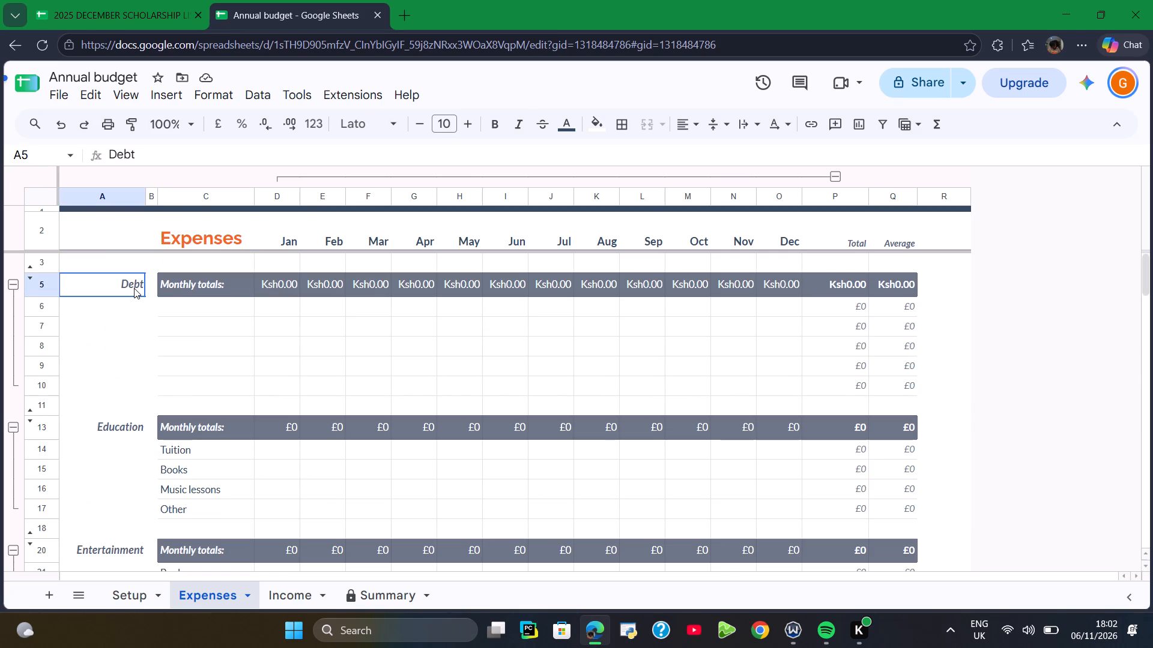
pyautogui.press('BackSpace')
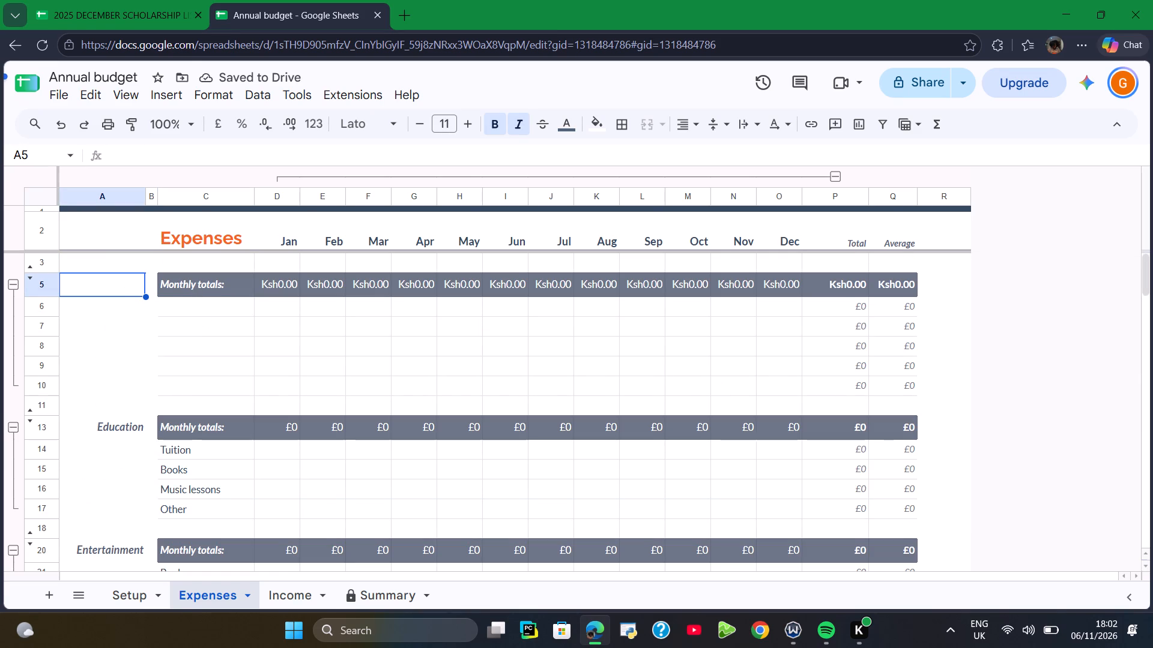
pyautogui.write('investment')
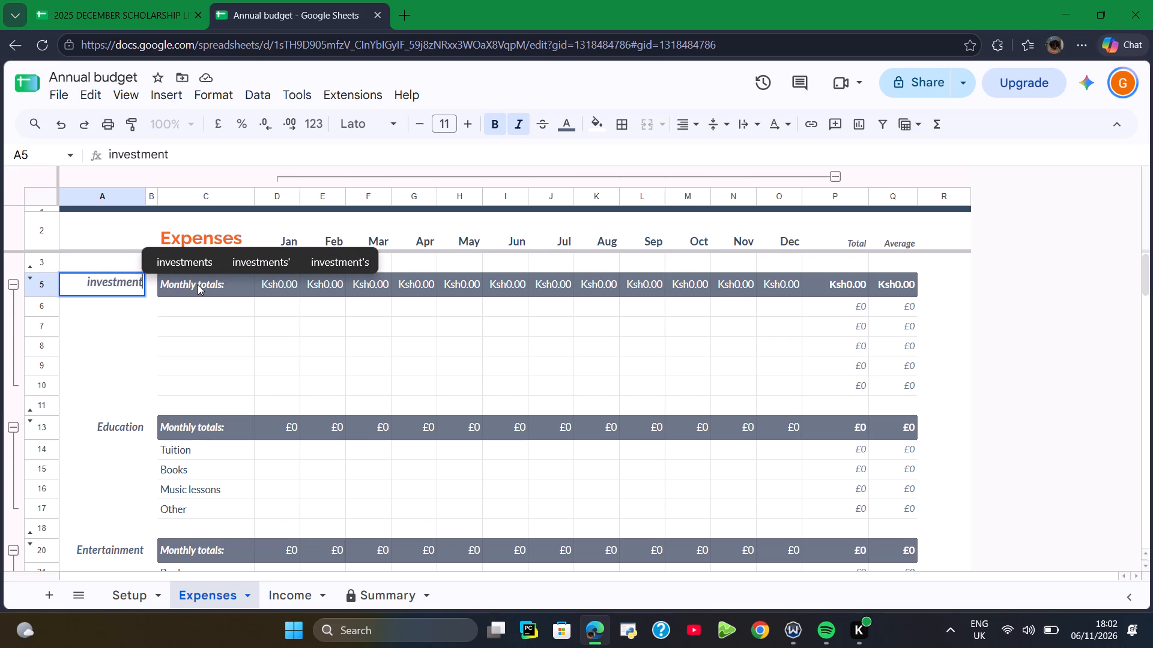
pyautogui.press('Return')
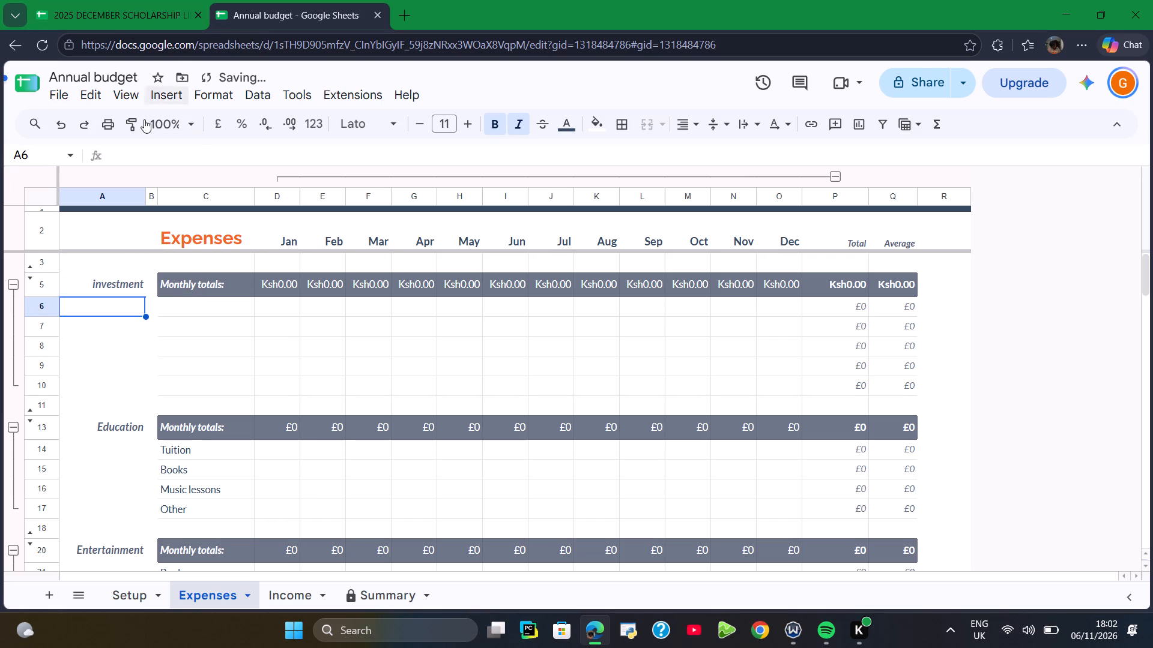
pyautogui.click(115, 288)
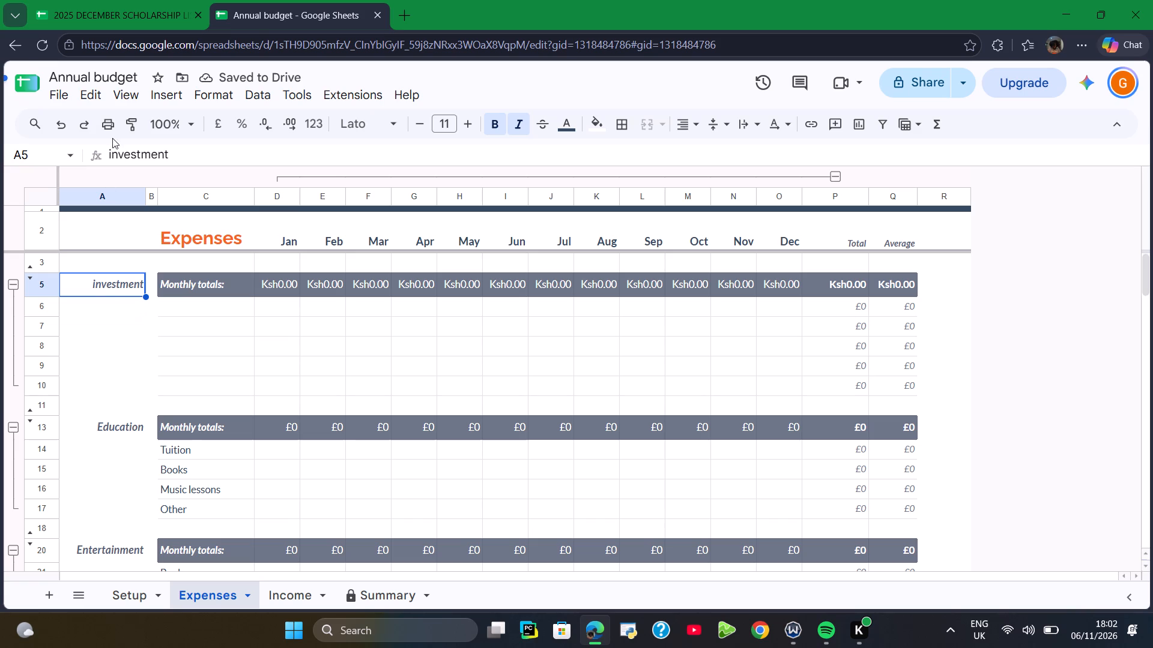
pyautogui.click(110, 151)
pyautogui.press('BackSpace')
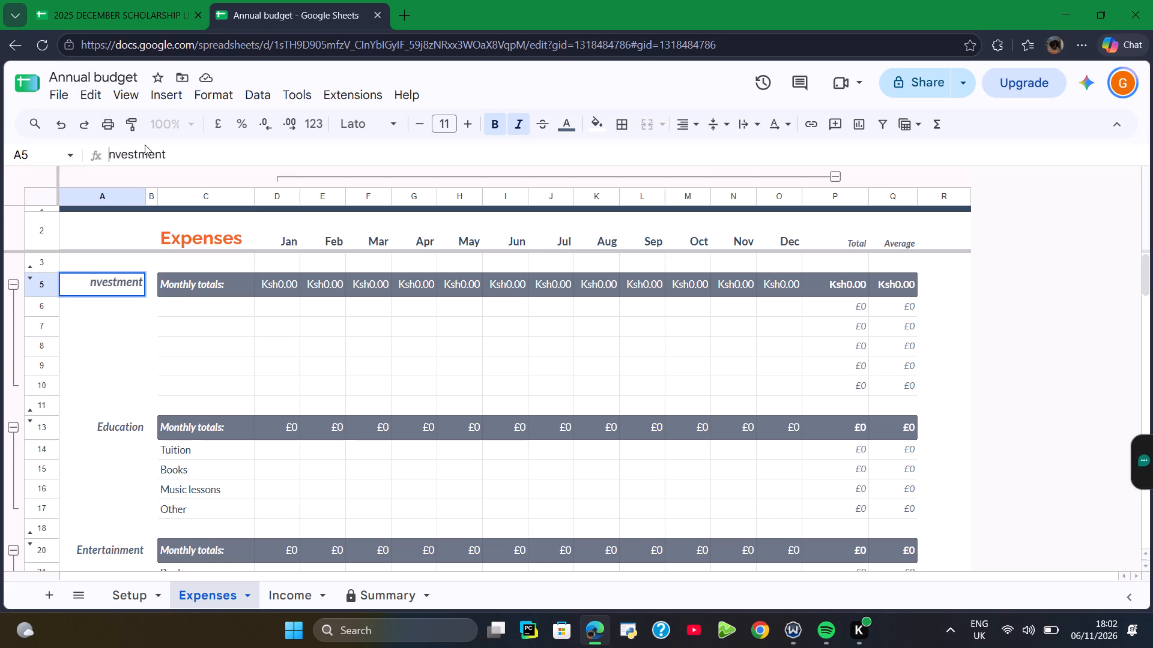
pyautogui.press('i')
# Enter mmf as the first category of the Investment section in cell C6.
pyautogui.click(203, 308)
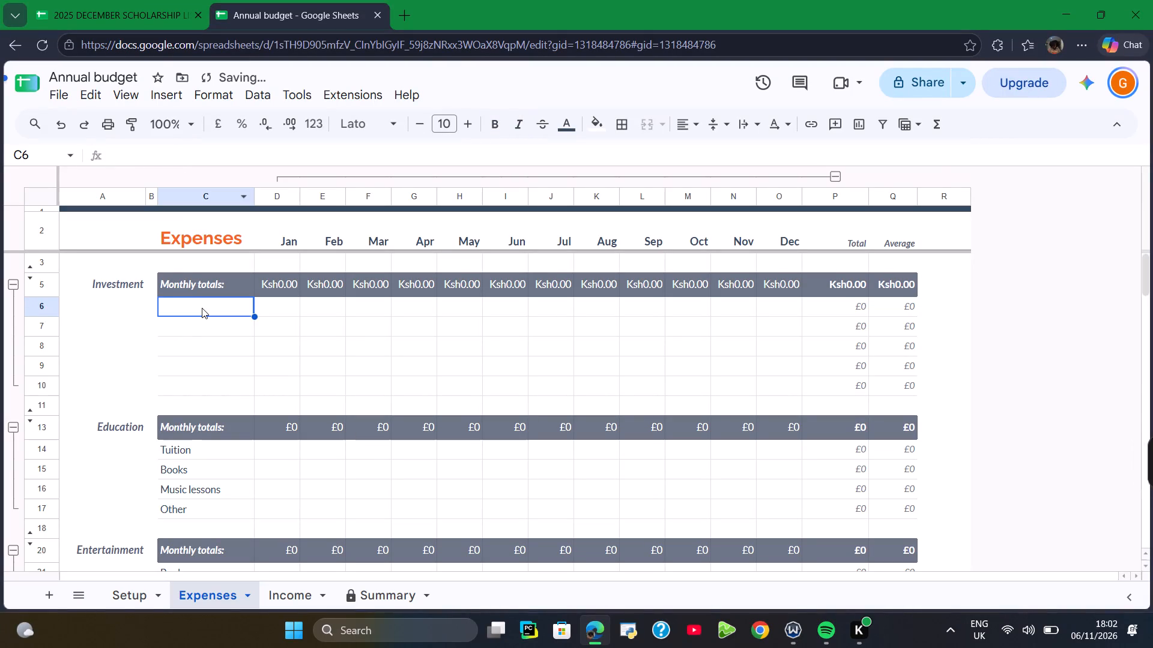
pyautogui.write('ZII')
pyautogui.press('BackSpace')
pyautogui.press('BackSpace')
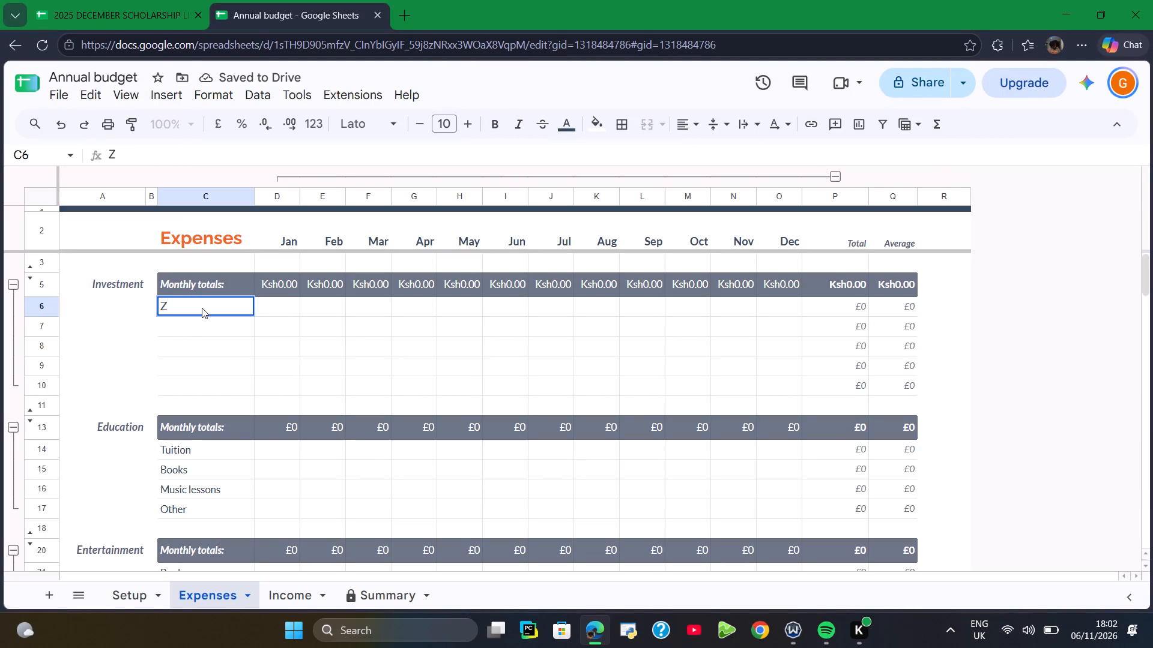
pyautogui.write('mmf')
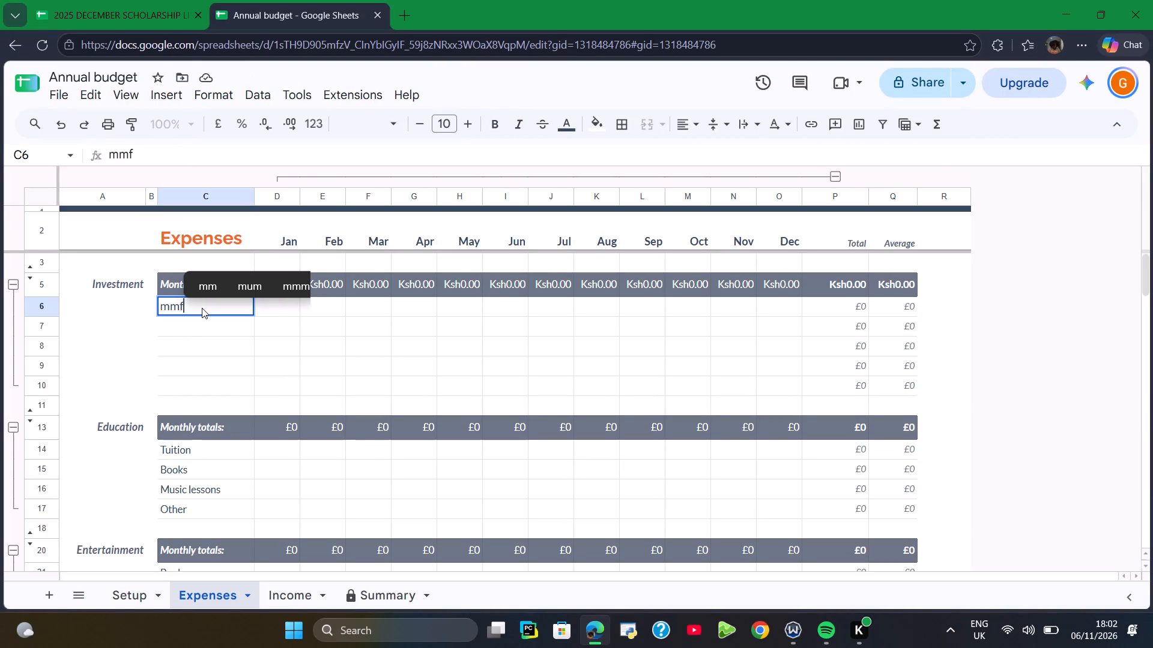
pyautogui.press('Return')
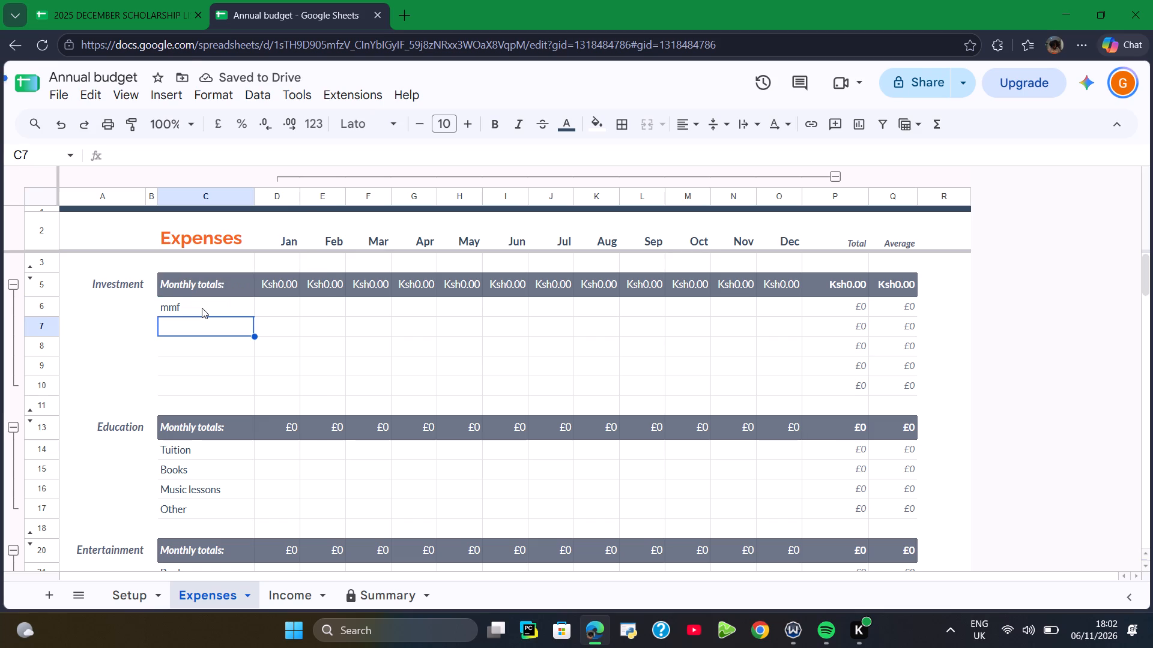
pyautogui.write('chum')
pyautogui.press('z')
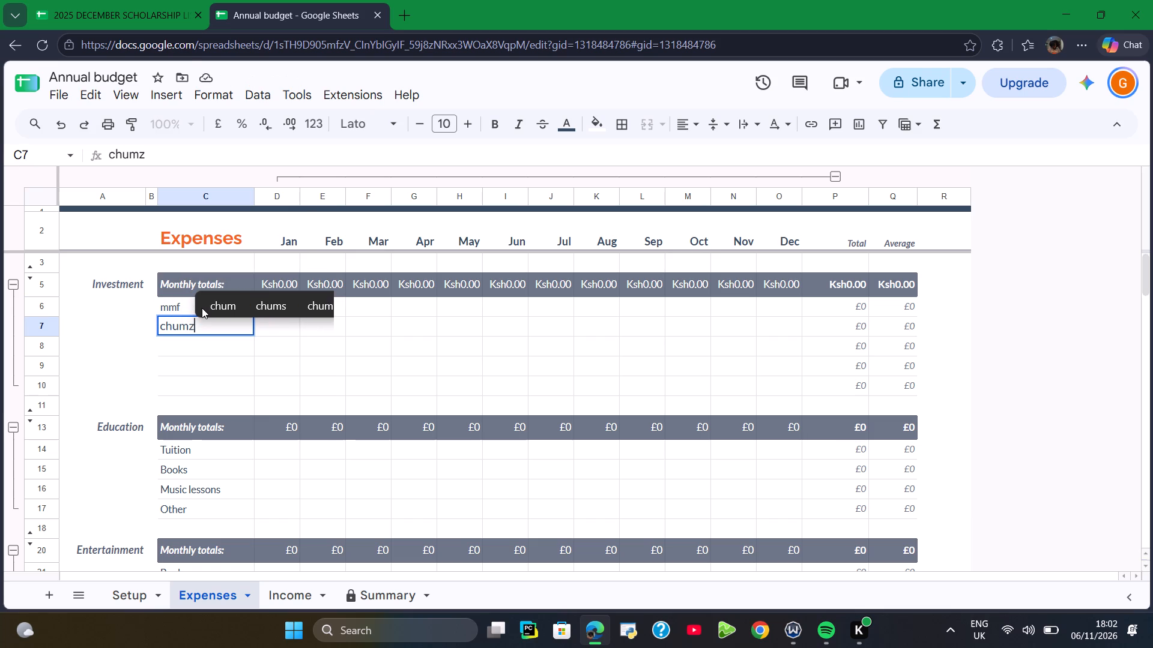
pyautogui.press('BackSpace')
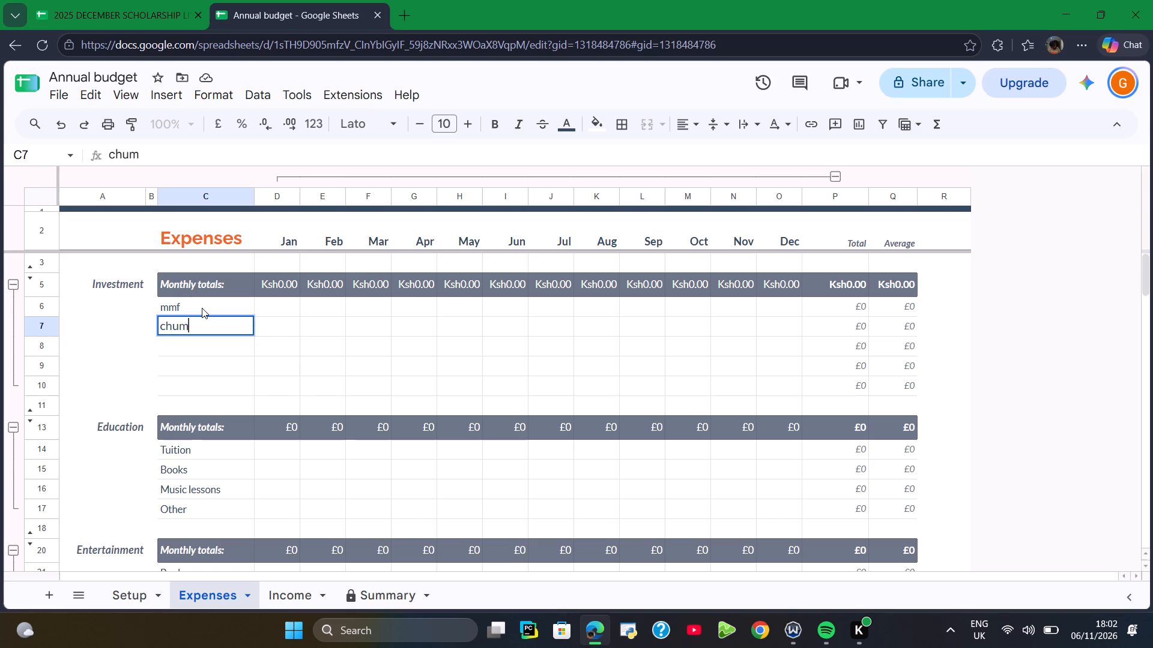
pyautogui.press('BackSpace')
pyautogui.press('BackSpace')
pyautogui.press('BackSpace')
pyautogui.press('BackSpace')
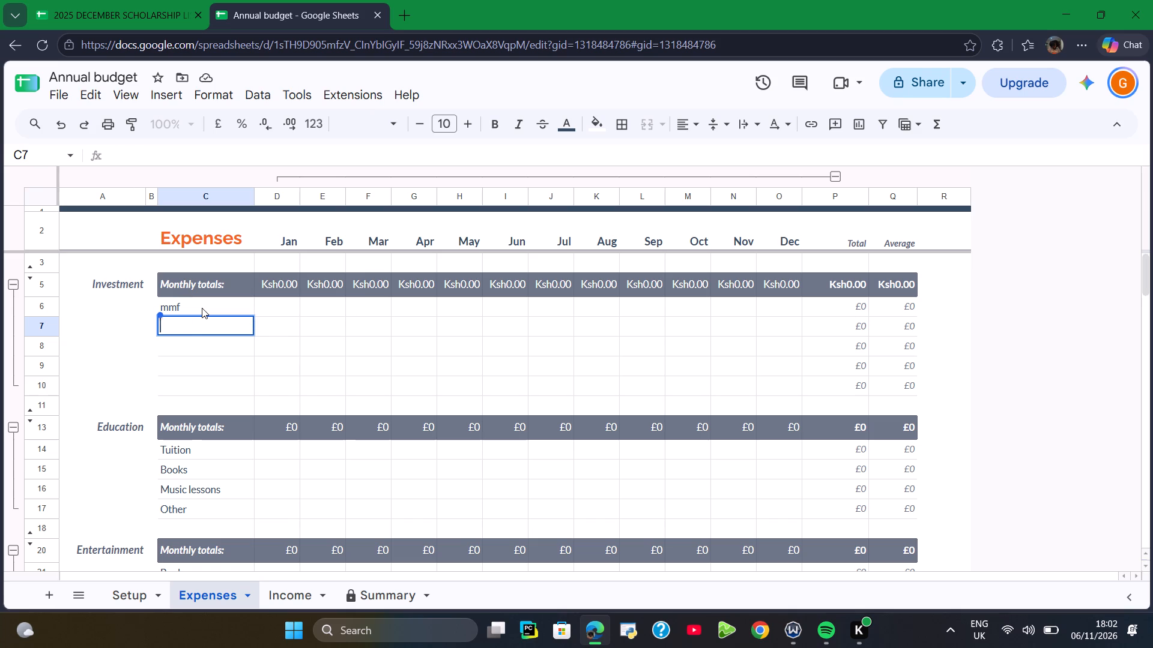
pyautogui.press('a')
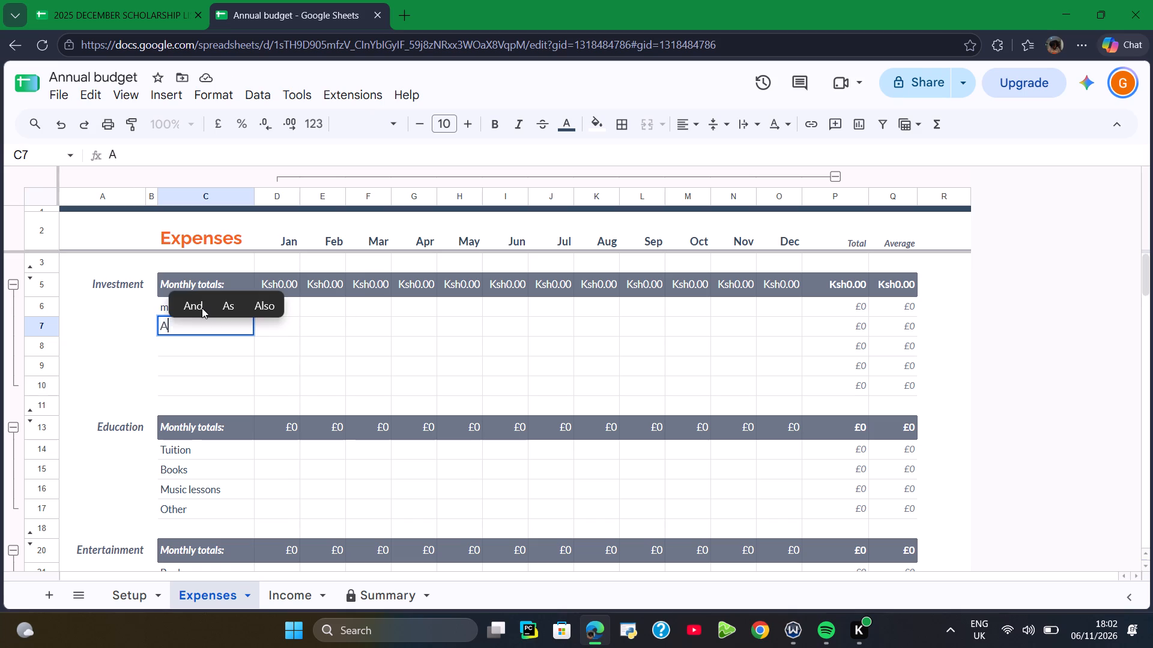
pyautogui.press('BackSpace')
# Add Shares and Ziidi as Investment categories in cells C7 and C8.
pyautogui.press('s')
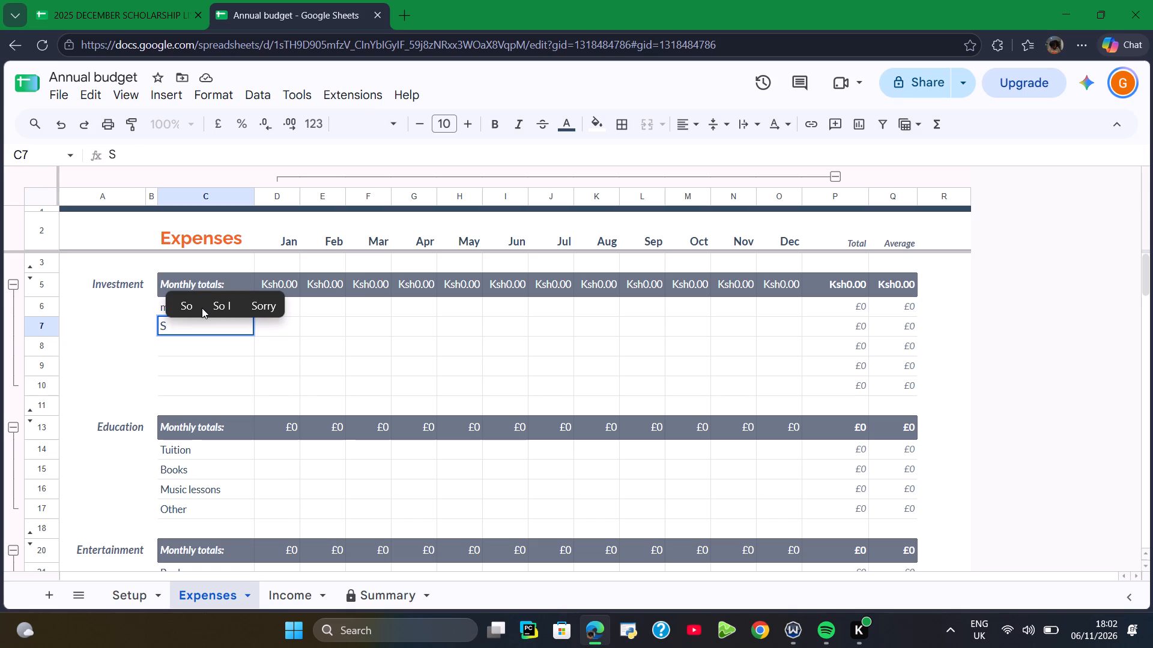
pyautogui.write('hared')
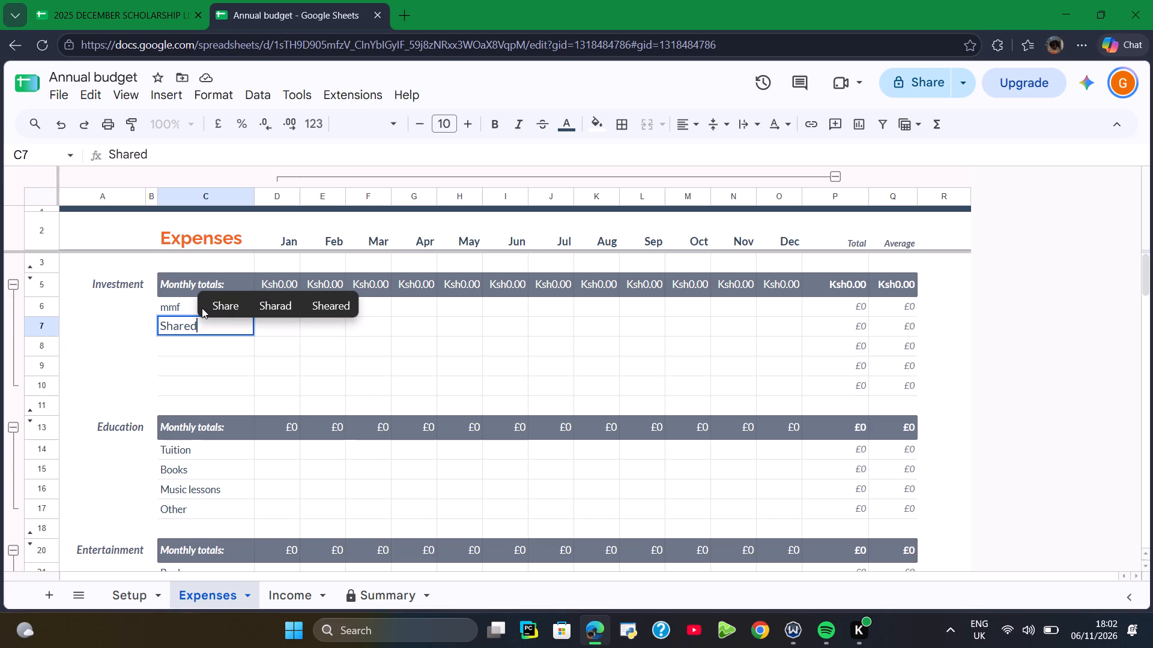
pyautogui.press('BackSpace')
pyautogui.press('s')
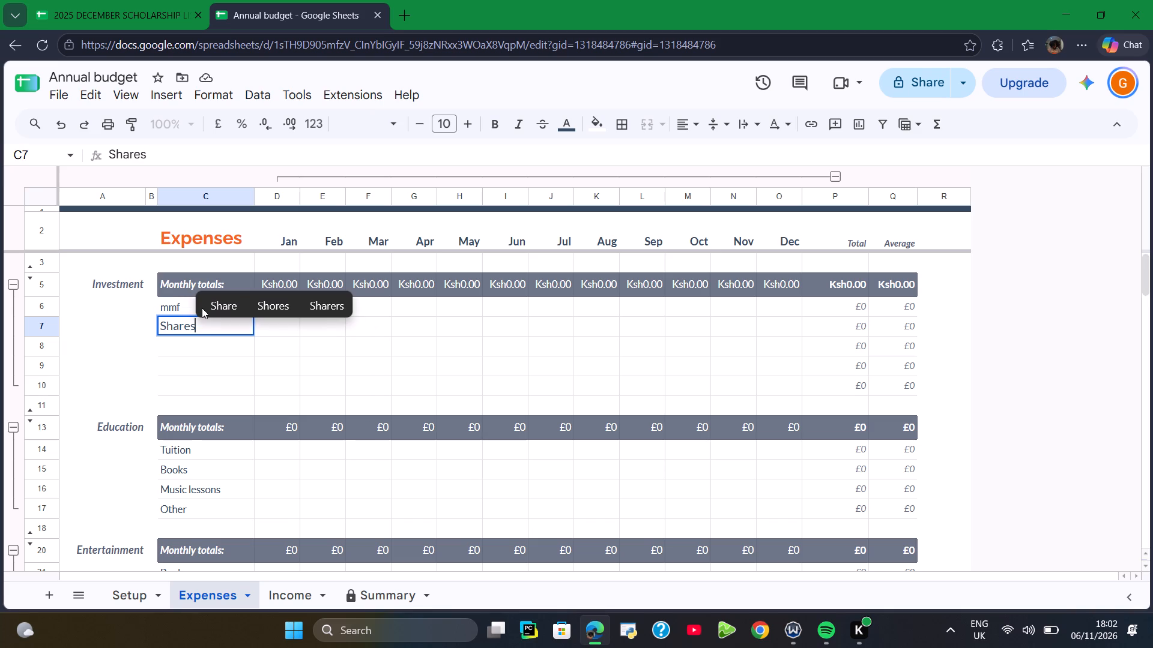
pyautogui.press('Return')
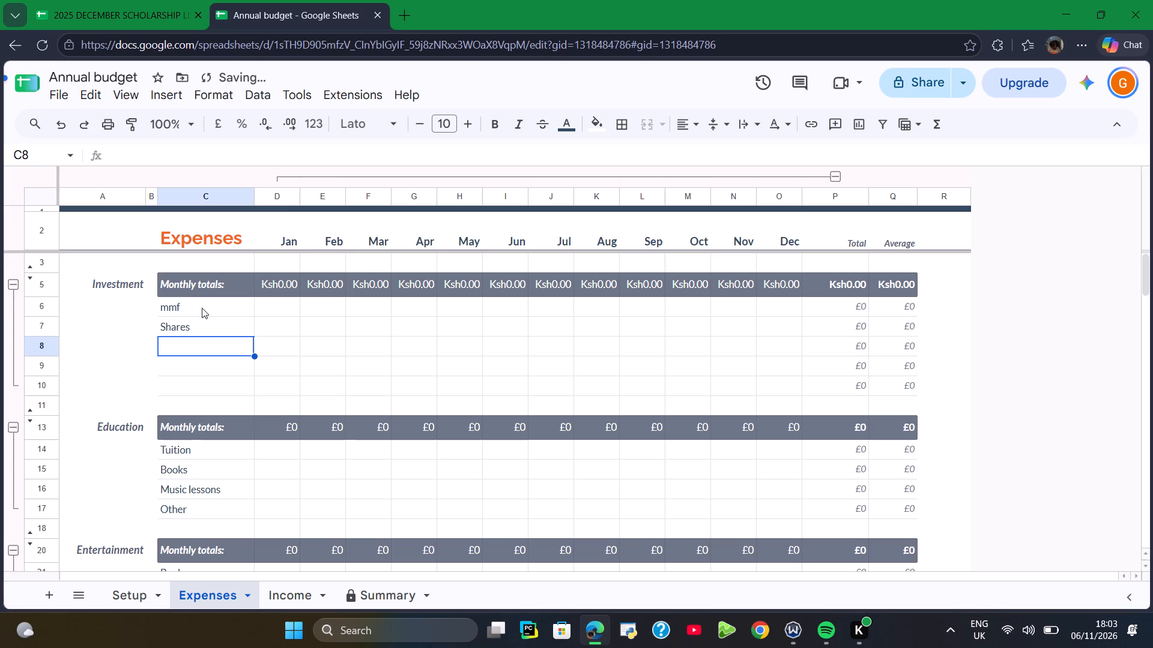
pyautogui.press('z')
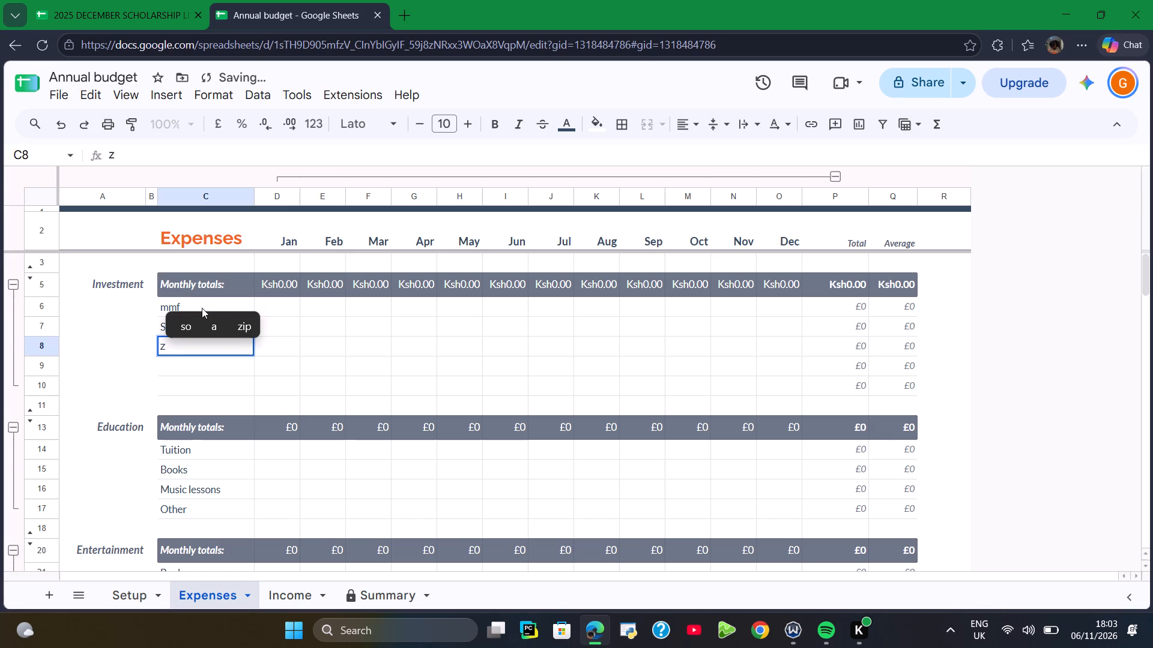
pyautogui.press('BackSpace')
pyautogui.press('z')
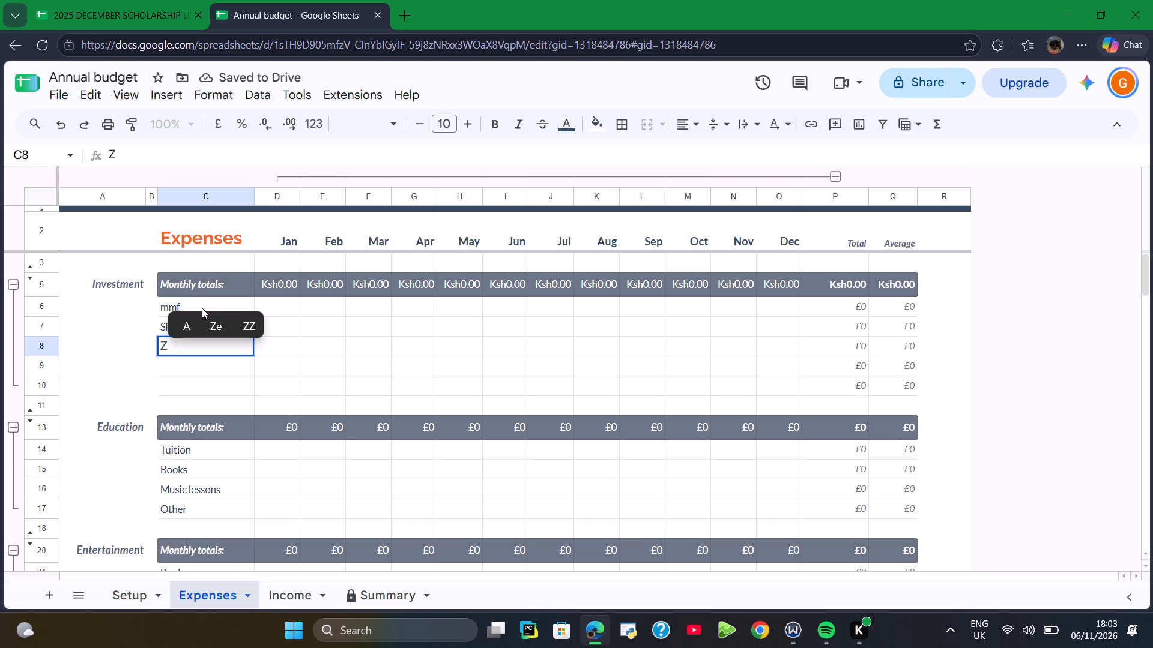
pyautogui.write('iidi')
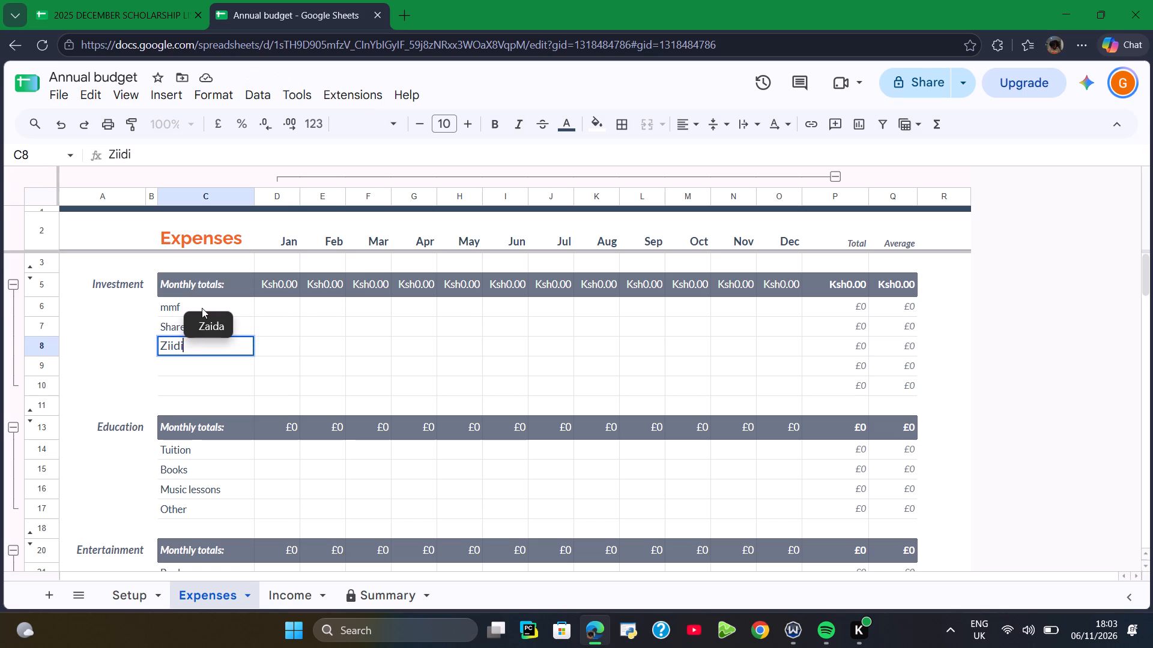
pyautogui.press('Return')
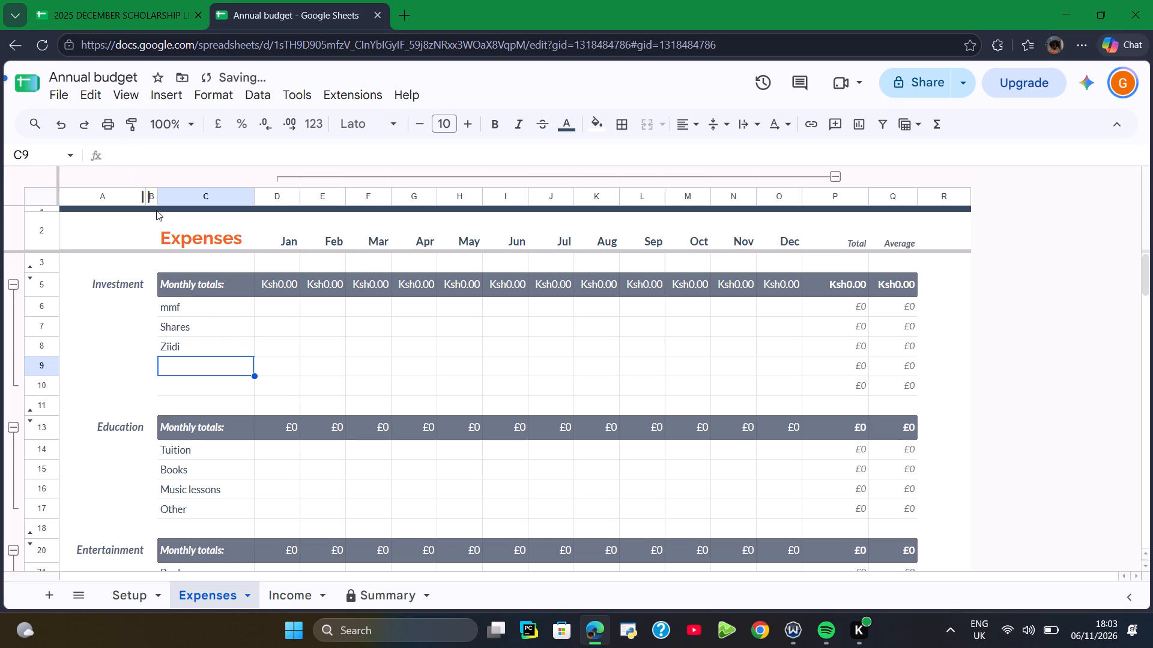
# Capitalise the first letter of the category name in cell C6 so it reads Mmf.
pyautogui.click(172, 306)
pyautogui.click(166, 307)
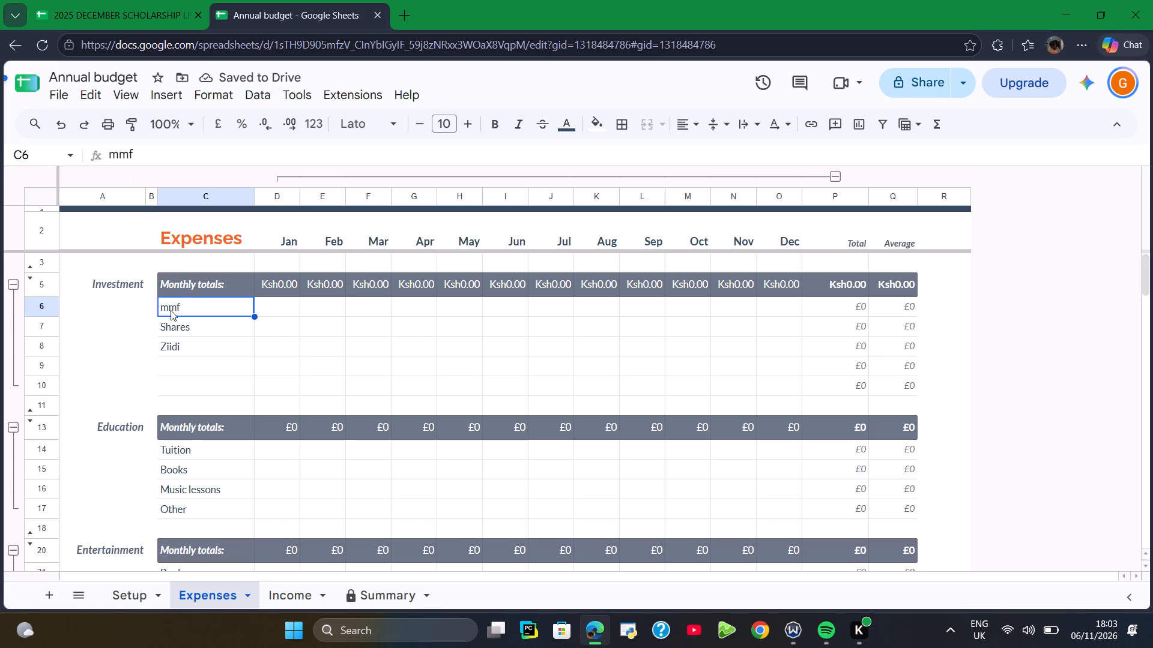
pyautogui.click(193, 305)
pyautogui.click(172, 308)
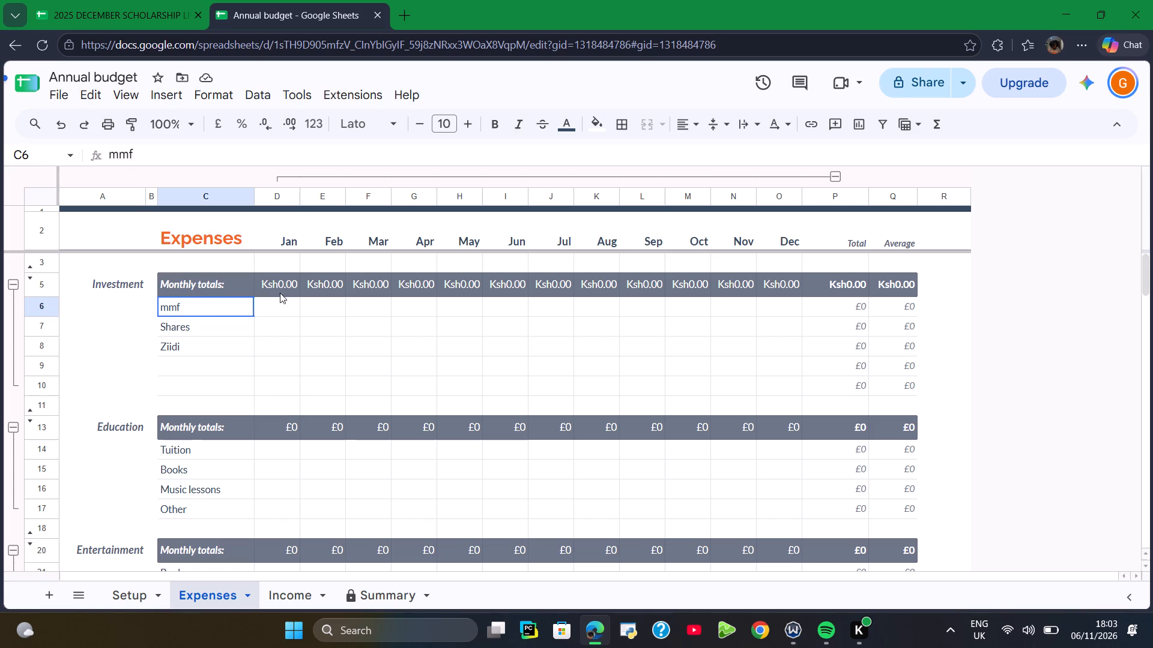
pyautogui.click(115, 149)
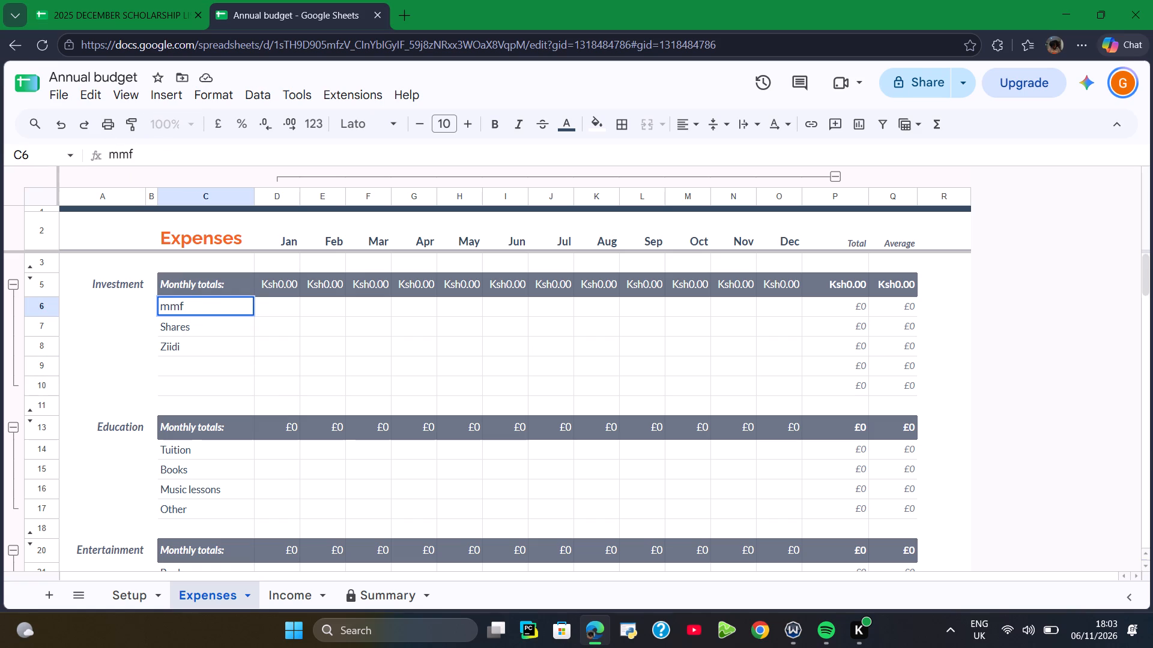
pyautogui.press('BackSpace')
pyautogui.press('m')
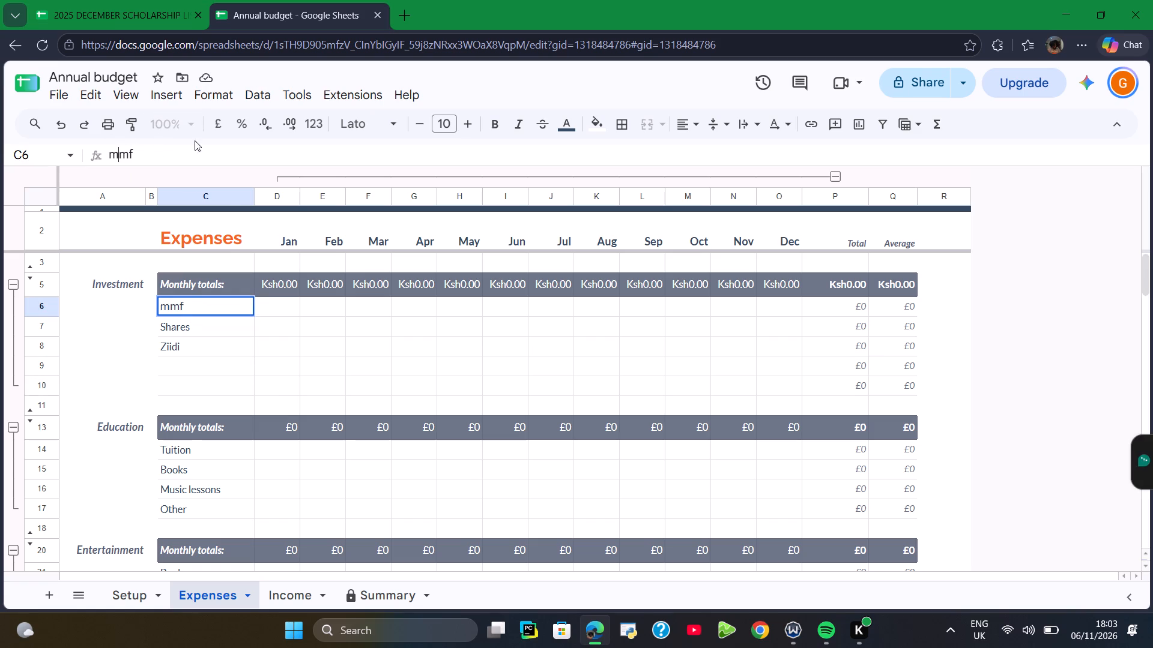
pyautogui.press('BackSpace')
pyautogui.press('m')
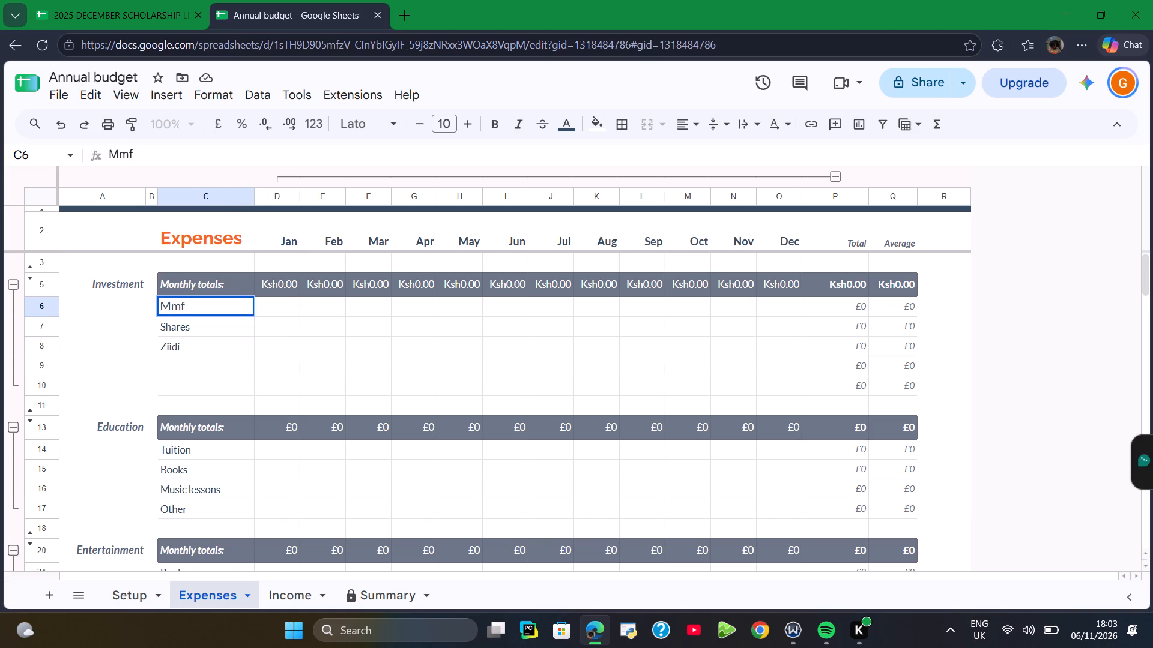
pyautogui.click(217, 307)
pyautogui.click(206, 345)
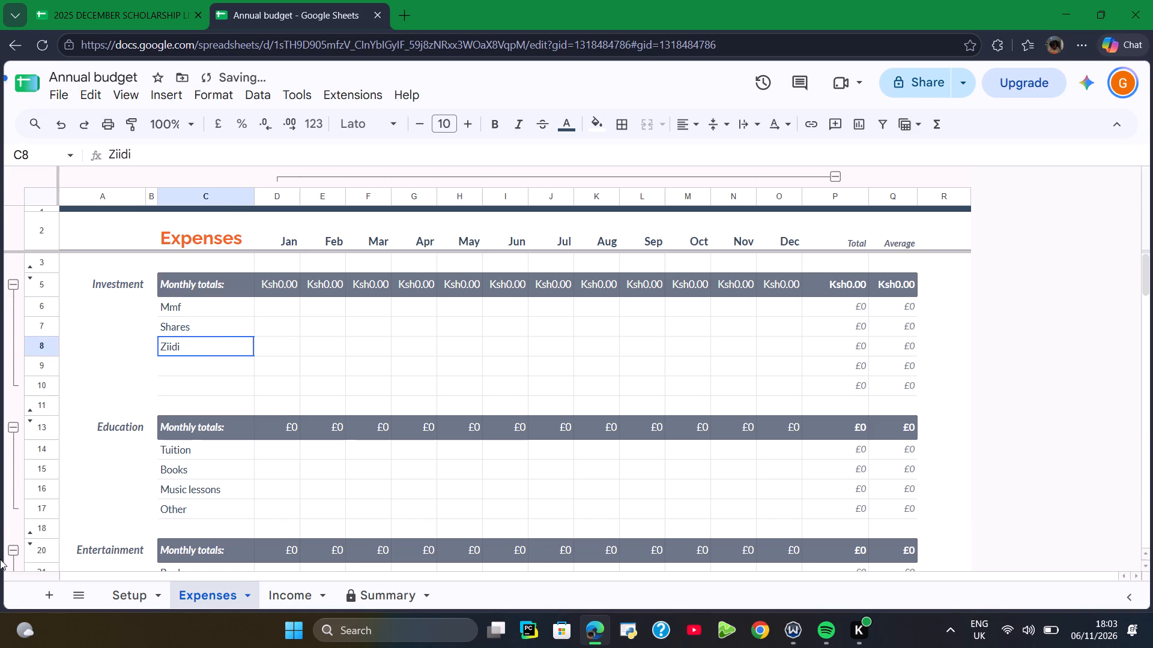
# Format the Investment section's Total and Average cells P6 to Q10 with the Kenyan Shilling custom currency.
pyautogui.click(886, 344)
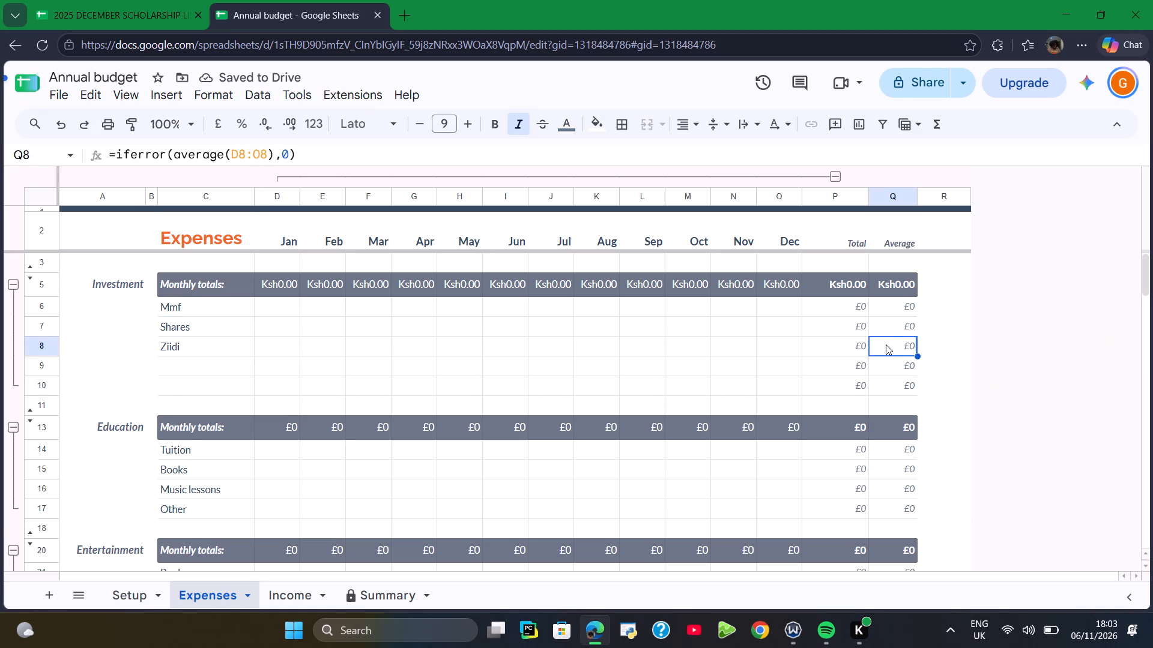
pyautogui.click(864, 313)
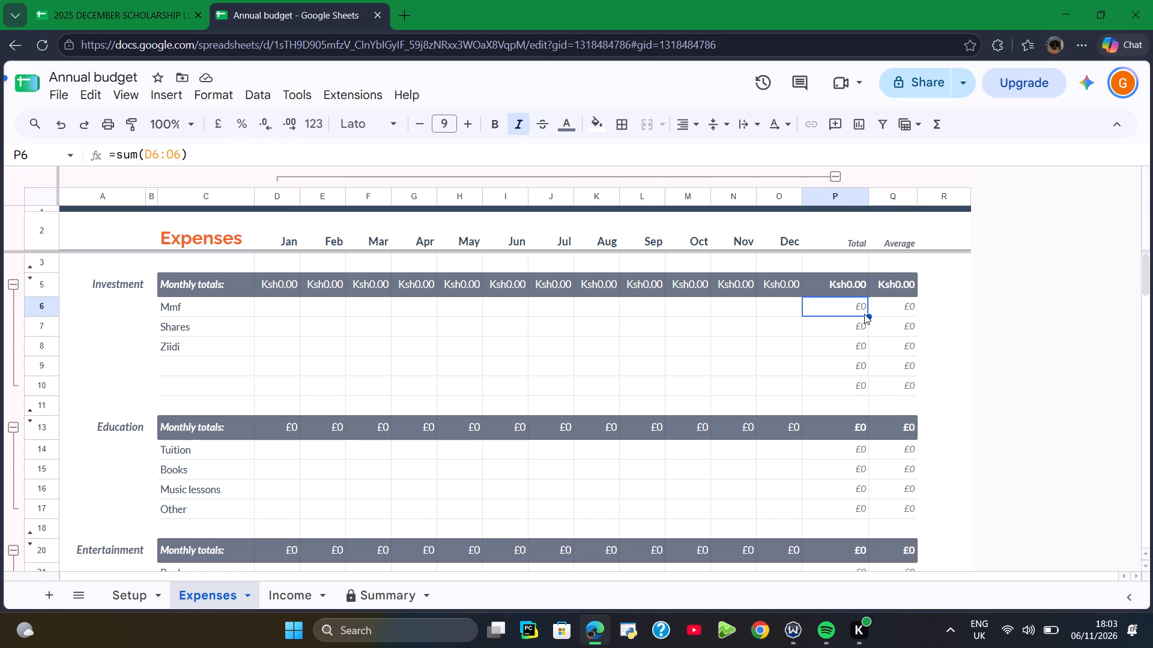
pyautogui.moveTo(839, 307); pyautogui.dragTo(904, 341)
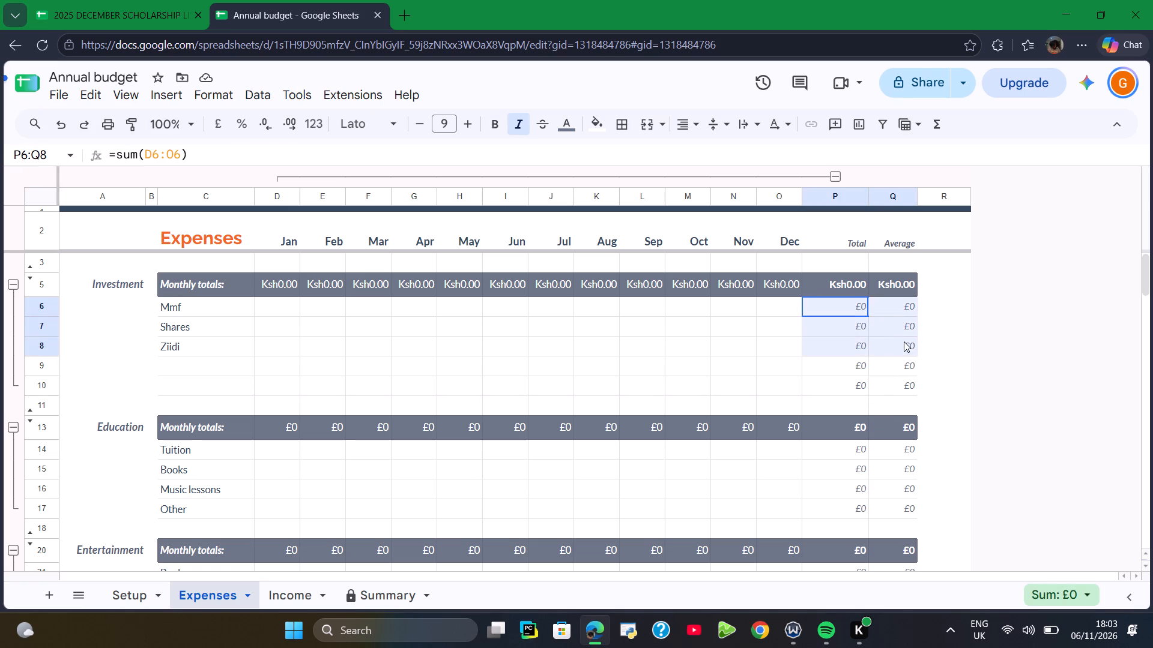
pyautogui.moveTo(904, 341); pyautogui.dragTo(910, 384)
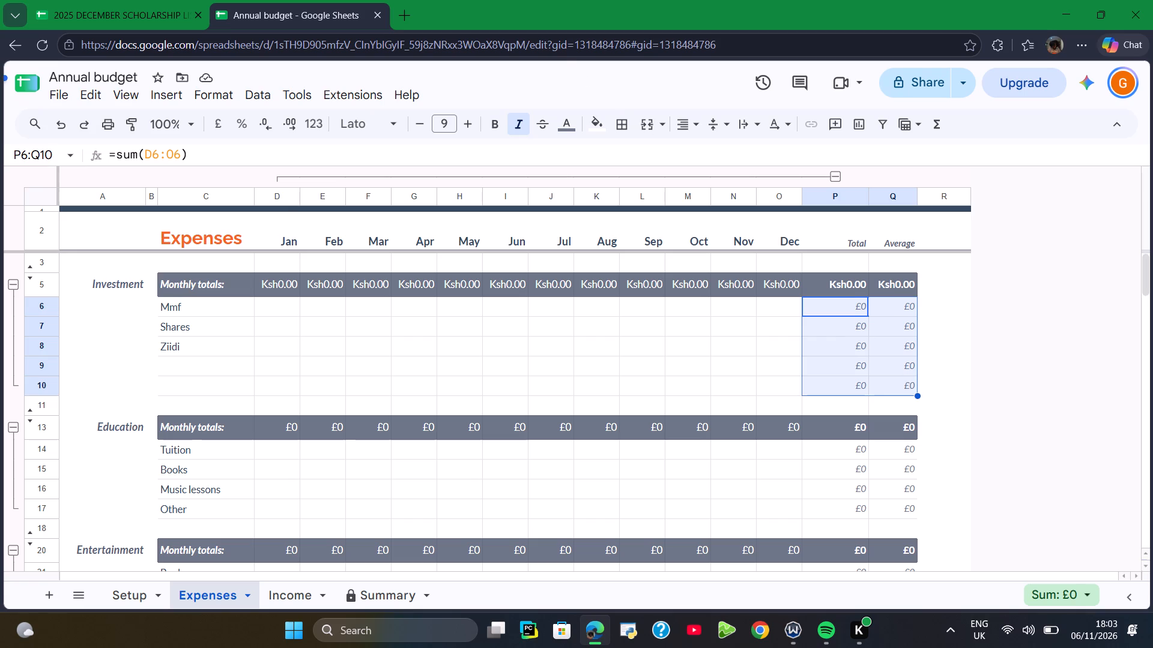
pyautogui.click(216, 98)
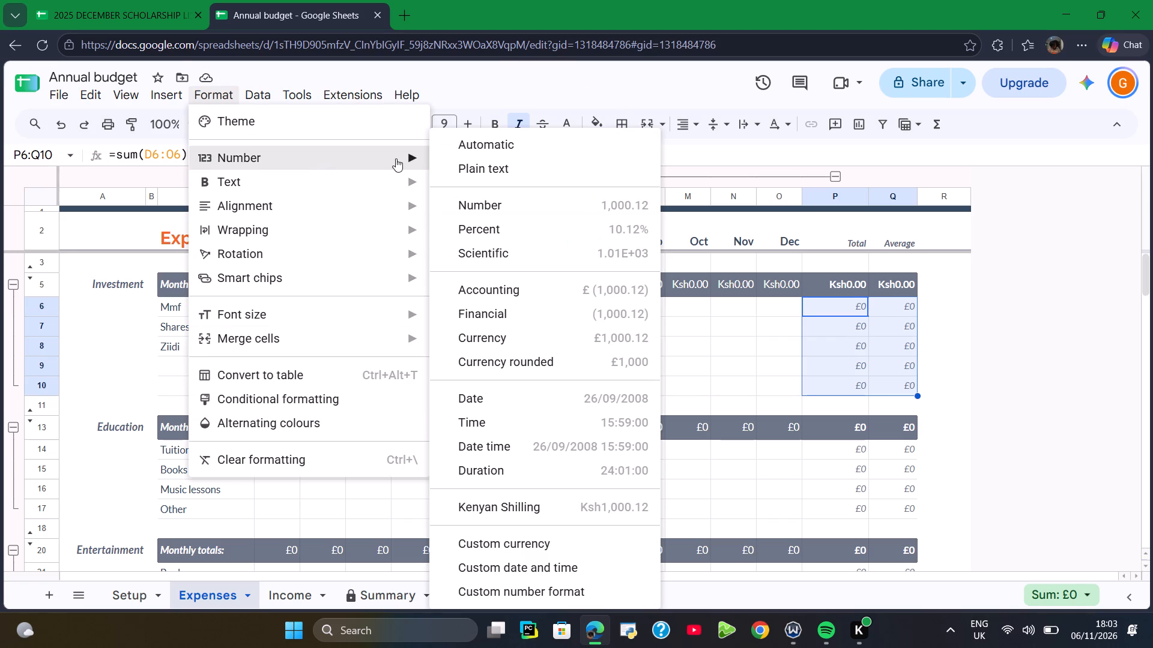
pyautogui.click(522, 545)
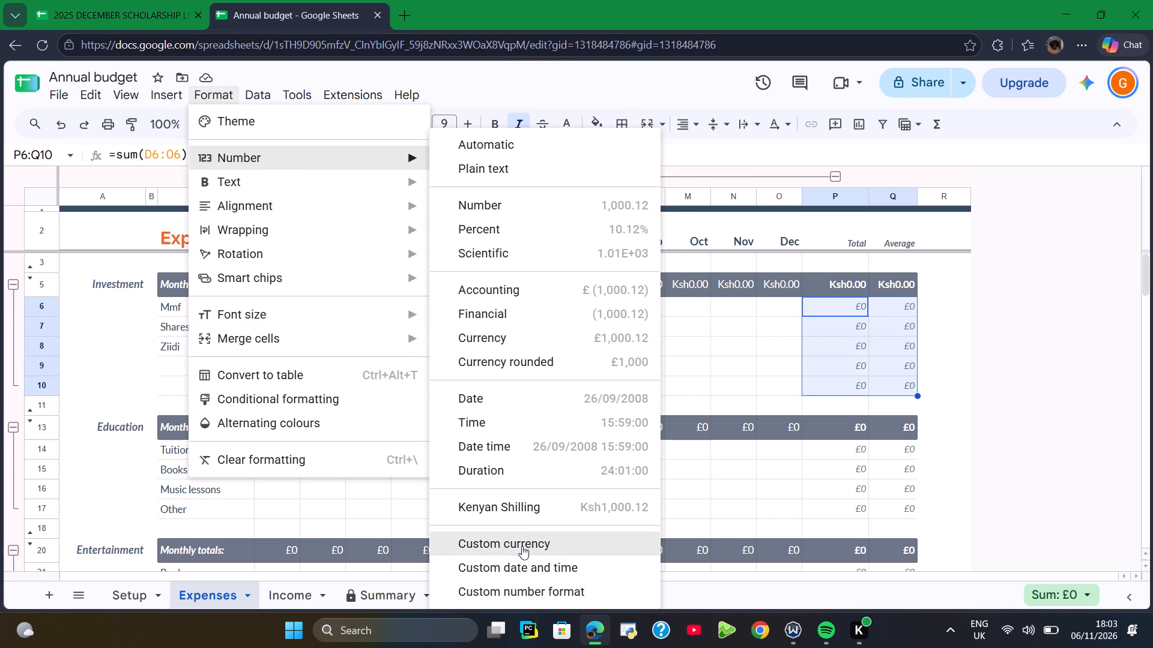
pyautogui.click(543, 289)
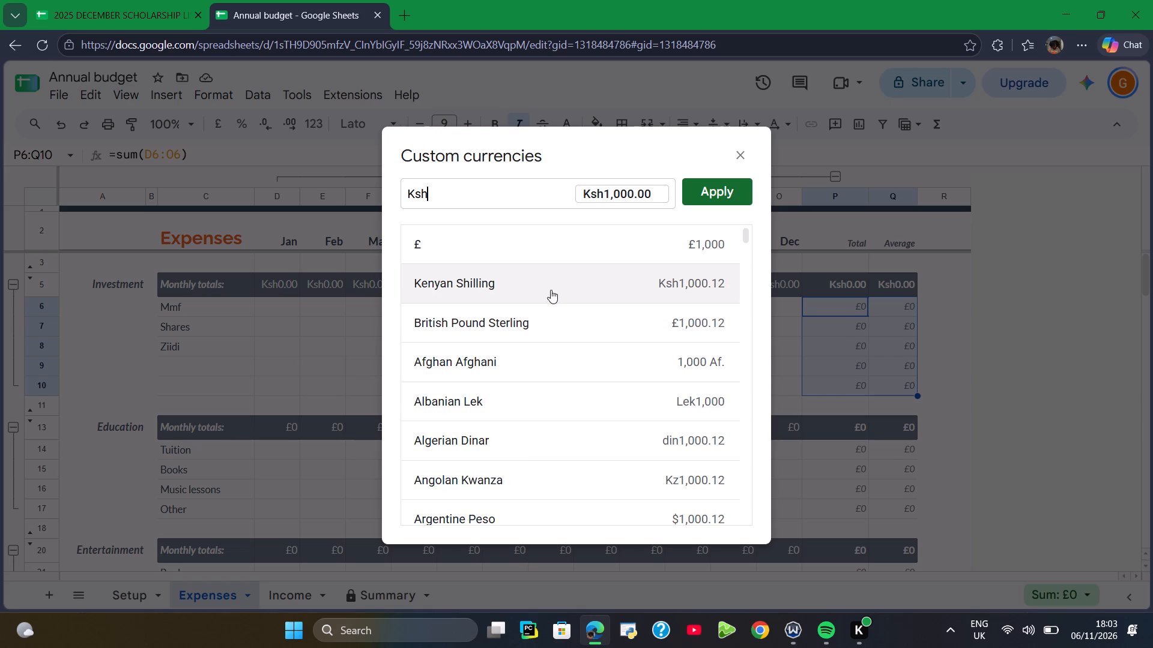
pyautogui.click(707, 196)
pyautogui.doubleClick(1000, 400)
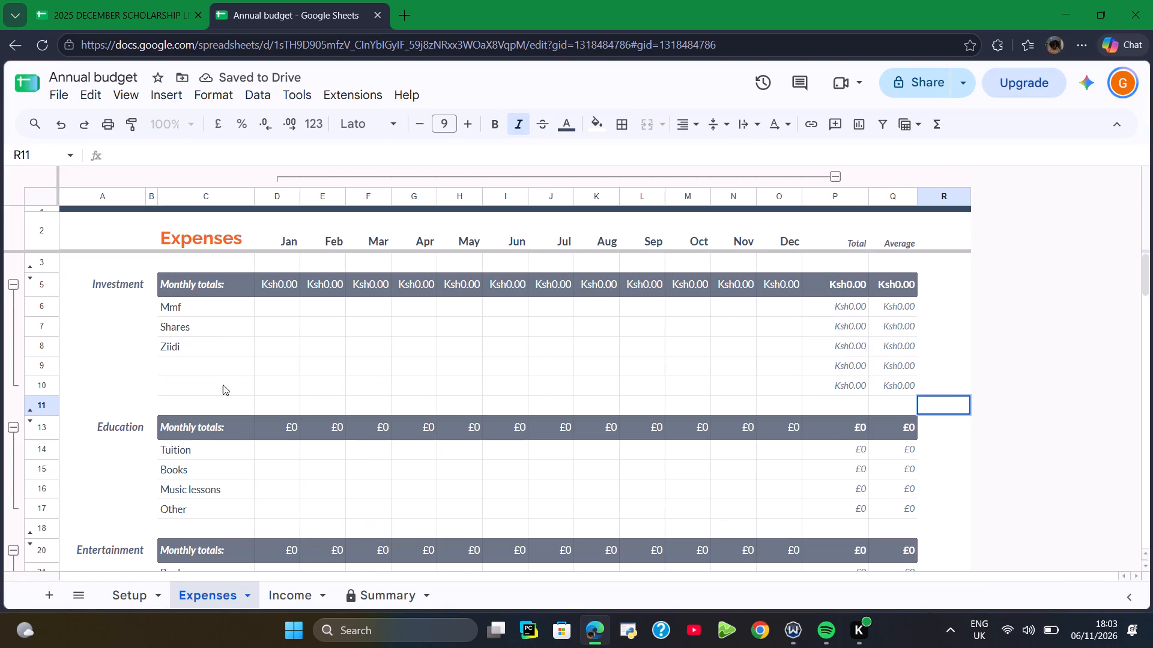
pyautogui.click(211, 372)
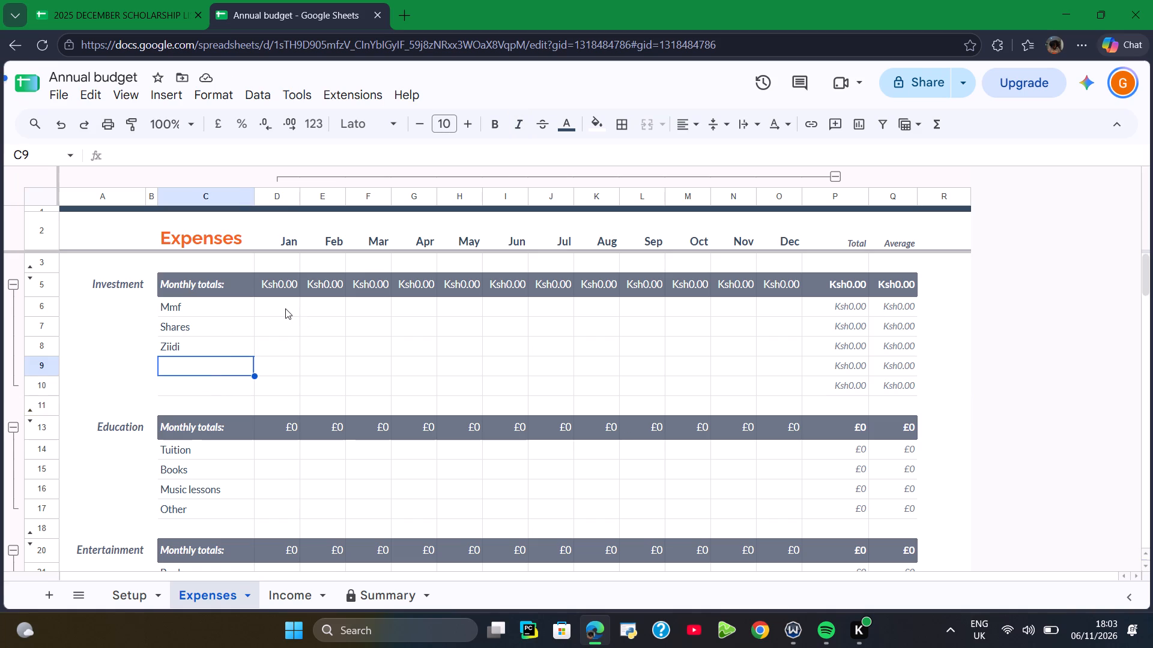
# Enter 500 as the January amount for Mmf in cell D6.
pyautogui.click(283, 307)
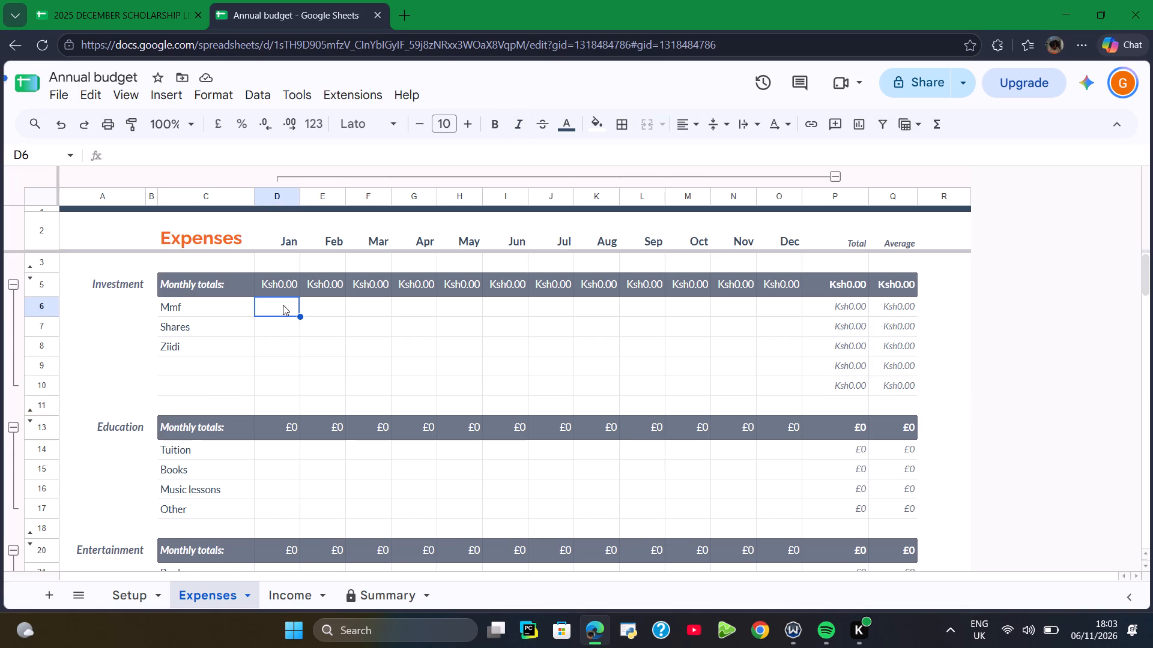
pyautogui.press('5')
pyautogui.press('0')
pyautogui.press('0')
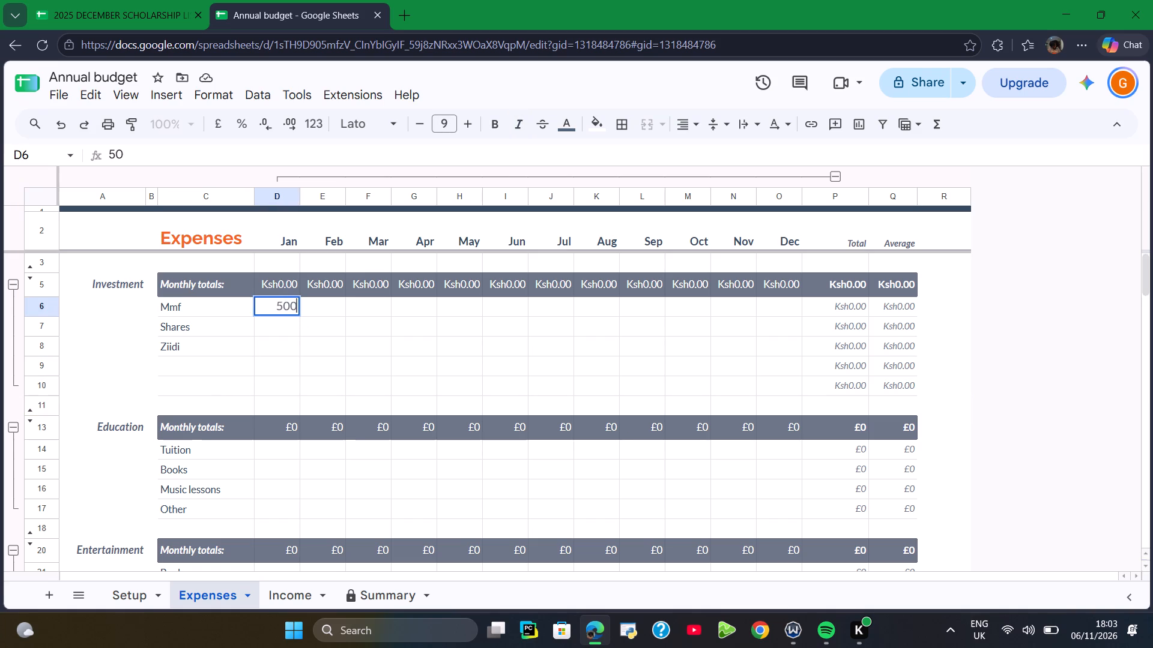
pyautogui.click(313, 304)
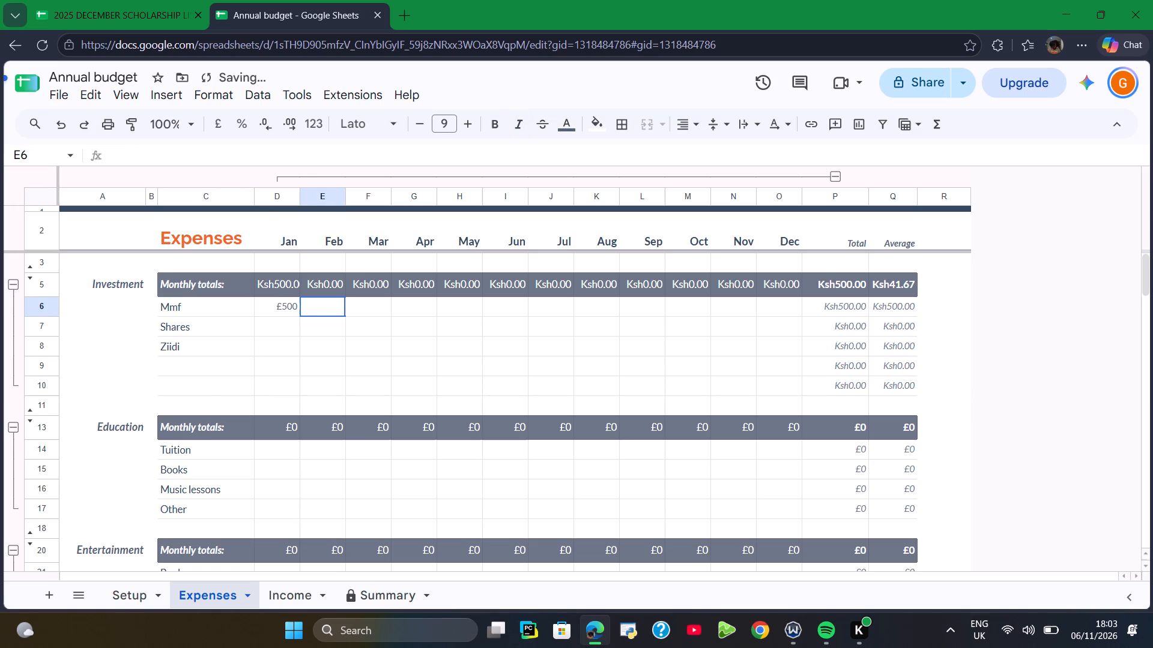
# Format the Investment section's monthly amount cells D6 to O10 with the Kenyan Shilling custom currency.
pyautogui.click(274, 308)
pyautogui.moveTo(257, 308); pyautogui.dragTo(320, 311)
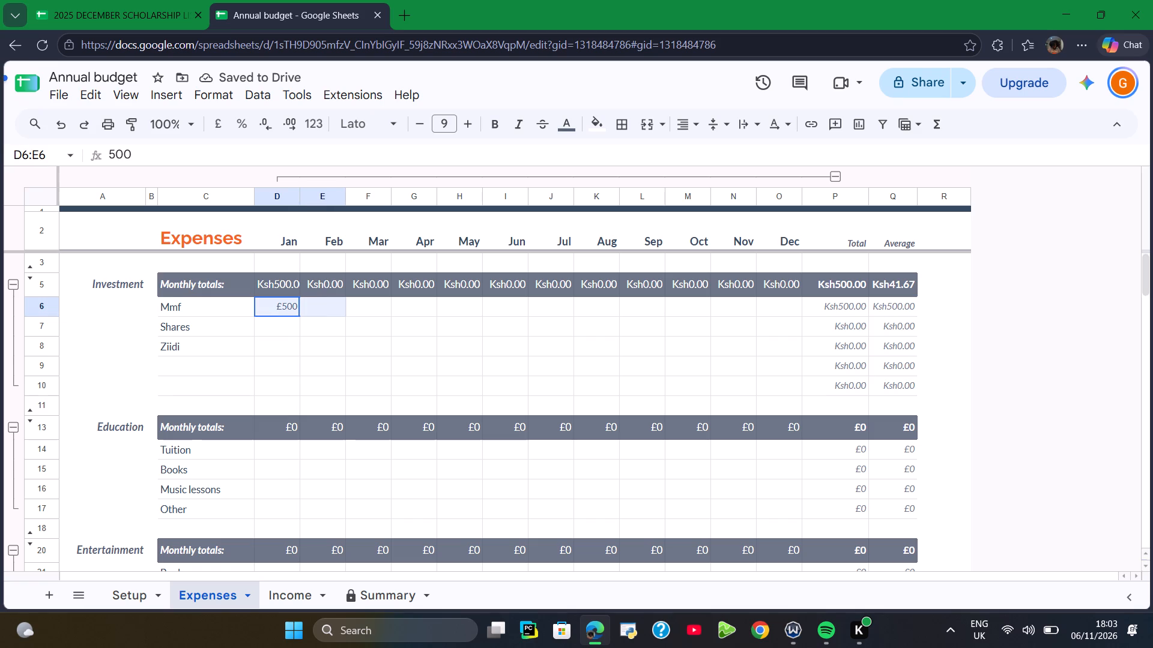
pyautogui.moveTo(320, 311); pyautogui.dragTo(769, 376)
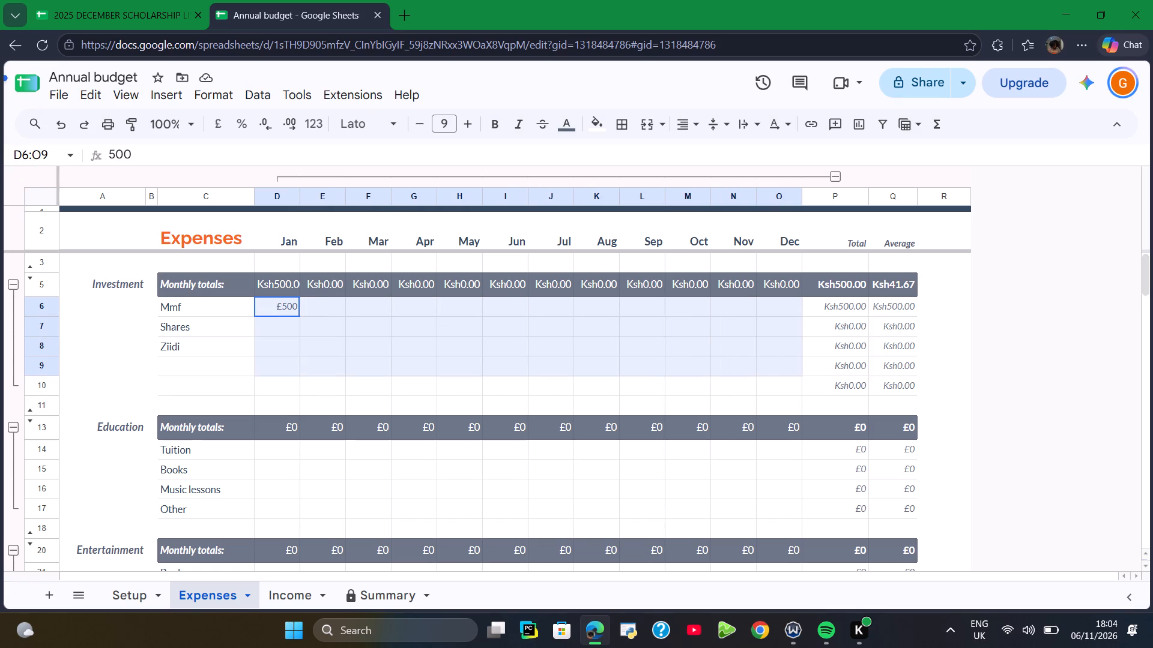
pyautogui.moveTo(769, 376); pyautogui.dragTo(791, 386)
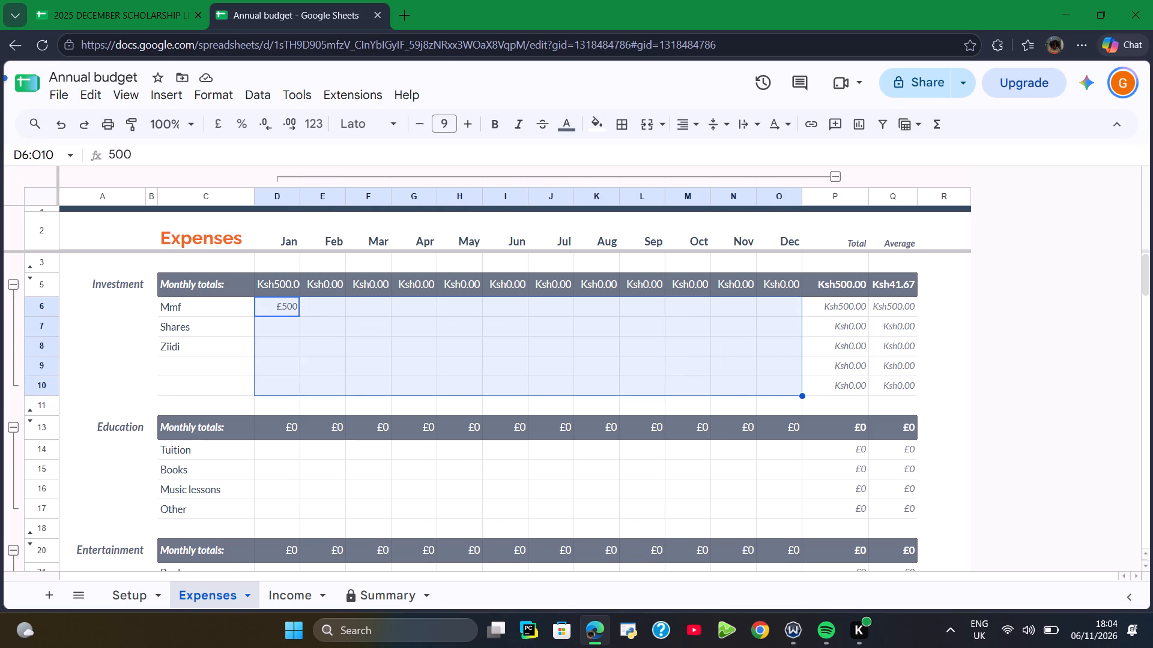
pyautogui.click(217, 95)
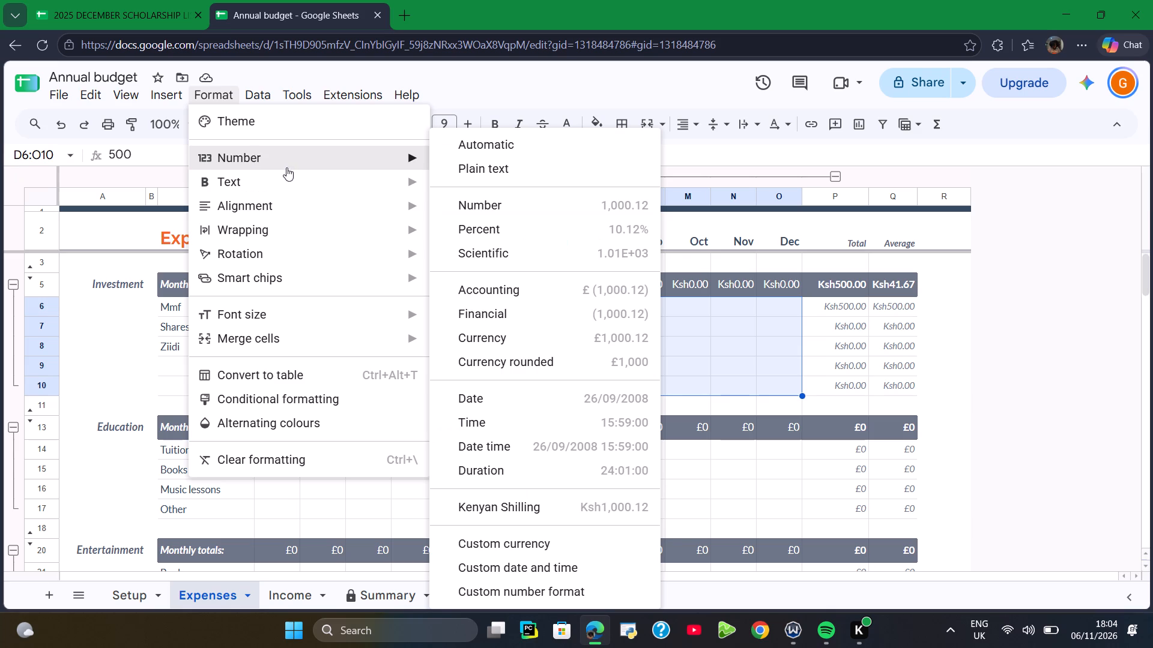
pyautogui.click(399, 160)
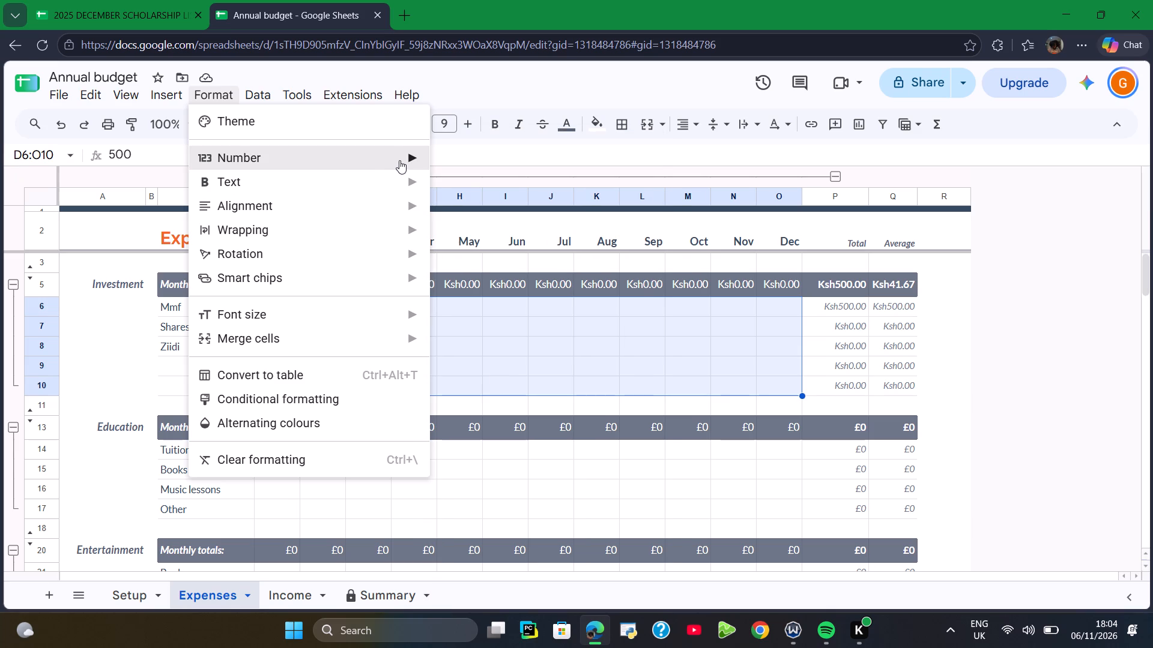
pyautogui.click(513, 540)
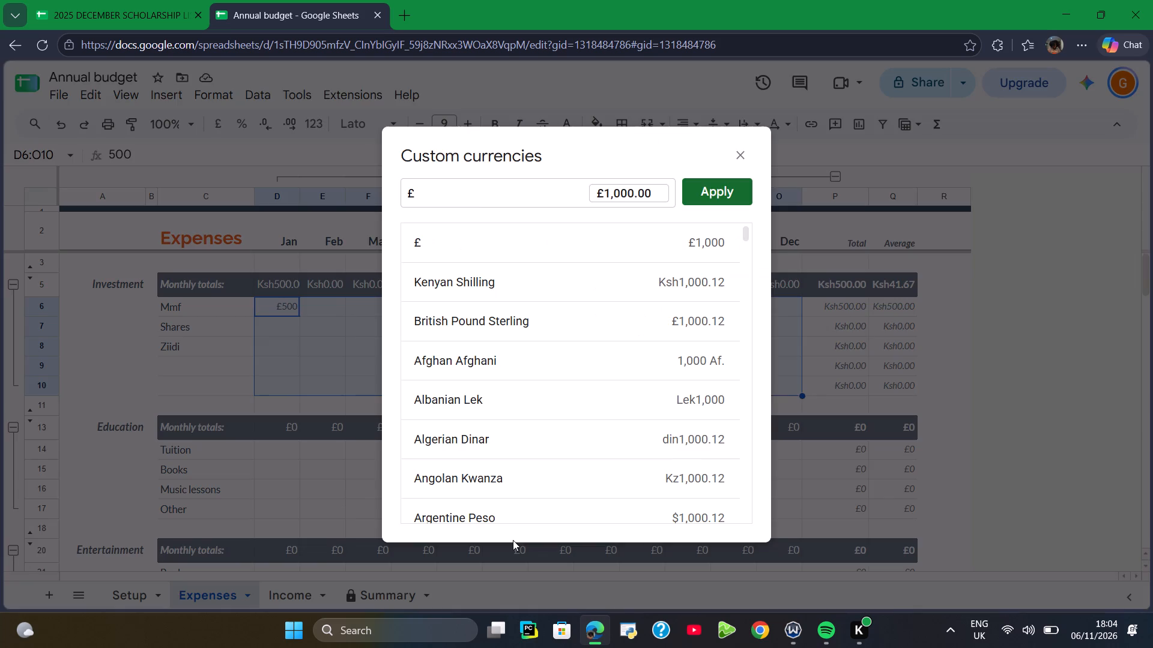
pyautogui.click(499, 281)
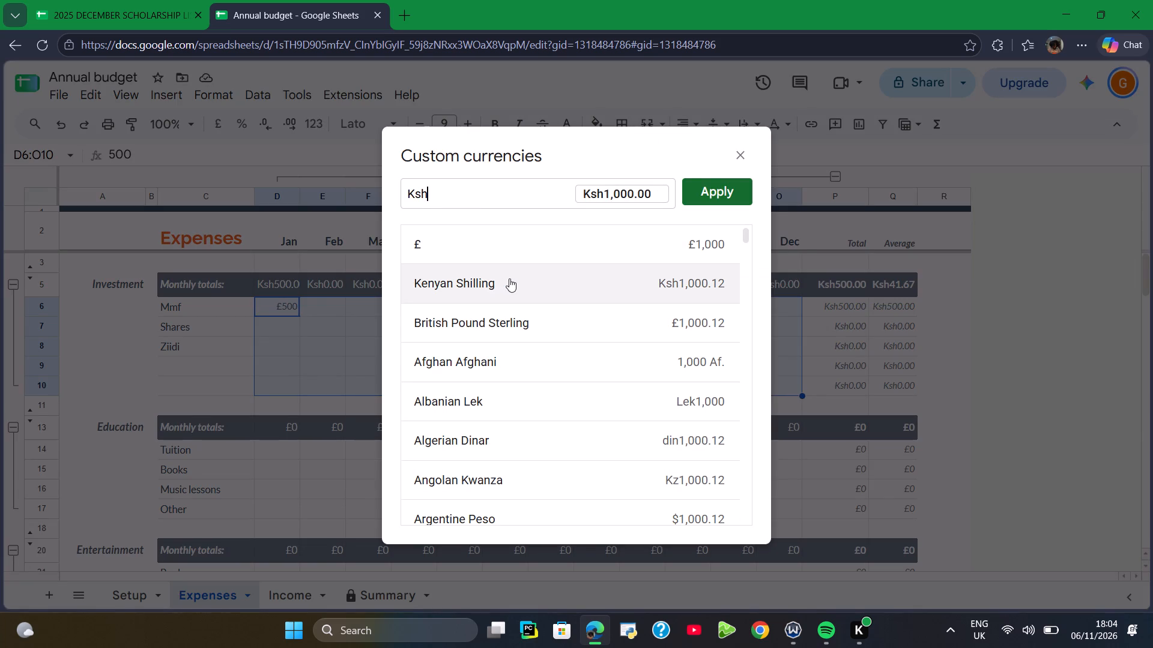
pyautogui.click(709, 189)
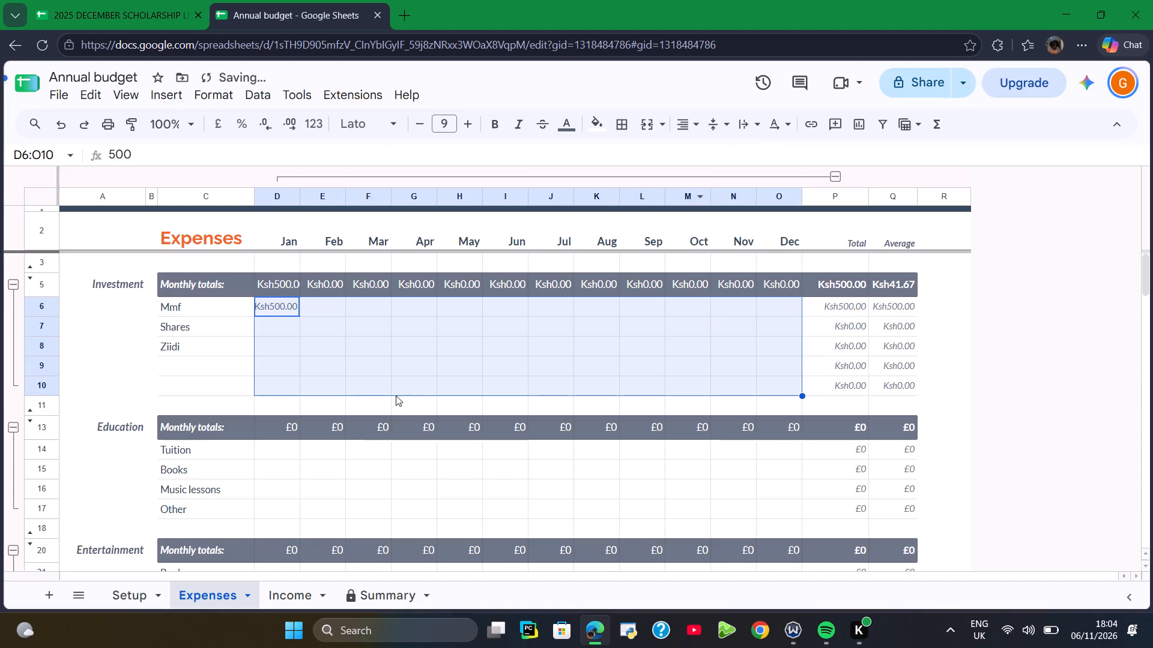
# Enter 500 as the February and March amounts for Mmf in cells E6 and F6.
pyautogui.click(304, 306)
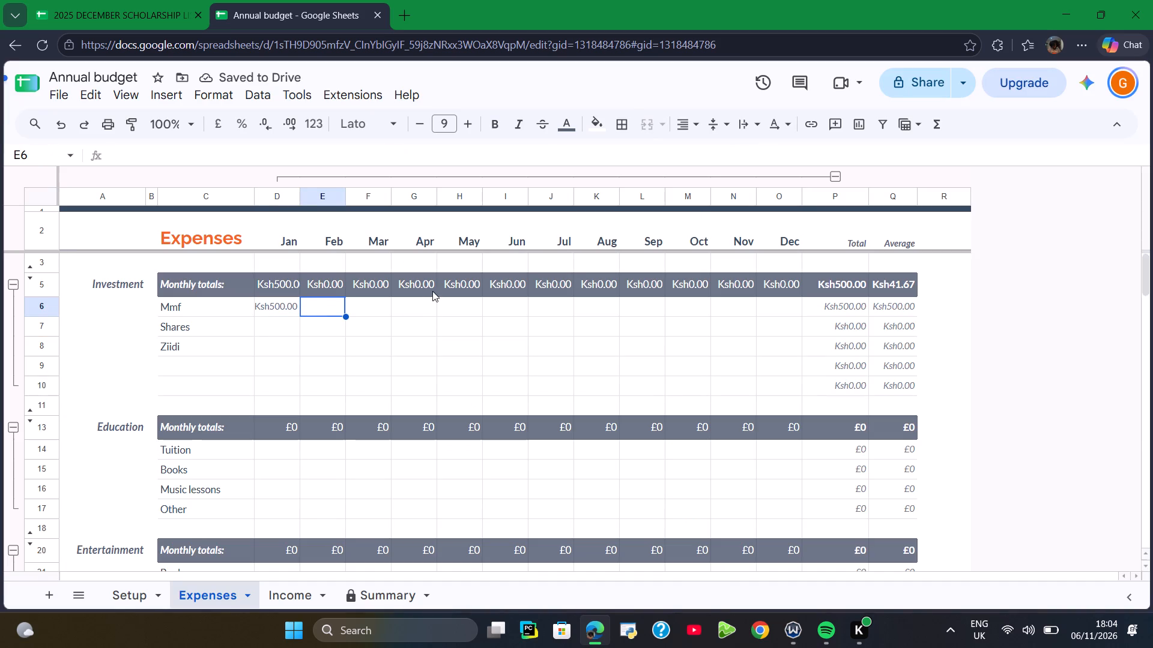
pyautogui.press('5')
pyautogui.press('0')
pyautogui.press('0')
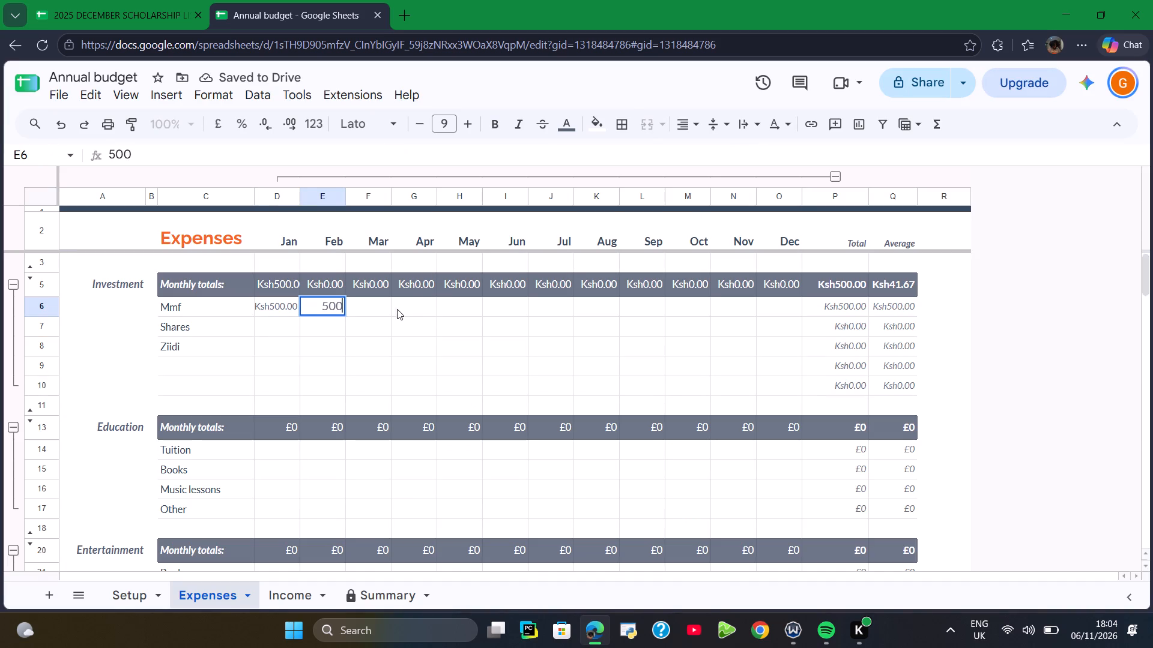
pyautogui.click(381, 301)
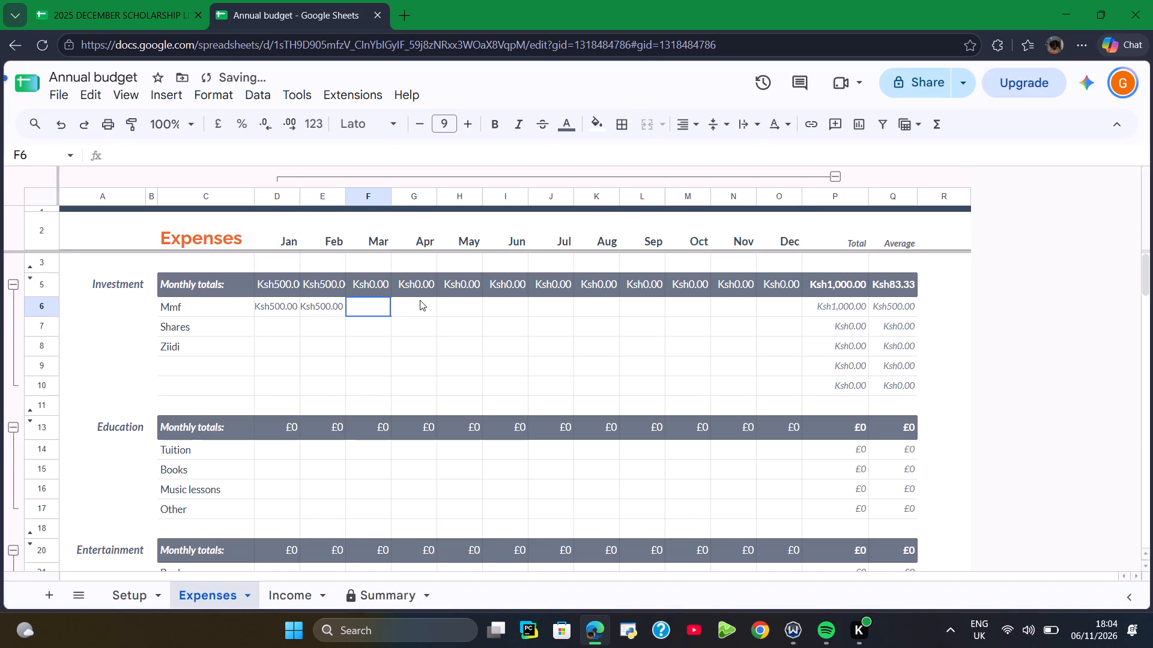
pyautogui.write('50')
pyautogui.press('0')
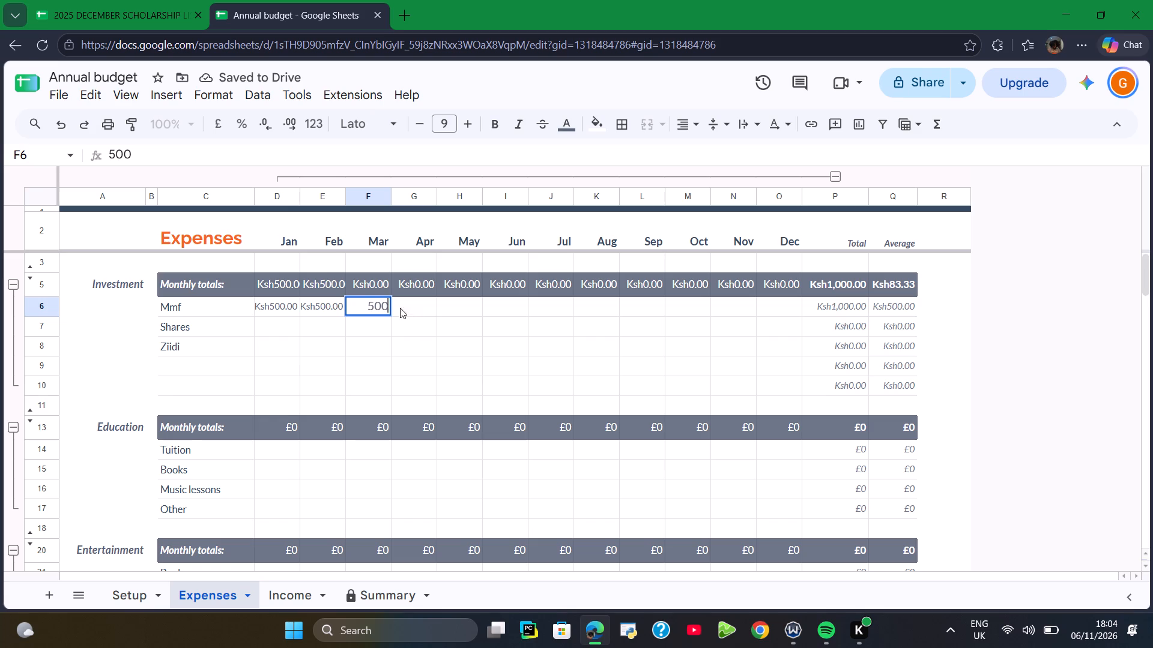
pyautogui.click(275, 307)
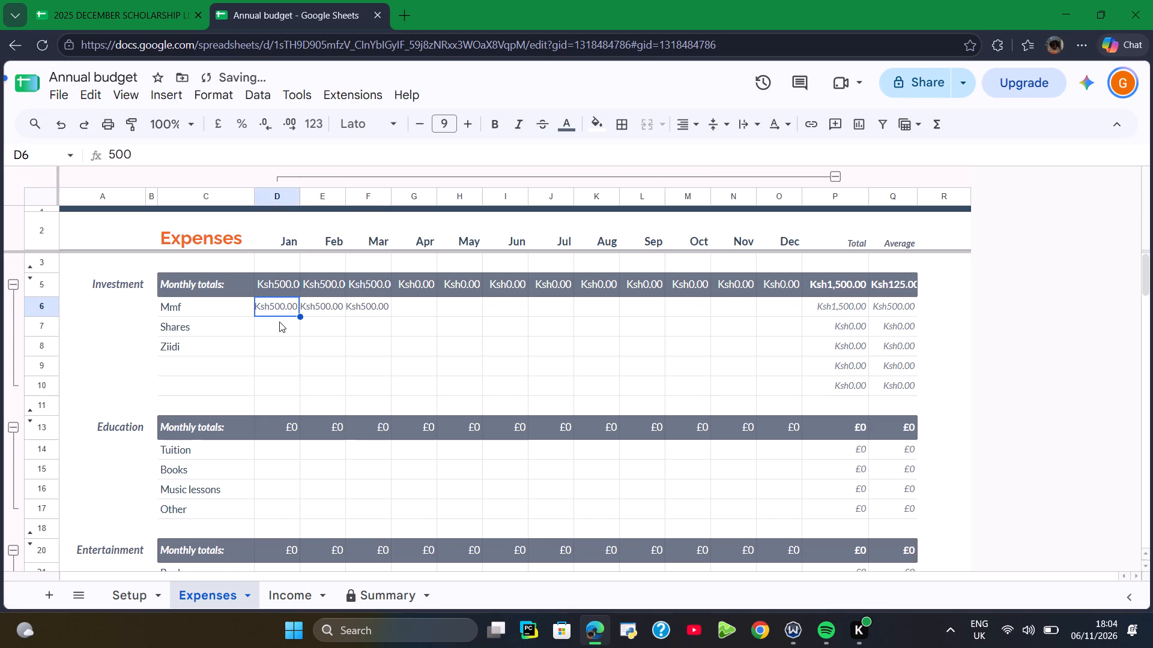
# Enter 500 as the January amount for both Shares and Ziidi in cells D7 and D8.
pyautogui.click(279, 322)
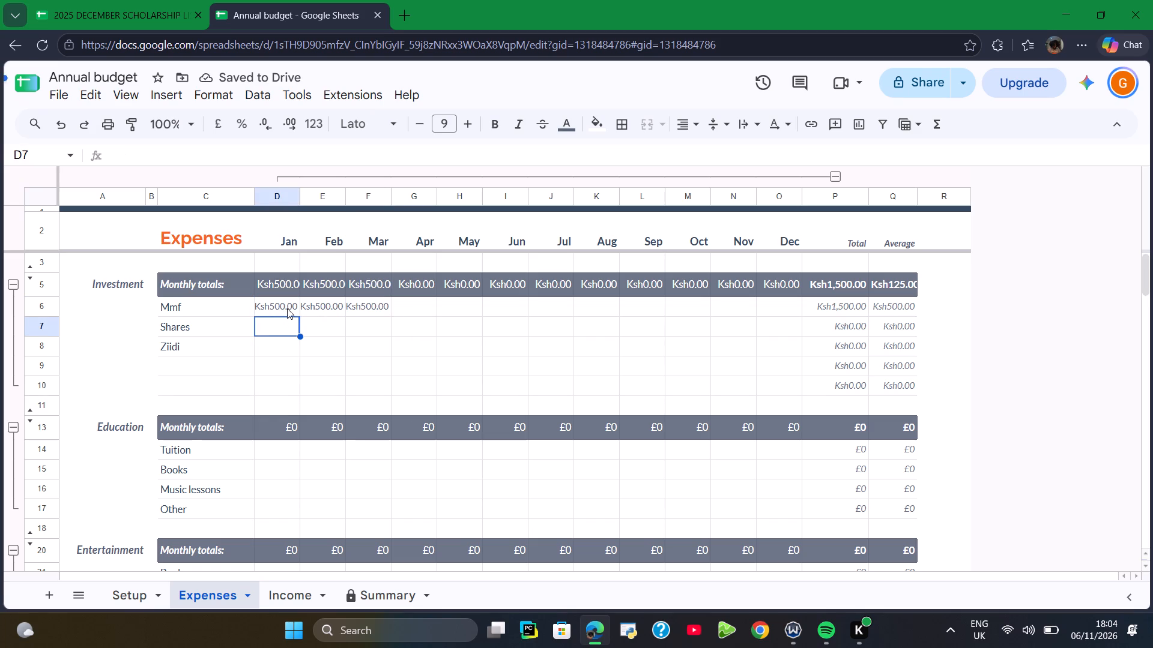
pyautogui.press('5')
pyautogui.write('00')
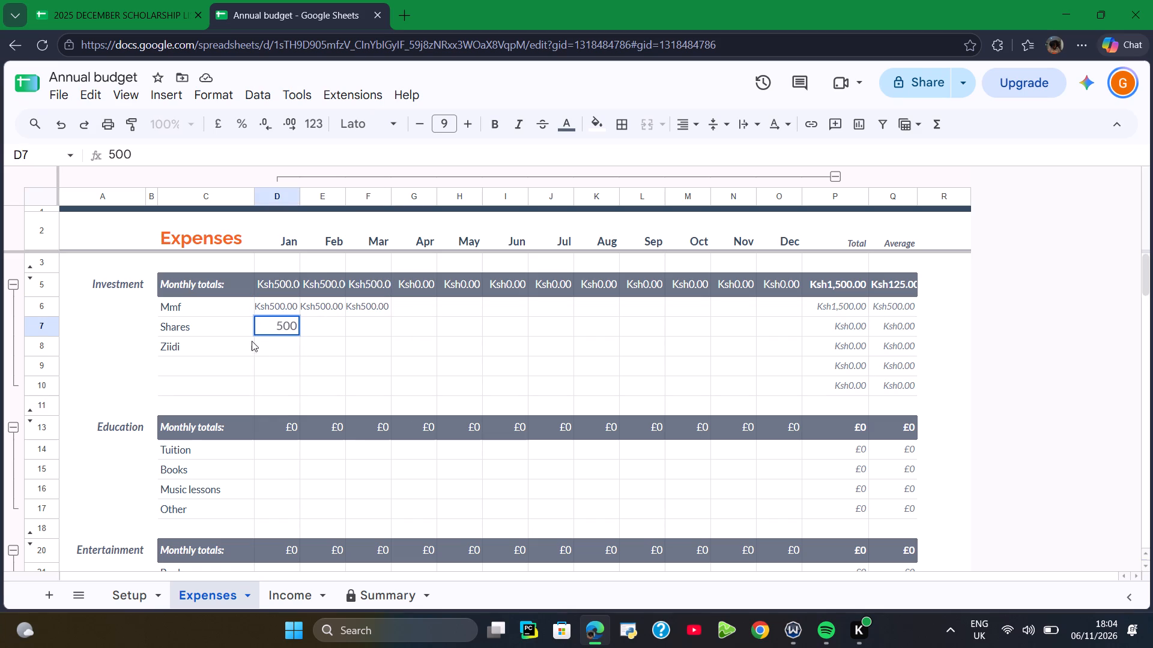
pyautogui.click(262, 347)
pyautogui.write('50')
pyautogui.press('0')
pyautogui.press('Return')
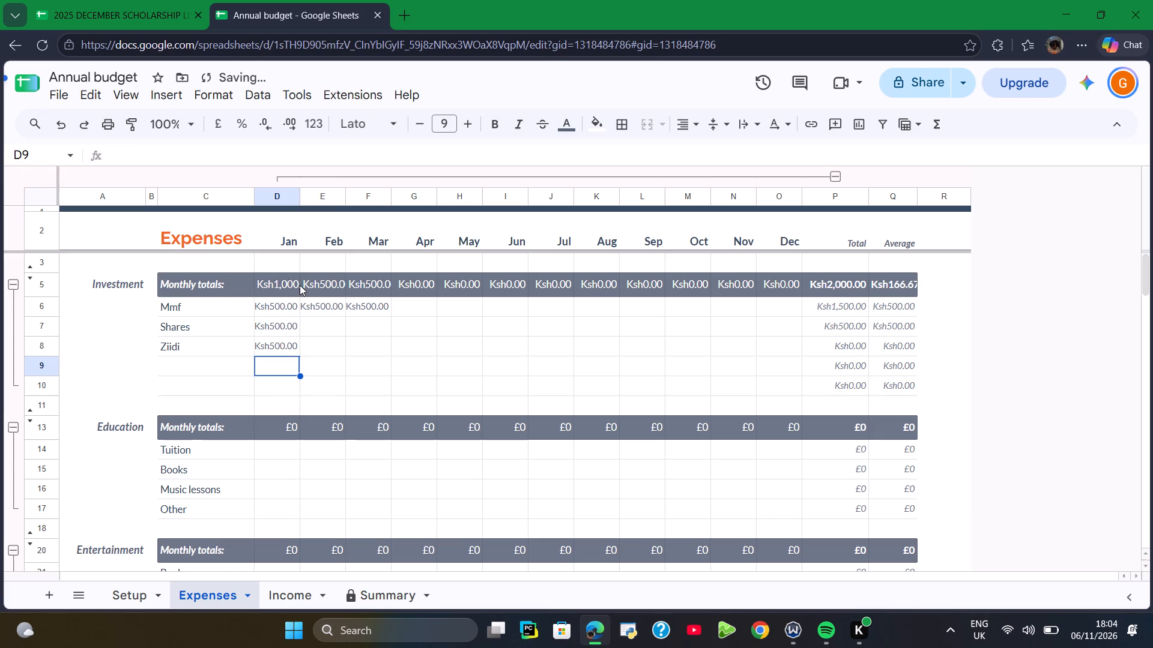
# Enter 500 as the February amount for both Shares and Ziidi in cells E7 and E8.
pyautogui.click(261, 302)
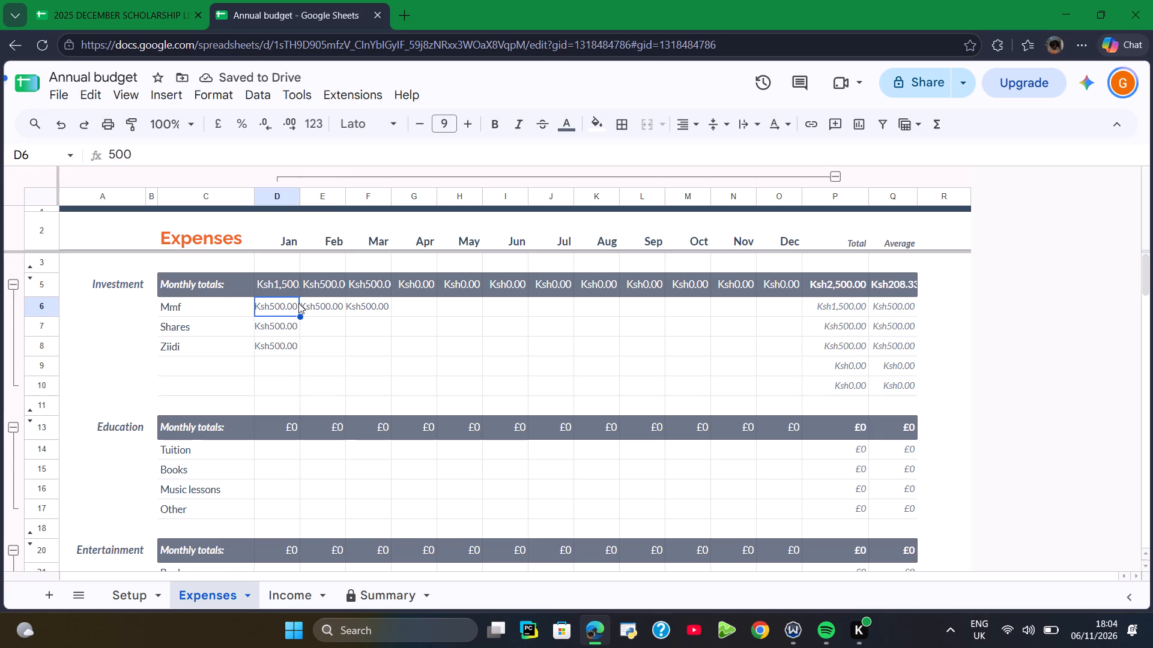
pyautogui.click(328, 319)
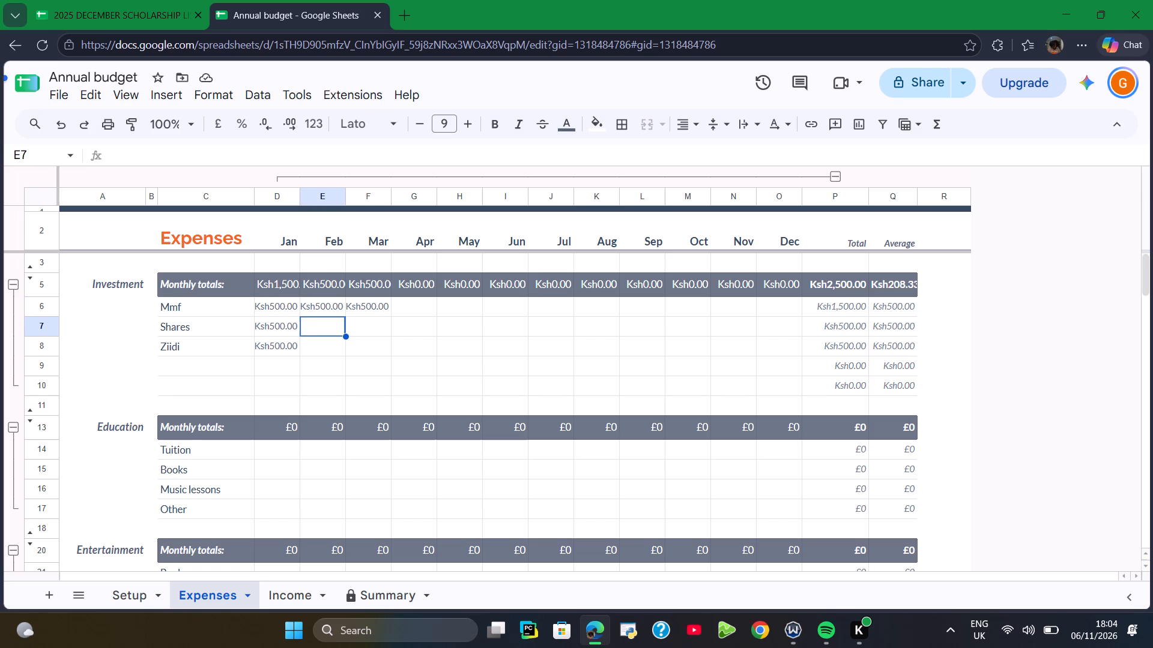
pyautogui.click(337, 306)
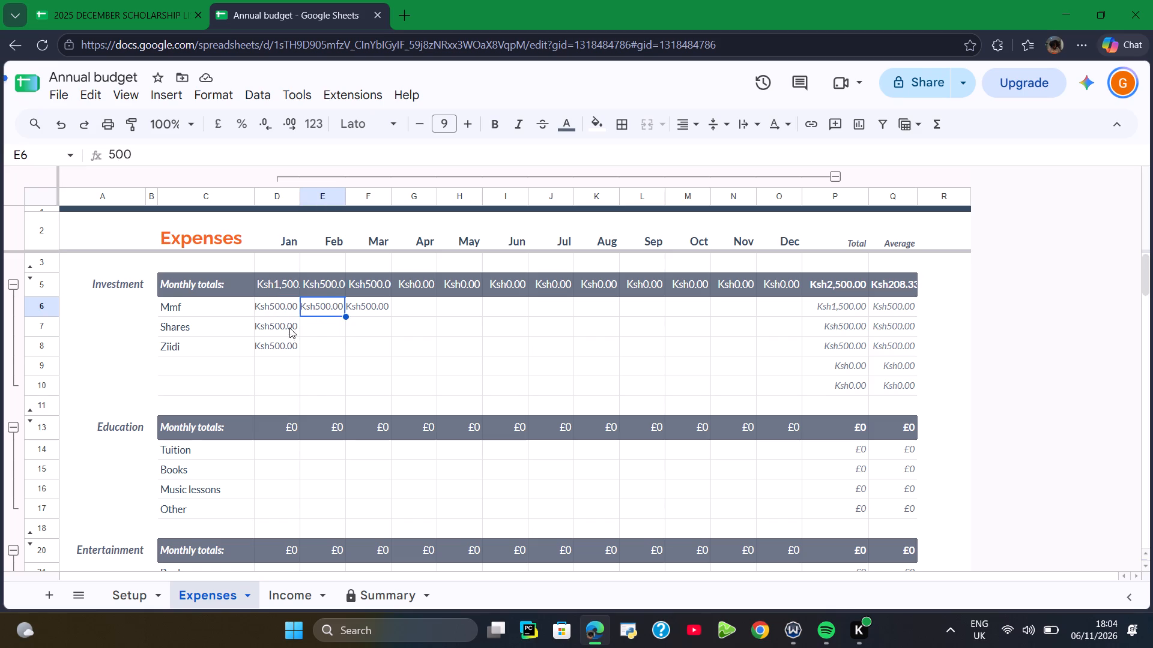
pyautogui.click(318, 324)
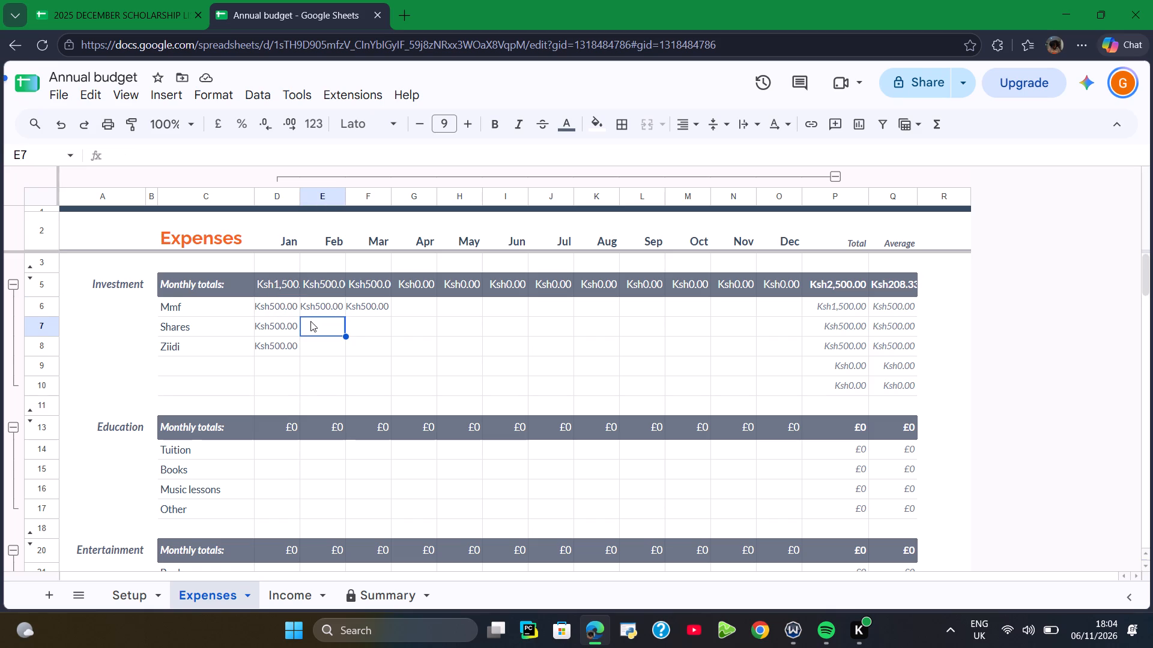
pyautogui.write('500')
pyautogui.press('Return')
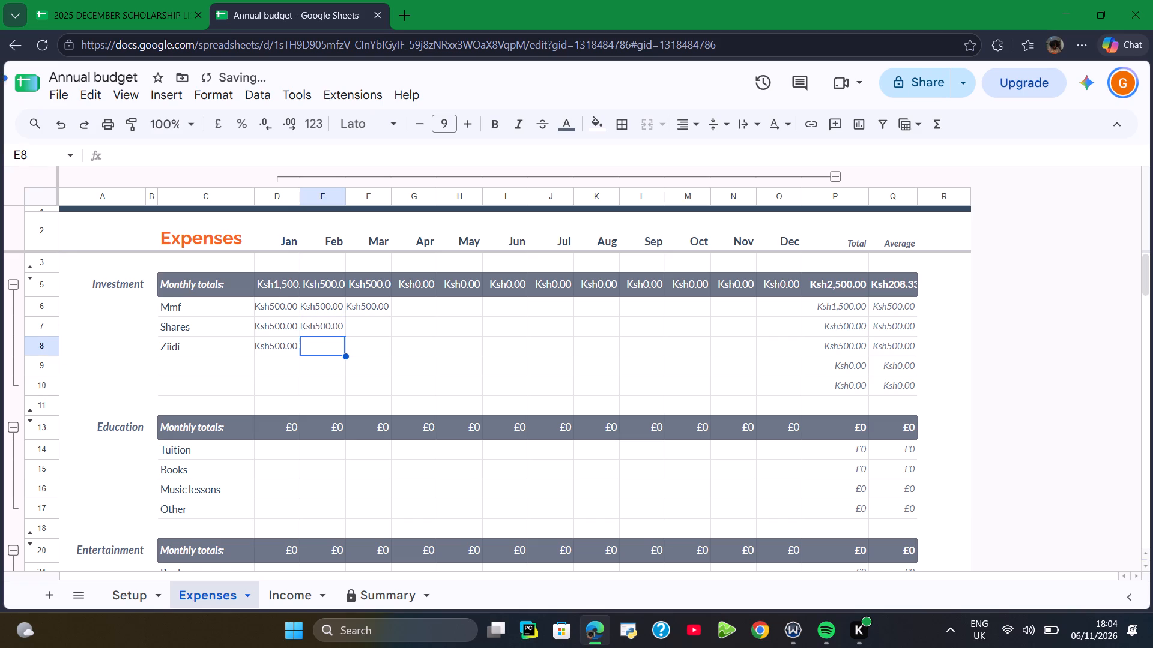
pyautogui.write('500')
pyautogui.press('Return')
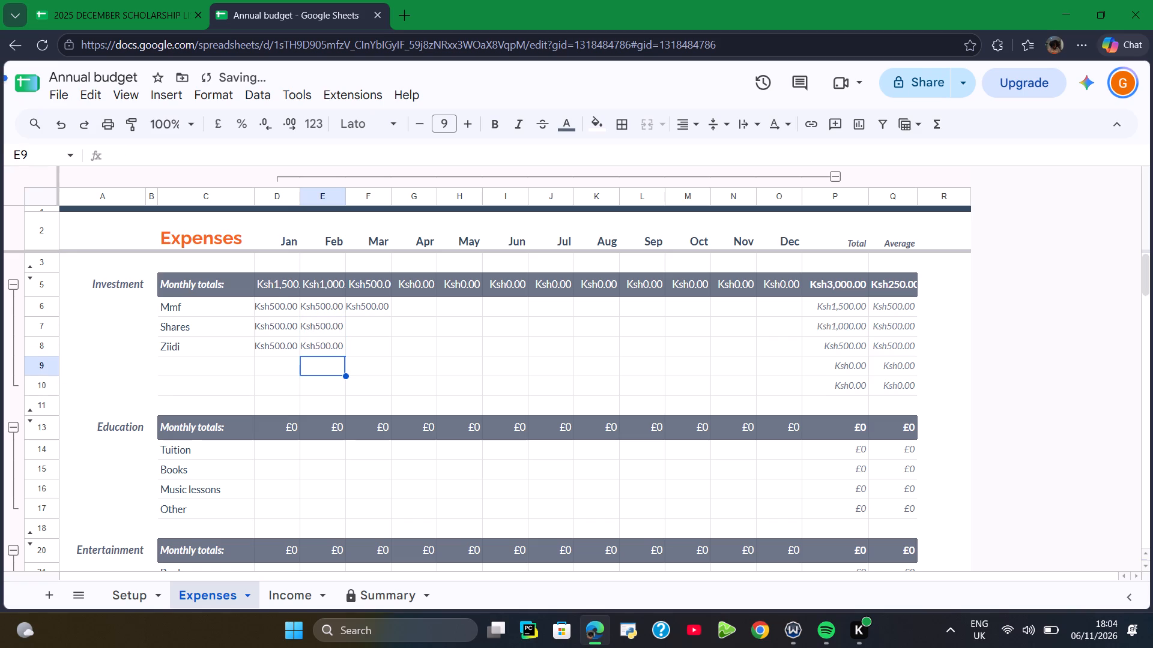
# Enter 500 as the March amount for both Ziidi and Shares in cells F8 and F7.
pyautogui.press('Right')
pyautogui.press('Up')
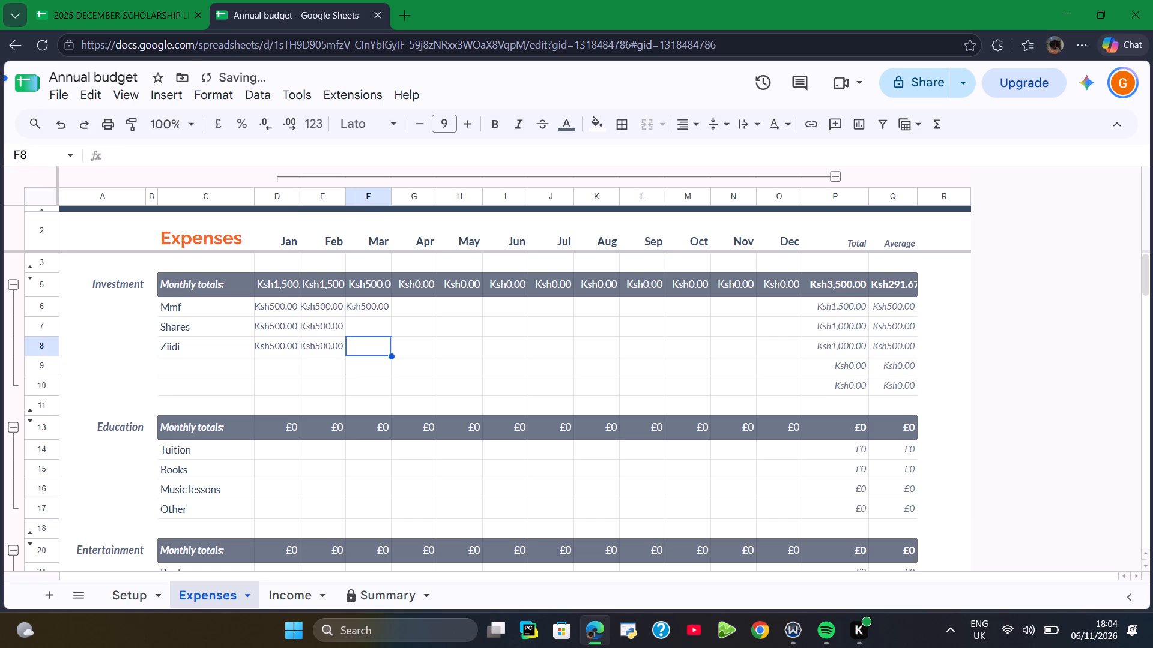
pyautogui.write('500')
pyautogui.press('Up')
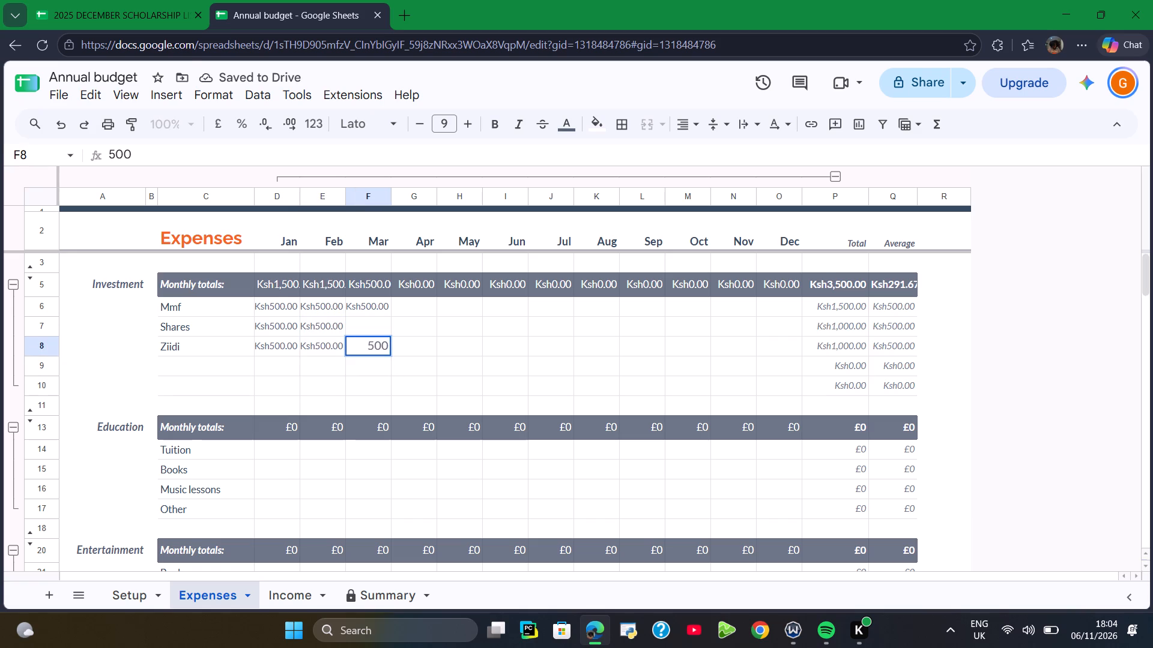
pyautogui.write('500')
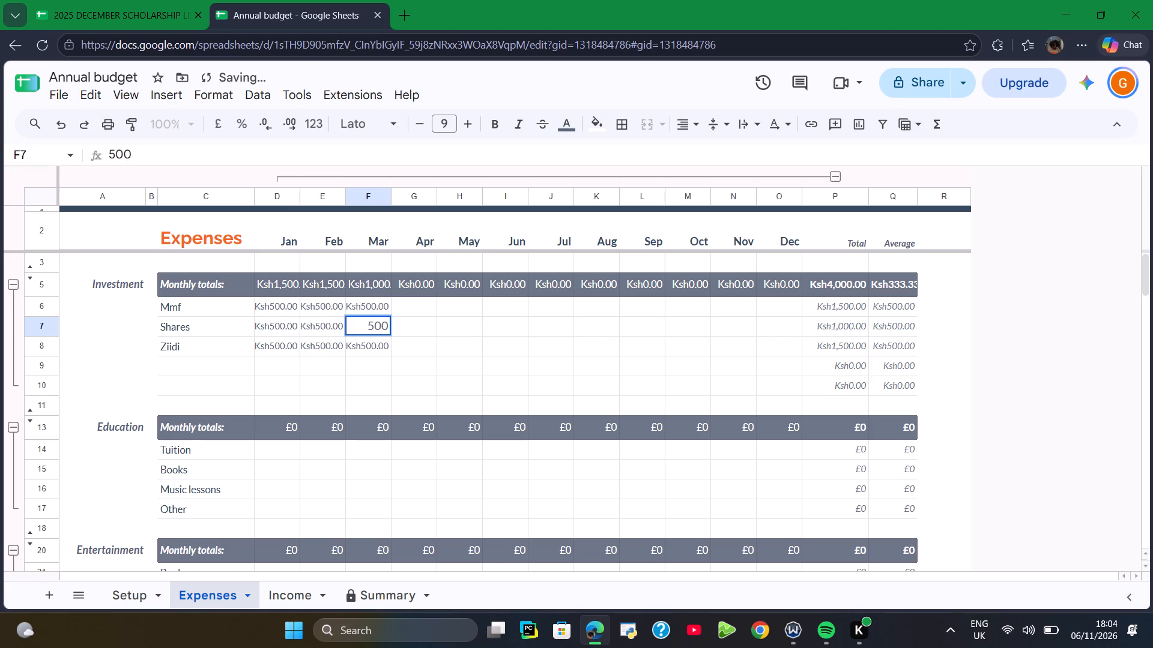
pyautogui.press('Right')
# Enter 500 as the Shares amount for each month from April to December in cells G7 to O7.
pyautogui.write('500')
pyautogui.press('Right')
pyautogui.write('500')
pyautogui.press('Right')
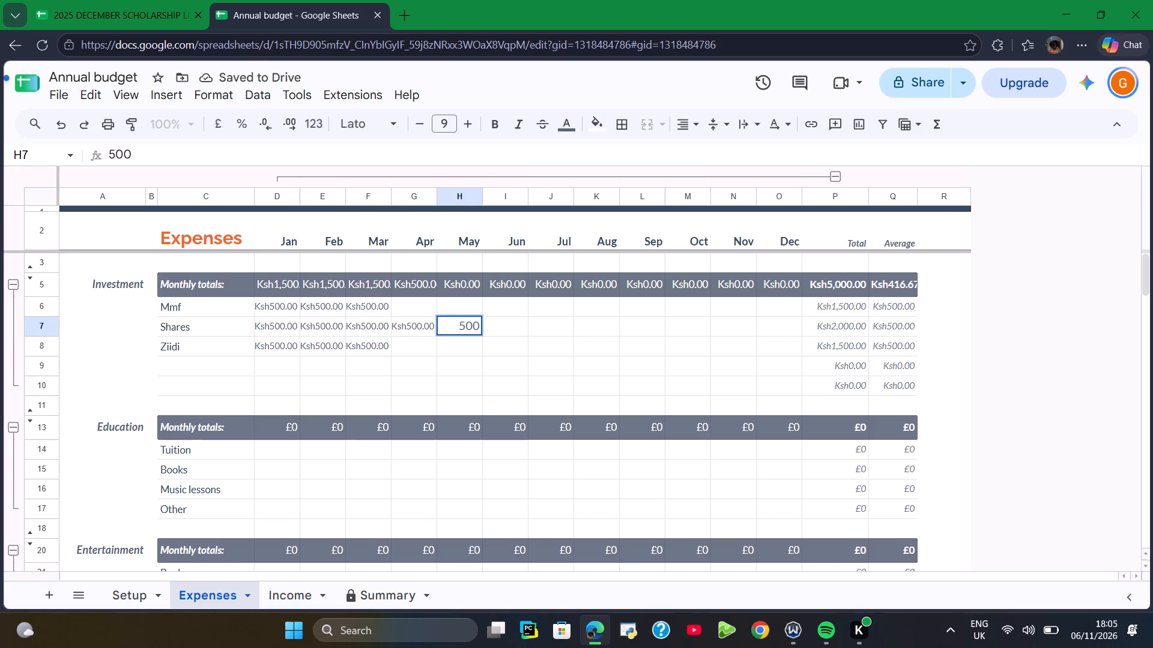
pyautogui.write('500')
pyautogui.press('Right')
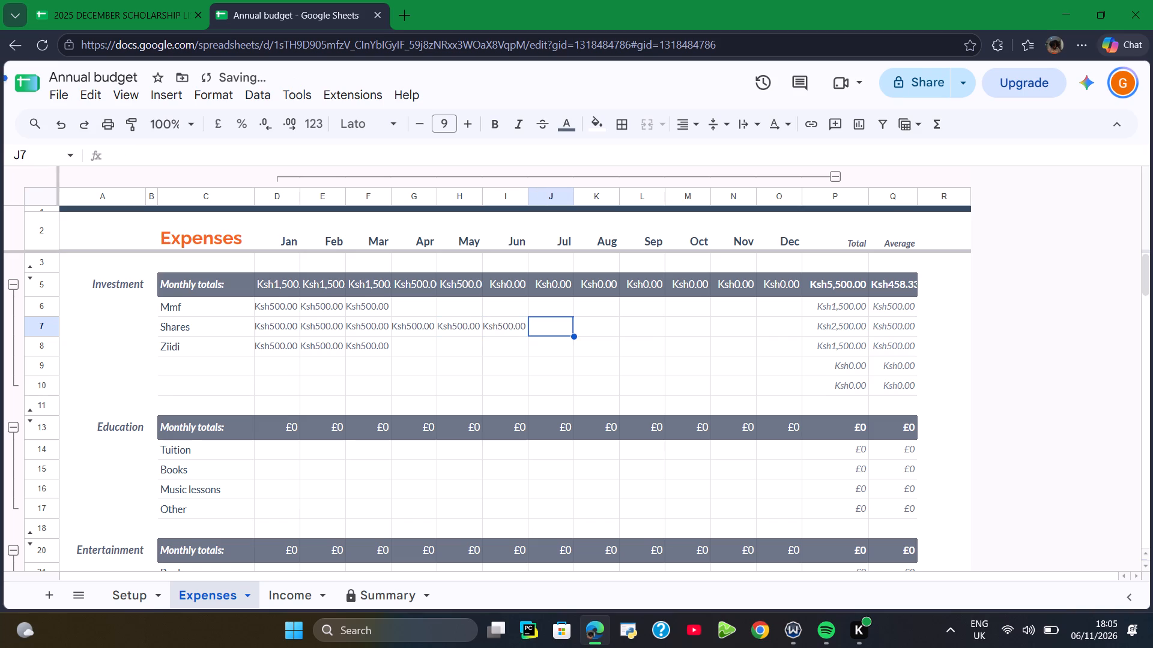
pyautogui.write('500')
pyautogui.press('Right')
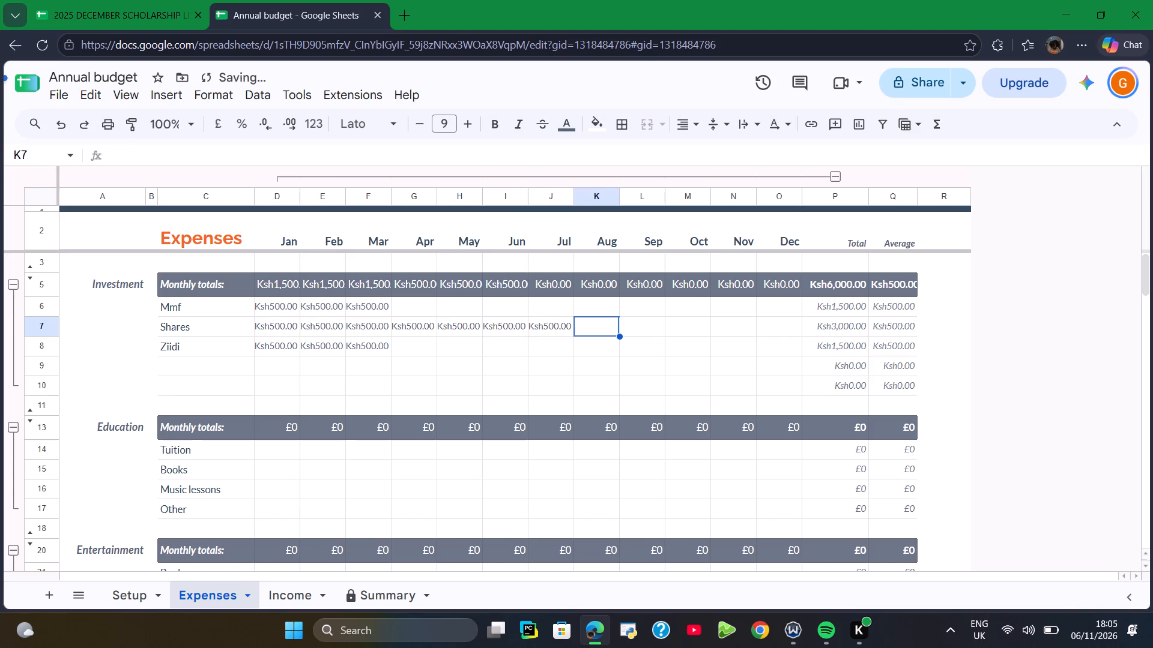
pyautogui.write('500')
pyautogui.press('Right')
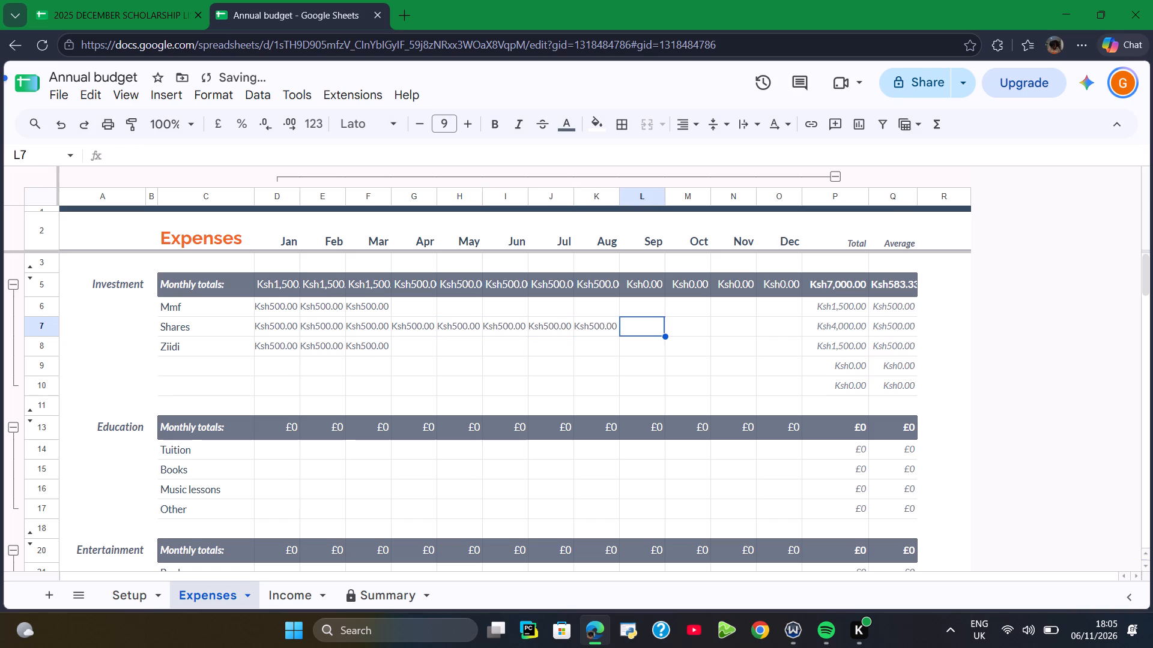
pyautogui.write('500')
pyautogui.press('Right')
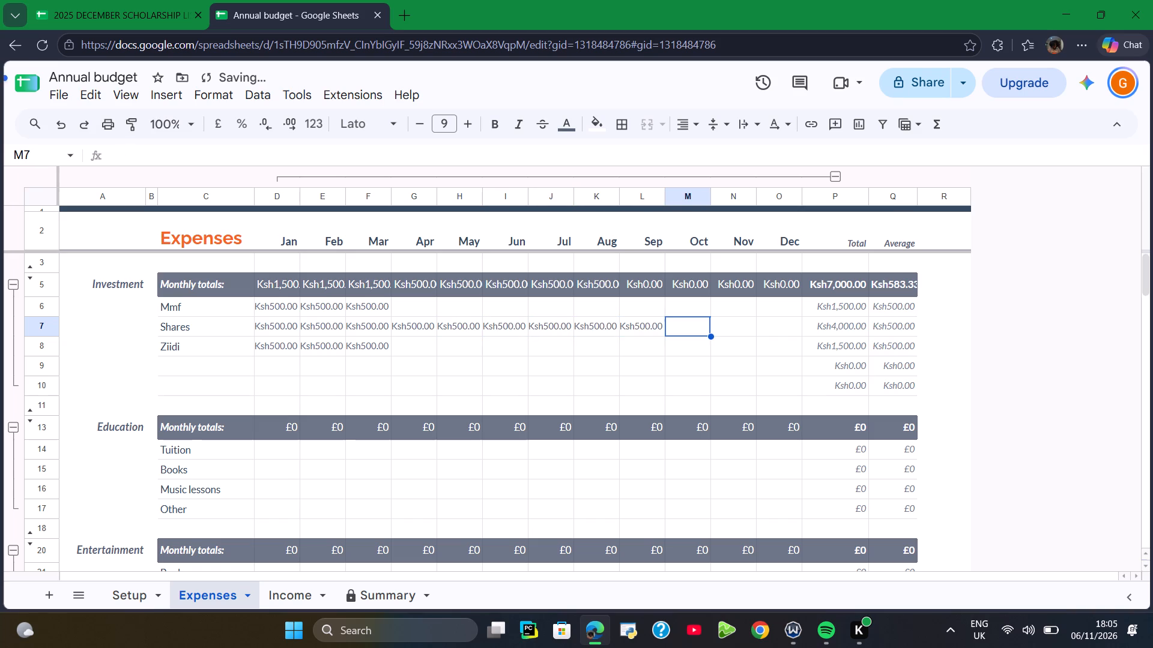
pyautogui.write('500')
pyautogui.press('Right')
pyautogui.write('500')
pyautogui.press('Right')
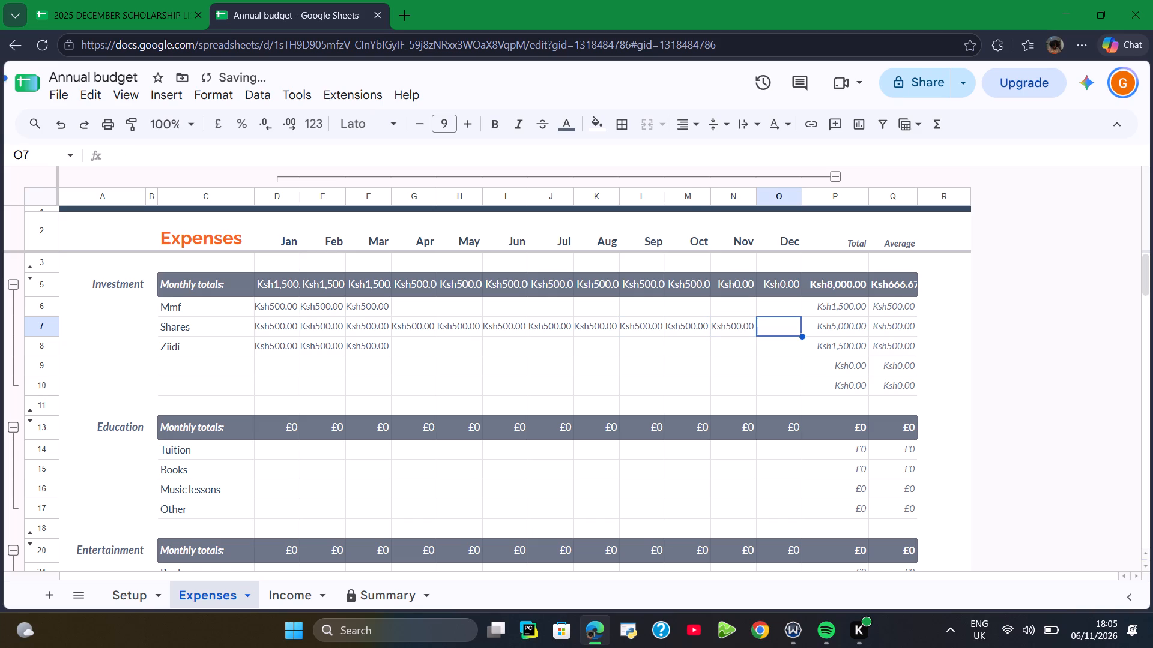
pyautogui.write('500')
pyautogui.press('Right')
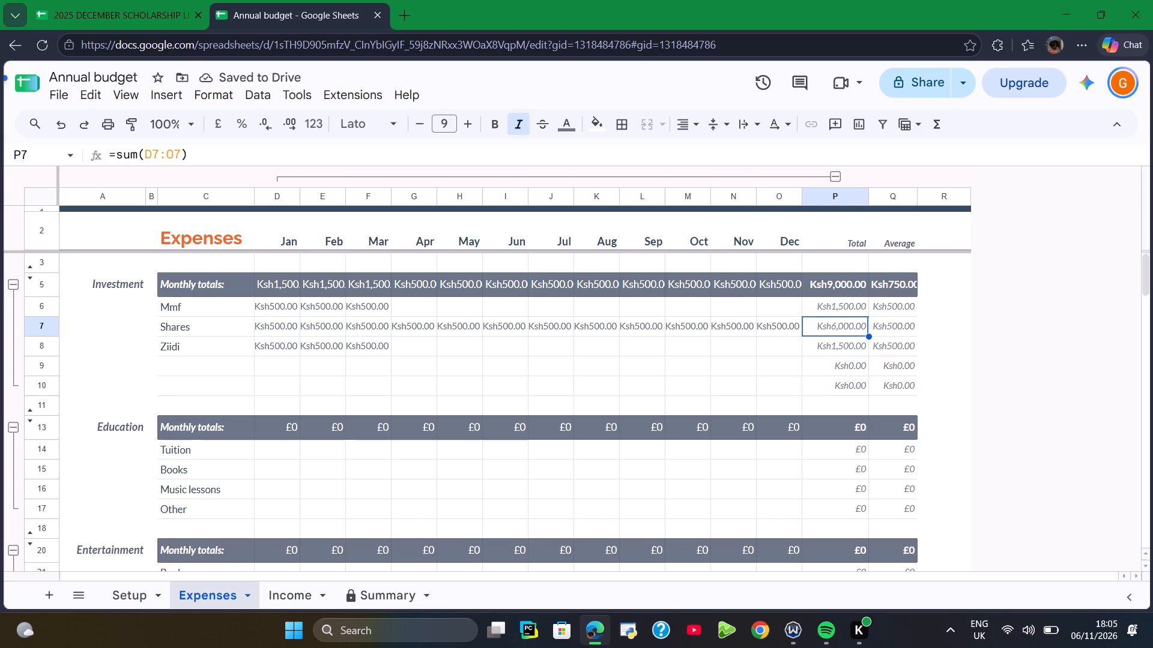
# Enter 500 as the December amount for Mmf in cell O6.
pyautogui.press('Up')
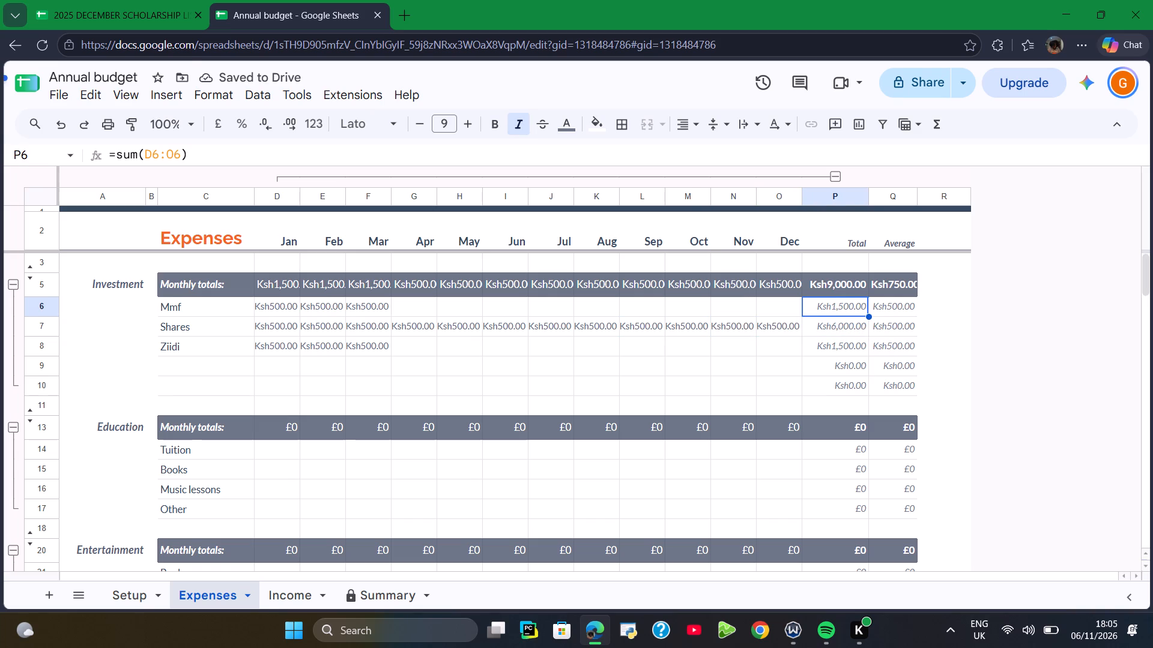
pyautogui.press('Left')
pyautogui.write('500')
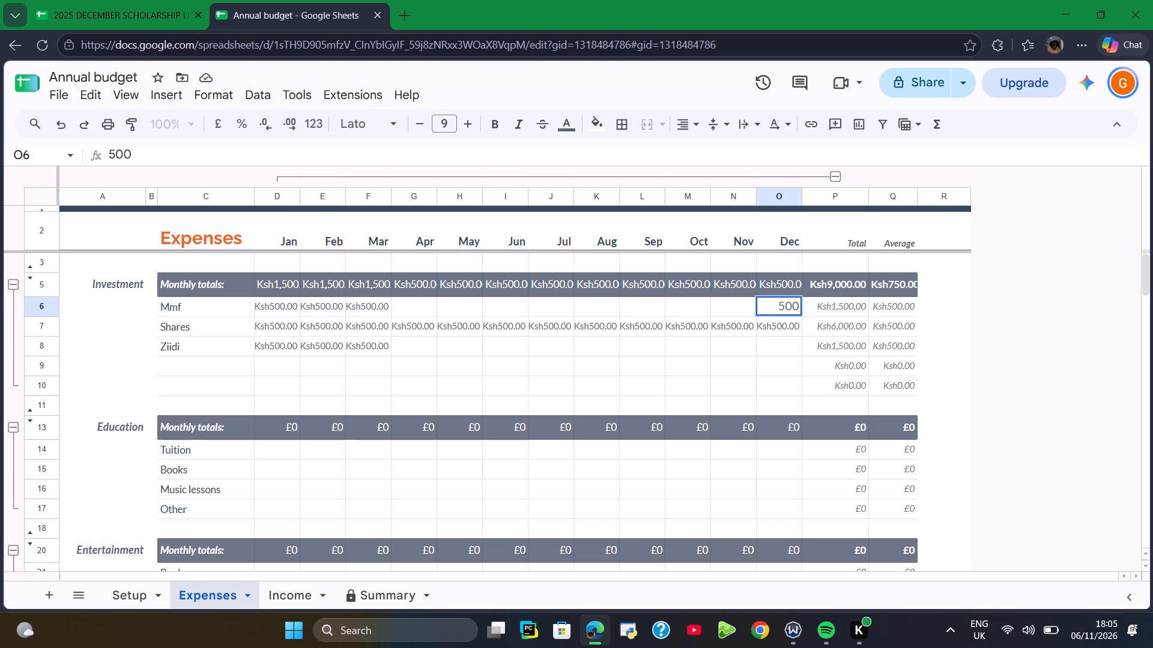
pyautogui.press('Right')
pyautogui.press('Left')
pyautogui.press('Left')
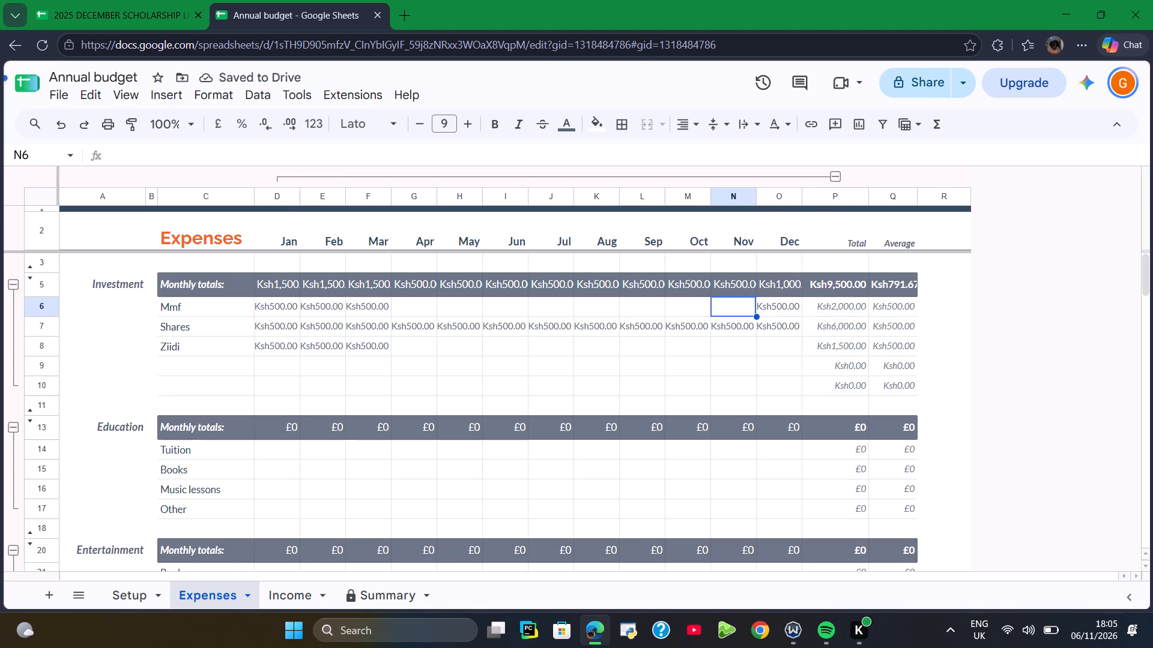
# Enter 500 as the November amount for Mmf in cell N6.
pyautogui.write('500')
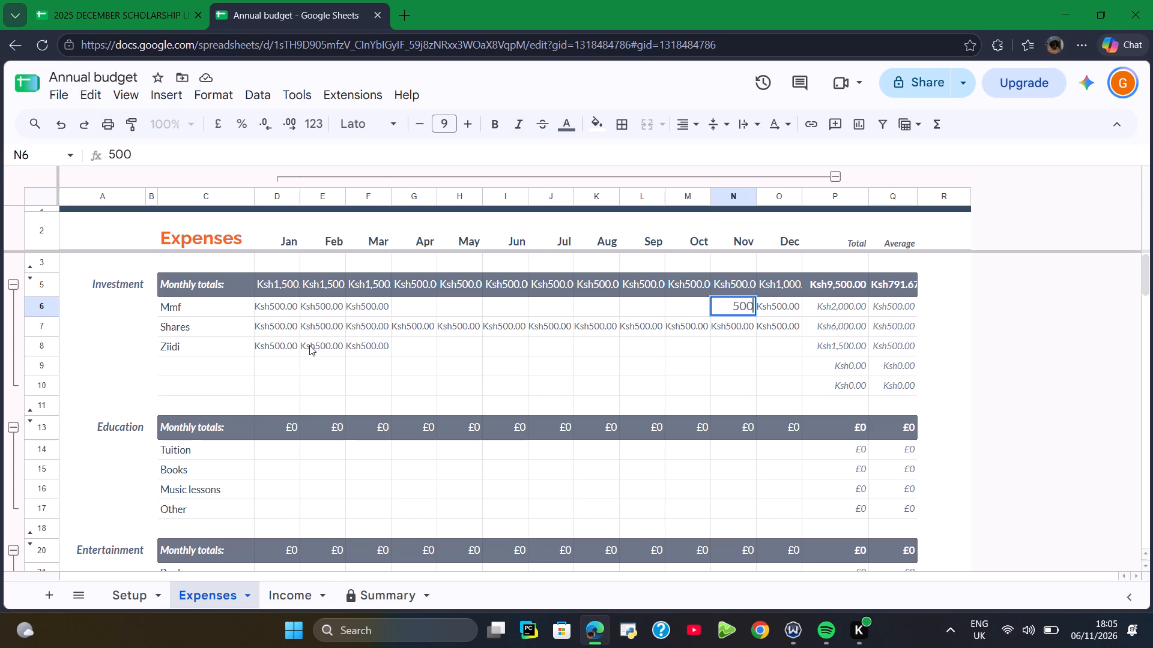
# Clear the February and March amounts for Mmf, Shares and Ziidi in cells E6 to F8.
pyautogui.click(309, 345)
pyautogui.press('BackSpace')
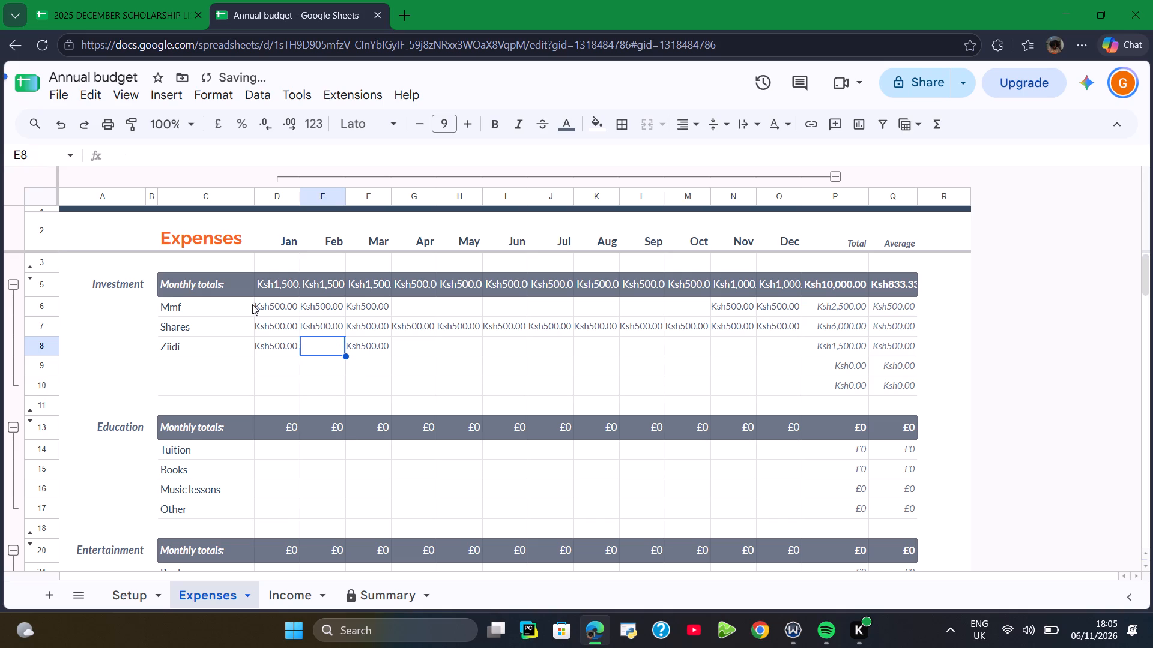
pyautogui.click(328, 325)
pyautogui.press('BackSpace')
pyautogui.click(338, 310)
pyautogui.press('BackSpace')
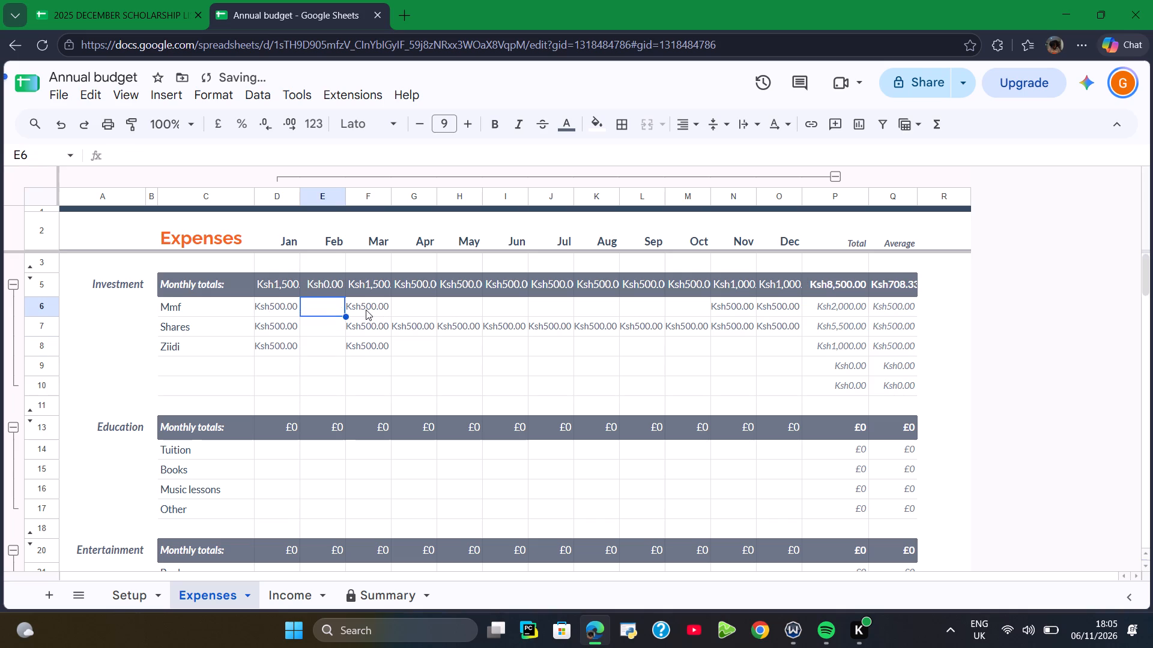
pyautogui.click(366, 310)
pyautogui.press('BackSpace')
pyautogui.click(375, 324)
pyautogui.press('BackSpace')
pyautogui.click(379, 347)
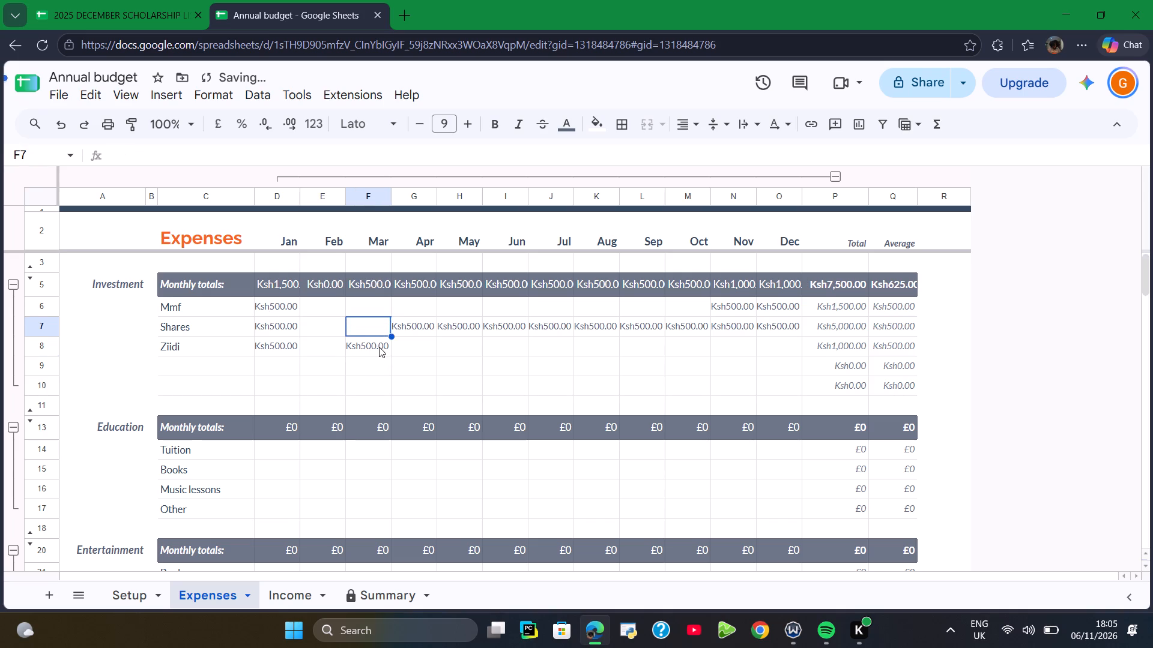
pyautogui.press('BackSpace')
# Clear the Shares amounts for each month from April to December in cells G7 to O7.
pyautogui.click(422, 328)
pyautogui.press('BackSpace')
pyautogui.click(449, 326)
pyautogui.press('BackSpace')
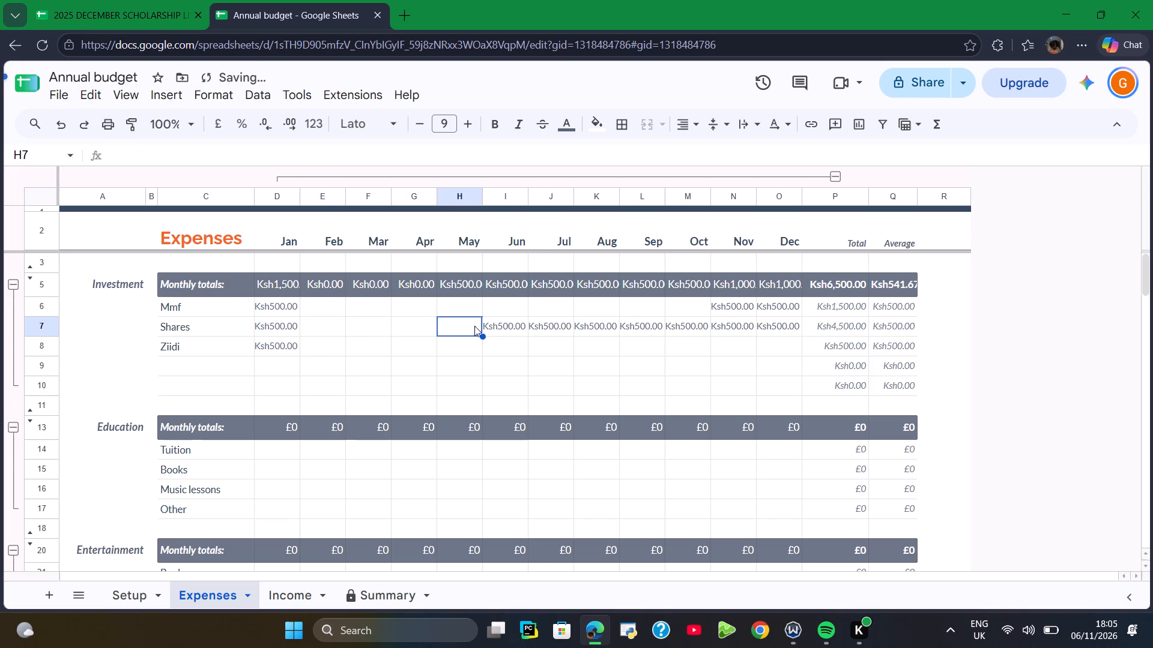
pyautogui.click(528, 327)
pyautogui.press('BackSpace')
pyautogui.click(549, 326)
pyautogui.press('BackSpace')
pyautogui.click(587, 326)
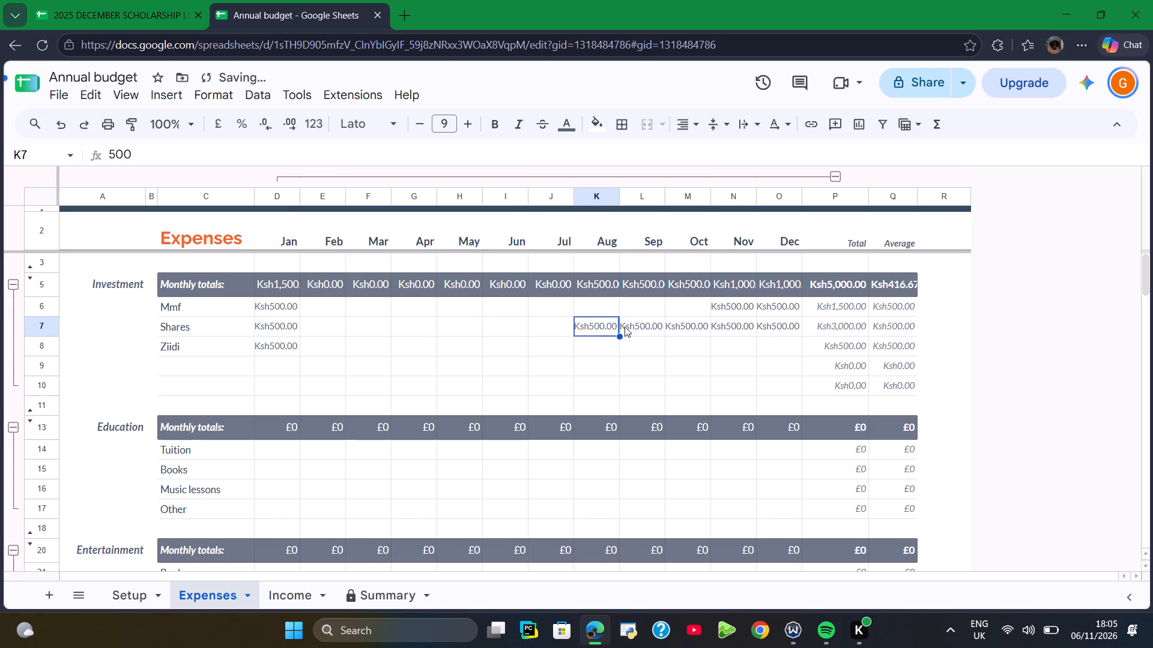
pyautogui.press('BackSpace')
pyautogui.click(635, 327)
pyautogui.press('BackSpace')
pyautogui.click(685, 325)
pyautogui.press('BackSpace')
pyautogui.click(726, 324)
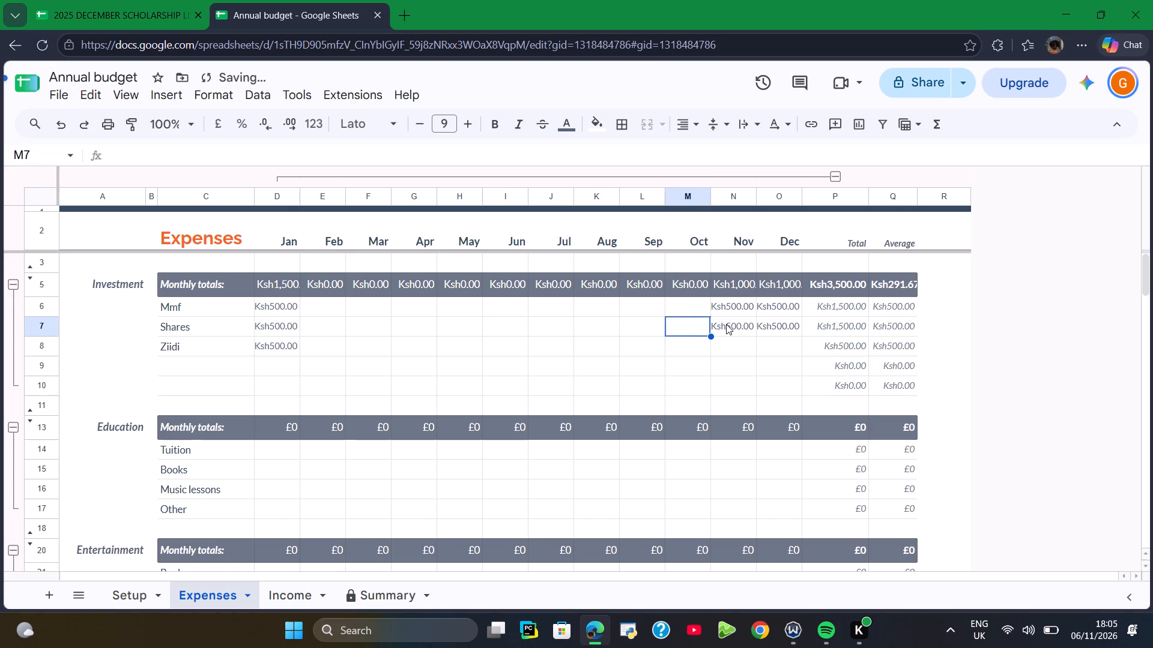
pyautogui.press('BackSpace')
pyautogui.click(779, 329)
pyautogui.press('BackSpace')
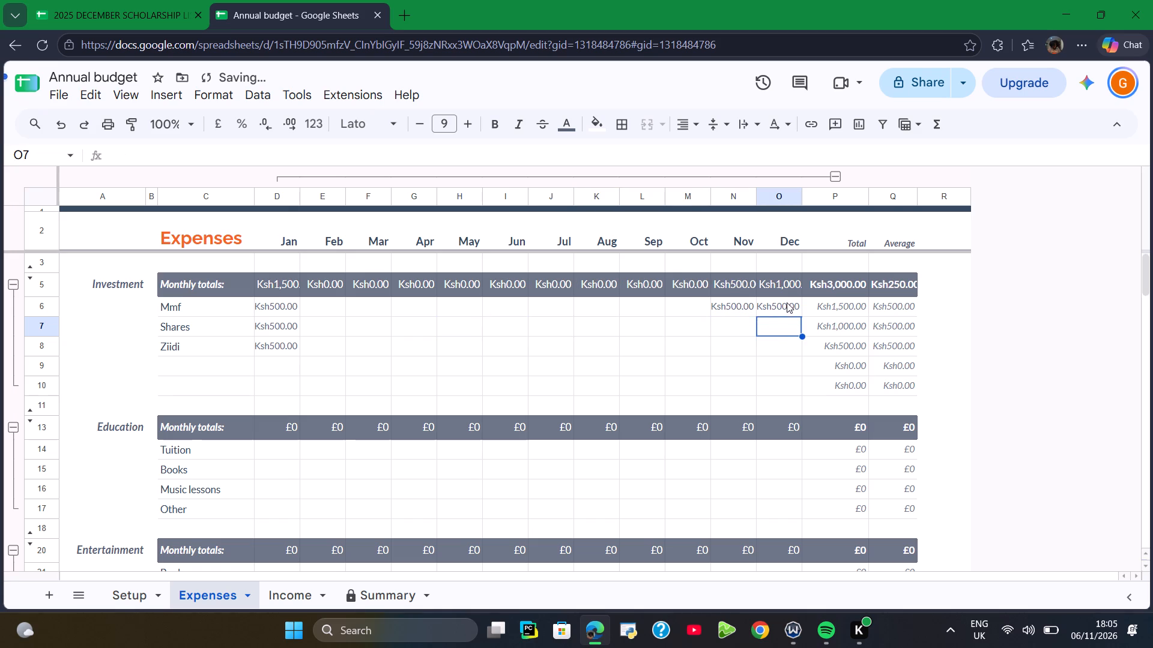
# Clear the December and November amounts for Mmf in cells O6 and N6.
pyautogui.click(787, 303)
pyautogui.press('BackSpace')
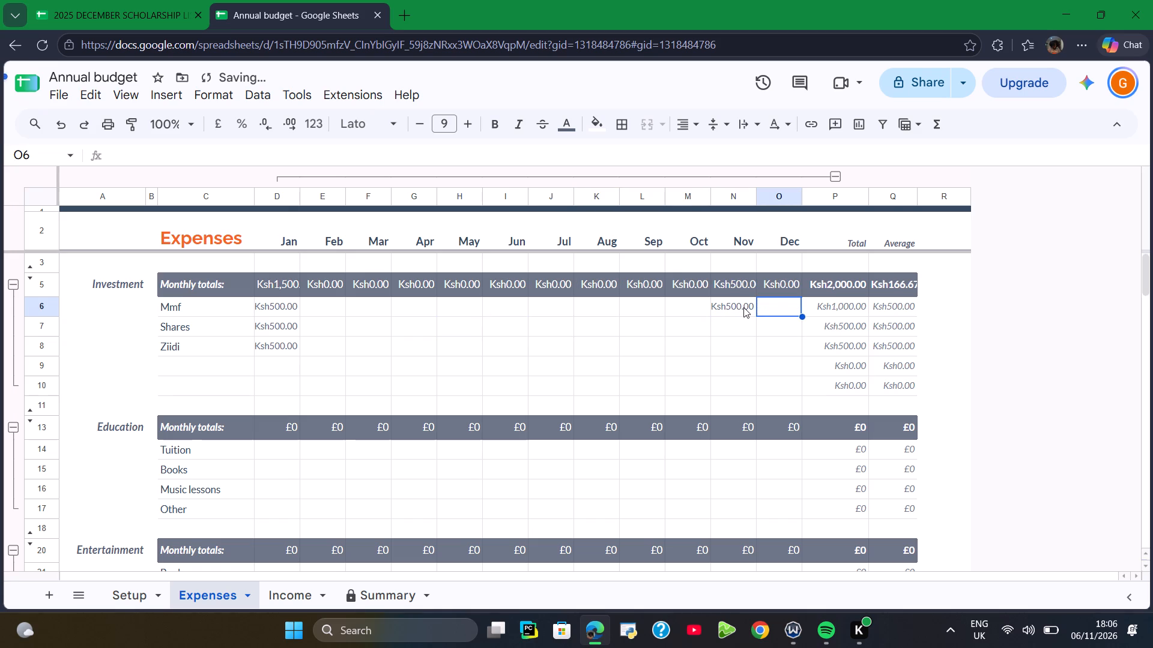
pyautogui.click(728, 306)
pyautogui.press('BackSpace')
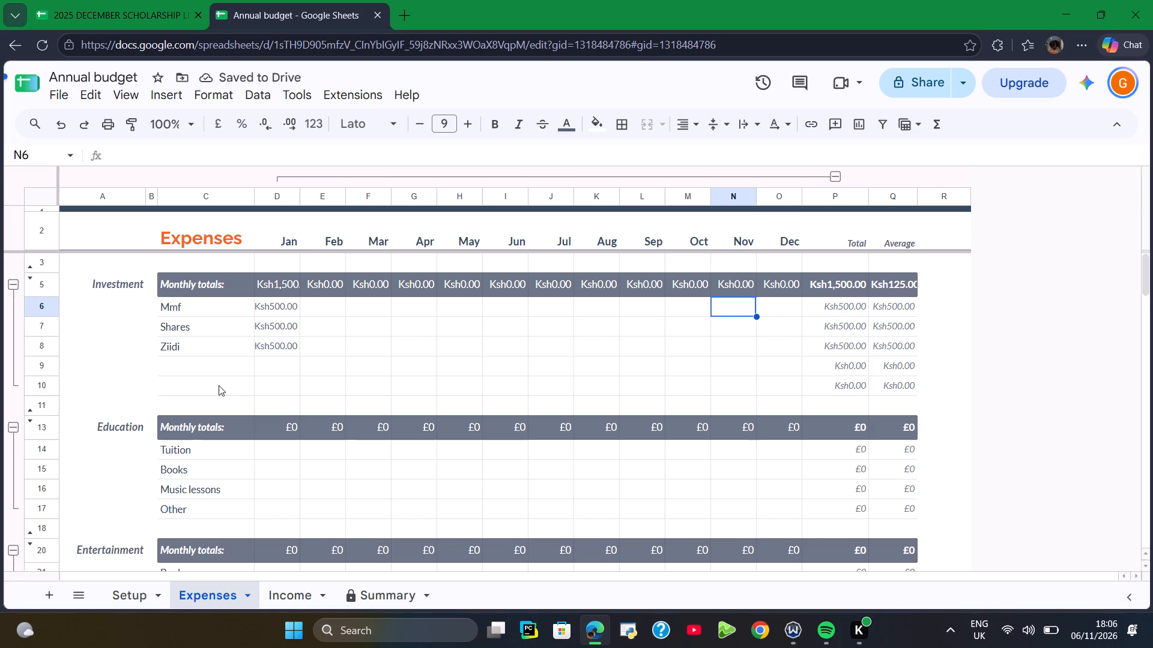
# Delete the Total formulas for Ziidi, Shares and Mmf in cells P8, P7 and P6.
pyautogui.click(831, 341)
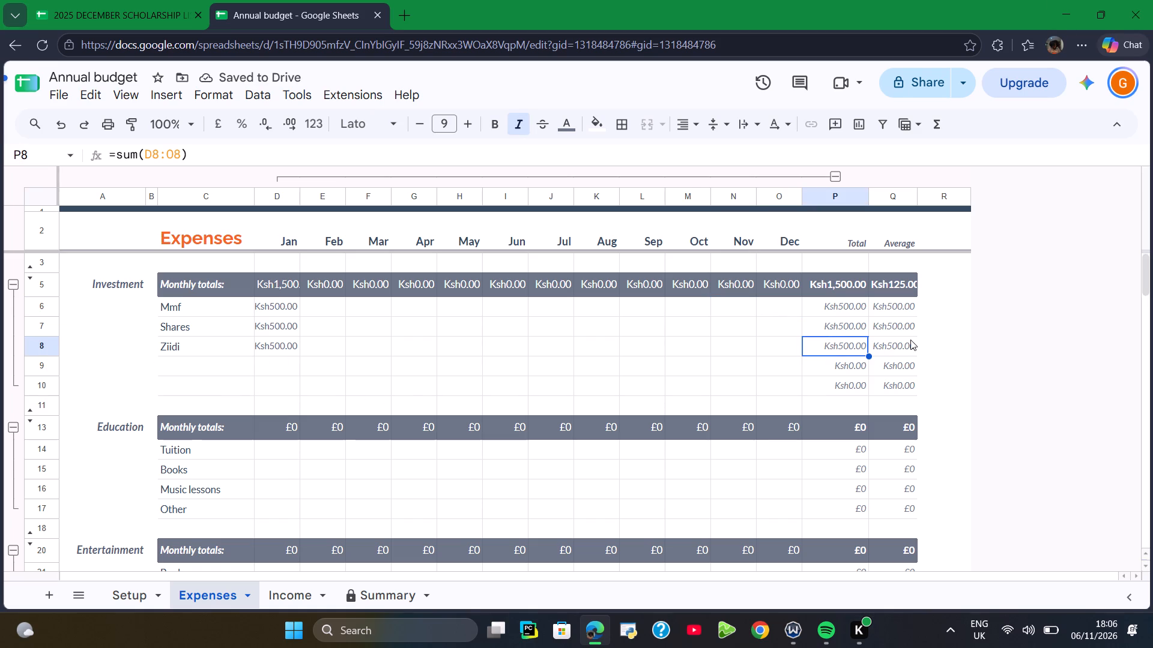
pyautogui.press('BackSpace')
pyautogui.click(845, 326)
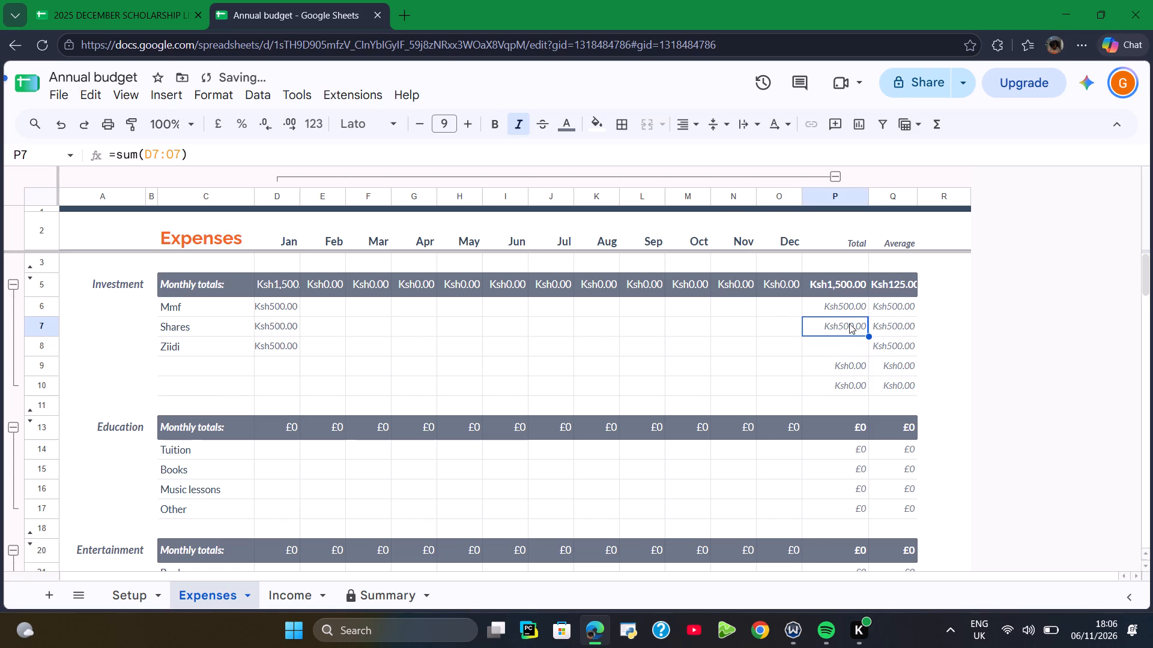
pyautogui.press('BackSpace')
pyautogui.click(835, 304)
pyautogui.press('BackSpace')
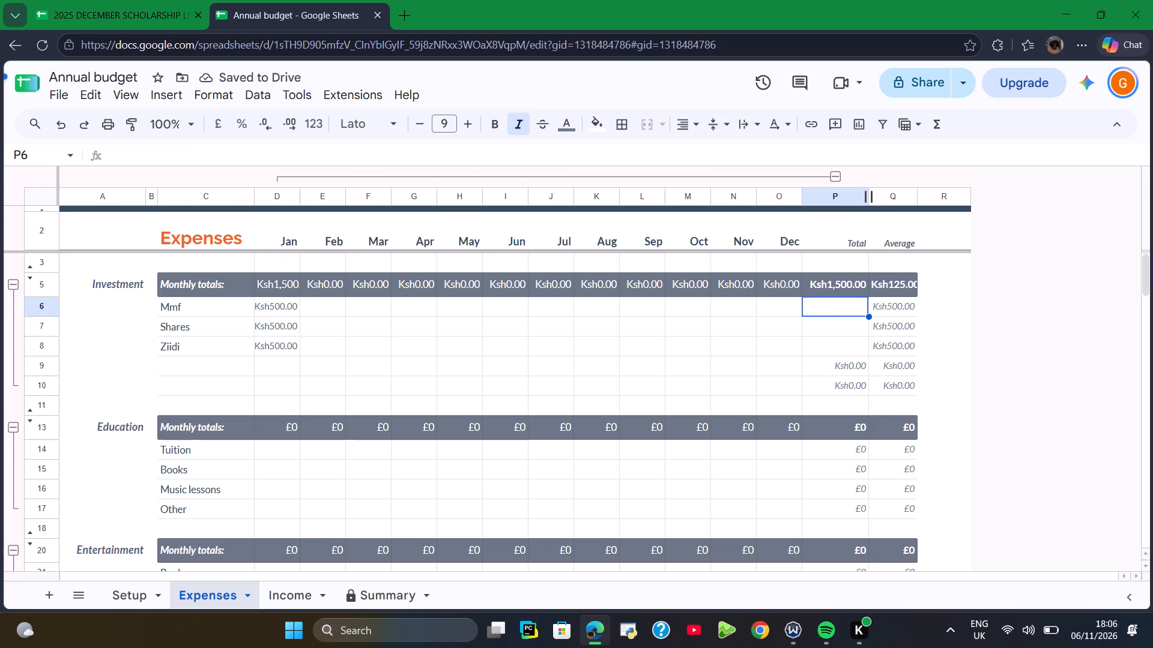
# Widen the Total and Average columns, P and Q, so the Kenyan shilling amounts fit.
pyautogui.moveTo(870, 192); pyautogui.dragTo(883, 191)
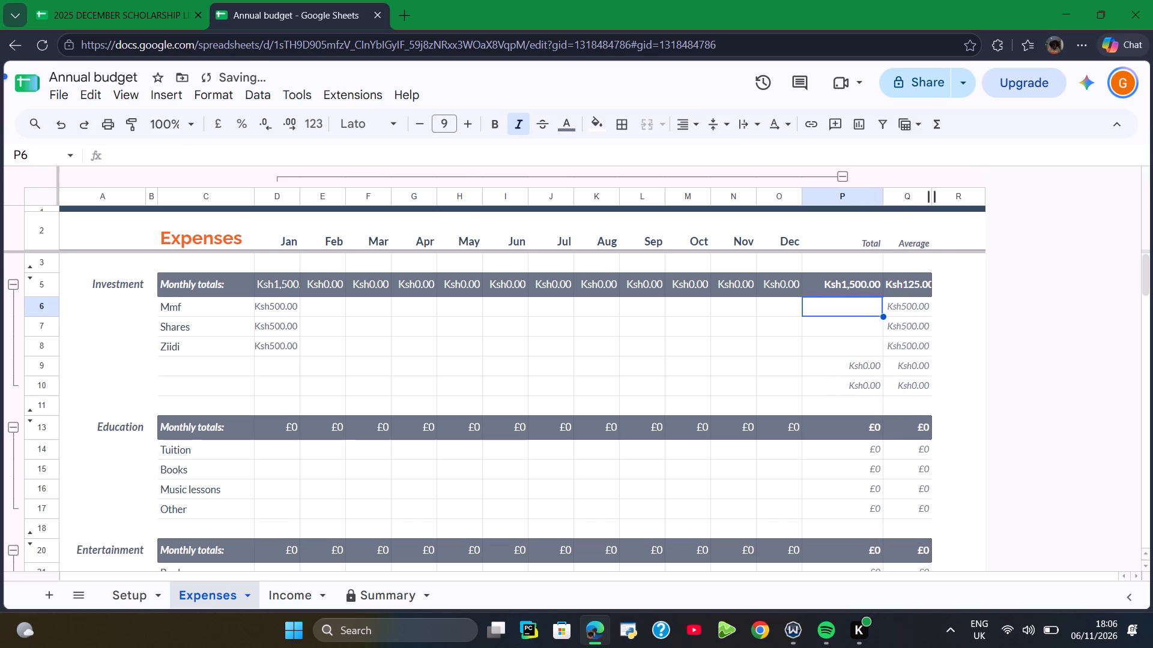
pyautogui.moveTo(933, 197); pyautogui.dragTo(956, 195)
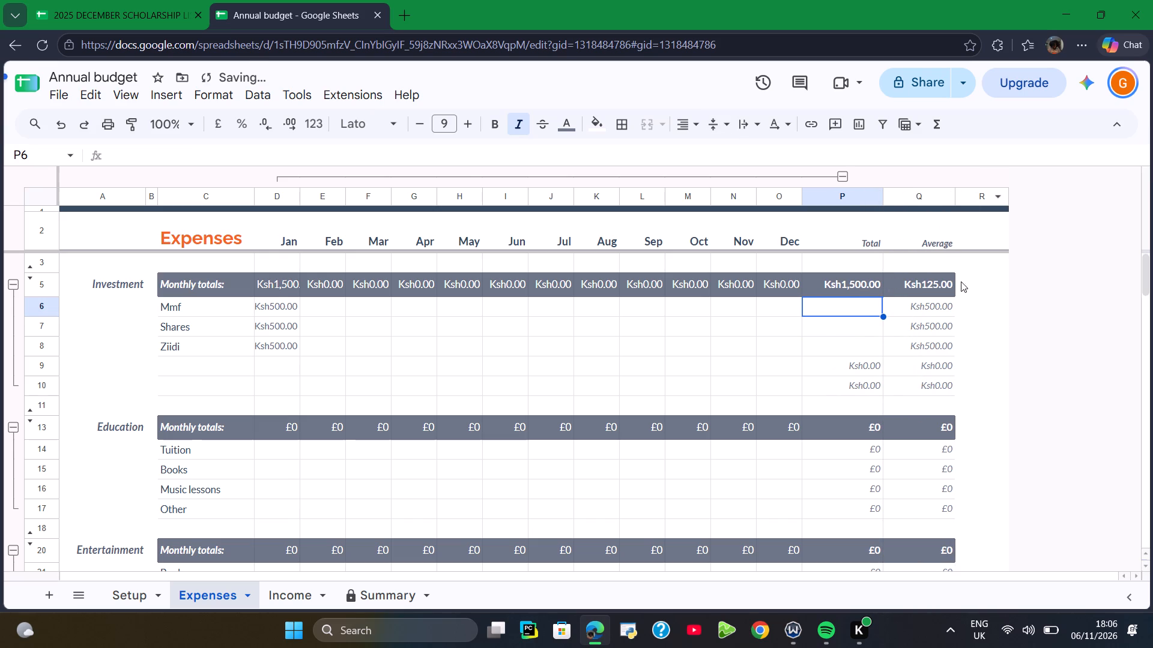
# Delete the Total formulas for the two empty Investment rows in cells P9 and P10.
pyautogui.click(871, 369)
pyautogui.press('BackSpace')
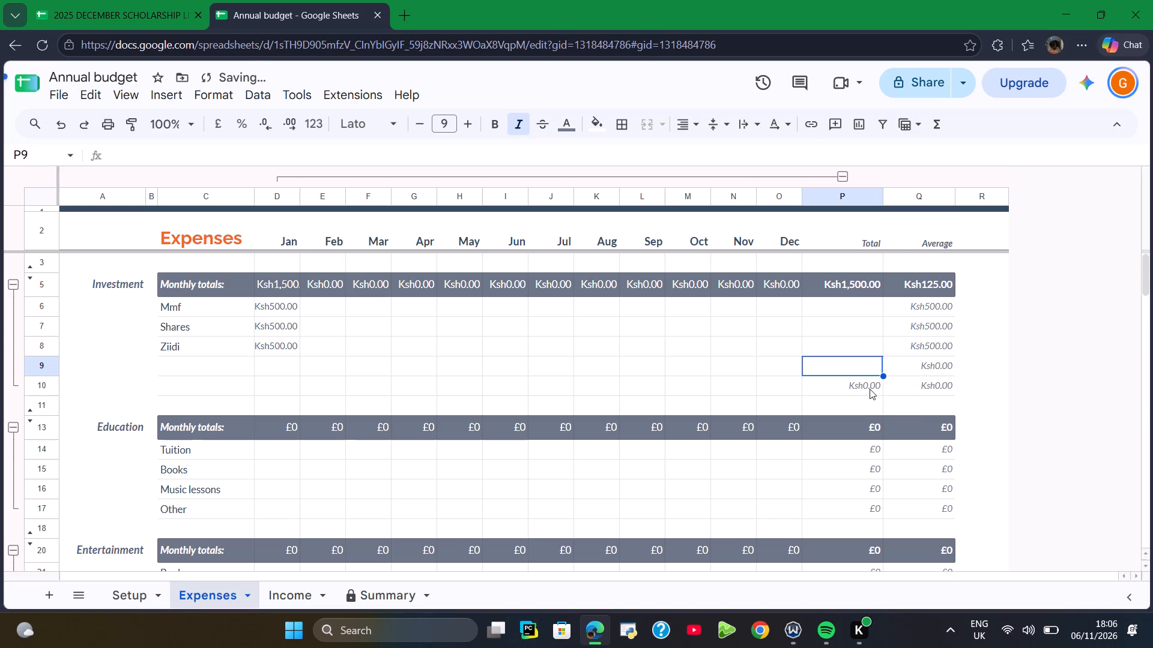
pyautogui.click(870, 389)
pyautogui.press('BackSpace')
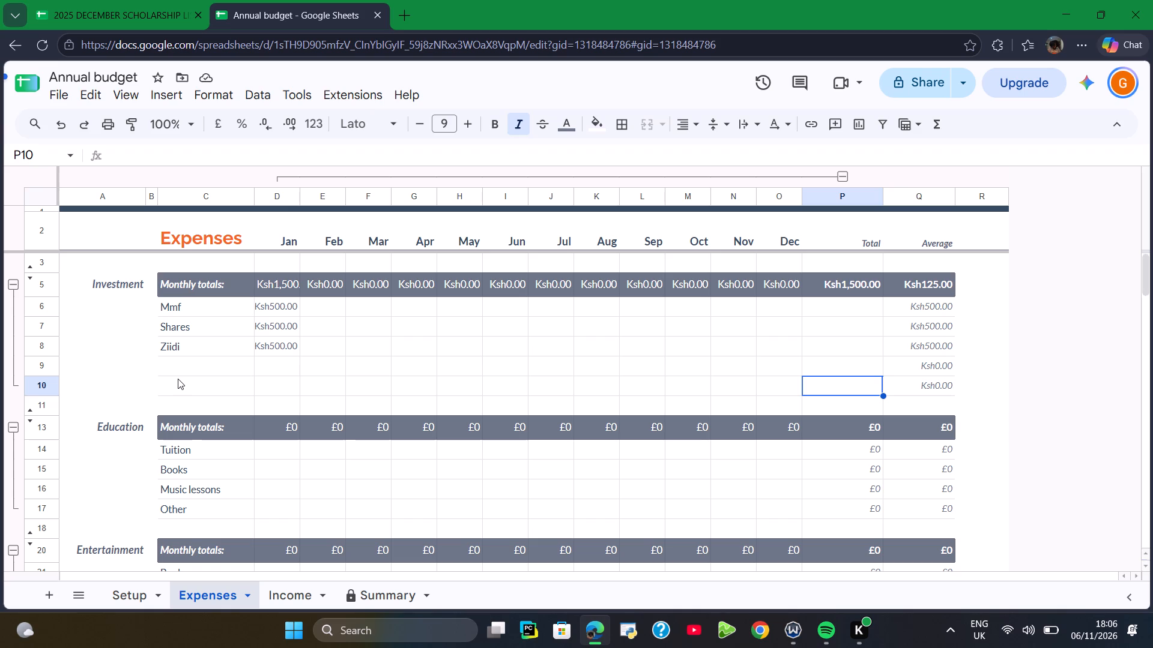
# Replace the Mmf category name in cell C6 with Vuka.
pyautogui.click(292, 308)
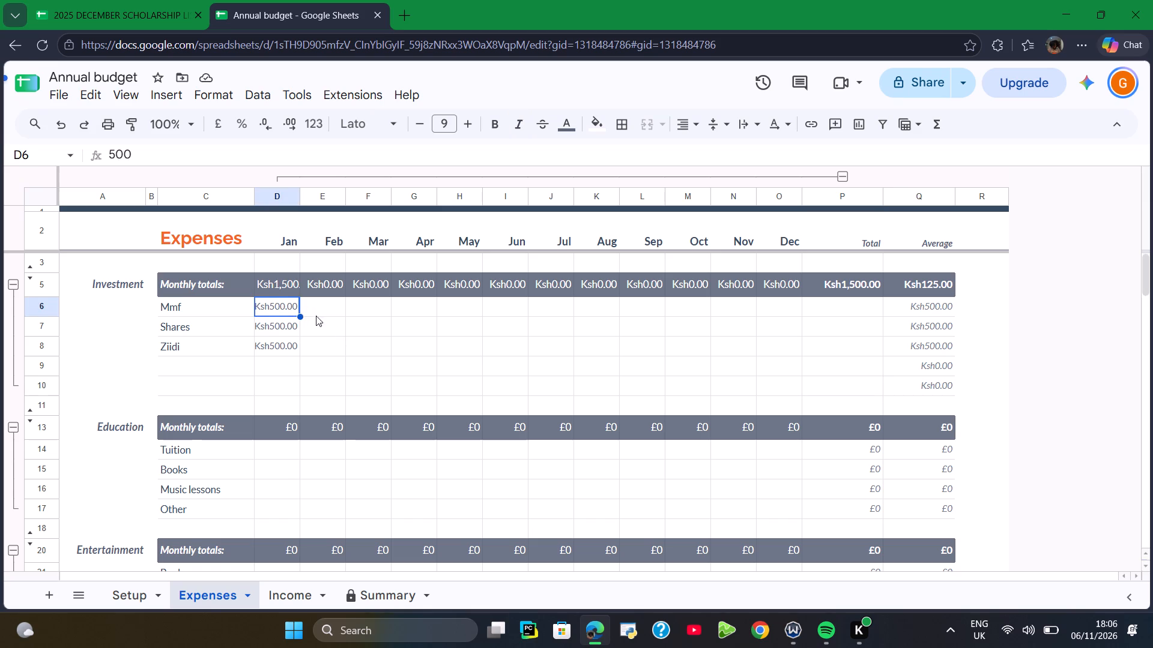
pyautogui.click(183, 306)
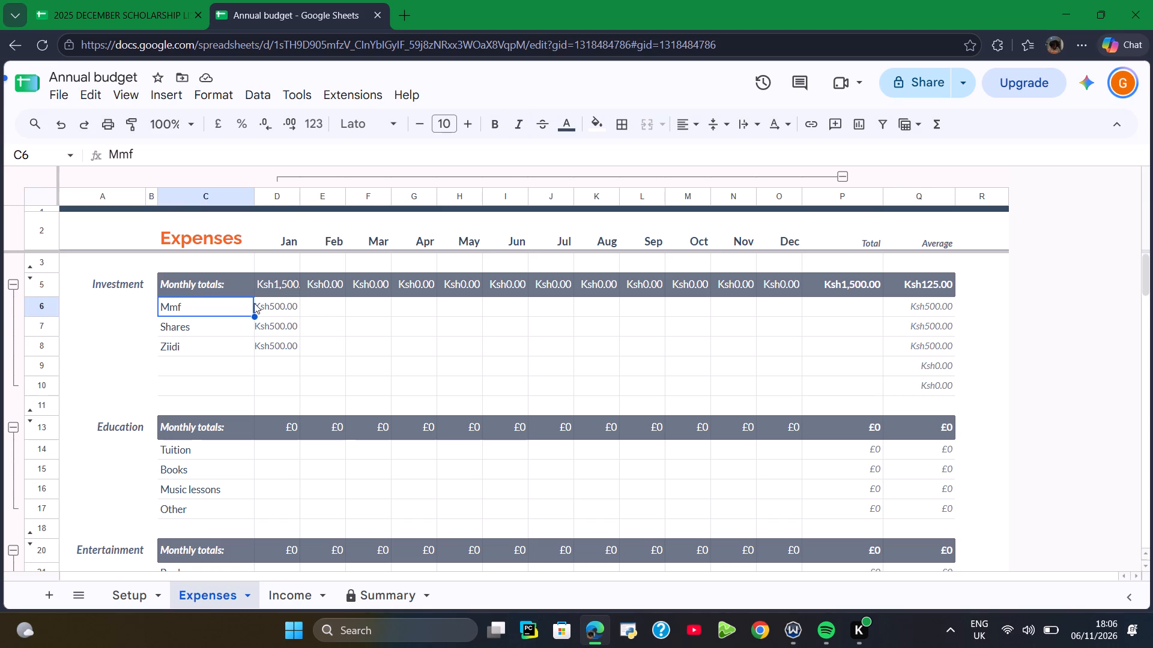
pyautogui.press('BackSpace')
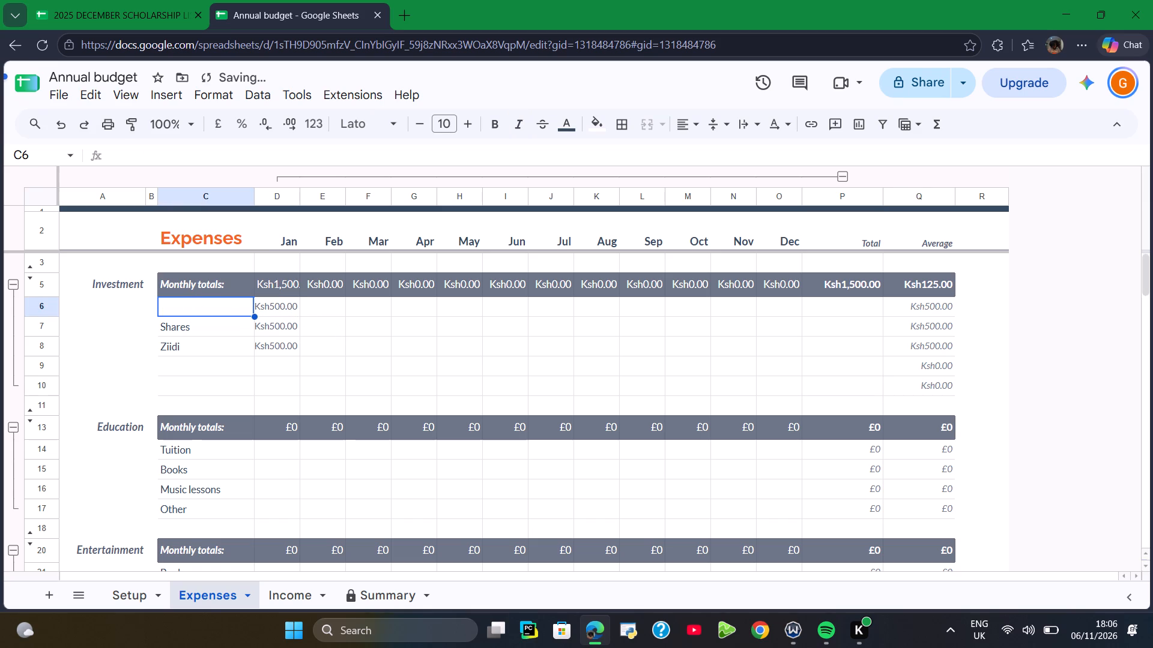
pyautogui.write('vi')
pyautogui.press('BackSpace')
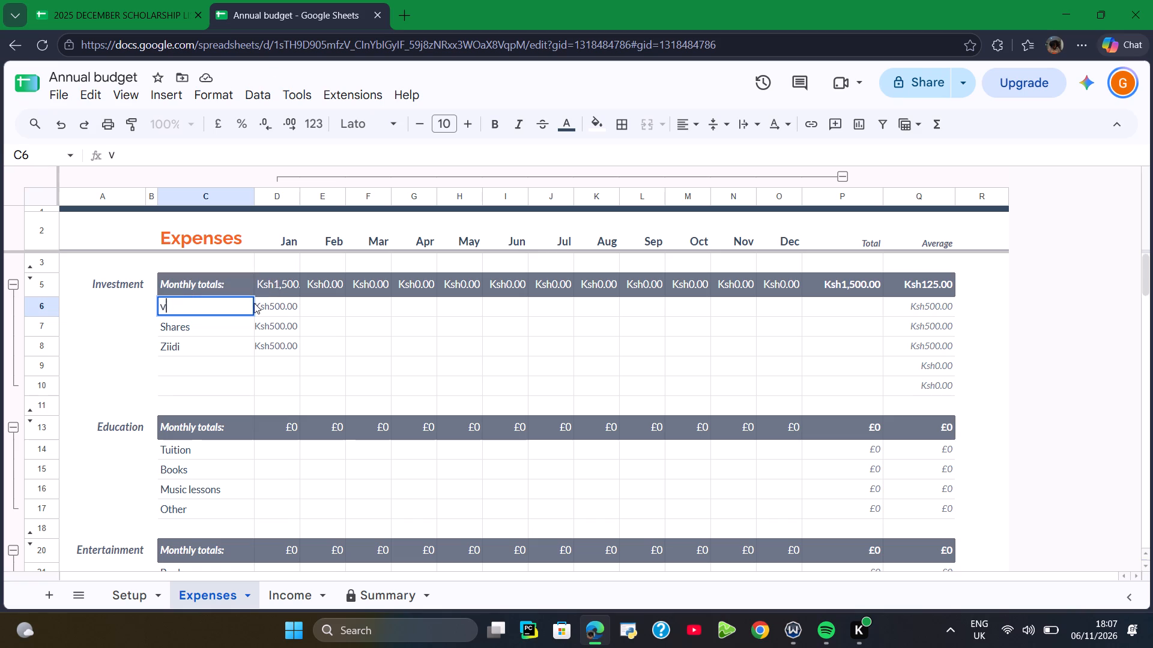
pyautogui.write('ua')
pyautogui.press('BackSpace')
pyautogui.write('ka')
pyautogui.press('BackSpace')
pyautogui.press('BackSpace')
pyautogui.press('BackSpace')
pyautogui.press('BackSpace')
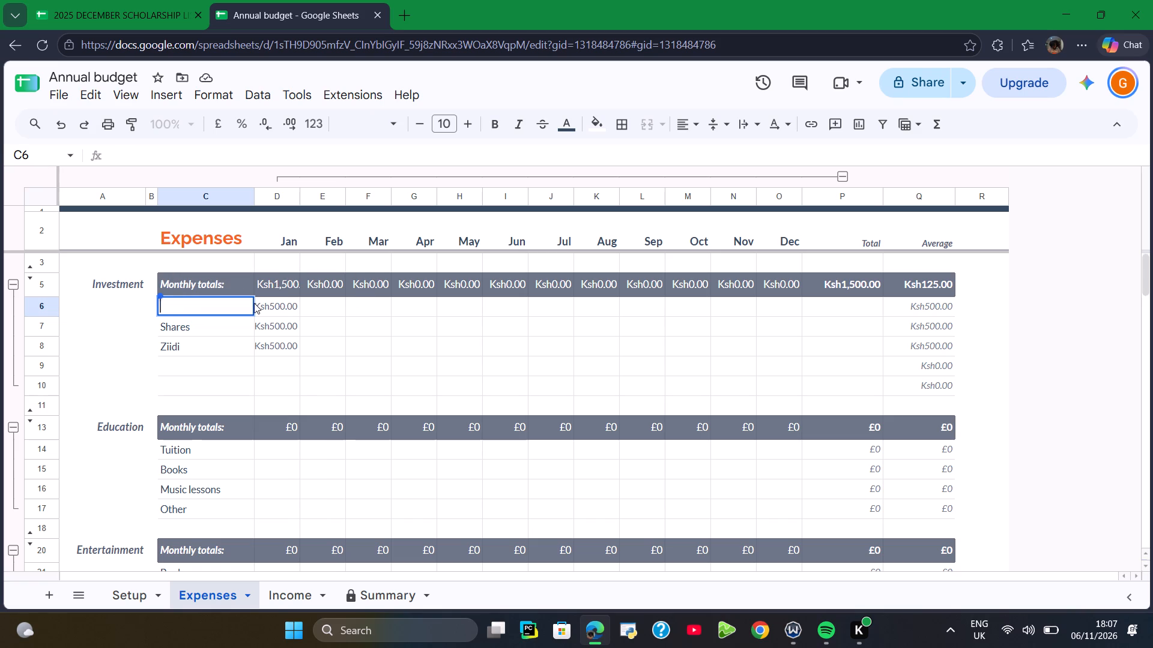
pyautogui.press('v')
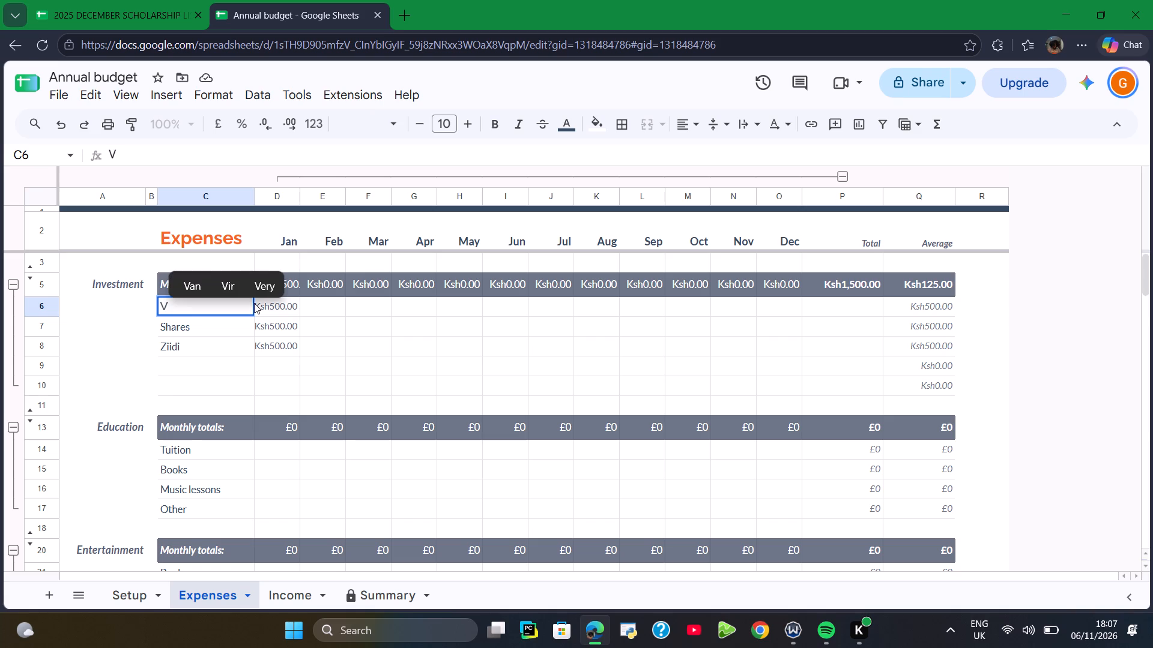
pyautogui.write('uka')
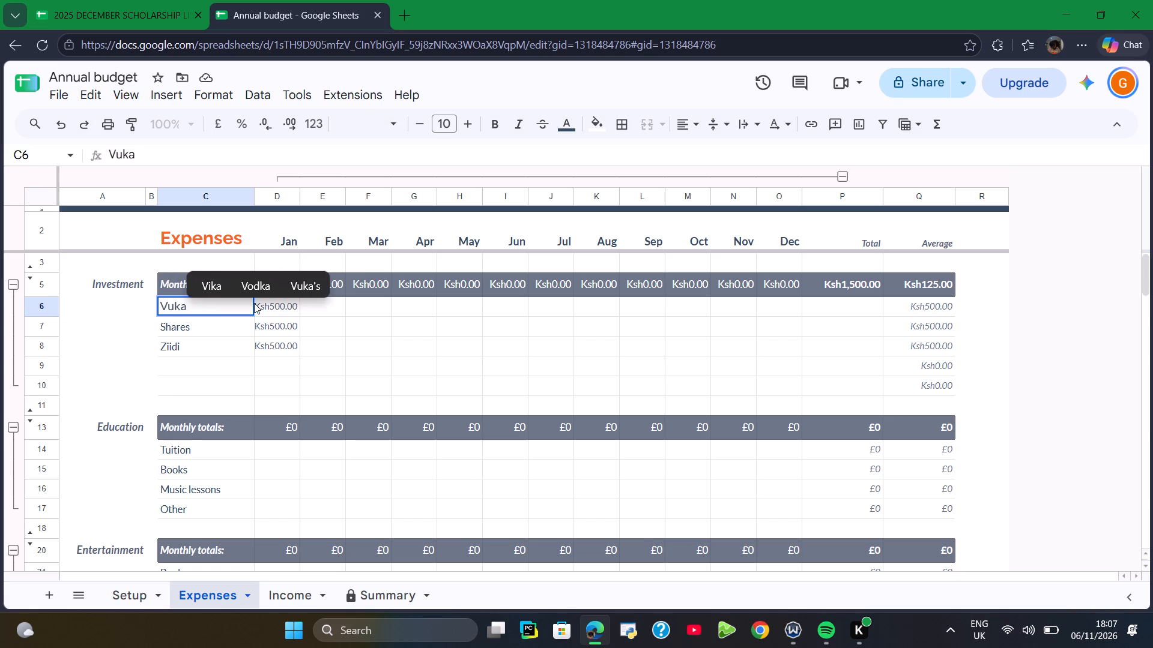
pyautogui.click(226, 372)
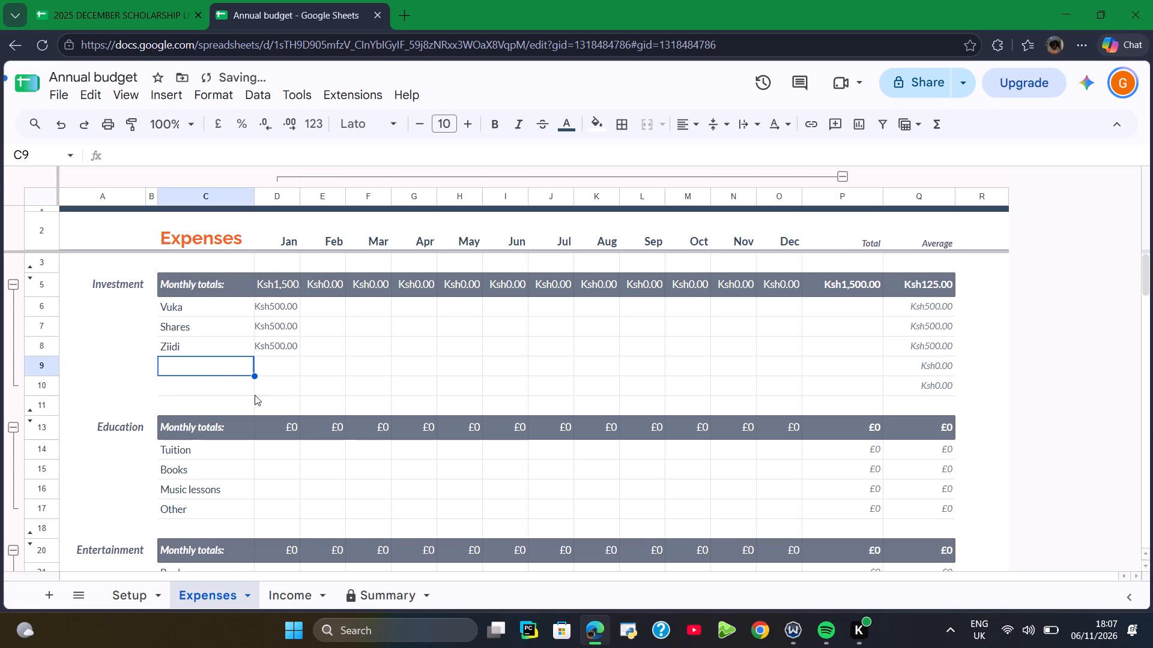
# Clear the Education category names Tuition, Books, Music lessons and Other from cells C14 to C17.
pyautogui.click(230, 463)
pyautogui.scroll(-1, 229, 462)
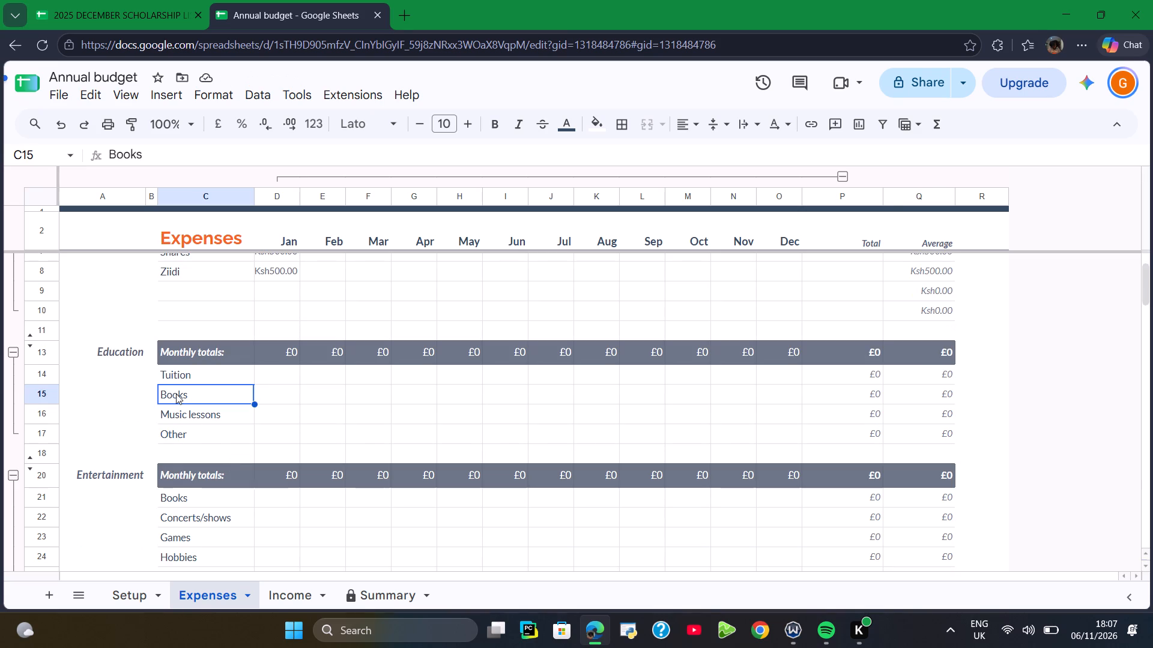
pyautogui.click(205, 380)
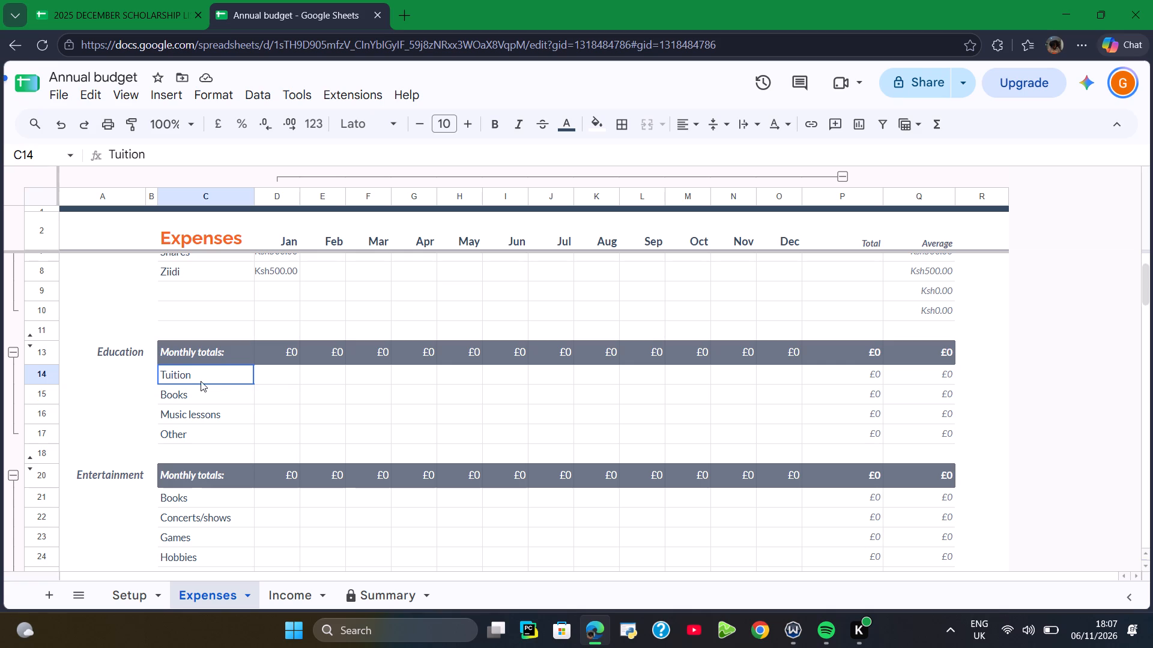
pyautogui.click(190, 392)
pyautogui.doubleClick(202, 415)
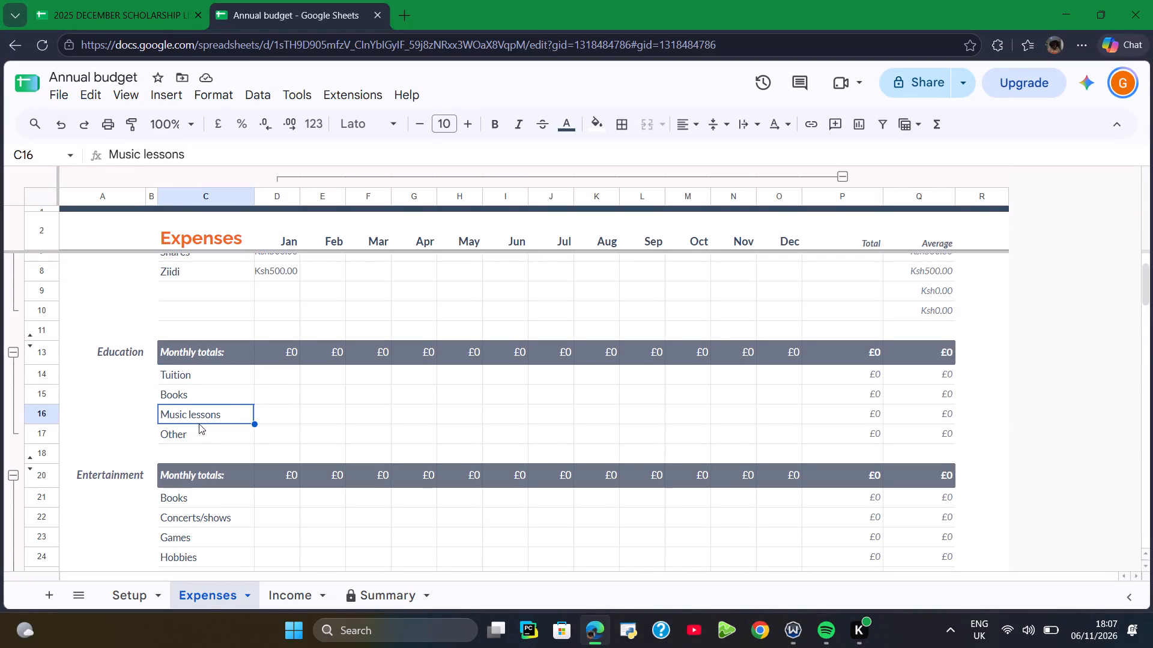
pyautogui.click(199, 431)
pyautogui.click(210, 380)
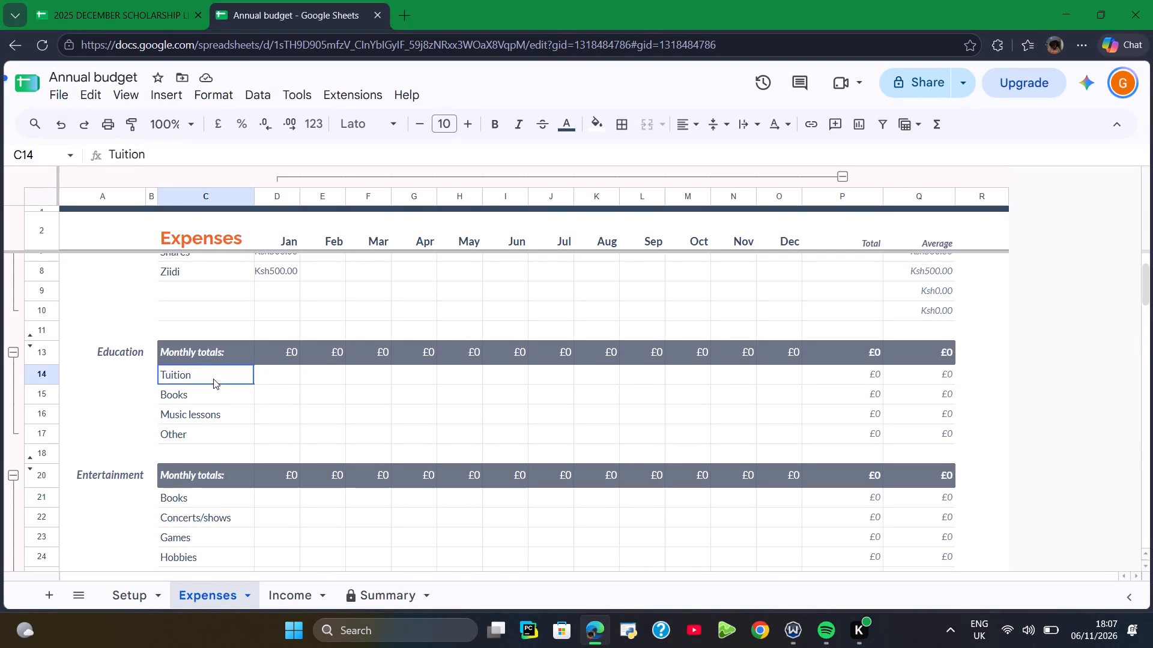
pyautogui.press('BackSpace')
pyautogui.click(214, 393)
pyautogui.press('BackSpace')
pyautogui.click(218, 413)
pyautogui.press('BackSpace')
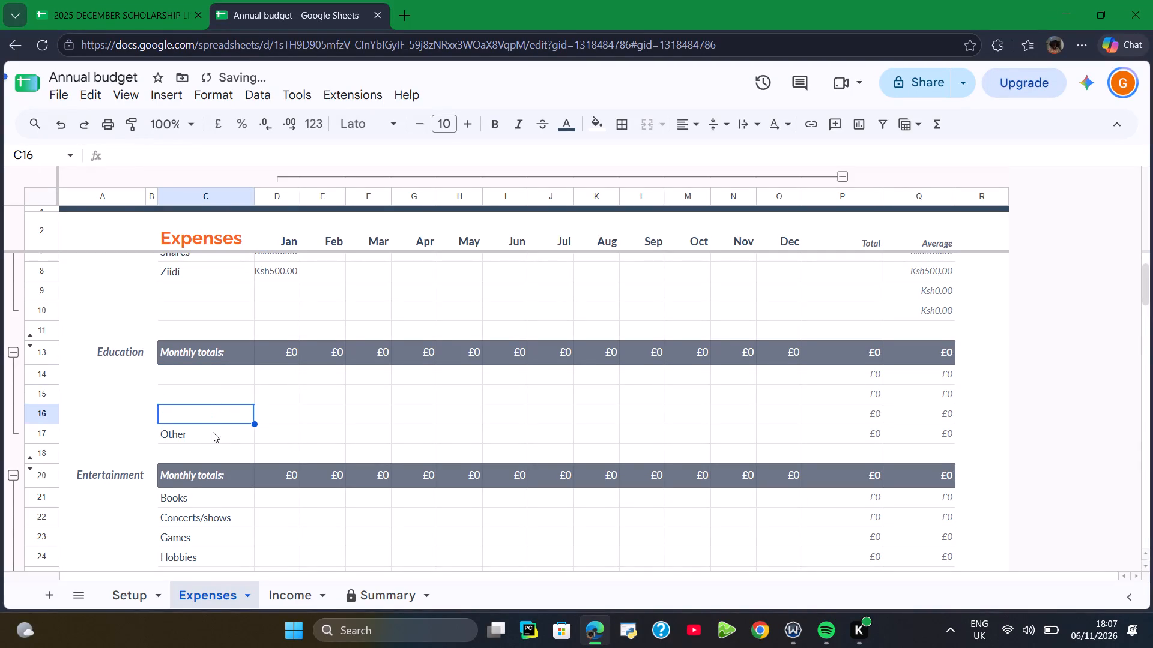
pyautogui.click(213, 430)
pyautogui.press('BackSpace')
# Enter books as the first Education category in cell C14.
pyautogui.click(198, 370)
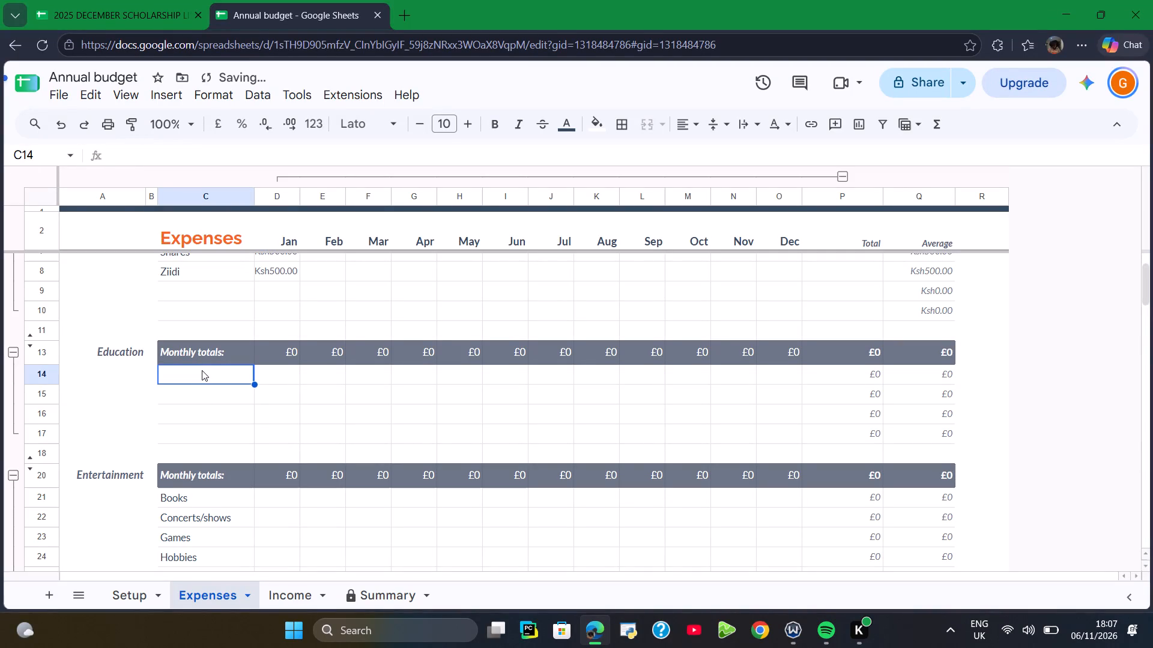
pyautogui.write('books')
pyautogui.press('Return')
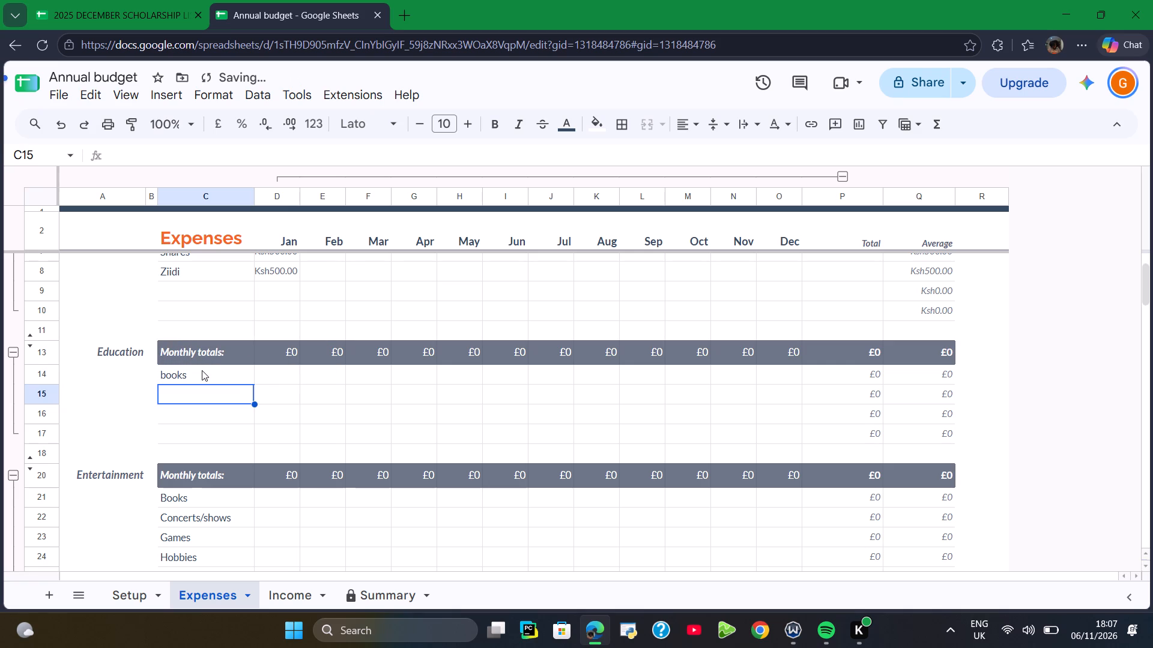
pyautogui.press('BackSpace')
# Enter Printing, with a capital P, as the second Education category in cell C15.
pyautogui.write('printing')
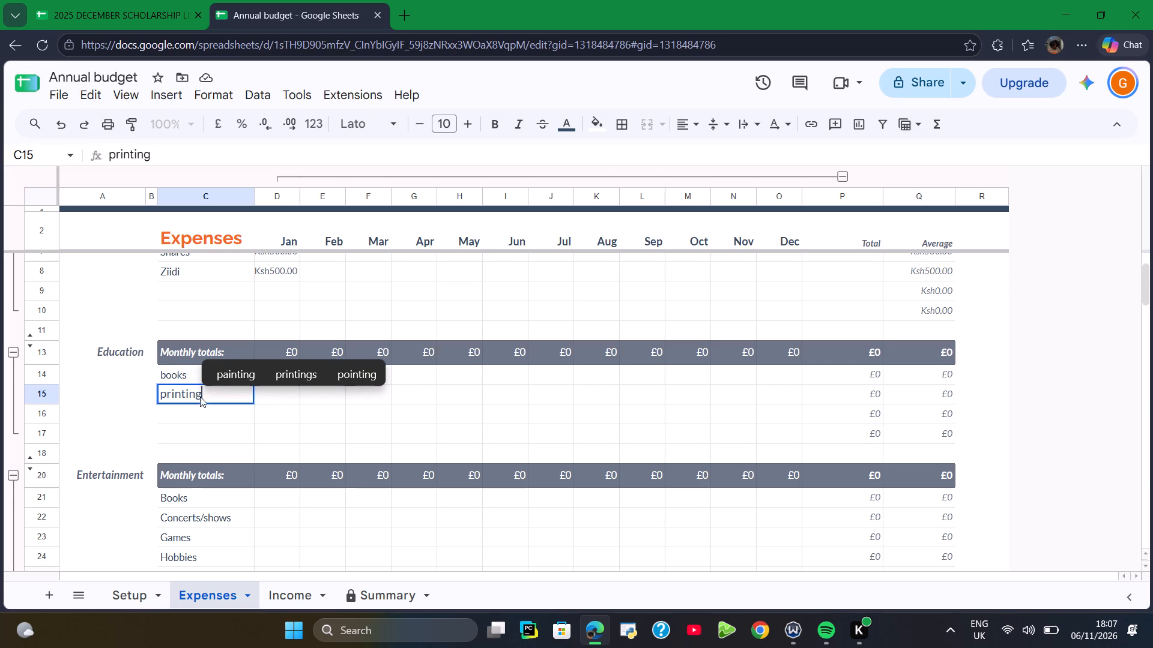
pyautogui.click(166, 397)
pyautogui.press('BackSpace')
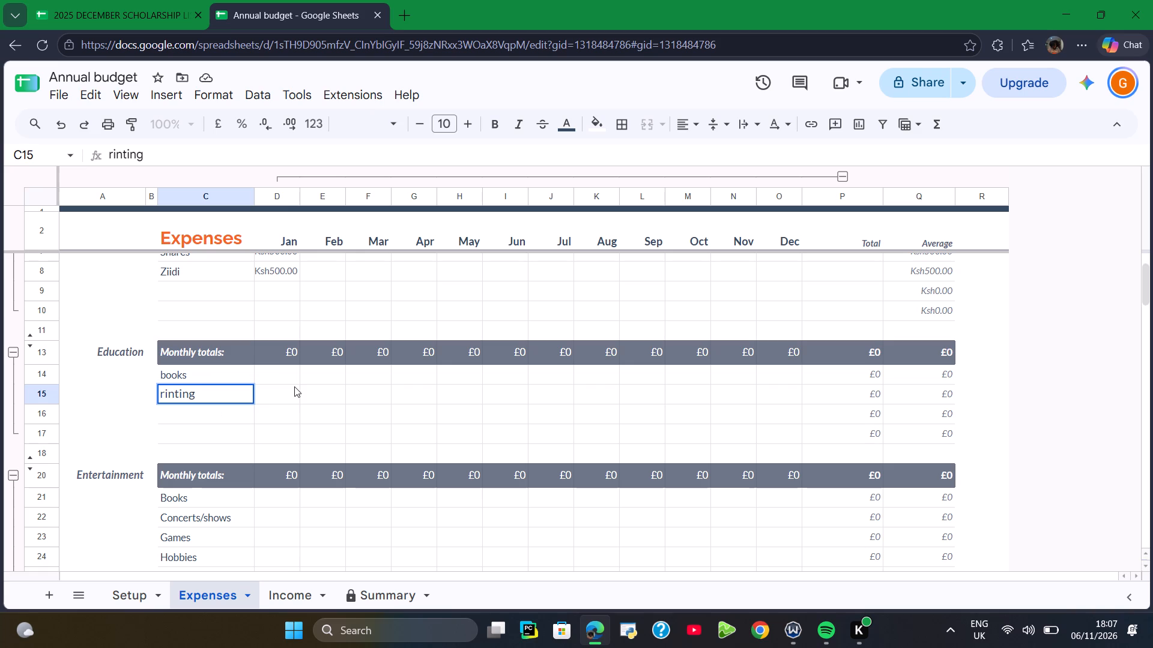
pyautogui.press('p')
pyautogui.click(177, 374)
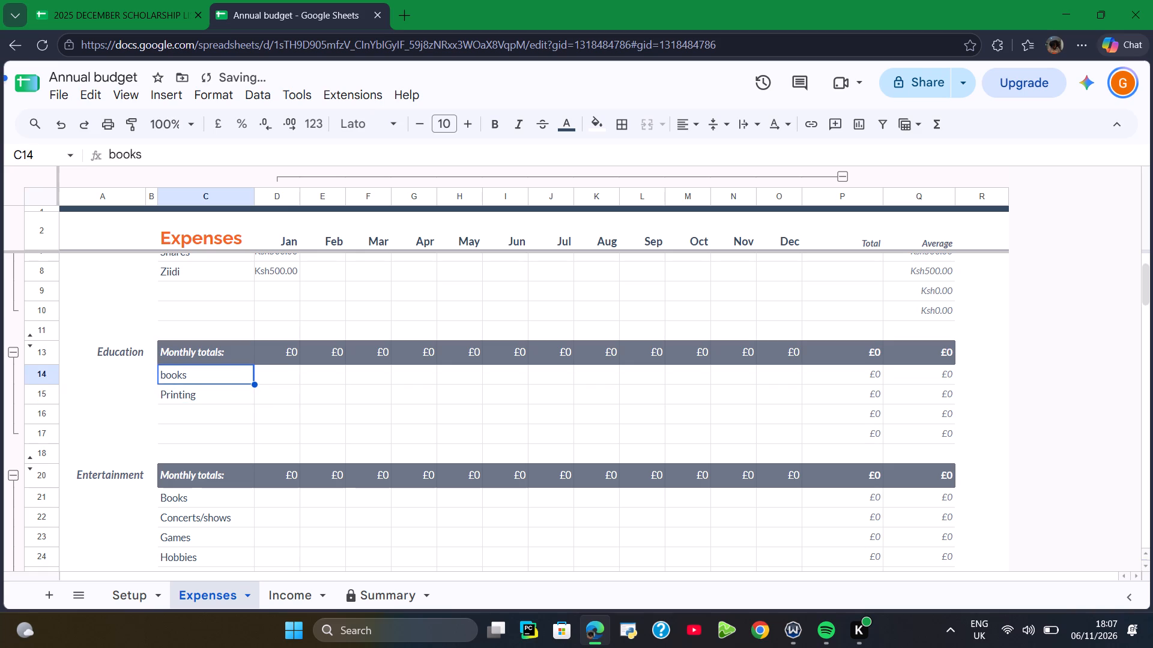
# Capitalise the first Education category in cell C14 so it reads Books.
pyautogui.click(167, 377)
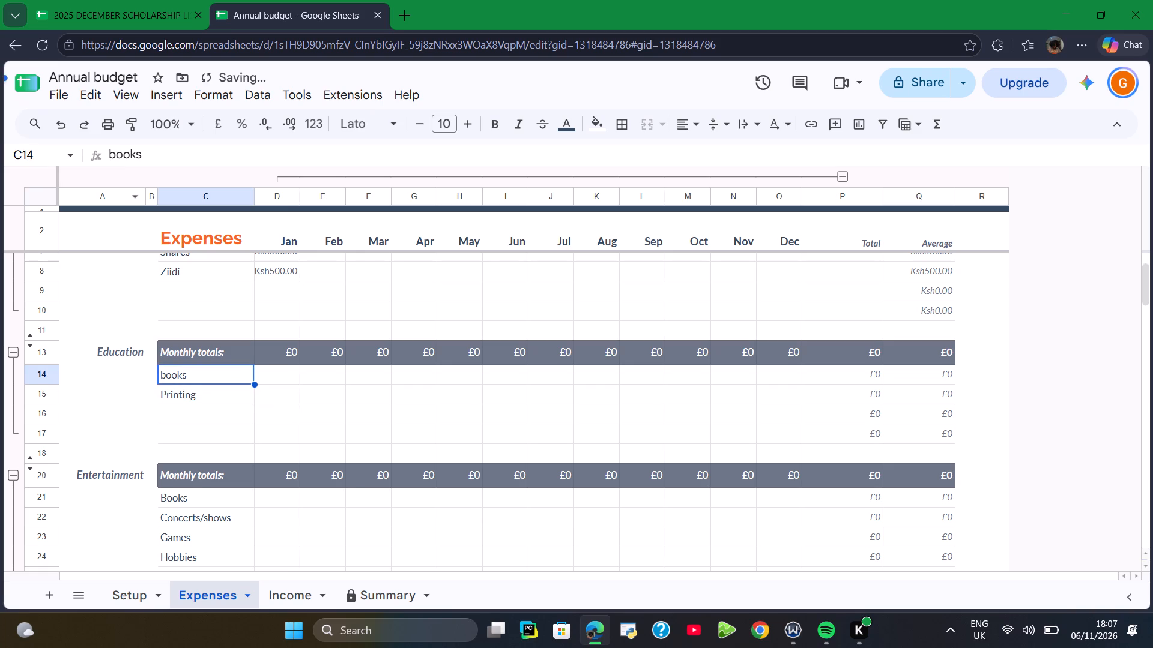
pyautogui.click(113, 152)
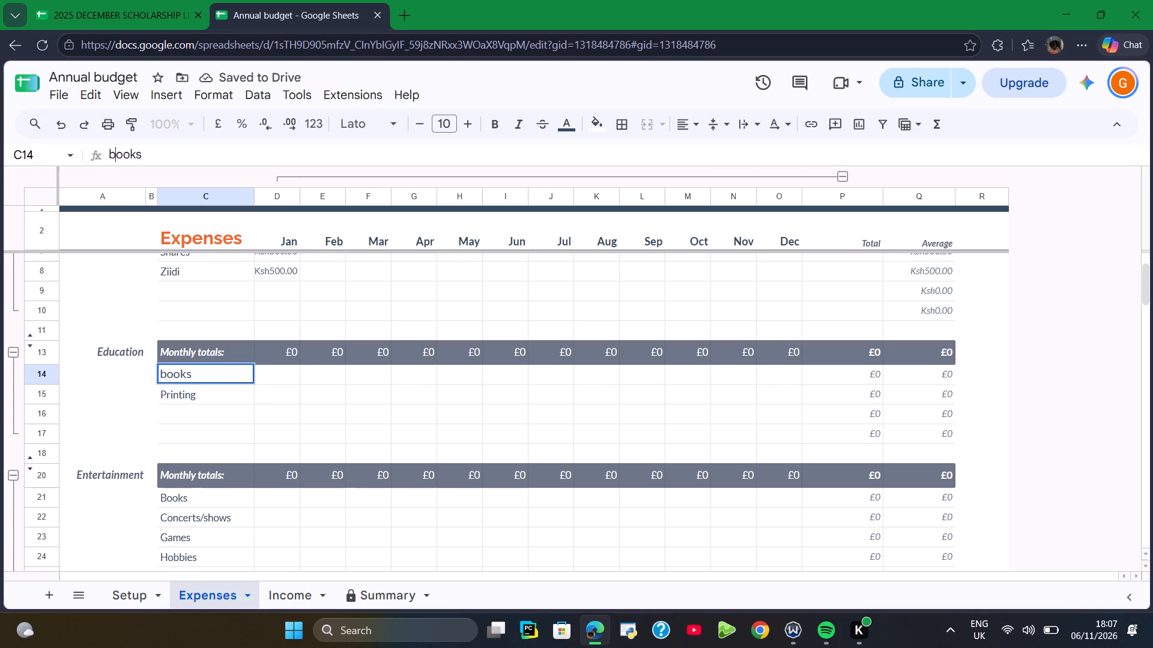
pyautogui.press('BackSpace')
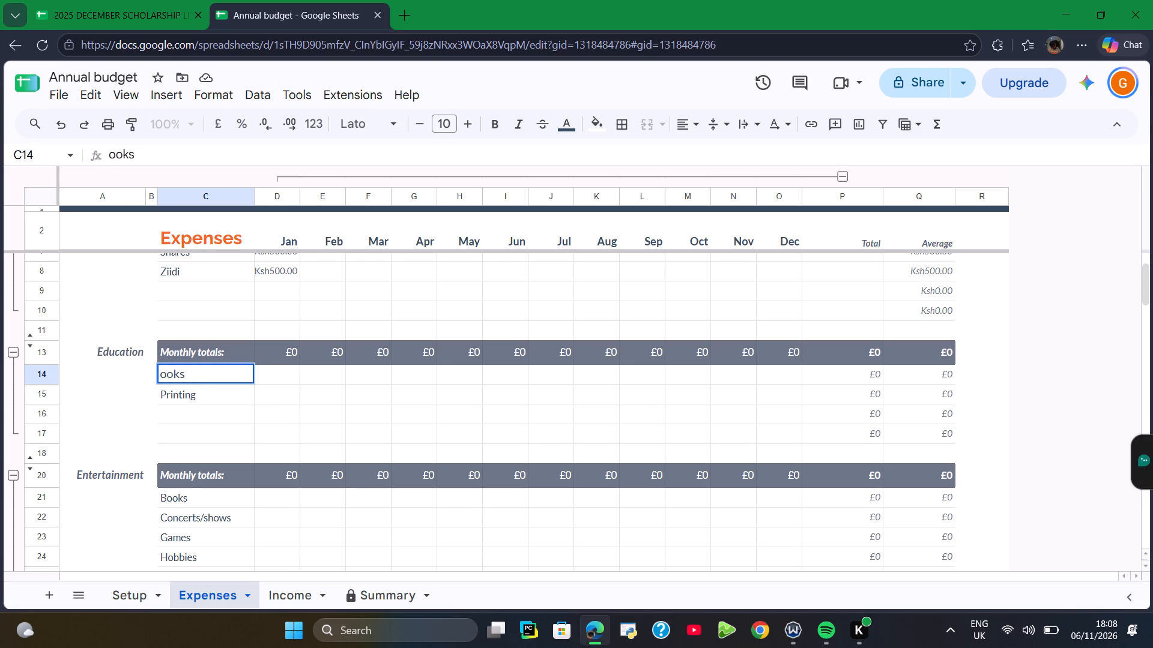
pyautogui.press('b')
pyautogui.click(214, 385)
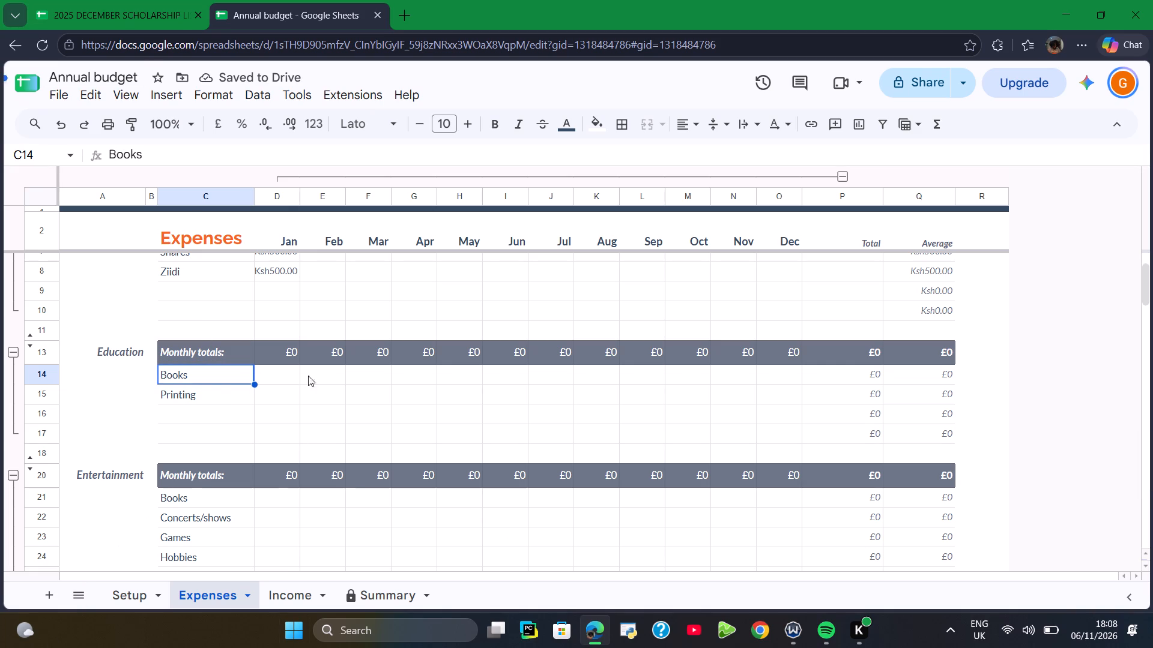
# Format the amounts from the Education monthly totals down through the Other section (D13:Q121) with the Kenyan Shilling custom currency.
pyautogui.moveTo(281, 351); pyautogui.dragTo(282, 351)
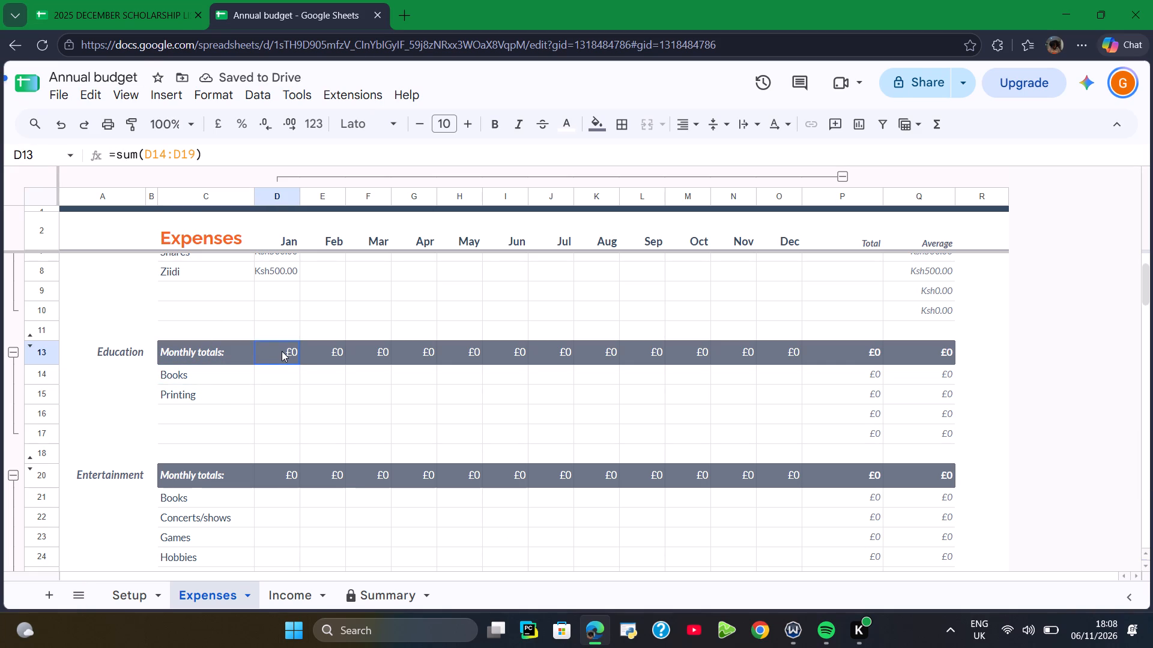
pyautogui.moveTo(282, 351); pyautogui.dragTo(298, 349)
pyautogui.click(298, 349)
pyautogui.moveTo(286, 348); pyautogui.dragTo(384, 350)
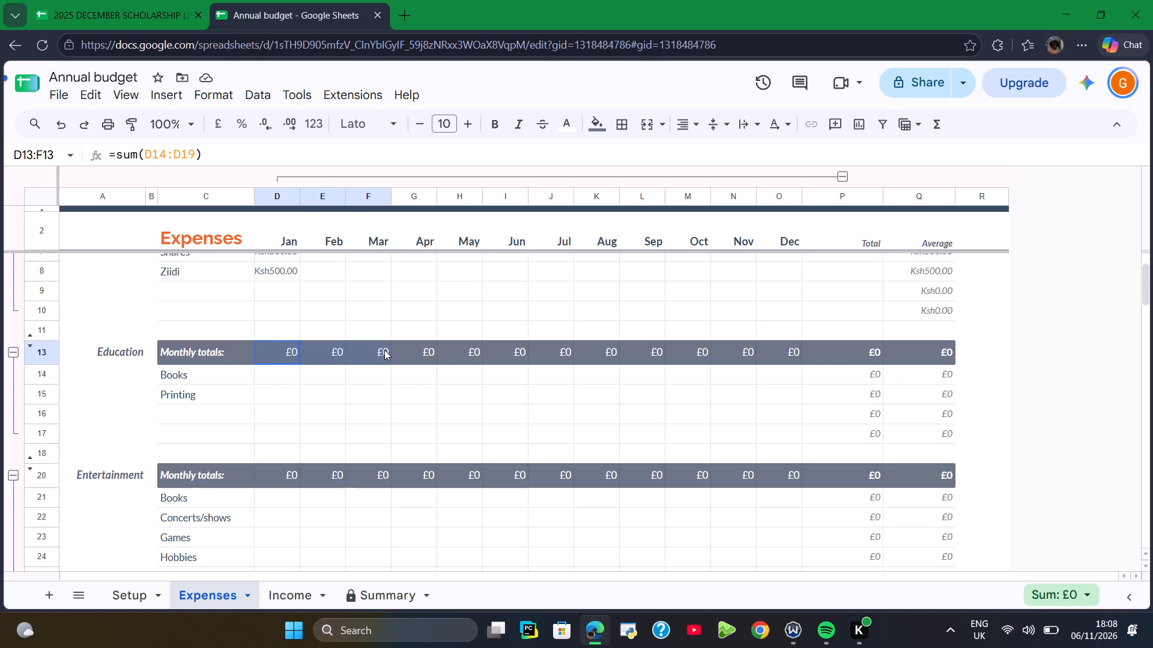
pyautogui.moveTo(384, 350); pyautogui.dragTo(806, 352)
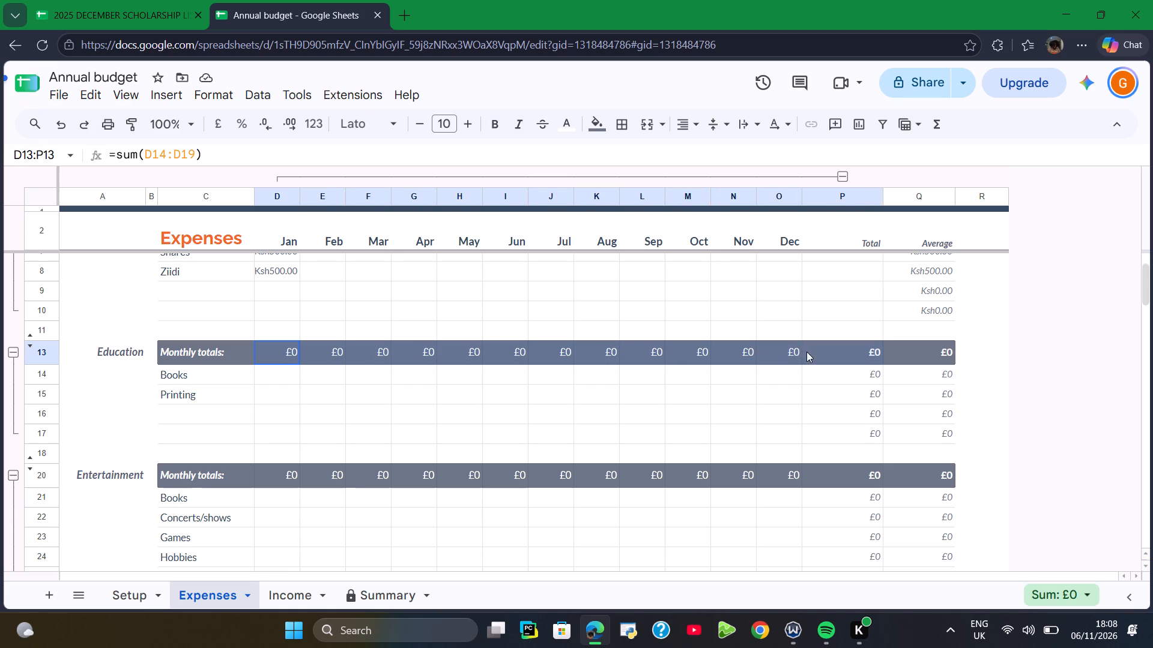
pyautogui.moveTo(806, 352); pyautogui.dragTo(955, 433)
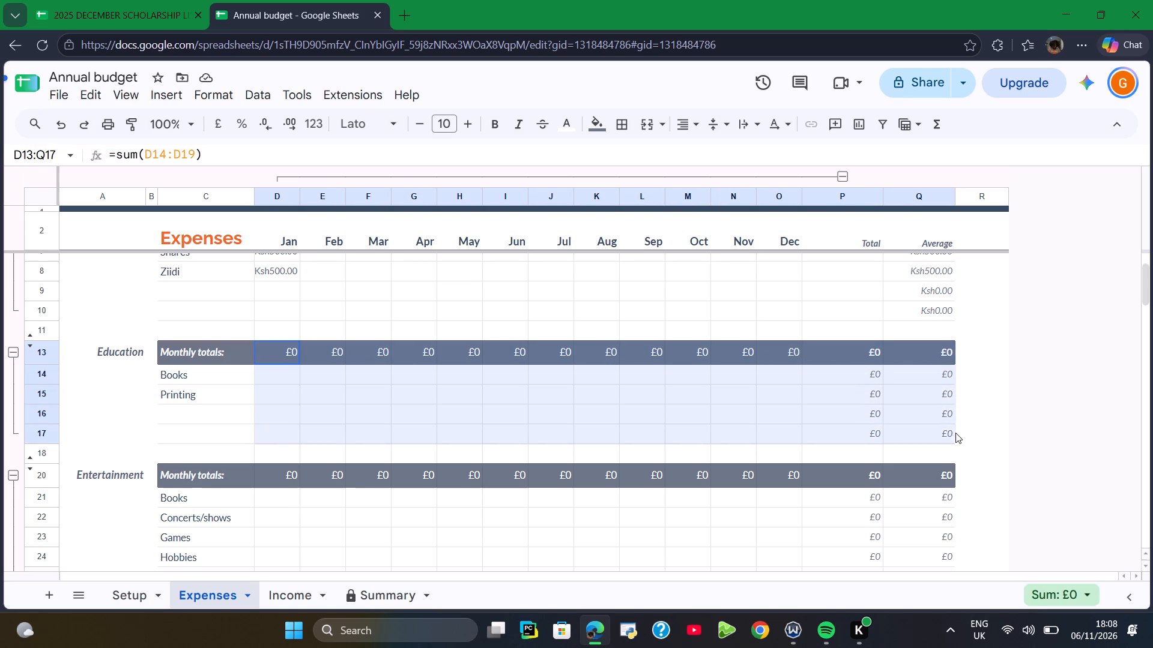
pyautogui.moveTo(955, 433); pyautogui.dragTo(951, 503)
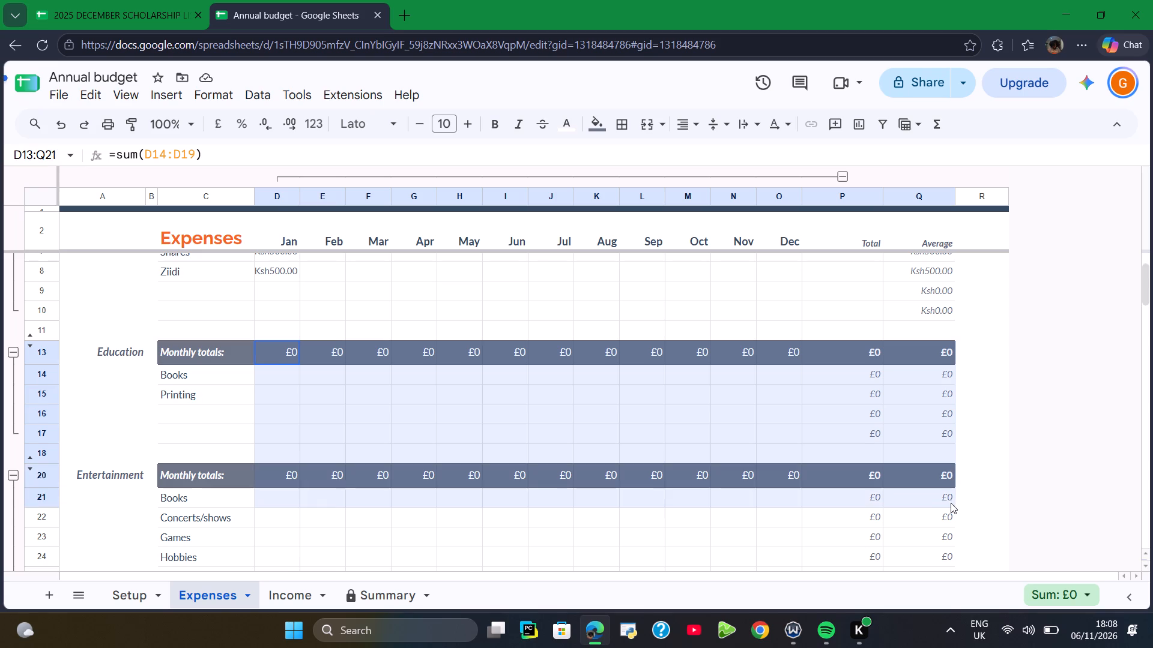
pyautogui.moveTo(951, 503); pyautogui.dragTo(949, 593)
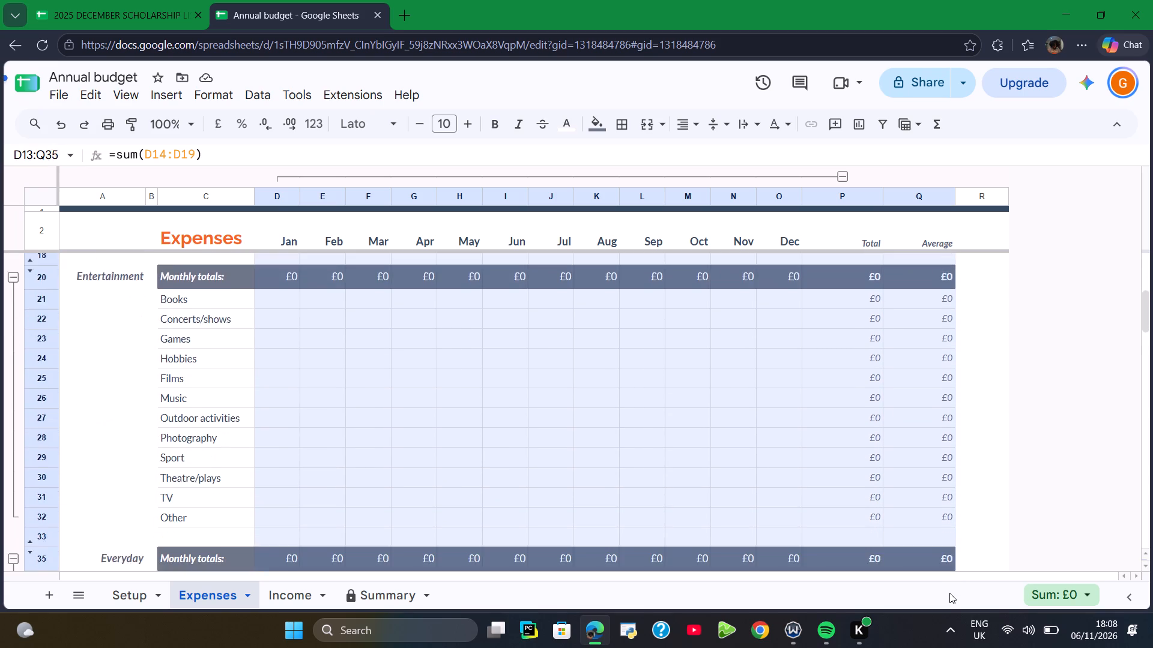
pyautogui.moveTo(949, 593); pyautogui.dragTo(948, 593)
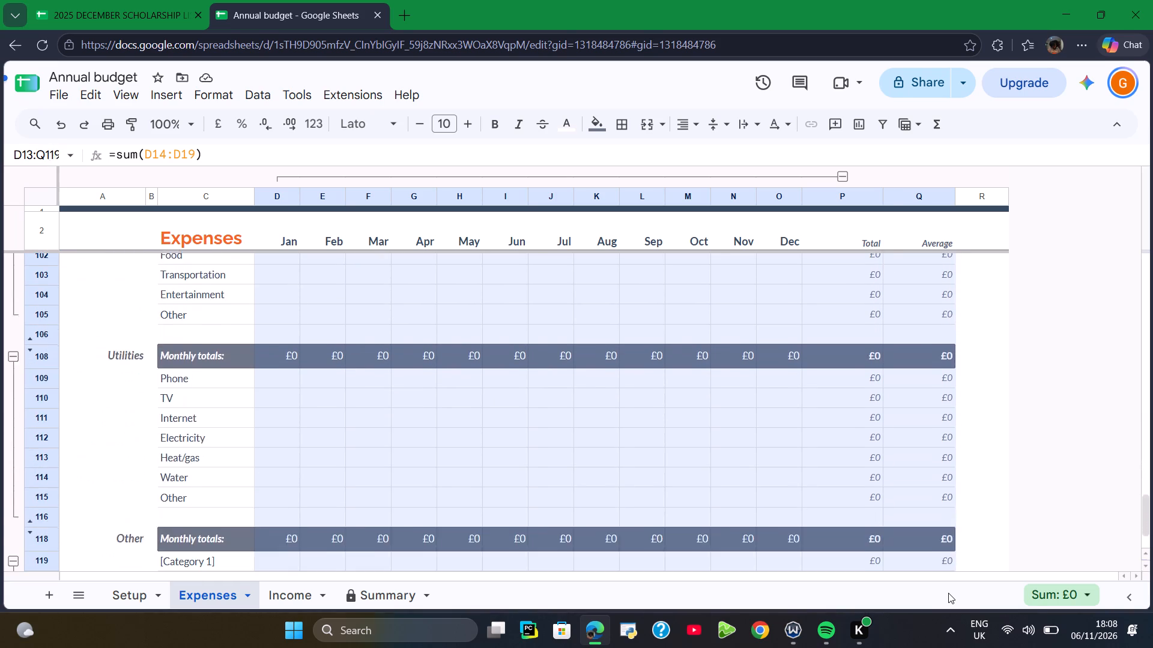
pyautogui.moveTo(948, 593); pyautogui.dragTo(949, 604)
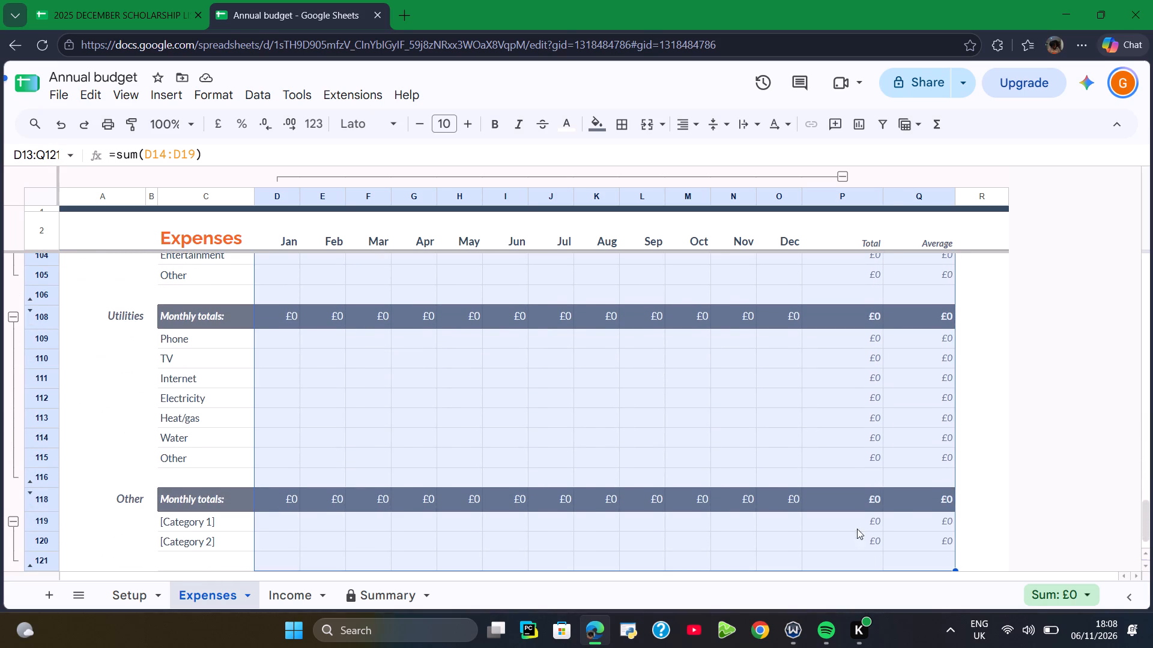
pyautogui.click(205, 95)
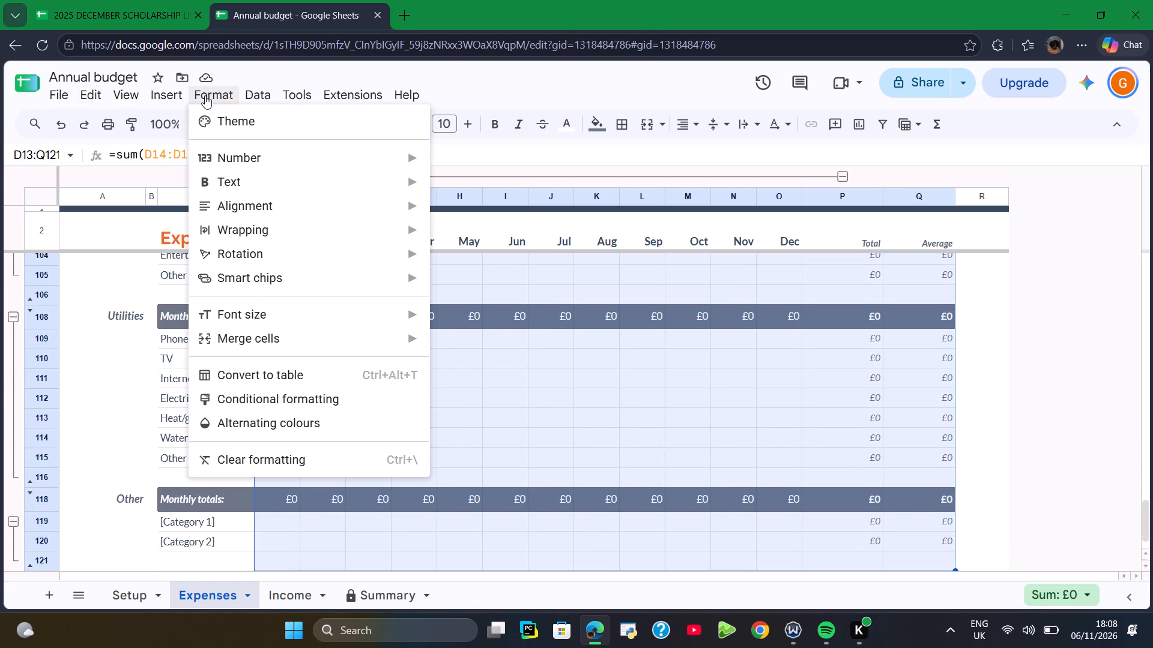
pyautogui.click(243, 159)
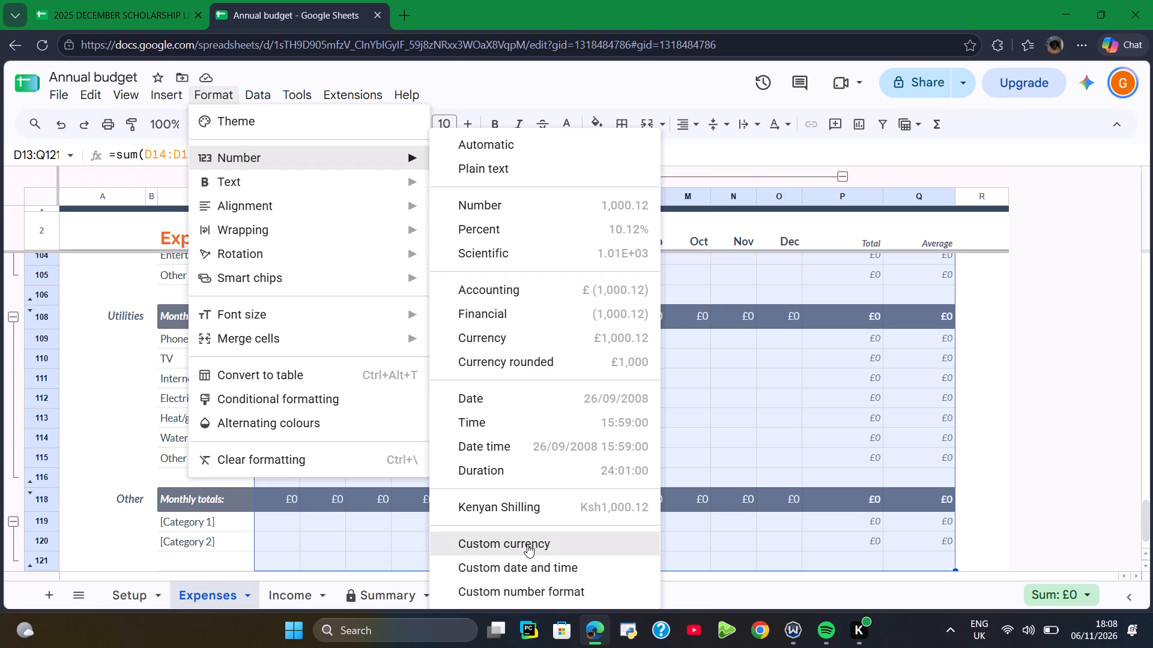
pyautogui.click(527, 545)
pyautogui.click(475, 283)
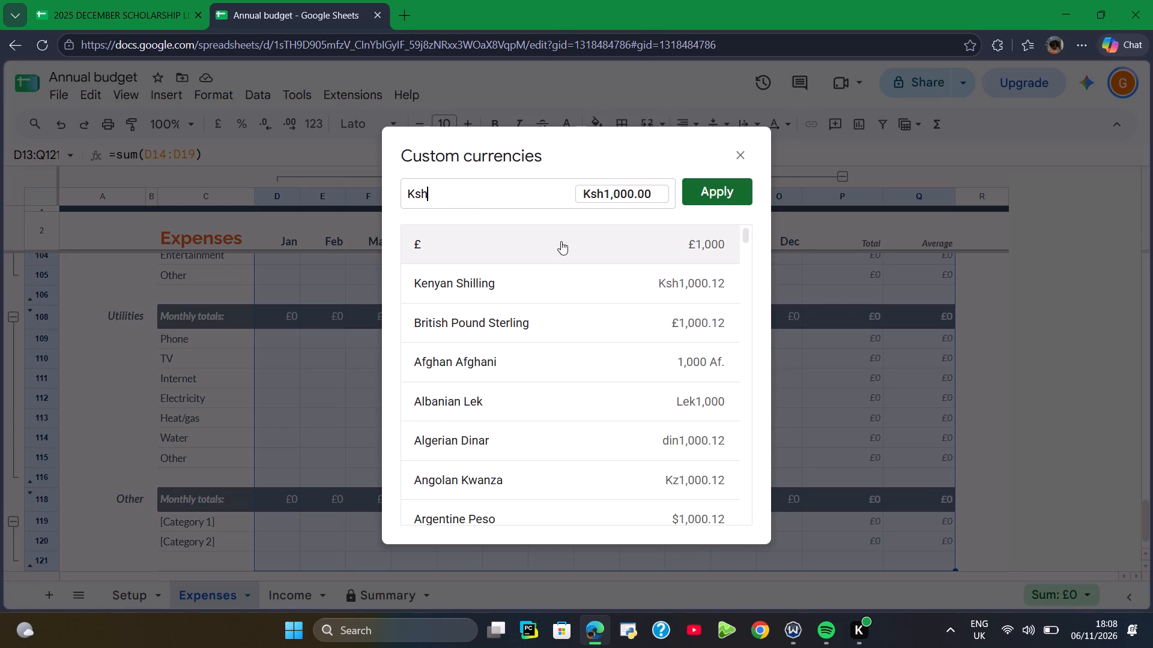
pyautogui.click(713, 196)
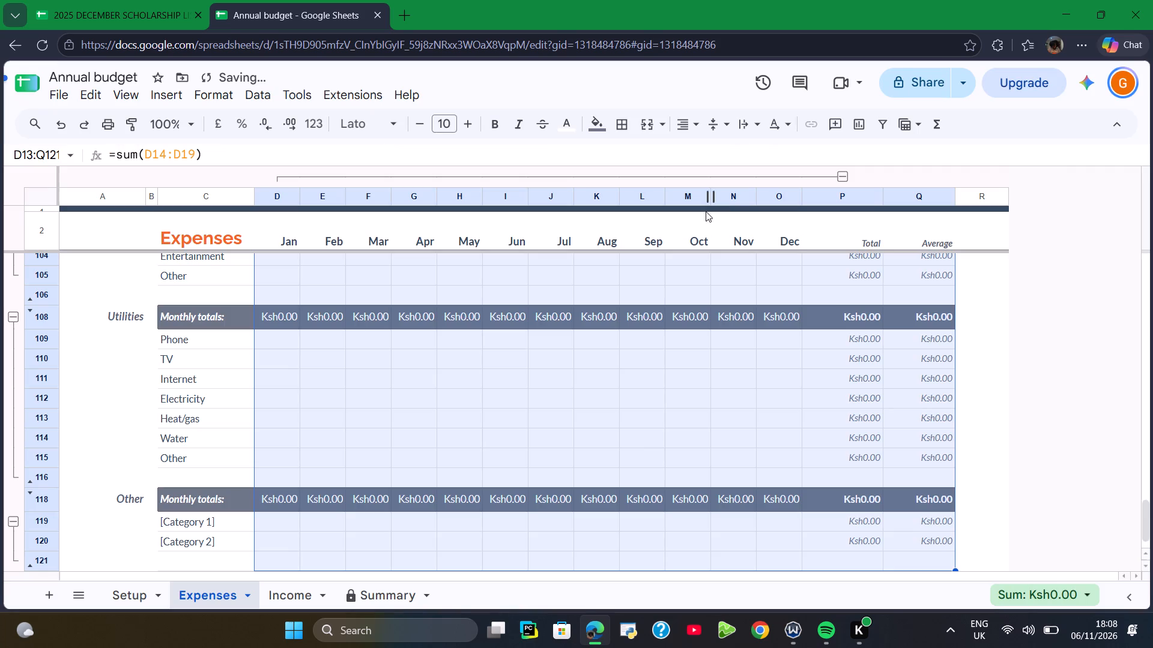
pyautogui.click(629, 464)
pyautogui.click(583, 384)
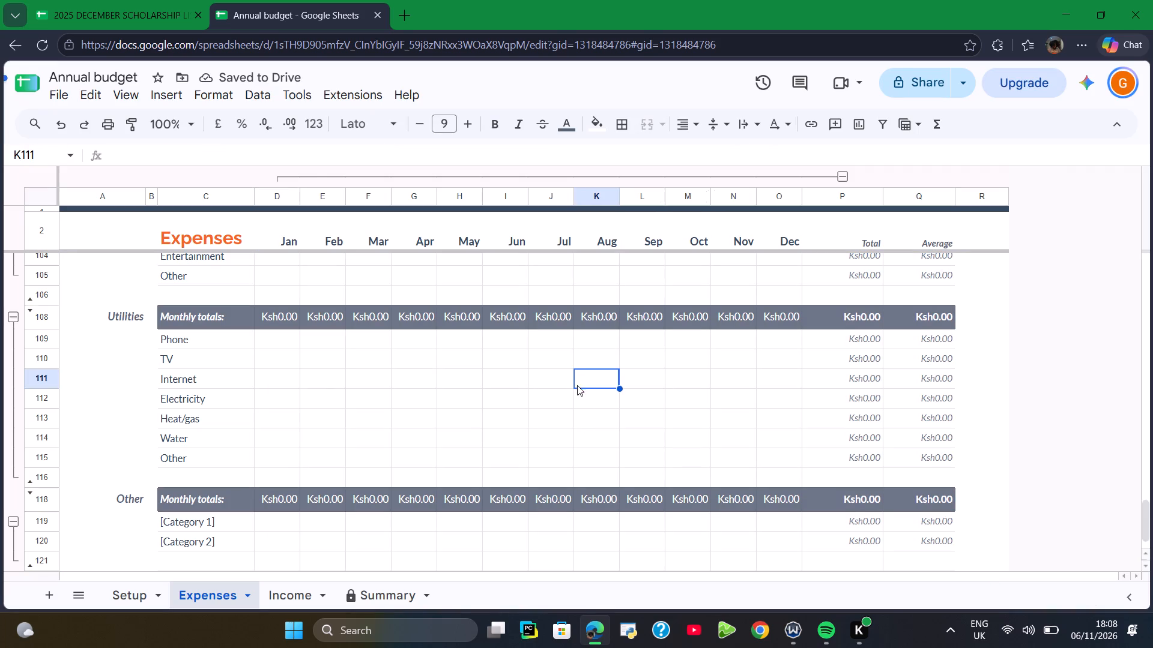
# Widen the Dec column (column O) slightly.
pyautogui.scroll(17, 350, 354)
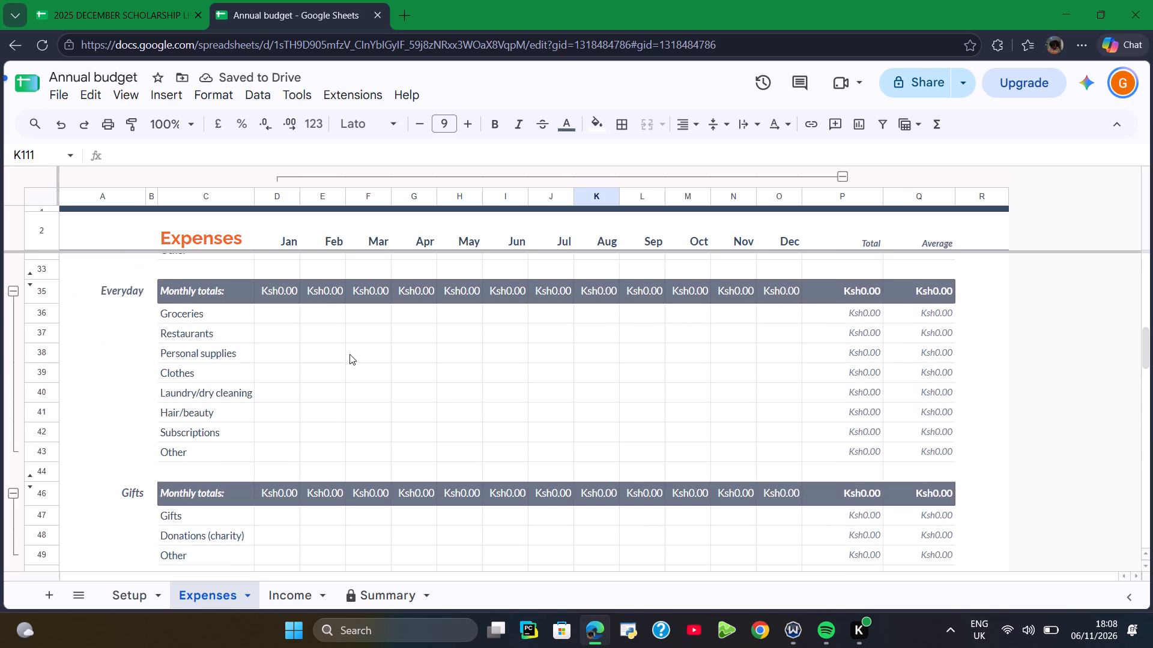
pyautogui.scroll(11, 350, 354)
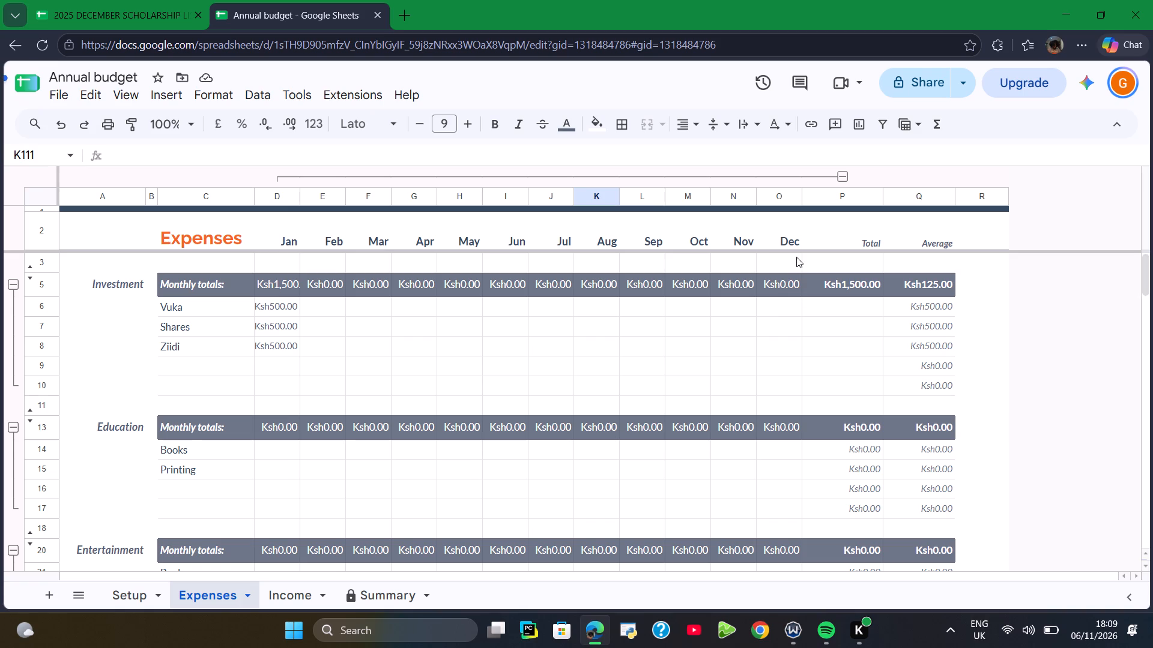
pyautogui.click(802, 195)
pyautogui.moveTo(802, 195); pyautogui.dragTo(808, 195)
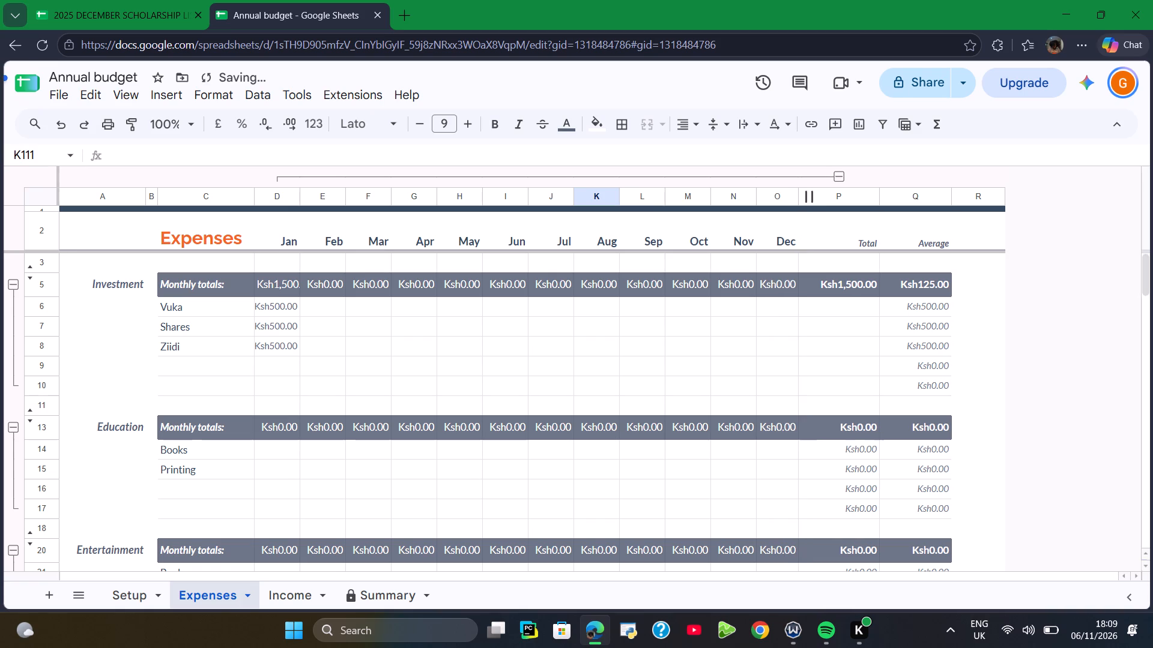
pyautogui.moveTo(799, 198); pyautogui.dragTo(810, 198)
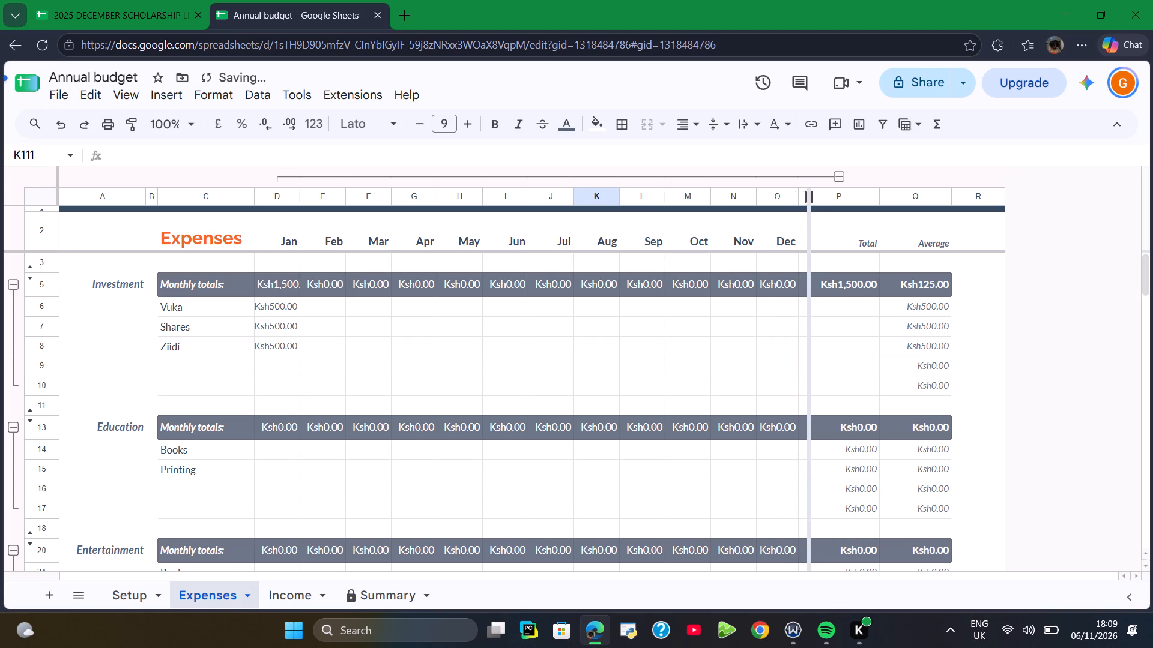
pyautogui.moveTo(810, 198); pyautogui.dragTo(811, 198)
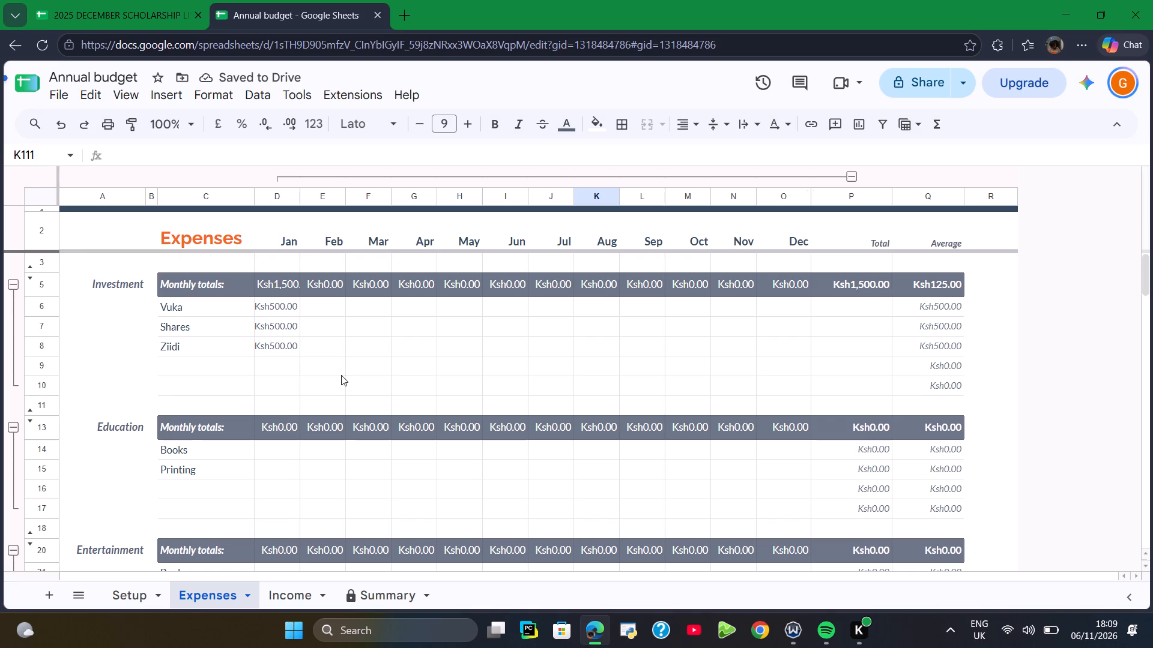
# Enter the January Education amounts: 120 for Books in D14 and 200 for Printing in D15.
pyautogui.scroll(-1, 251, 425)
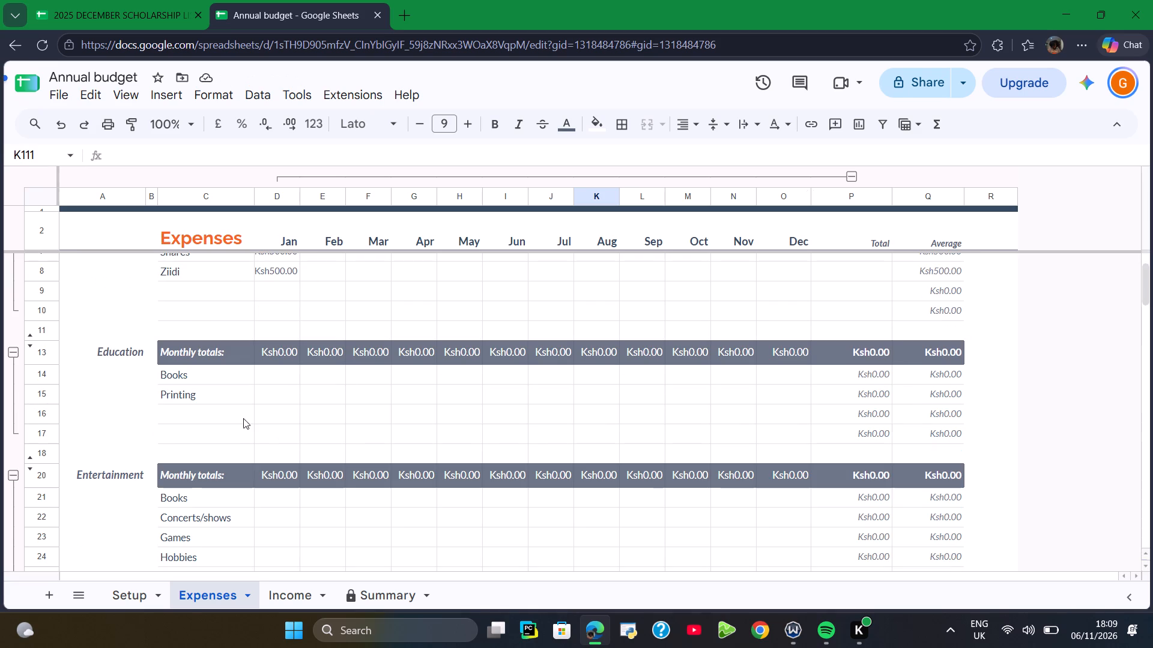
pyautogui.click(267, 373)
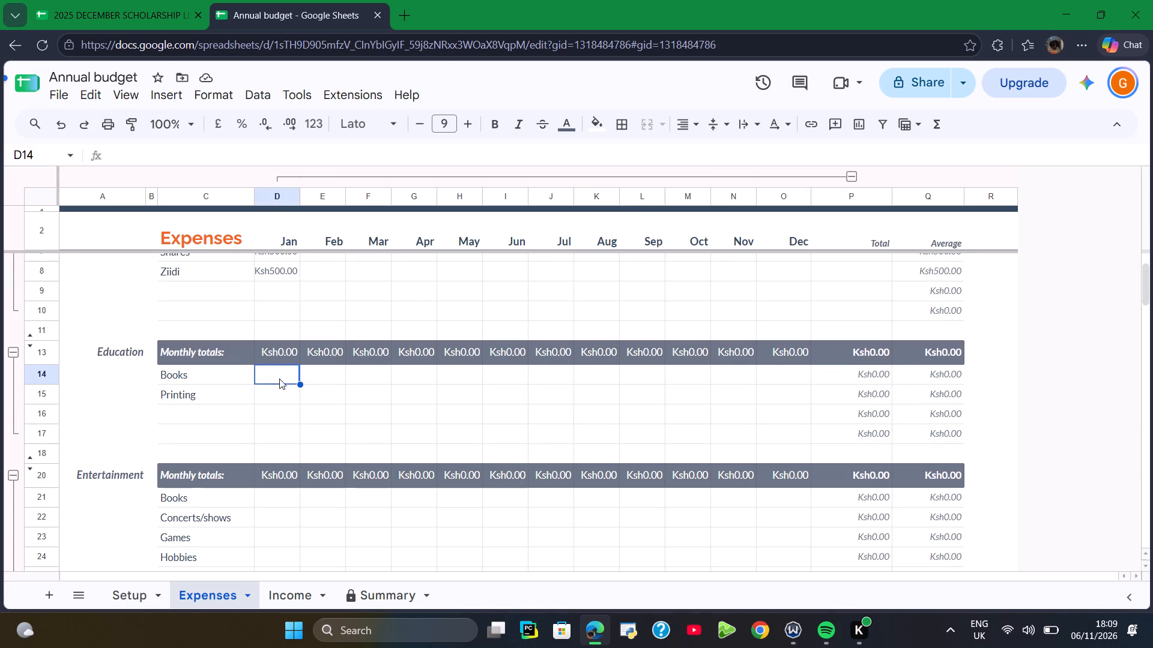
pyautogui.write('12')
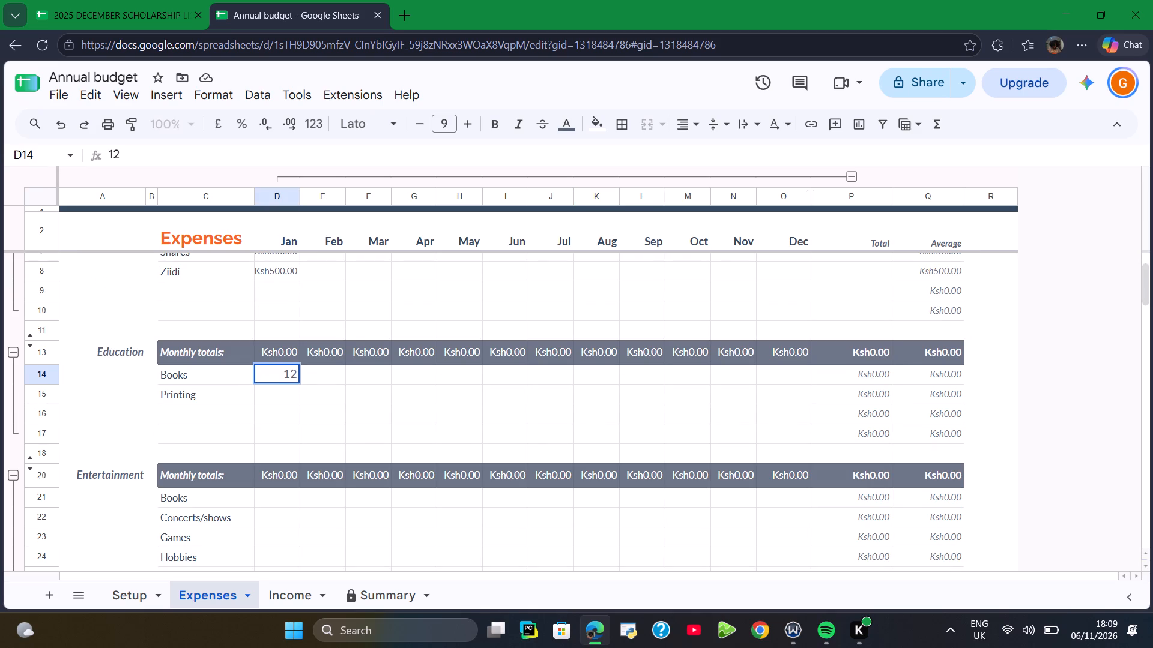
pyautogui.press('0')
pyautogui.click(280, 392)
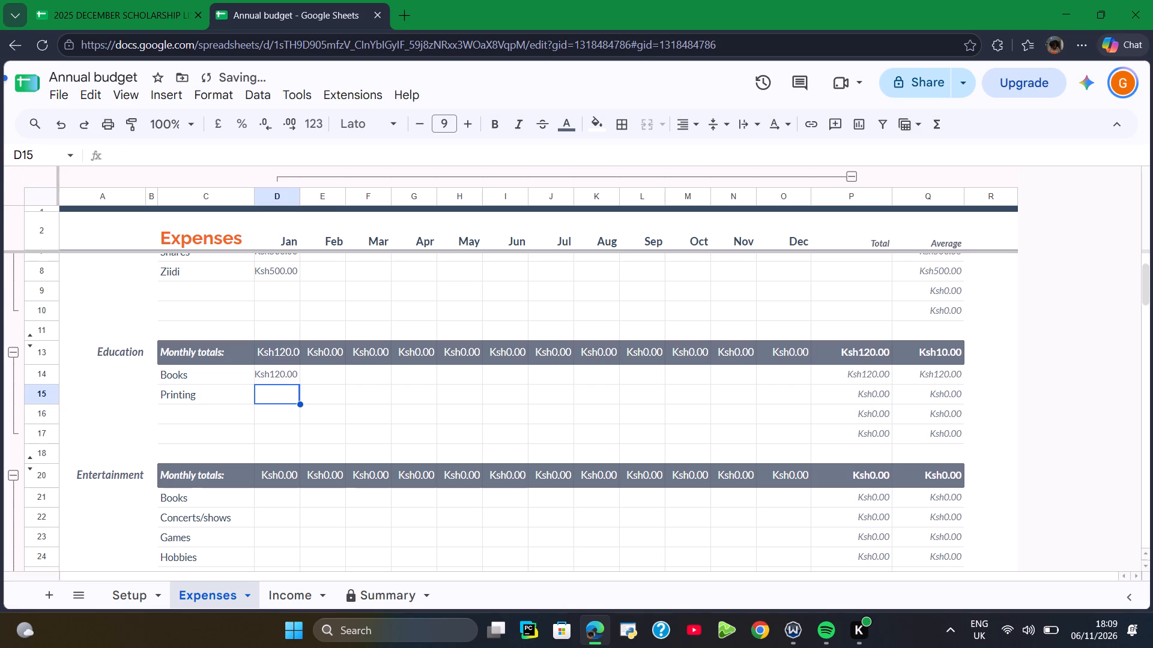
pyautogui.press('2')
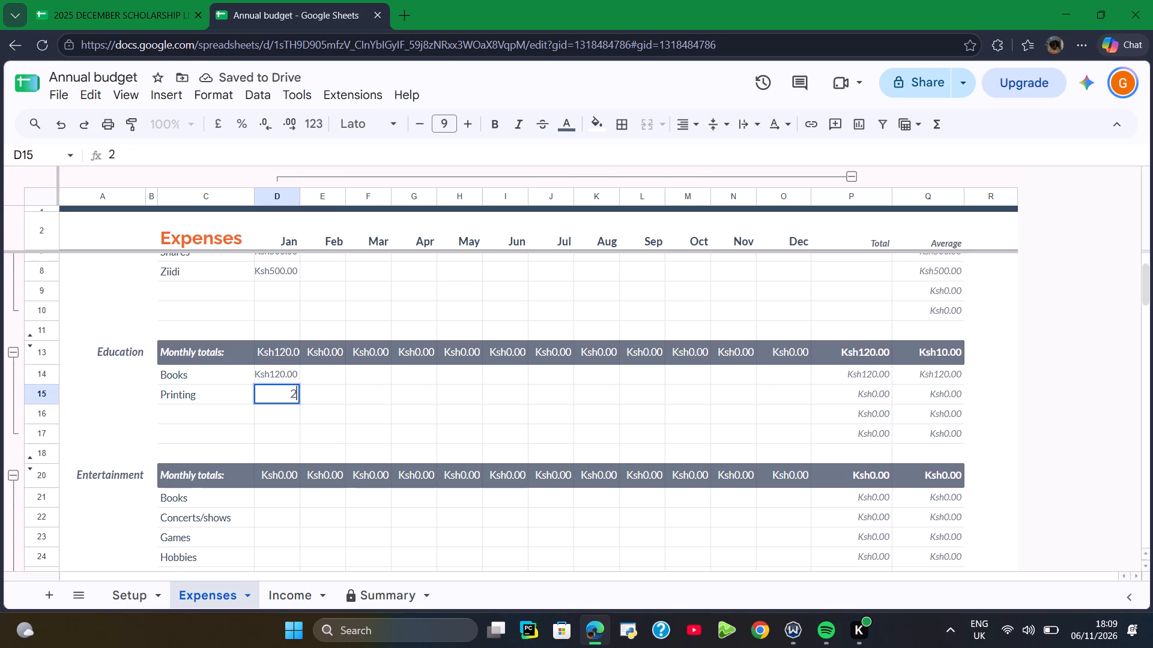
pyautogui.press('0')
pyautogui.press('0')
pyautogui.press('Return')
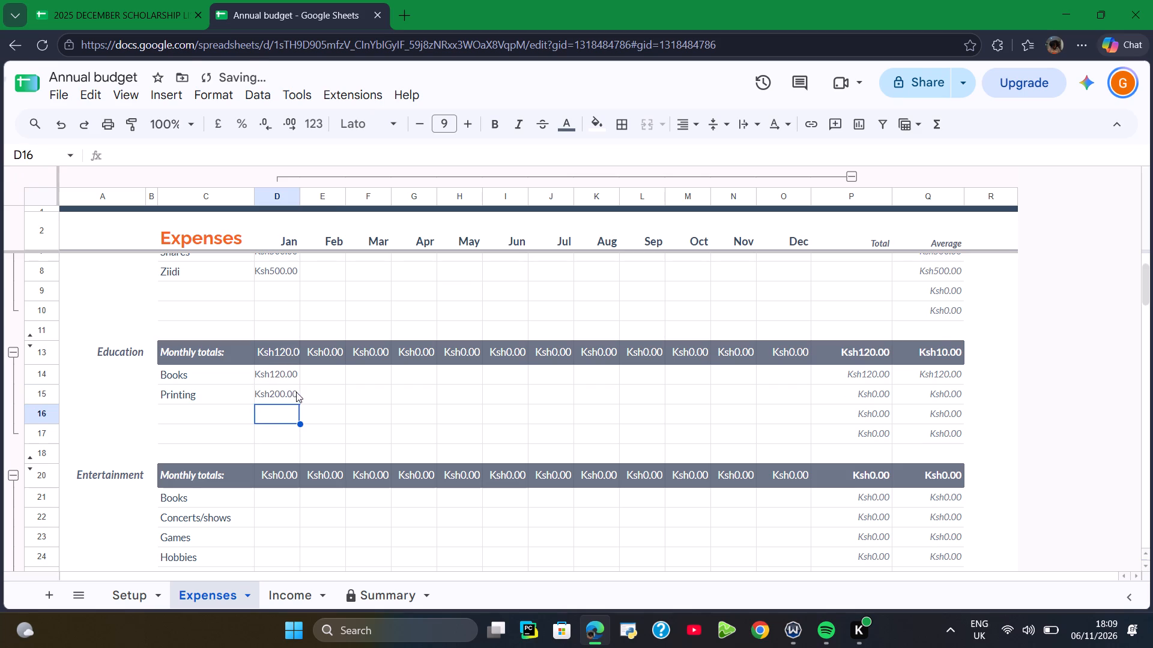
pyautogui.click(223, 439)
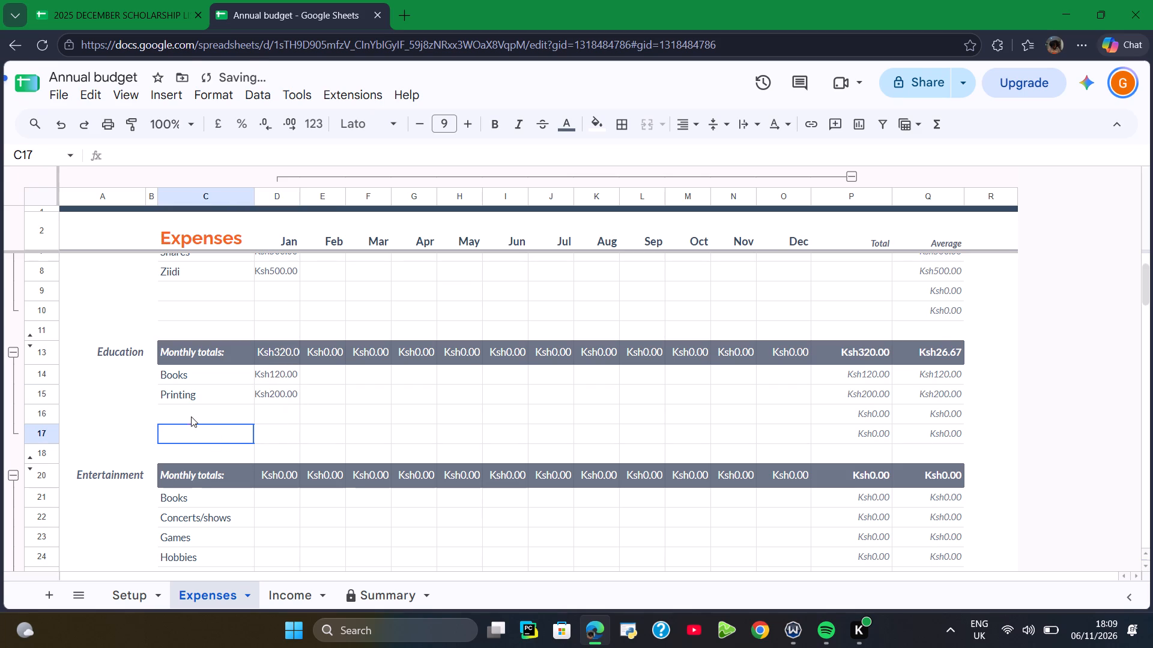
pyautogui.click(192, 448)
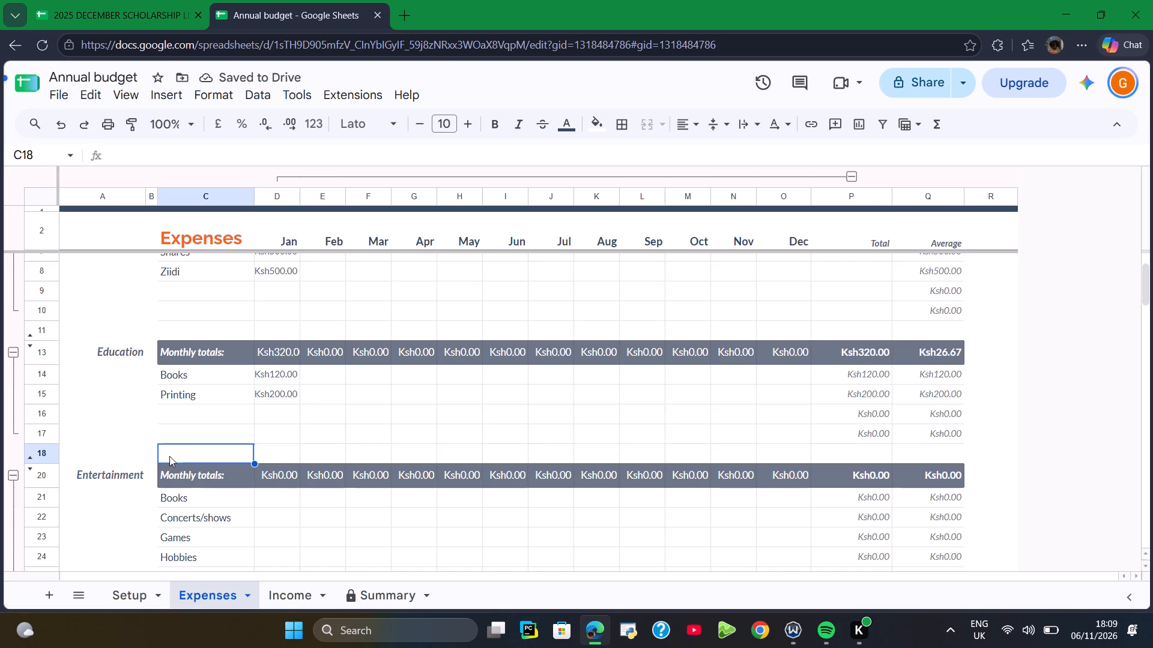
# Clear the first three Entertainment categories, Books, Concerts/shows and Games, from cells C21 to C23.
pyautogui.scroll(-3, 169, 456)
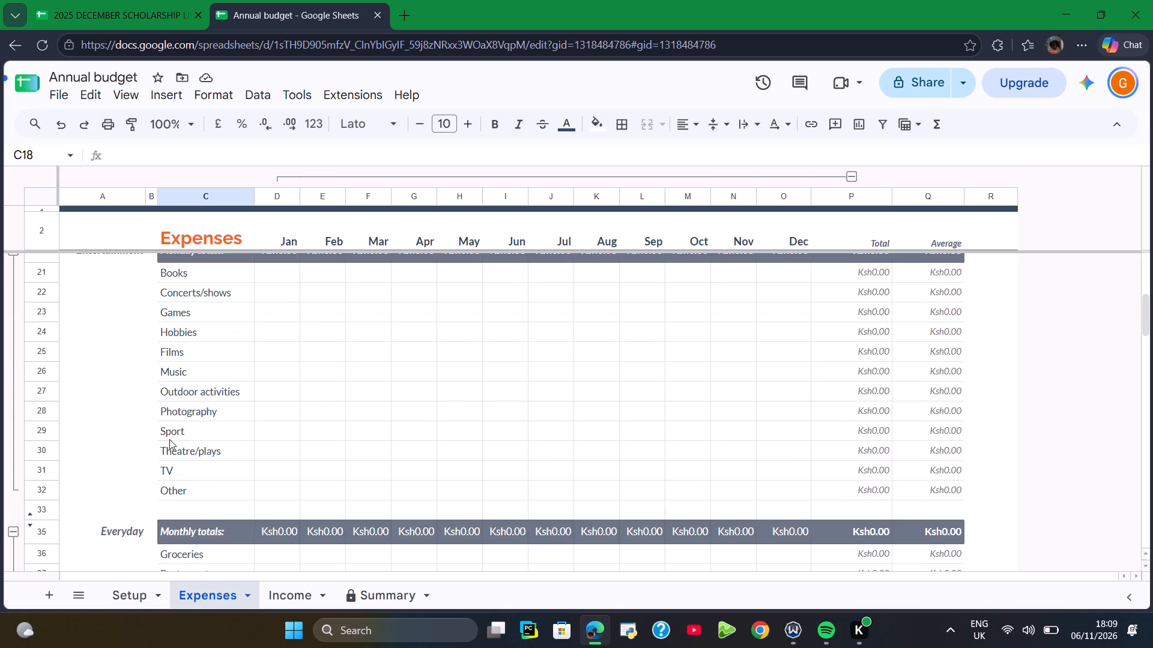
pyautogui.scroll(1, 169, 439)
pyautogui.click(223, 328)
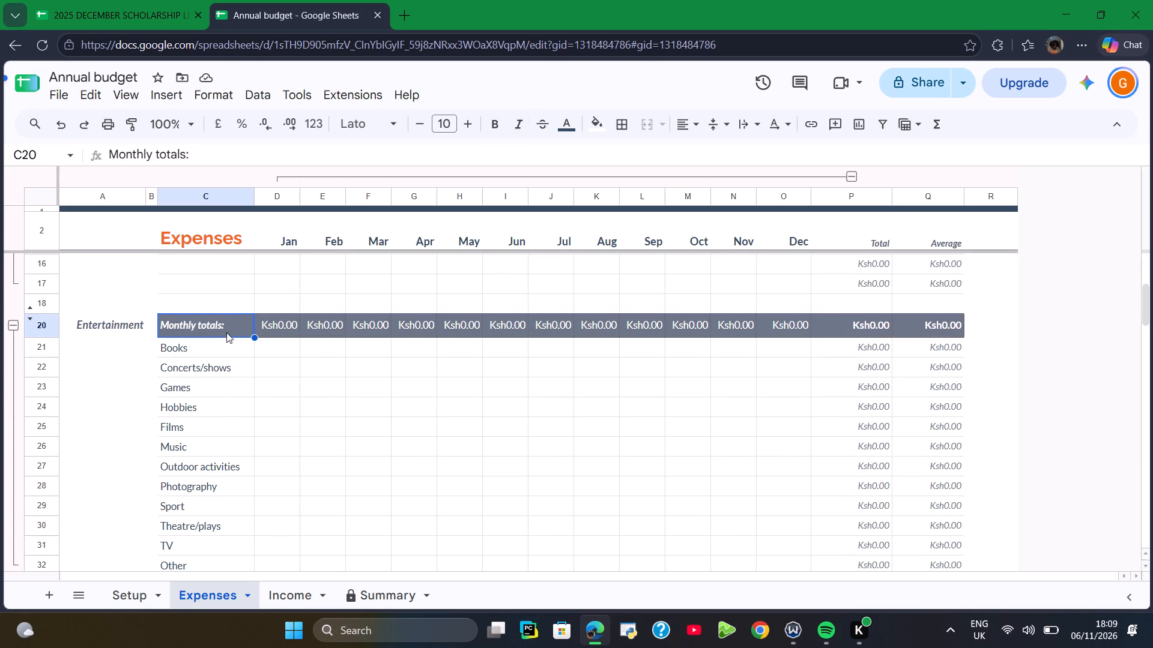
pyautogui.click(220, 350)
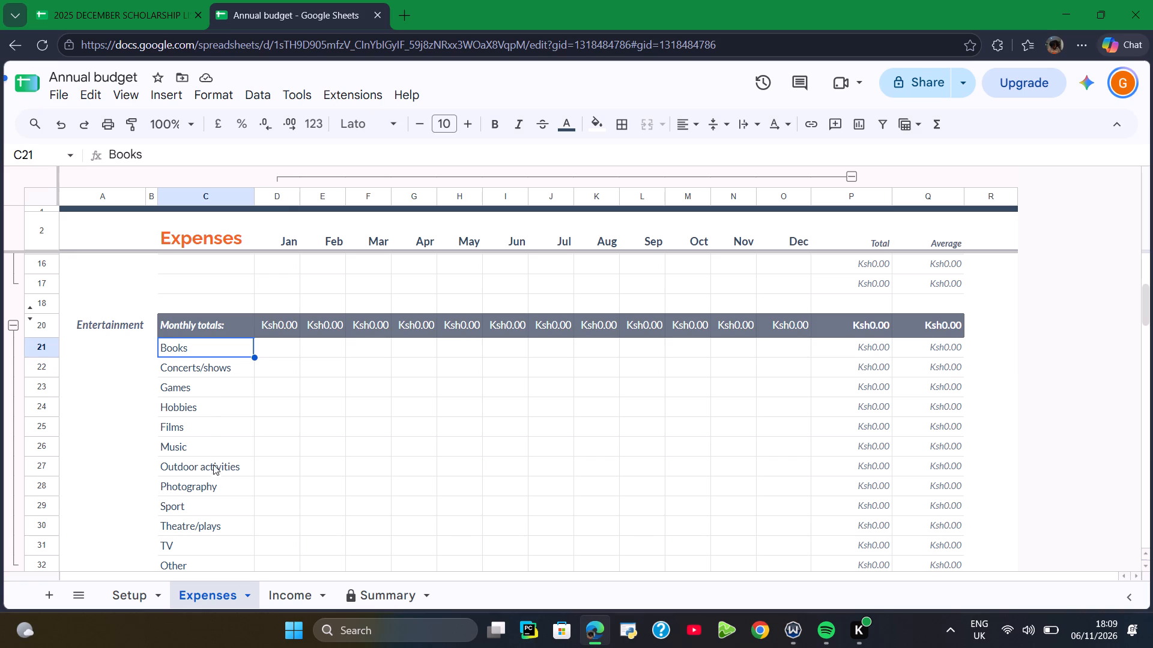
pyautogui.scroll(-1, 213, 492)
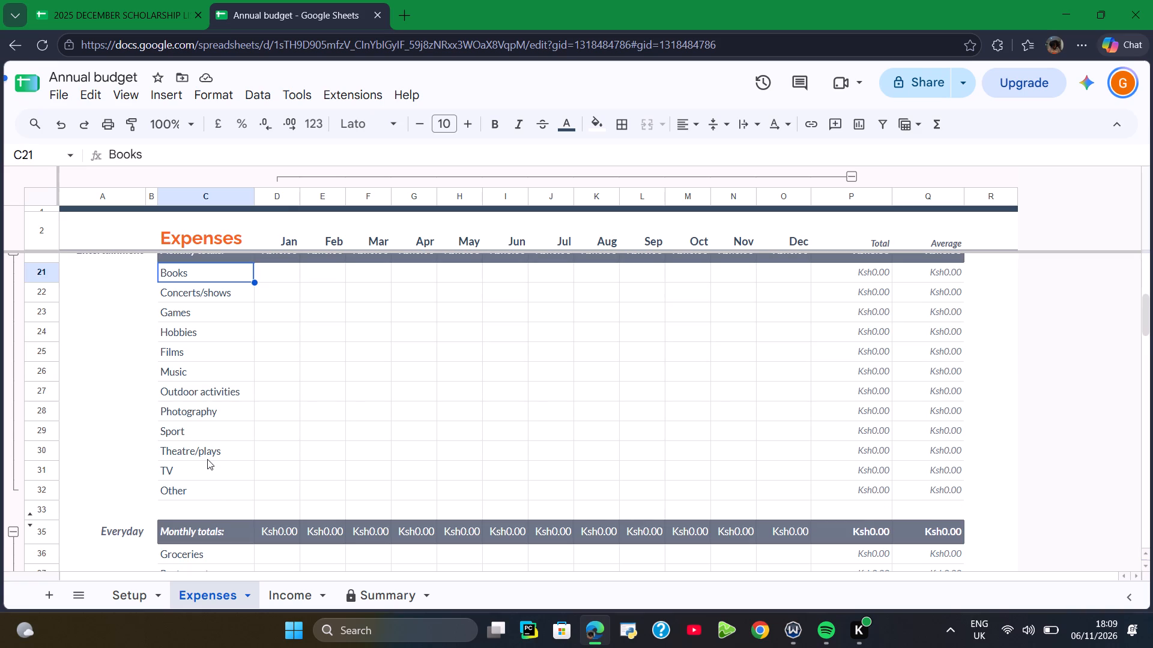
pyautogui.scroll(2, 207, 477)
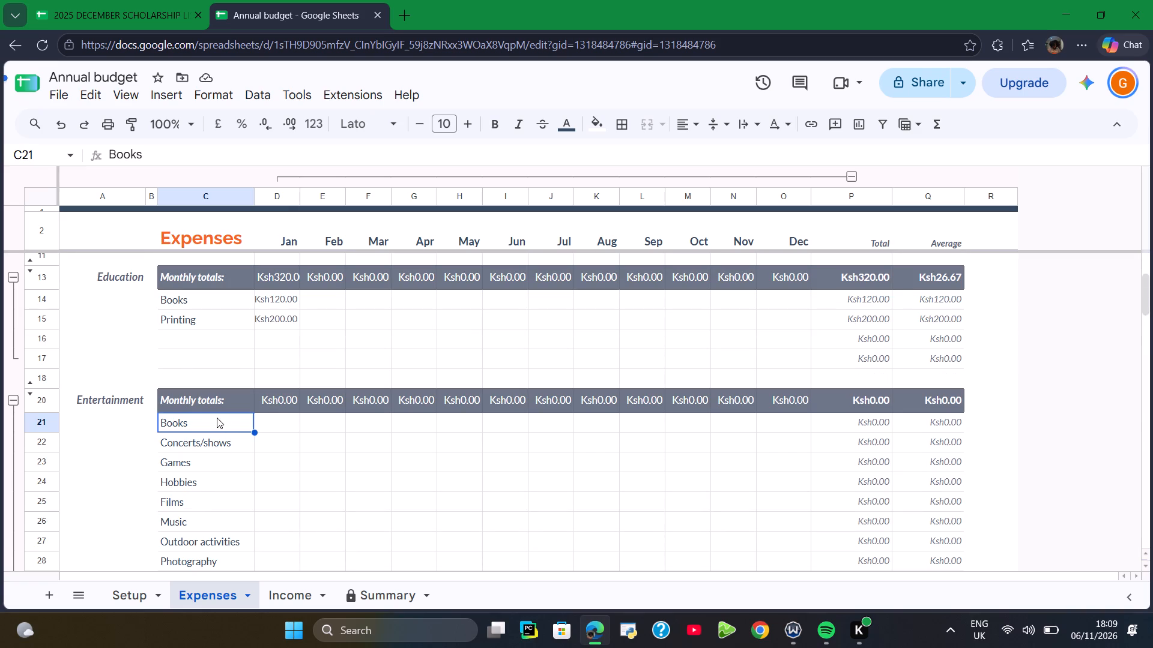
pyautogui.click(233, 421)
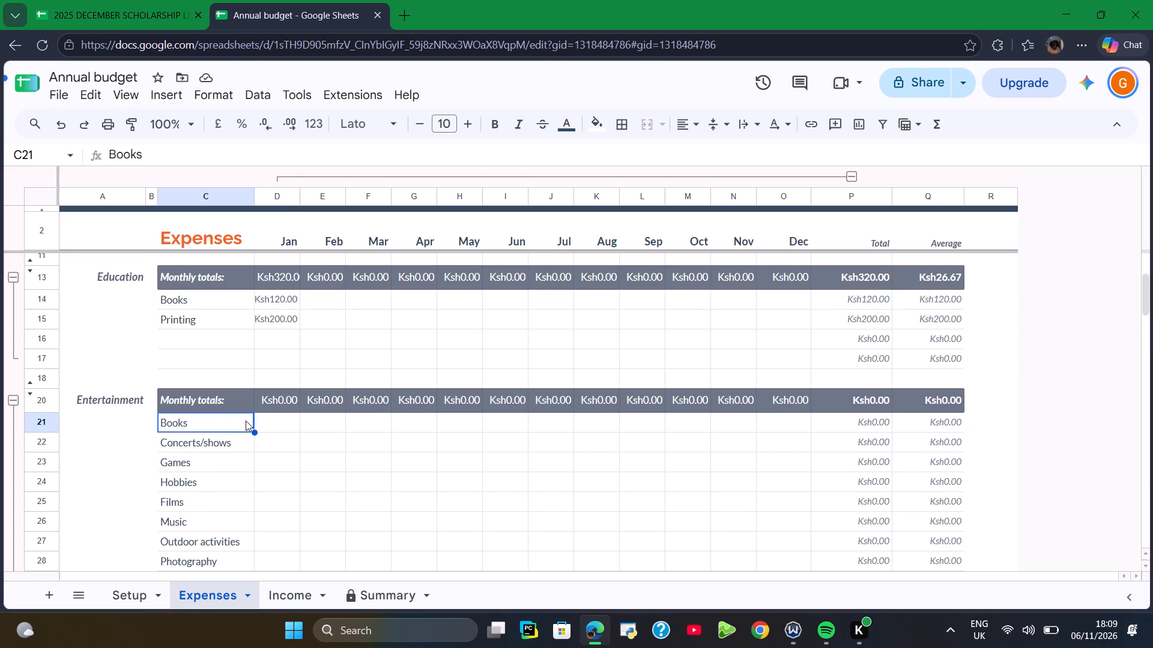
pyautogui.press('BackSpace')
pyautogui.click(238, 445)
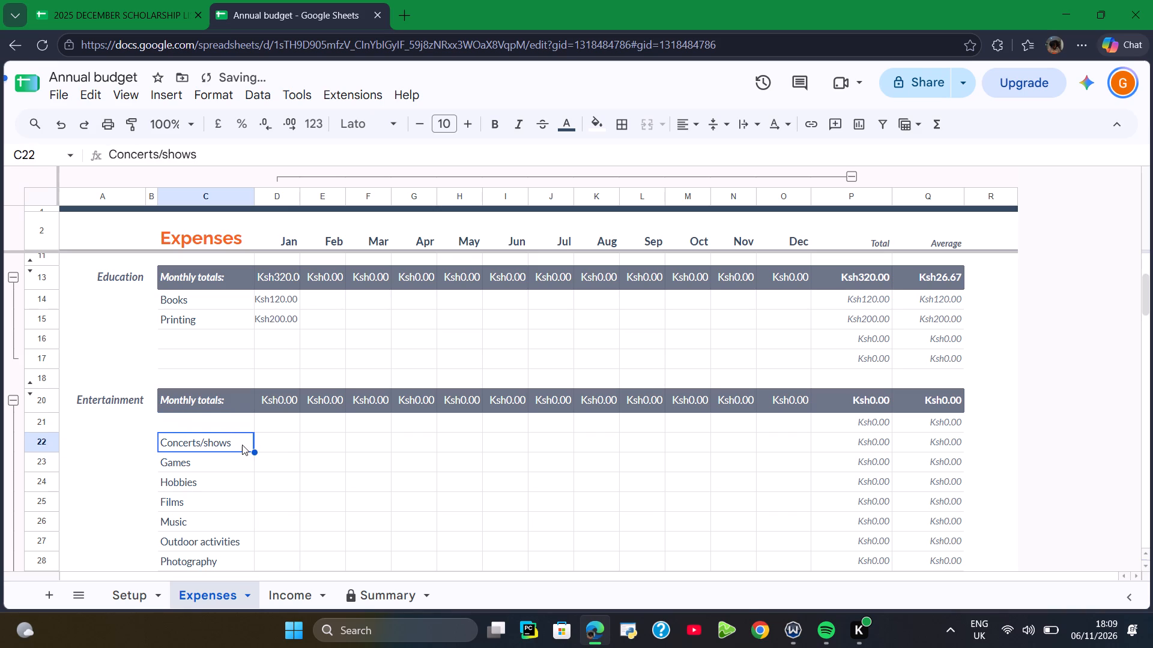
pyautogui.press('BackSpace')
pyautogui.click(225, 462)
pyautogui.press('BackSpace')
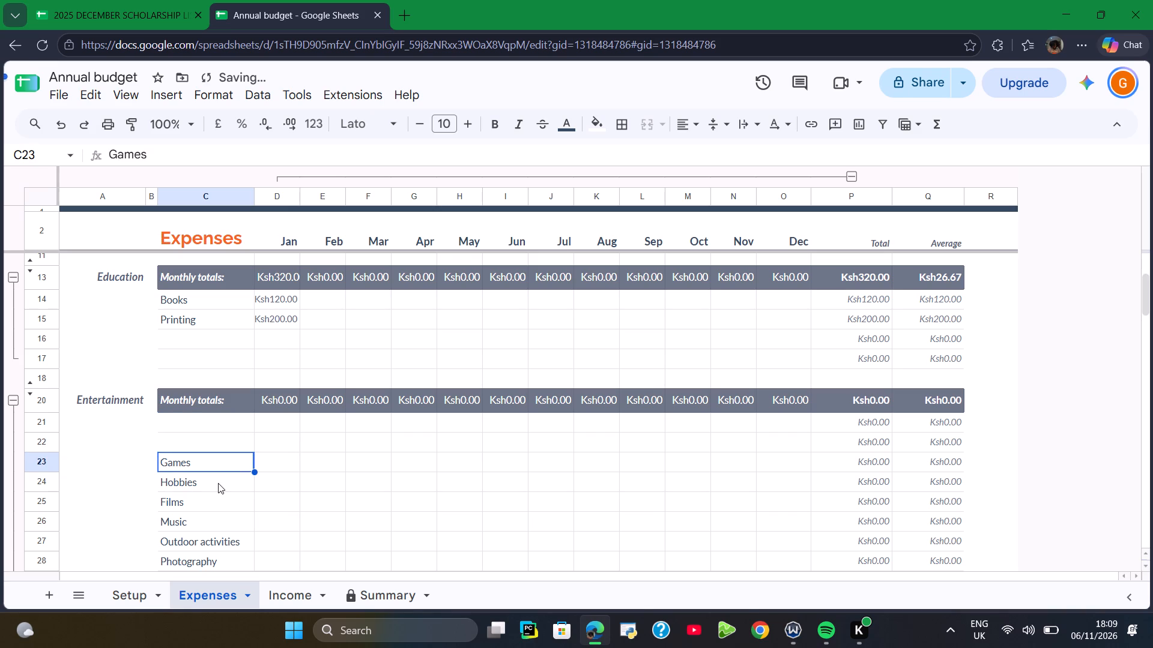
# Enter Crotchet, with a capital C, as the first Entertainment category in cell C21.
pyautogui.click(227, 423)
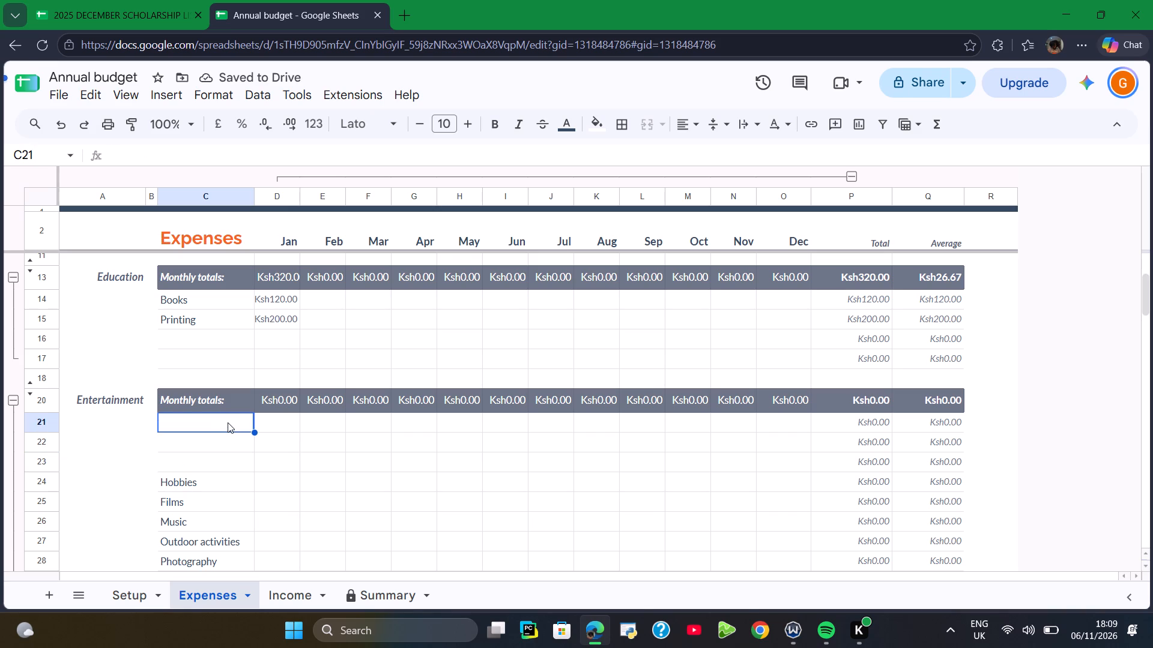
pyautogui.press('c')
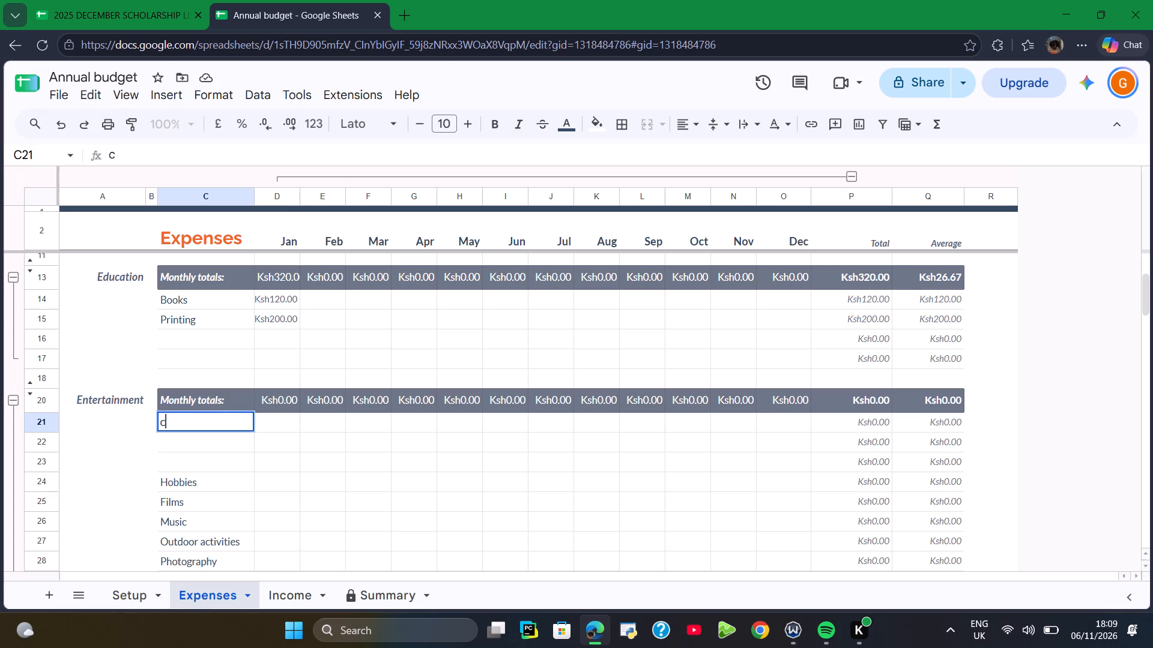
pyautogui.write('rotchet')
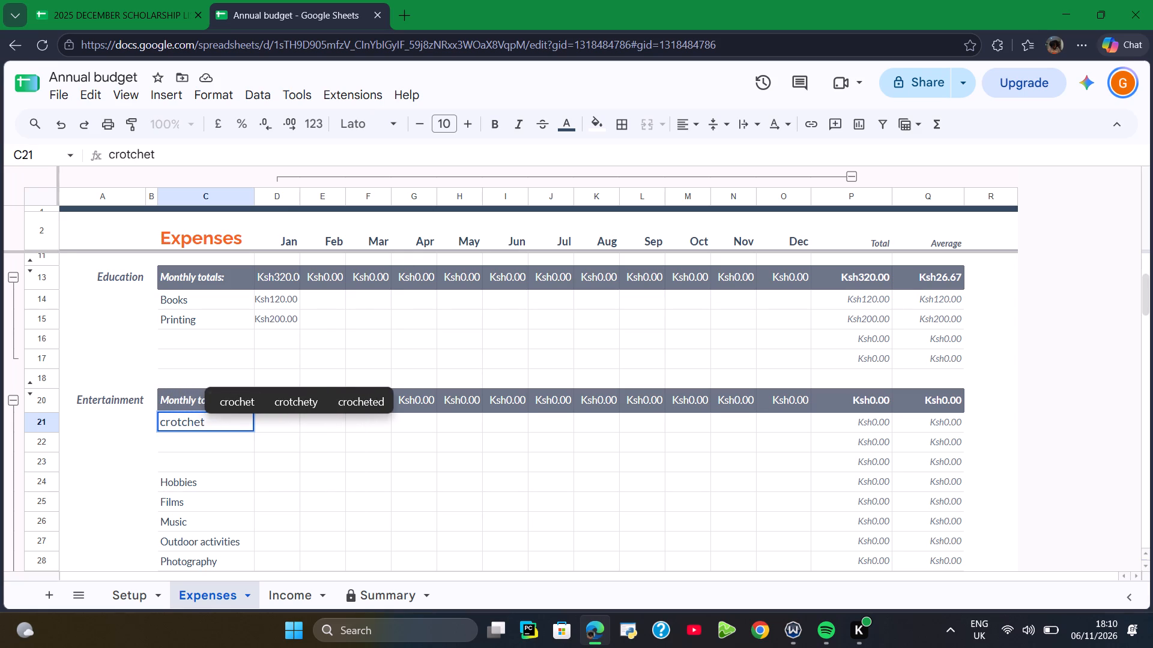
pyautogui.click(231, 442)
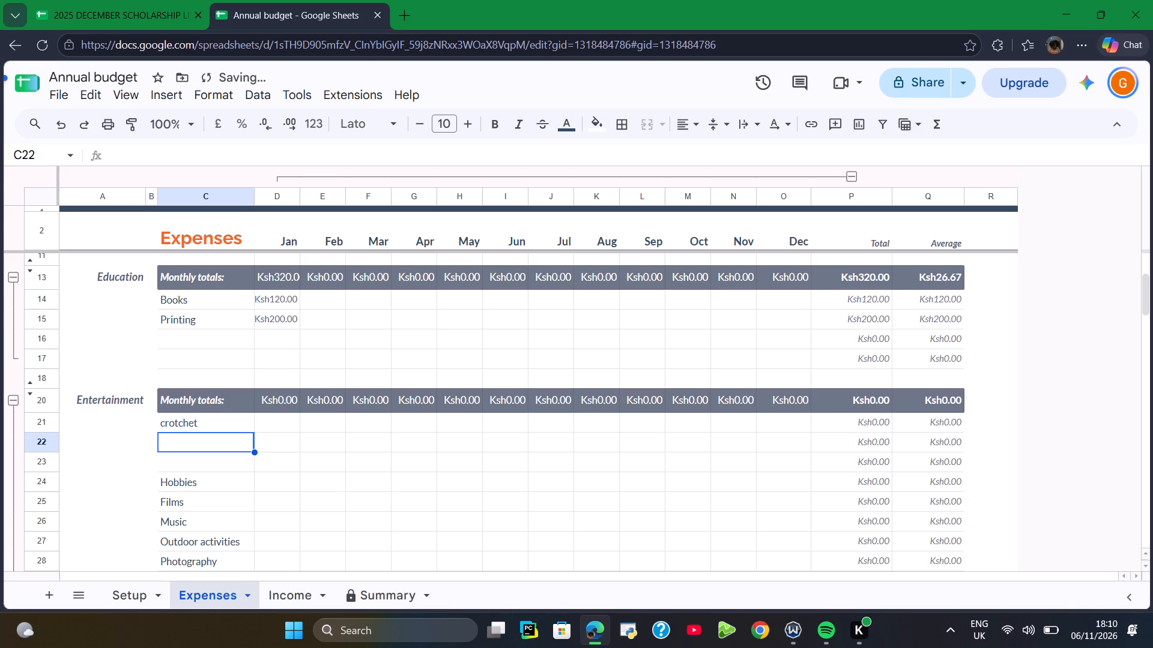
pyautogui.click(213, 424)
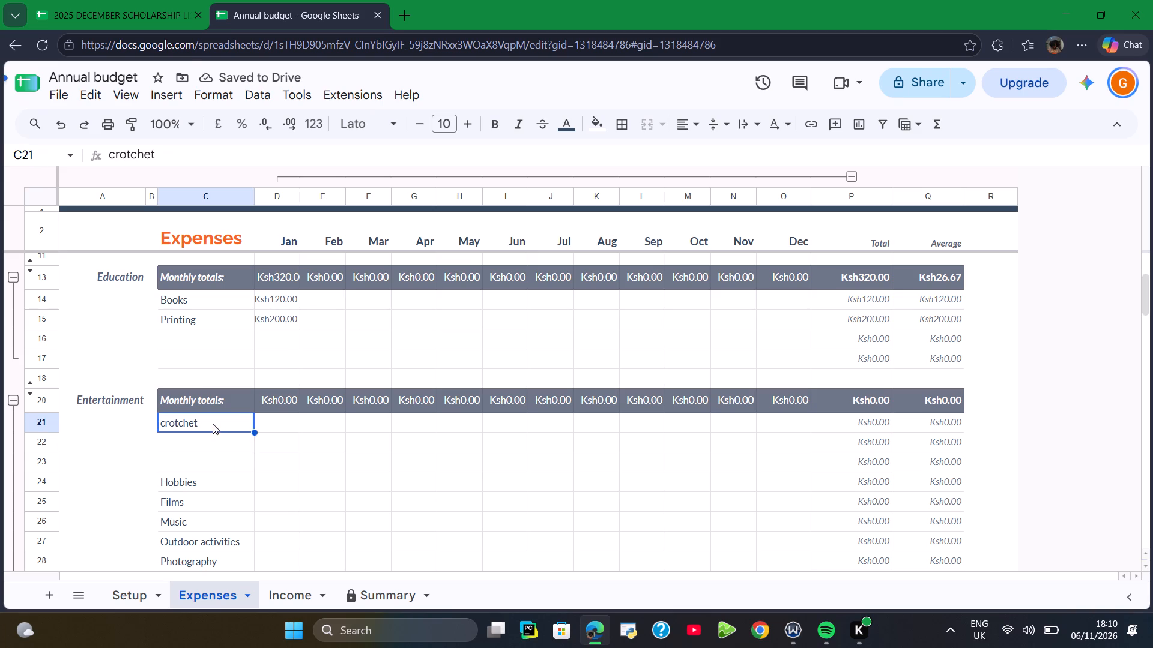
pyautogui.click(165, 424)
pyautogui.click(115, 154)
pyautogui.press('BackSpace')
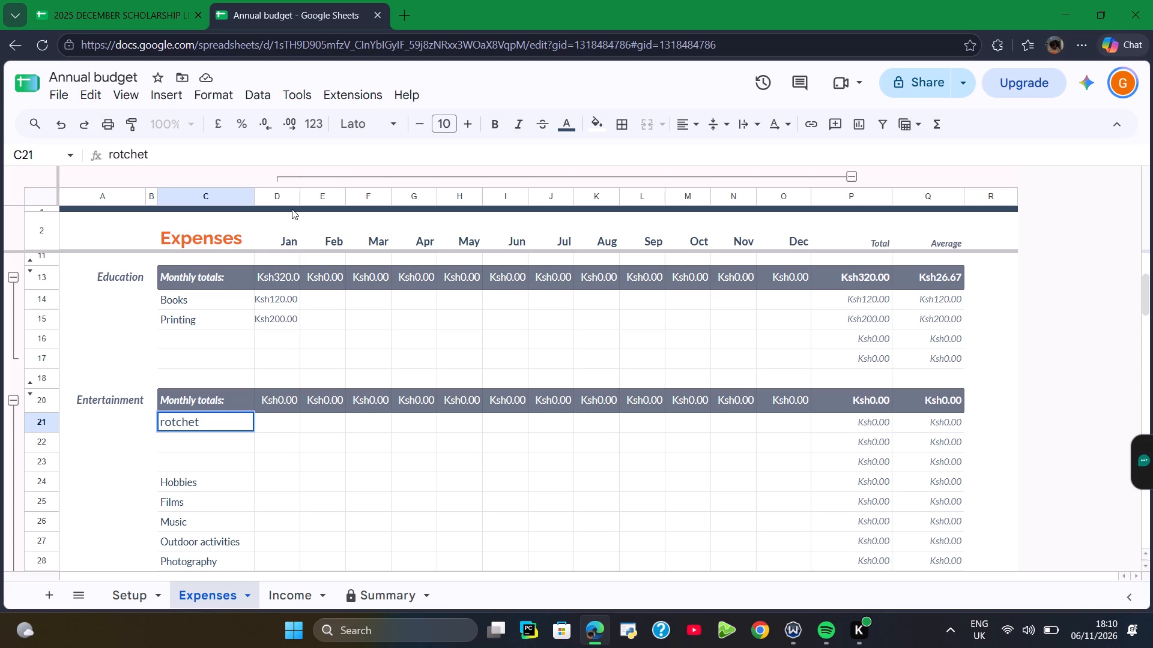
pyautogui.press('c')
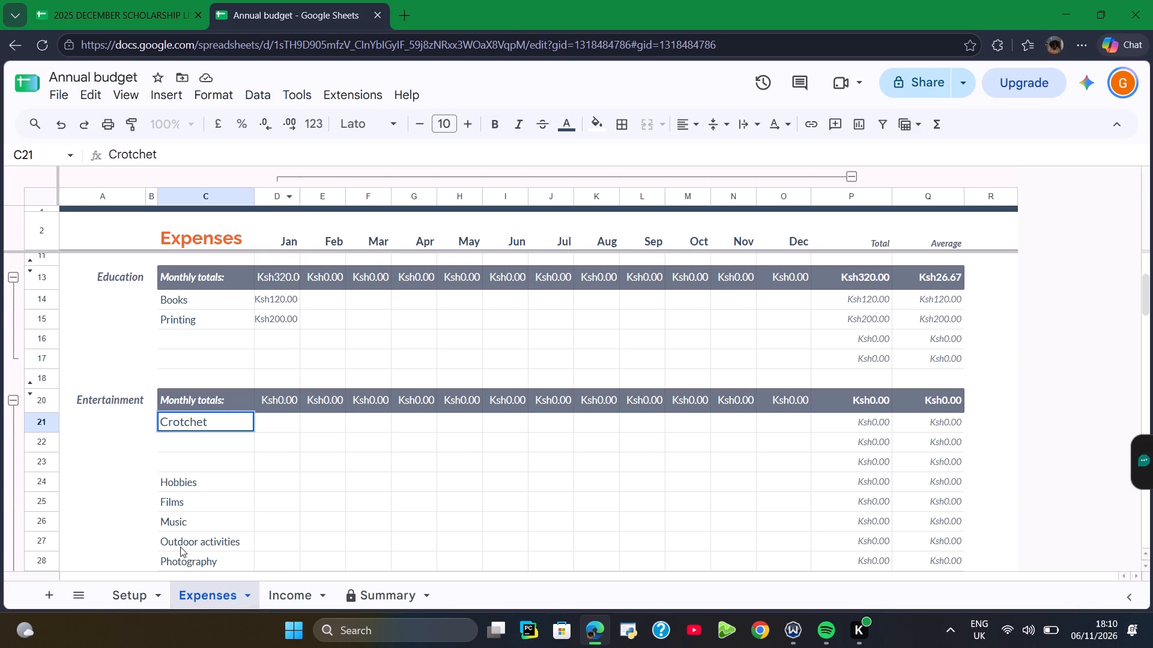
pyautogui.click(183, 489)
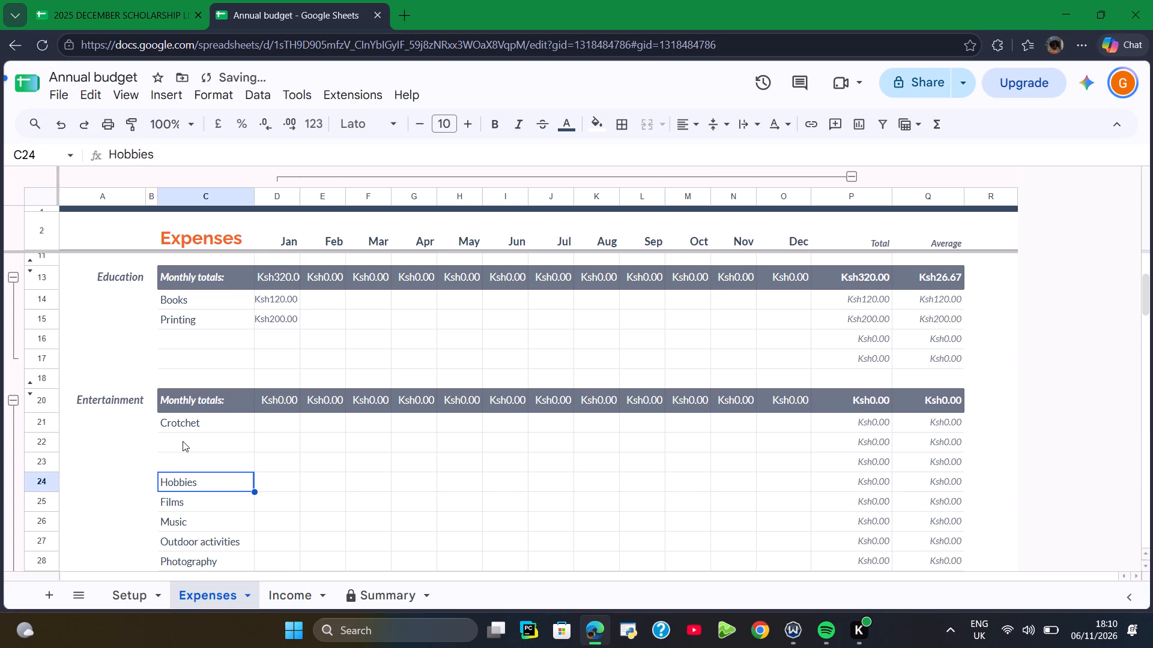
# Fill the blank cell C22 down to C24, clearing the Hobbies category.
pyautogui.click(183, 441)
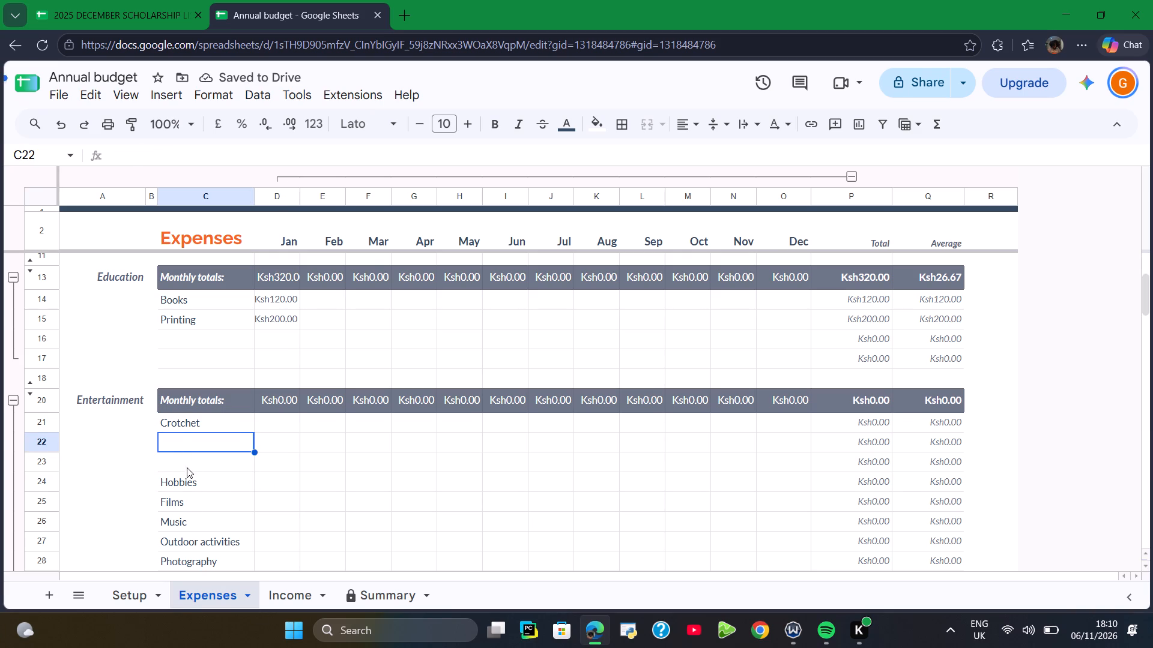
pyautogui.click(143, 469)
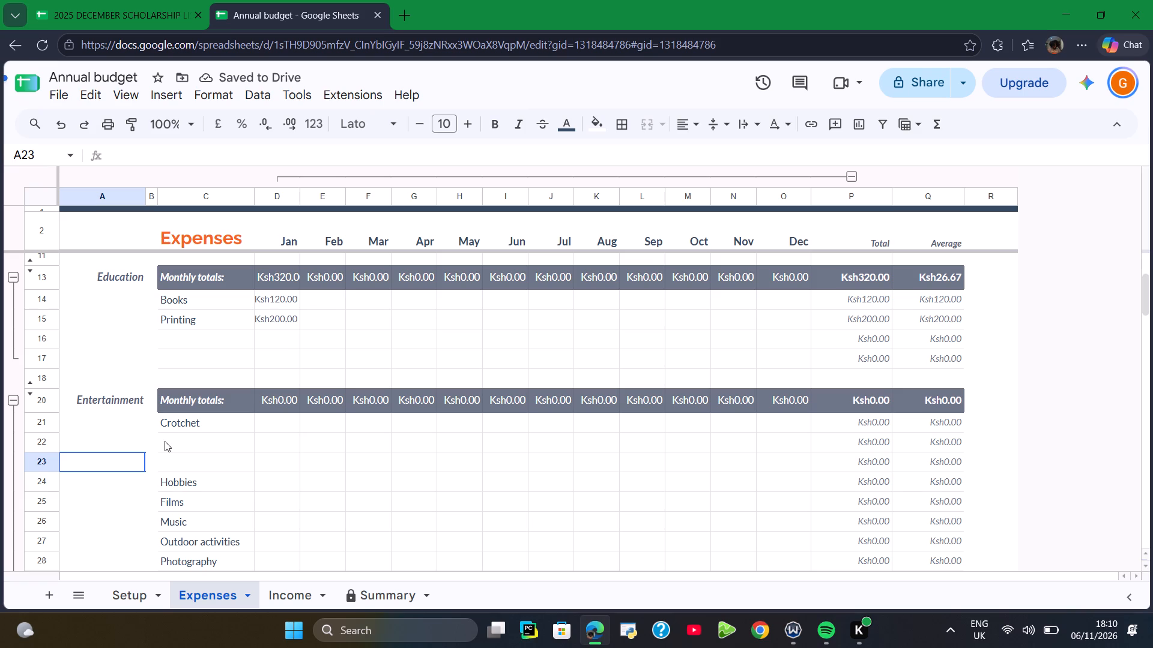
pyautogui.moveTo(163, 440); pyautogui.dragTo(185, 452)
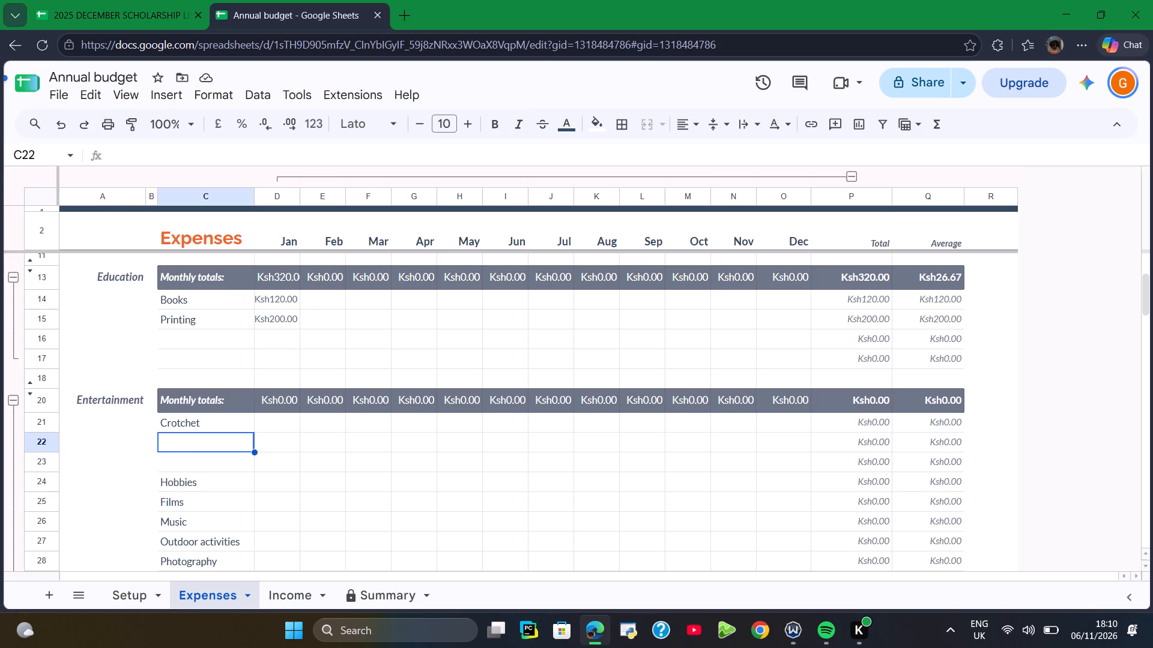
pyautogui.moveTo(255, 452); pyautogui.dragTo(414, 459)
pyautogui.moveTo(414, 459); pyautogui.dragTo(865, 446)
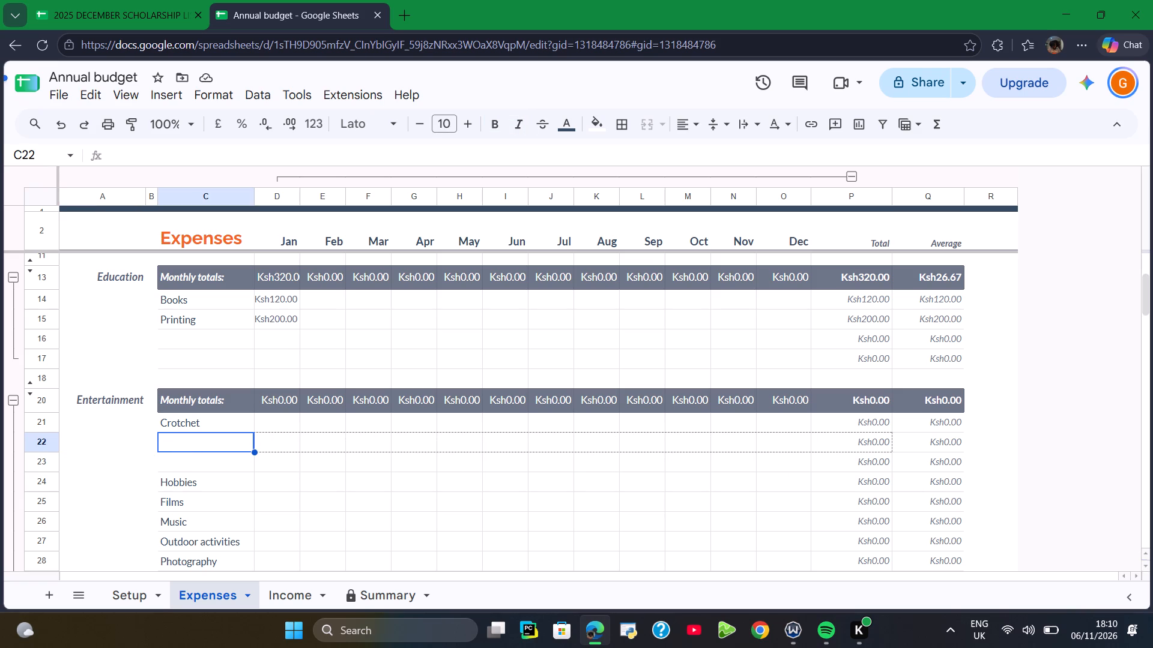
pyautogui.moveTo(865, 446); pyautogui.dragTo(961, 468)
pyautogui.moveTo(961, 468); pyautogui.dragTo(676, 470)
pyautogui.moveTo(676, 470); pyautogui.dragTo(171, 485)
pyautogui.moveTo(169, 485); pyautogui.dragTo(222, 448)
# Delete the blank Entertainment rows 22 to 24 below Crotchet.
pyautogui.click(84, 470)
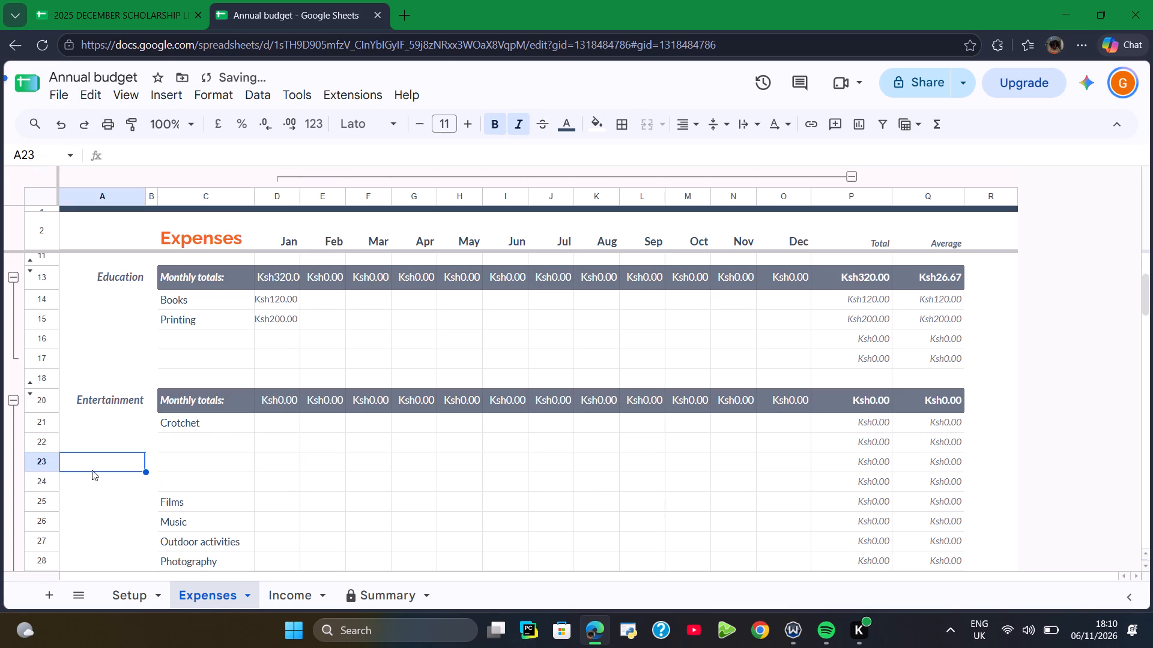
pyautogui.moveTo(166, 439); pyautogui.dragTo(198, 473)
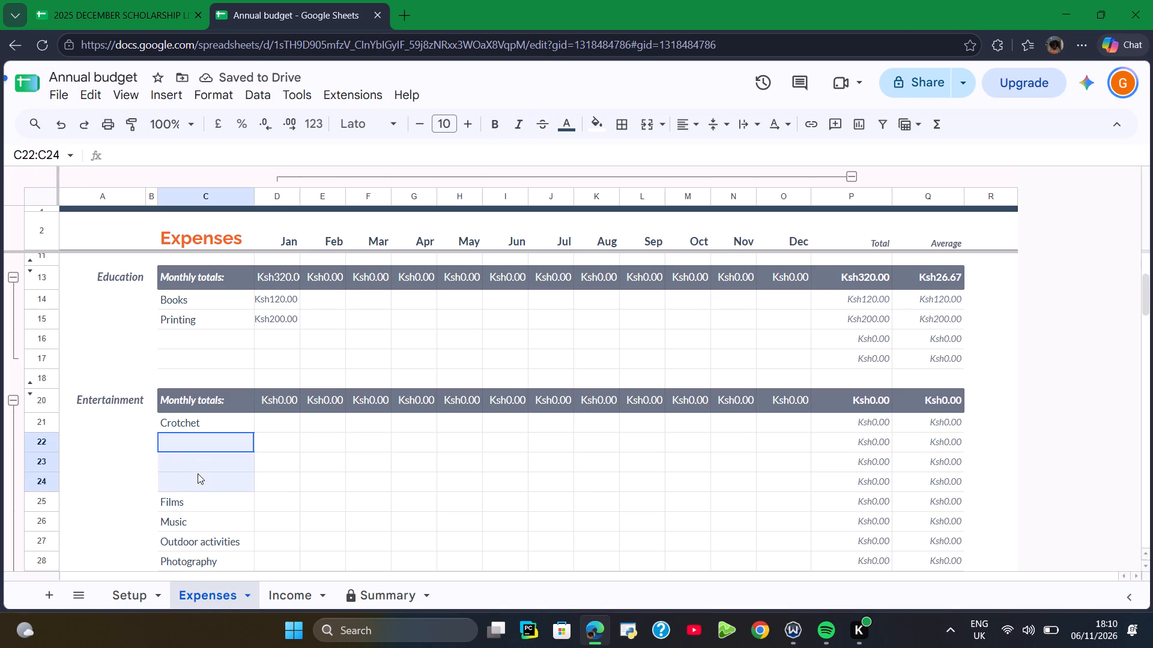
pyautogui.moveTo(198, 473); pyautogui.dragTo(371, 479)
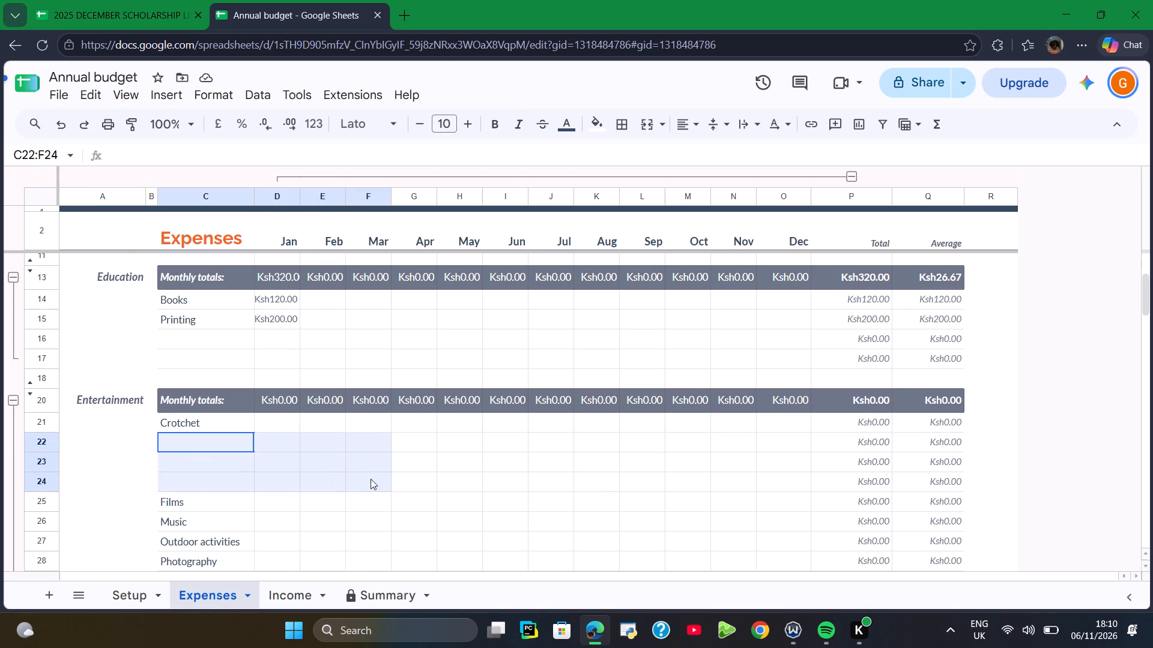
pyautogui.moveTo(371, 479); pyautogui.dragTo(647, 498)
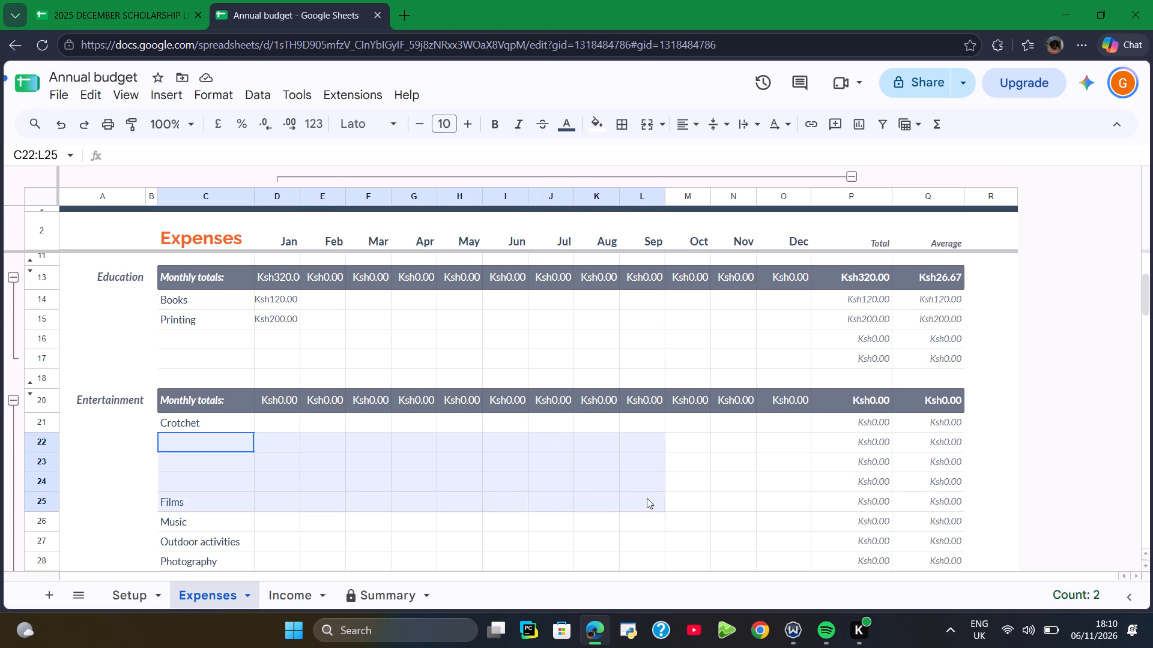
pyautogui.moveTo(647, 498); pyautogui.dragTo(924, 474)
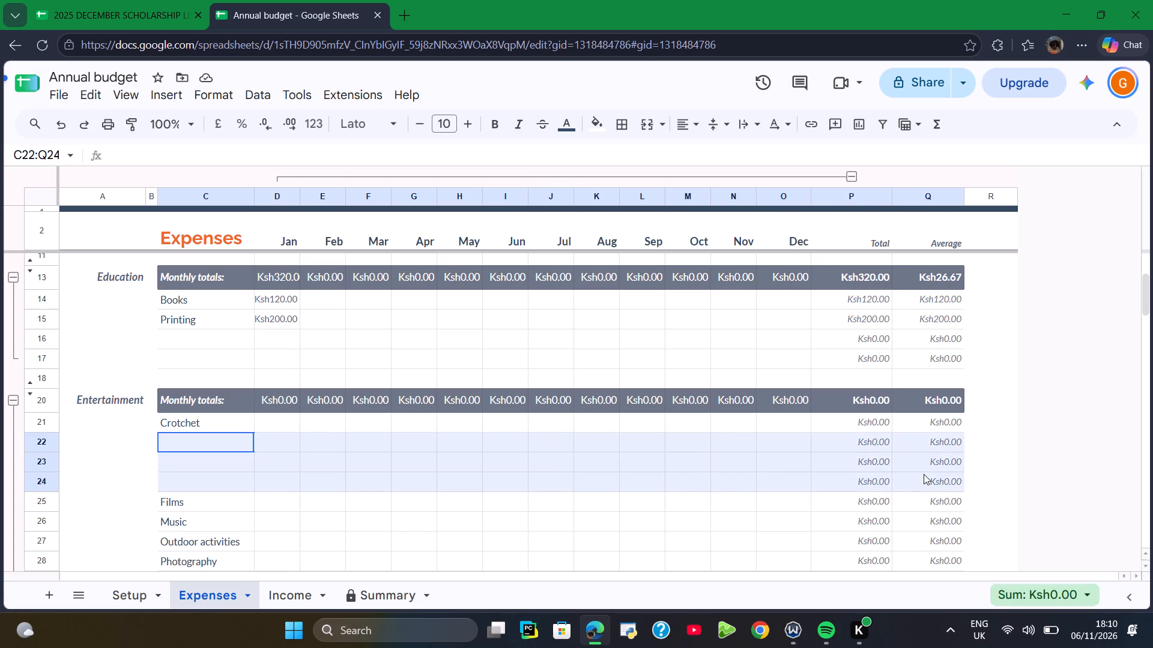
pyautogui.moveTo(924, 474); pyautogui.dragTo(927, 474)
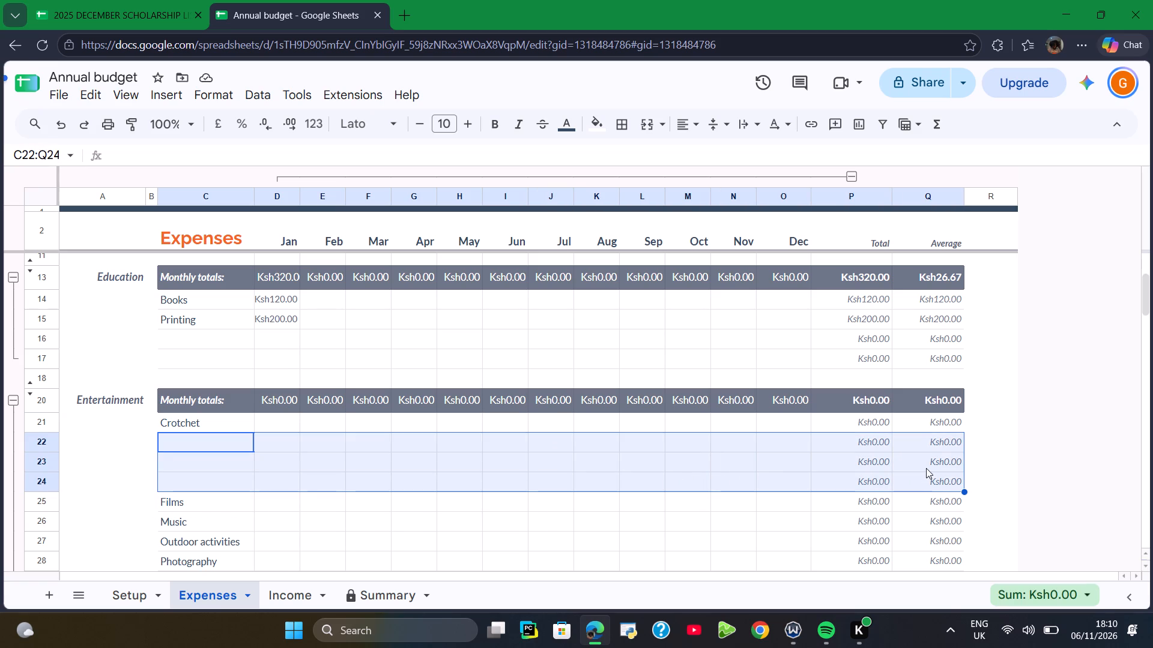
pyautogui.rightClick(940, 473)
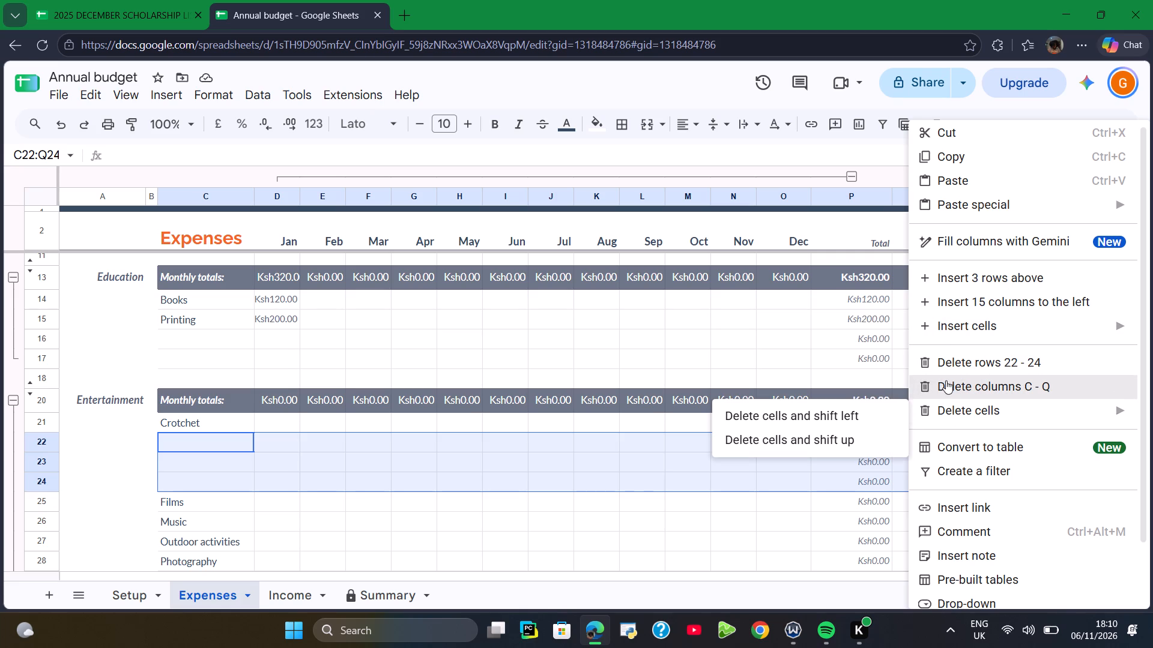
pyautogui.click(947, 411)
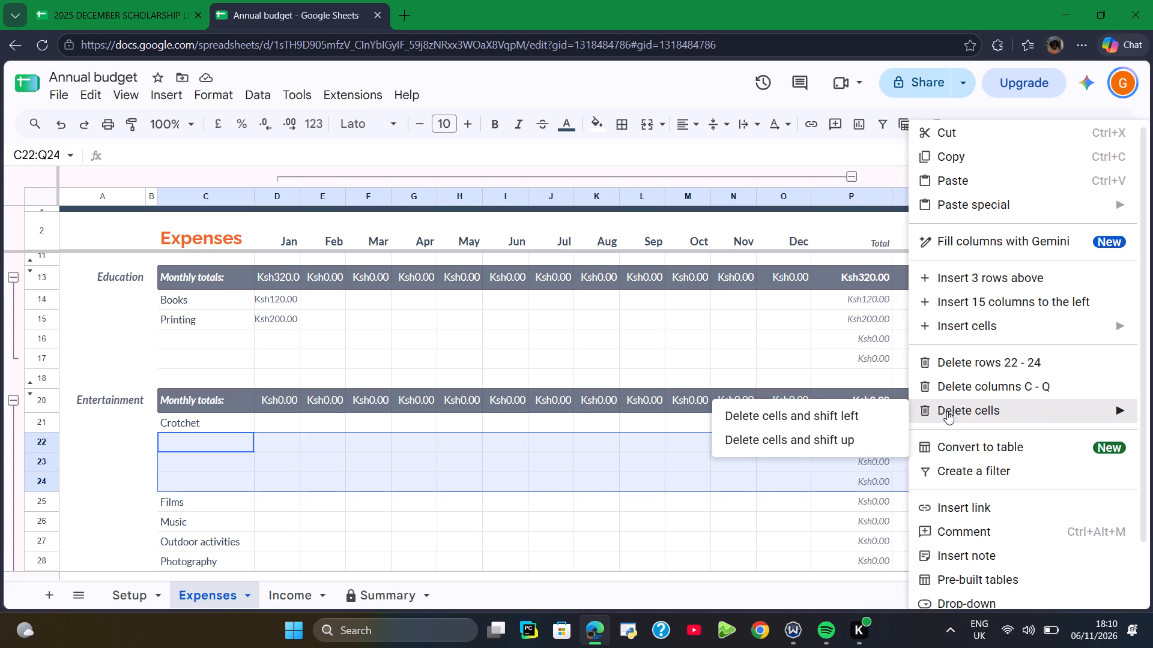
pyautogui.click(957, 362)
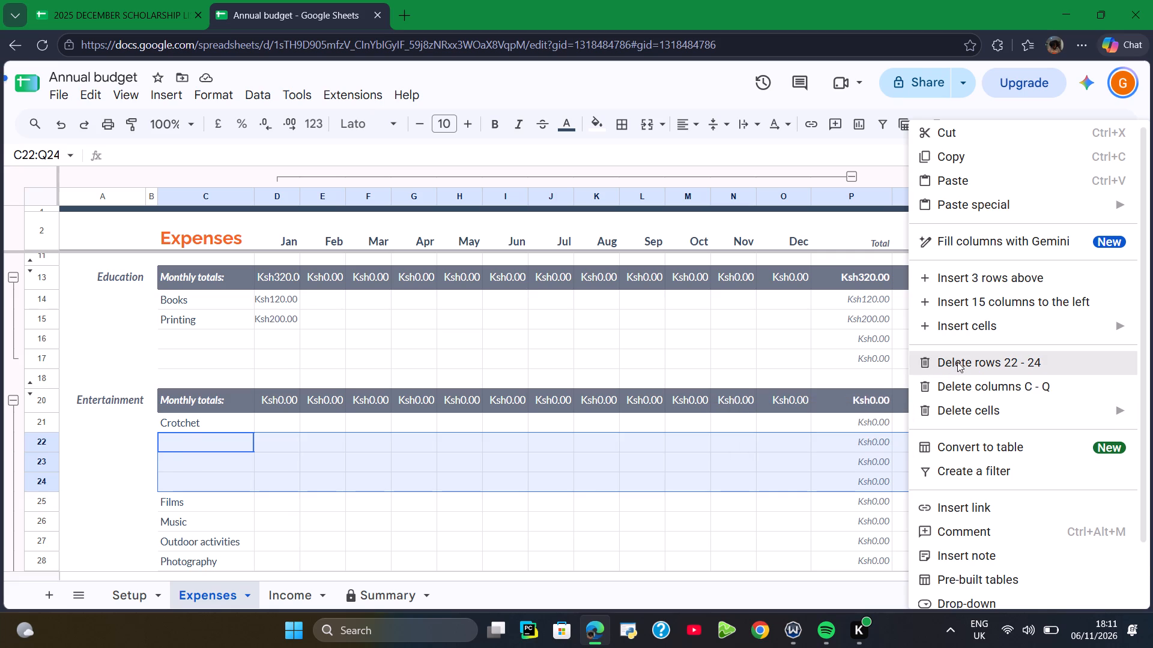
pyautogui.click(92, 495)
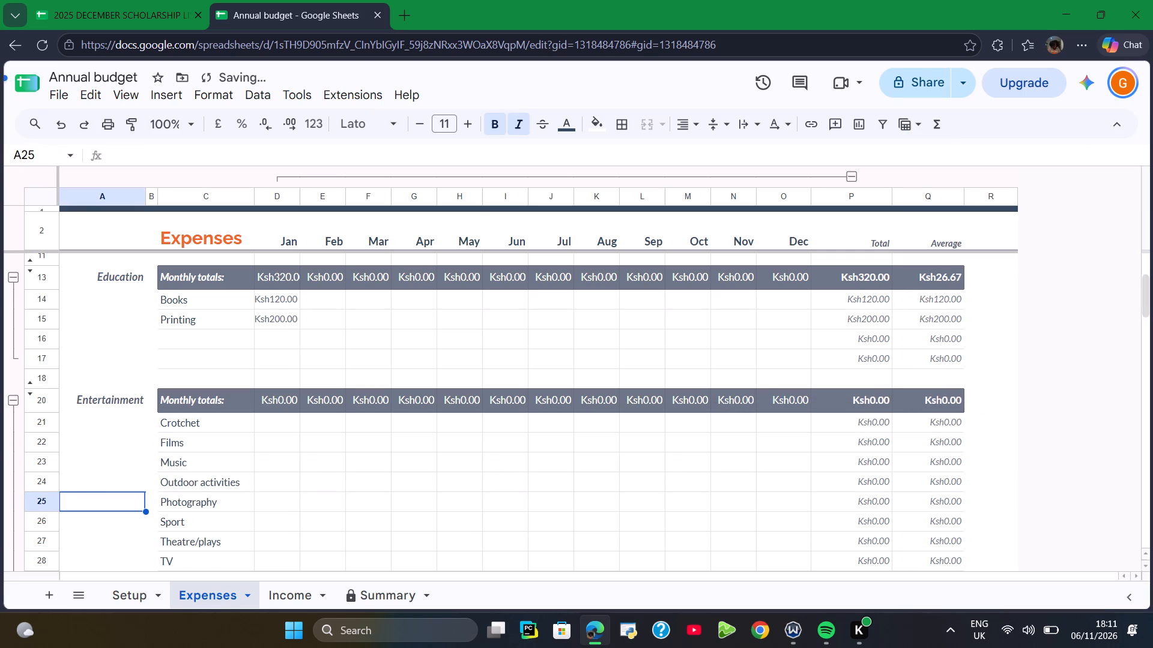
# Clear the Entertainment categories Photography, Theatre/plays, TV and Other from cells C25, C27, C28 and C29.
pyautogui.click(211, 442)
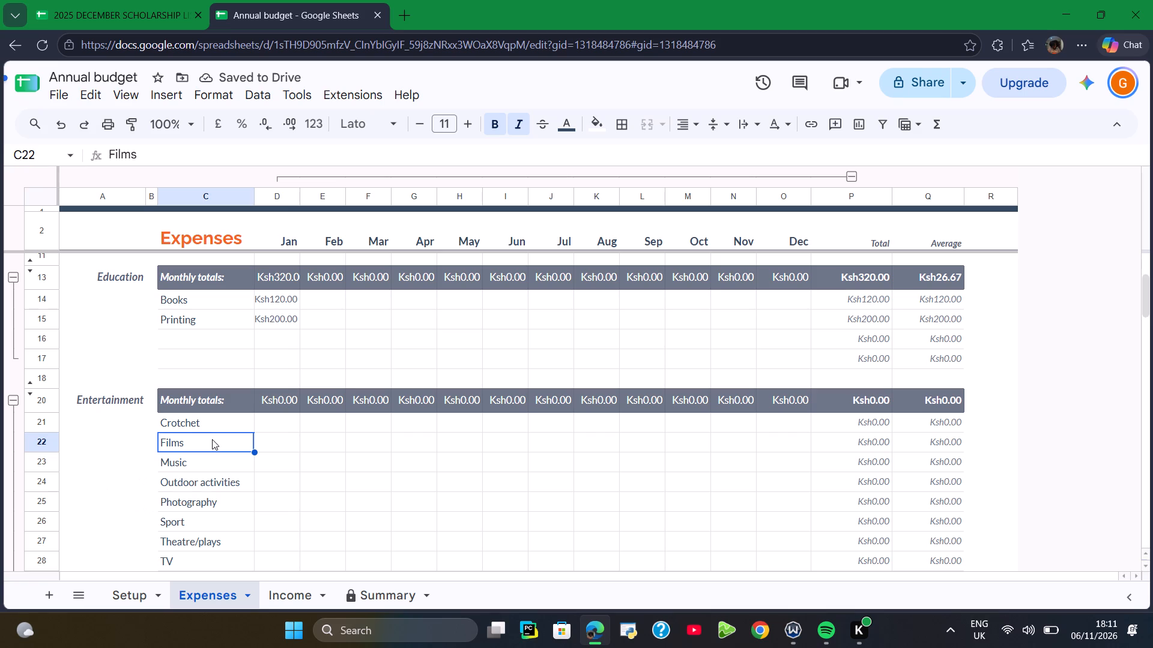
pyautogui.click(208, 463)
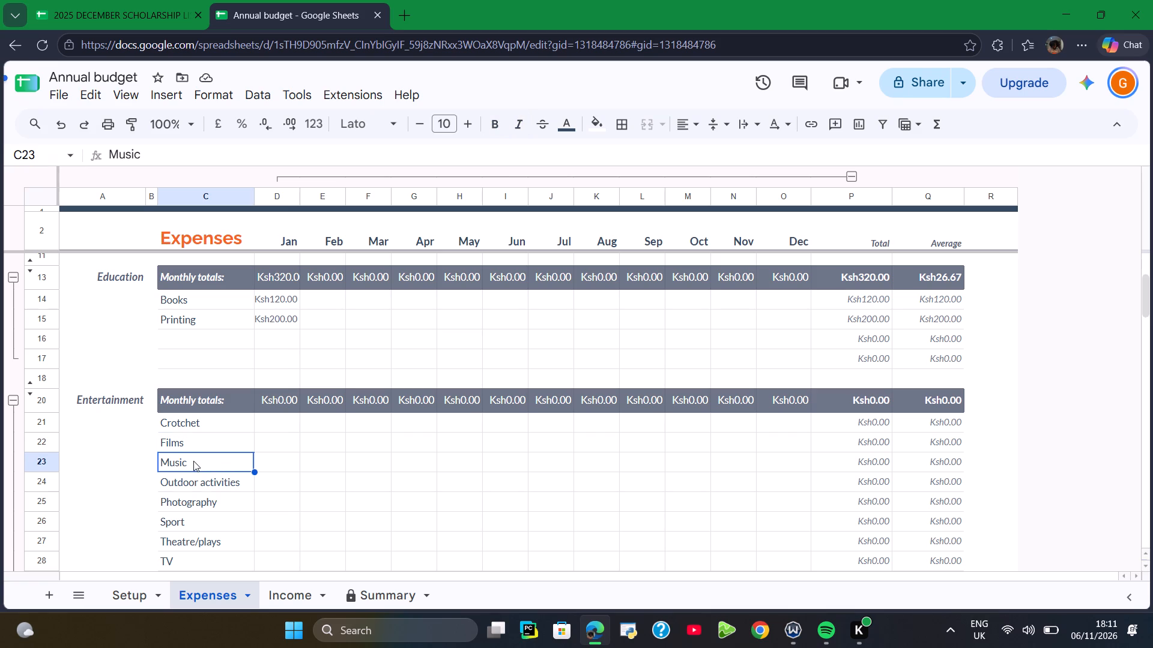
pyautogui.click(200, 463)
pyautogui.click(198, 481)
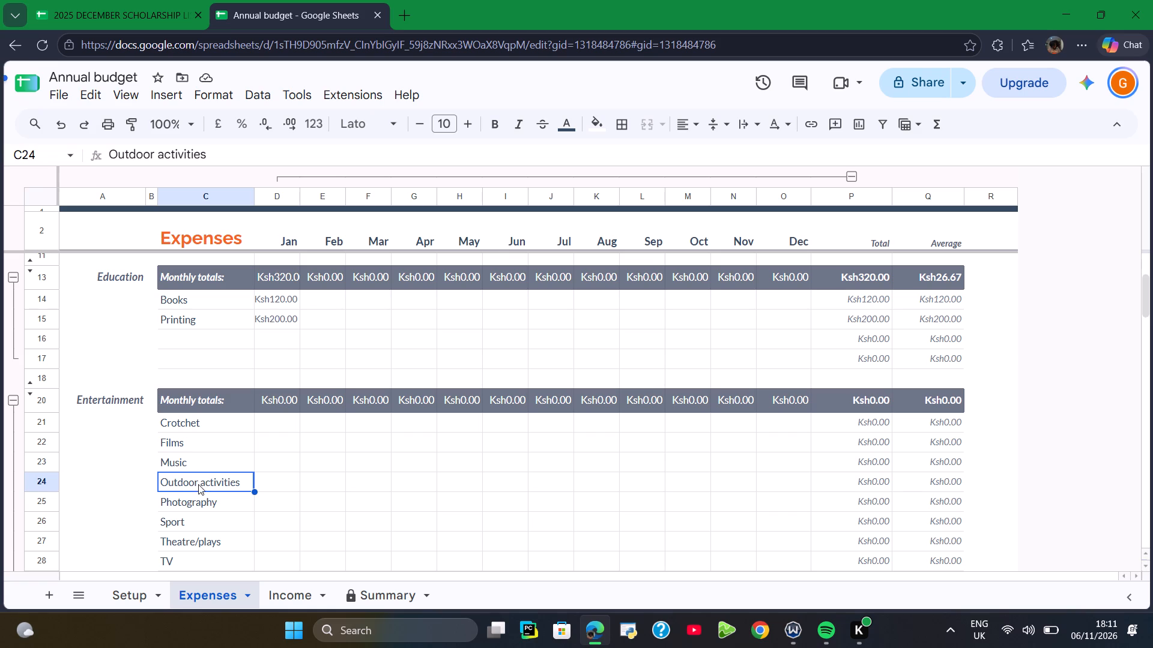
pyautogui.click(183, 500)
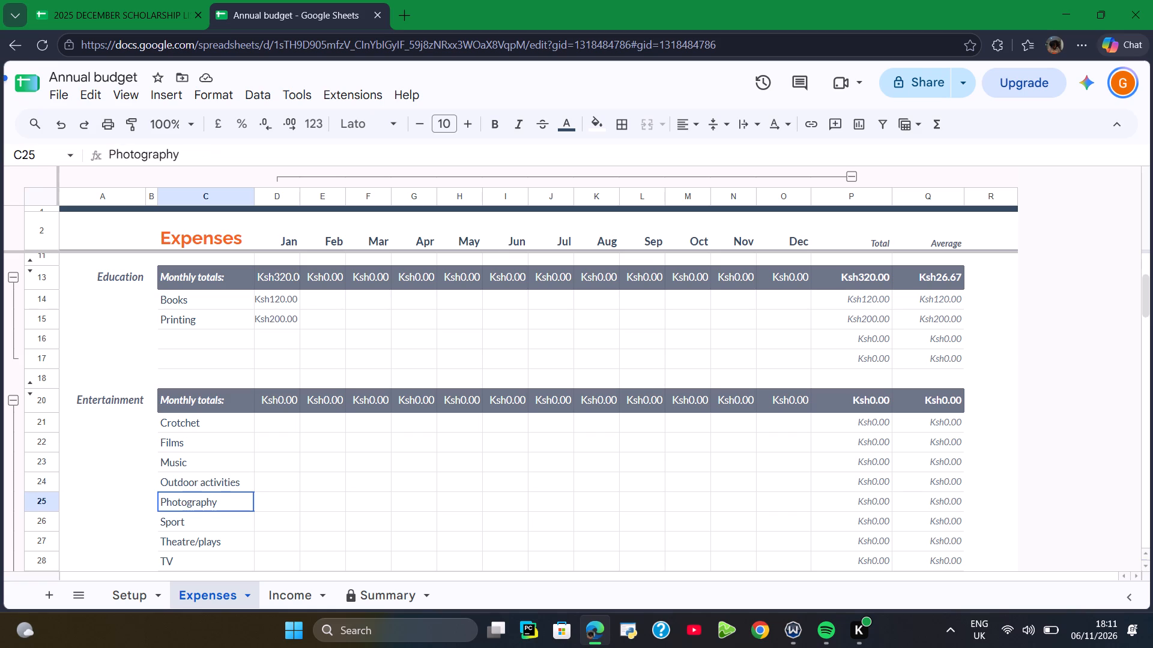
pyautogui.press('BackSpace')
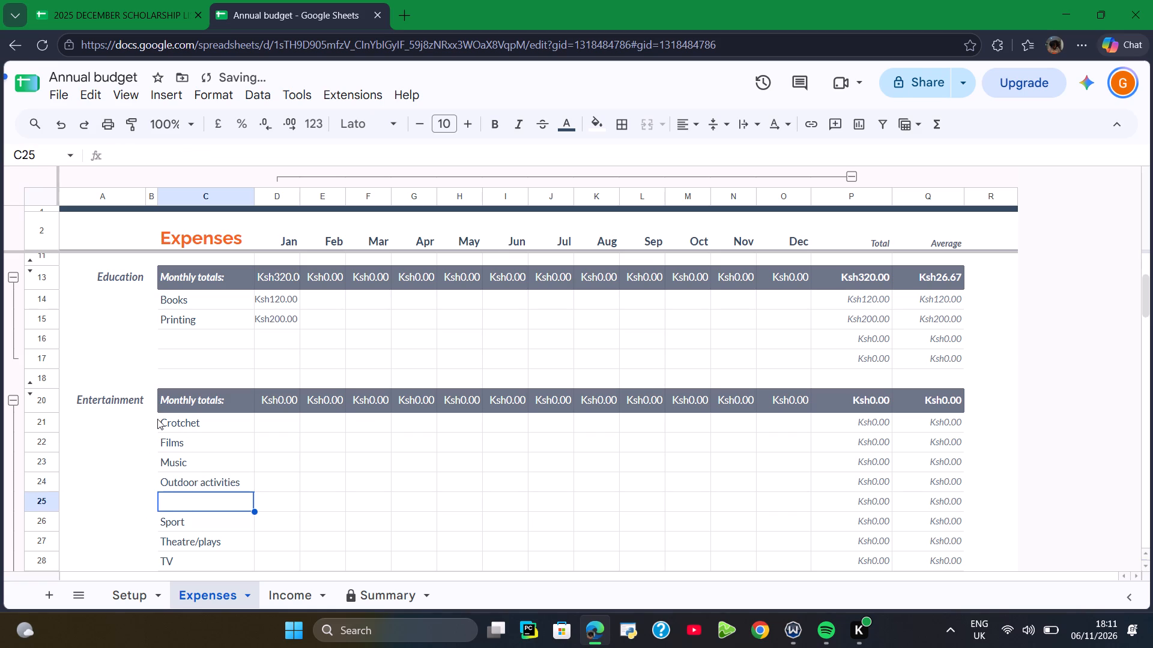
pyautogui.click(237, 542)
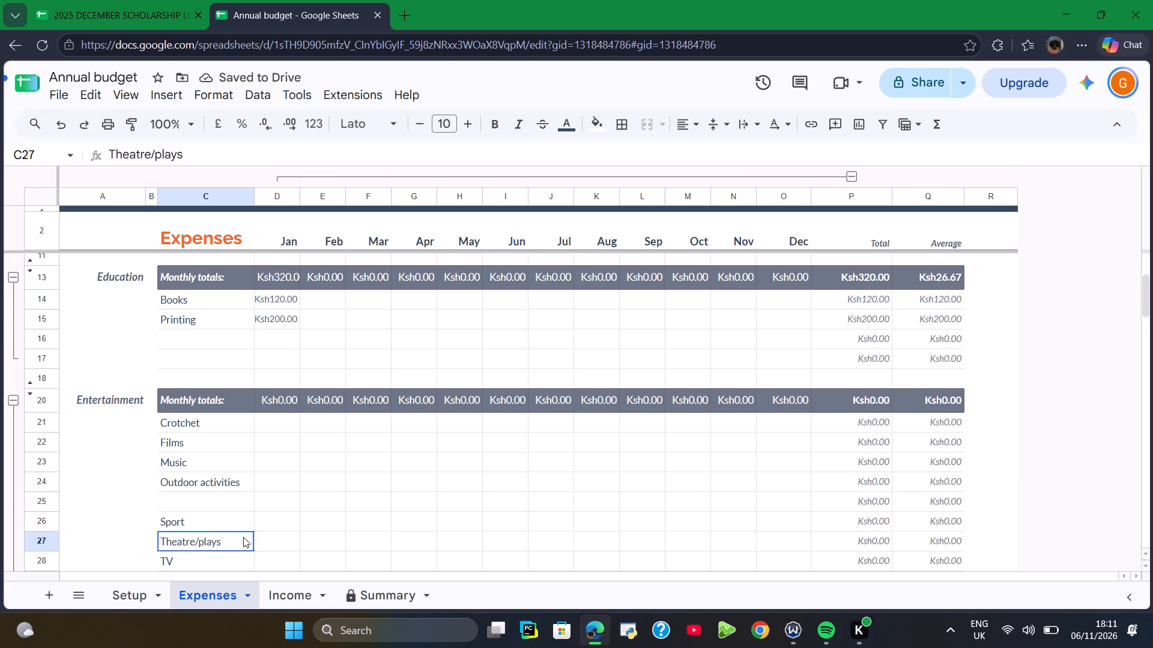
pyautogui.press('BackSpace')
pyautogui.scroll(-1, 244, 534)
pyautogui.click(199, 487)
pyautogui.press('BackSpace')
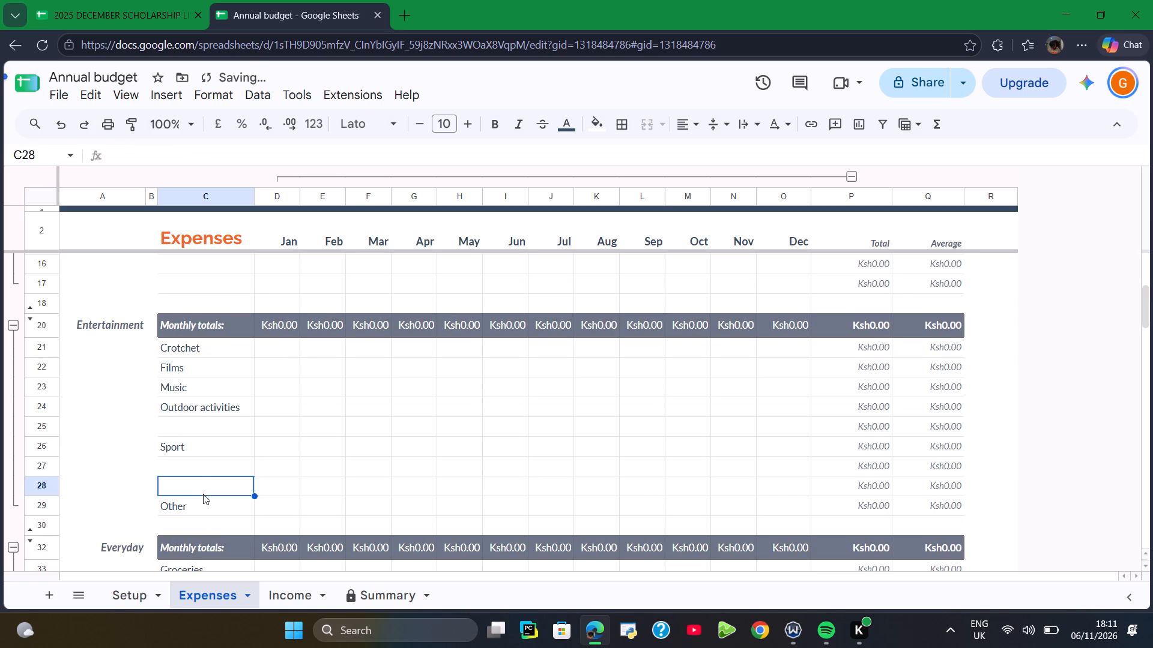
pyautogui.click(202, 503)
pyautogui.press('BackSpace')
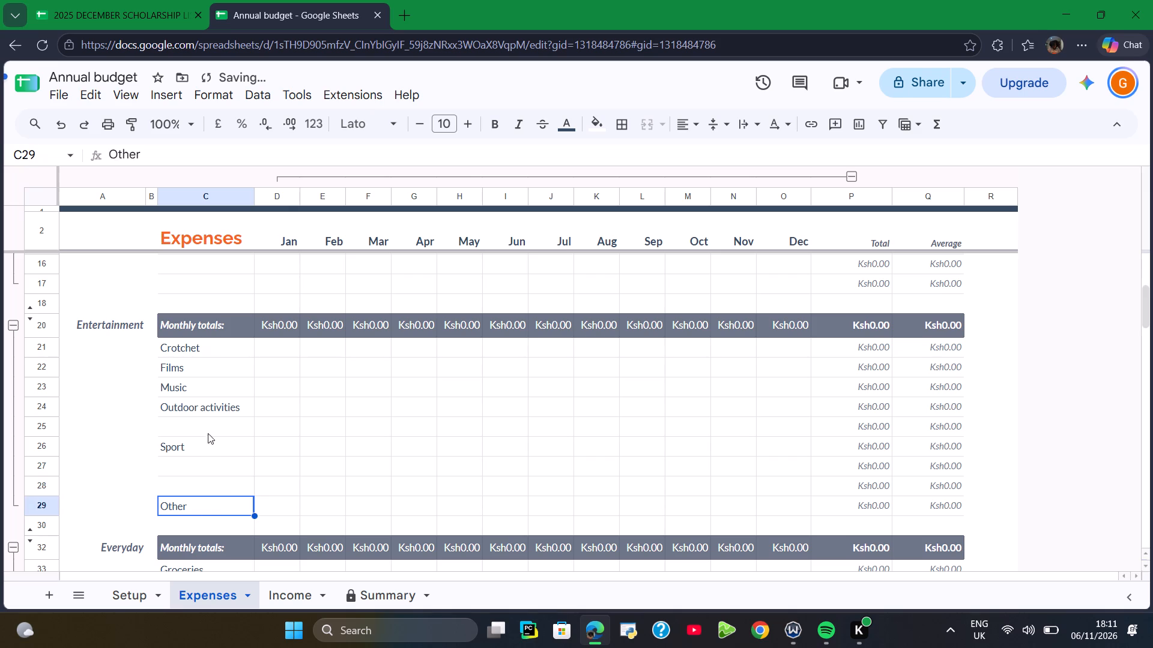
pyautogui.click(95, 463)
pyautogui.click(186, 415)
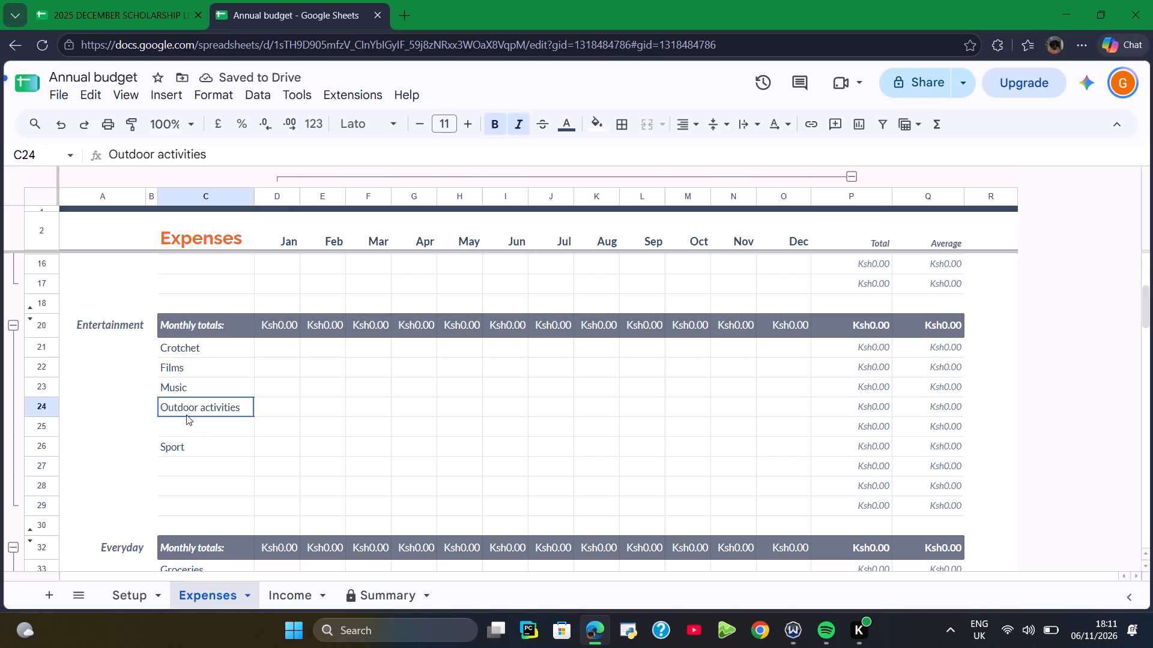
pyautogui.click(188, 428)
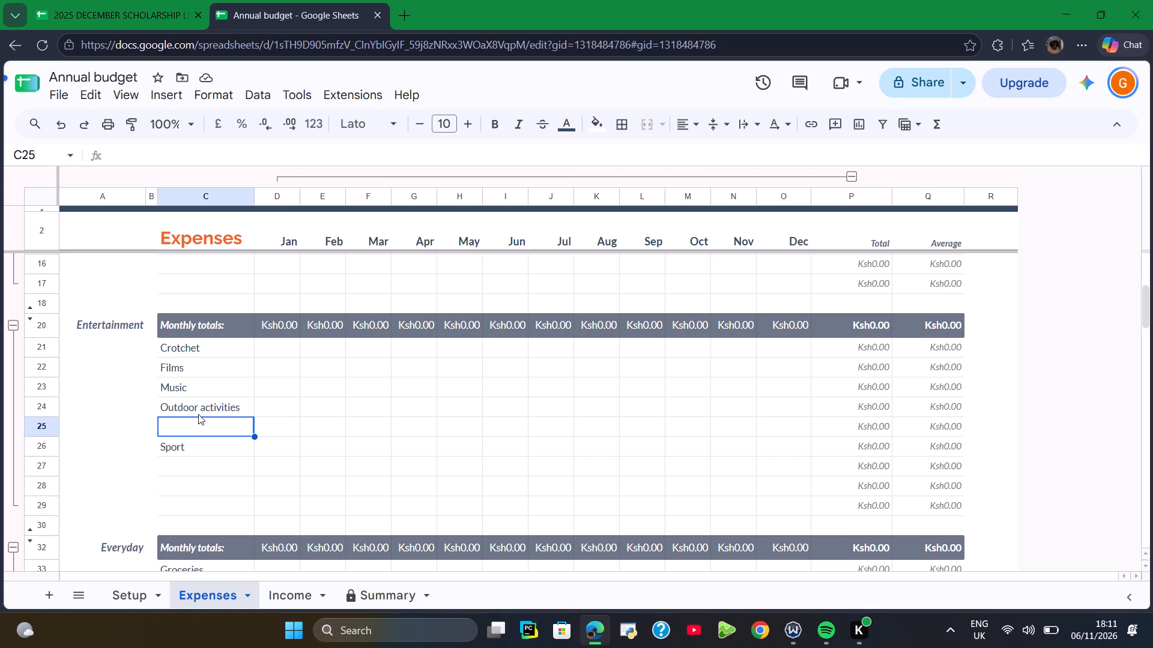
# Look through the remaining expense sections below Entertainment, from Everyday down to Technology, and return to the Entertainment categories.
pyautogui.scroll(-4, 377, 344)
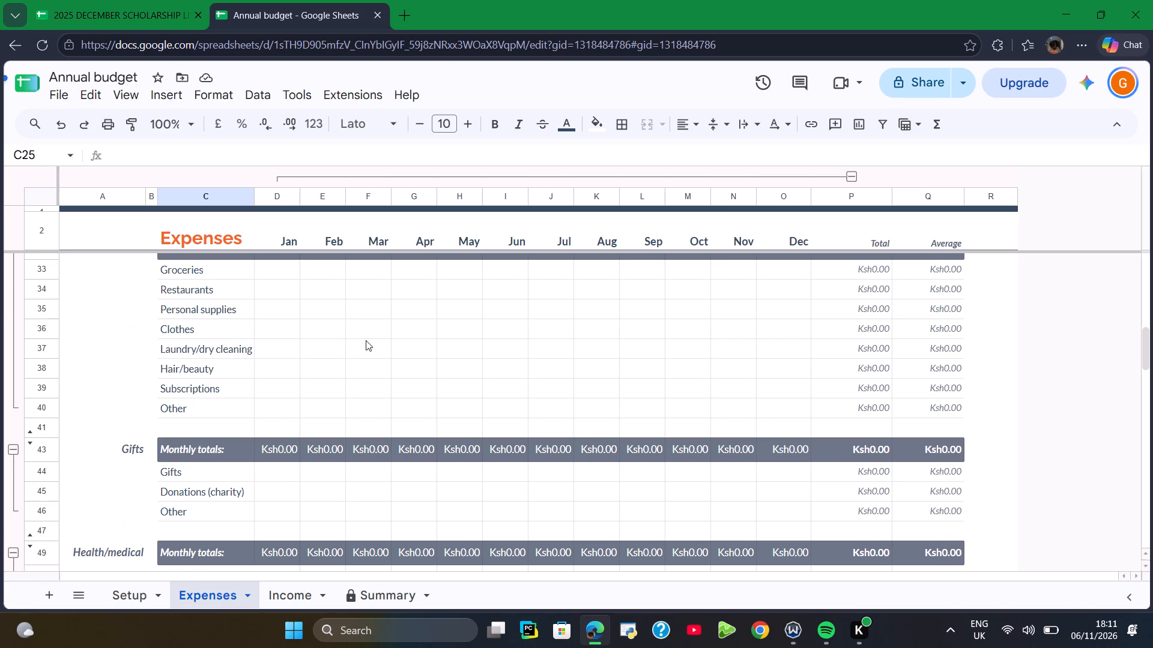
pyautogui.scroll(1, 366, 340)
pyautogui.scroll(-2, 366, 340)
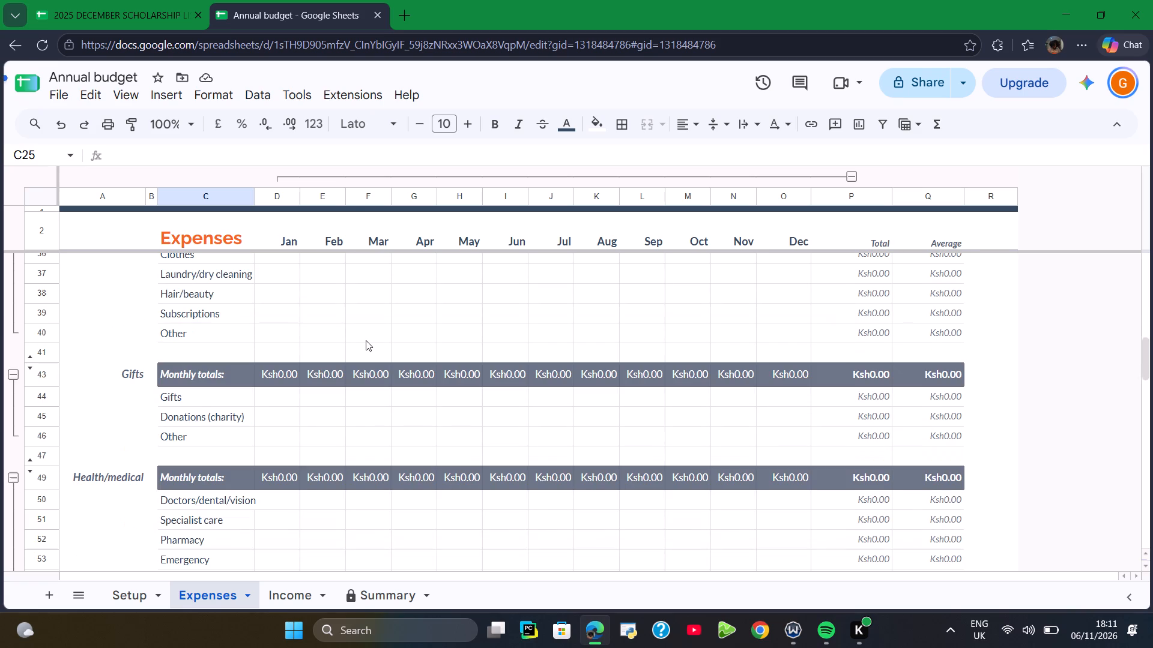
pyautogui.scroll(-2, 366, 340)
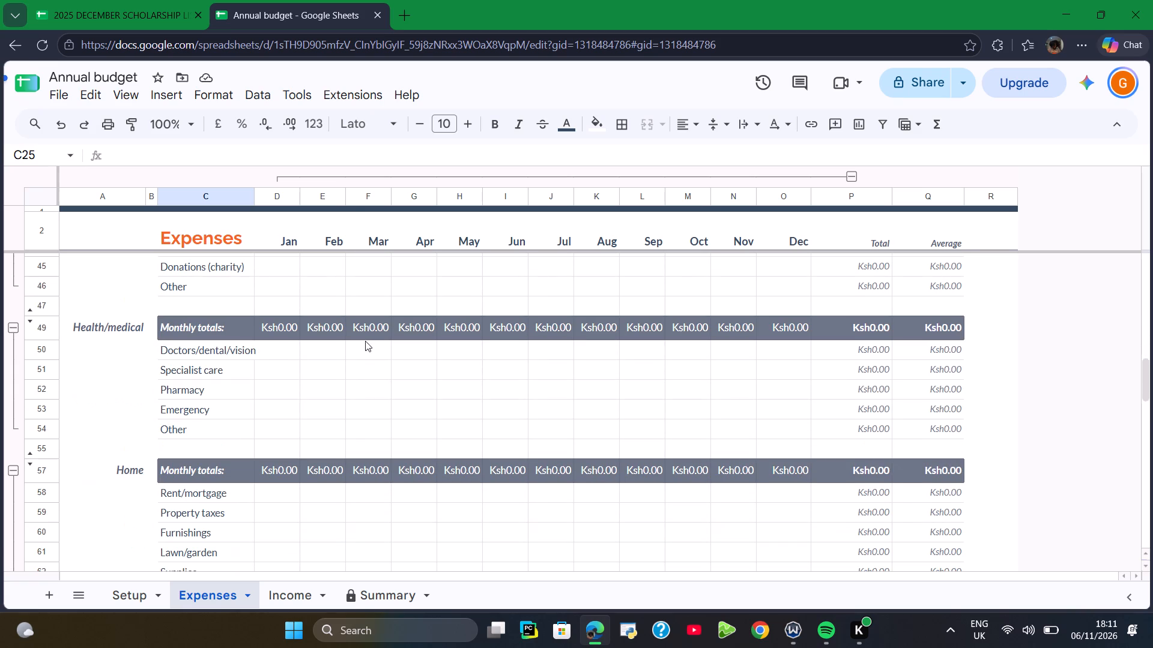
pyautogui.scroll(-3, 365, 341)
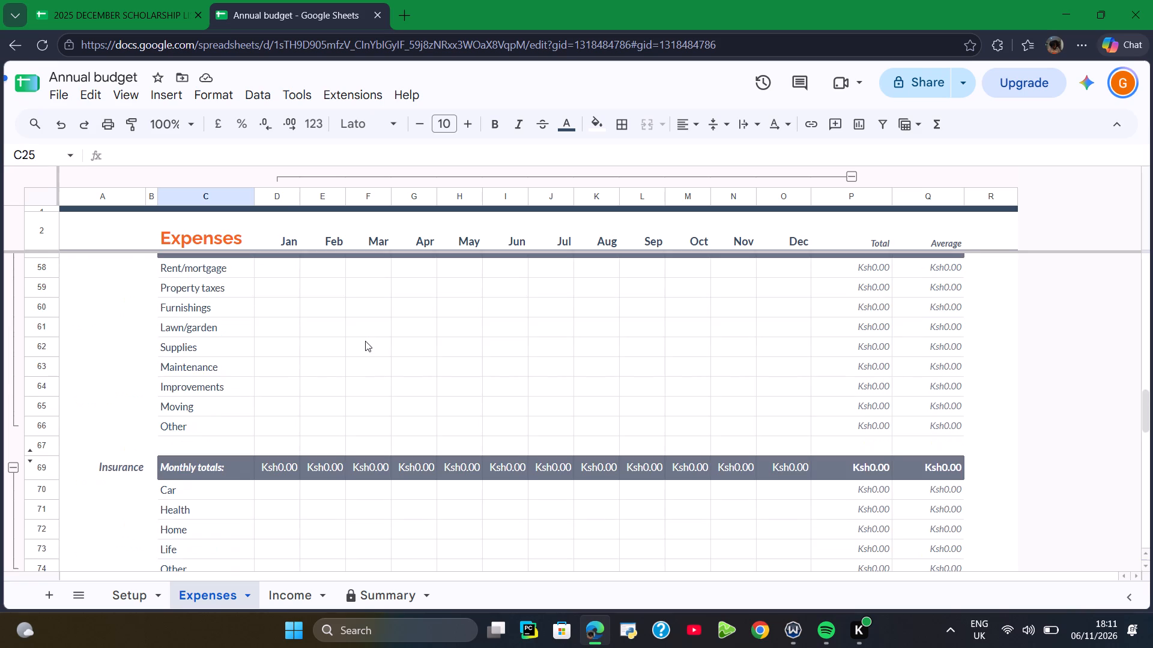
pyautogui.scroll(-2, 365, 341)
pyautogui.scroll(6, 365, 341)
pyautogui.scroll(-2, 365, 341)
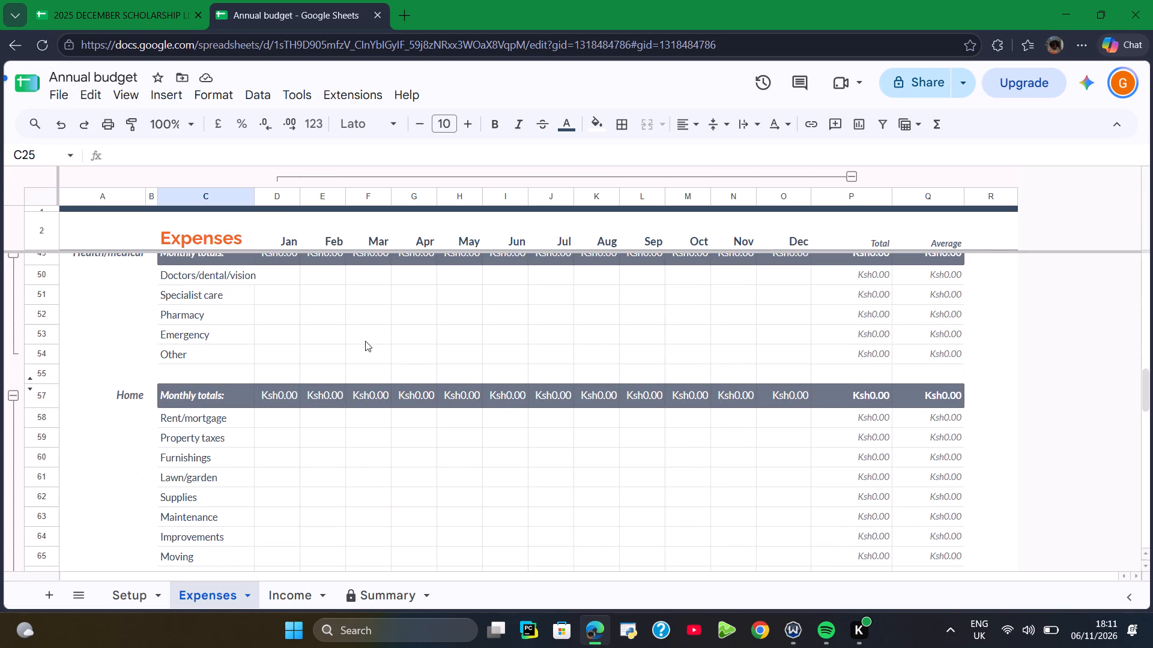
pyautogui.scroll(-1, 365, 341)
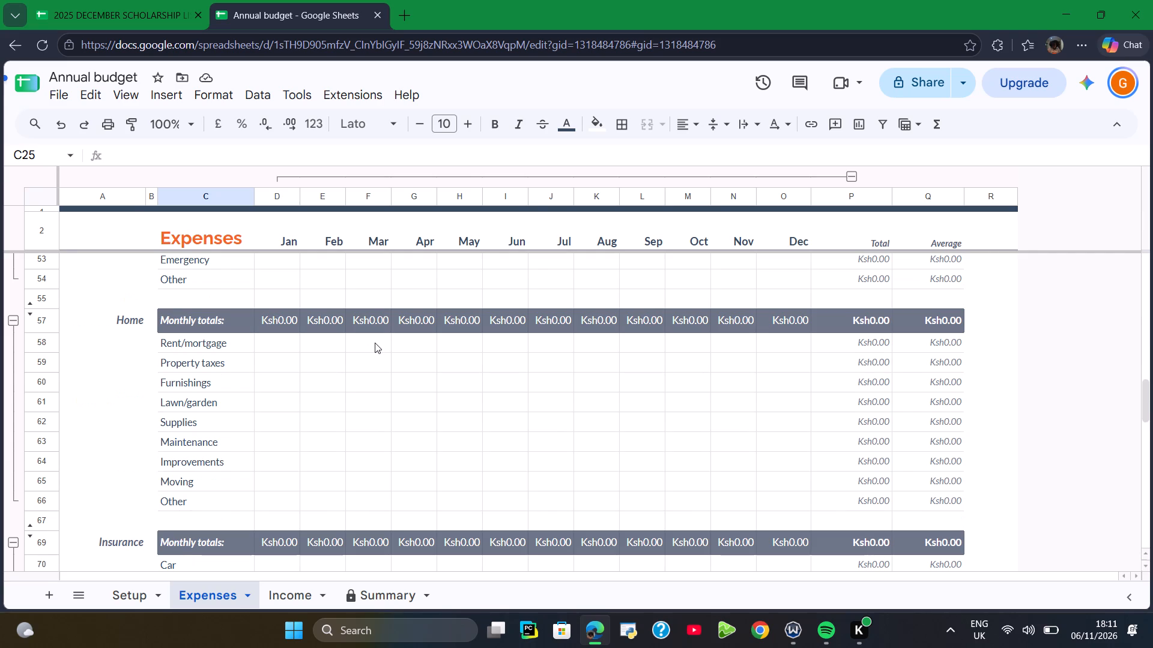
pyautogui.scroll(-2, 368, 347)
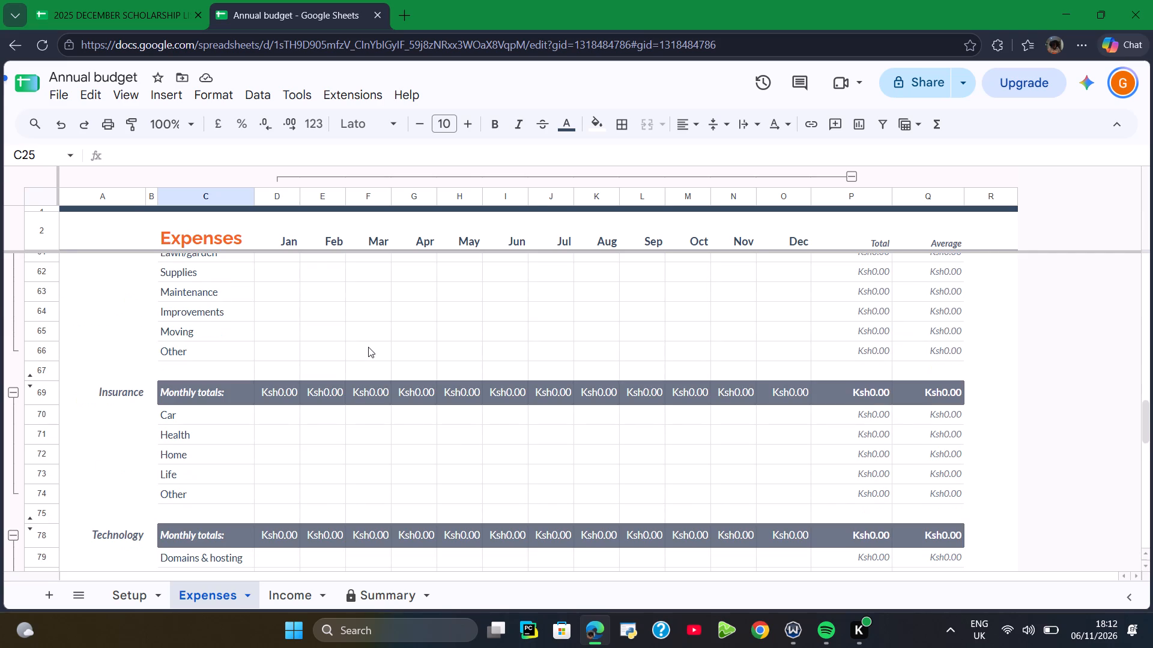
pyautogui.scroll(-1, 368, 347)
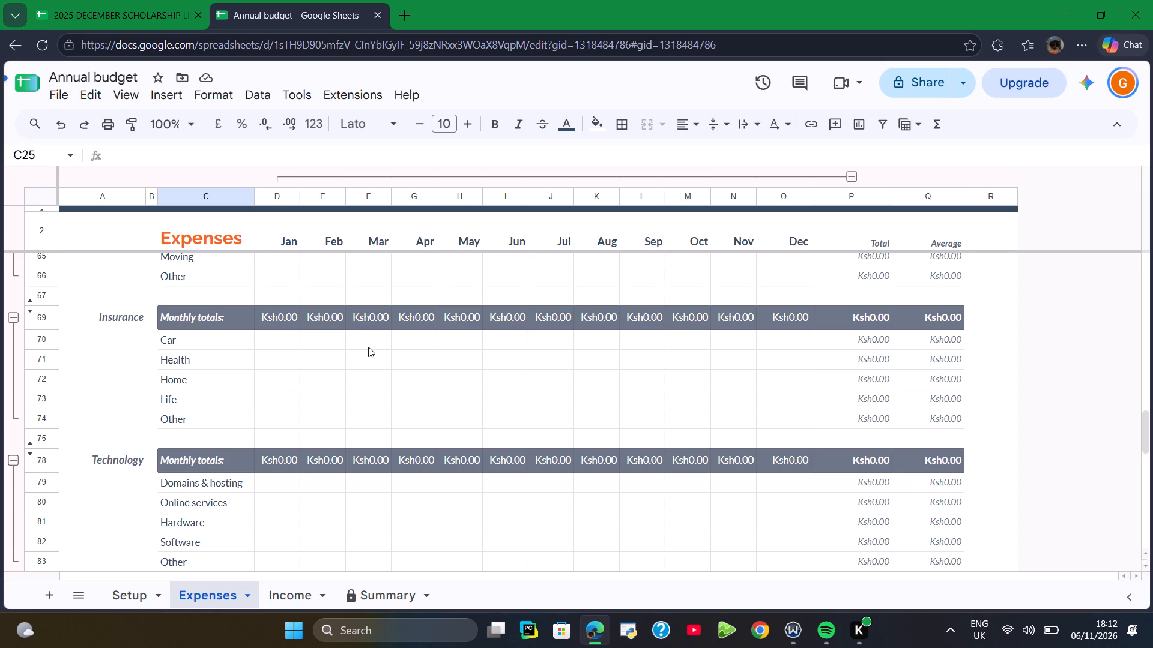
pyautogui.scroll(4, 373, 344)
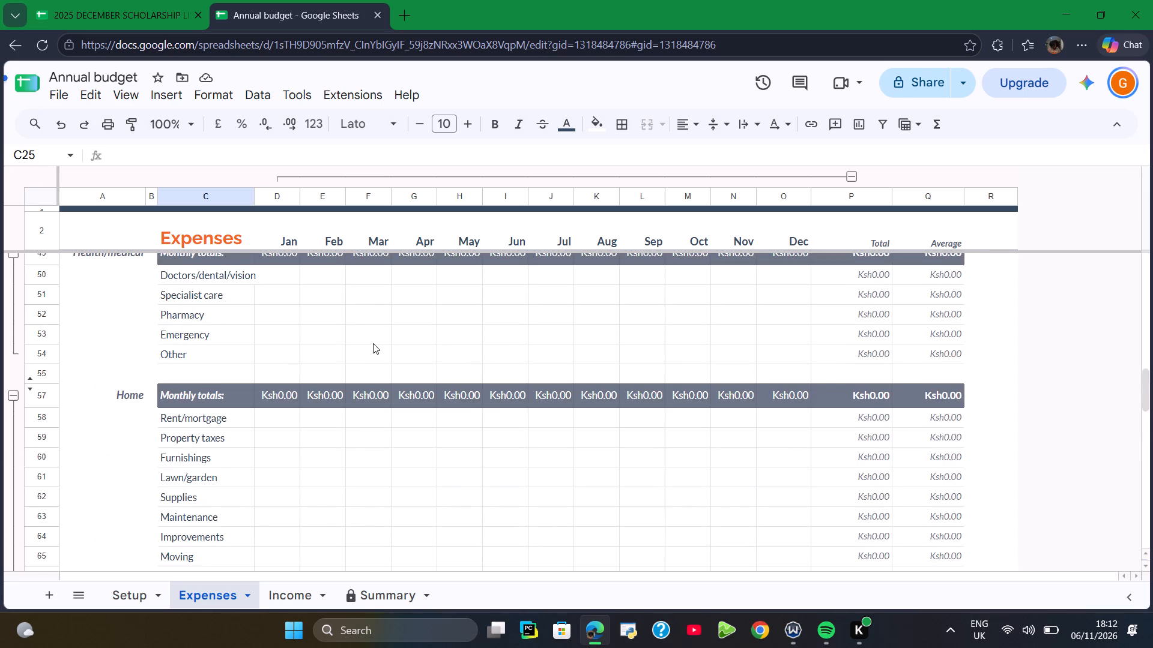
pyautogui.scroll(2, 373, 343)
pyautogui.scroll(-1, 373, 343)
pyautogui.scroll(4, 373, 343)
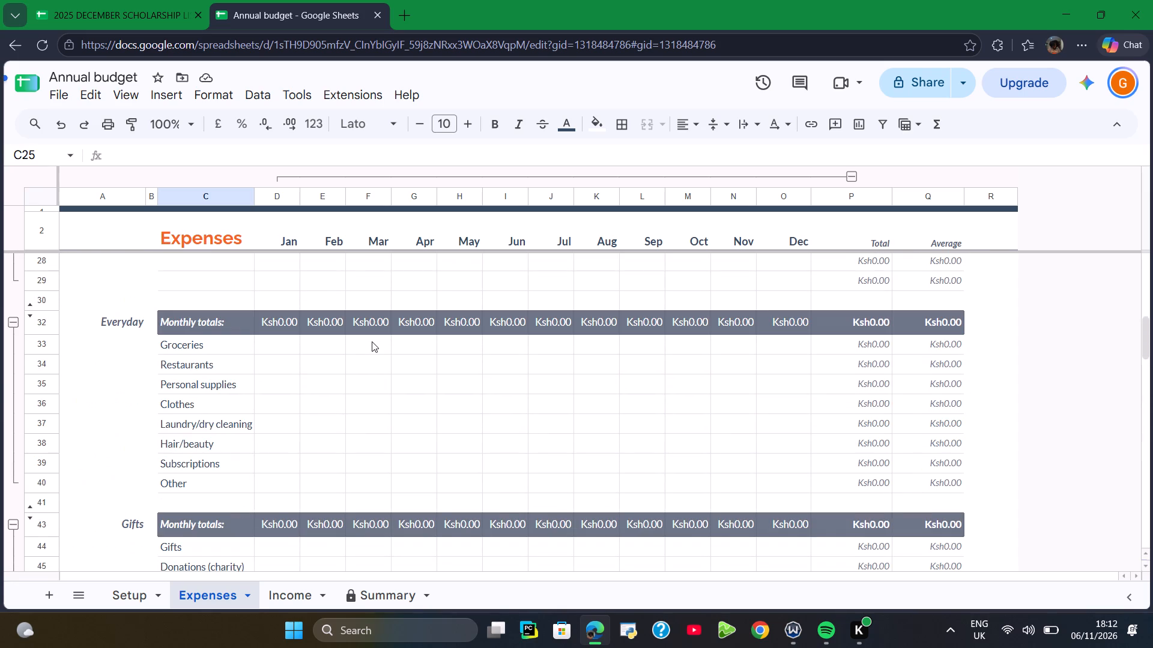
pyautogui.scroll(2, 372, 341)
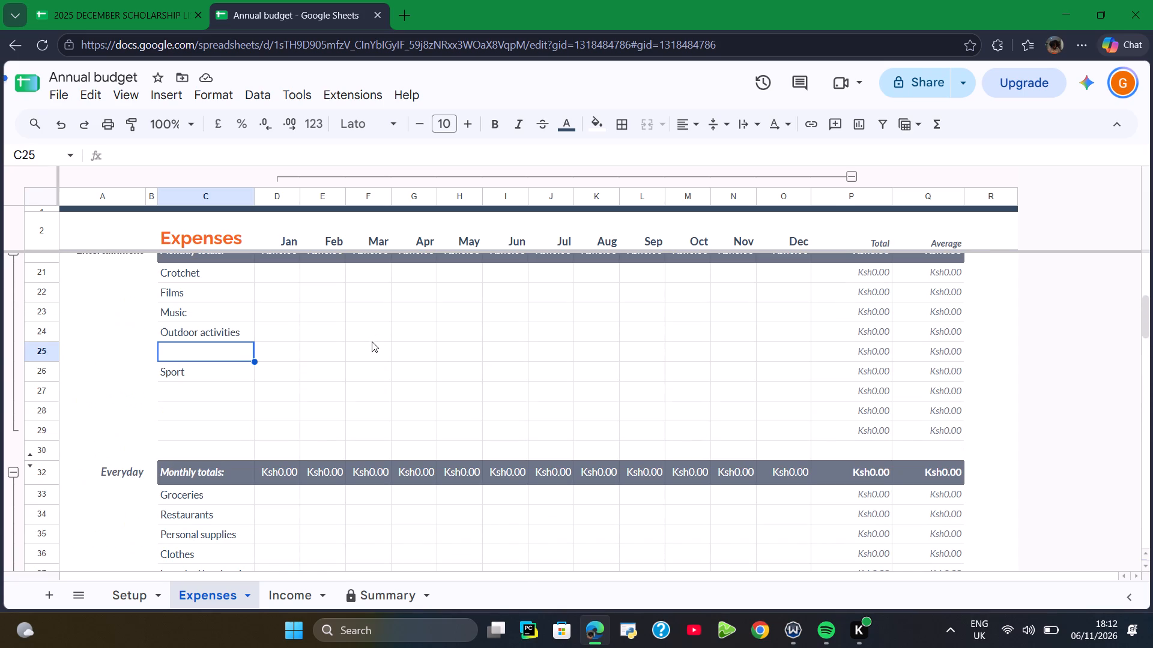
# Replace the Sport category in cell C26 with Swimming, with only the first letter capitalised.
pyautogui.click(208, 373)
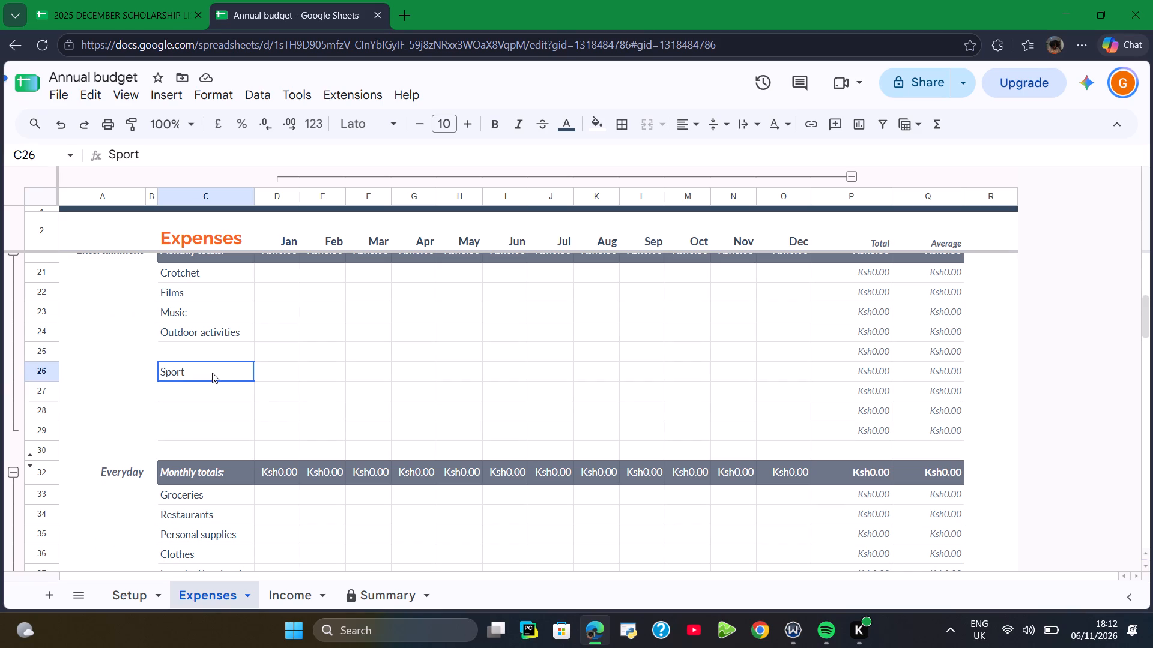
pyautogui.press('BackSpace')
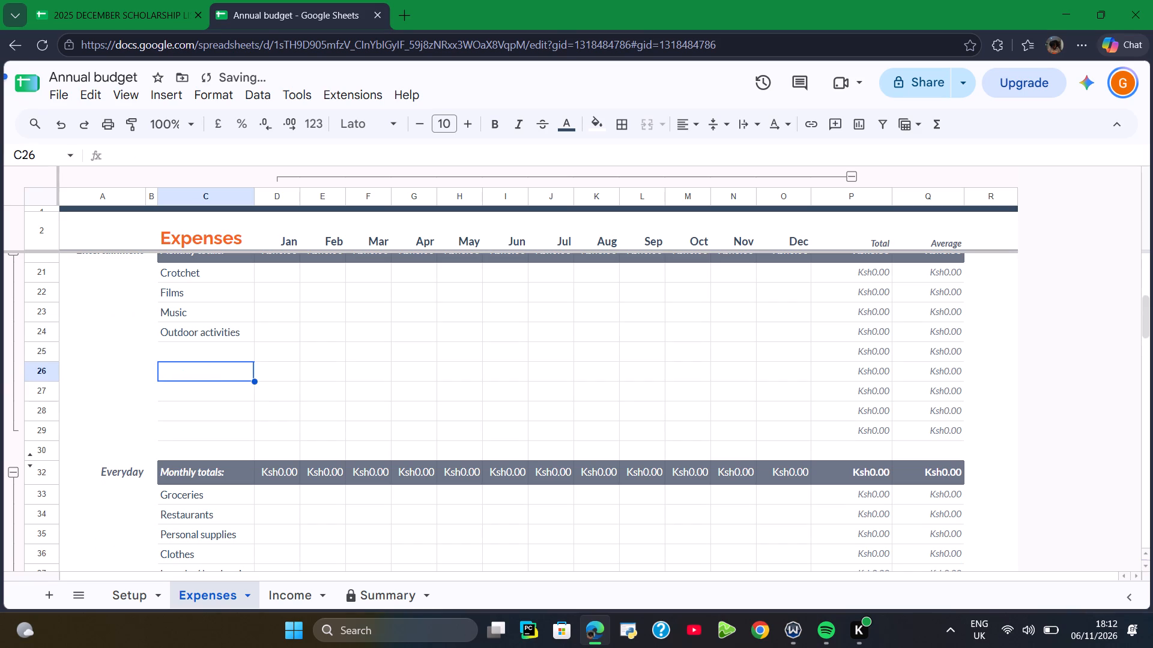
pyautogui.write('SWIMMING')
pyautogui.press('BackSpace')
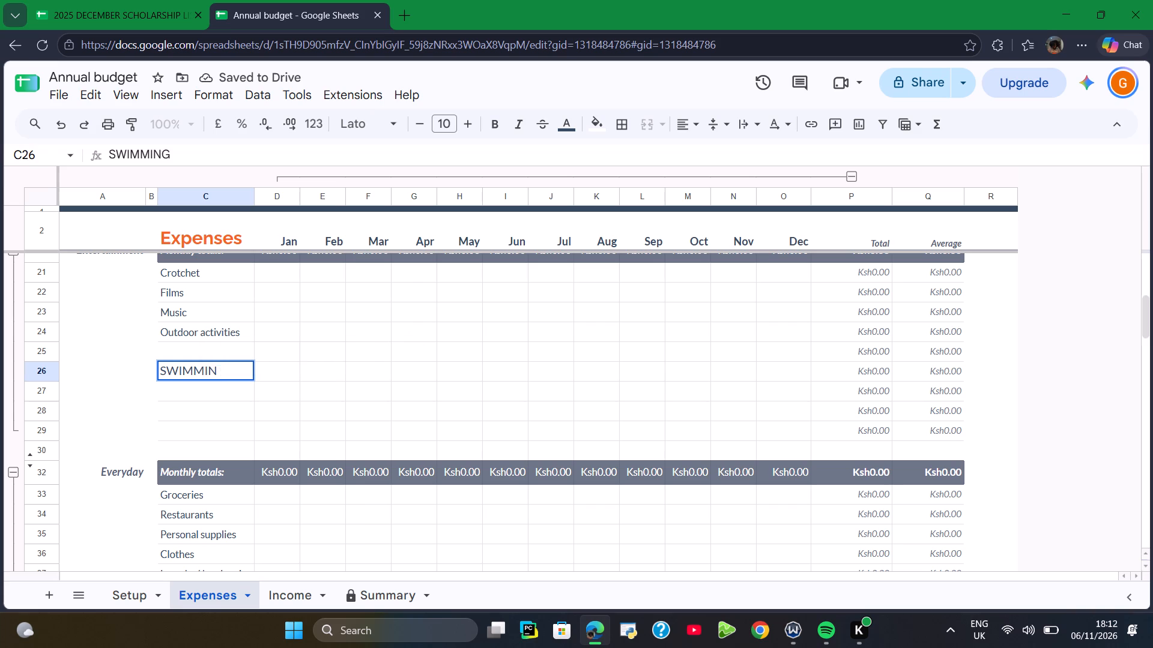
pyautogui.press('BackSpace')
pyautogui.press('BackSpace')
pyautogui.press('BackSpace')
pyautogui.press('BackSpace')
pyautogui.press('BackSpace')
pyautogui.press('BackSpace')
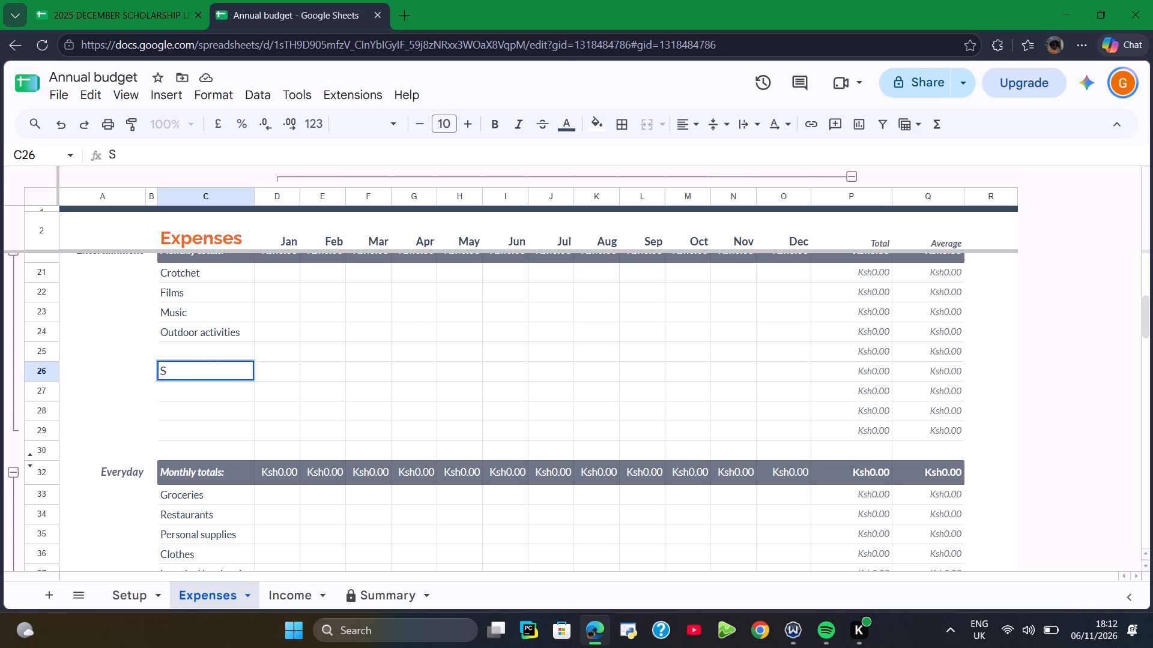
pyautogui.write('wimmi')
pyautogui.write('ng')
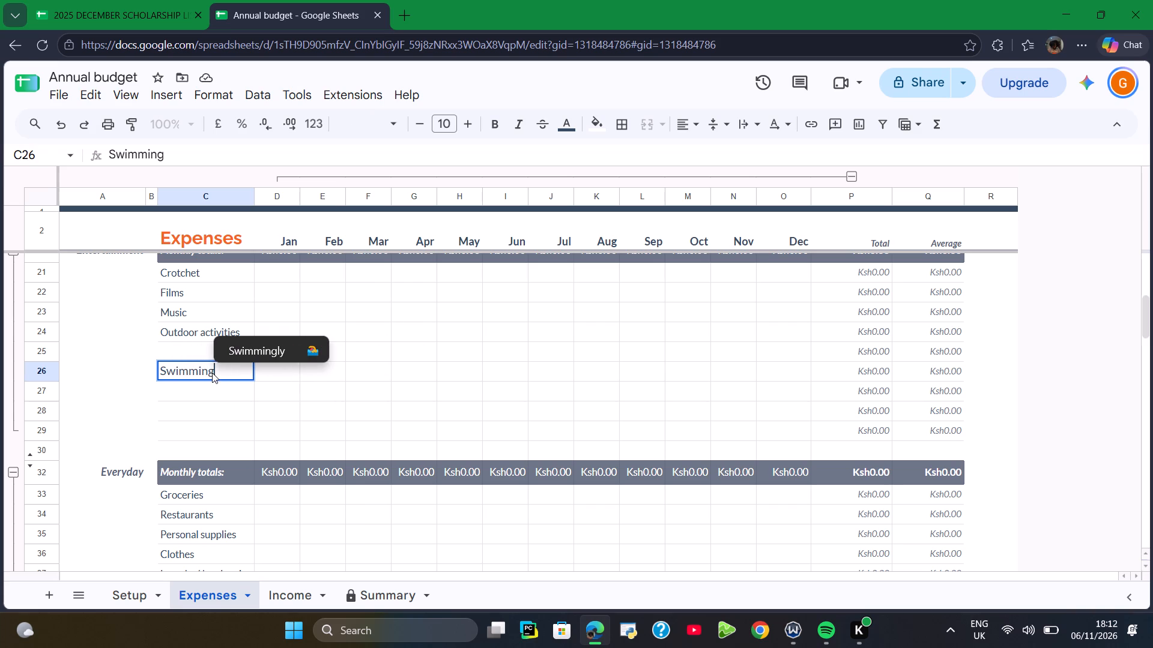
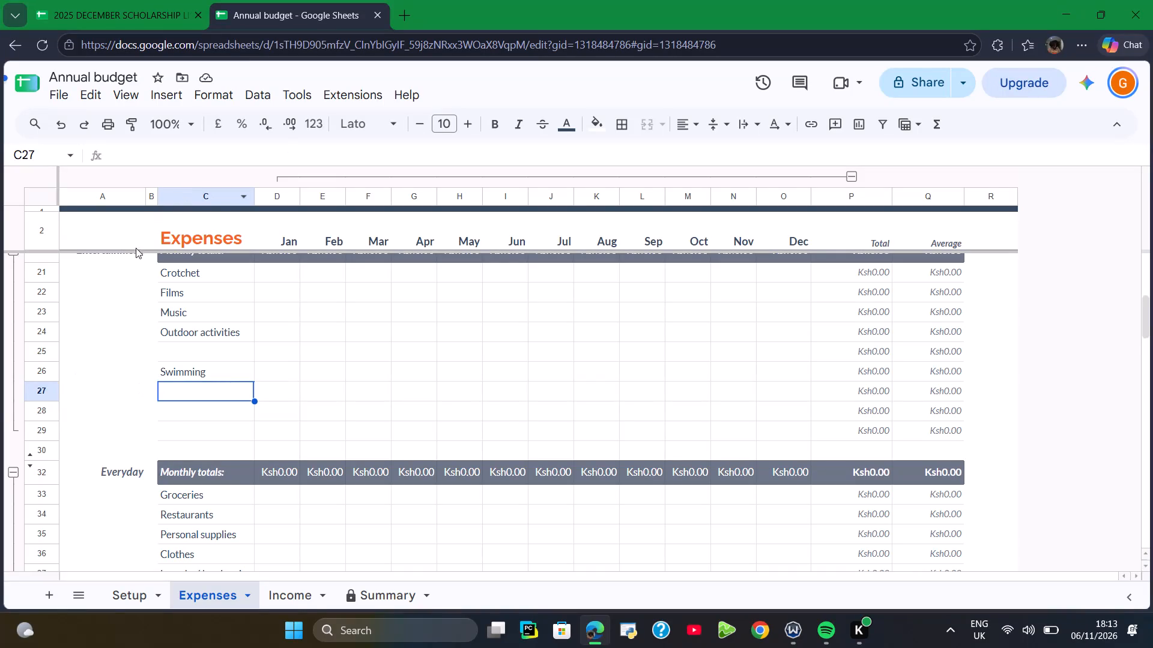
# Enter the January Entertainment amounts: 200 for Crotchet, 250 for Music and 1000 for Outdoor activities.
pyautogui.click(178, 352)
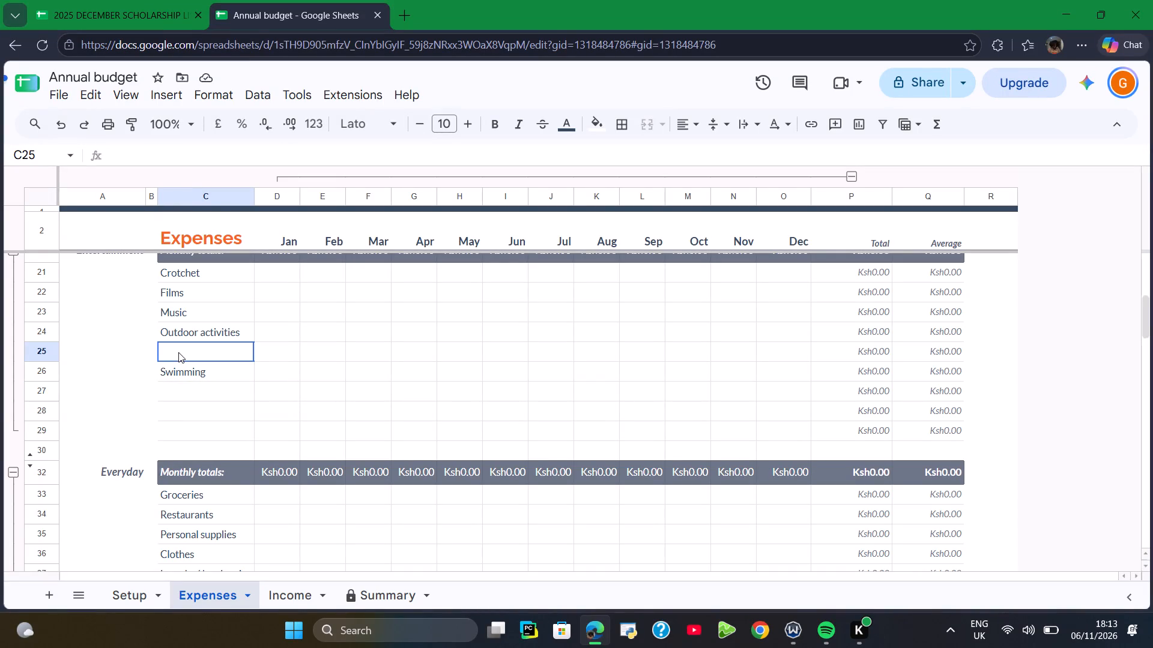
pyautogui.scroll(1, 210, 323)
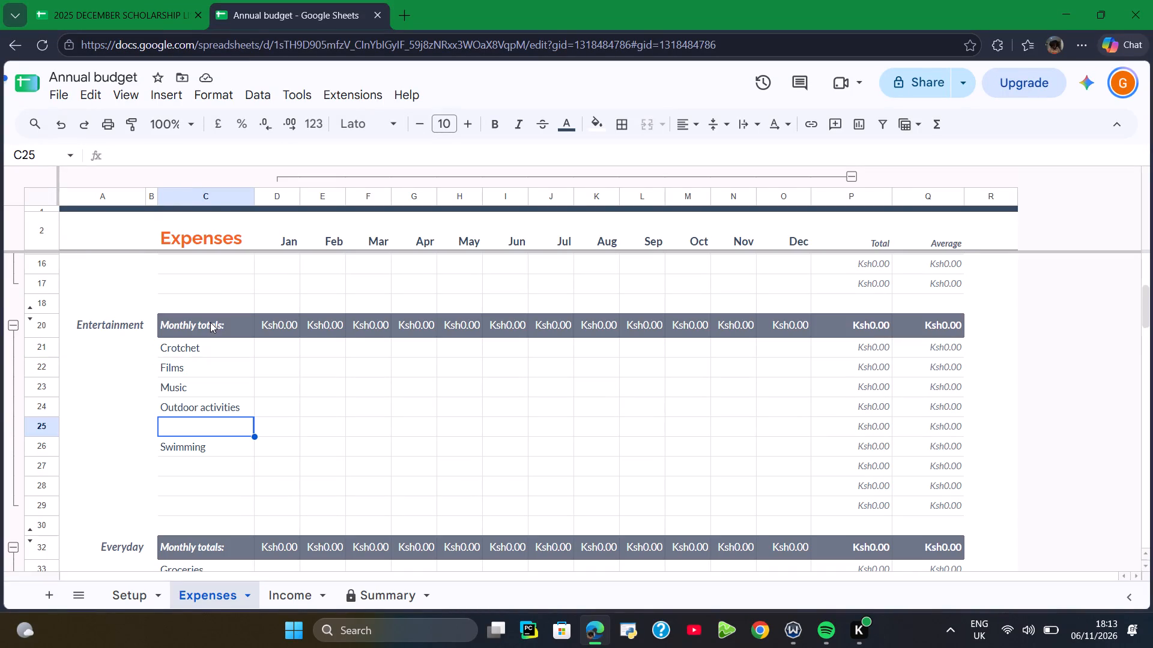
pyautogui.click(278, 346)
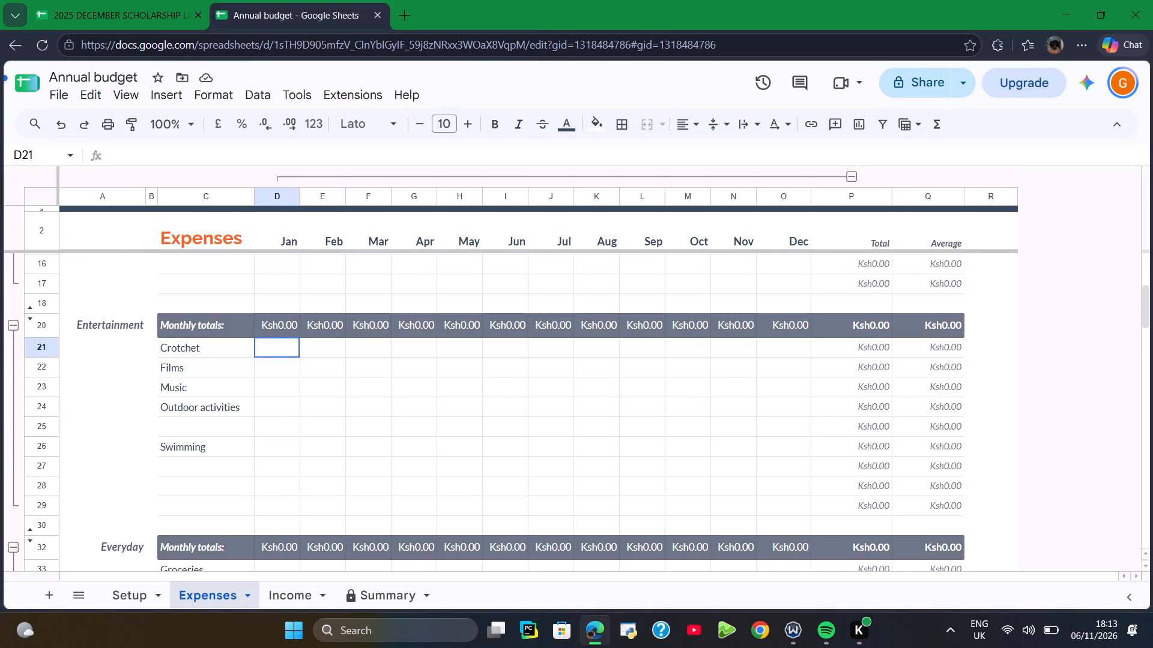
pyautogui.press('2')
pyautogui.press('0')
pyautogui.press('0')
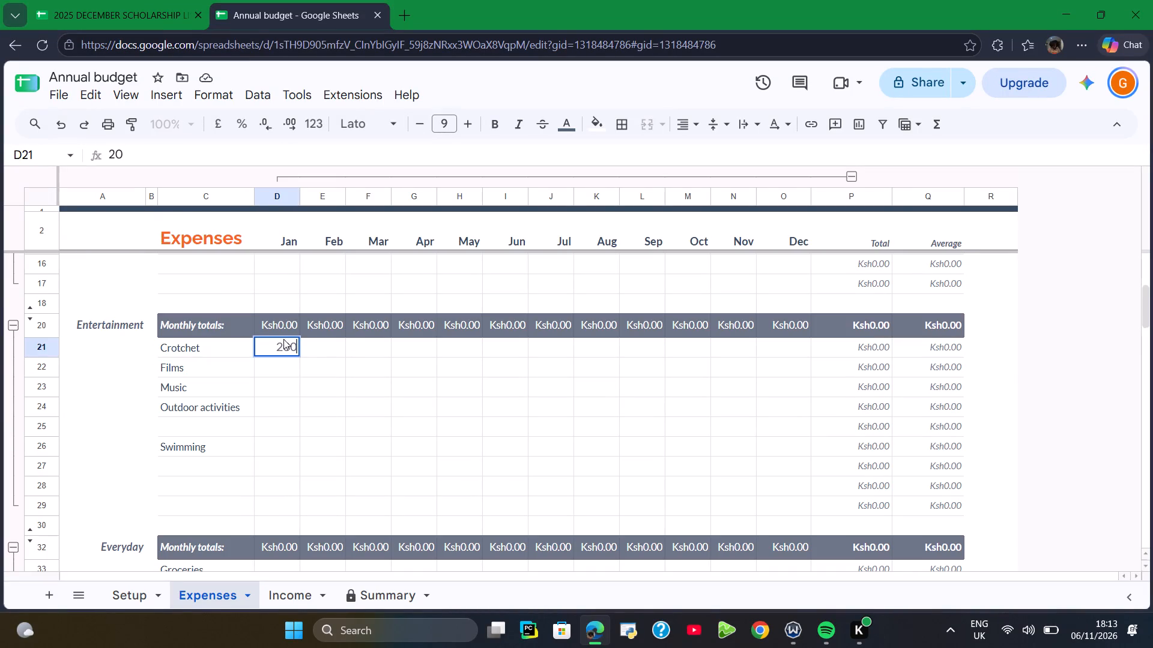
pyautogui.click(273, 364)
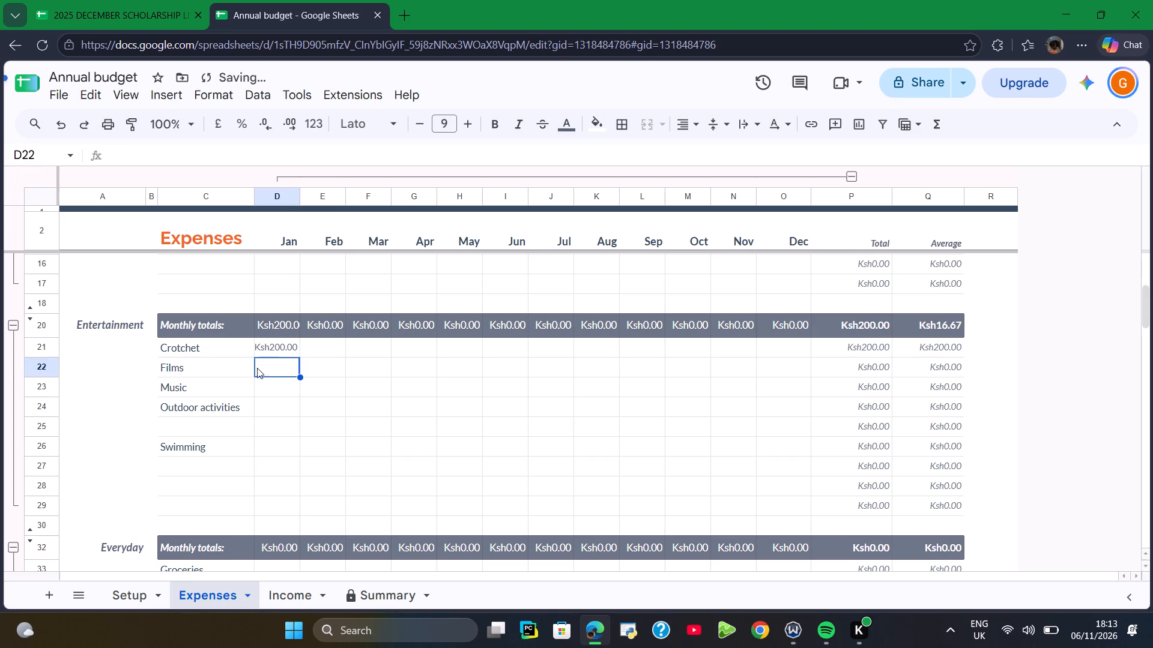
pyautogui.click(271, 388)
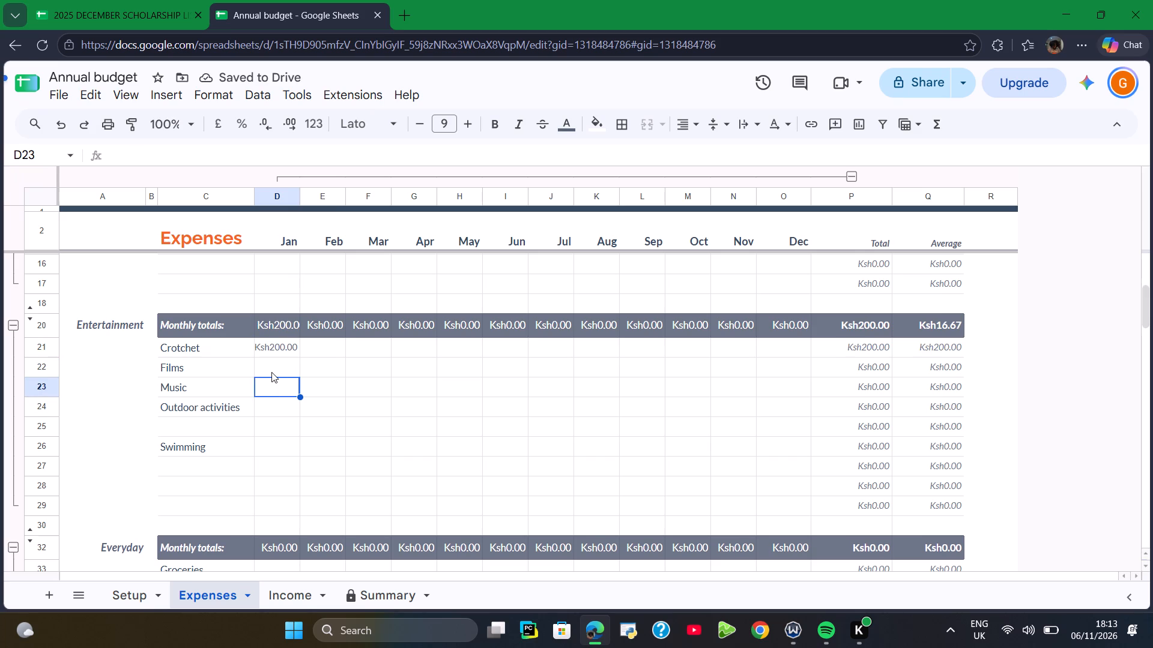
pyautogui.write('250')
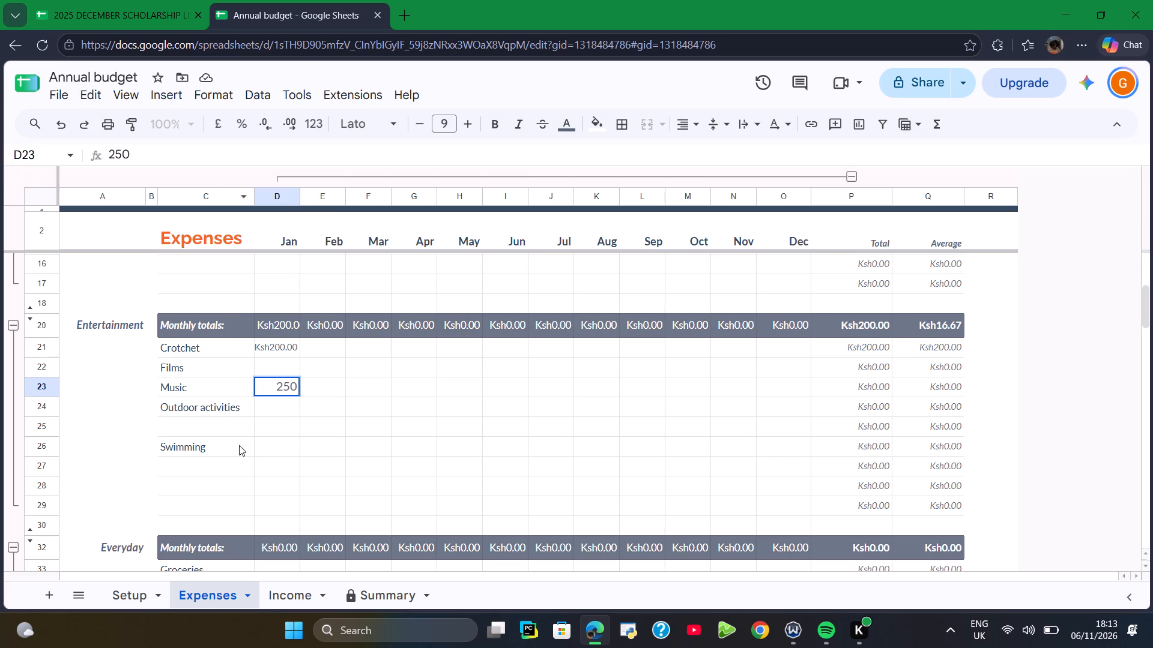
pyautogui.click(265, 407)
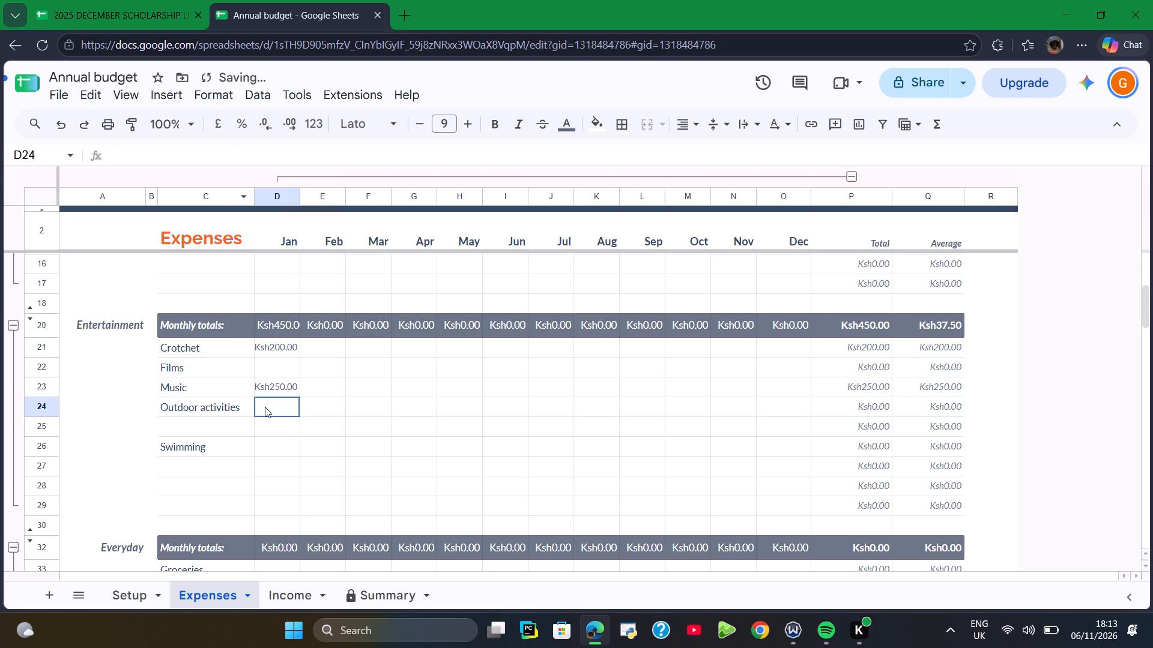
pyautogui.press('1')
pyautogui.write('000')
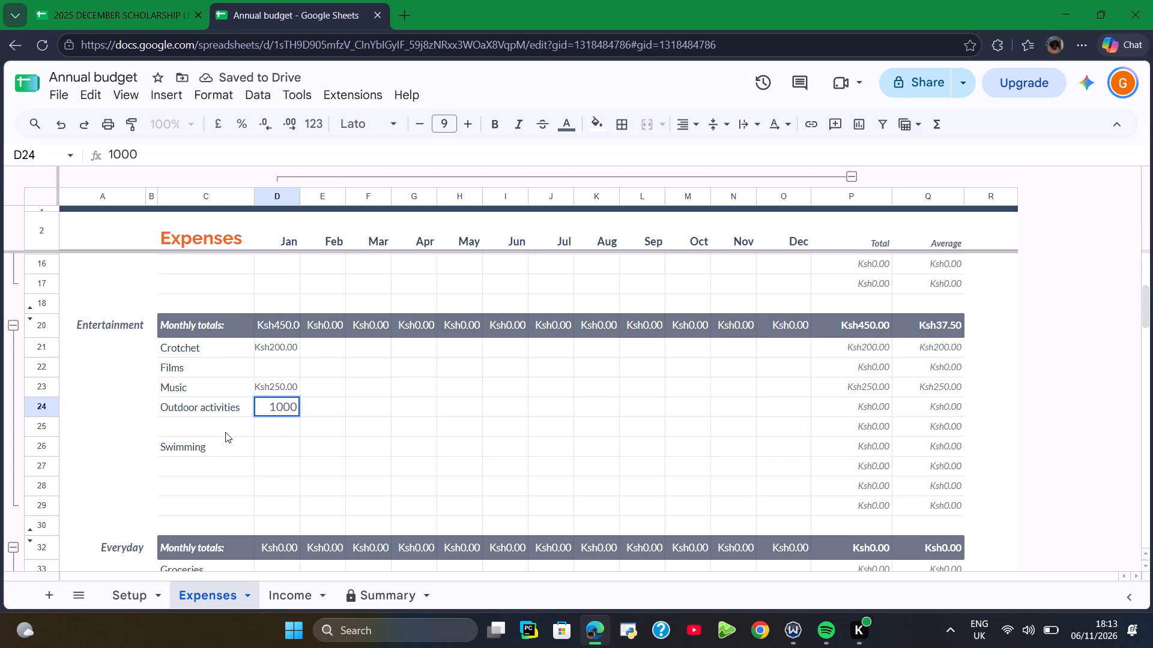
pyautogui.press('Return')
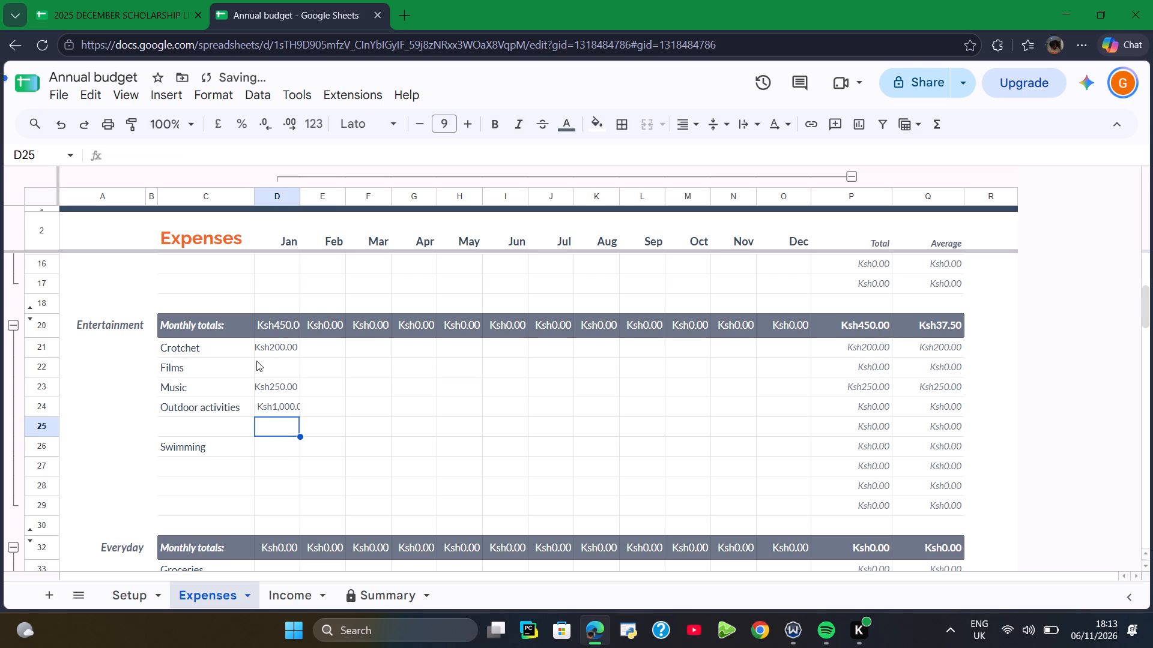
# Widen the January column D, the February column E and column A slightly so the shilling amounts fit.
pyautogui.moveTo(300, 196); pyautogui.dragTo(309, 197)
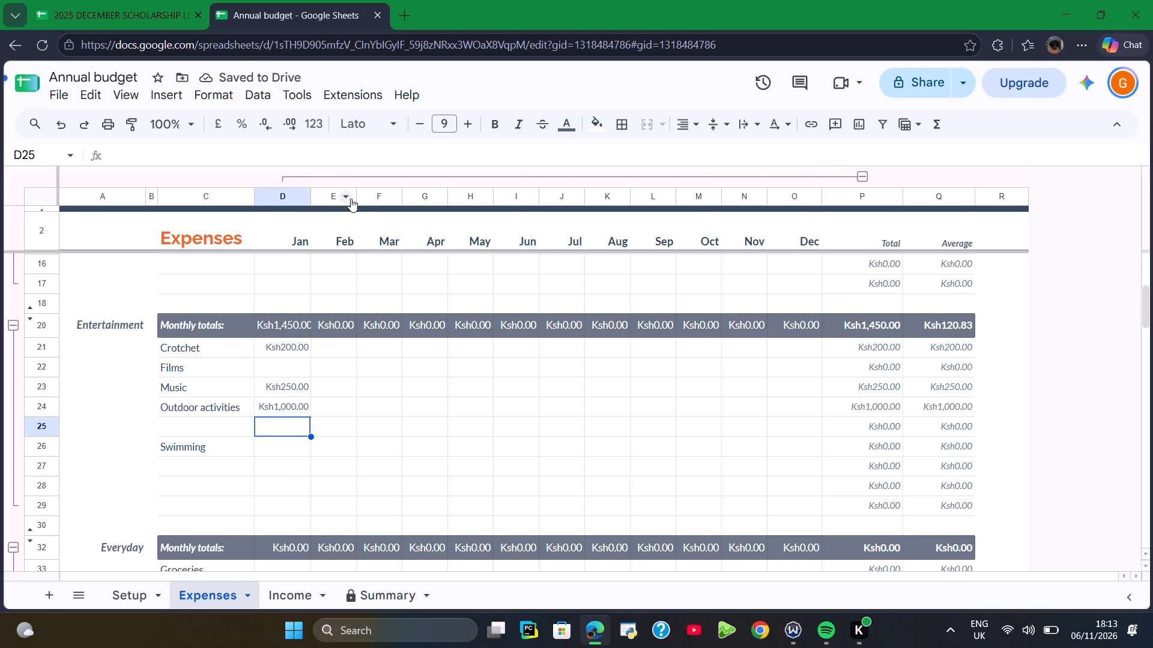
pyautogui.moveTo(359, 198); pyautogui.dragTo(369, 197)
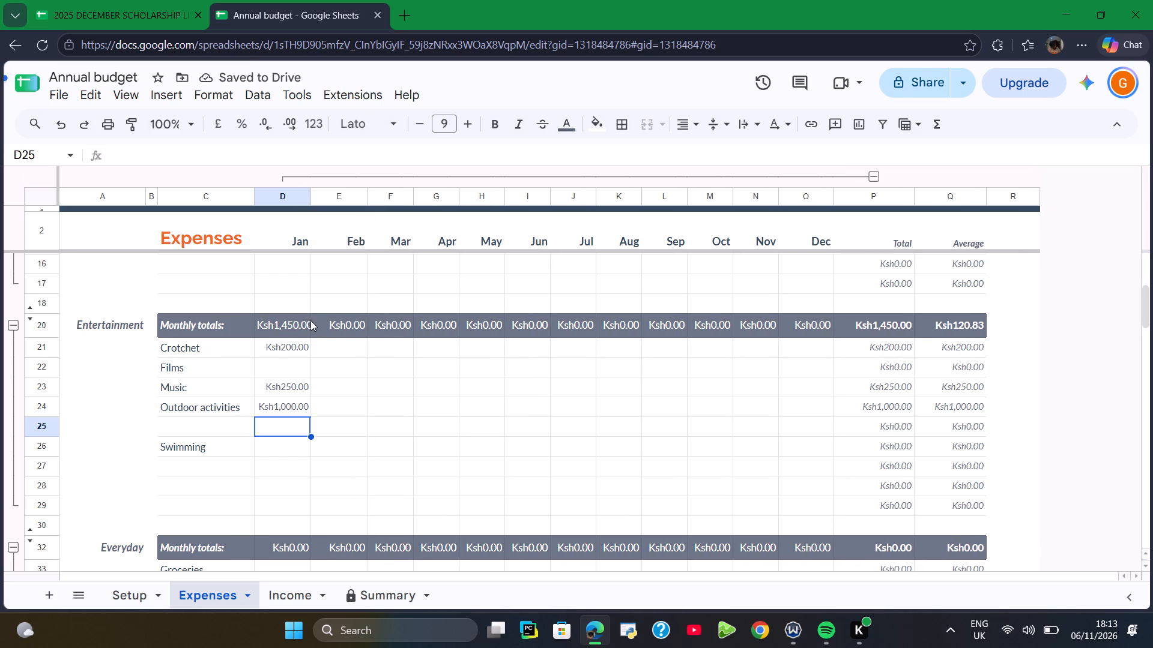
pyautogui.moveTo(312, 196); pyautogui.dragTo(312, 196)
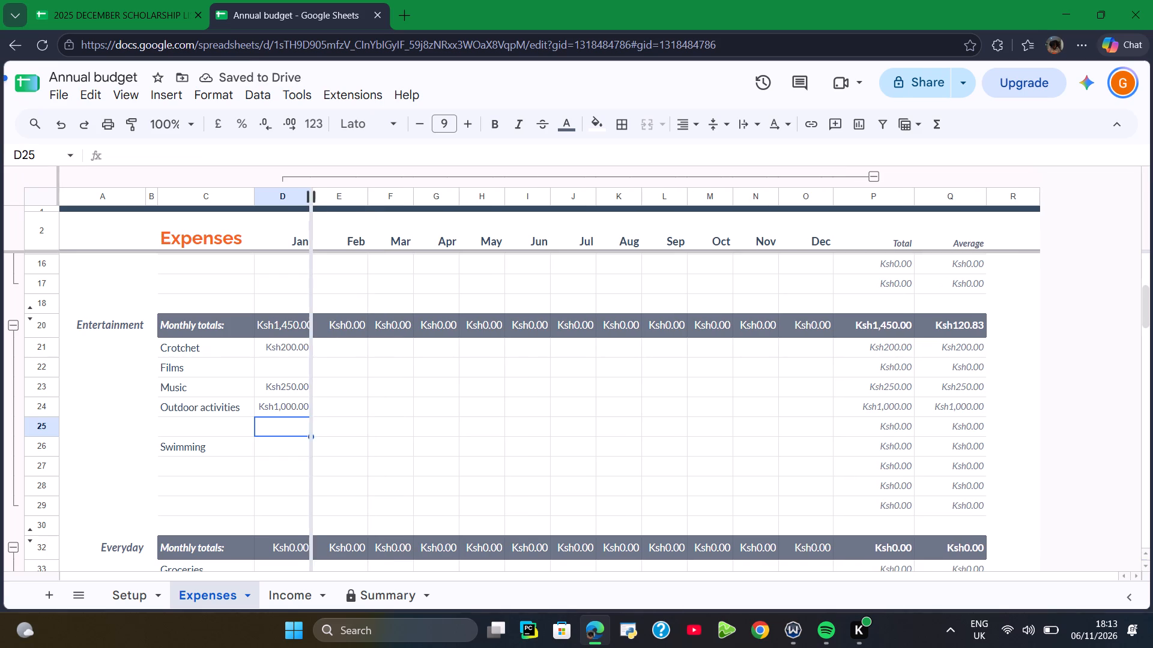
pyautogui.moveTo(312, 196); pyautogui.dragTo(320, 197)
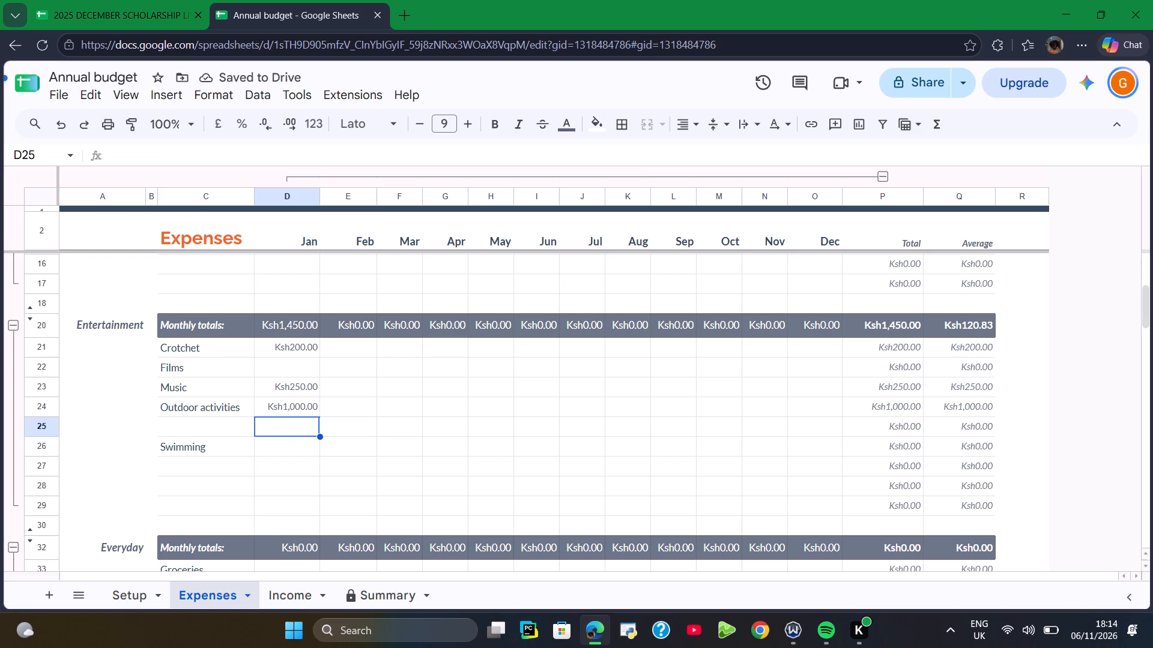
pyautogui.moveTo(147, 200); pyautogui.dragTo(159, 202)
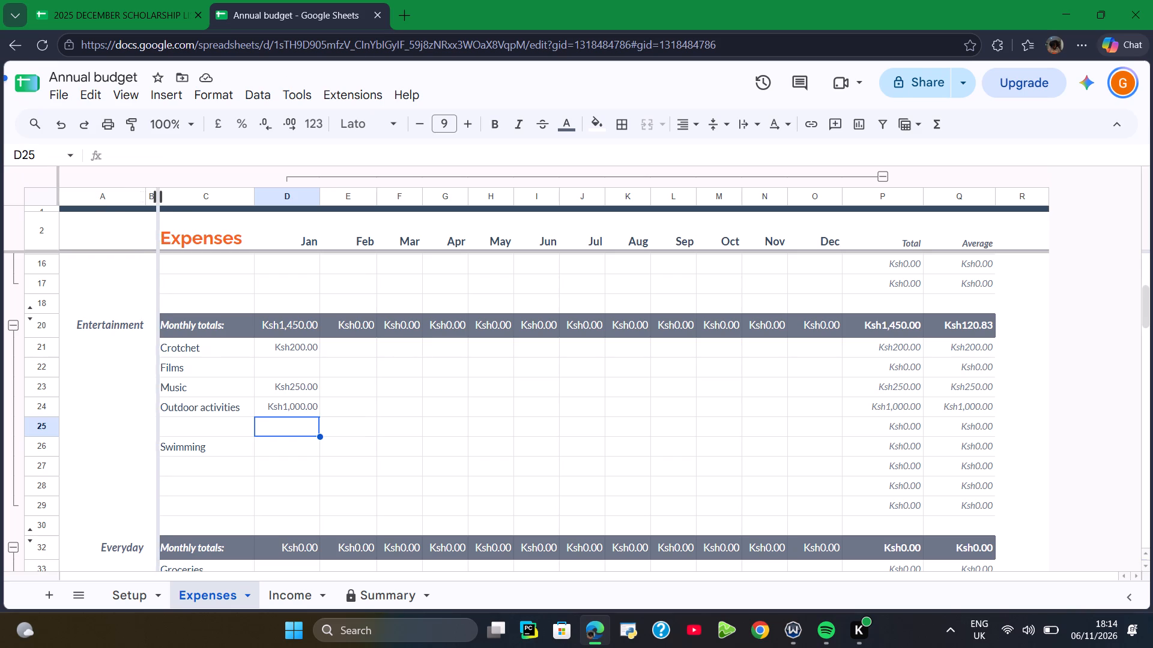
pyautogui.moveTo(159, 202); pyautogui.dragTo(157, 203)
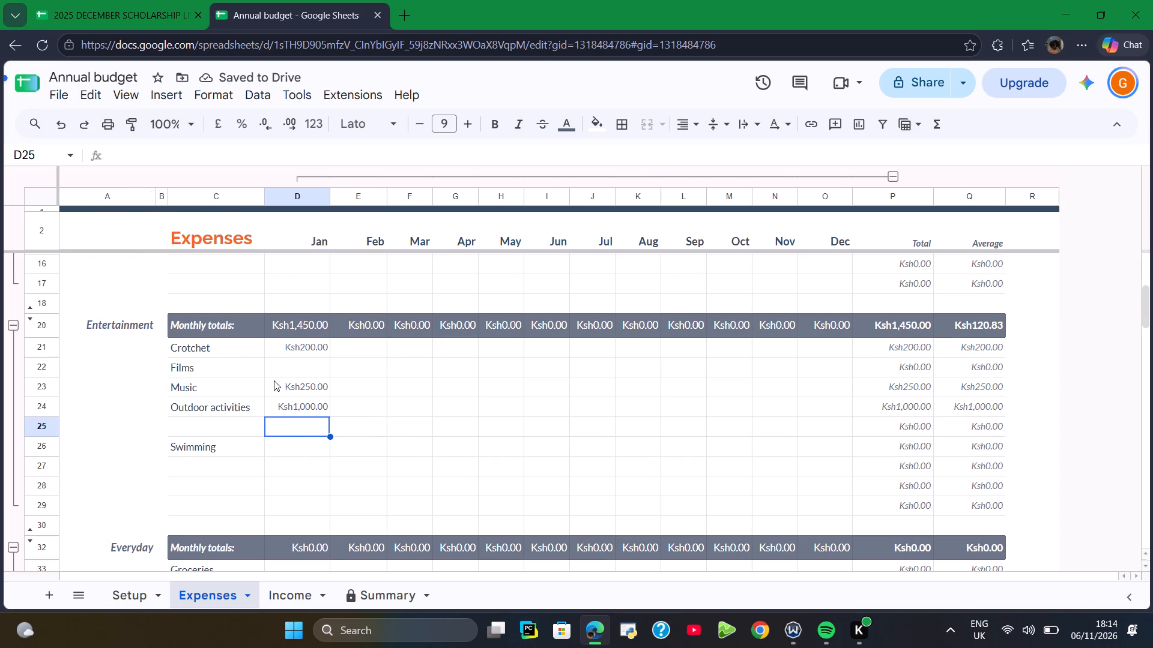
# Clear the Entertainment categories Films and Swimming from cells C22 and C26.
pyautogui.click(190, 370)
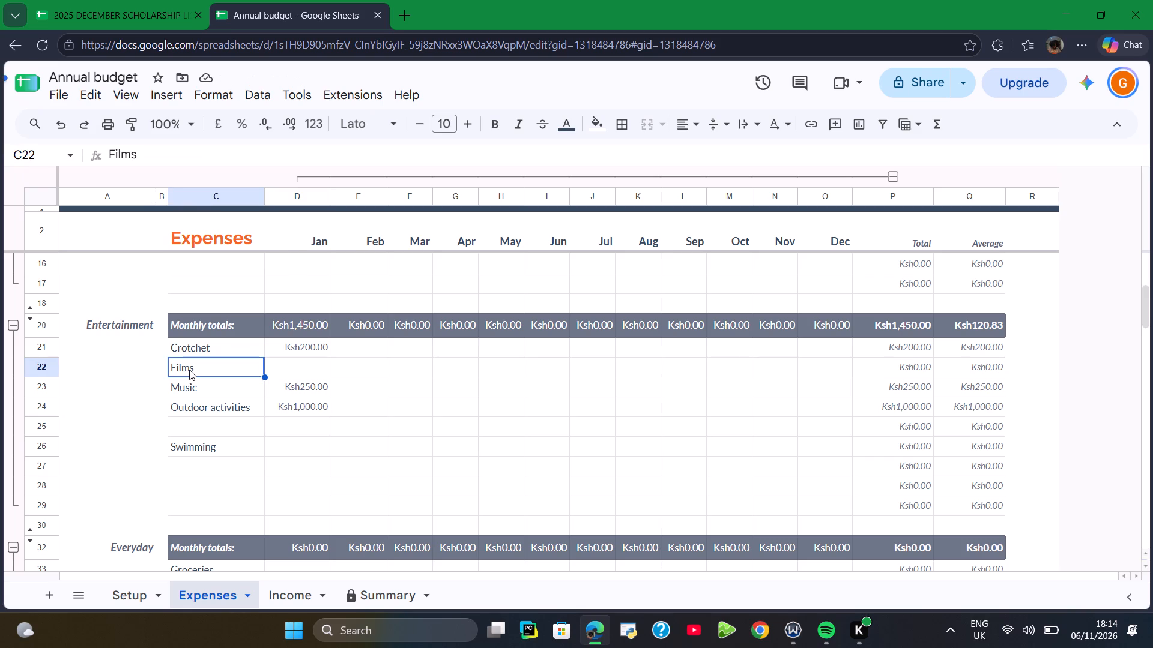
pyautogui.press('BackSpace')
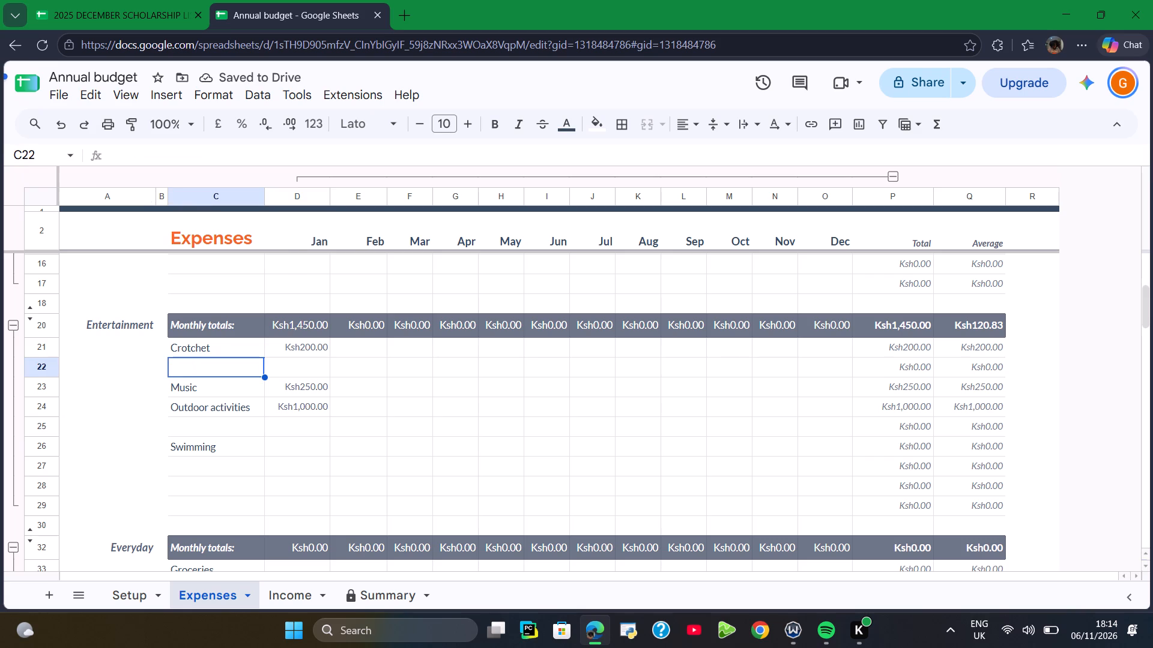
pyautogui.click(299, 438)
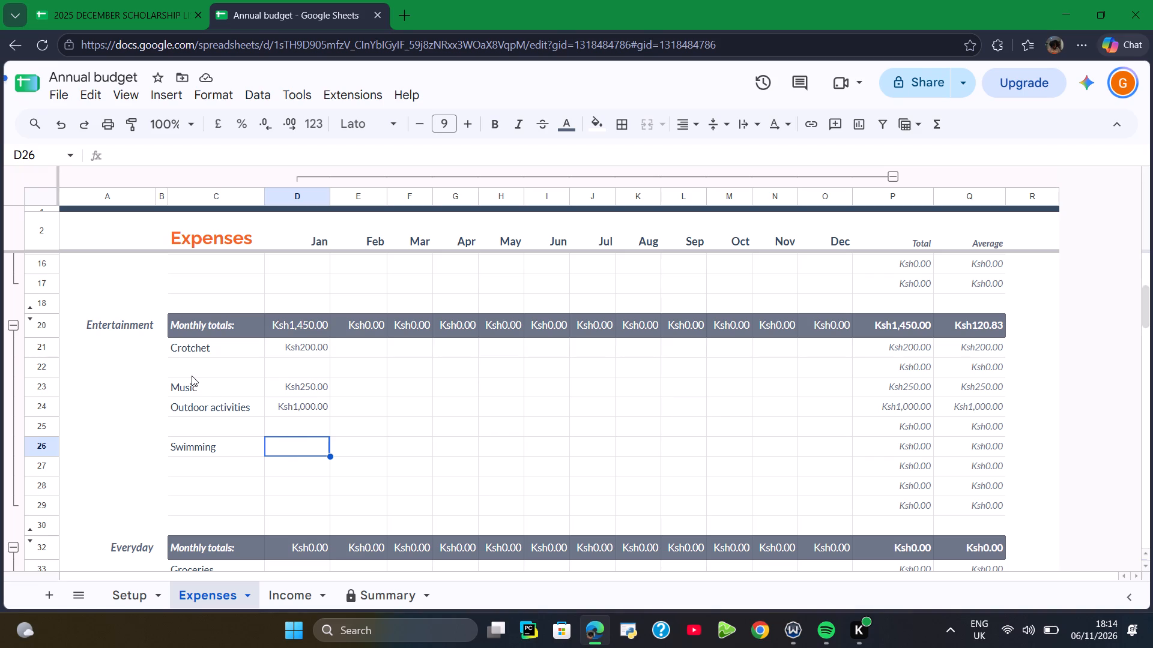
pyautogui.click(201, 442)
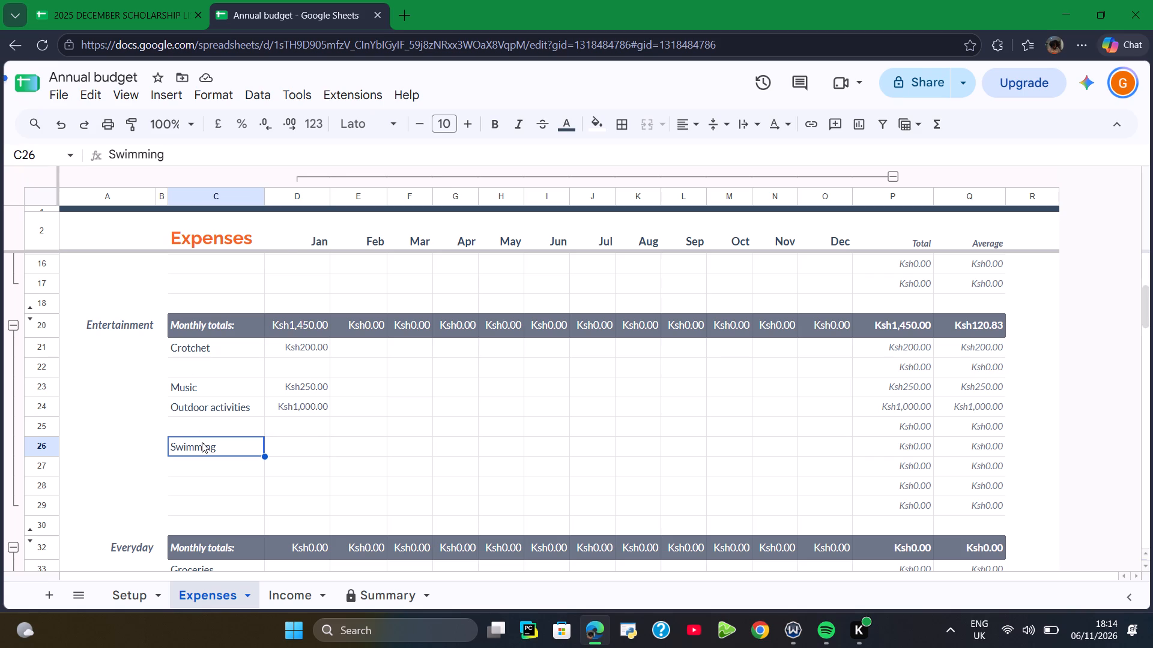
pyautogui.press('BackSpace')
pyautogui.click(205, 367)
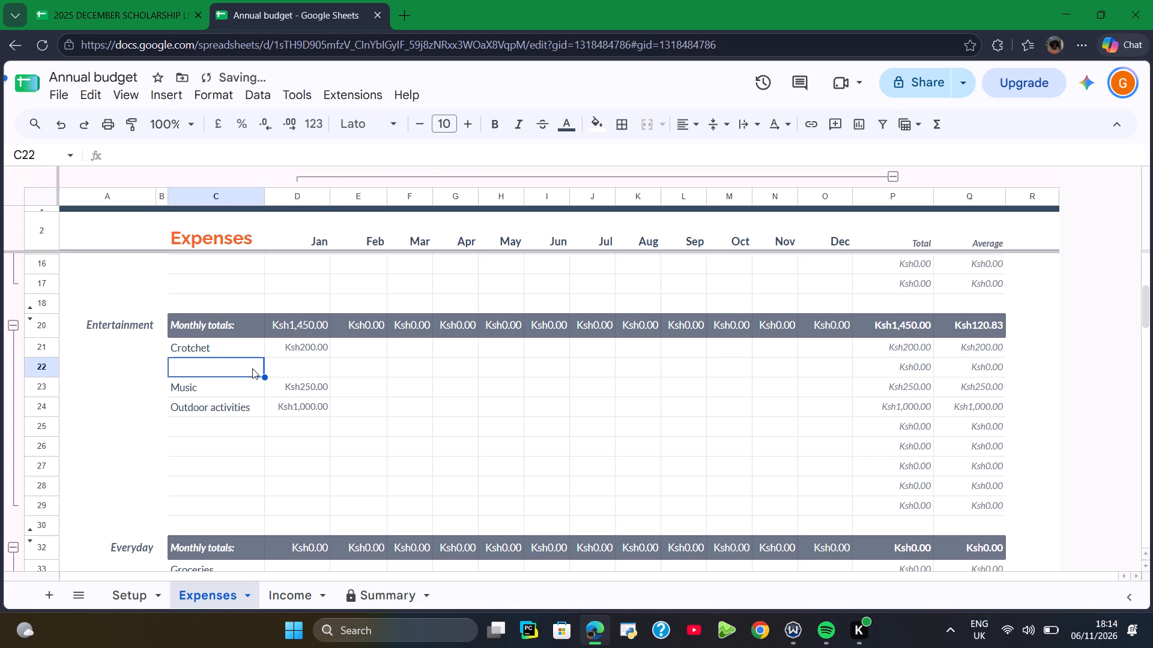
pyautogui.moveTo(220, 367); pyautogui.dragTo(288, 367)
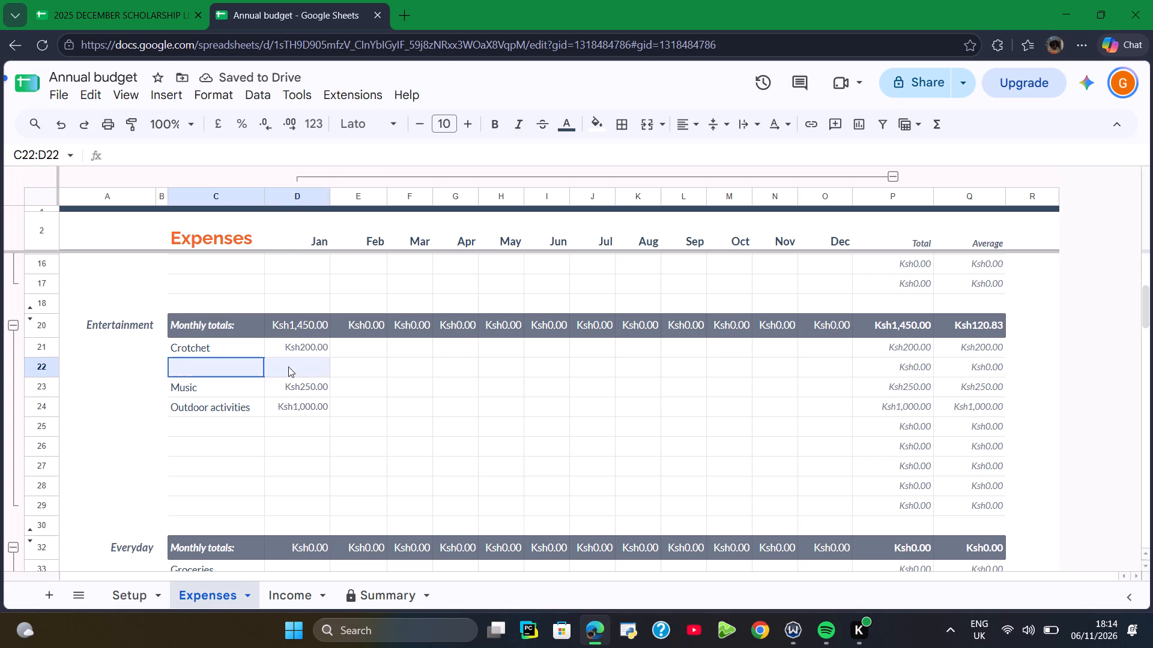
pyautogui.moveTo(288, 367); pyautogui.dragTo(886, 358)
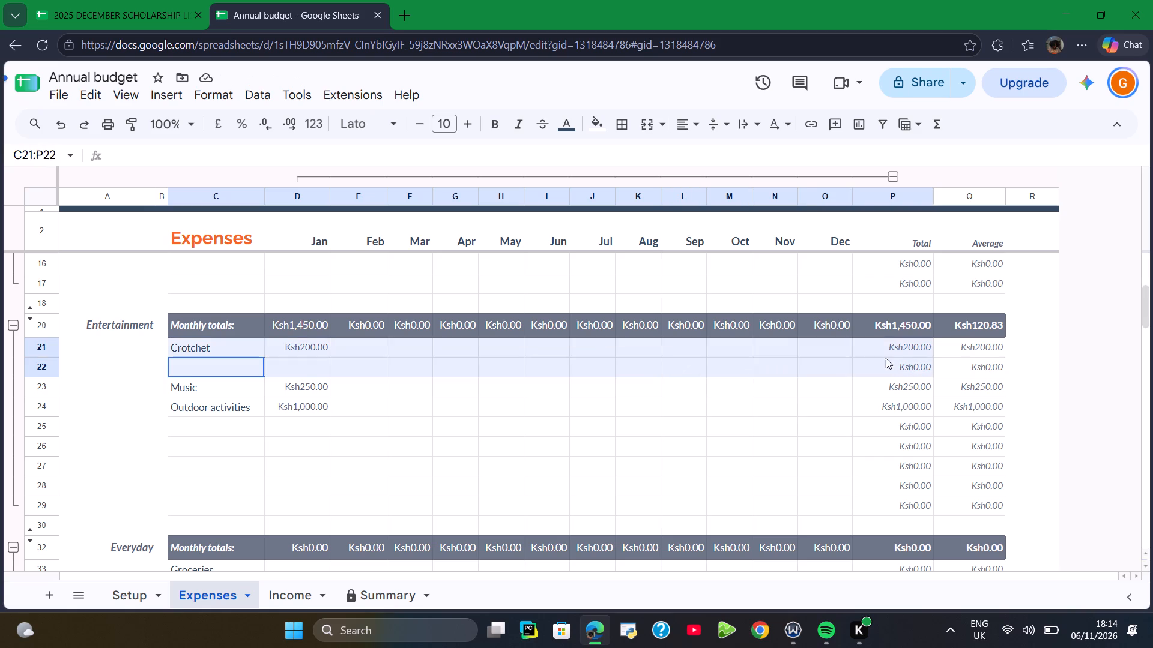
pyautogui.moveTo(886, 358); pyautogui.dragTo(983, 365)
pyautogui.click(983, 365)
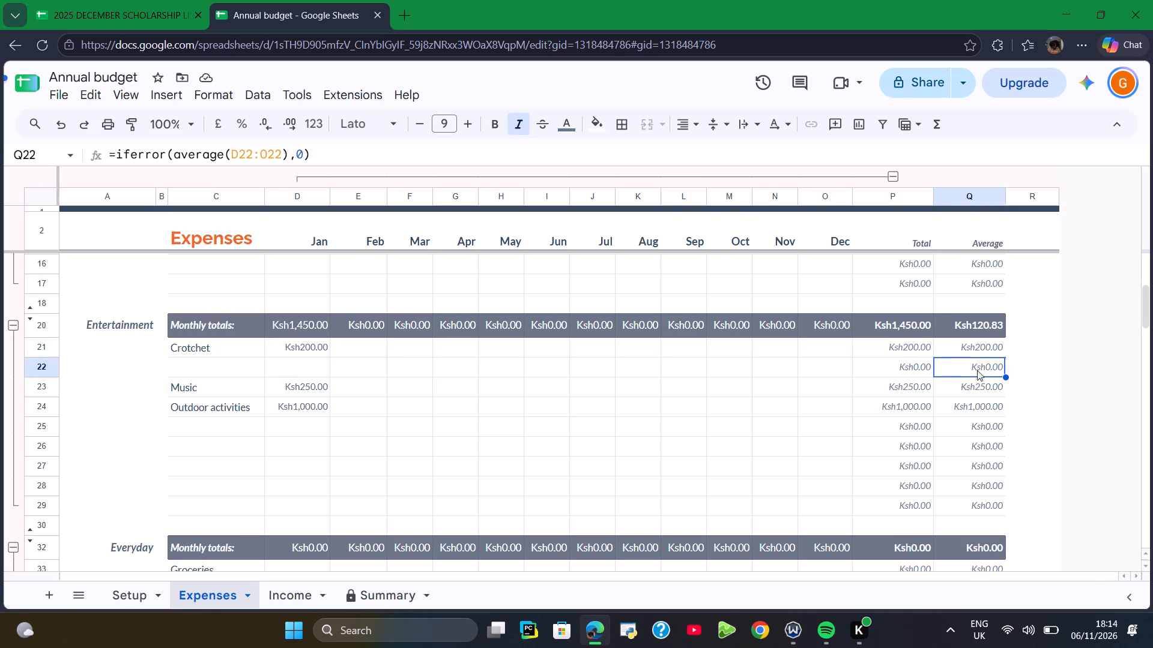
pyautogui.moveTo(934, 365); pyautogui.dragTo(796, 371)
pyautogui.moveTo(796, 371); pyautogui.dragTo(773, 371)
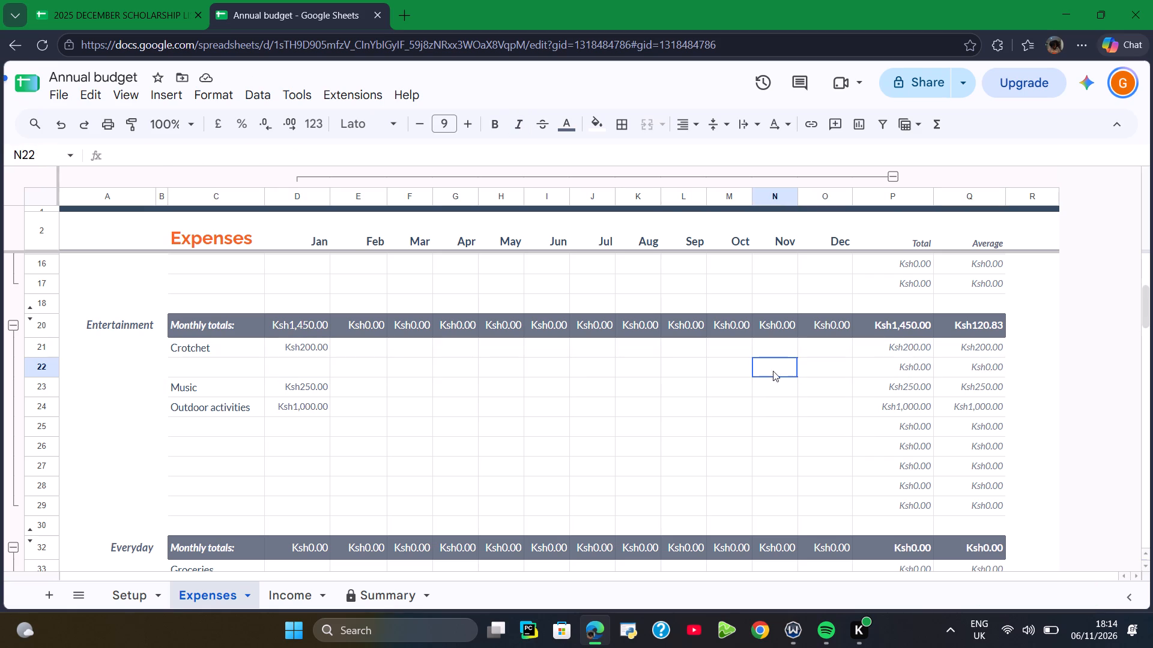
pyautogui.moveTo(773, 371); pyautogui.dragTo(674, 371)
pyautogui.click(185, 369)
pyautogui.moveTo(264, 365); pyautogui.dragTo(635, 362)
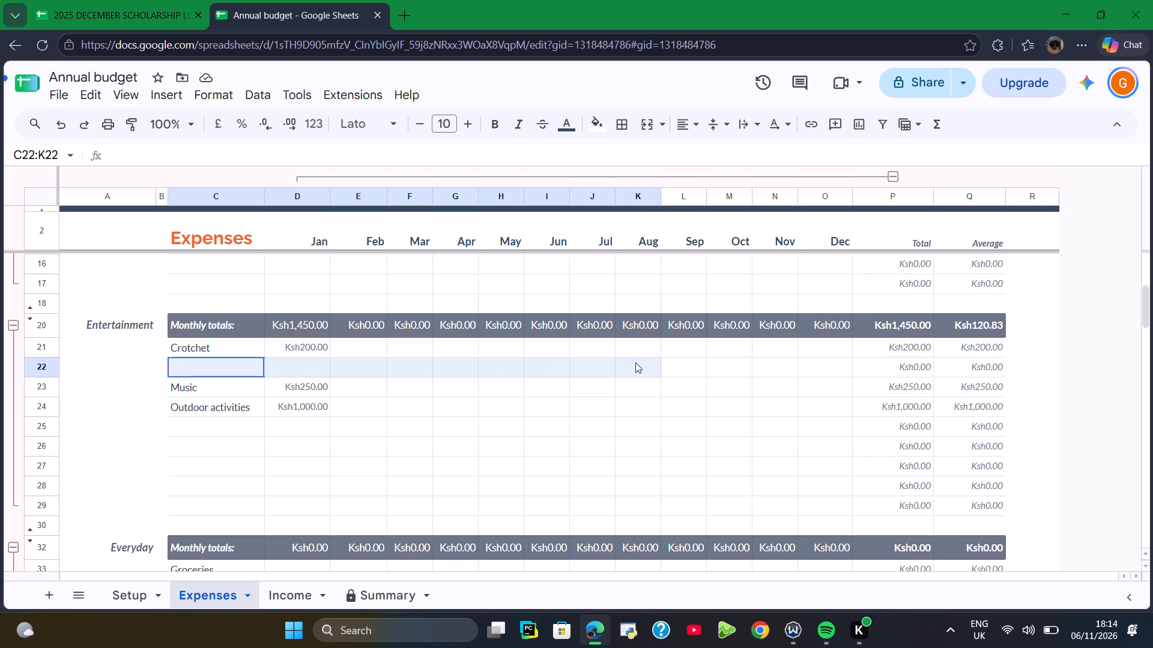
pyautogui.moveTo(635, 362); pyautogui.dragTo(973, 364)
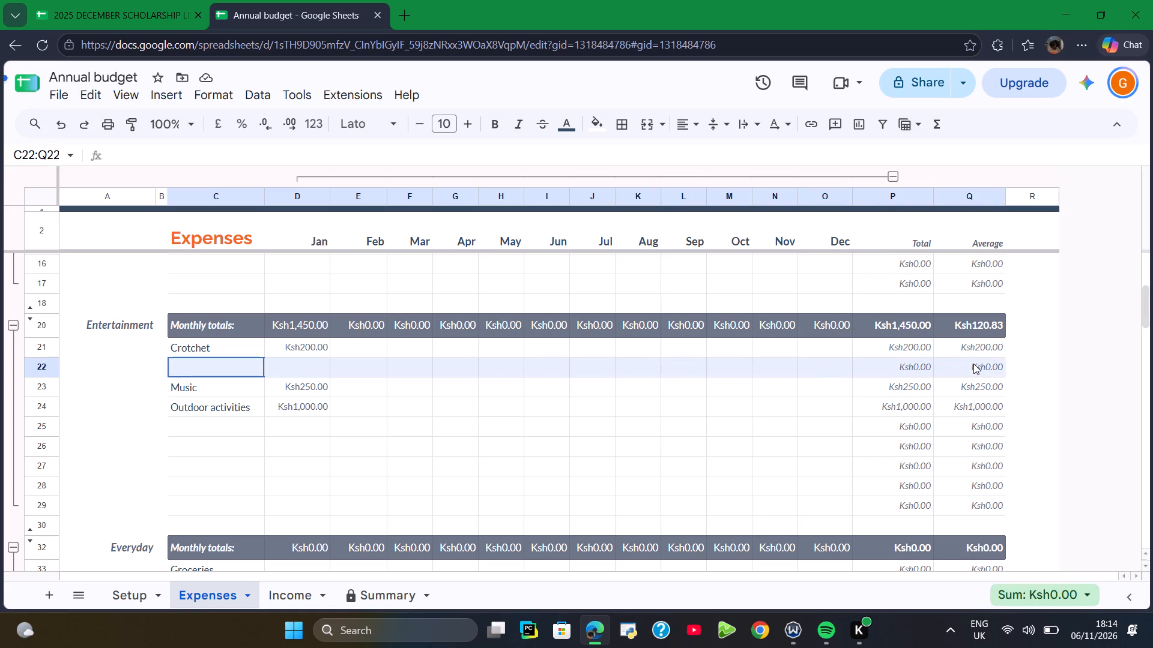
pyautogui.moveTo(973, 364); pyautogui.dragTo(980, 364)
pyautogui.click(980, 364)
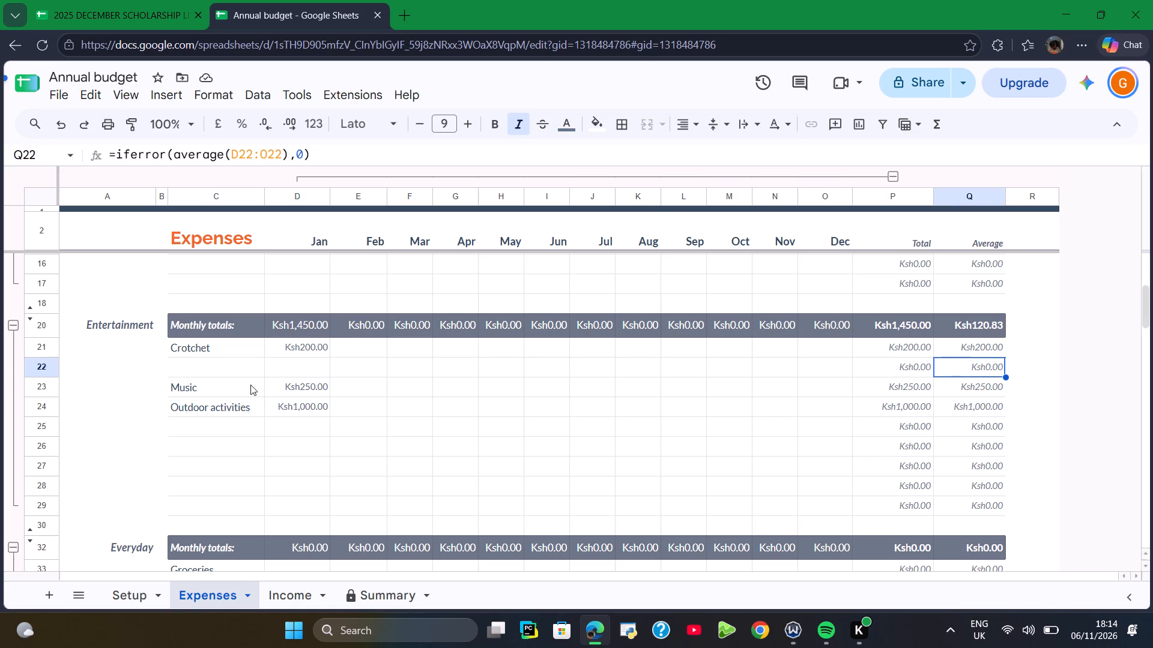
# Delete the blank Entertainment row 22 between Crotchet and Music.
pyautogui.click(183, 368)
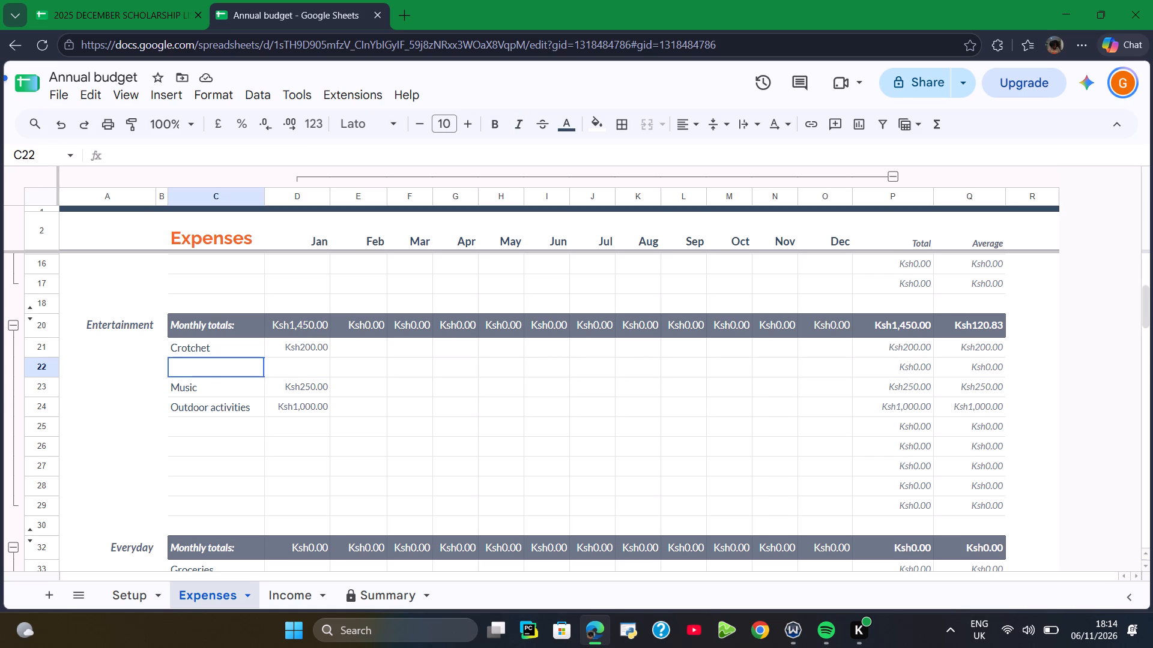
pyautogui.moveTo(267, 378); pyautogui.dragTo(689, 371)
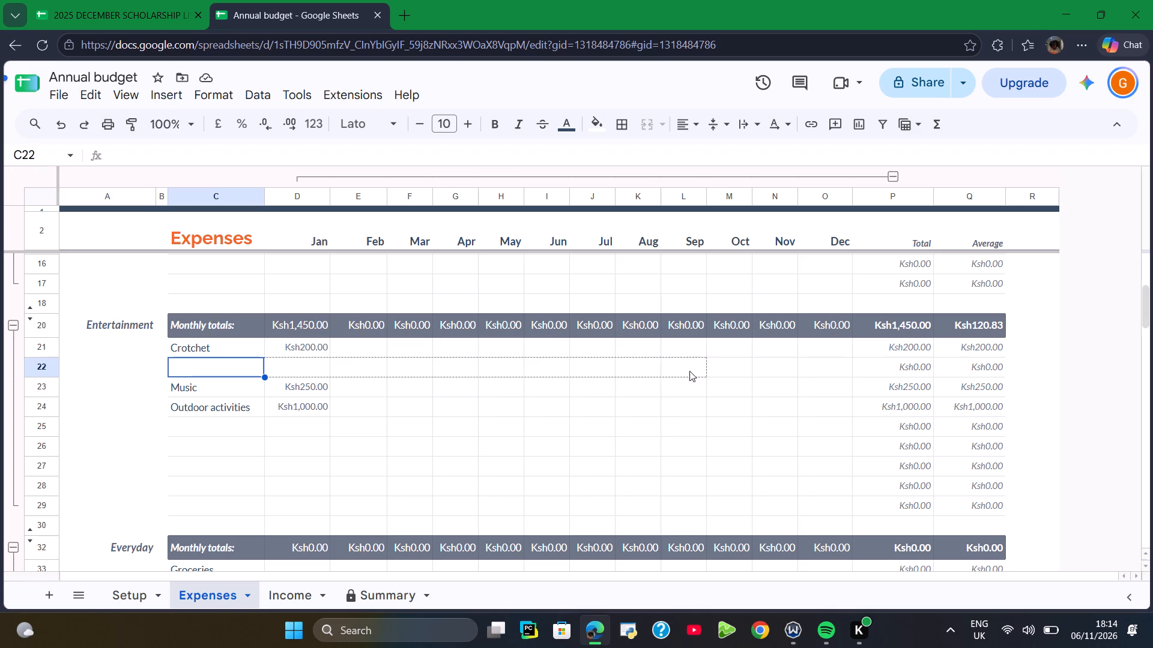
pyautogui.moveTo(689, 371); pyautogui.dragTo(981, 371)
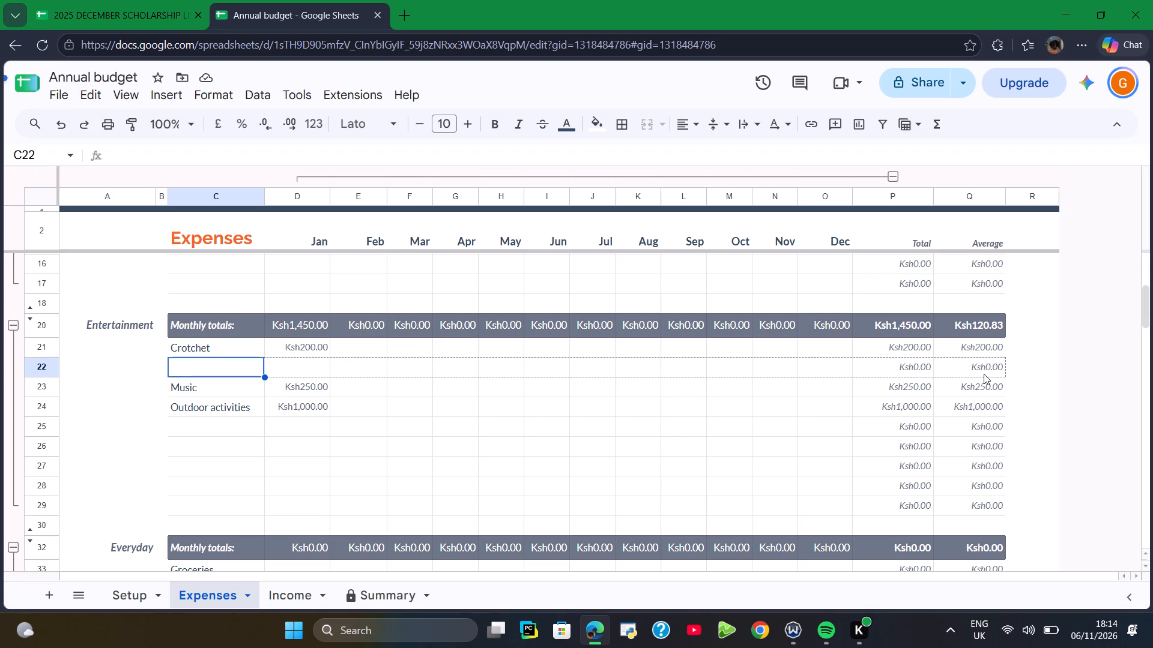
pyautogui.rightClick(984, 373)
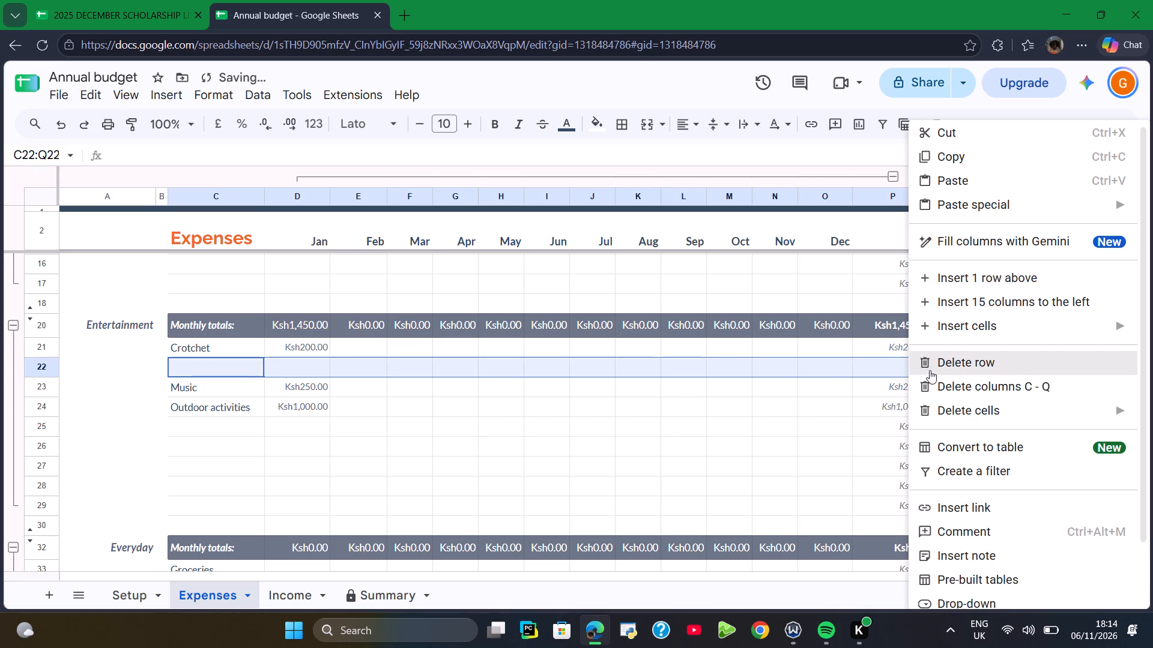
pyautogui.click(935, 367)
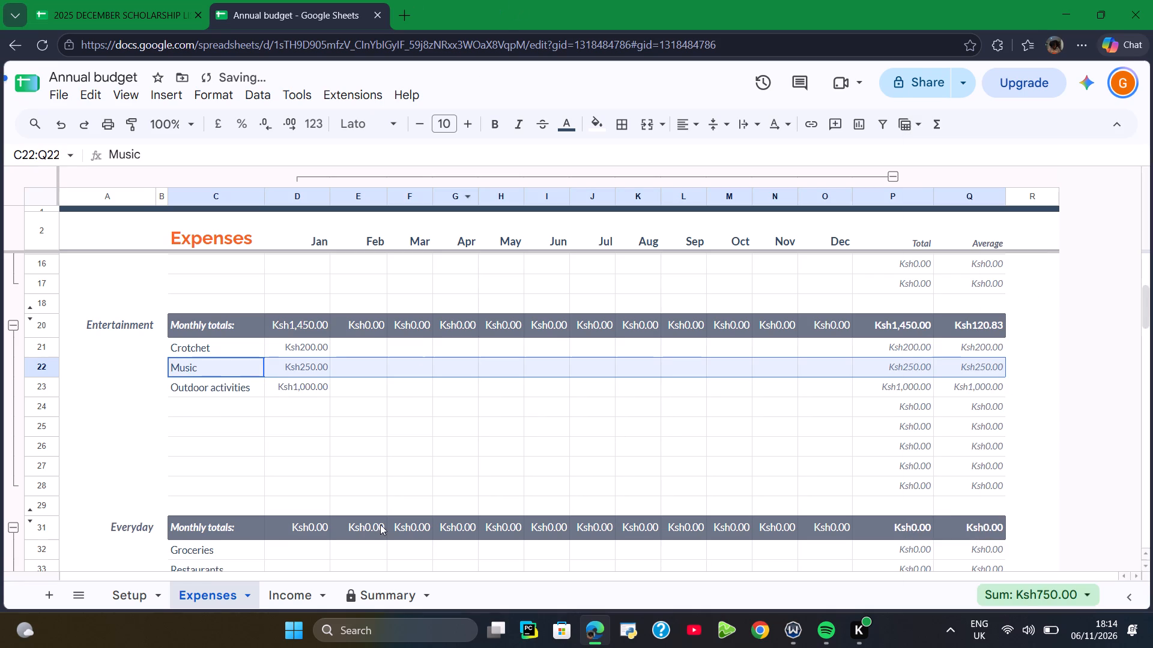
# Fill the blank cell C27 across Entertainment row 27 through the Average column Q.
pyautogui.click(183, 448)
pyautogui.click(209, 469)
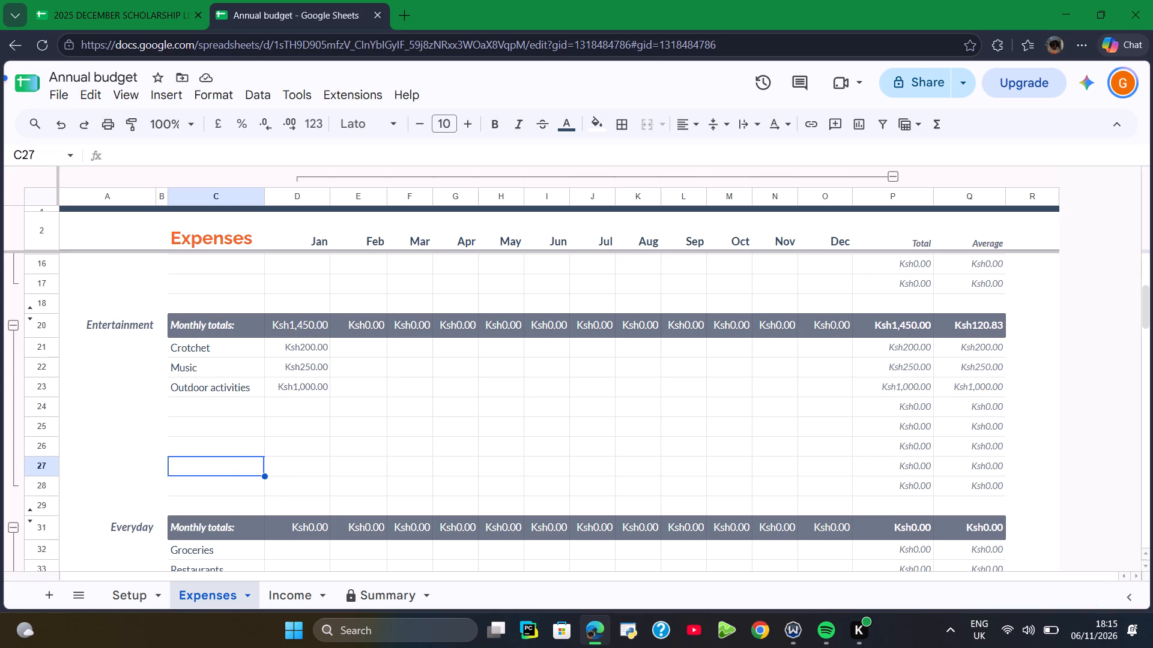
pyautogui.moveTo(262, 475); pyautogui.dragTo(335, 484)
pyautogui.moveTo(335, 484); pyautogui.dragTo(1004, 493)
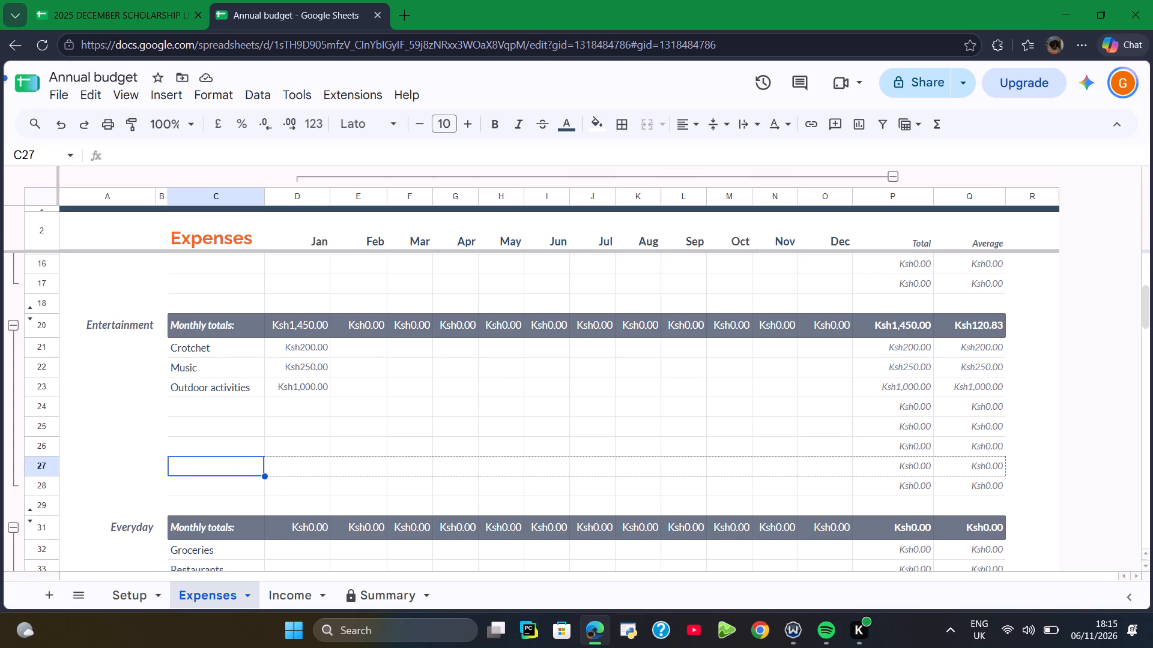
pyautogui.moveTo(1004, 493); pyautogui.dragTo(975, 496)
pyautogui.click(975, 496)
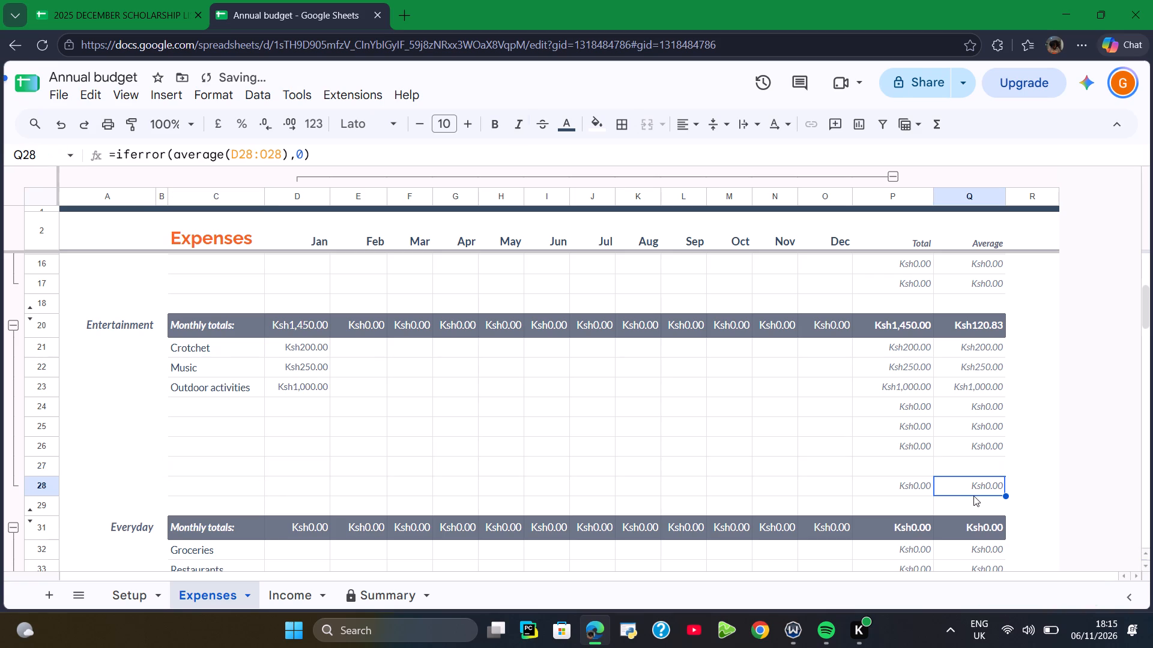
# Delete the blank rows 26 to 28 at the end of the Entertainment section.
pyautogui.click(235, 466)
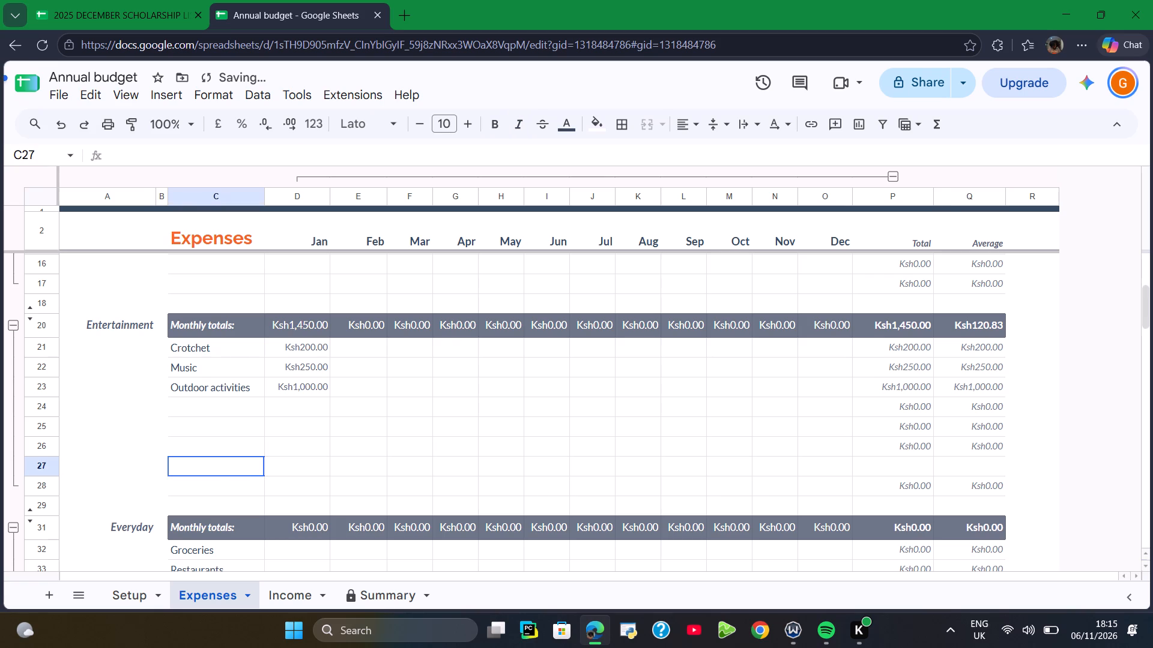
pyautogui.moveTo(264, 476); pyautogui.dragTo(190, 475)
pyautogui.moveTo(190, 475); pyautogui.dragTo(219, 476)
pyautogui.moveTo(214, 463); pyautogui.dragTo(216, 476)
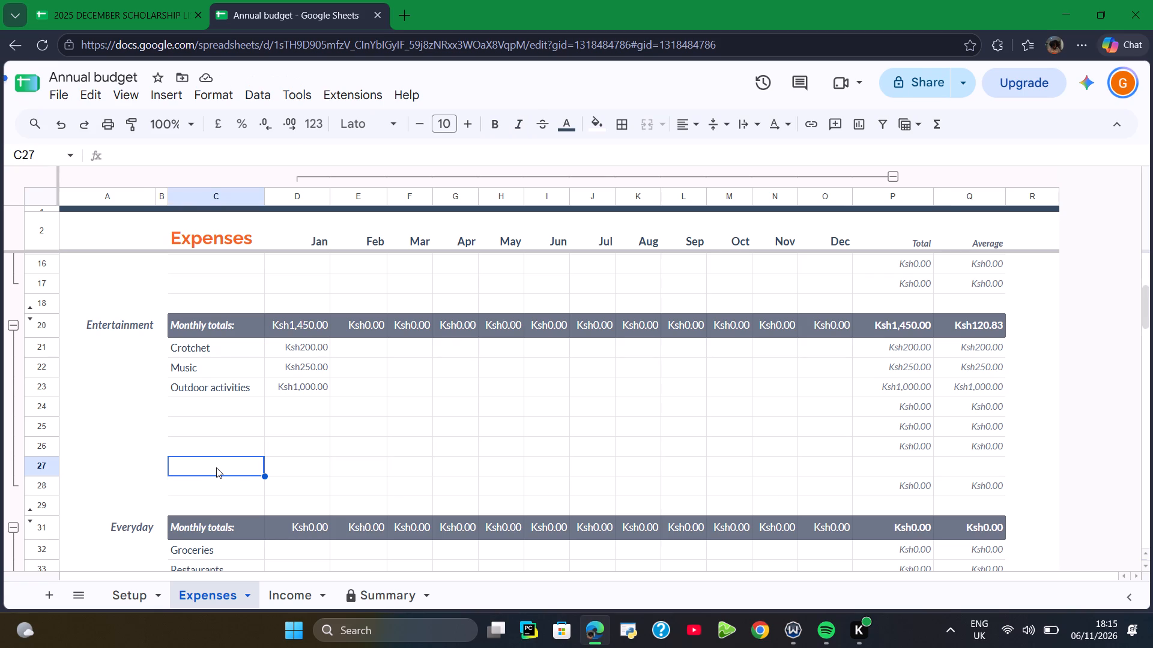
pyautogui.doubleClick(216, 467)
pyautogui.click(219, 450)
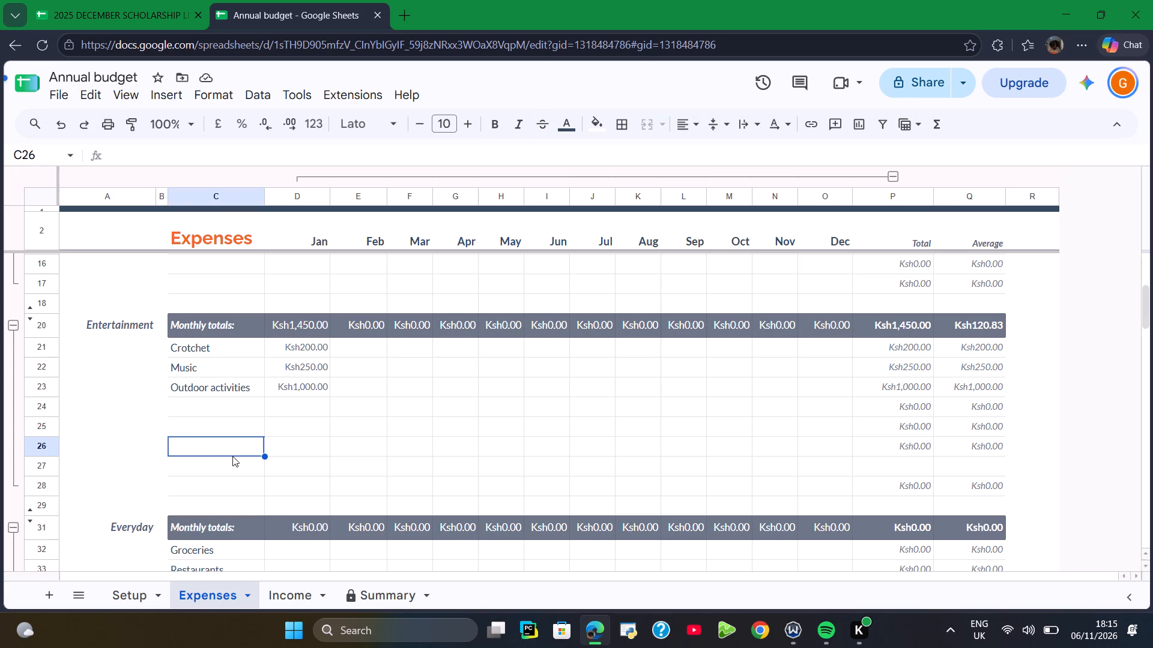
pyautogui.moveTo(228, 448); pyautogui.dragTo(410, 493)
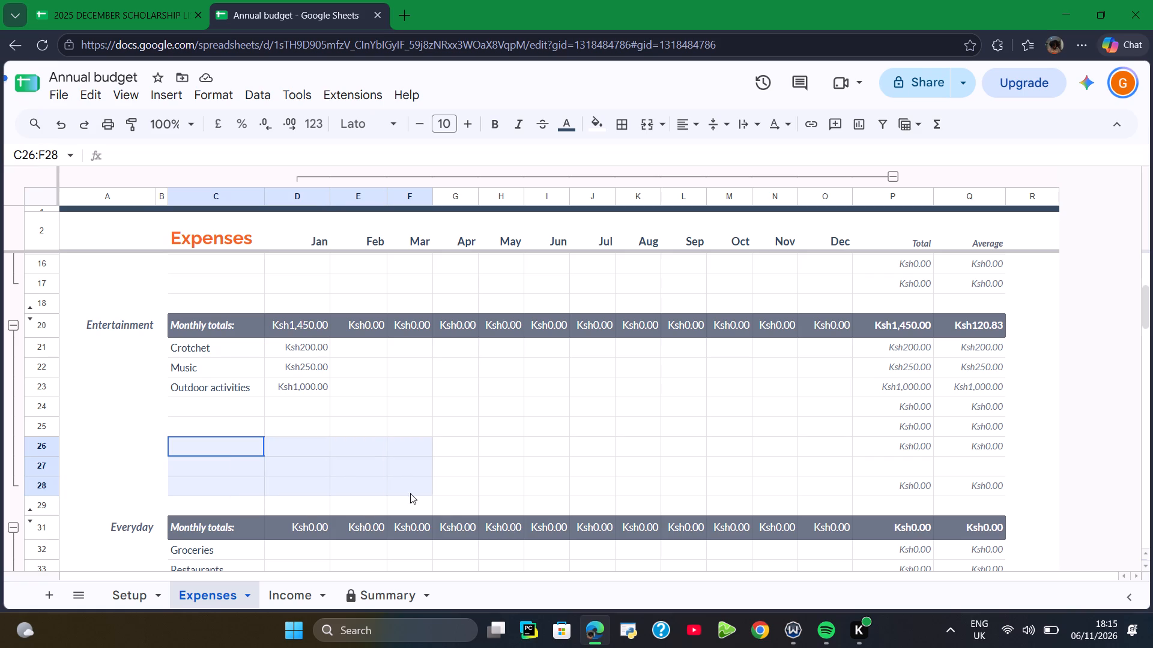
pyautogui.moveTo(410, 493); pyautogui.dragTo(880, 464)
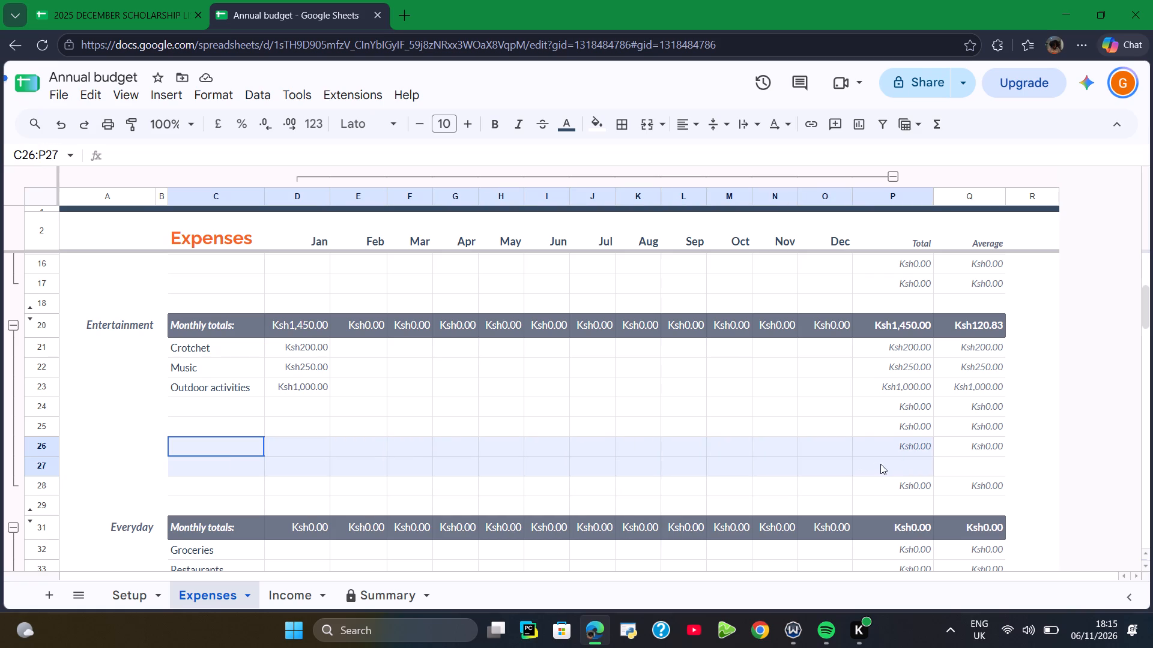
pyautogui.moveTo(880, 464); pyautogui.dragTo(977, 486)
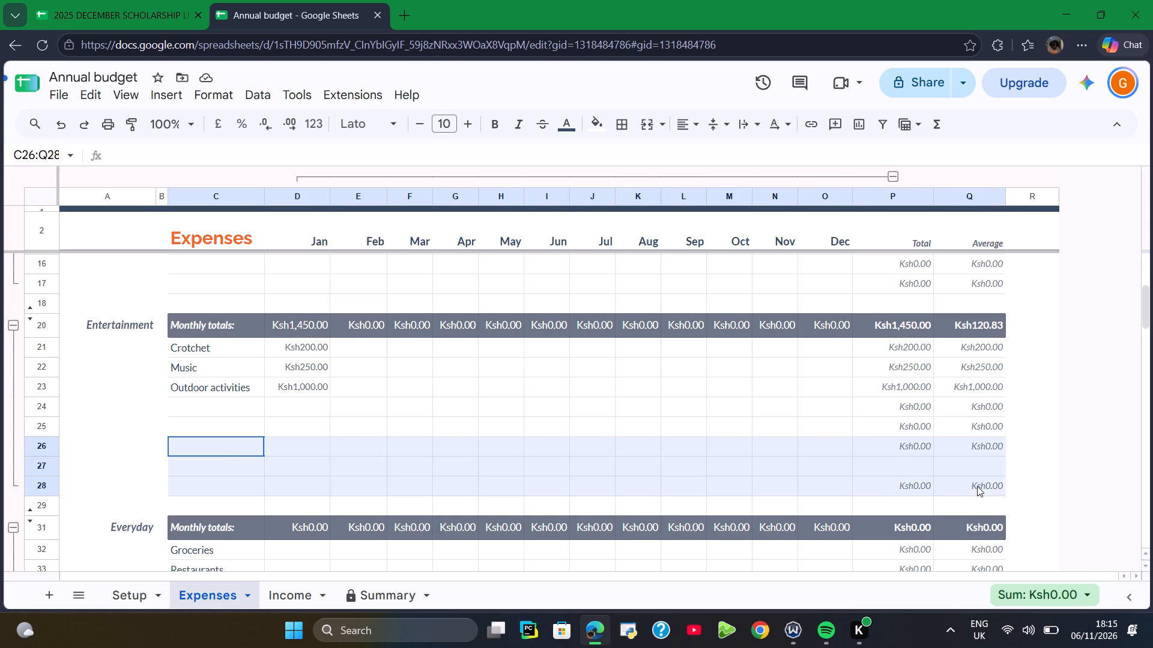
pyautogui.rightClick(974, 481)
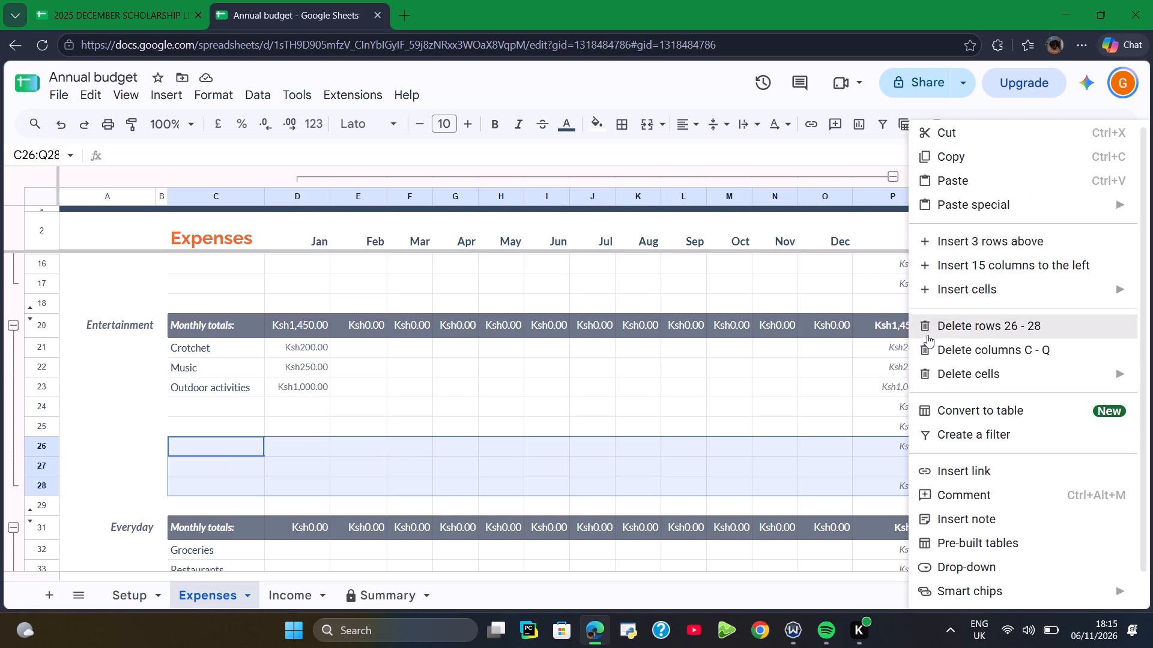
pyautogui.click(931, 331)
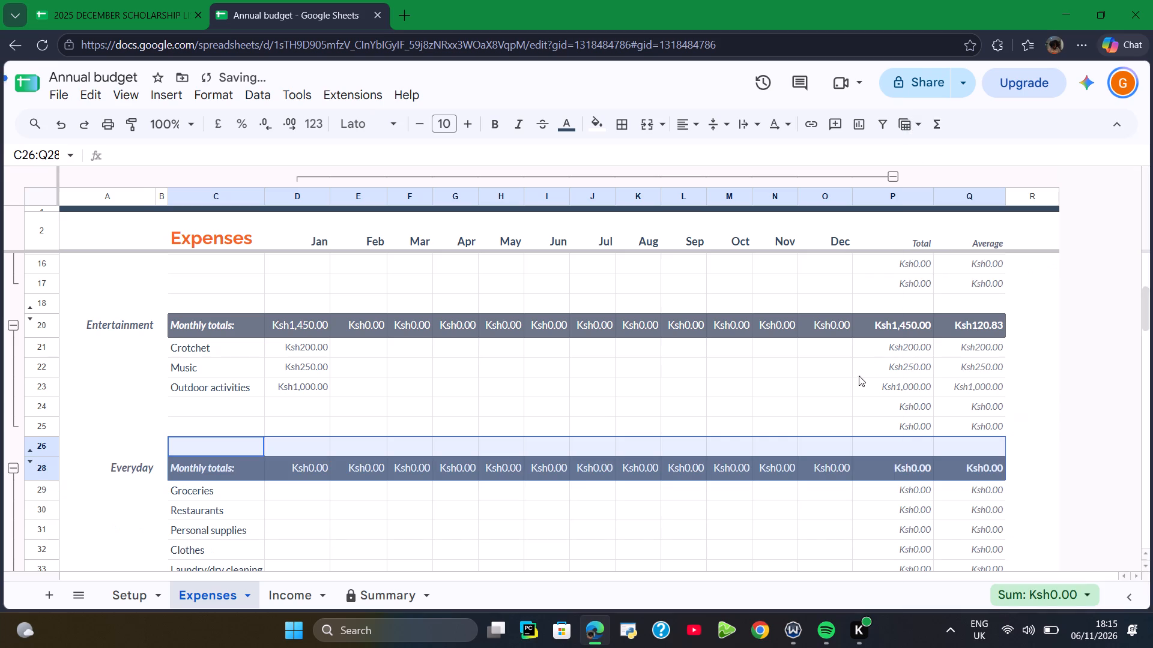
# Delete the blank row 25 at the end of the Entertainment section.
pyautogui.click(194, 423)
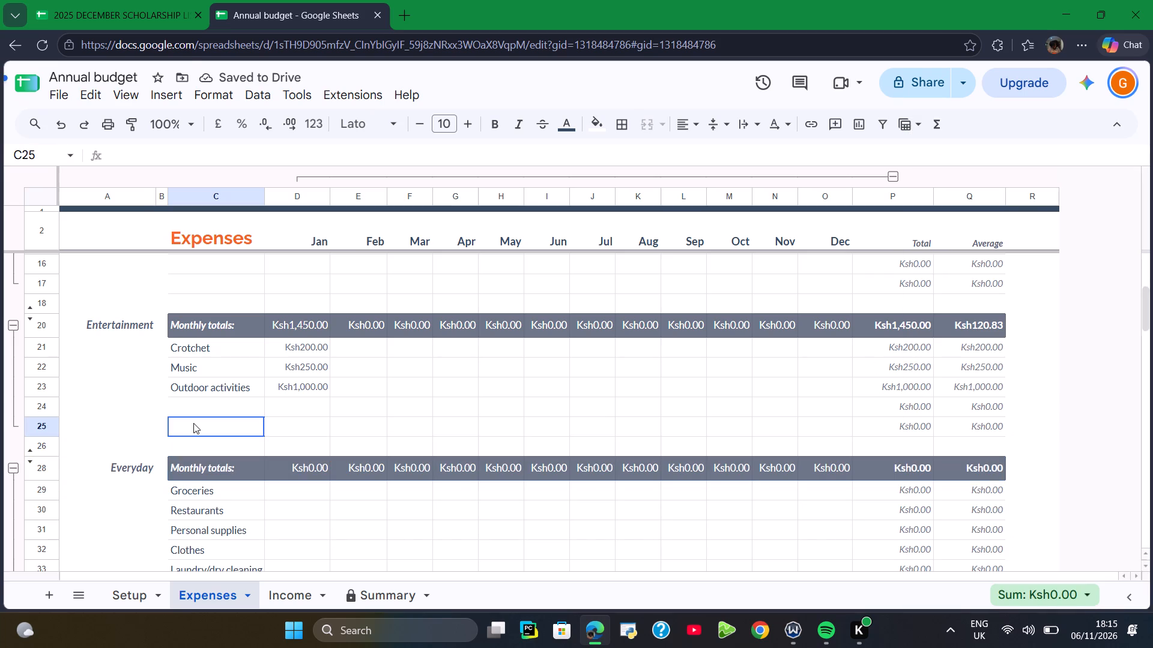
pyautogui.moveTo(239, 428); pyautogui.dragTo(252, 428)
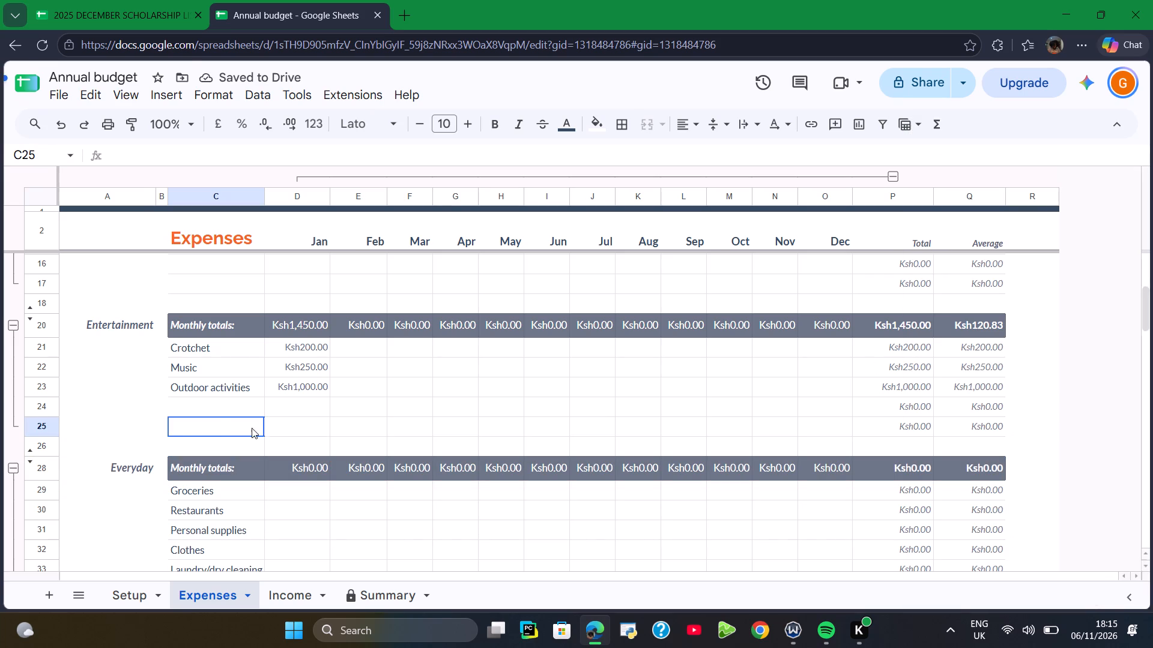
pyautogui.moveTo(252, 428); pyautogui.dragTo(868, 424)
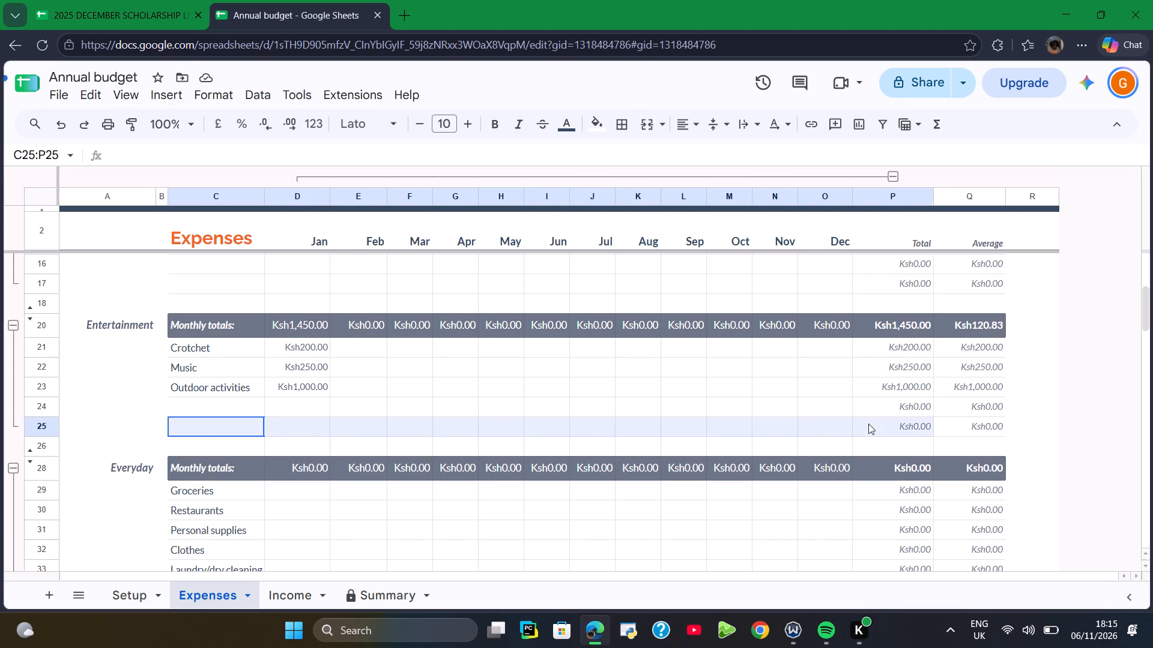
pyautogui.moveTo(868, 424); pyautogui.dragTo(972, 423)
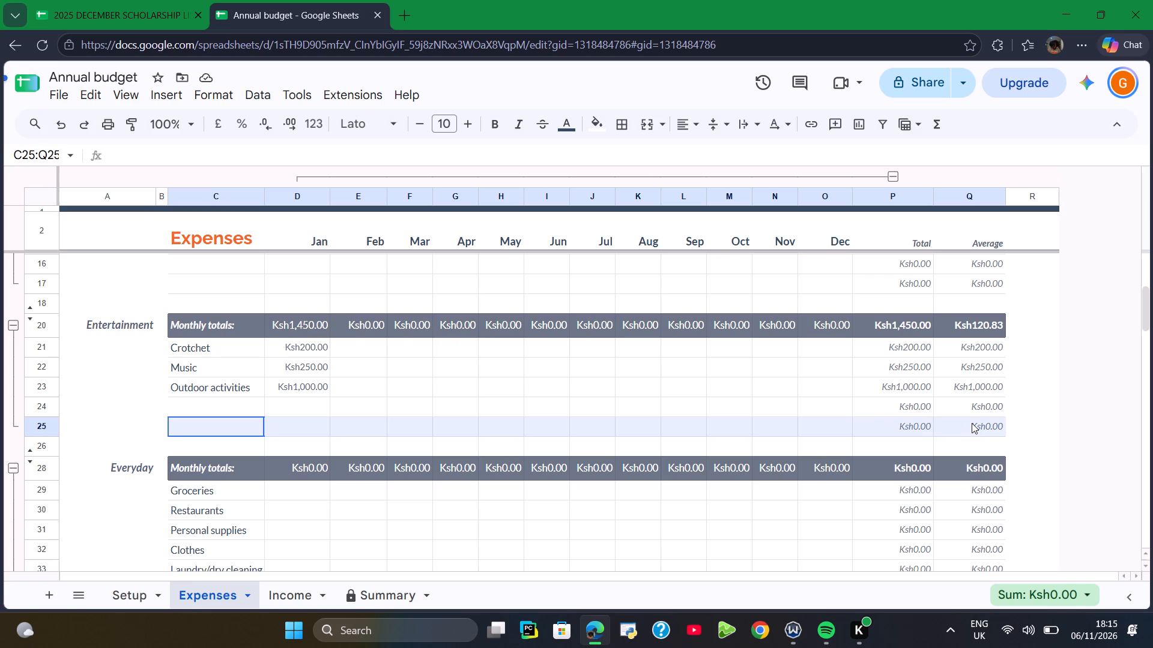
pyautogui.rightClick(972, 423)
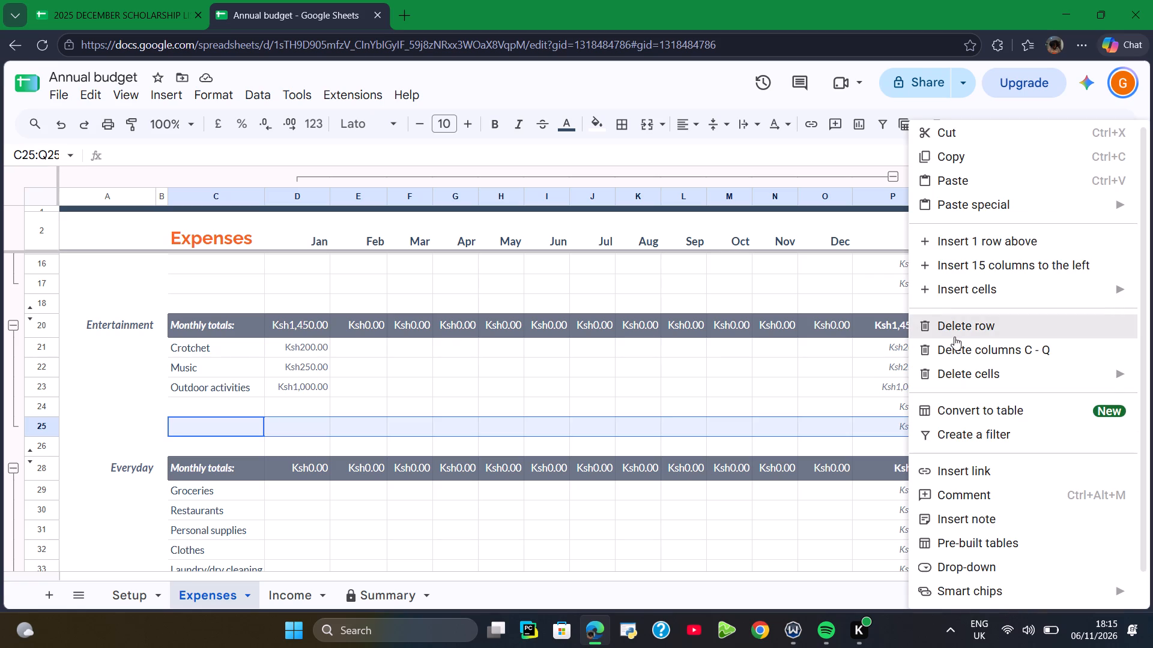
pyautogui.doubleClick(957, 329)
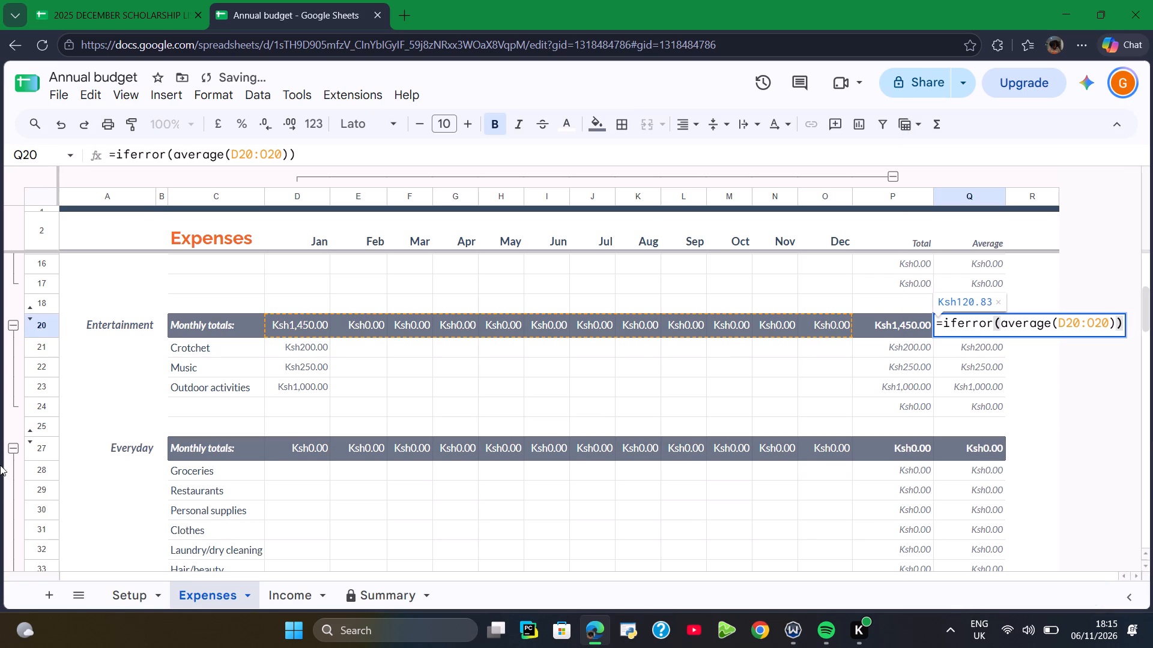
pyautogui.click(1069, 431)
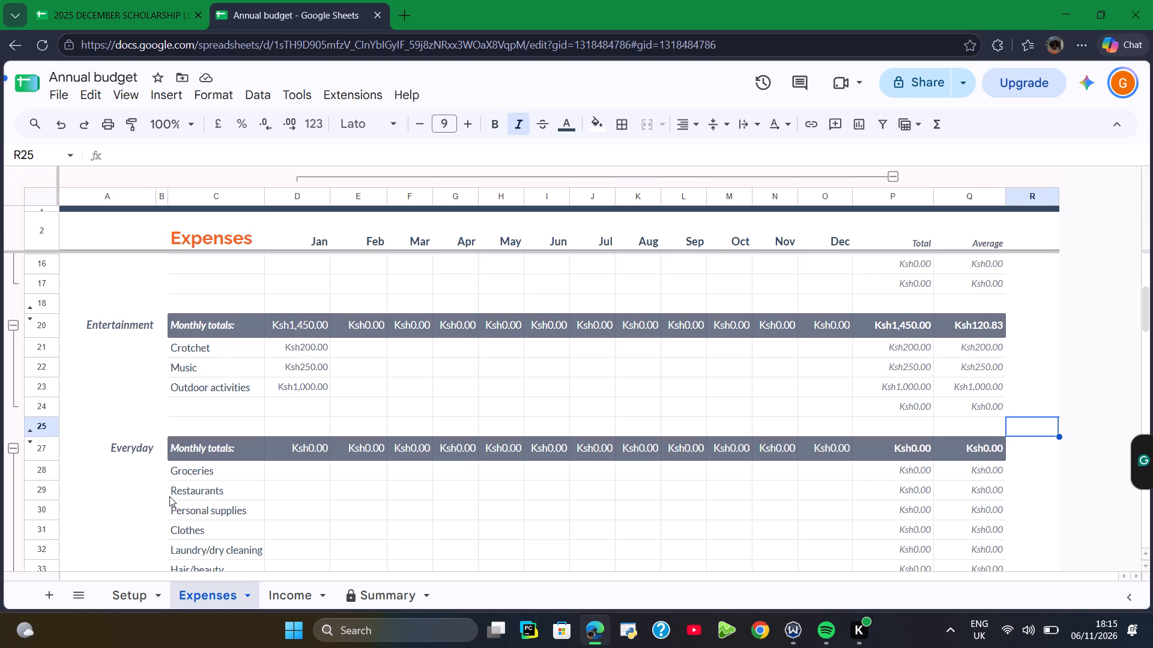
# Enter 4000 as the January amount for Groceries in the Everyday section.
pyautogui.click(216, 475)
pyautogui.scroll(-1, 220, 477)
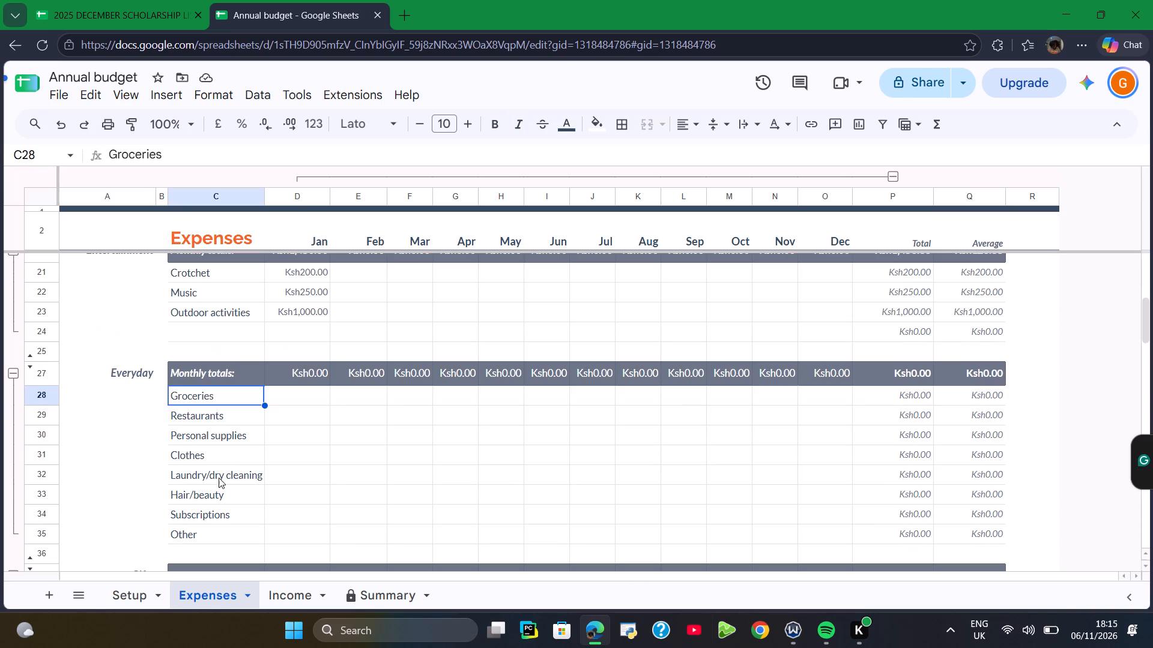
pyautogui.click(309, 397)
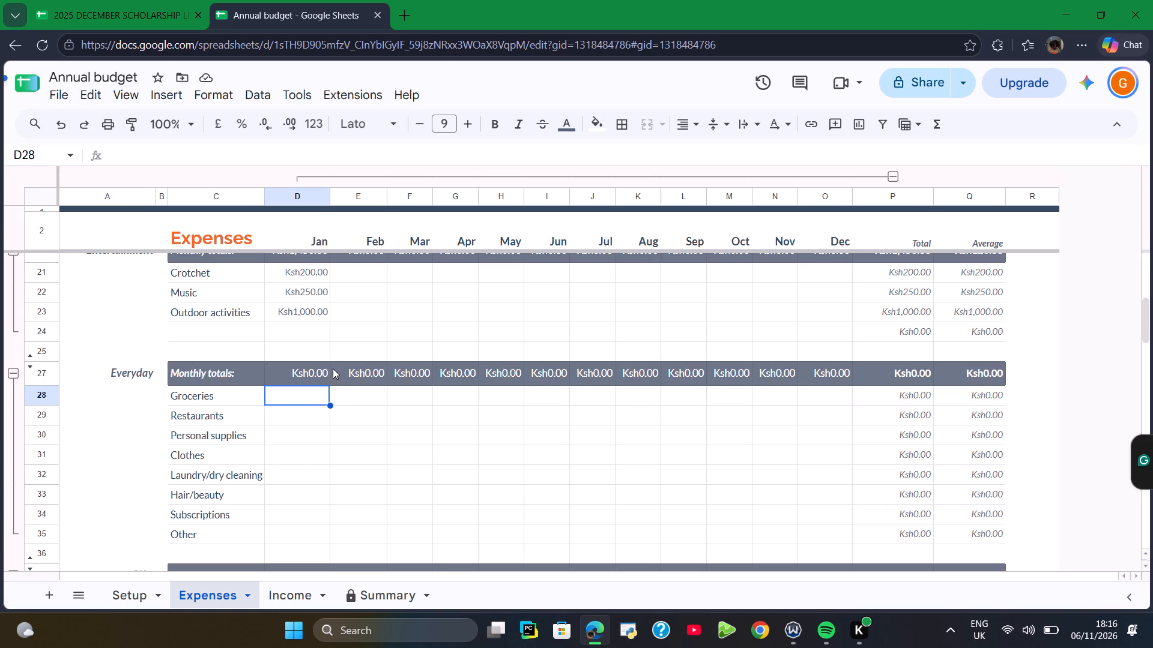
pyautogui.scroll(-4, 263, 371)
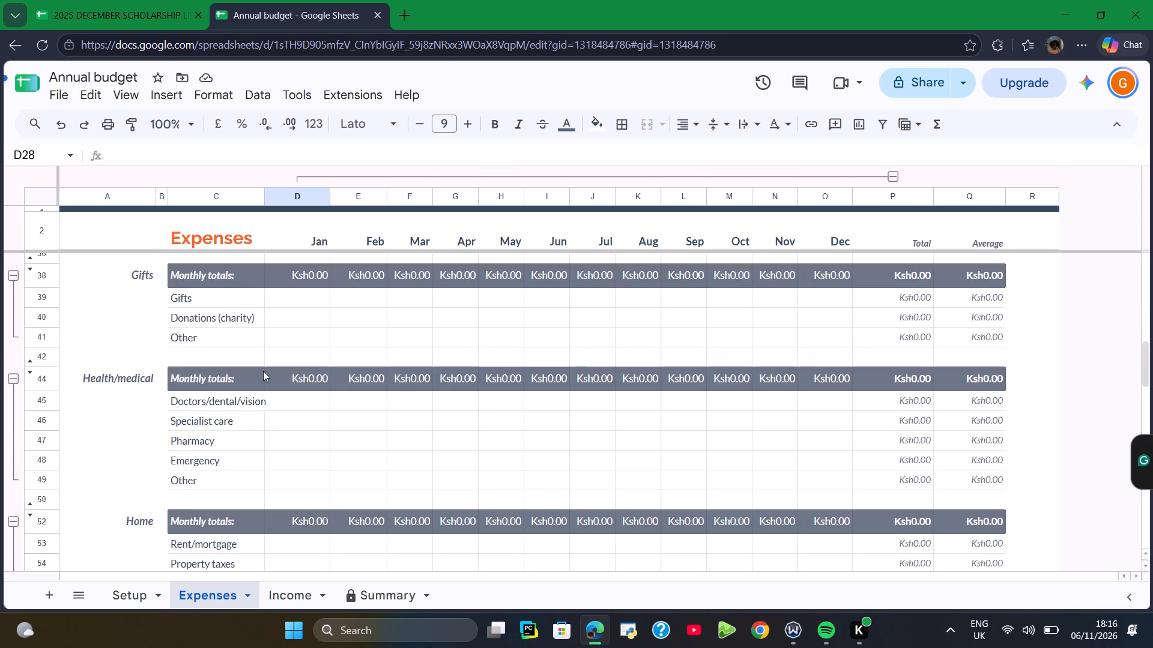
pyautogui.scroll(-4, 263, 371)
pyautogui.scroll(10, 263, 371)
pyautogui.scroll(-1, 263, 371)
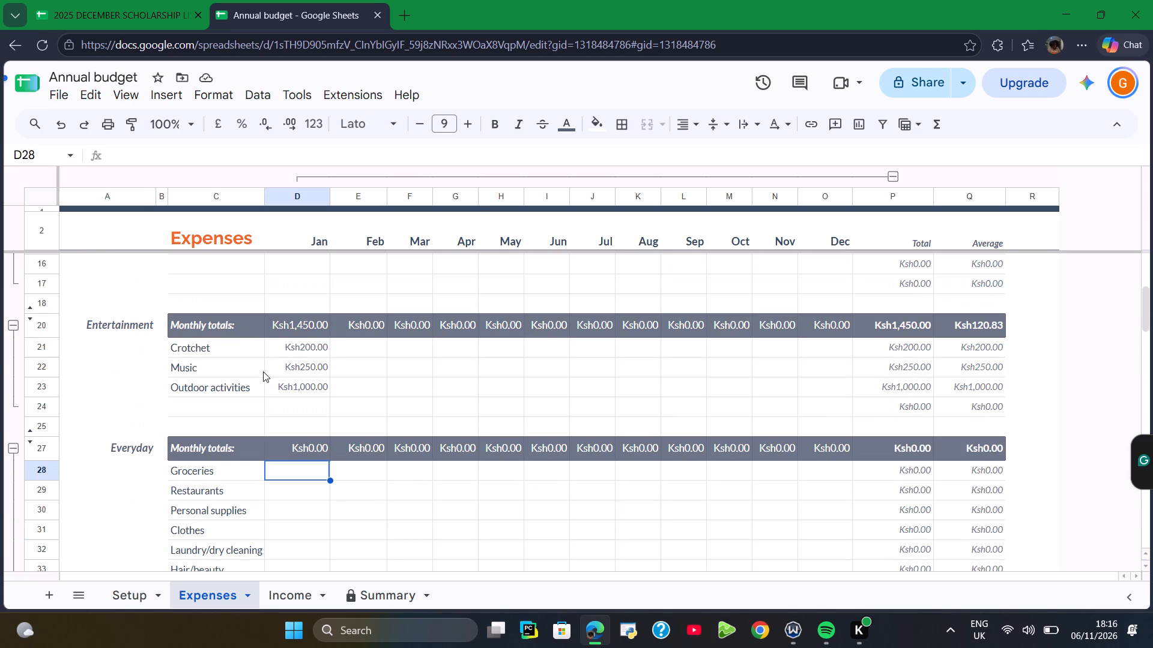
pyautogui.scroll(-1, 259, 376)
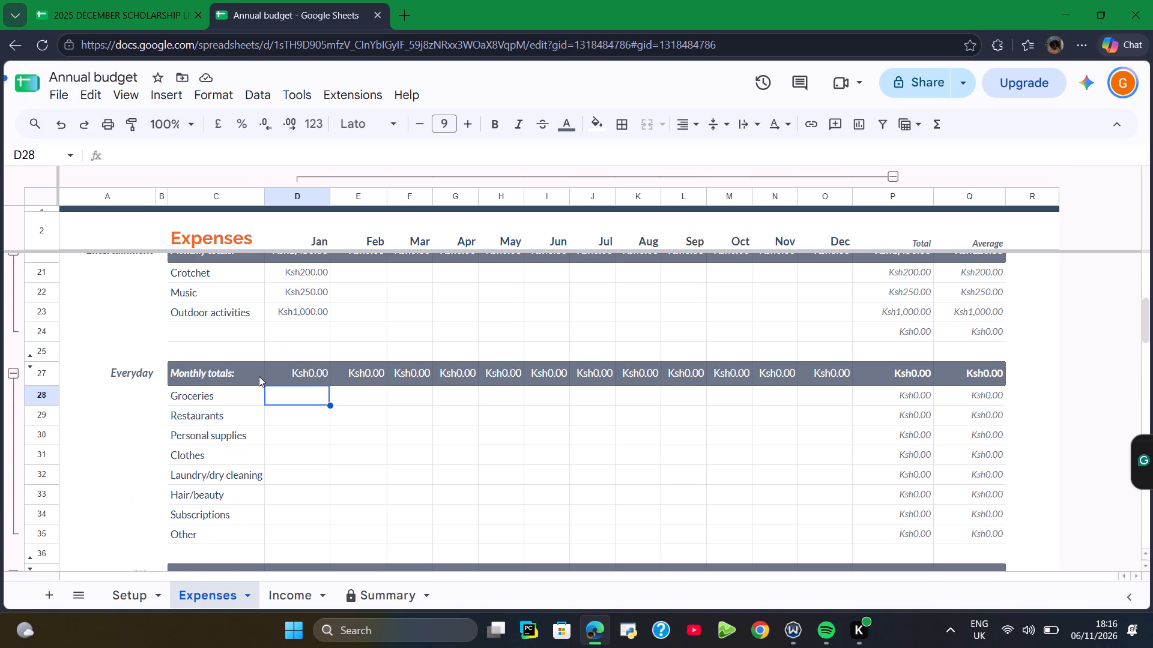
pyautogui.press('4')
pyautogui.write('000')
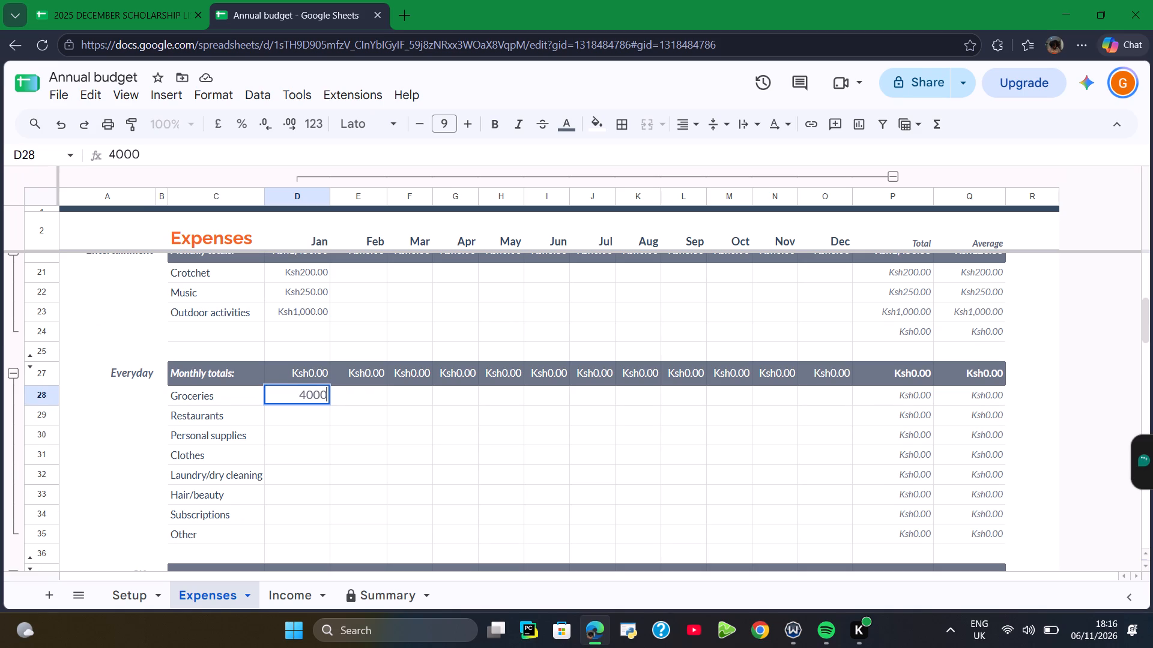
pyautogui.press('Return')
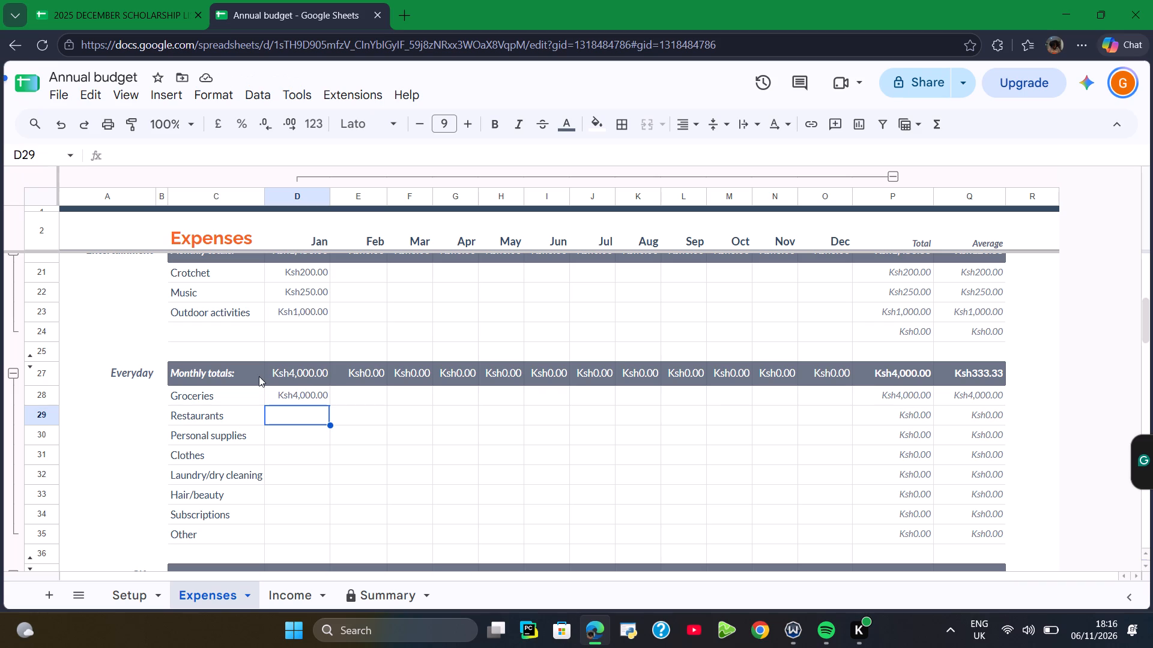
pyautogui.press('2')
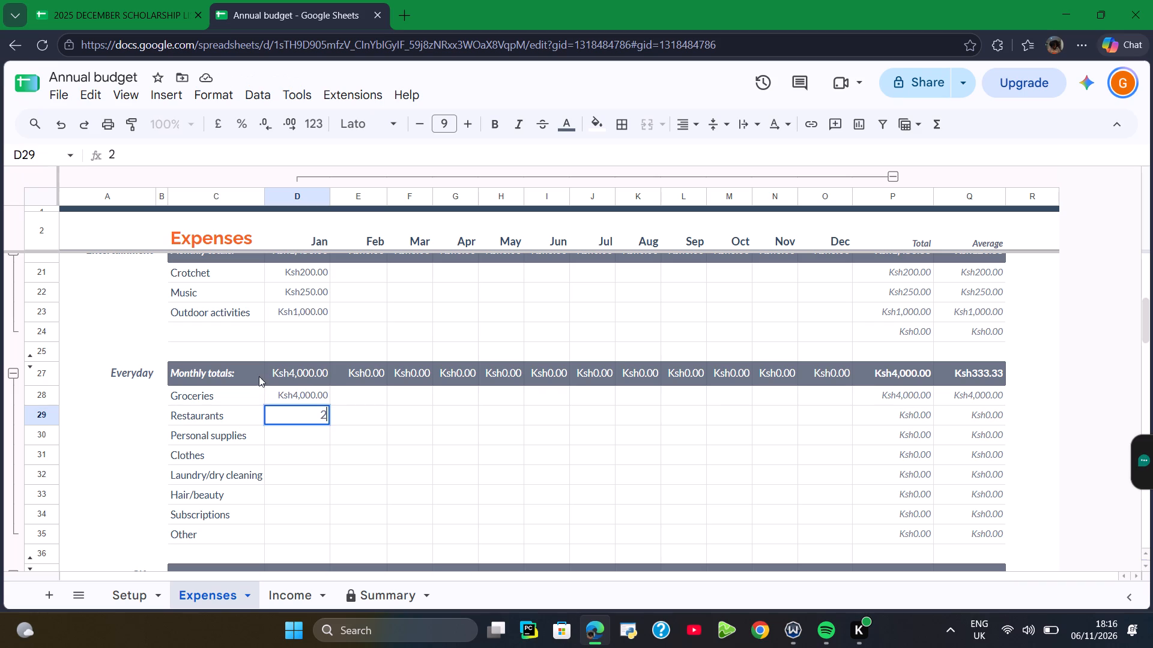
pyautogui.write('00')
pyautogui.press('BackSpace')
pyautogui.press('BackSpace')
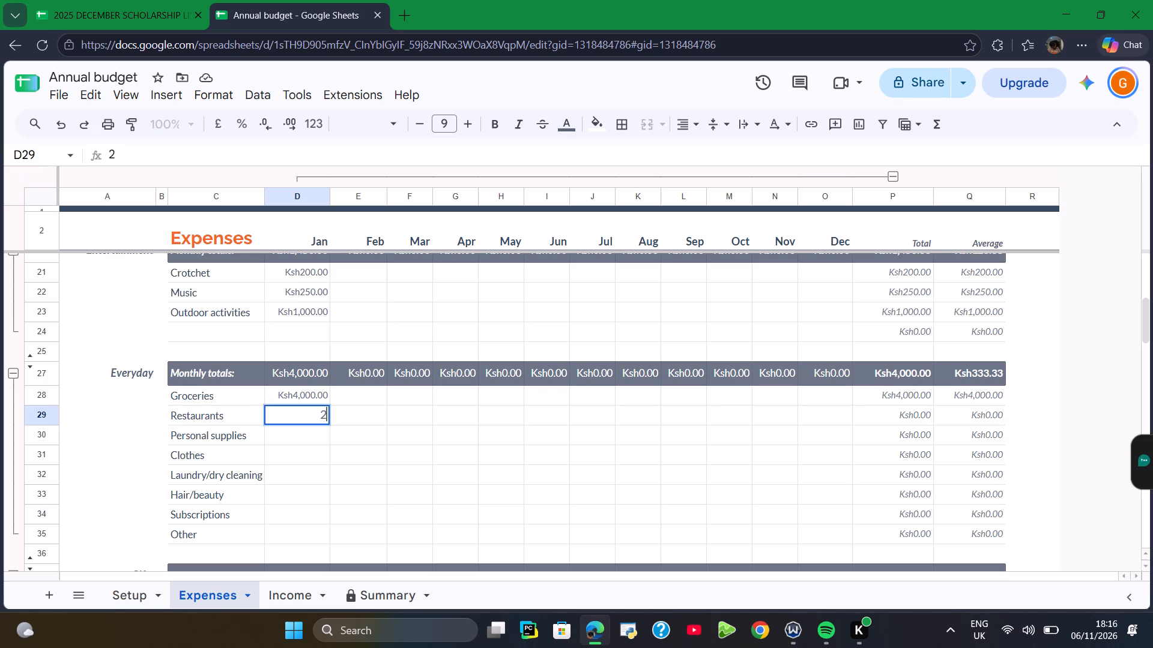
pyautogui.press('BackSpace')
# Add Canteen as an expense category in the blank row below Printing in the Education section.
pyautogui.scroll(3, 318, 441)
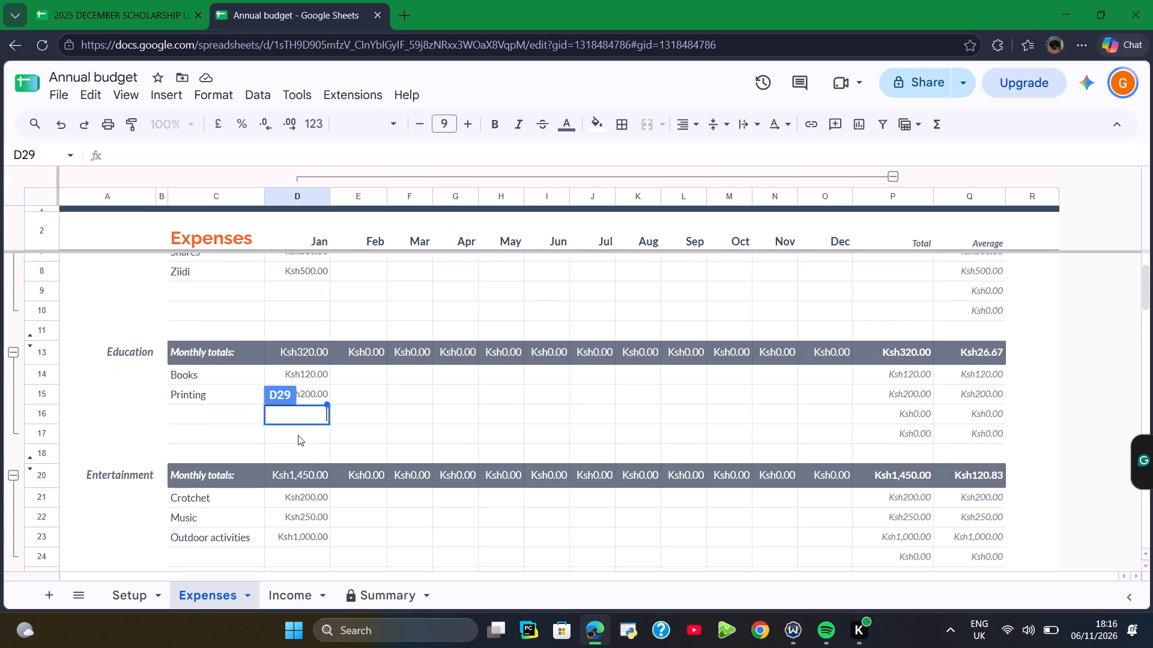
pyautogui.doubleClick(190, 415)
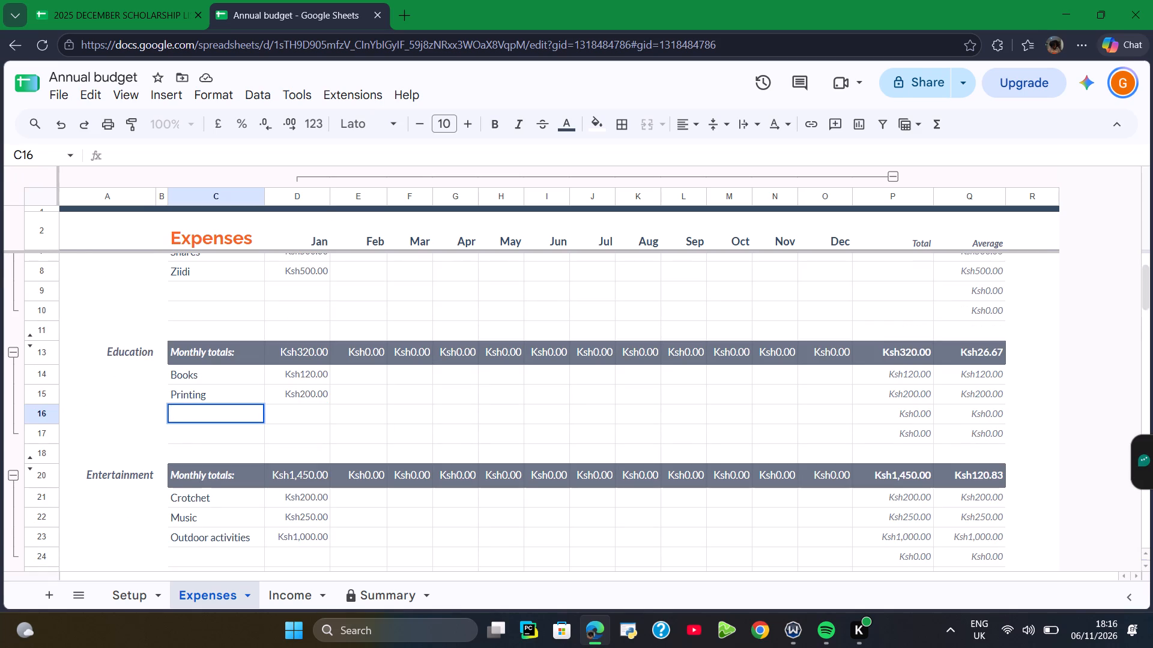
pyautogui.write('CANTEE')
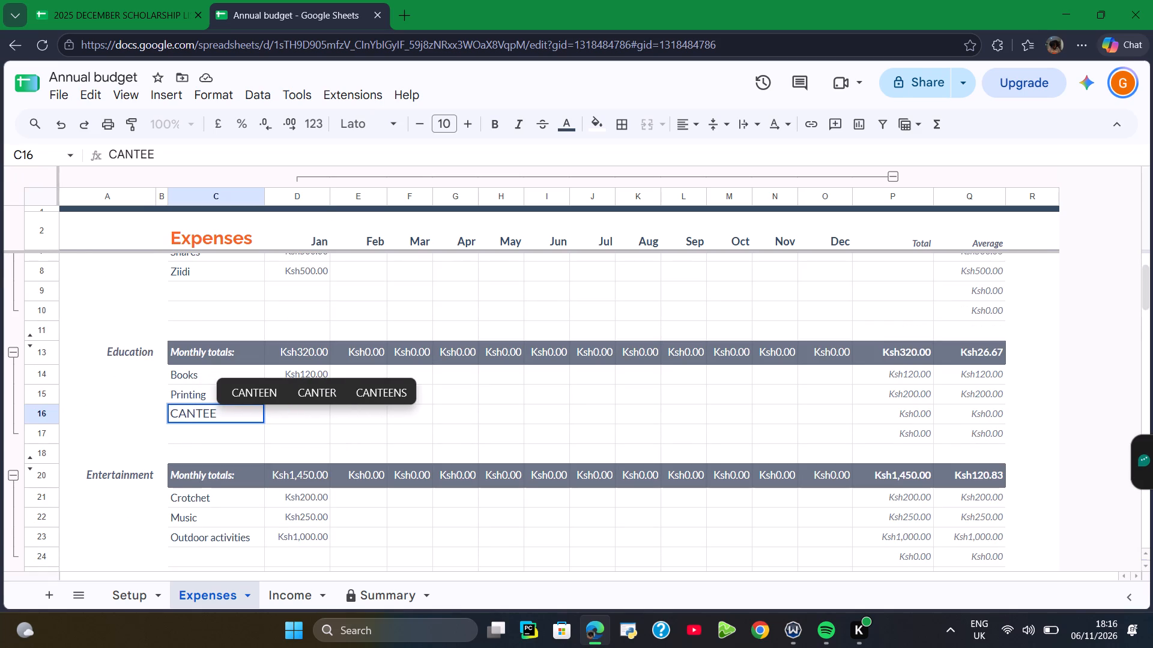
pyautogui.press('BackSpace')
pyautogui.press('BackSpace')
pyautogui.press('BackSpace')
pyautogui.press('BackSpace')
pyautogui.press('BackSpace')
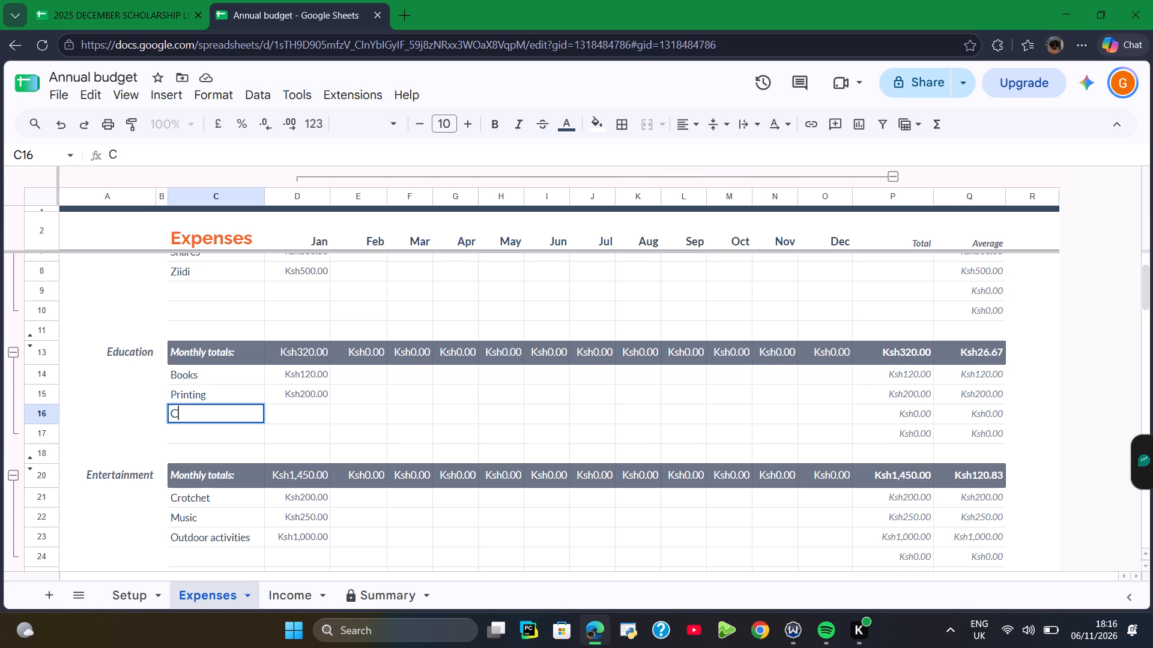
pyautogui.write('an')
pyautogui.write('teen')
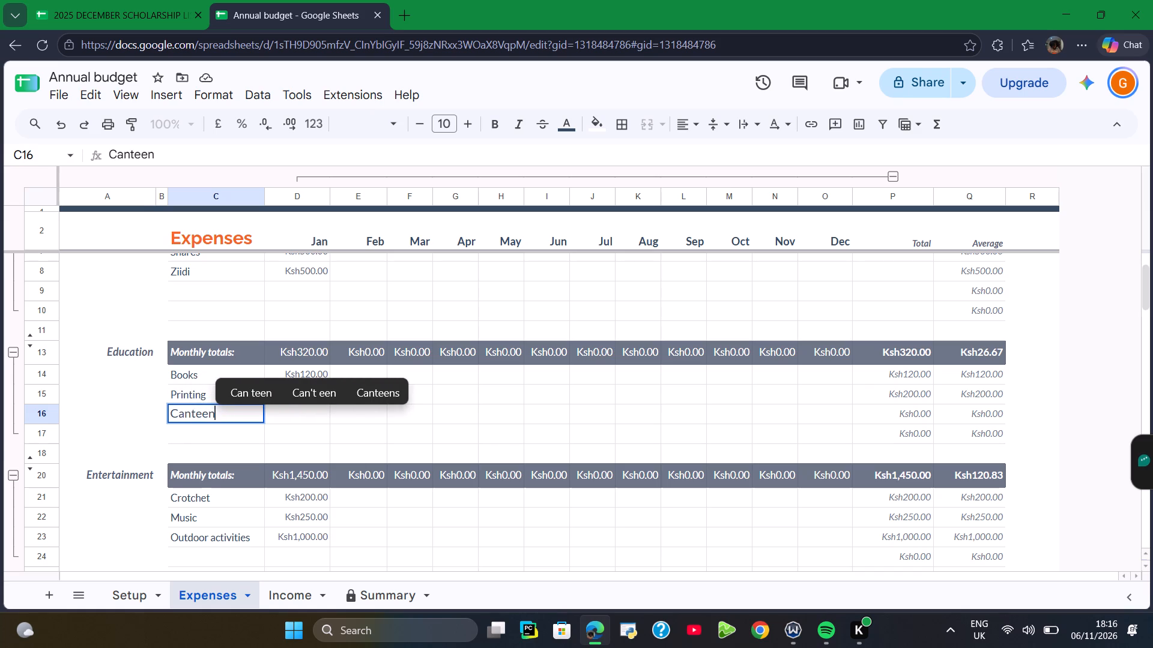
pyautogui.press('Return')
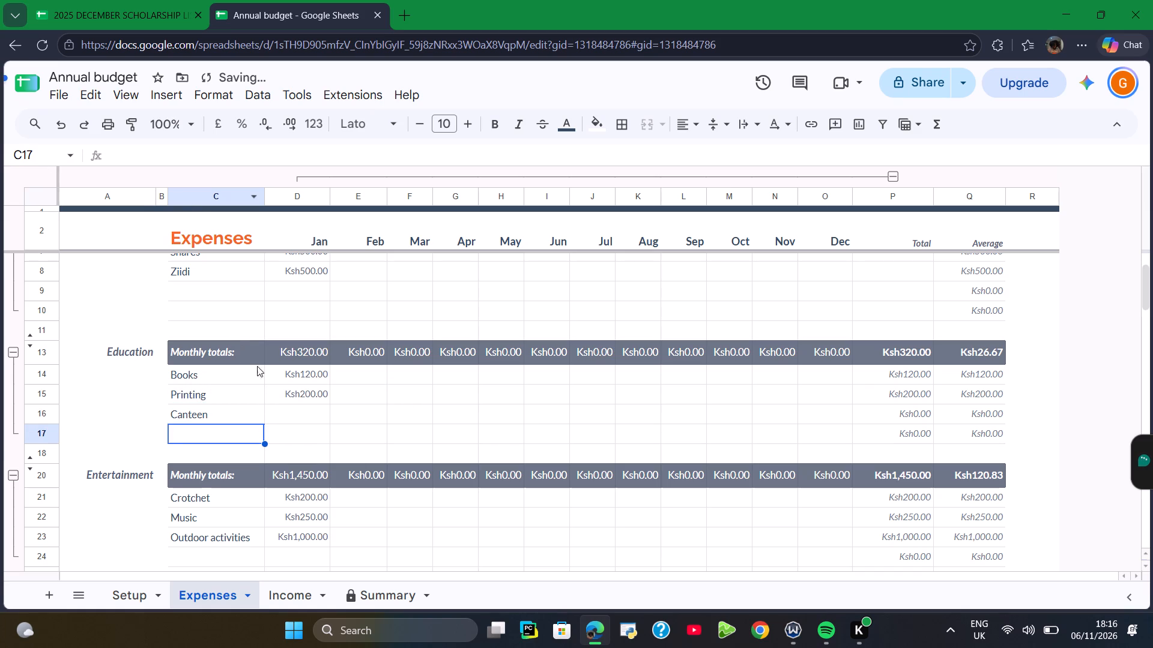
# Enter 500 as the January amount for Canteen in the Education section.
pyautogui.click(273, 412)
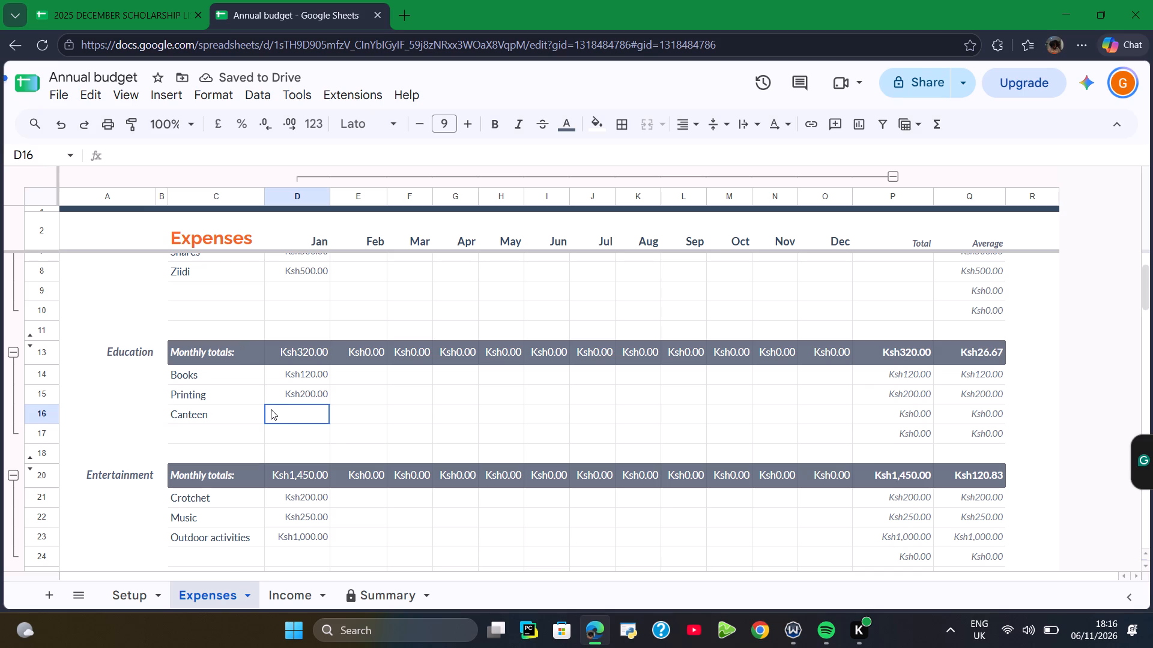
pyautogui.press('5')
pyautogui.write('00')
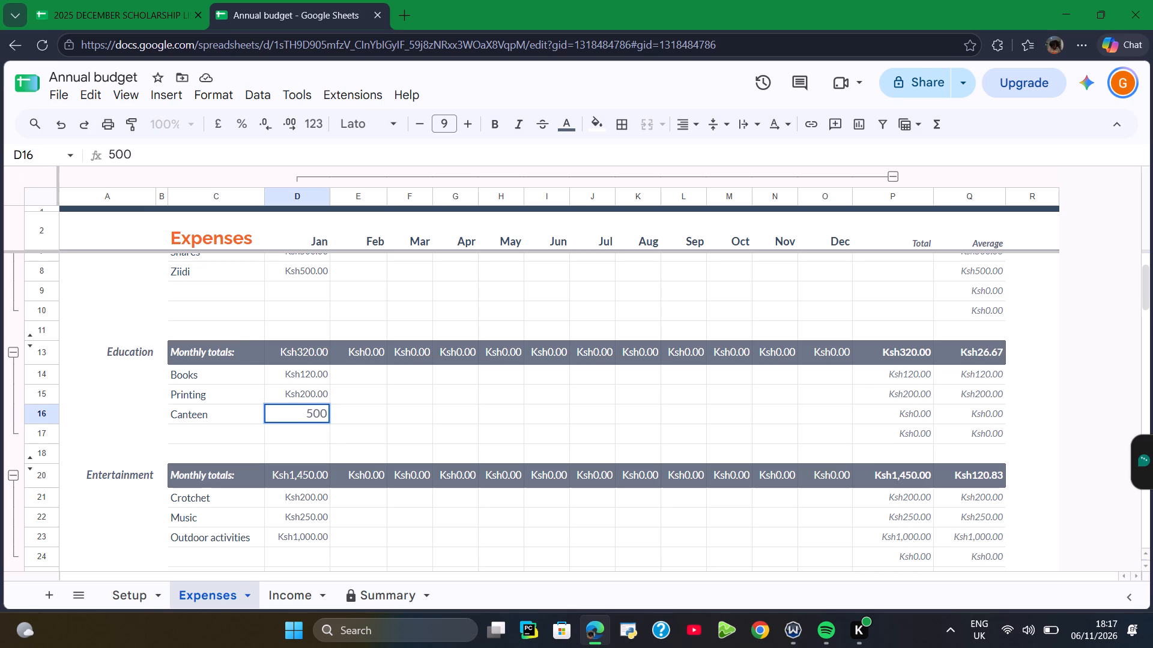
pyautogui.press('Return')
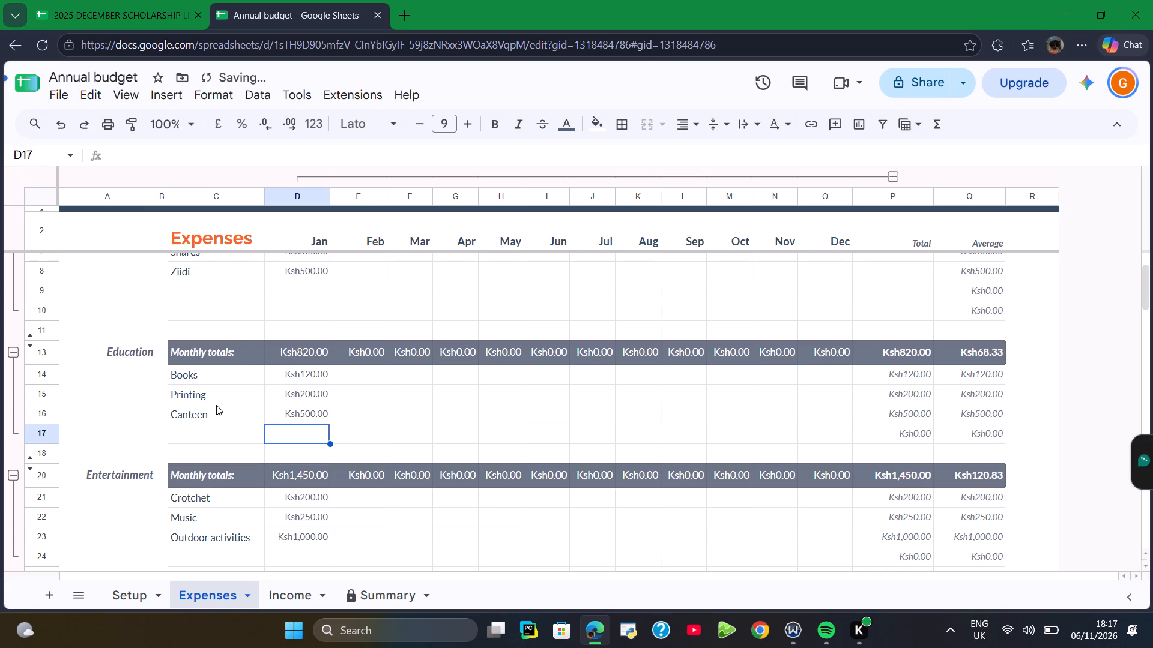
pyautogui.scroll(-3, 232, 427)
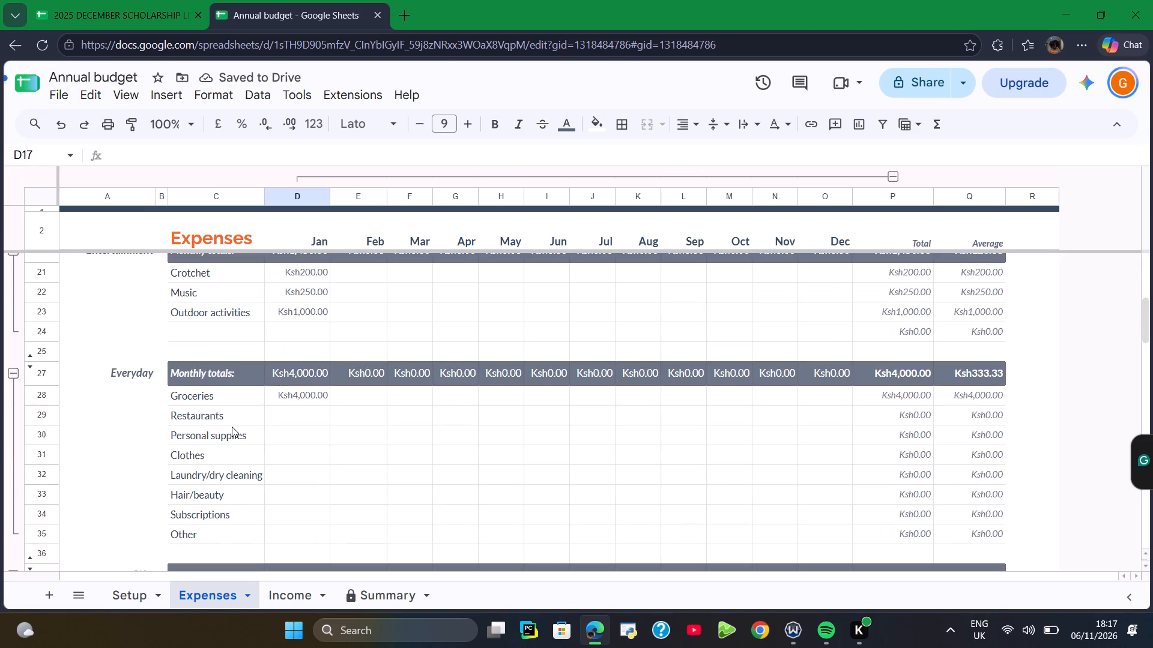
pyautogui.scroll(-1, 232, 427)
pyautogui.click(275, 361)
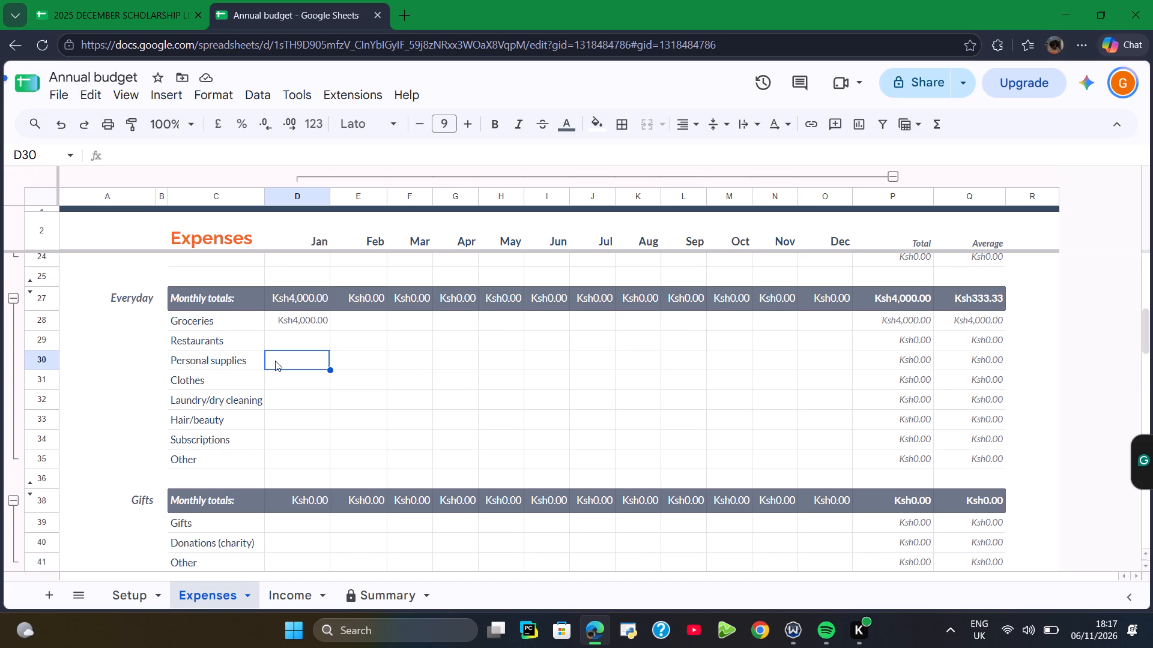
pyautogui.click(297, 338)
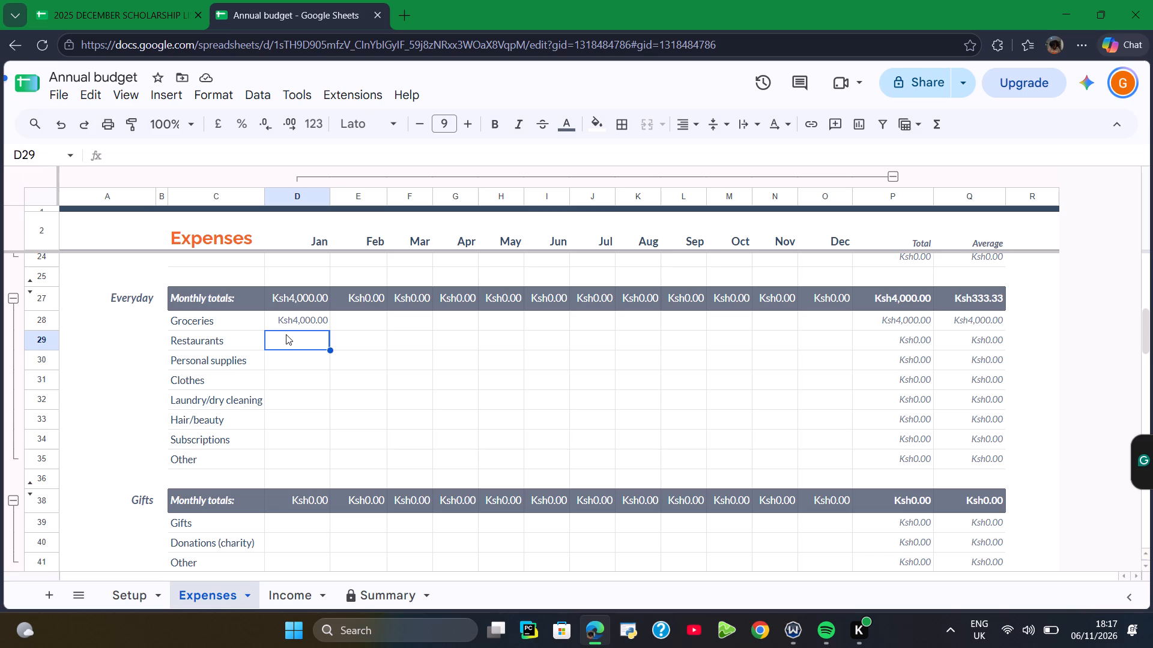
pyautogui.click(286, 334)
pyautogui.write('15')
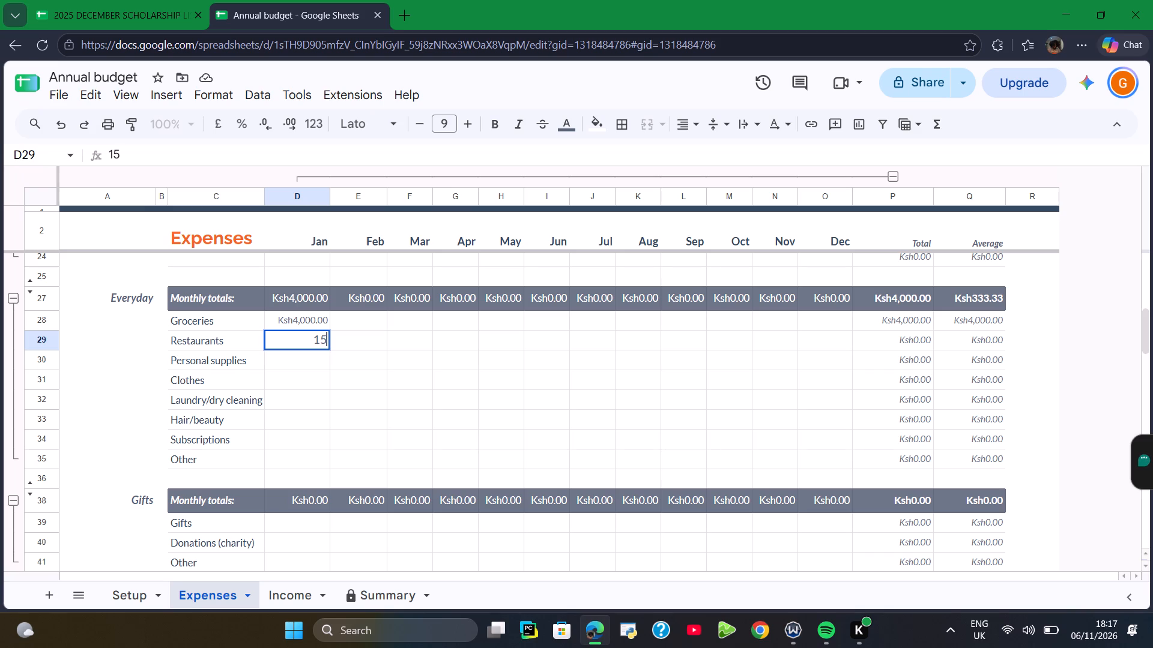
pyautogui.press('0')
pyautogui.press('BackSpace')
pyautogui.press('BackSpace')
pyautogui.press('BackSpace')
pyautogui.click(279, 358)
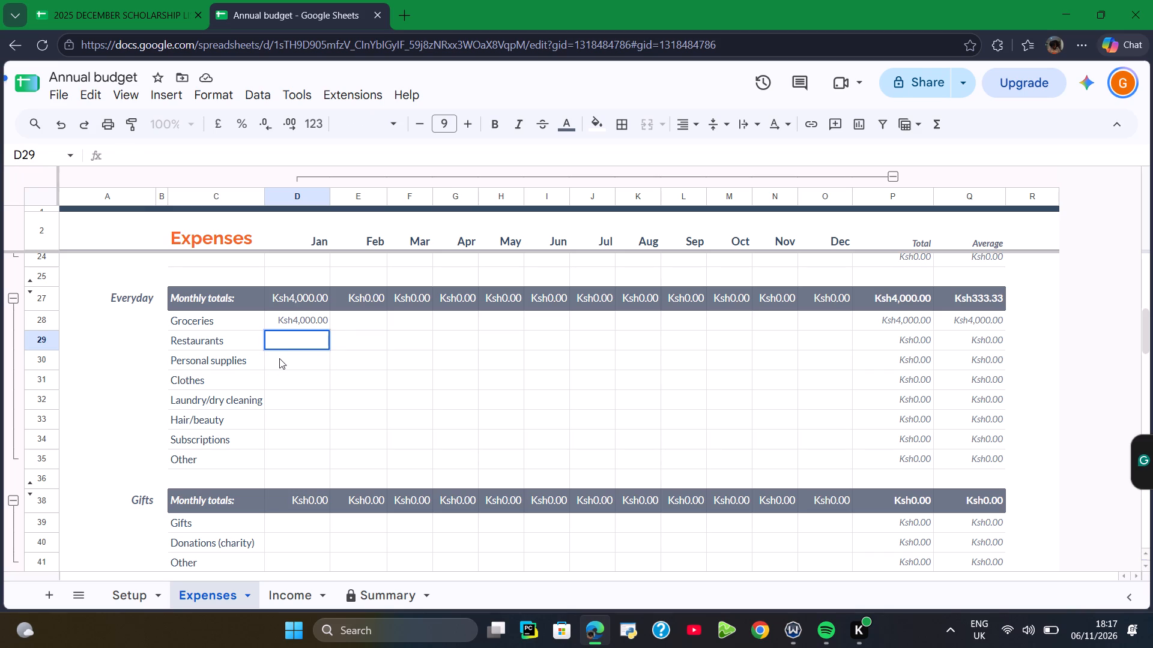
# Enter 1000 as the January amount for Clothes in the Everyday section.
pyautogui.click(273, 383)
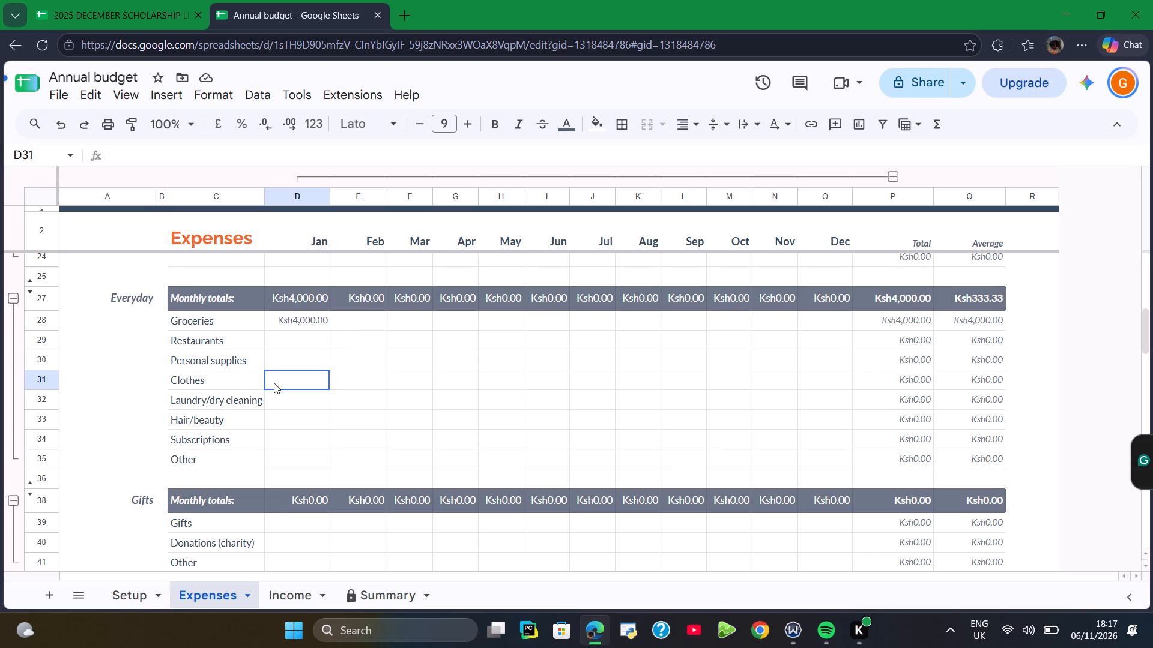
pyautogui.press('1')
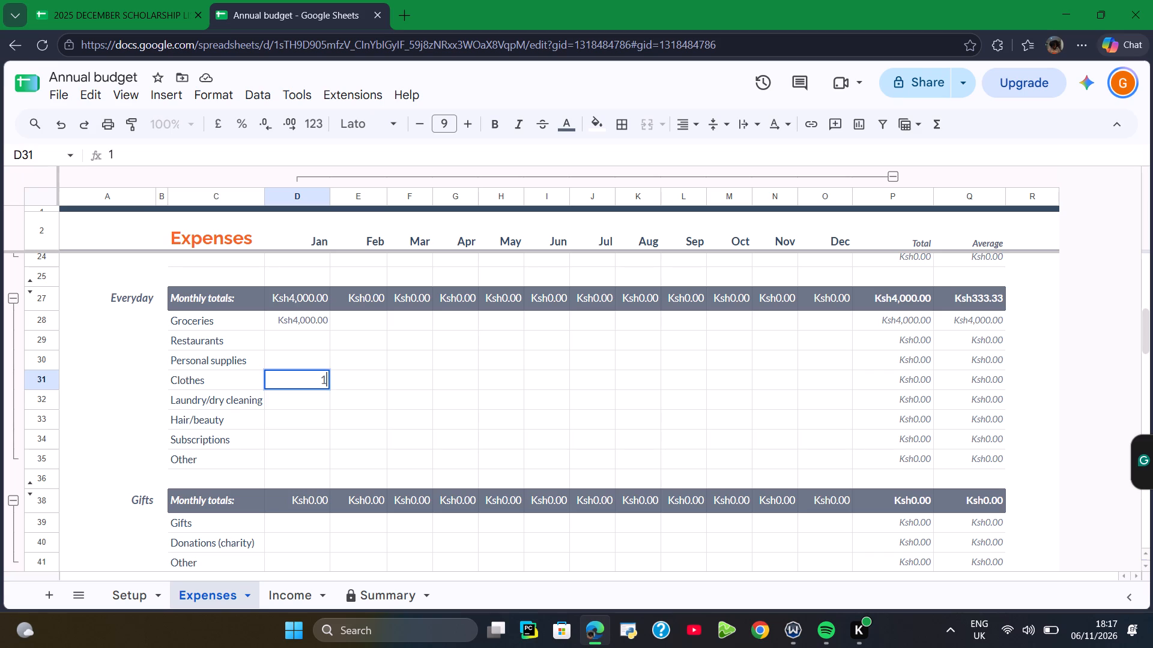
pyautogui.press('0')
pyautogui.press('0')
pyautogui.press('0')
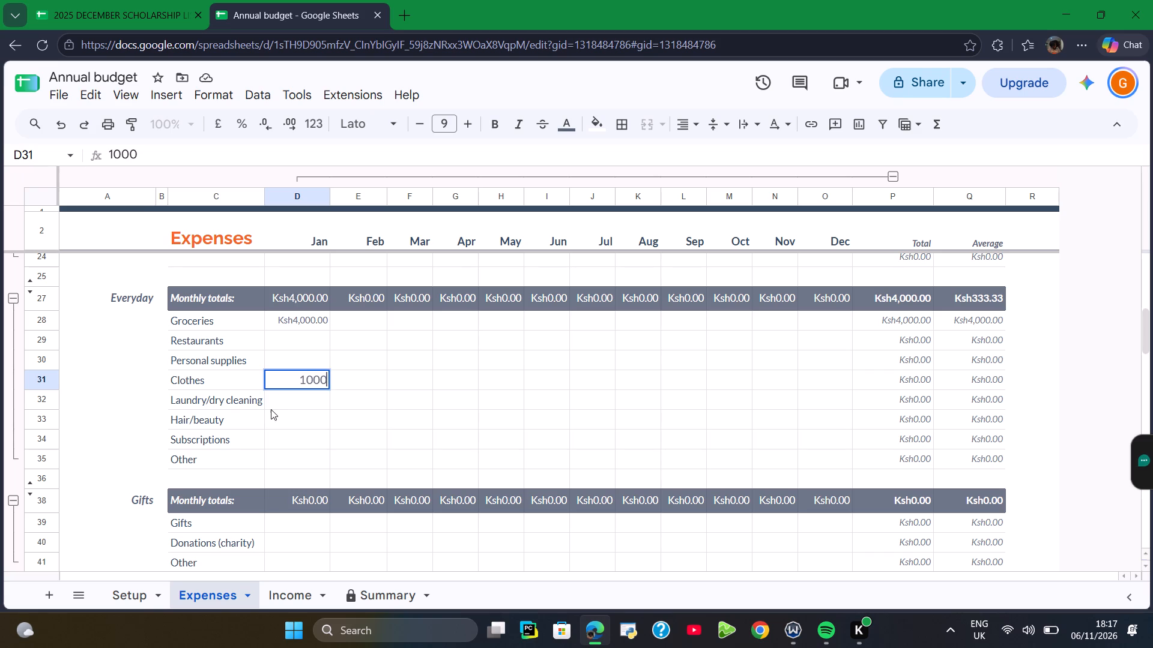
pyautogui.click(281, 403)
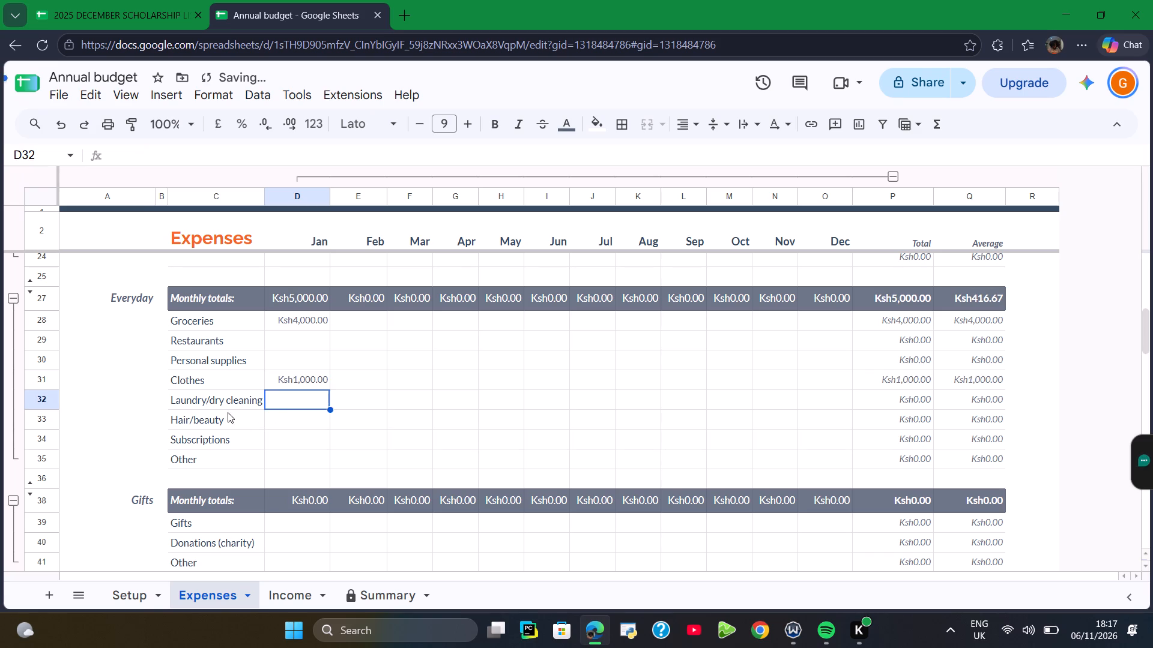
# Delete the Laundry/dry cleaning and Subscriptions rows from the Everyday section.
pyautogui.click(232, 403)
pyautogui.rightClick(232, 403)
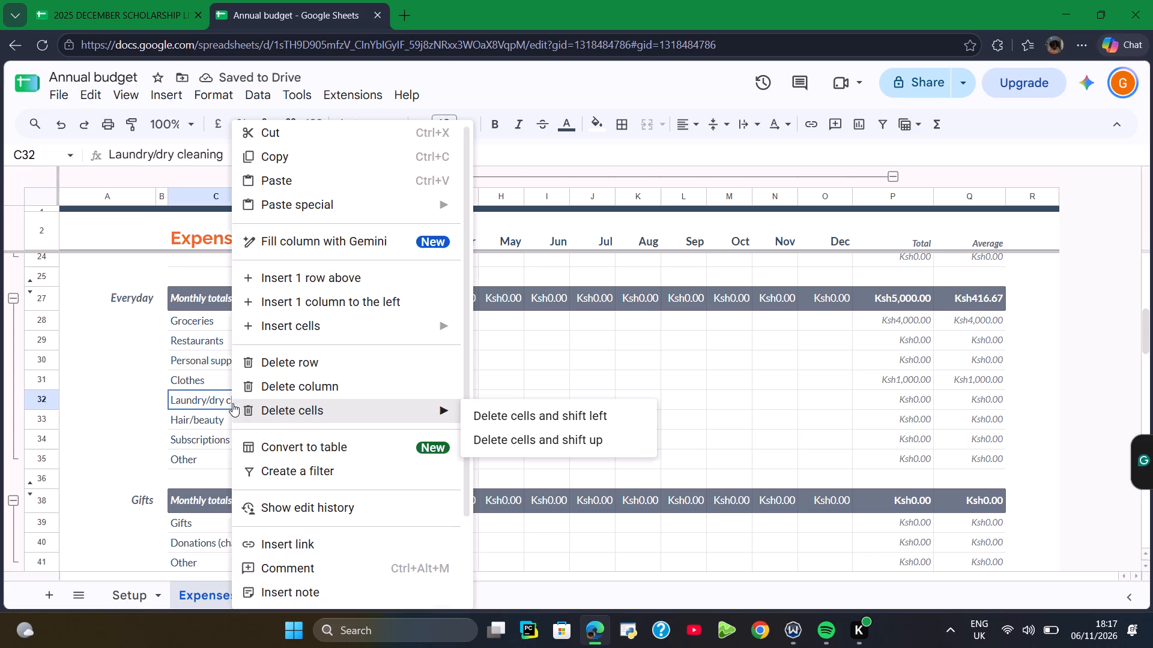
pyautogui.click(262, 358)
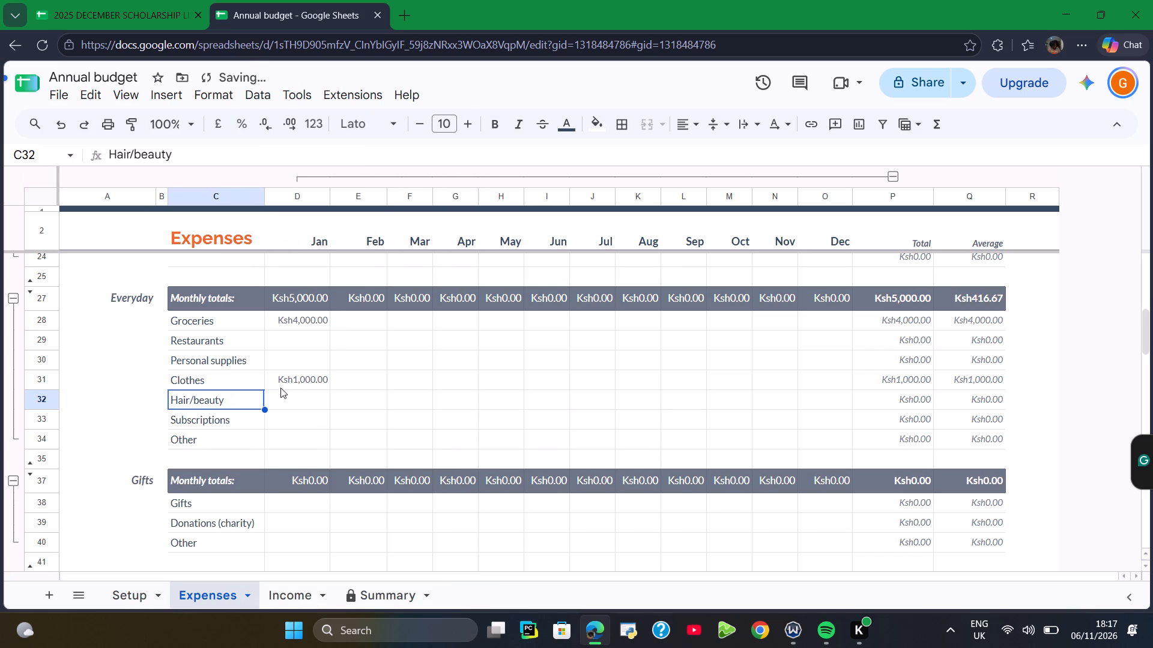
pyautogui.click(216, 419)
pyautogui.rightClick(216, 419)
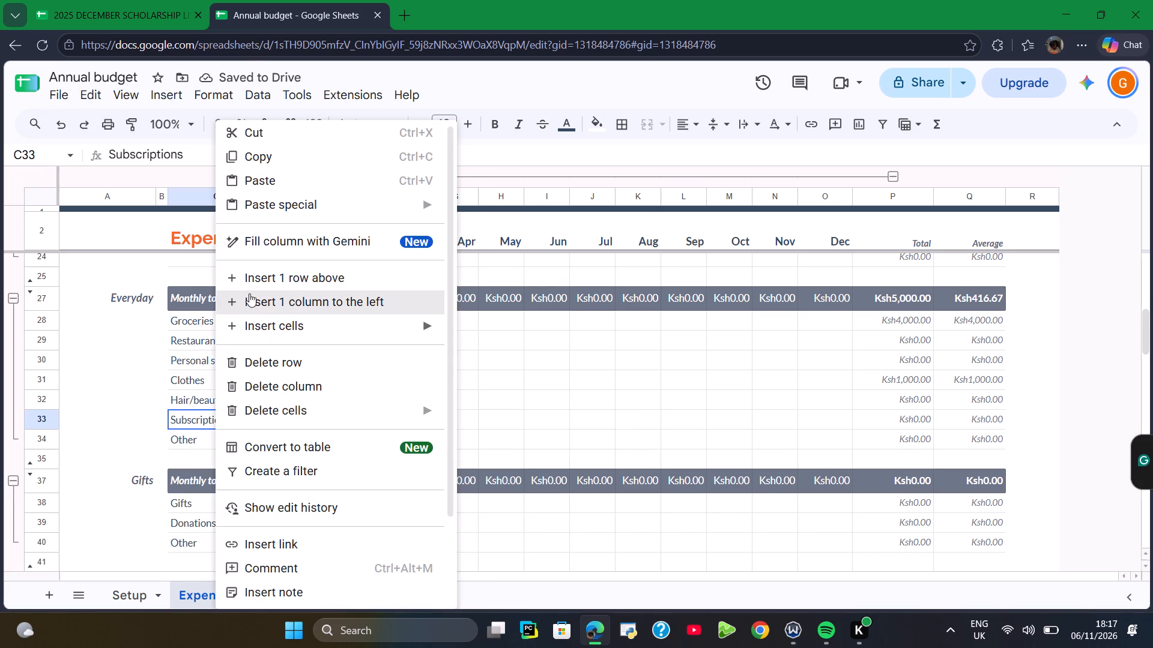
pyautogui.click(270, 356)
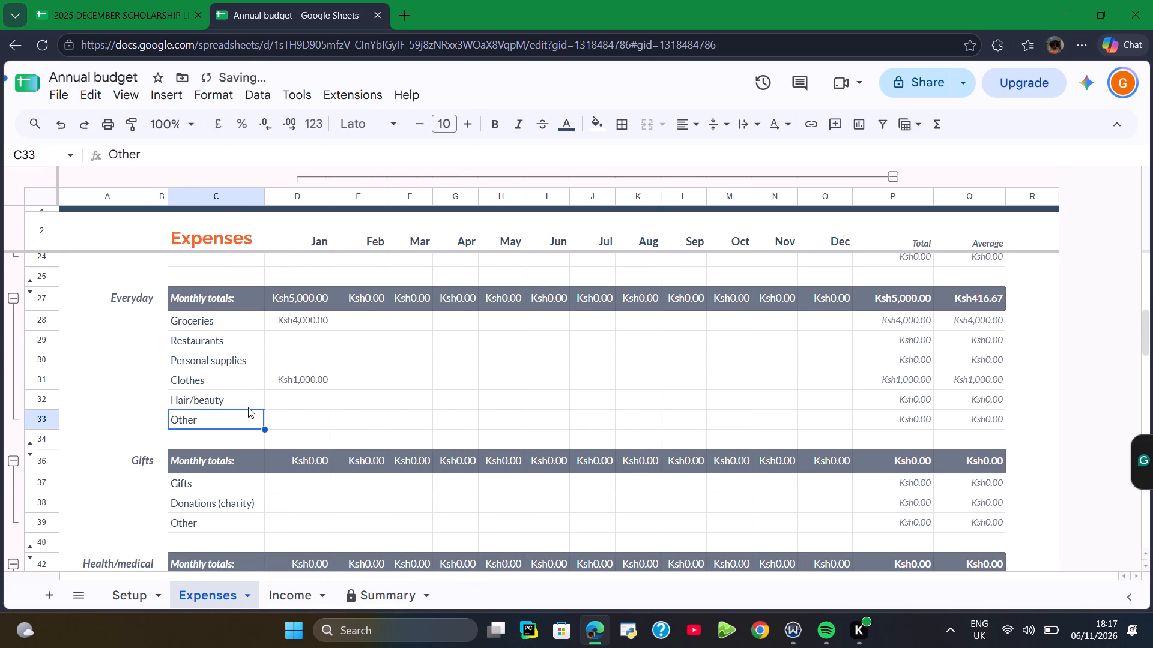
# Enter 2000 as the January amount for Hair/beauty in the Everyday section.
pyautogui.click(241, 399)
pyautogui.click(284, 399)
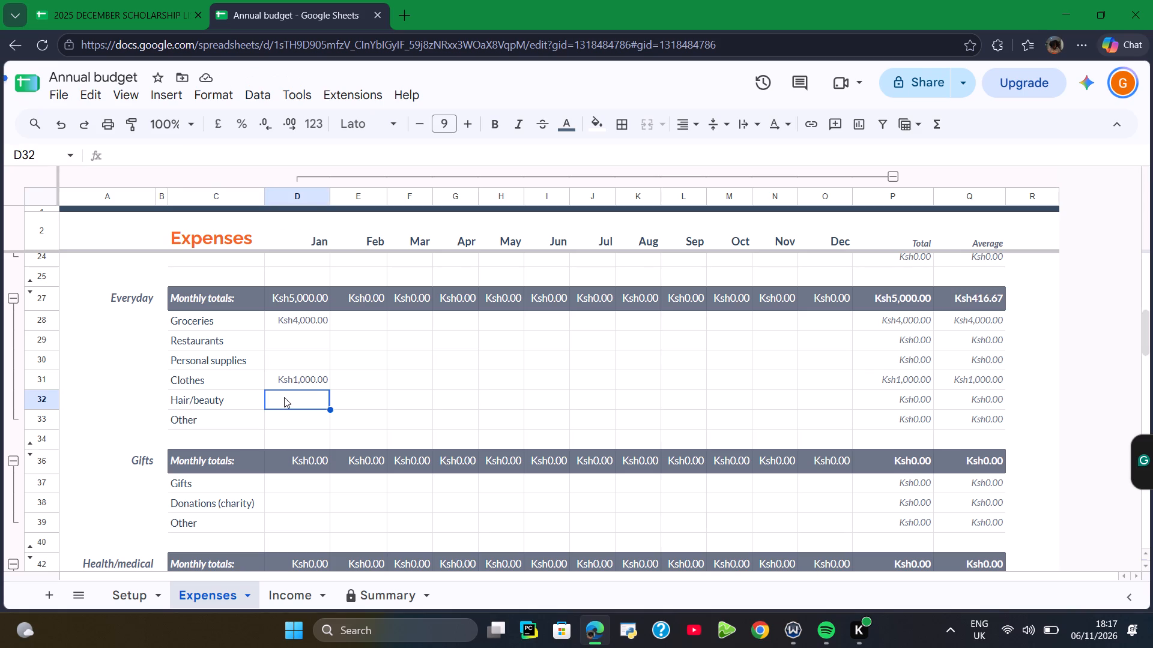
pyautogui.press('2')
pyautogui.write('000')
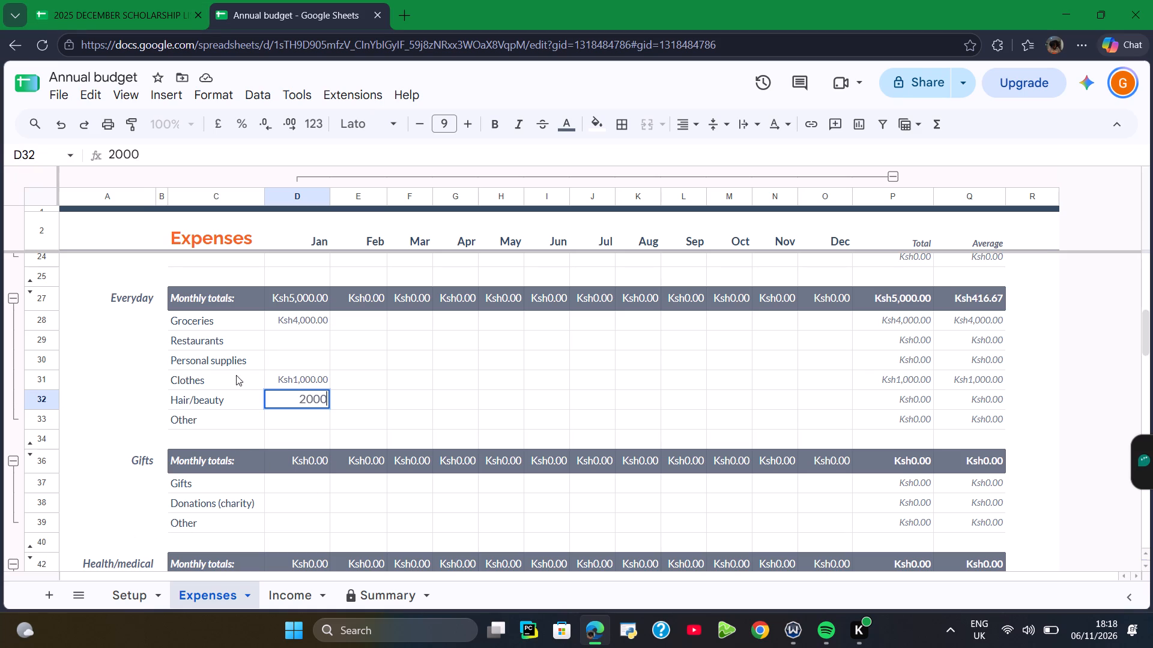
# Enter 1000 as the January amount for Personal supplies in the Everyday section.
pyautogui.click(275, 363)
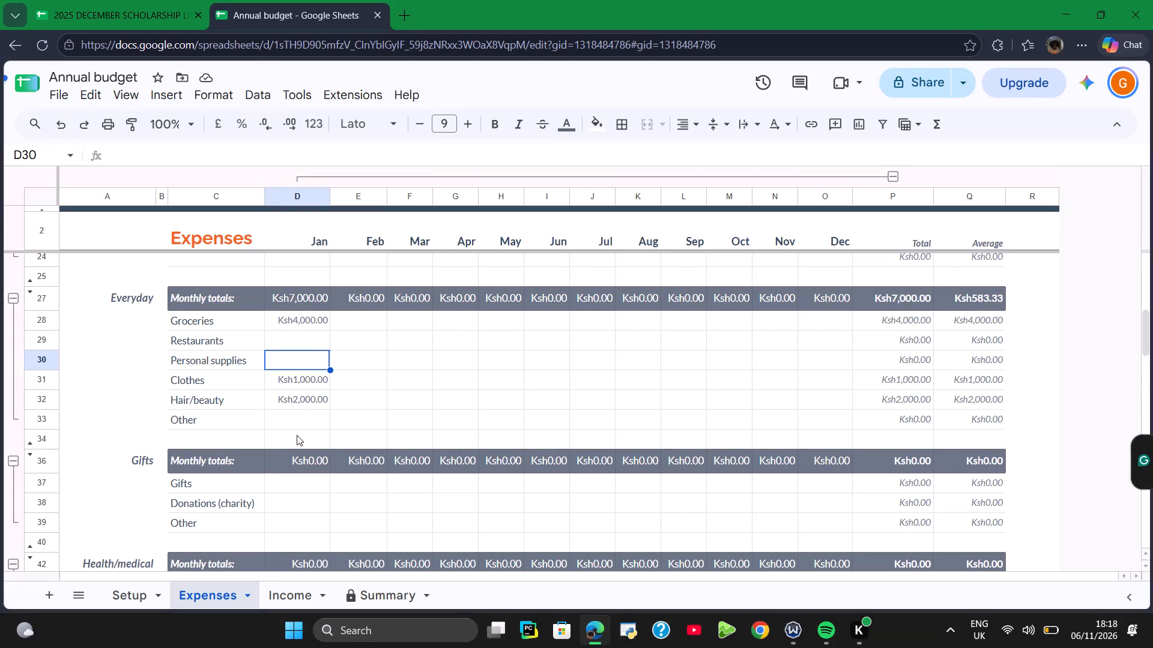
pyautogui.press('1')
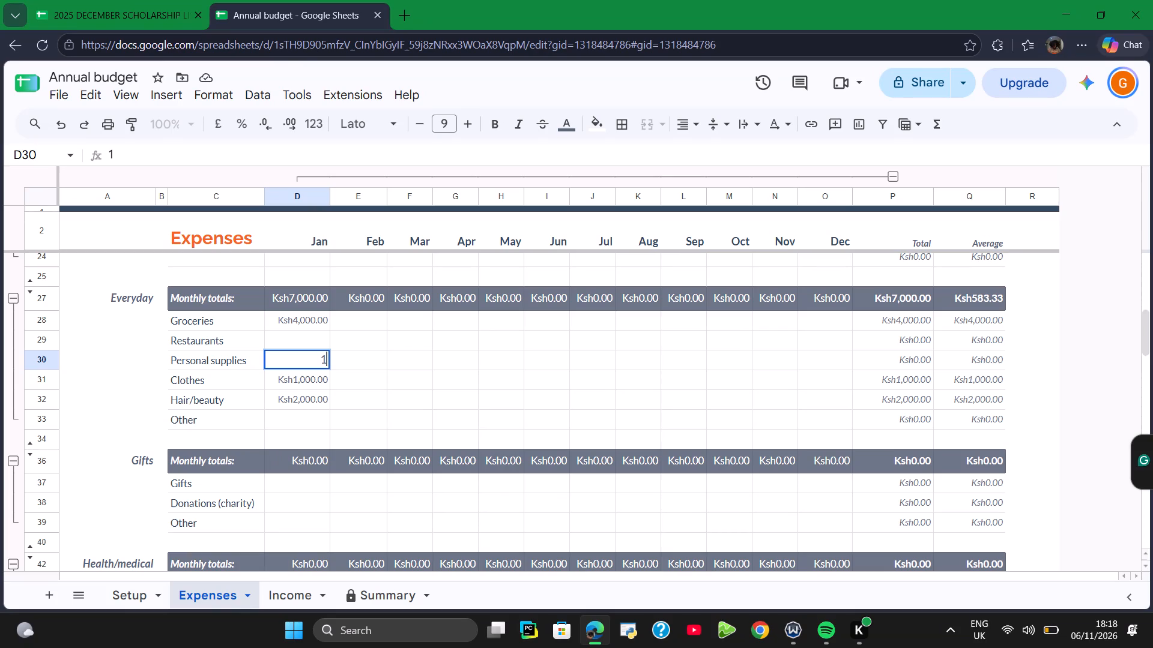
pyautogui.write('000')
# Delete the Restaurants row from the Everyday section.
pyautogui.click(230, 333)
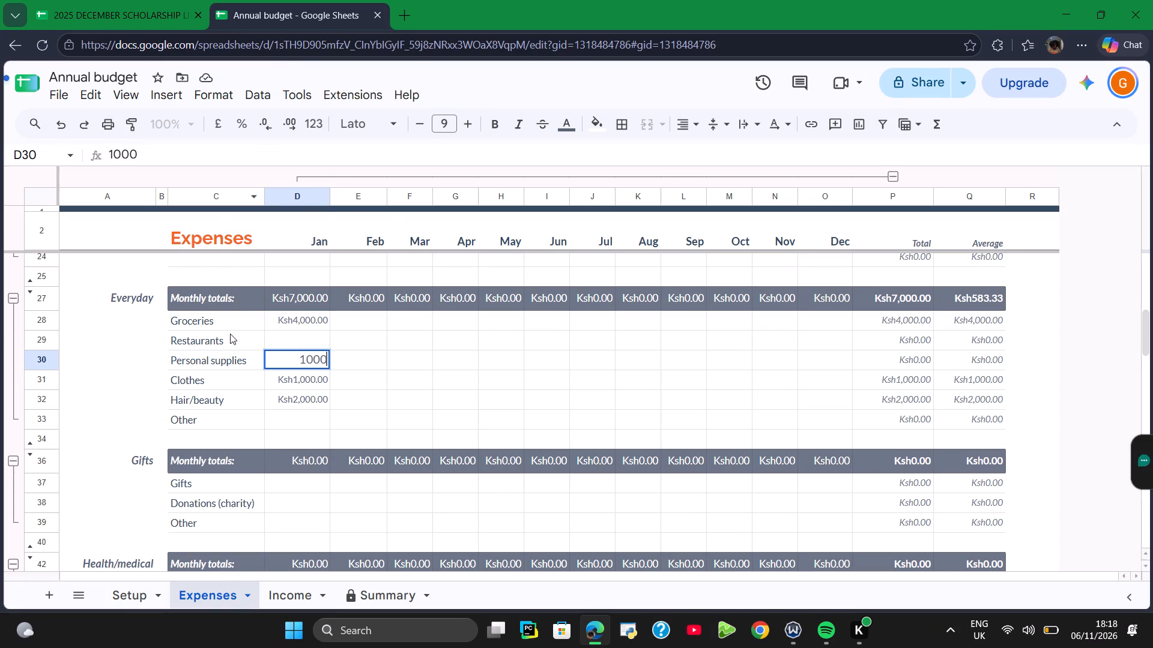
pyautogui.rightClick(227, 341)
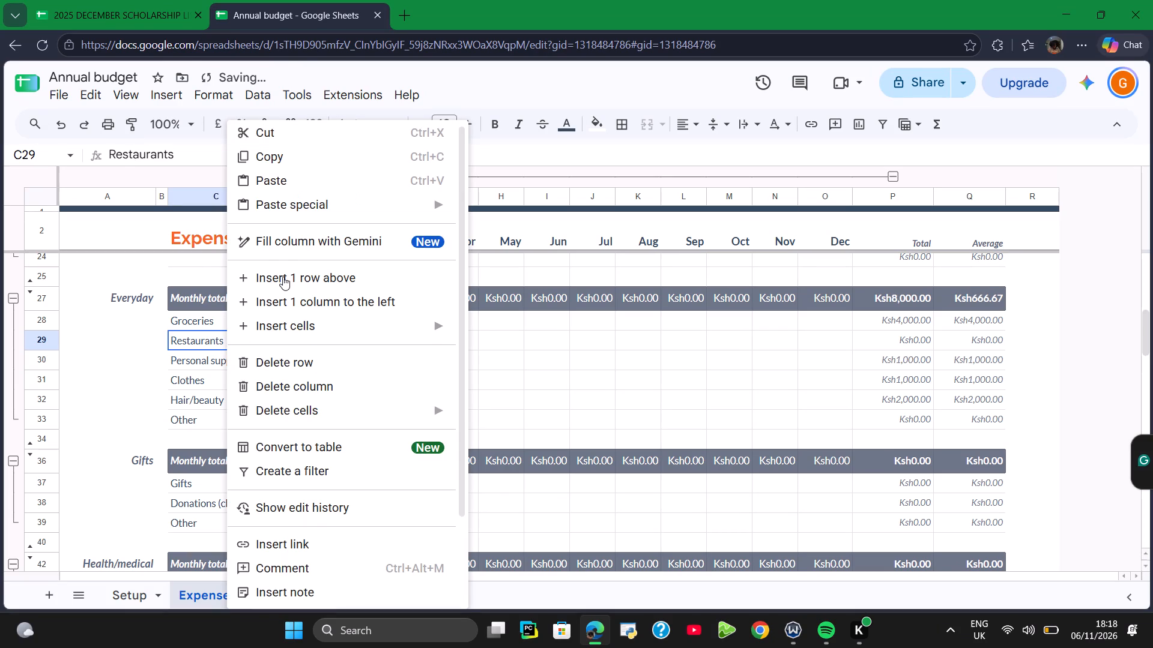
pyautogui.click(310, 361)
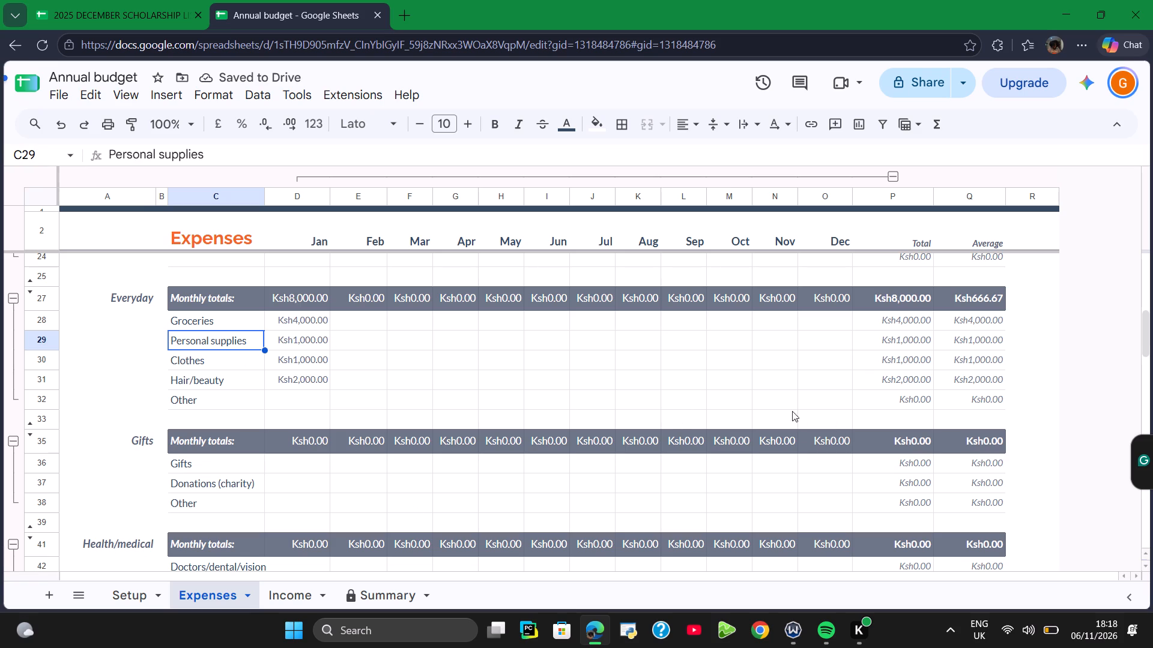
# Delete the Donations (charity) row from the Gifts section.
pyautogui.click(229, 402)
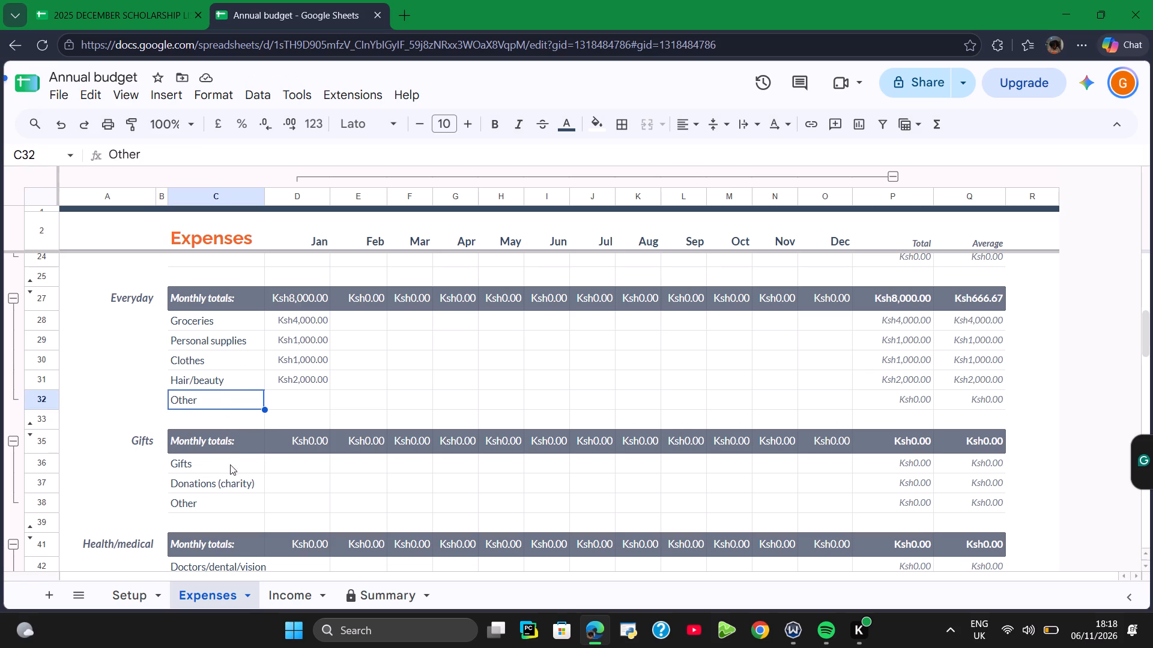
pyautogui.click(233, 469)
pyautogui.scroll(-1, 238, 469)
pyautogui.click(247, 410)
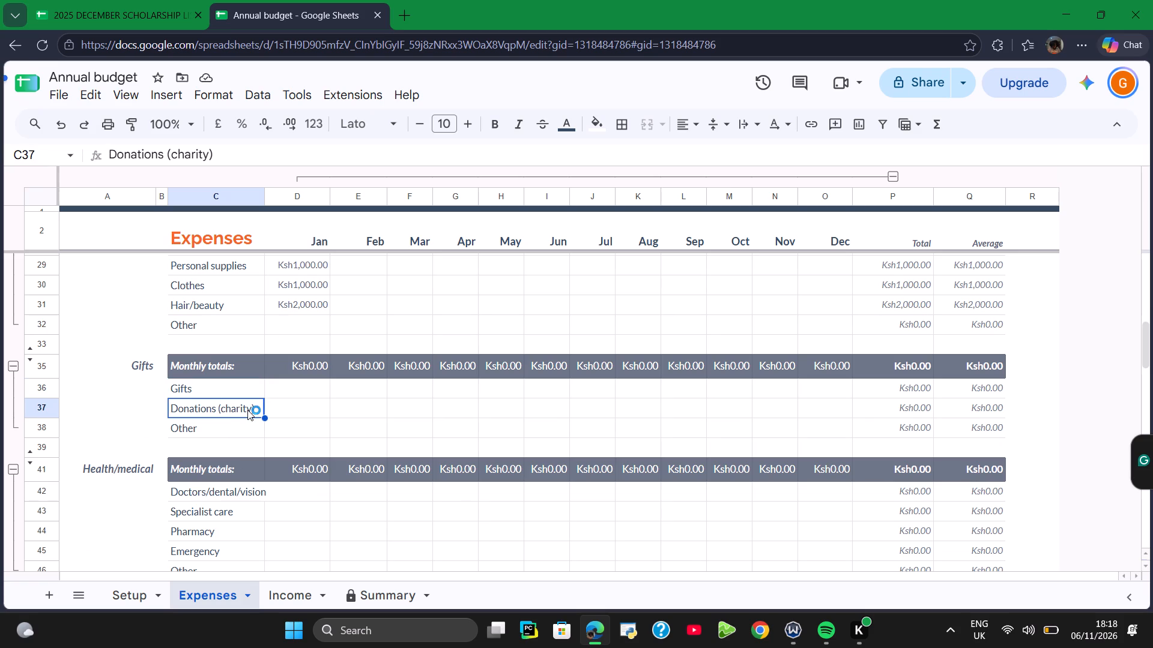
pyautogui.doubleClick(249, 410)
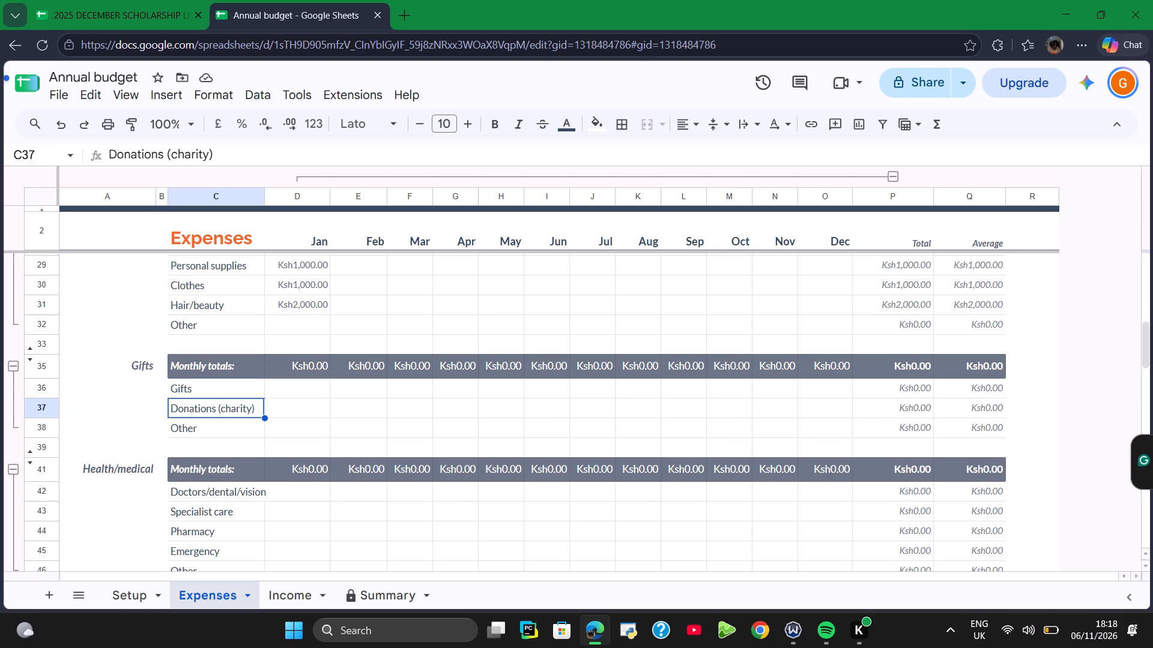
pyautogui.rightClick(249, 410)
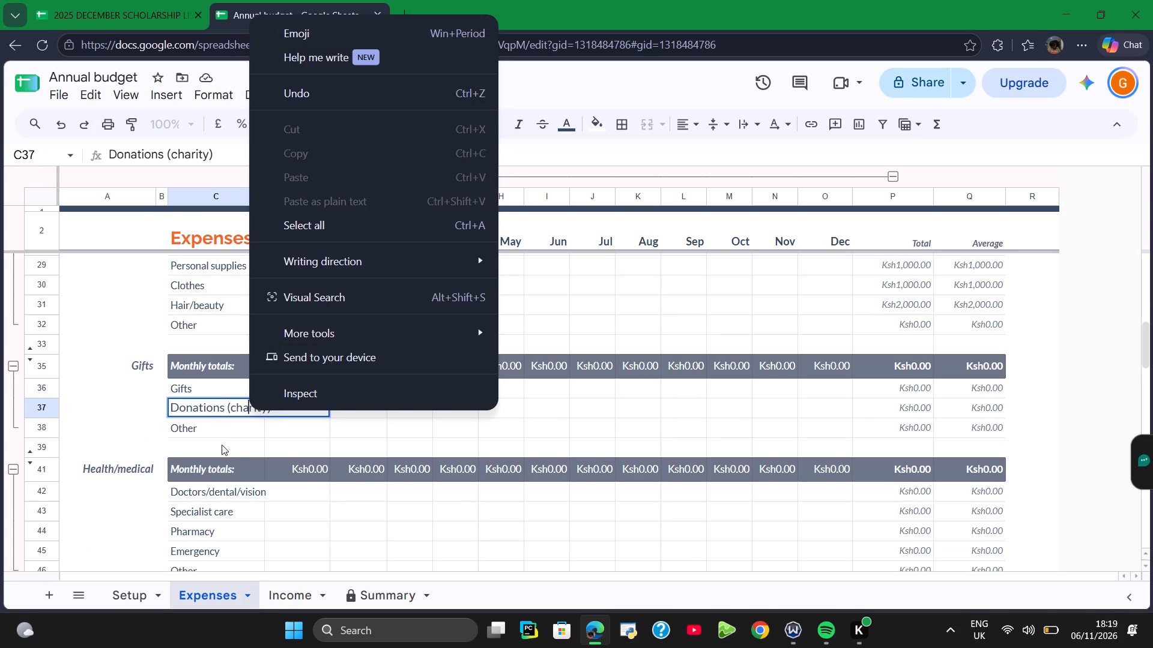
pyautogui.click(208, 411)
pyautogui.click(208, 411)
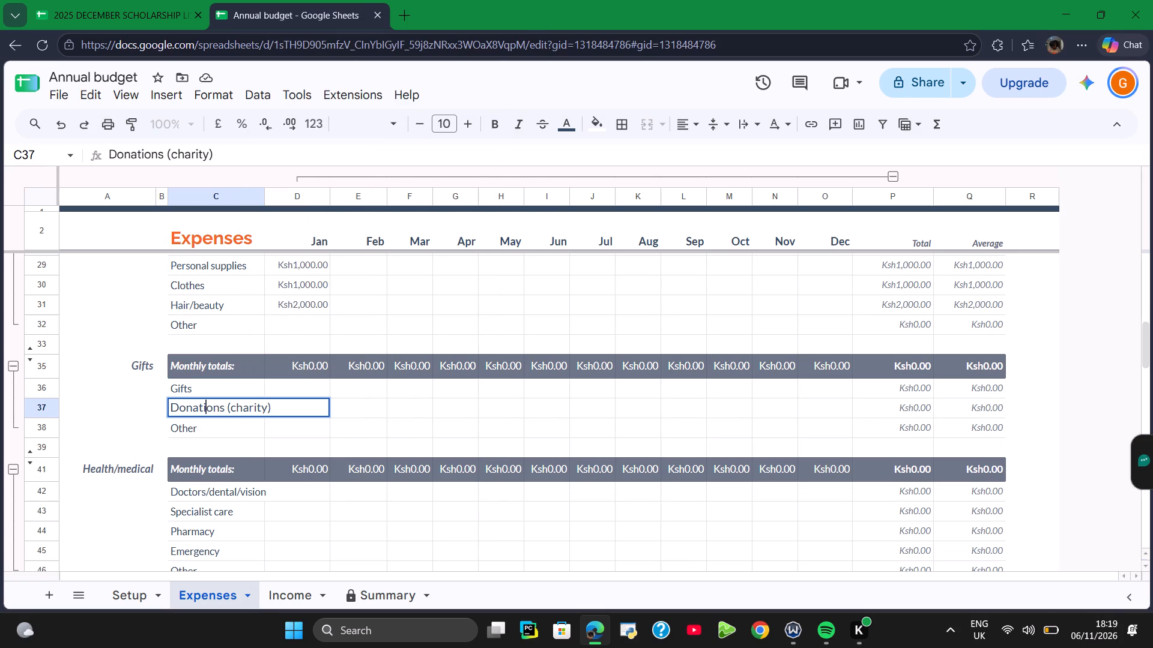
pyautogui.click(229, 394)
pyautogui.click(231, 409)
pyautogui.rightClick(231, 409)
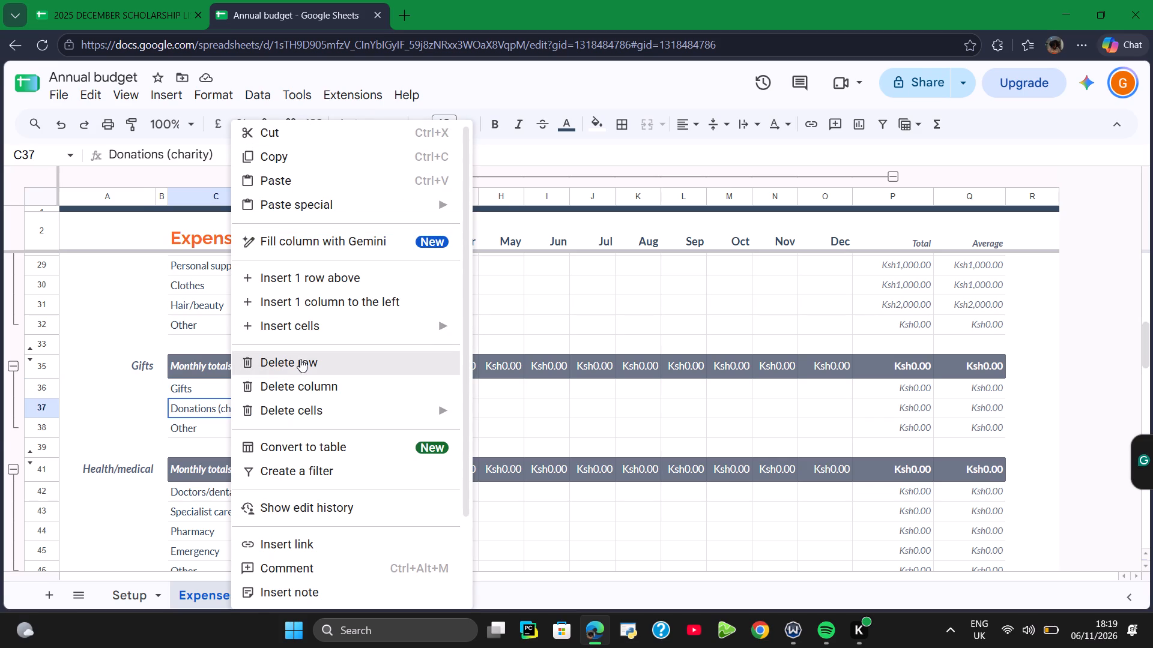
pyautogui.click(300, 359)
# Enter 400 as the January amount for Gifts in the Gifts section.
pyautogui.click(304, 392)
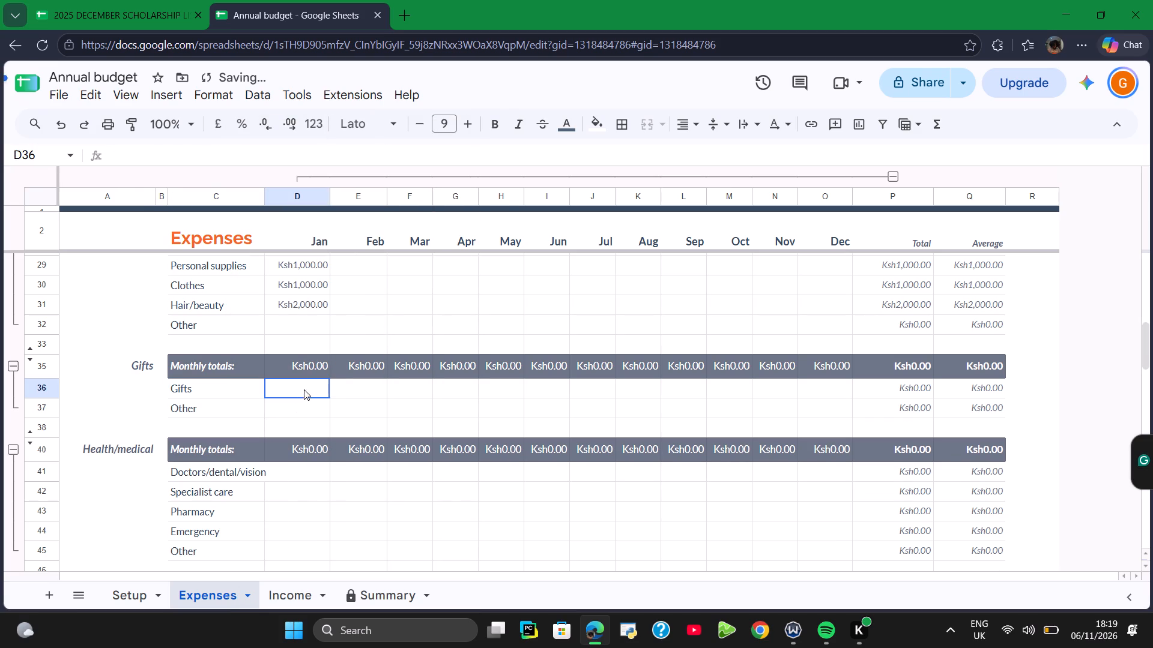
pyautogui.press('5')
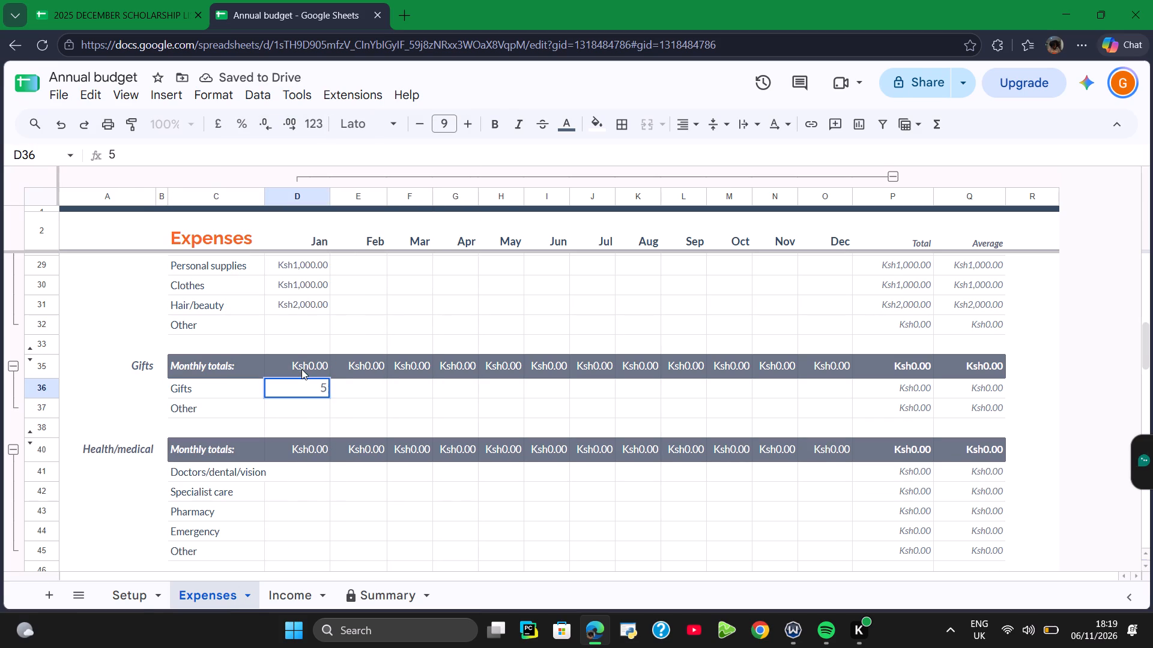
pyautogui.press('BackSpace')
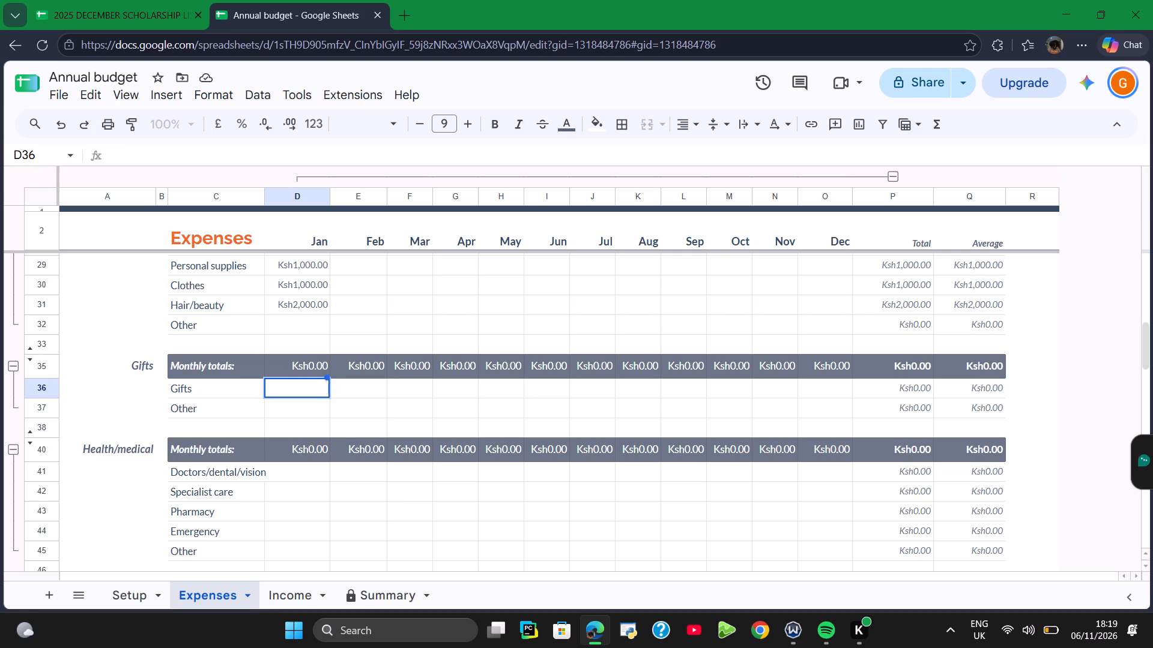
pyautogui.write('400')
pyautogui.click(258, 478)
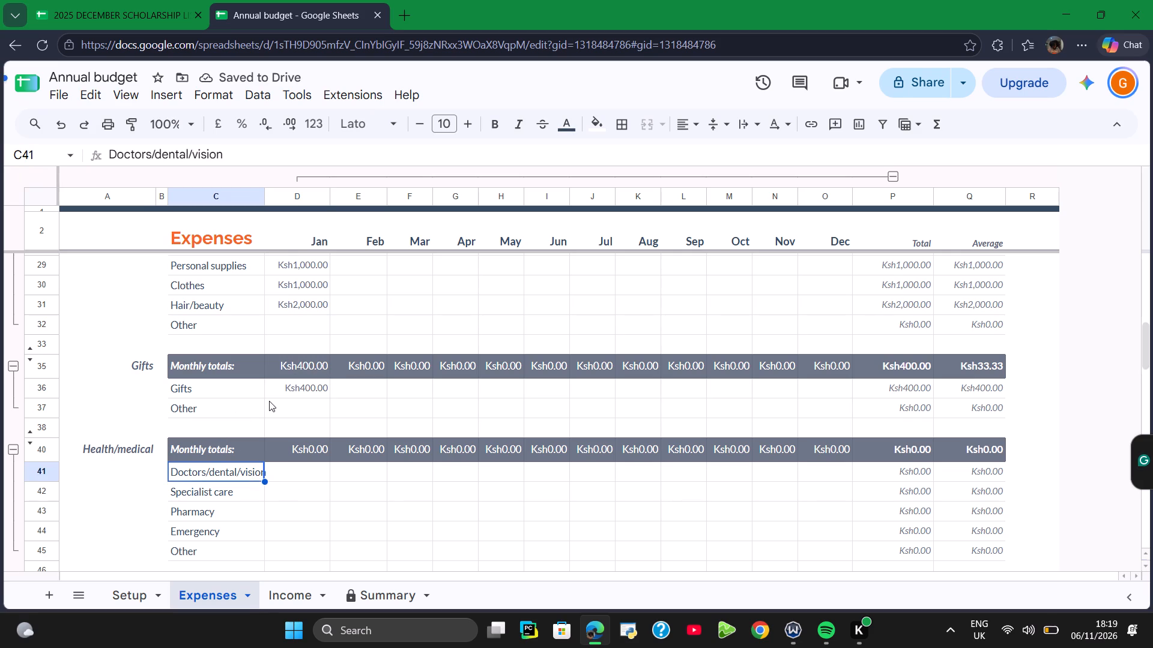
# Set the January amount for Printing in the Education section to 100.
pyautogui.scroll(3, 268, 401)
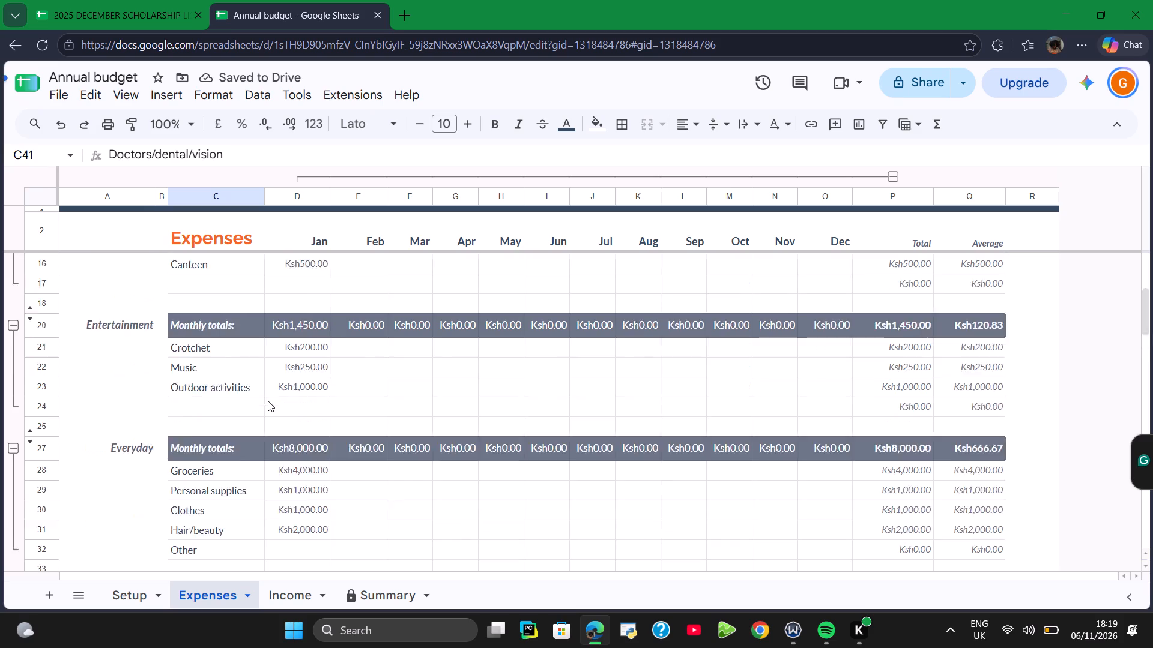
pyautogui.scroll(2, 268, 401)
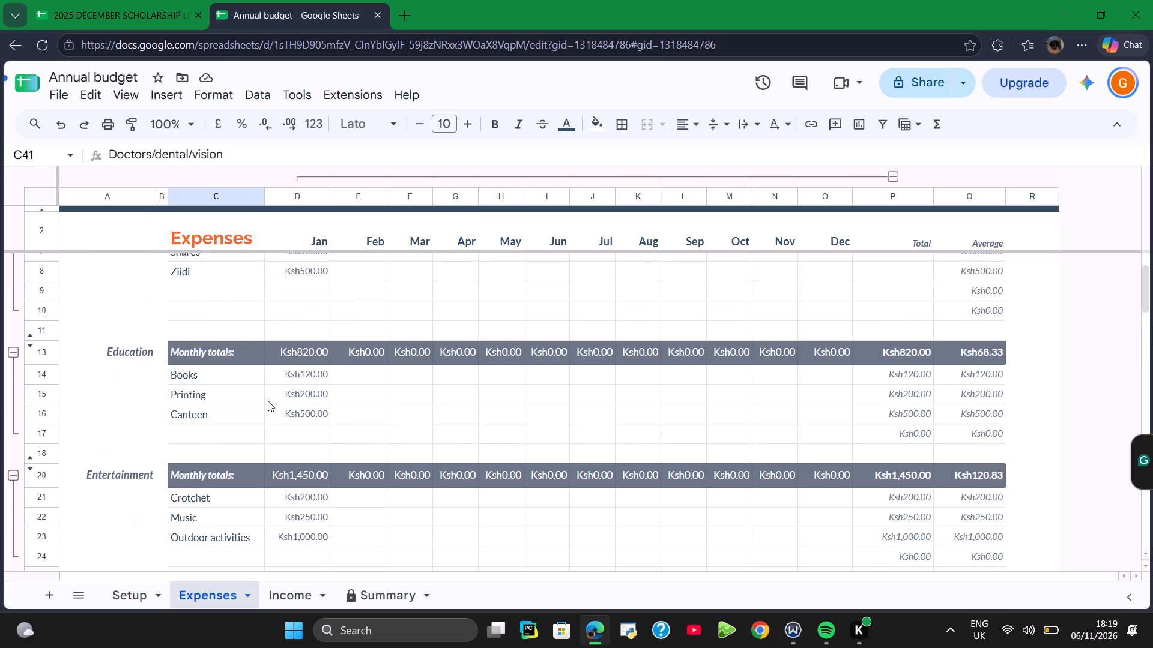
pyautogui.scroll(1, 268, 401)
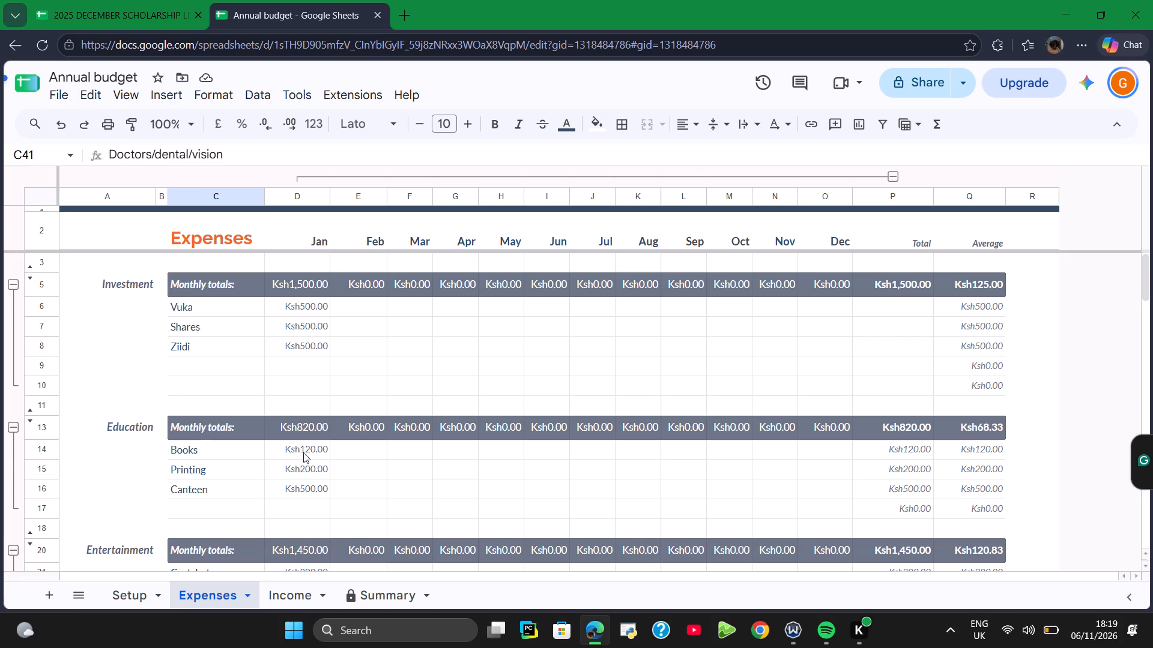
pyautogui.click(304, 469)
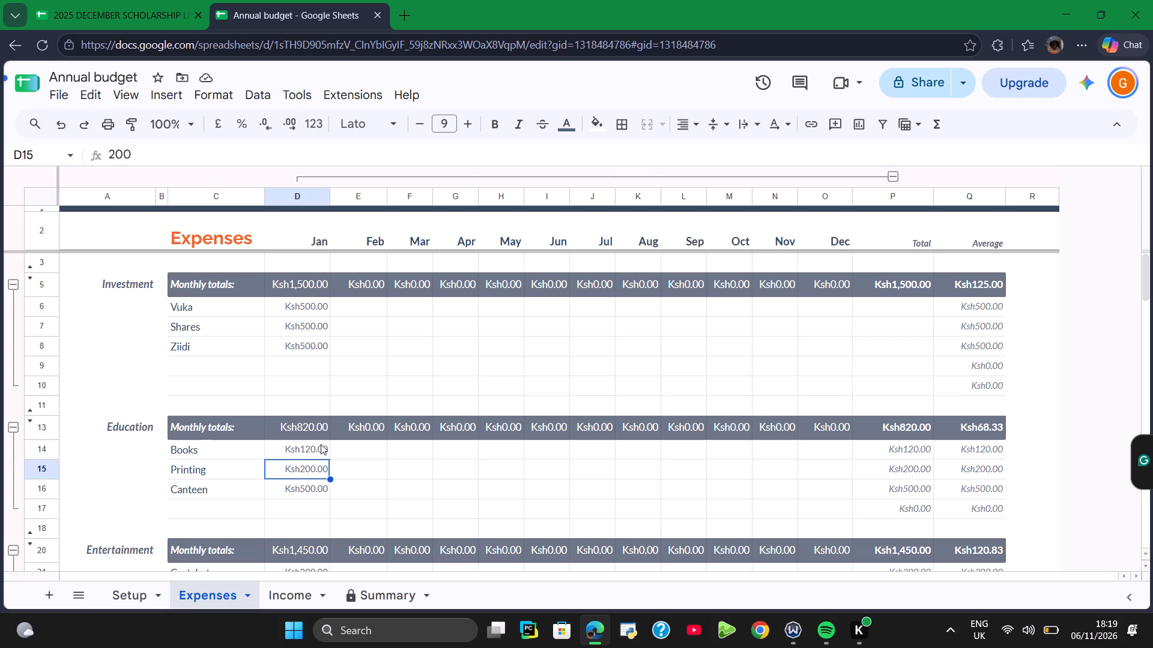
pyautogui.press('BackSpace')
pyautogui.press('1')
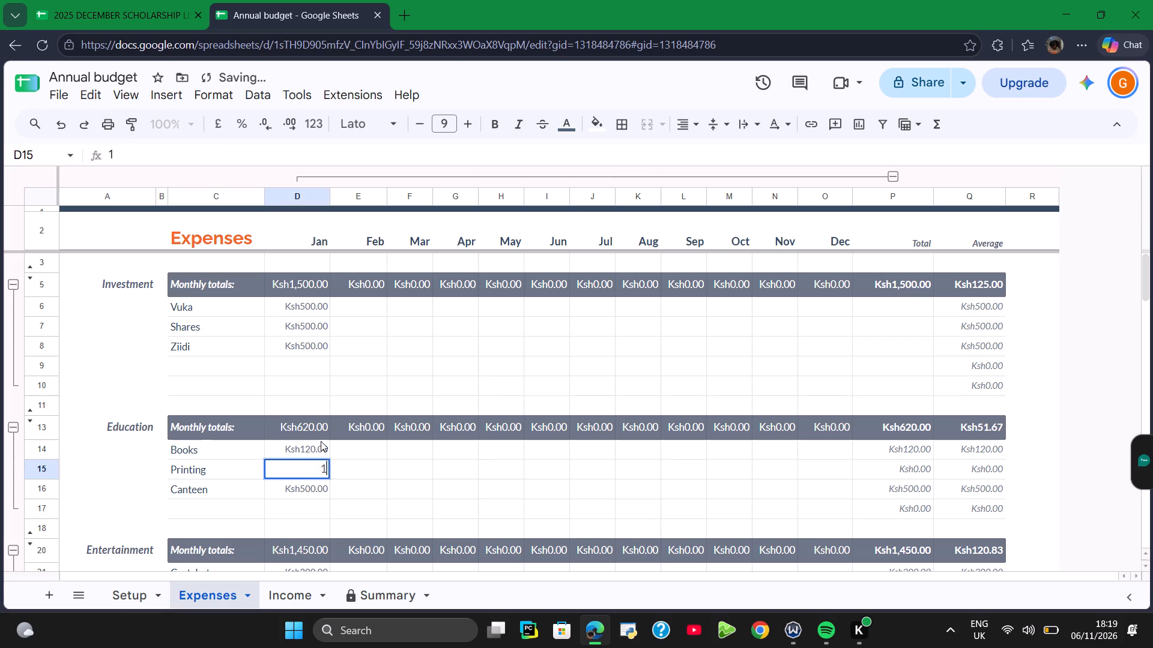
pyautogui.press('0')
pyautogui.press('0')
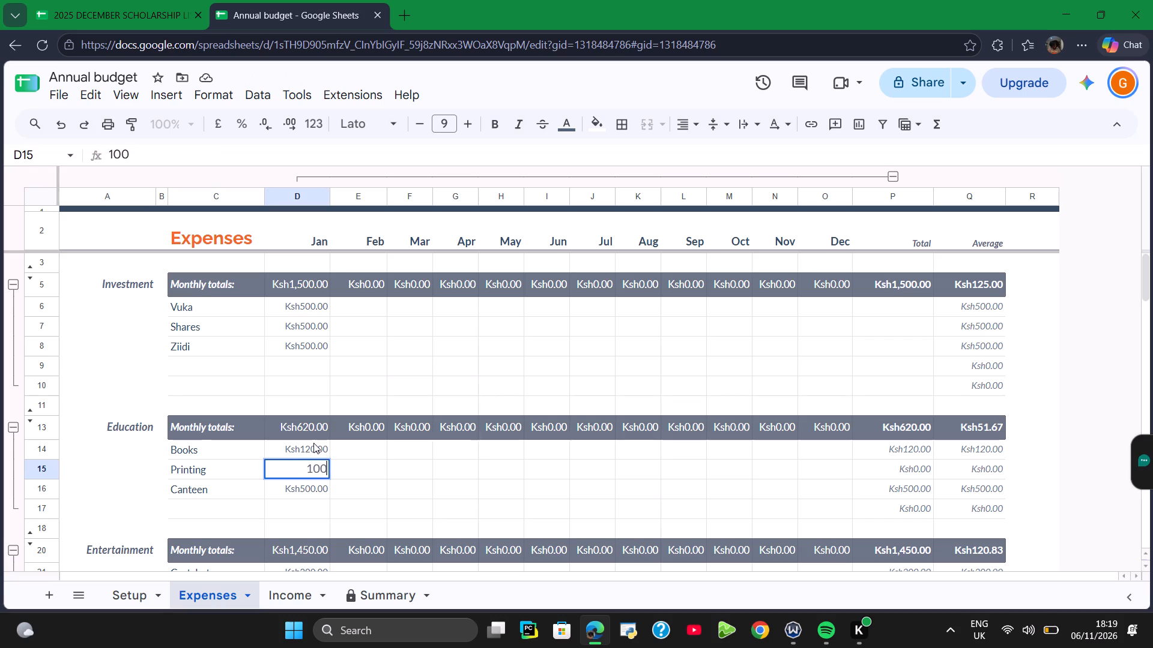
pyautogui.doubleClick(304, 490)
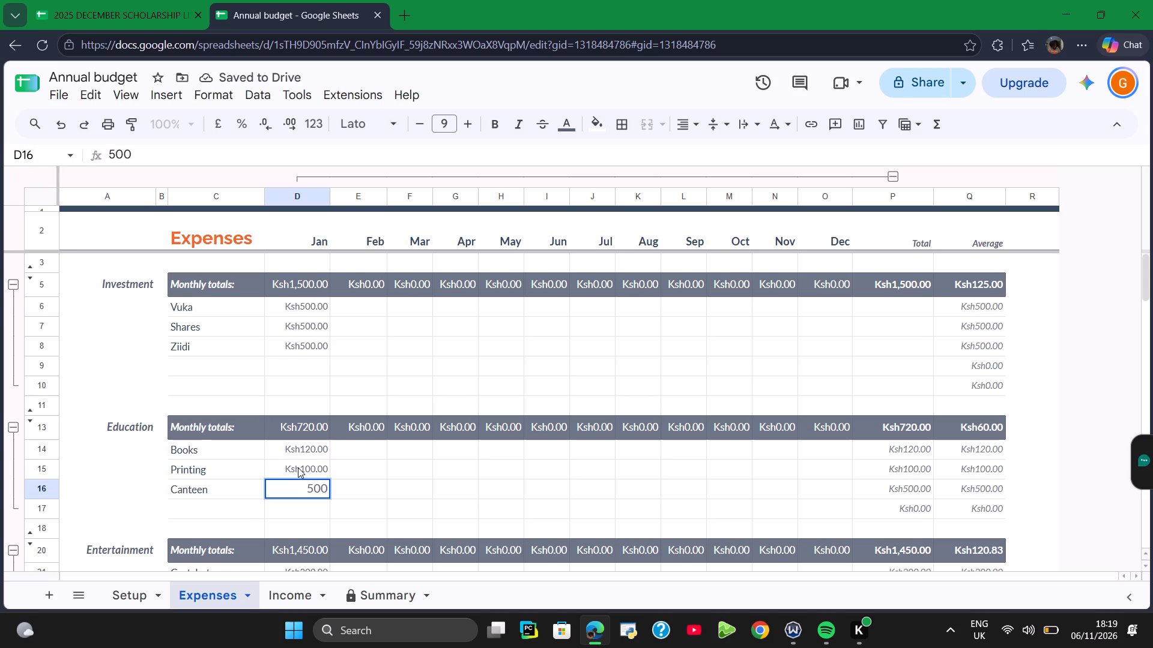
# Review the January amounts in the Education, Entertainment, Everyday and Gifts sections, down to the Health/medical categories.
pyautogui.scroll(-2, 297, 465)
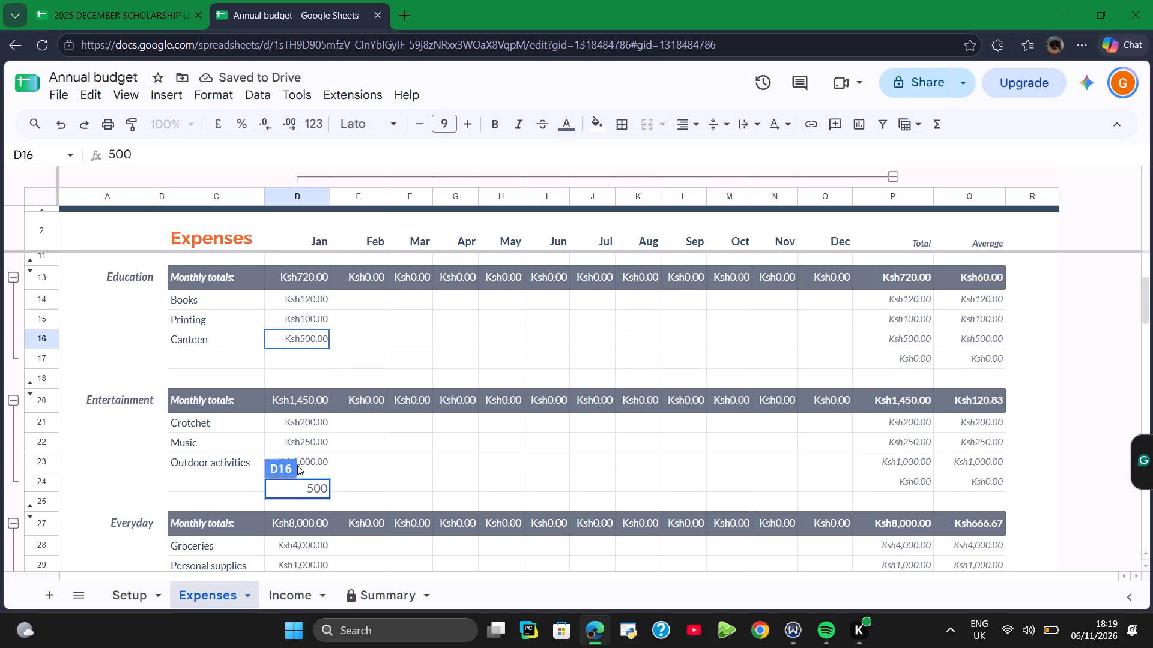
pyautogui.click(304, 420)
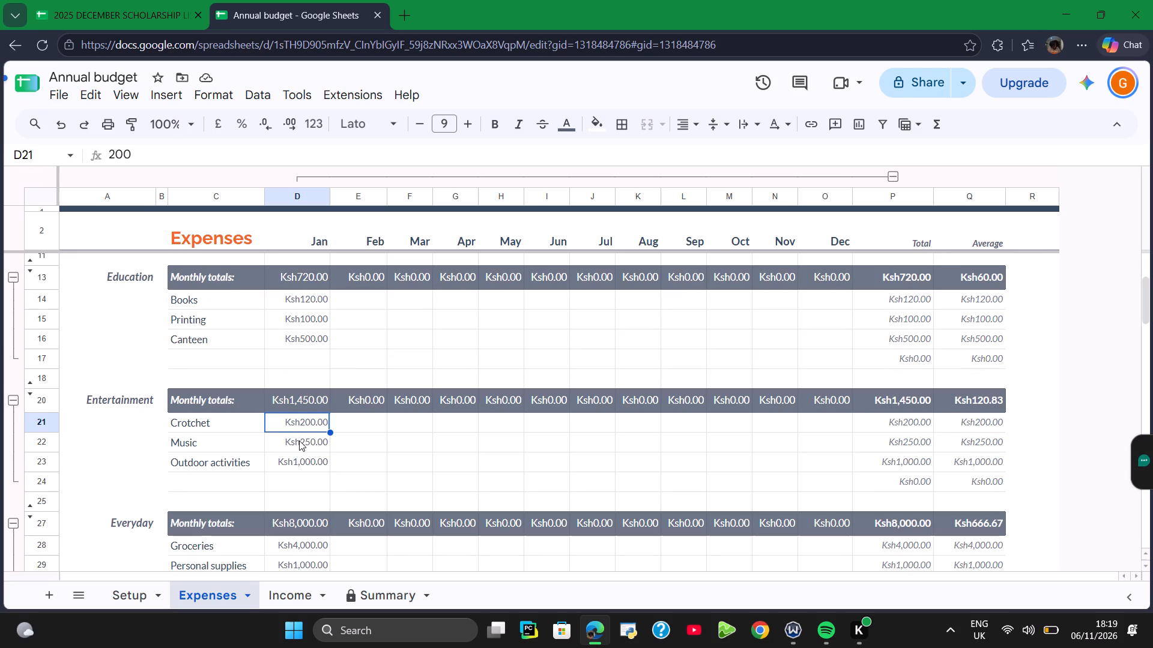
pyautogui.click(299, 440)
pyautogui.doubleClick(297, 461)
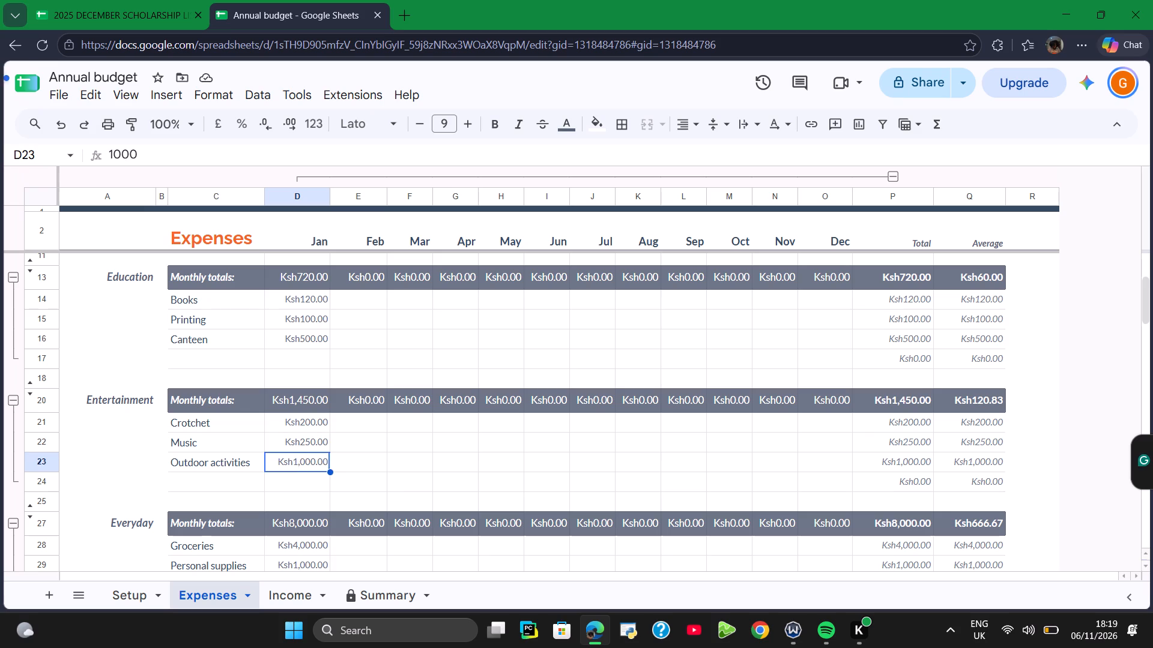
pyautogui.click(306, 540)
pyautogui.scroll(-2, 315, 518)
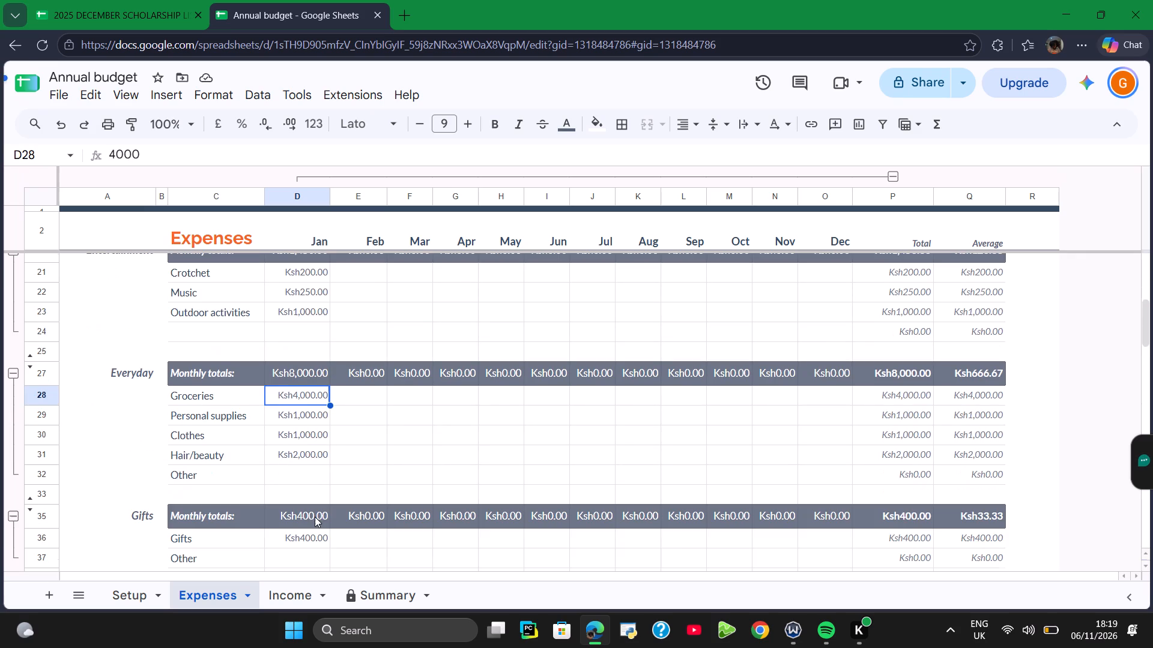
pyautogui.click(307, 415)
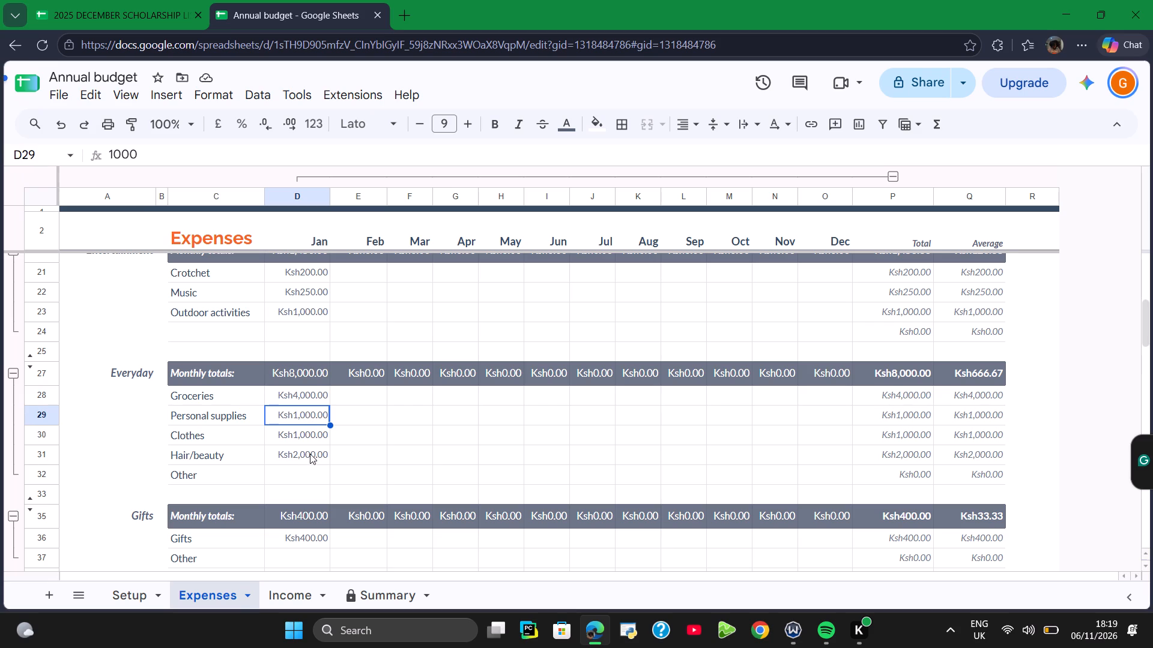
pyautogui.scroll(-2, 312, 449)
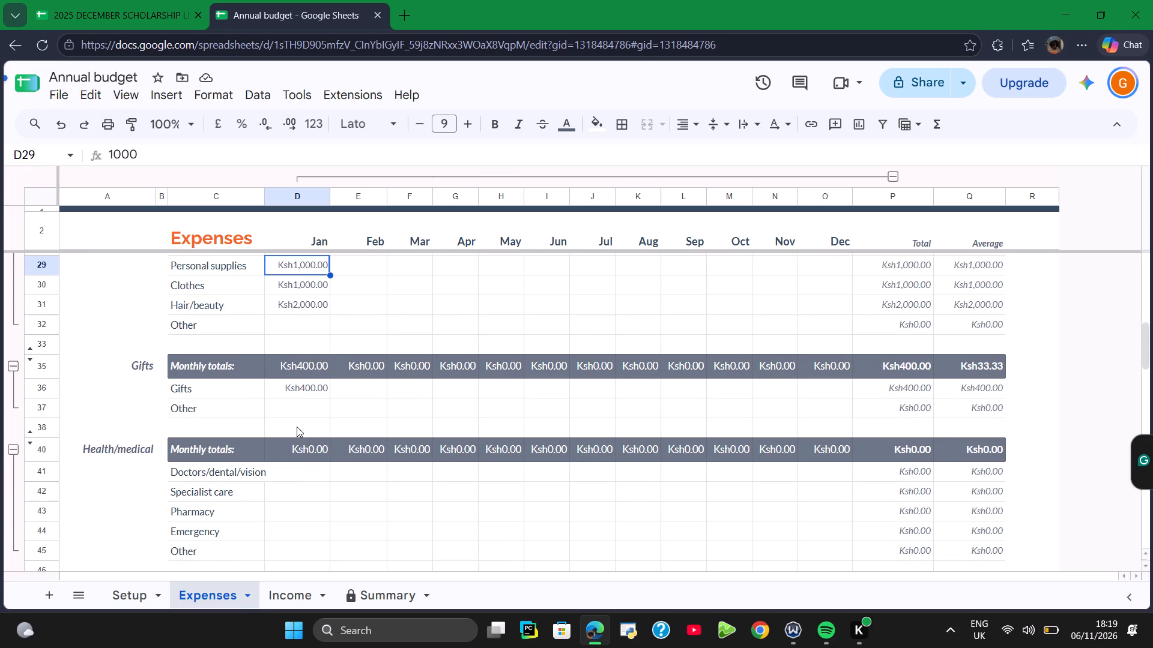
pyautogui.scroll(-1, 314, 404)
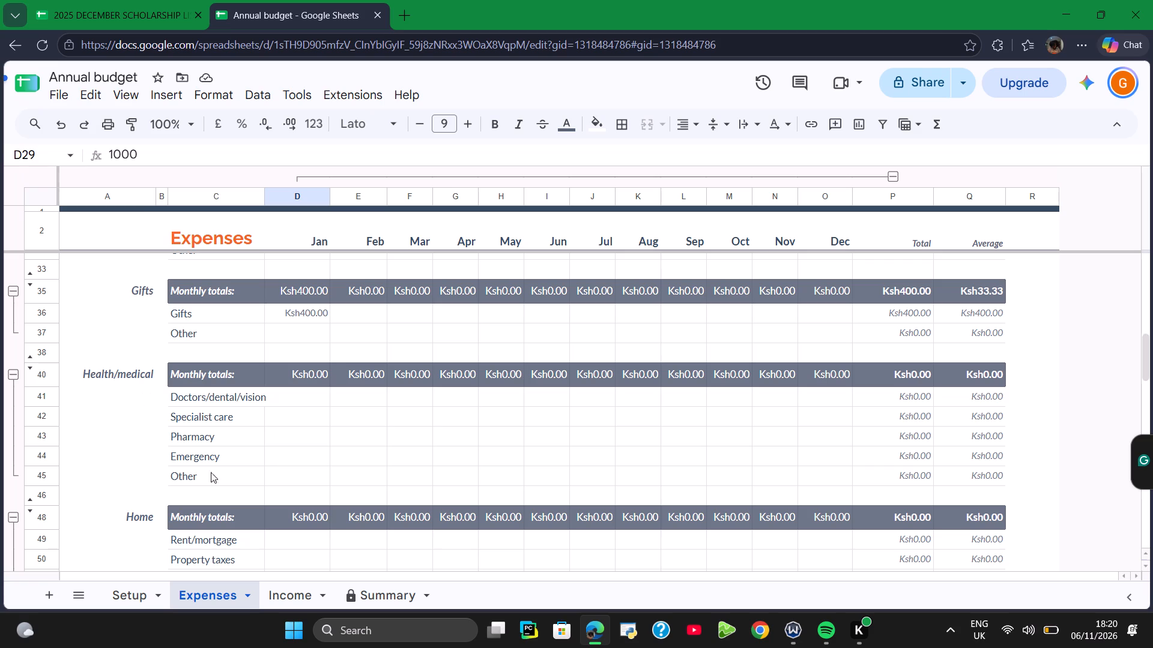
# Clear the Emergency, Specialist care and Doctors/dental/vision categories in the Health/medical section and delete their rows.
pyautogui.click(225, 449)
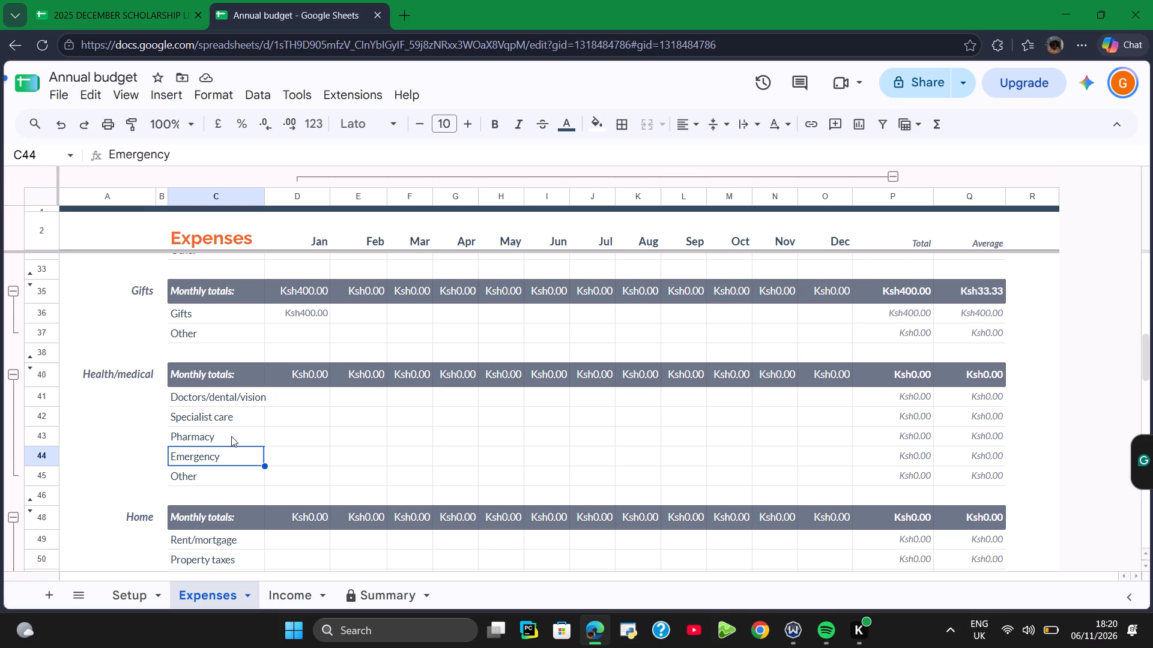
pyautogui.press('BackSpace')
pyautogui.click(233, 433)
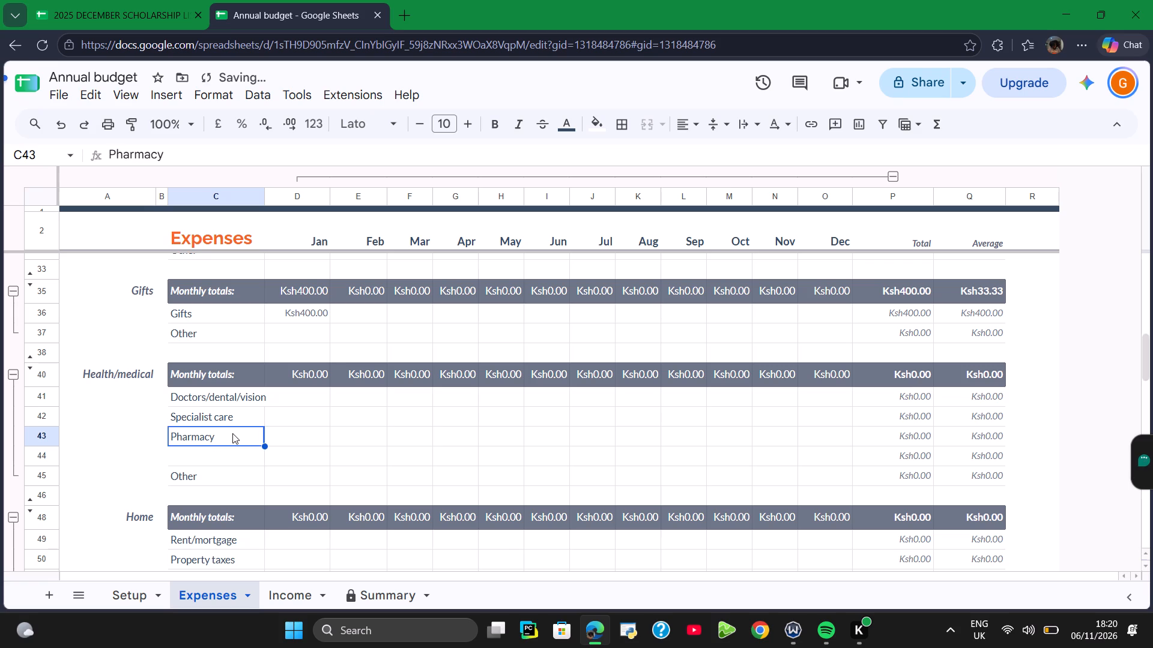
pyautogui.click(240, 416)
pyautogui.press('BackSpace')
pyautogui.click(241, 400)
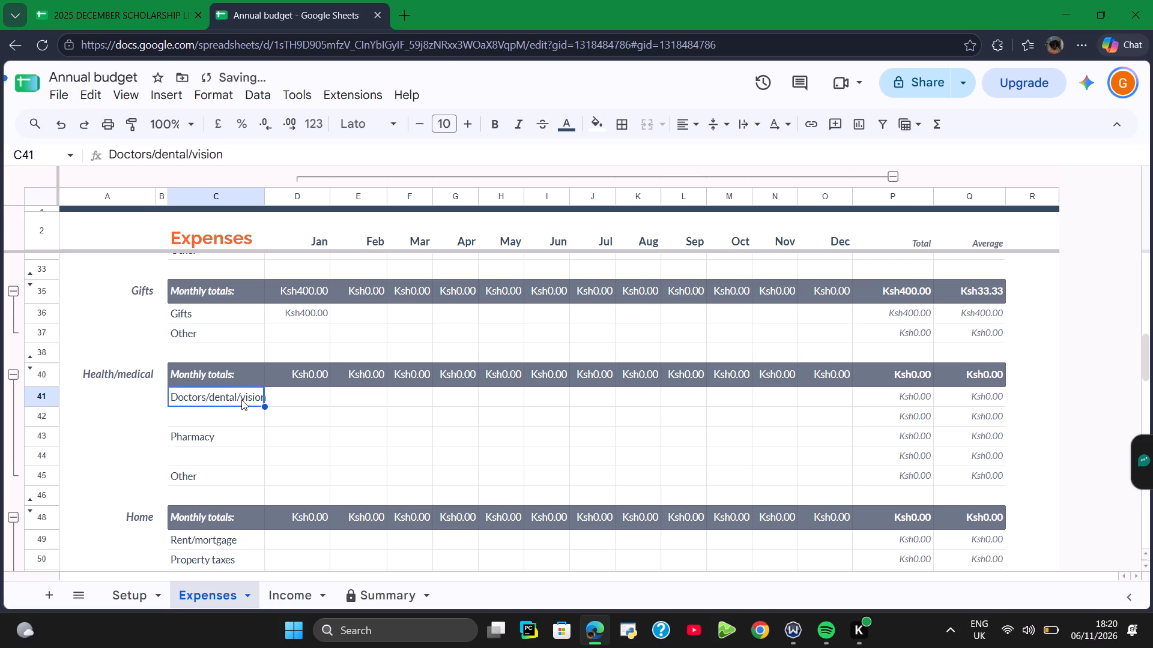
pyautogui.press('BackSpace')
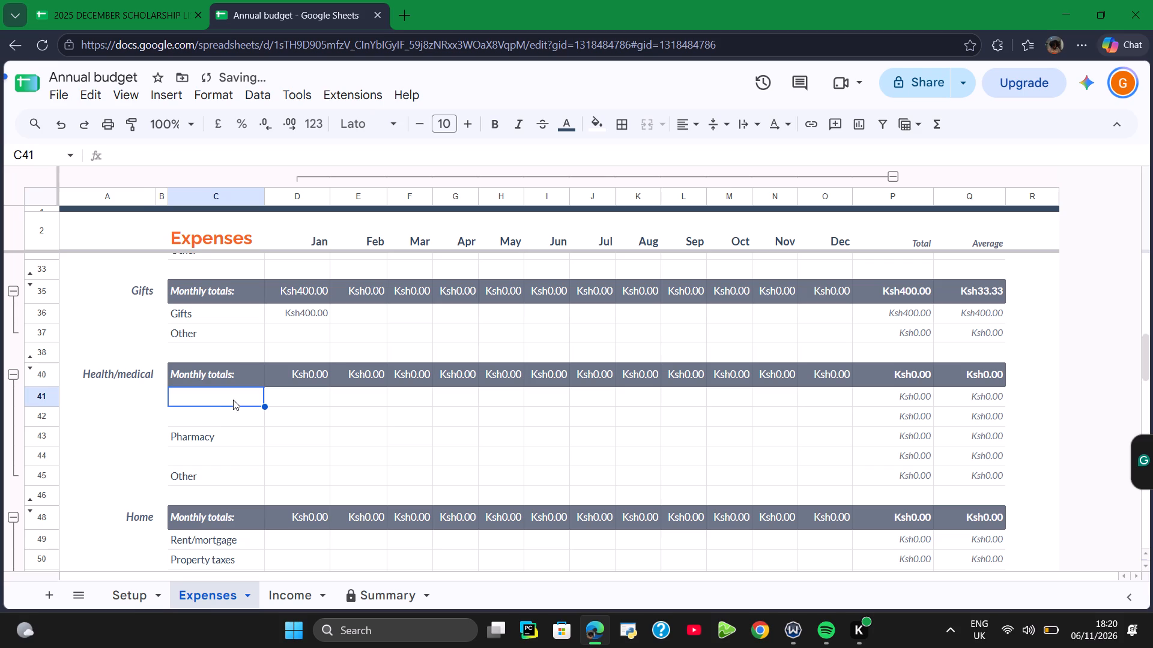
pyautogui.click(211, 439)
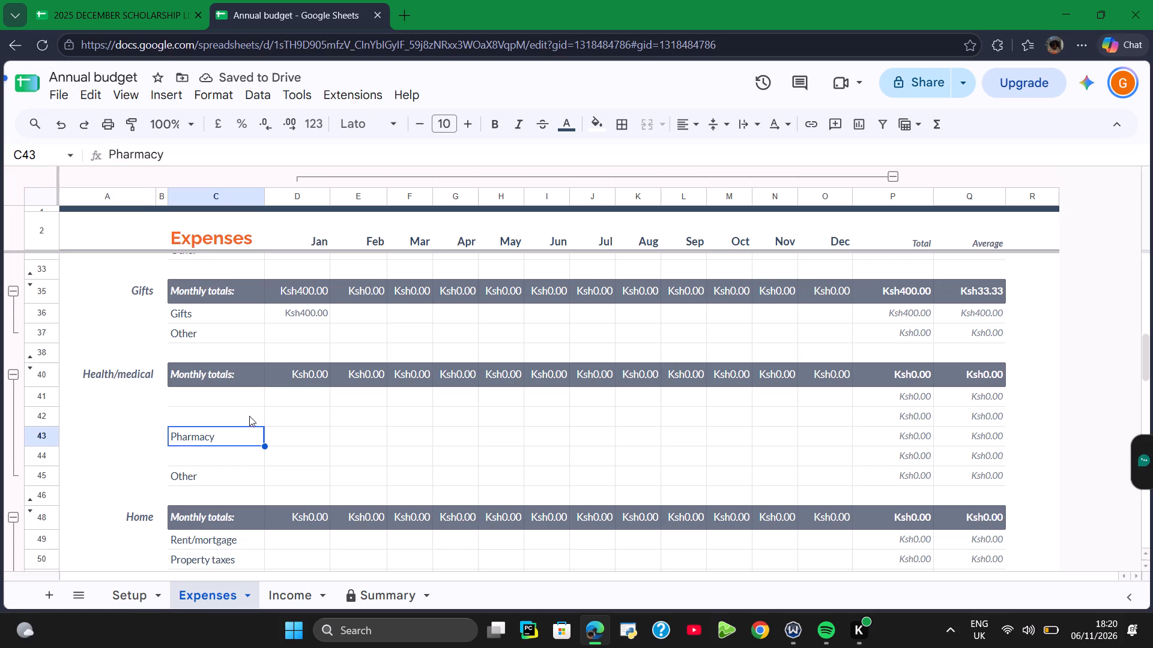
pyautogui.click(237, 393)
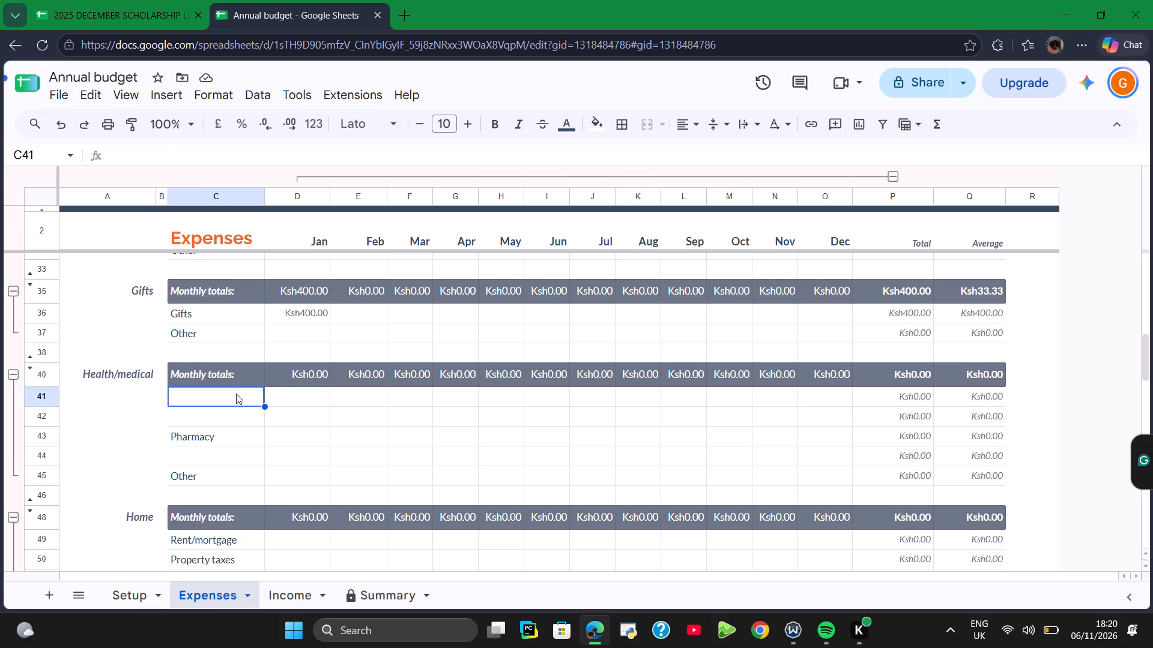
pyautogui.rightClick(236, 394)
pyautogui.click(319, 367)
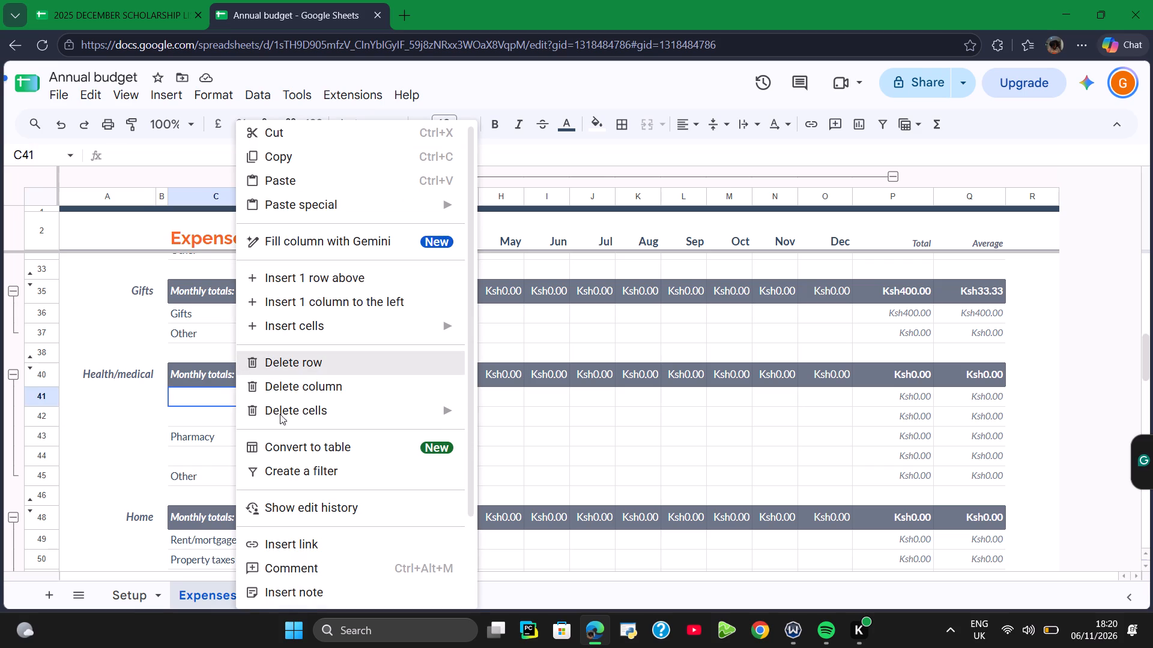
pyautogui.rightClick(228, 437)
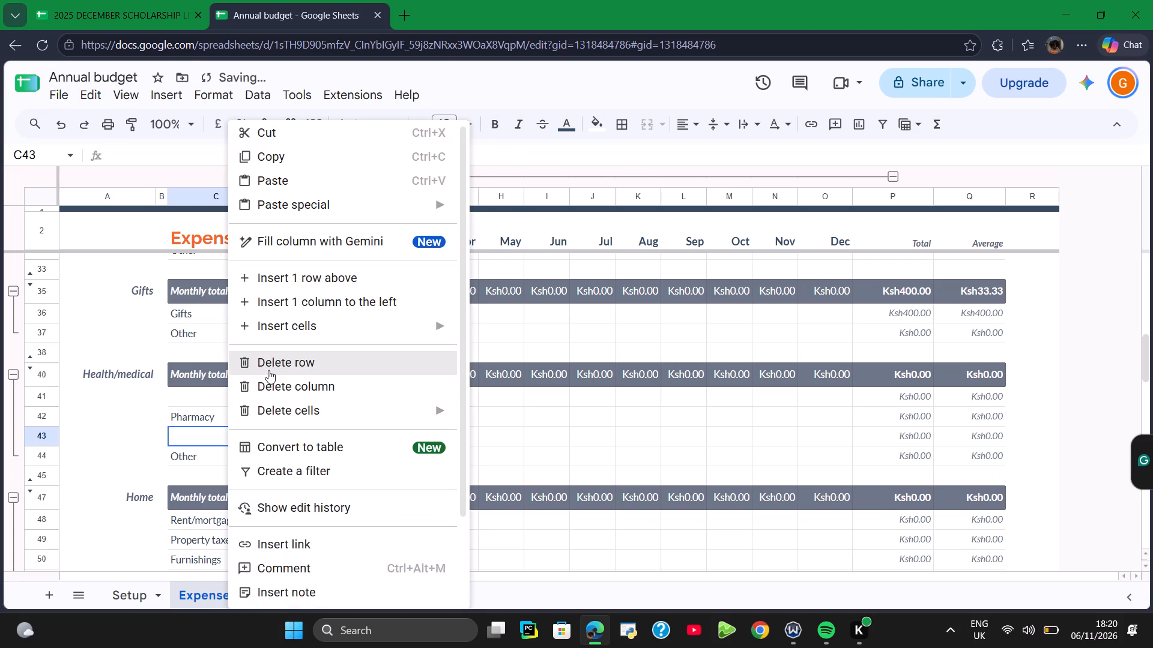
pyautogui.click(269, 370)
pyautogui.rightClick(242, 401)
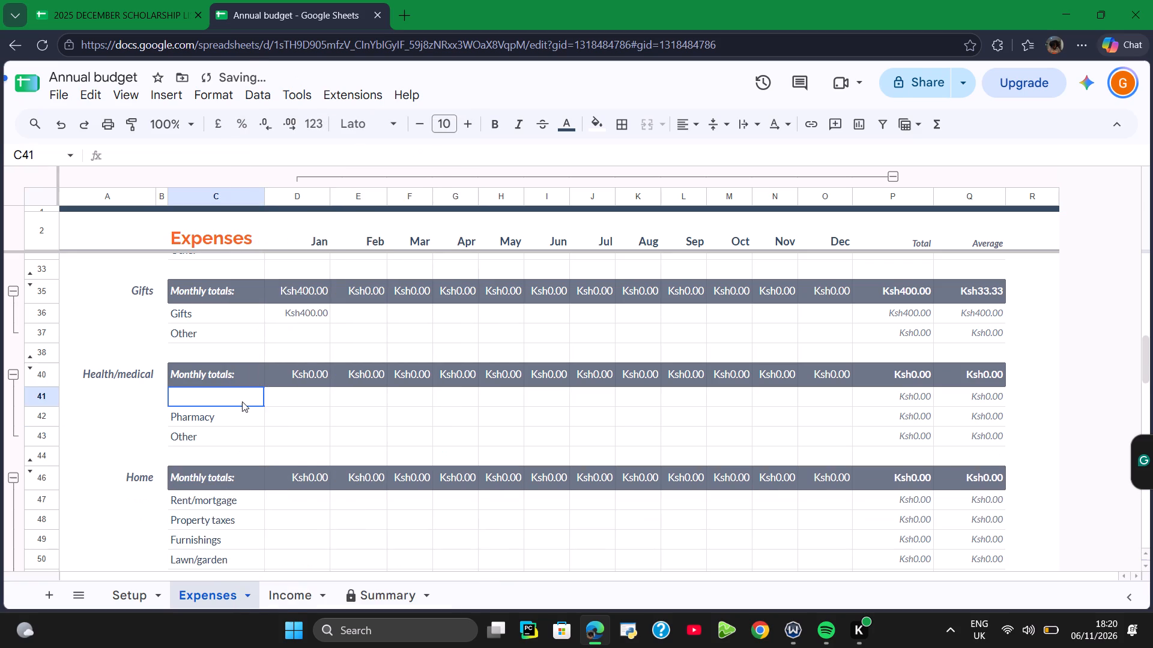
pyautogui.click(292, 364)
# Enter 100 as the January amount for Pharmacy in the Health/medical section.
pyautogui.click(302, 397)
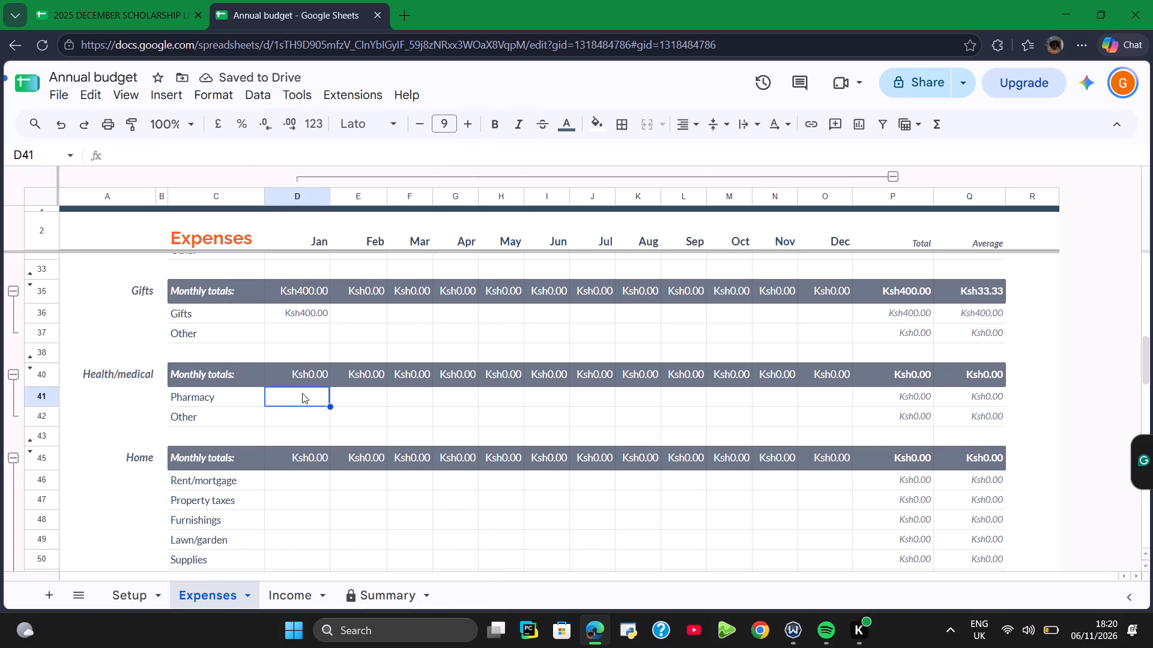
pyautogui.write('100')
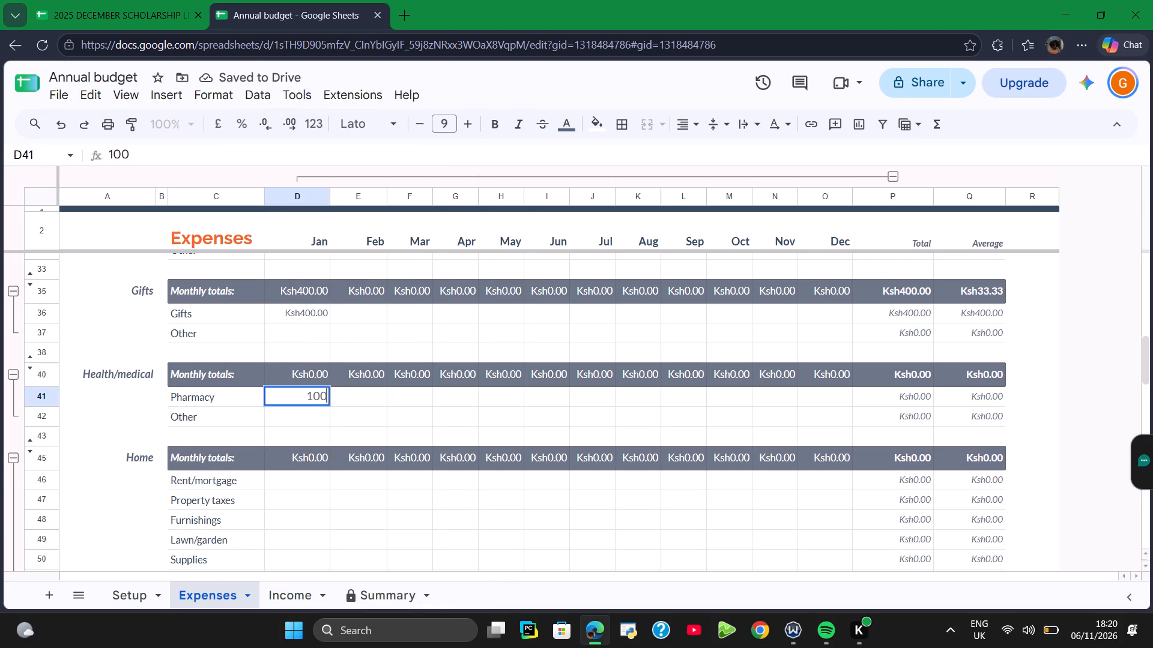
pyautogui.press('Return')
# Enter 4250 as the January amount for Rent/mortgage in the Home section.
pyautogui.scroll(-1, 292, 473)
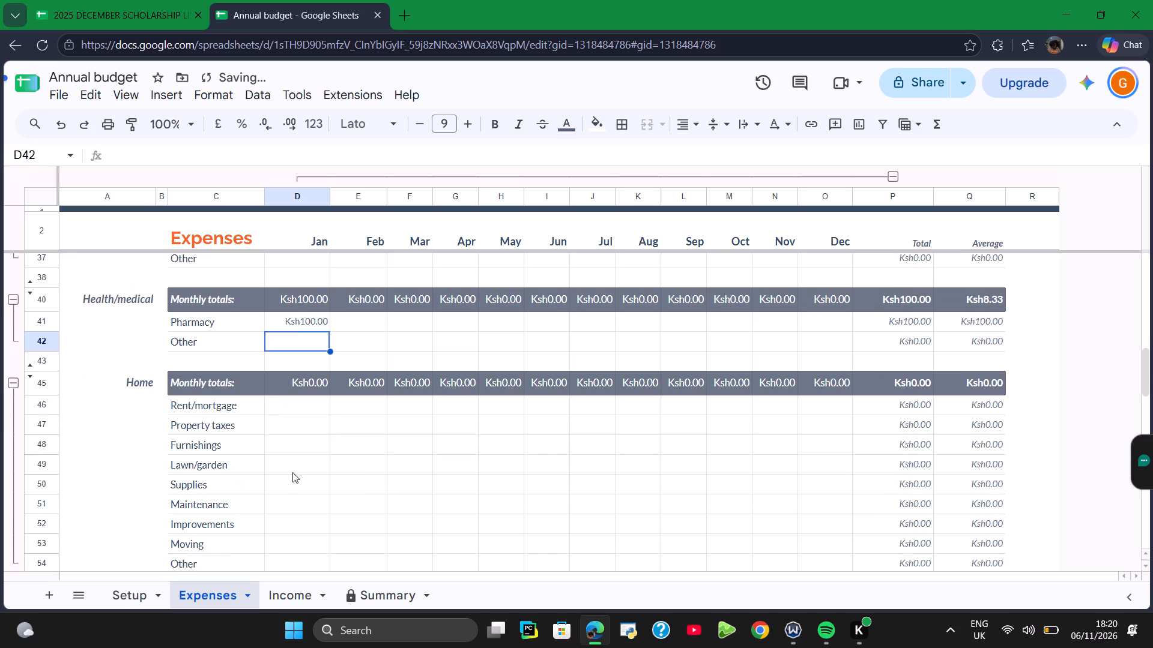
pyautogui.click(268, 404)
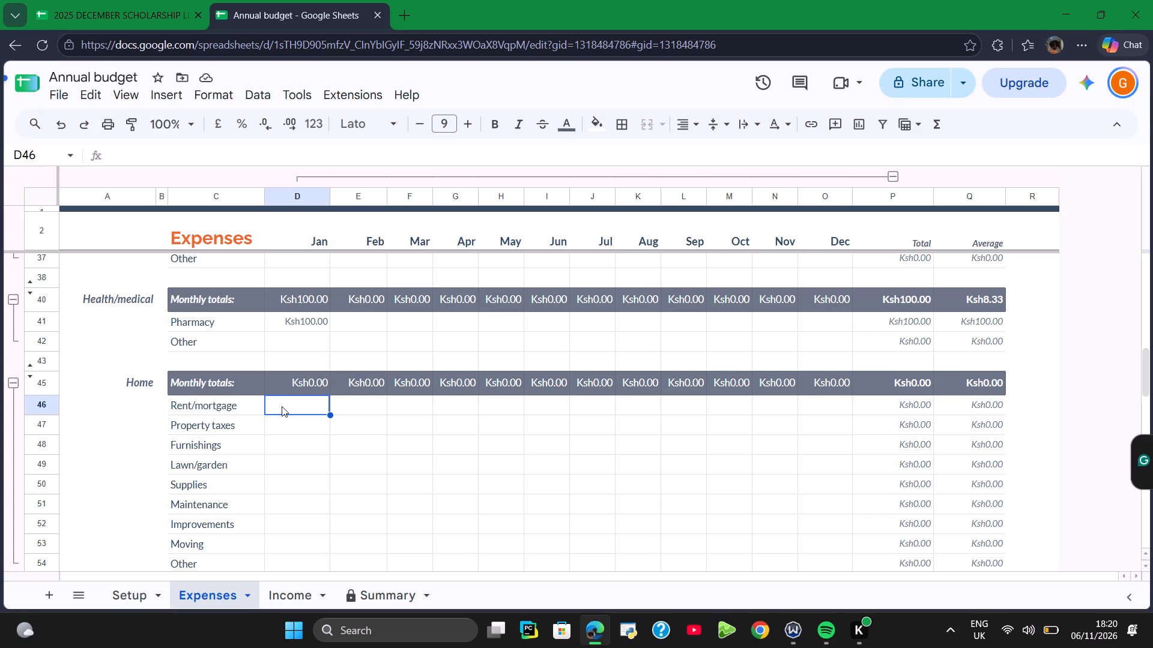
pyautogui.write('425')
pyautogui.press('0')
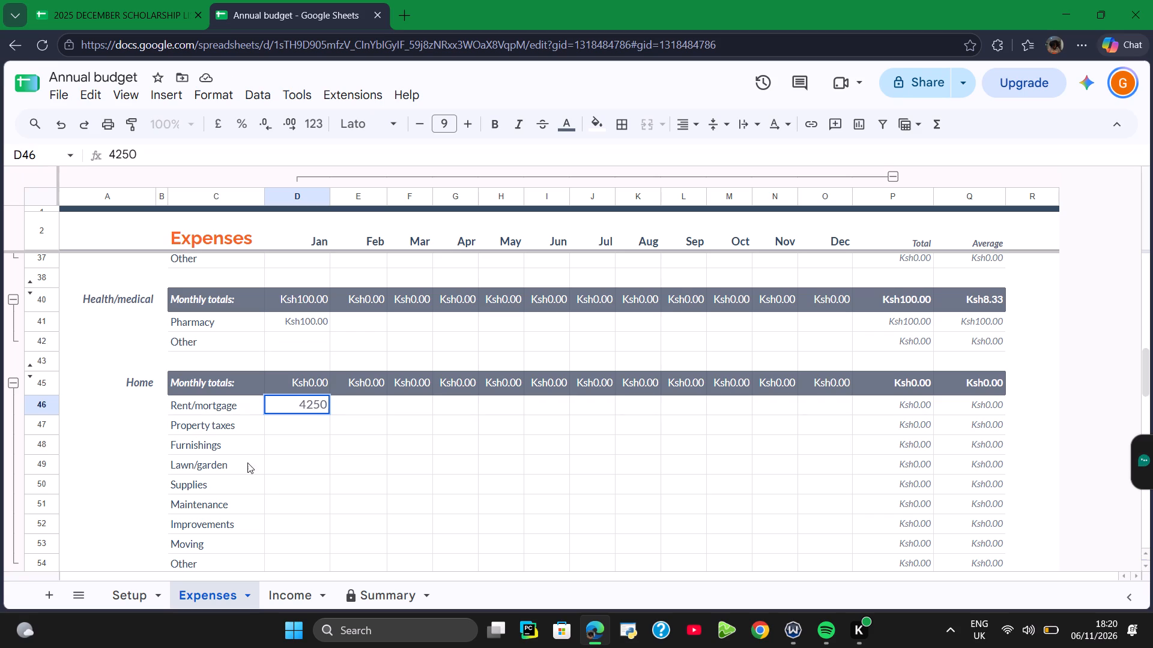
# Rename the Property taxes category in the Home section as Wifi.
pyautogui.click(240, 425)
pyautogui.scroll(-1, 247, 427)
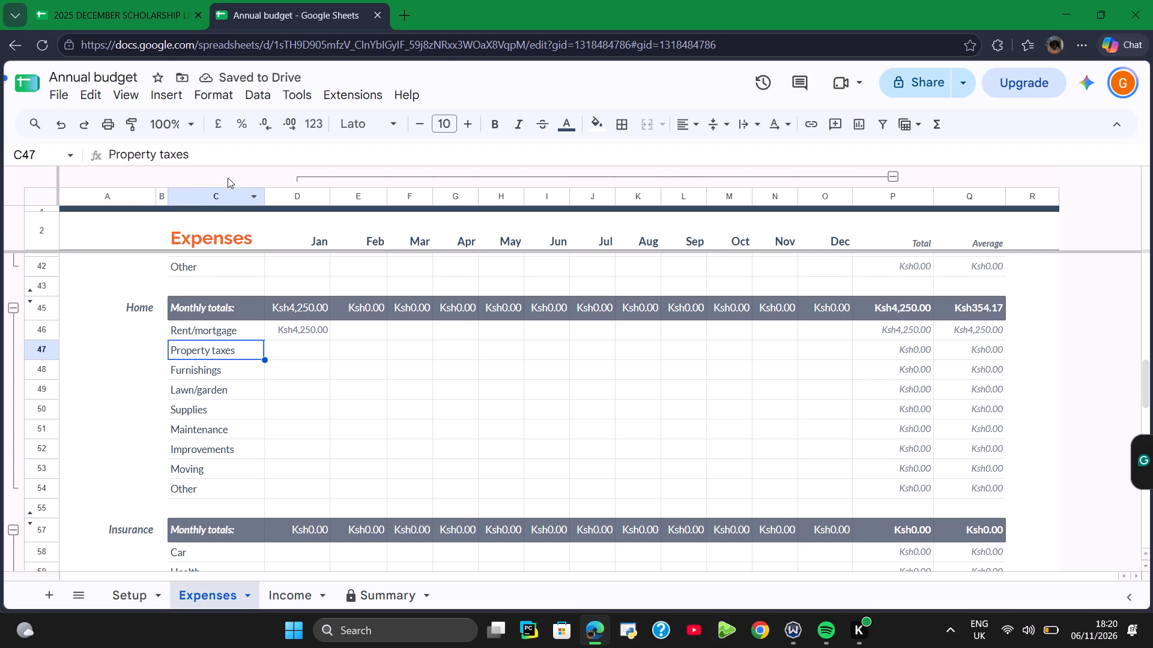
pyautogui.click(203, 154)
pyautogui.press('BackSpace')
pyautogui.press('BackSpace')
pyautogui.press('BackSpace')
pyautogui.press('BackSpace')
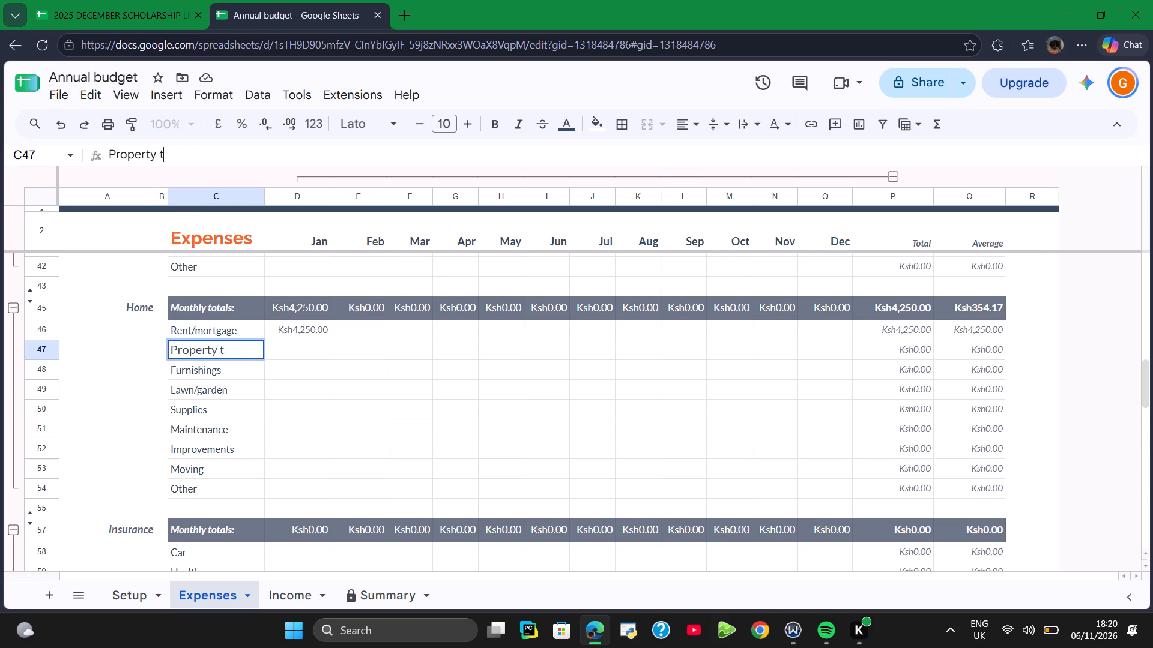
pyautogui.press('BackSpace')
pyautogui.press('BackSpace')
pyautogui.press('BackSpace')
pyautogui.press('BackSpace')
pyautogui.press('BackSpace')
pyautogui.press('BackSpace')
pyautogui.press('BackSpace')
pyautogui.press('BackSpace')
pyautogui.press('BackSpace')
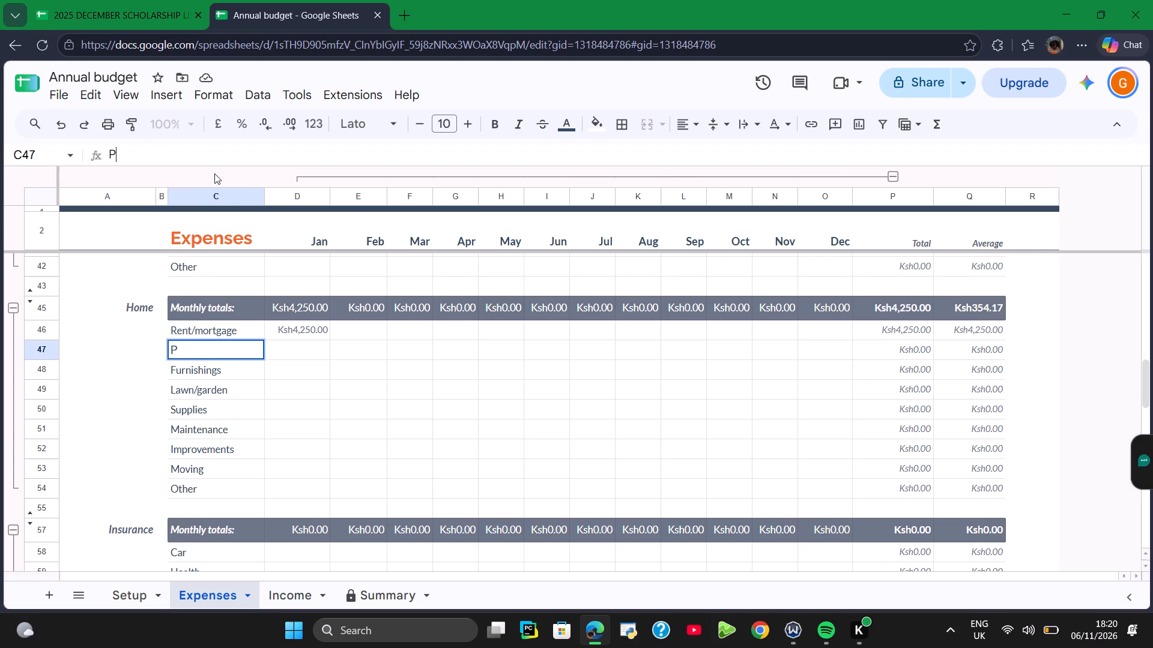
pyautogui.press('BackSpace')
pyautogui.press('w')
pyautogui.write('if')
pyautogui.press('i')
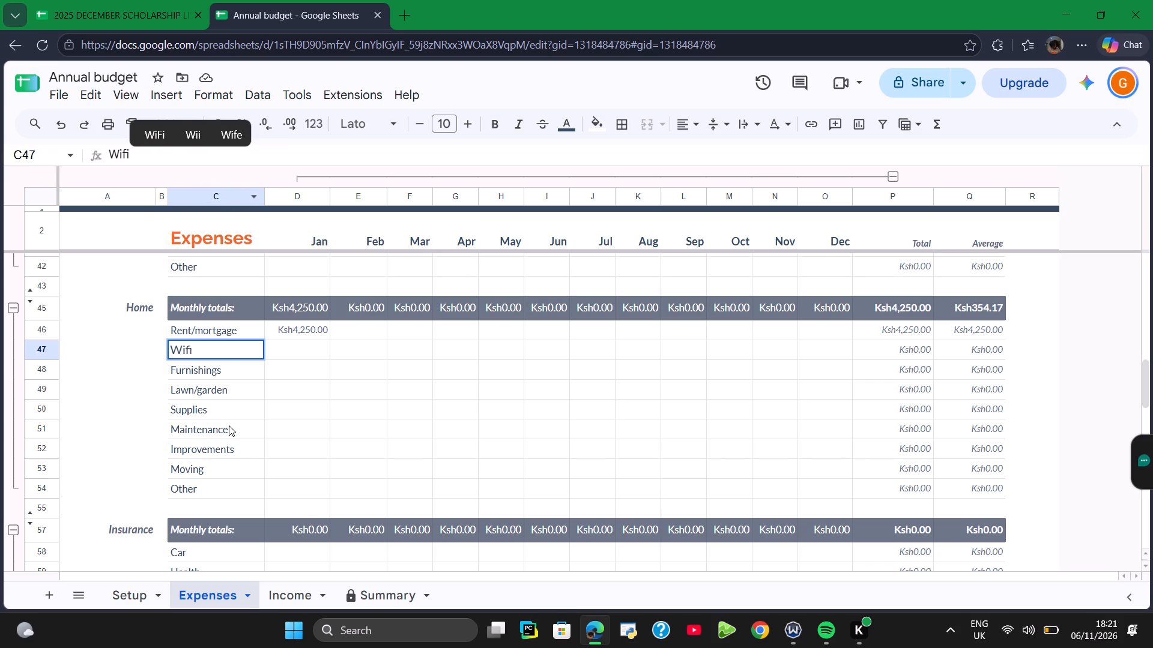
# Delete the Furnishings, Lawn/garden, Supplies, Maintenance and Improvements rows from the Home section.
pyautogui.click(204, 365)
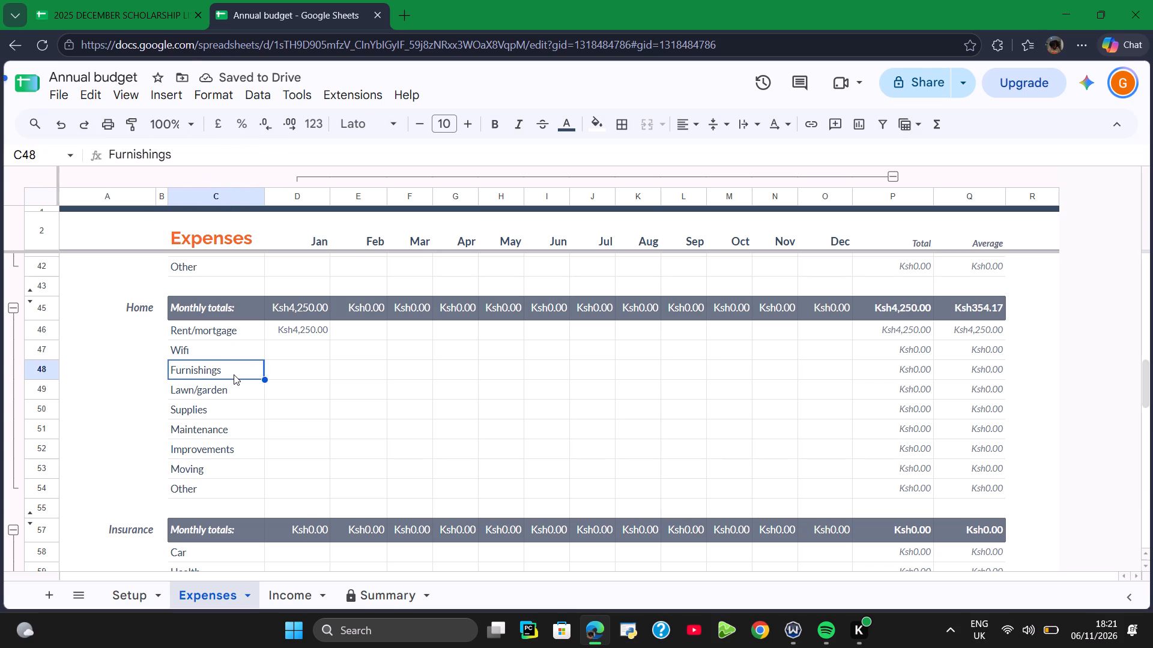
pyautogui.rightClick(234, 374)
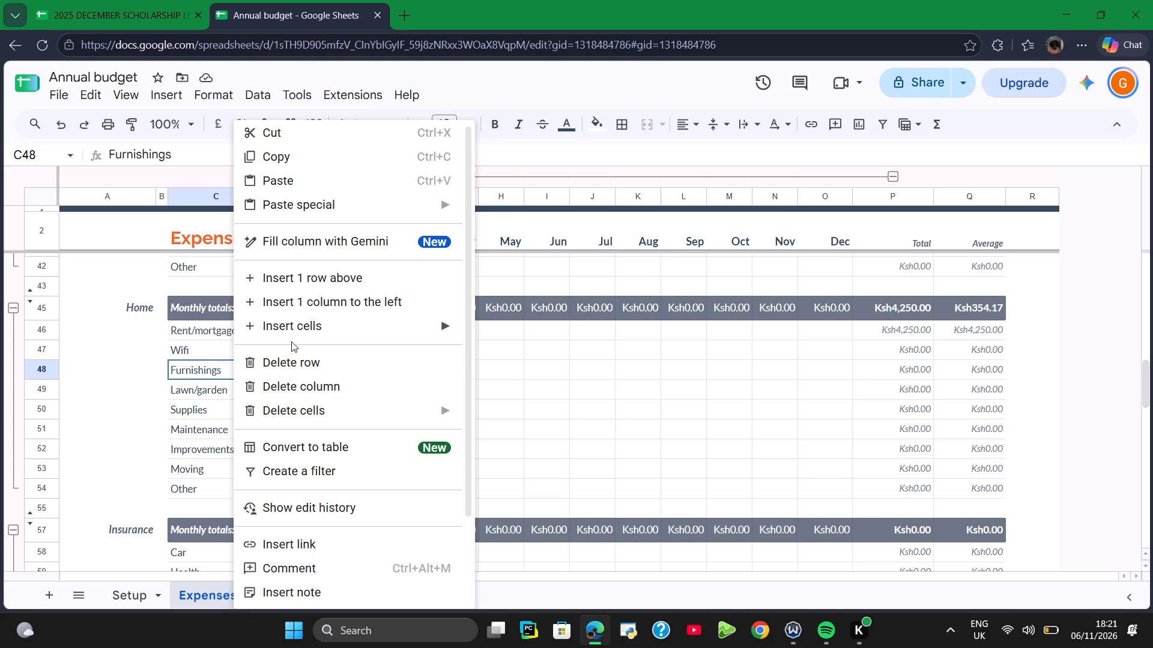
pyautogui.click(291, 364)
pyautogui.rightClick(257, 369)
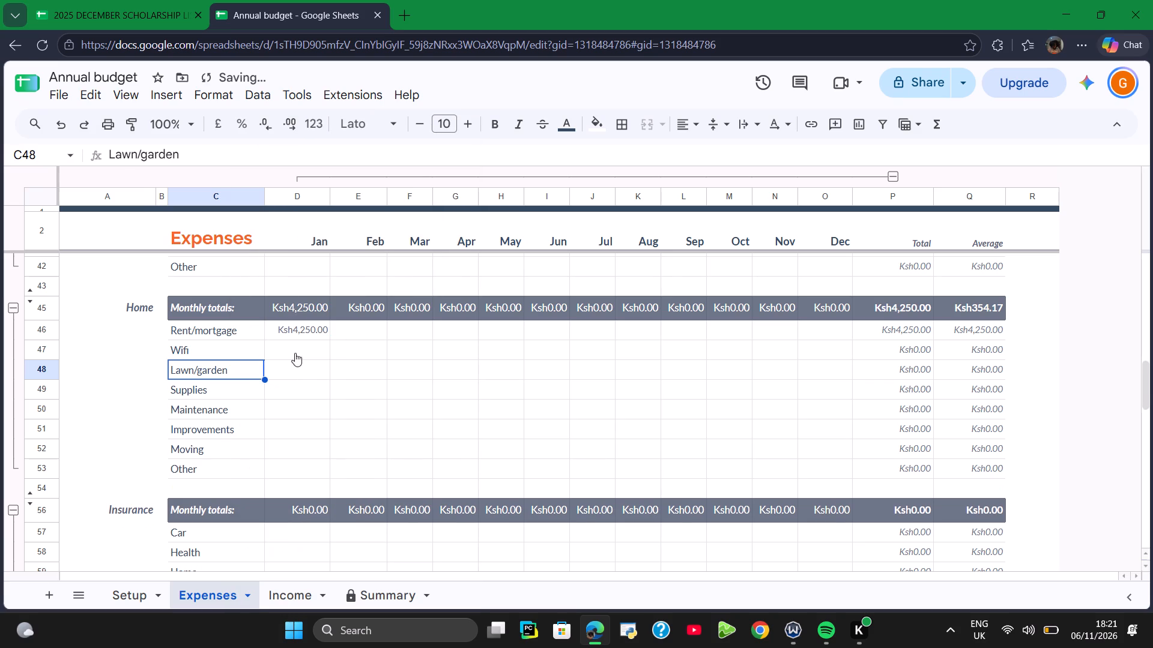
pyautogui.click(302, 367)
pyautogui.rightClick(233, 373)
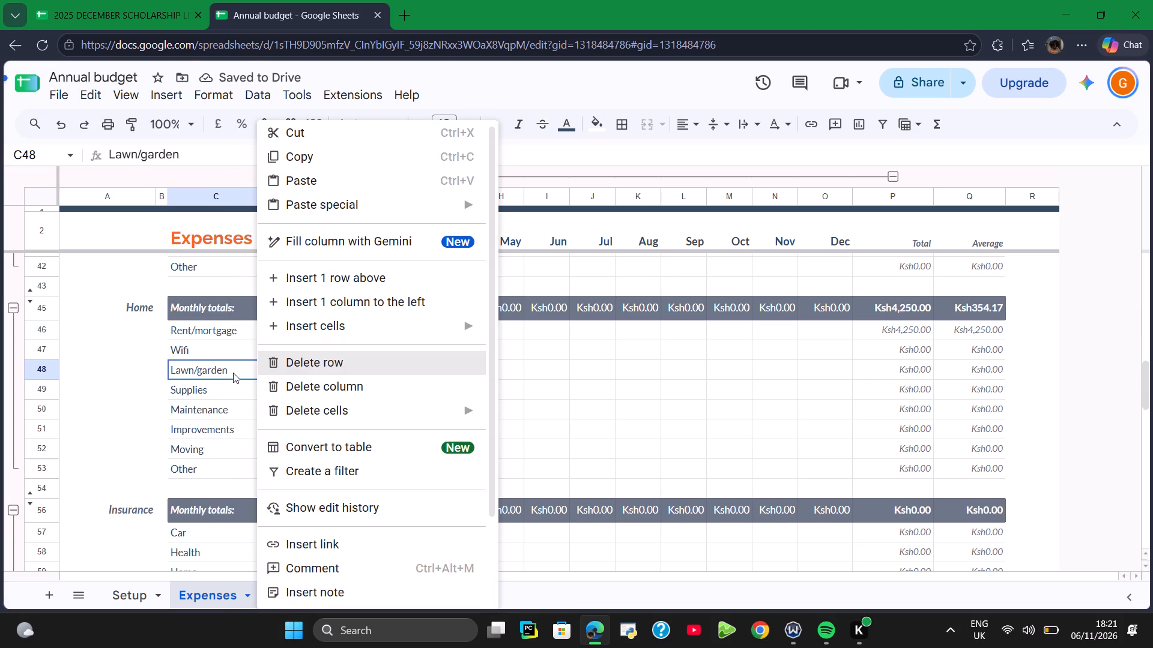
pyautogui.click(280, 360)
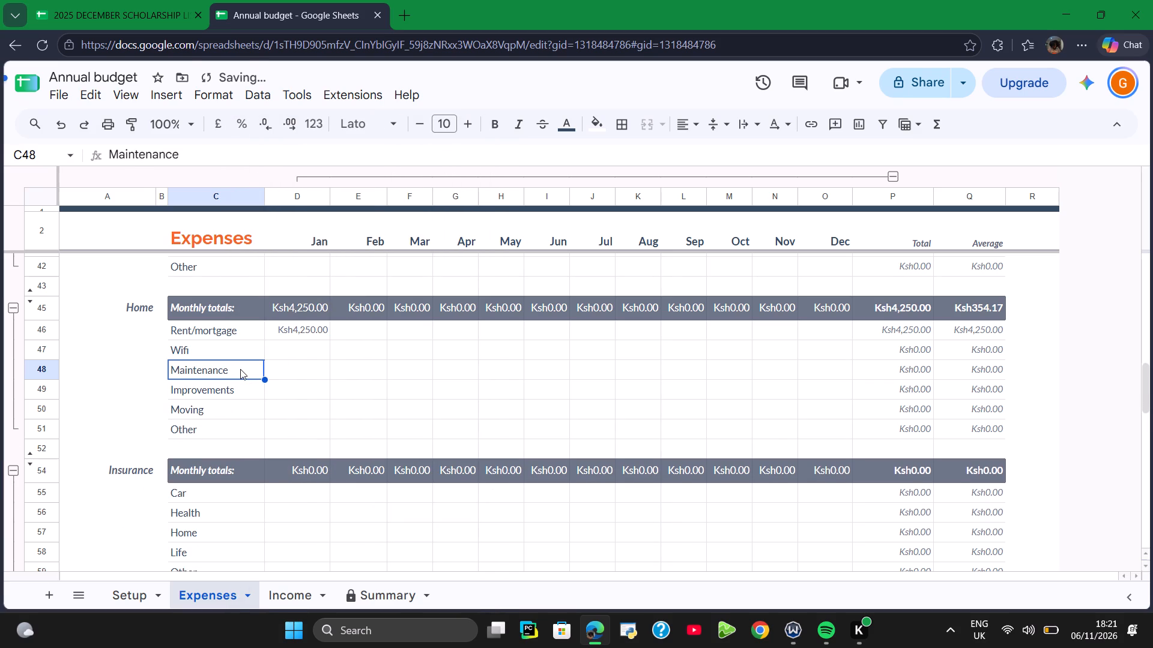
pyautogui.rightClick(240, 369)
pyautogui.click(292, 364)
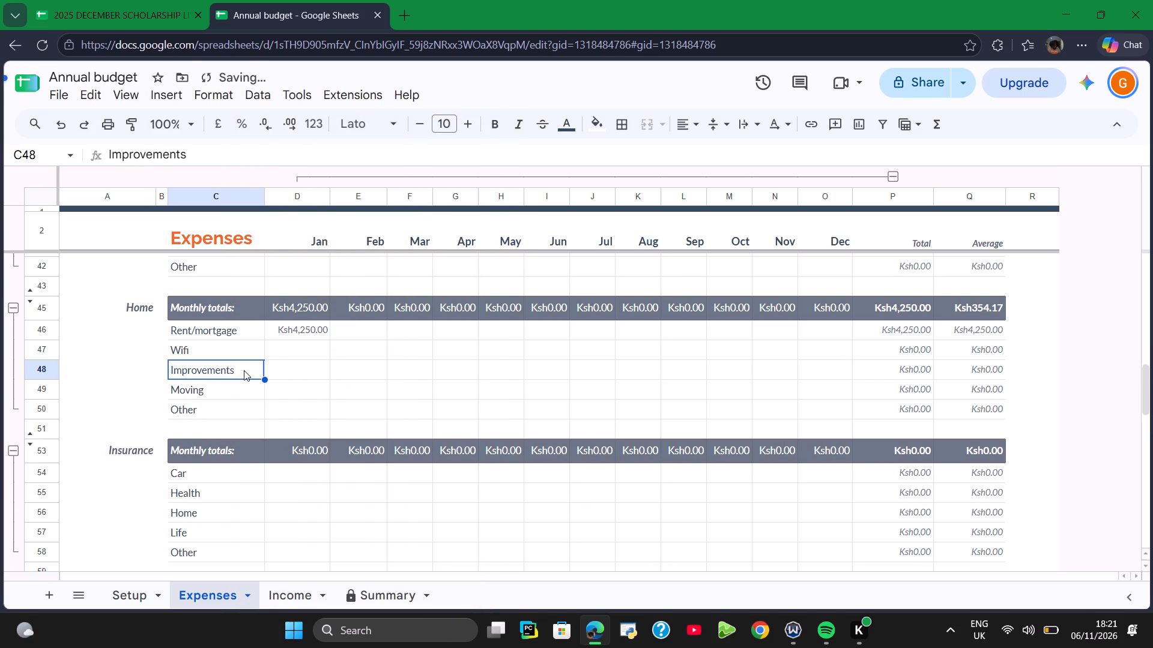
pyautogui.rightClick(244, 370)
pyautogui.click(292, 364)
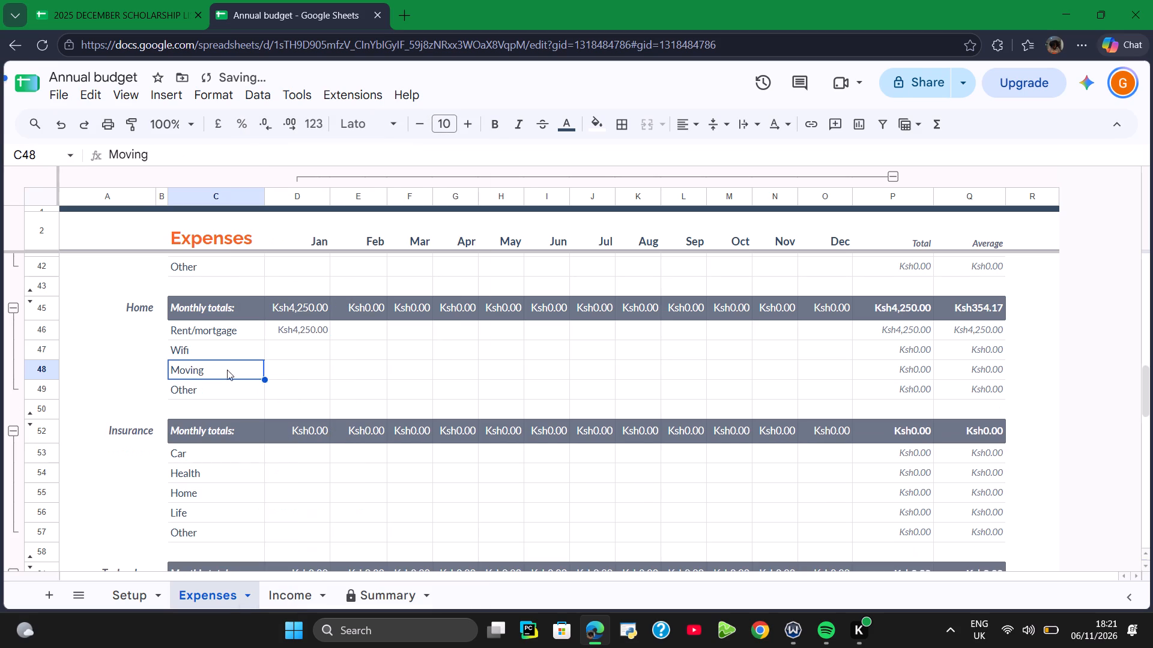
# Delete the Moving category's row from the Home section.
pyautogui.rightClick(231, 367)
pyautogui.click(284, 359)
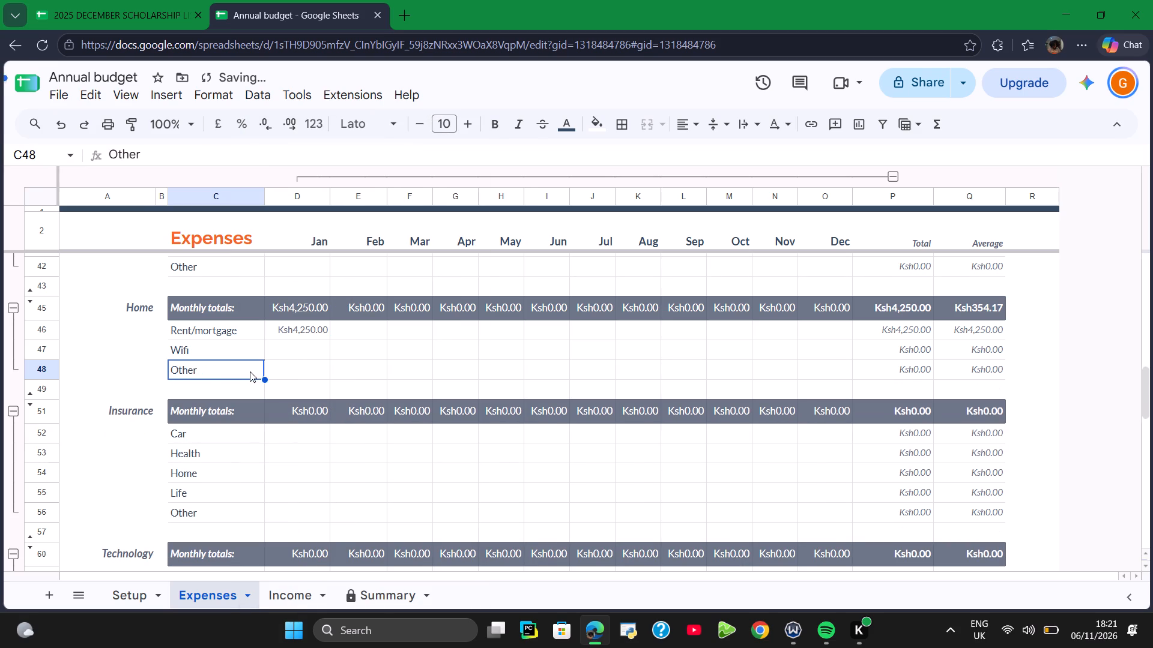
# Replace the Other category name in the Home section with "water".
pyautogui.click(165, 152)
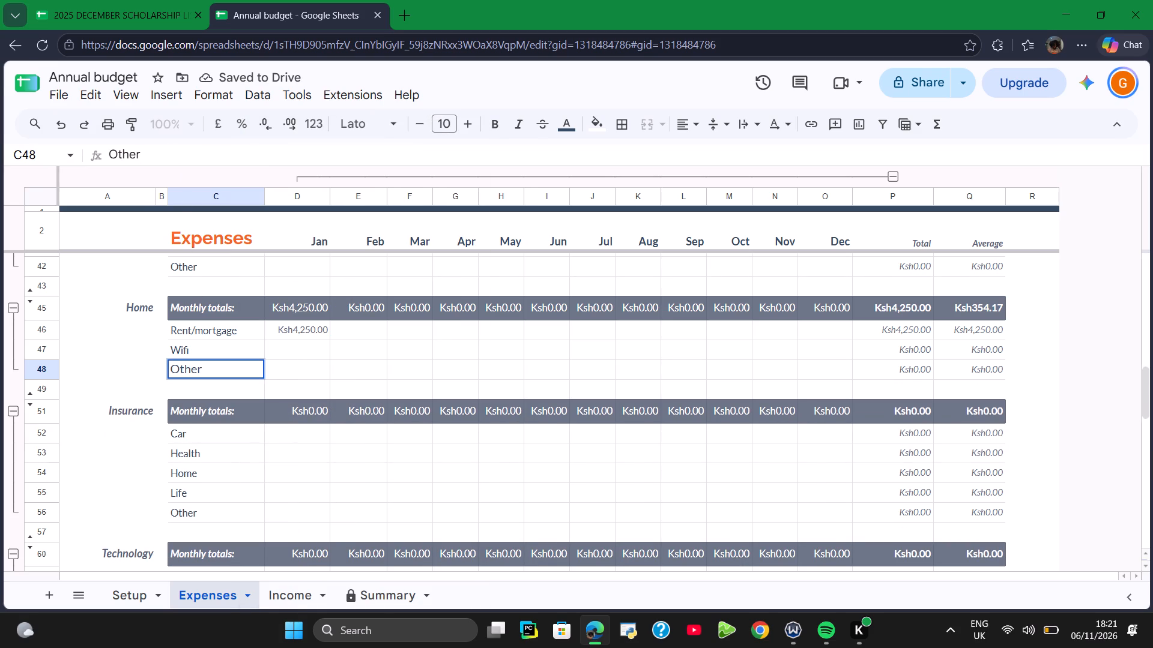
pyautogui.press('BackSpace')
pyautogui.press('BackSpace')
pyautogui.press('BackSpace')
pyautogui.press('BackSpace')
pyautogui.press('BackSpace')
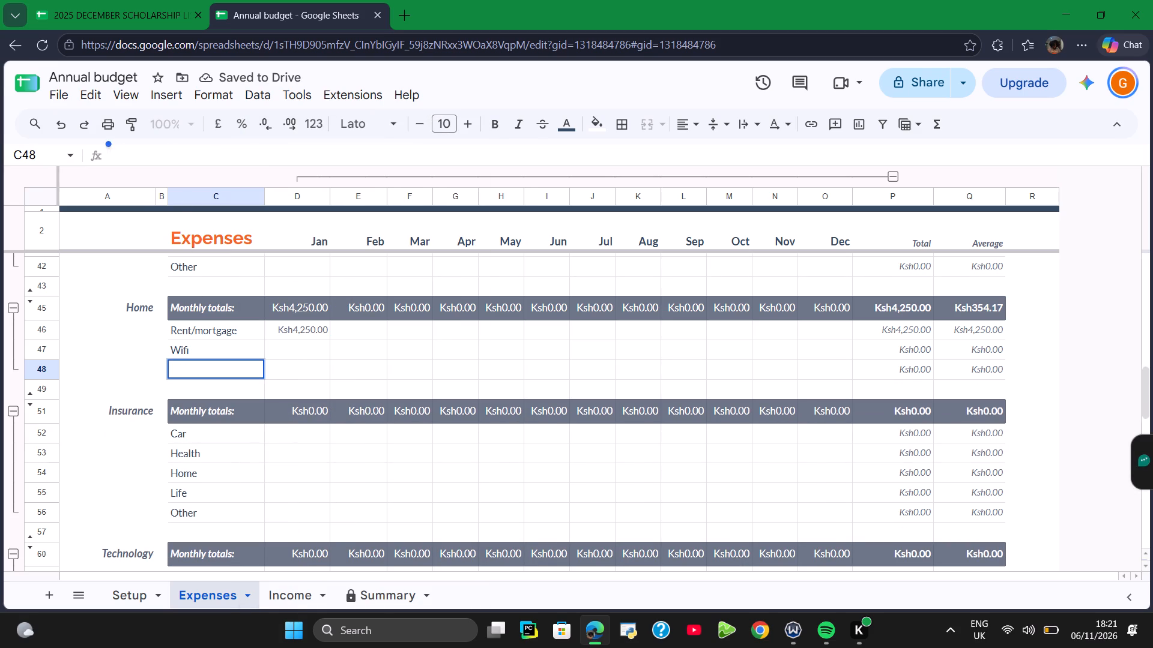
pyautogui.write('water')
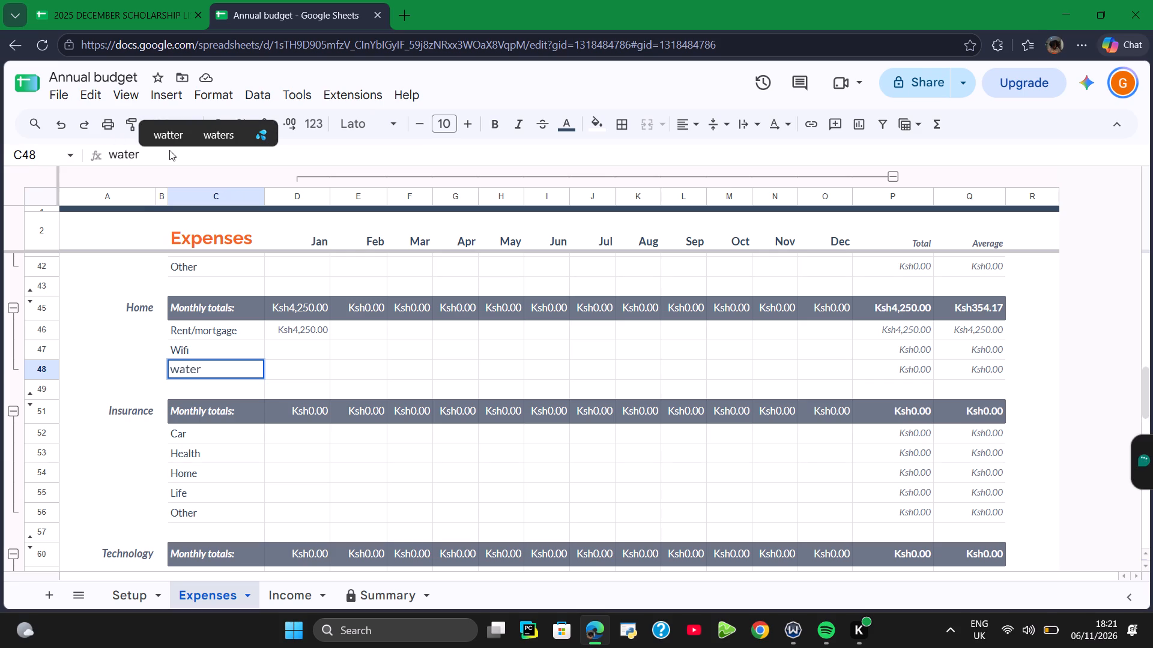
pyautogui.press('Return')
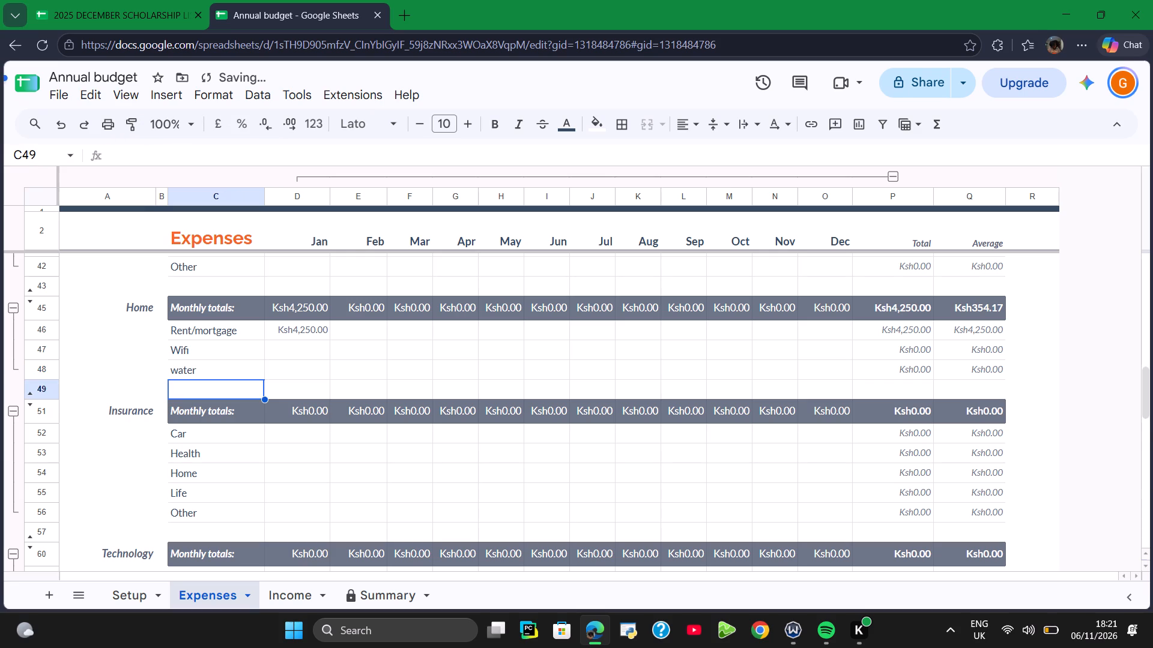
# Add an "electricity" category in the empty row below water in the Home section.
pyautogui.press('e')
pyautogui.write('lectric')
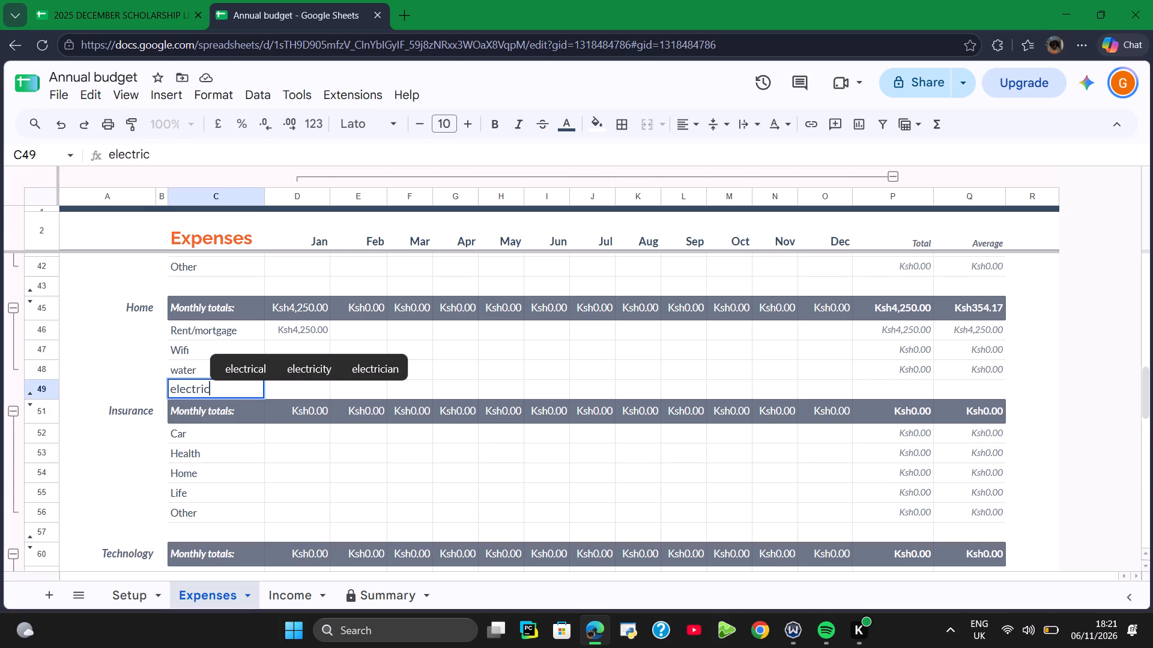
pyautogui.write('ity')
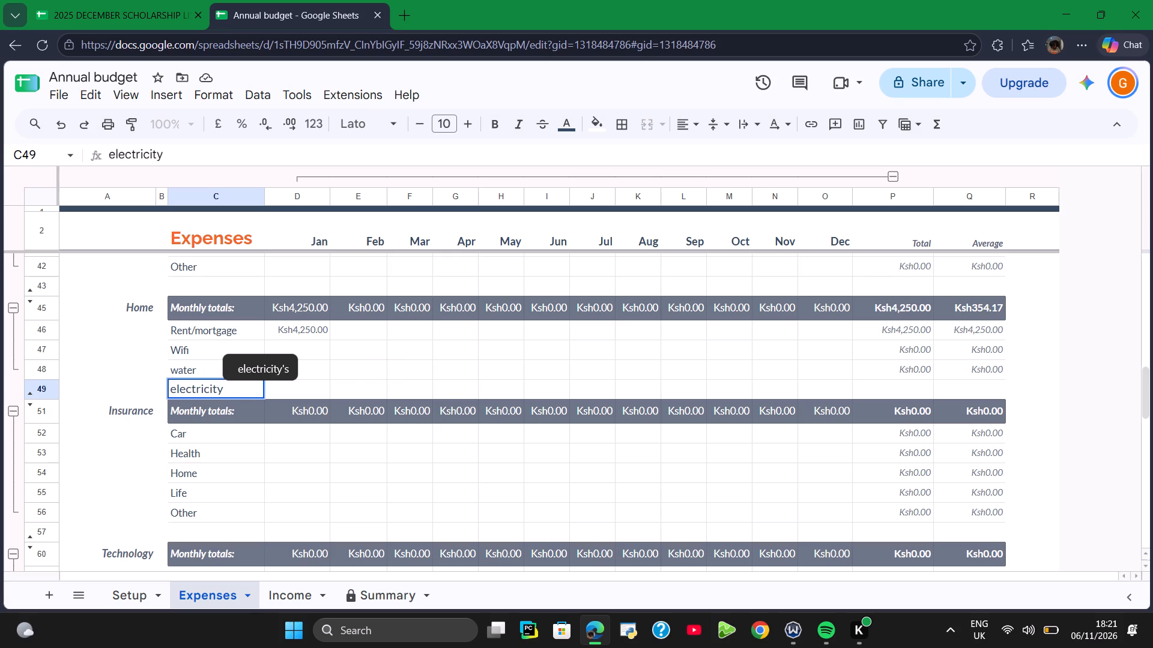
pyautogui.press('Return')
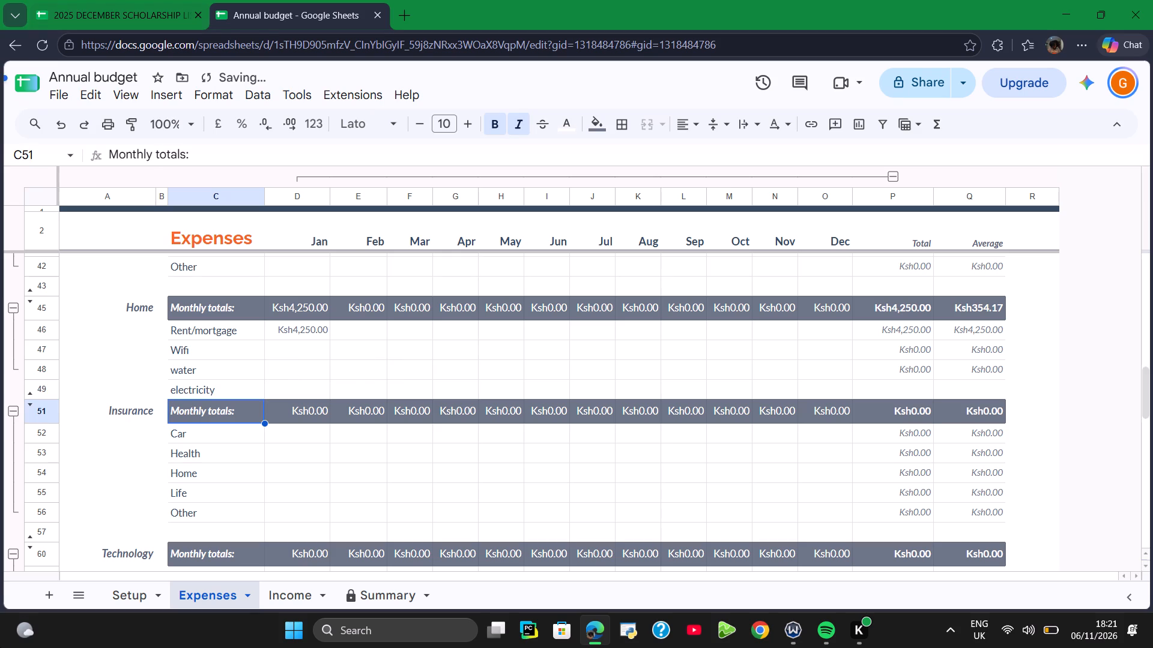
pyautogui.click(175, 386)
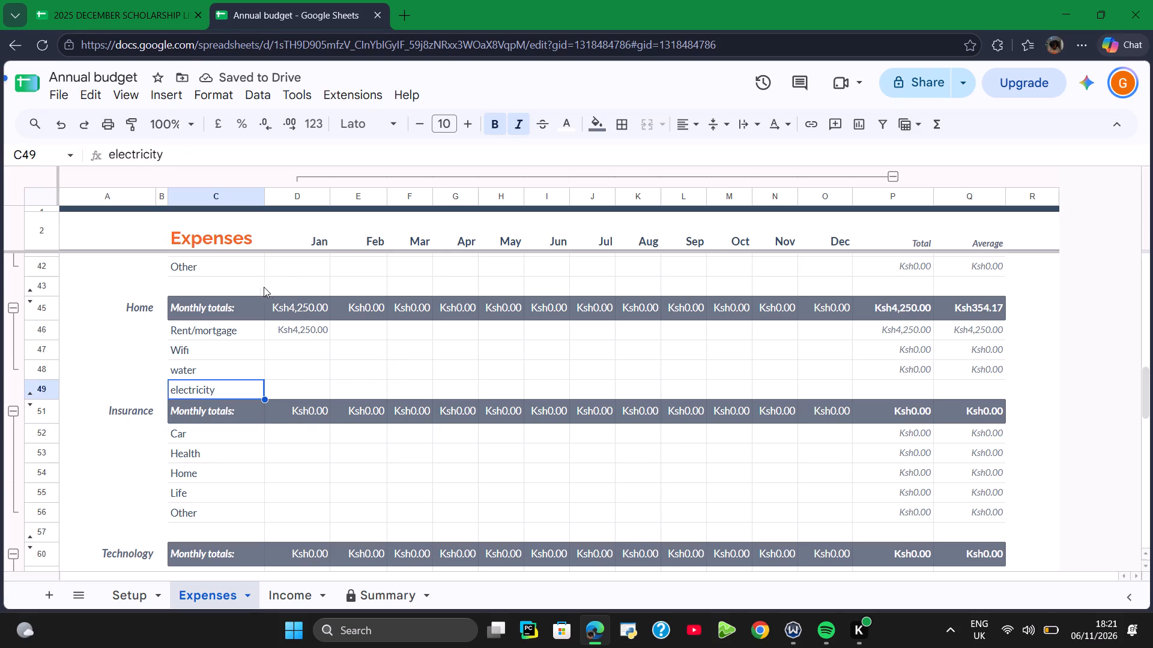
# Capitalise the first letter of the electricity category in the Home section so it reads "Electricity".
pyautogui.click(114, 153)
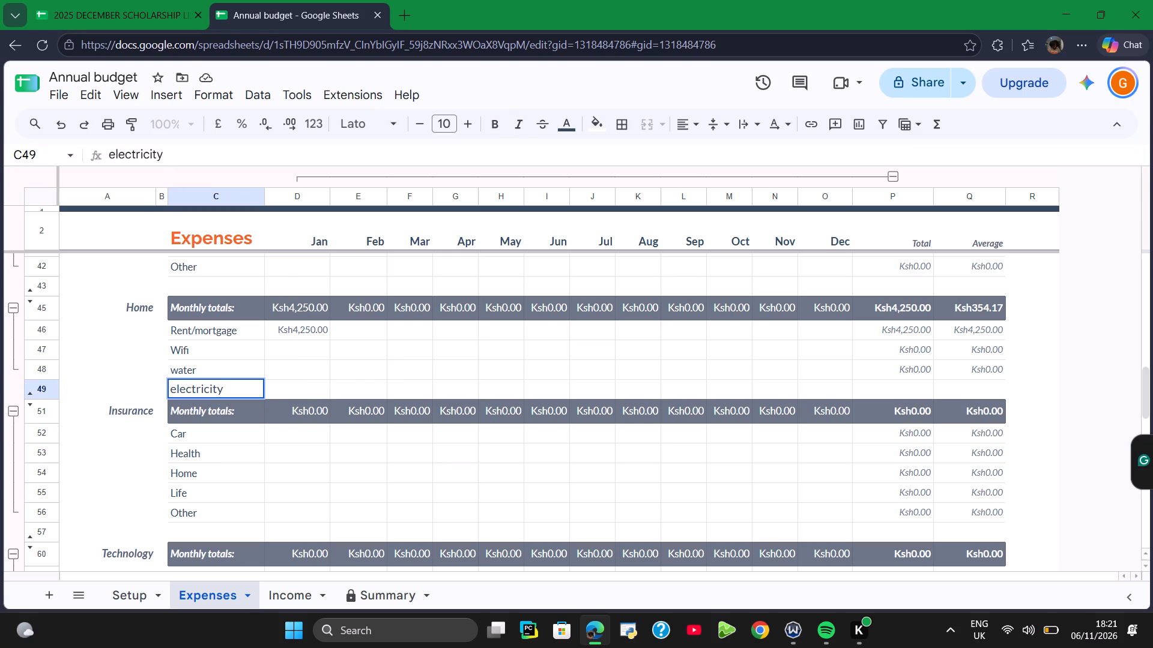
pyautogui.press('BackSpace')
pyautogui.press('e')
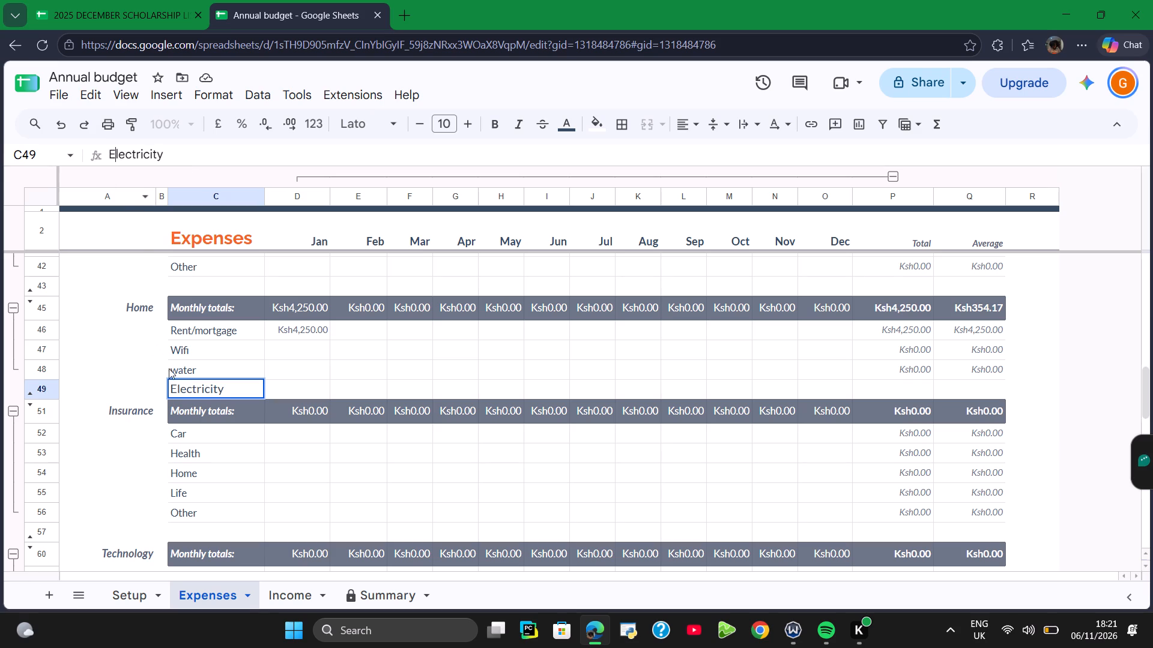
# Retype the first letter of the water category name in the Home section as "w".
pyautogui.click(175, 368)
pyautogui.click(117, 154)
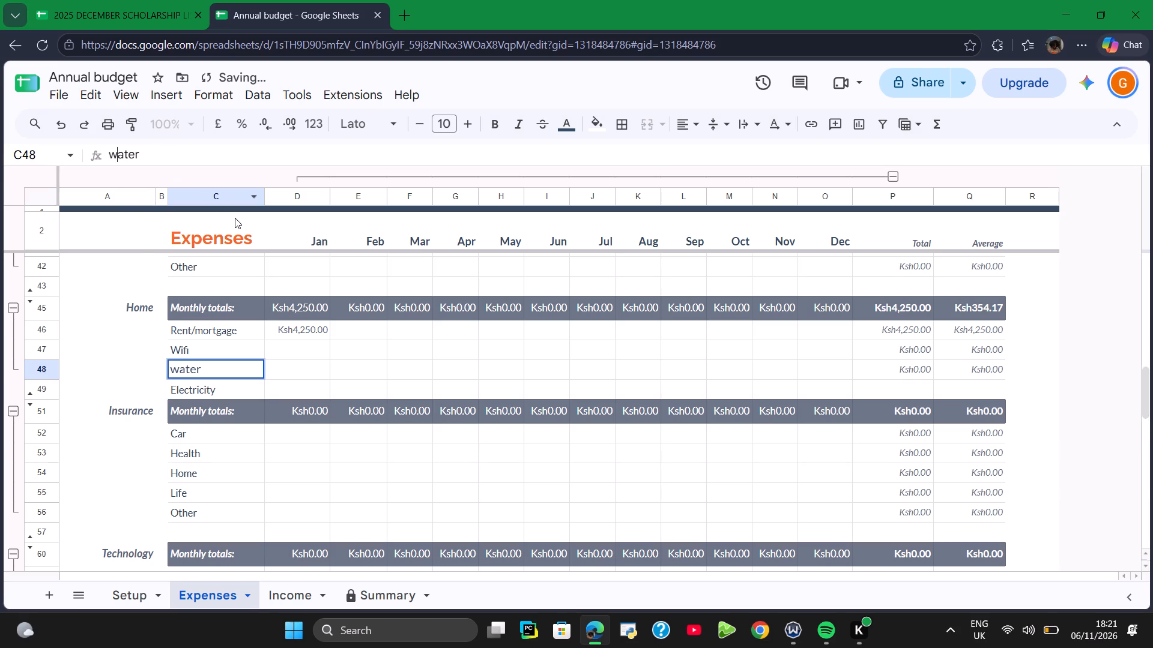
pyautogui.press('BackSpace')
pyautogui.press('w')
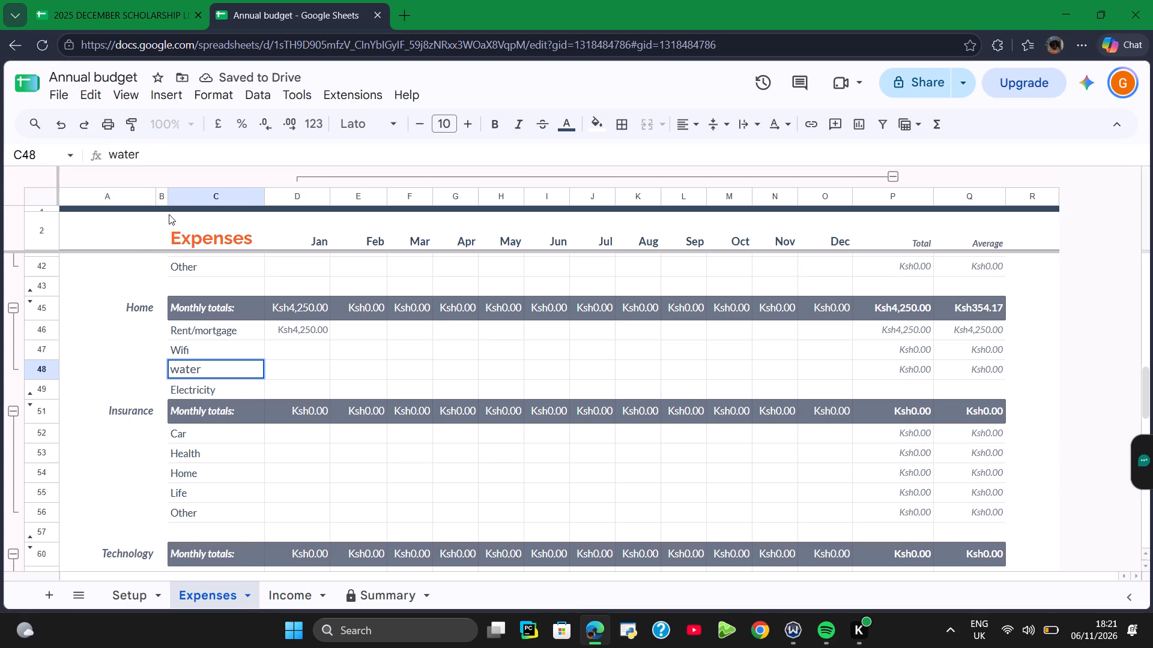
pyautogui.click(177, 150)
# Enter 750 as the January amount for Wifi in the Home section.
pyautogui.click(285, 353)
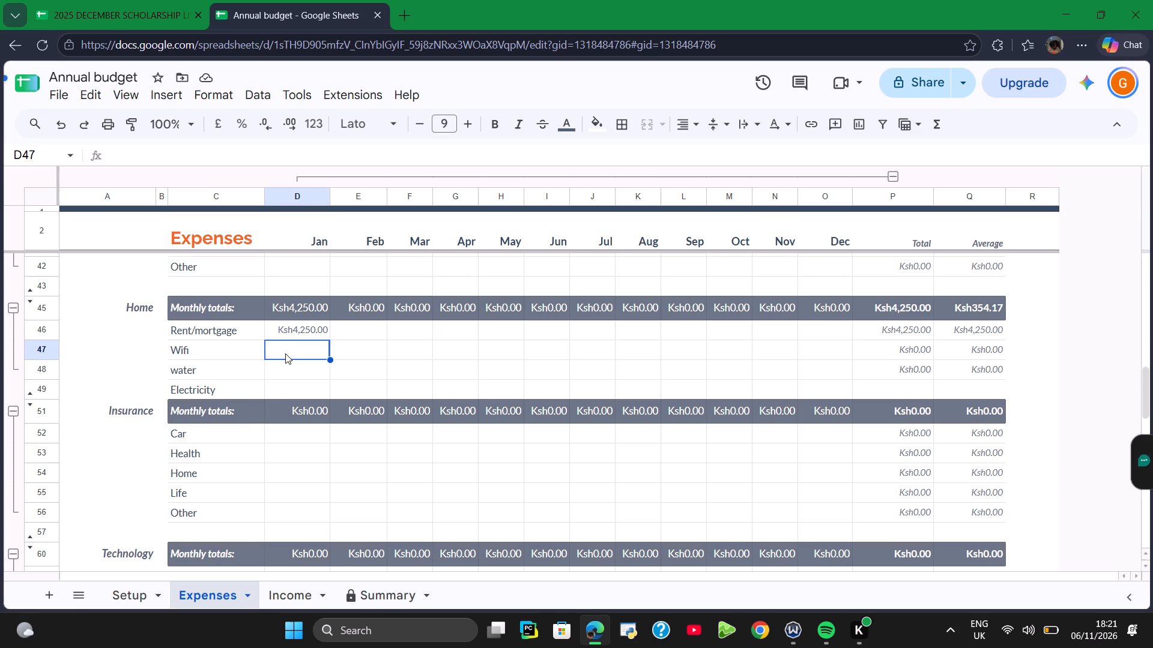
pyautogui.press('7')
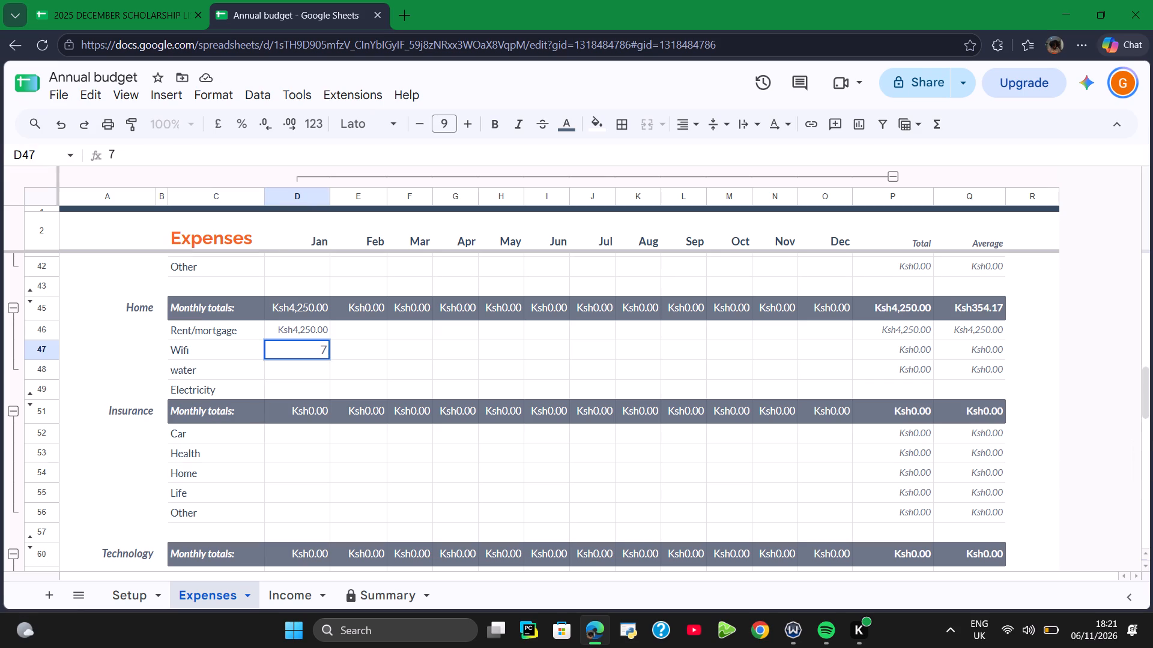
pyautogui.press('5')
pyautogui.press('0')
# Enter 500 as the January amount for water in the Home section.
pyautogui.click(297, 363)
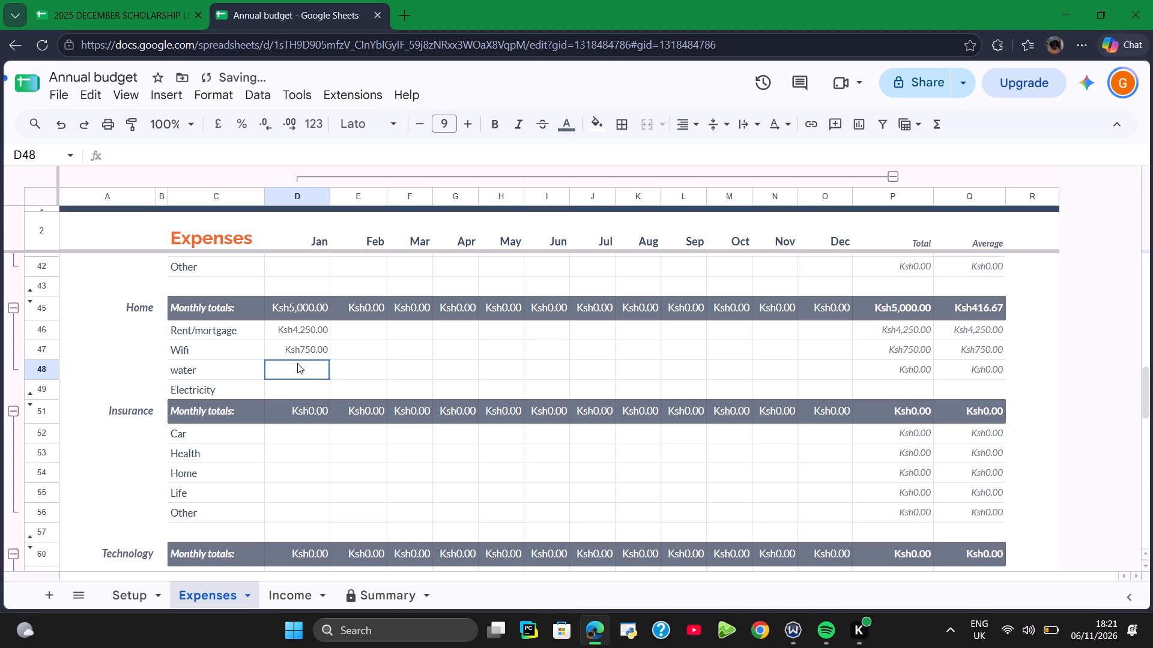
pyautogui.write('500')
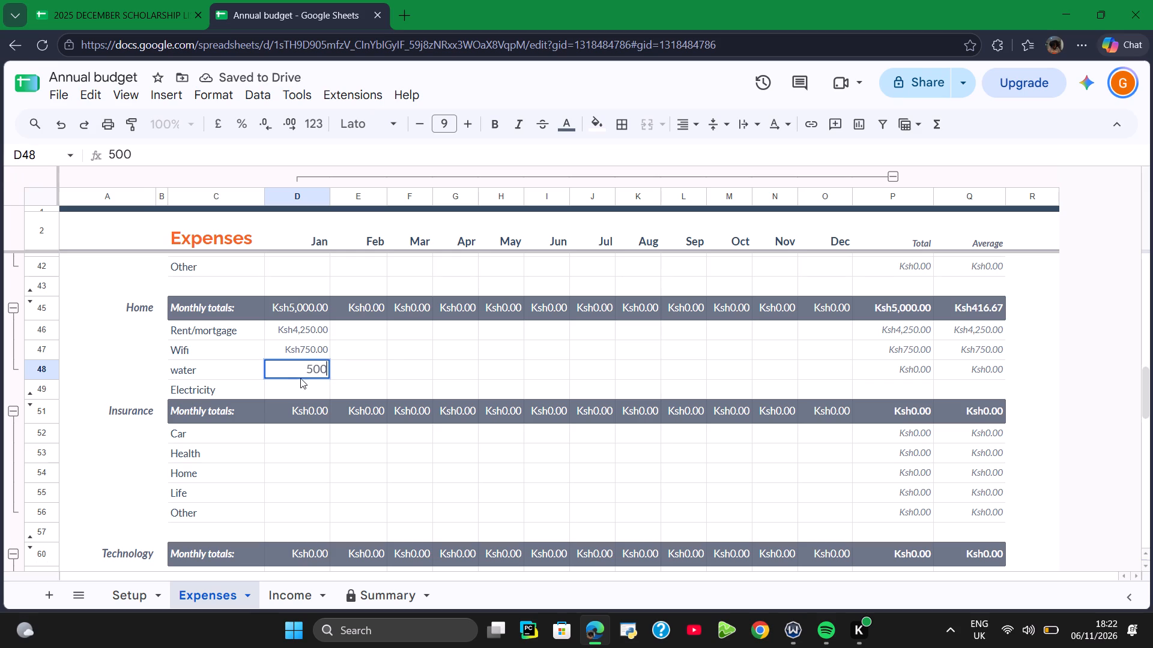
# Enter 400 as the January amount for Electricity in the Home section.
pyautogui.click(296, 382)
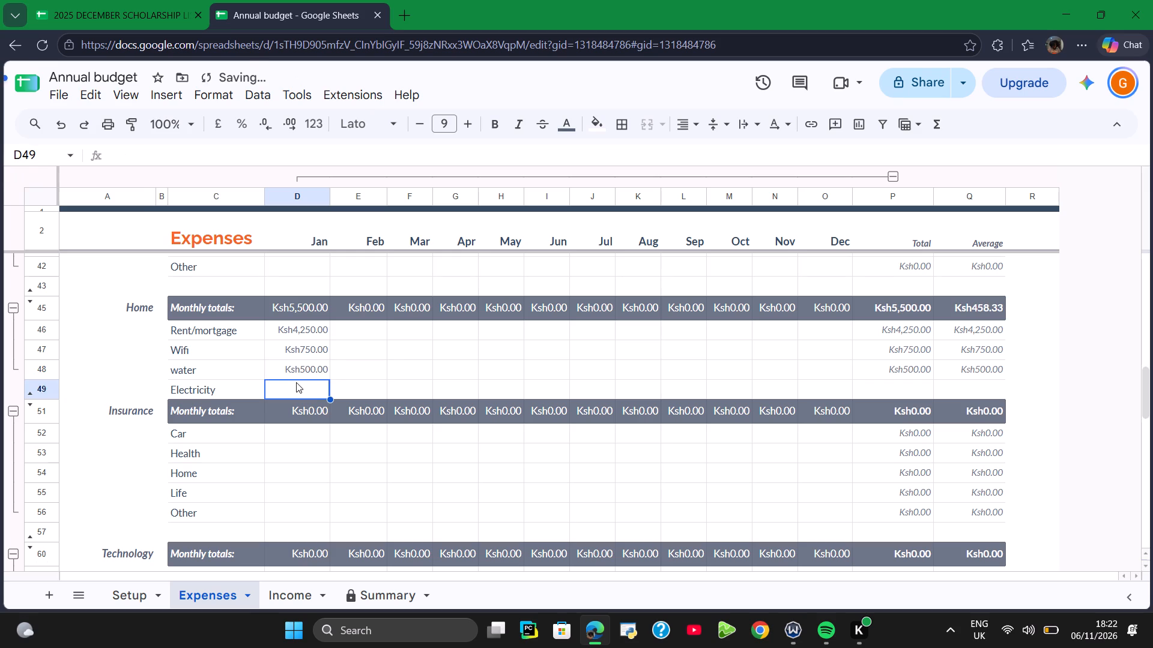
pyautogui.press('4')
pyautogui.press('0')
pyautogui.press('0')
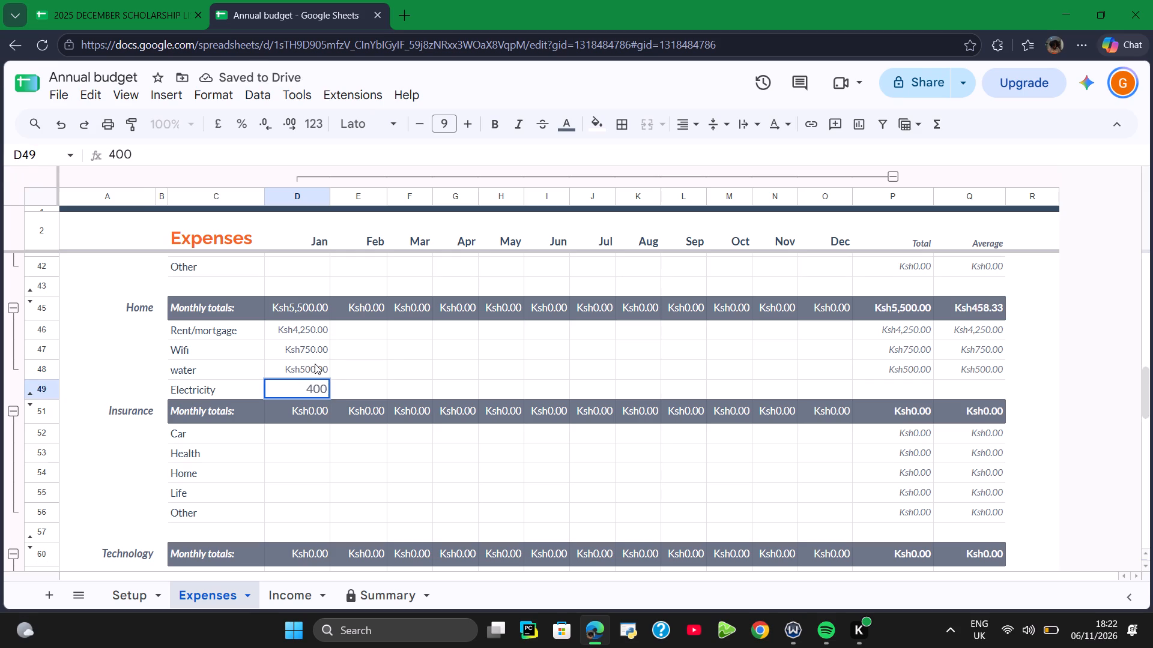
# Clear the January amount for water in the Home section.
pyautogui.click(315, 364)
pyautogui.press('BackSpace')
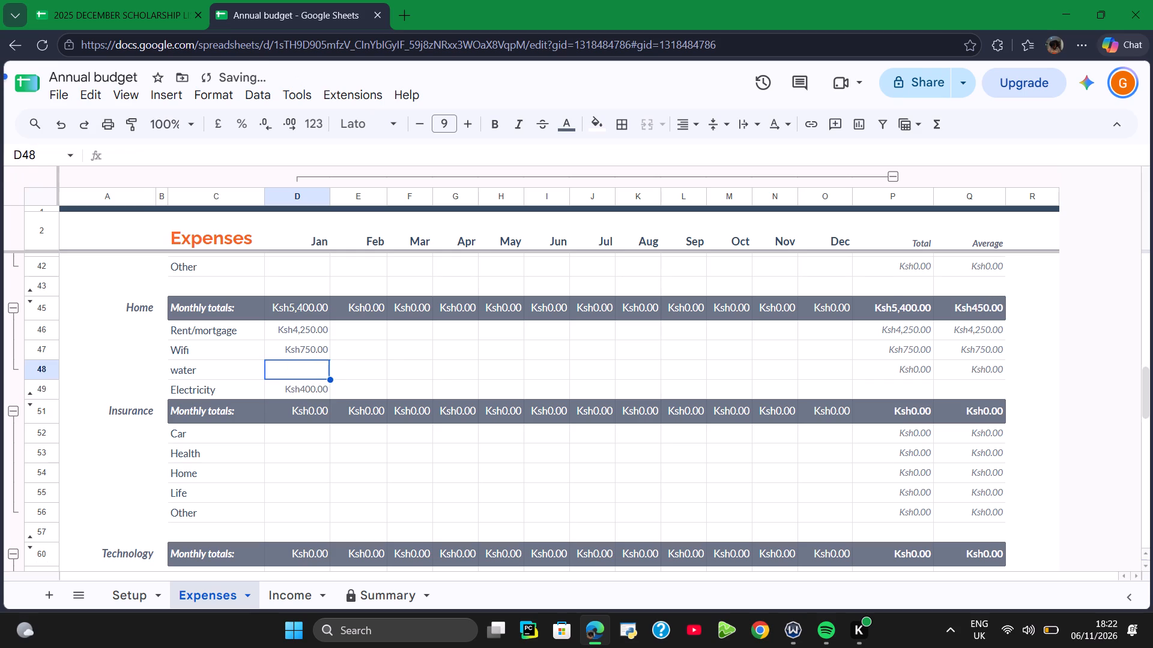
# Enter 250 as the January amount for water in the Home section.
pyautogui.write('250')
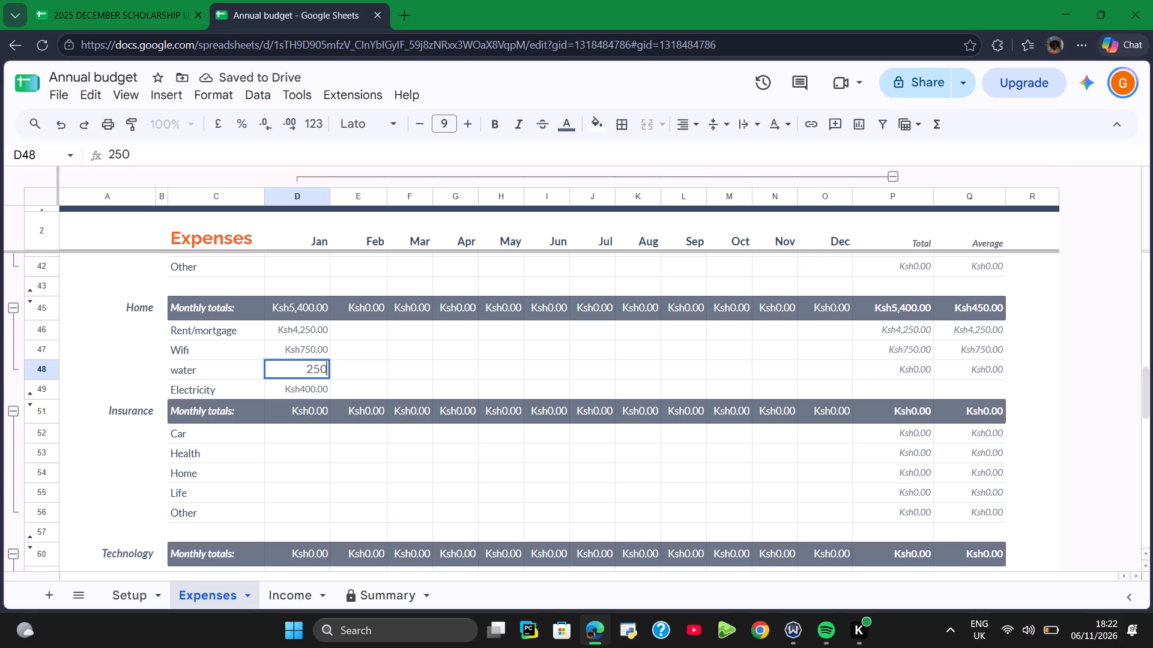
pyautogui.press('Return')
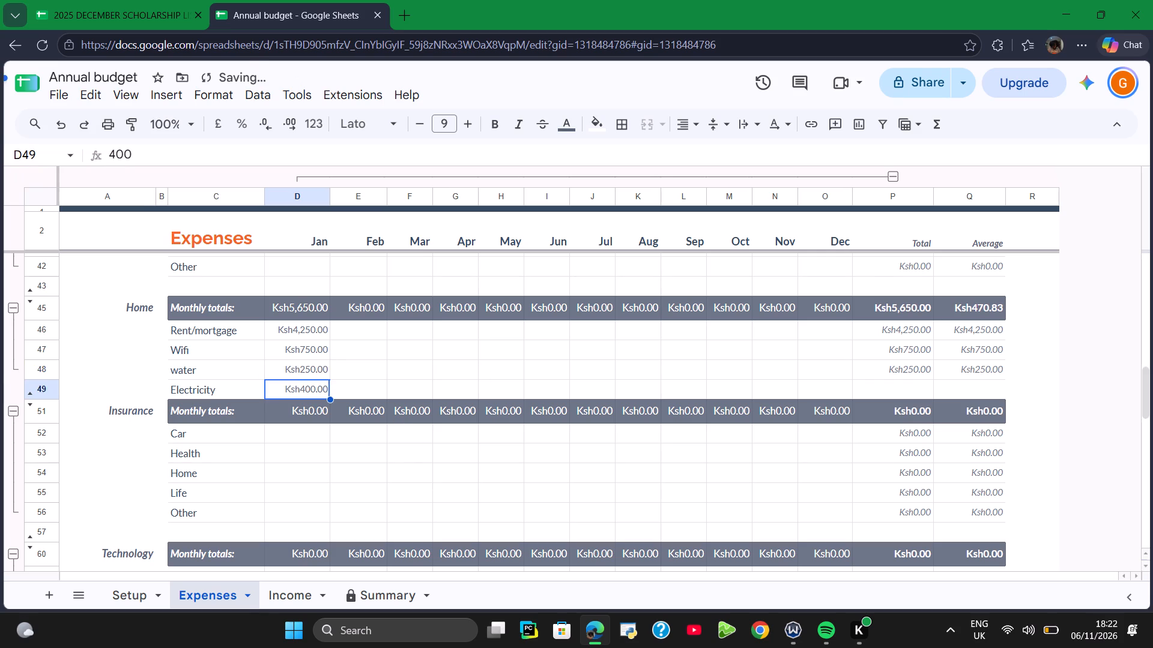
# Clear the Other, Life and Home category names in the Insurance section.
pyautogui.scroll(-1, 144, 467)
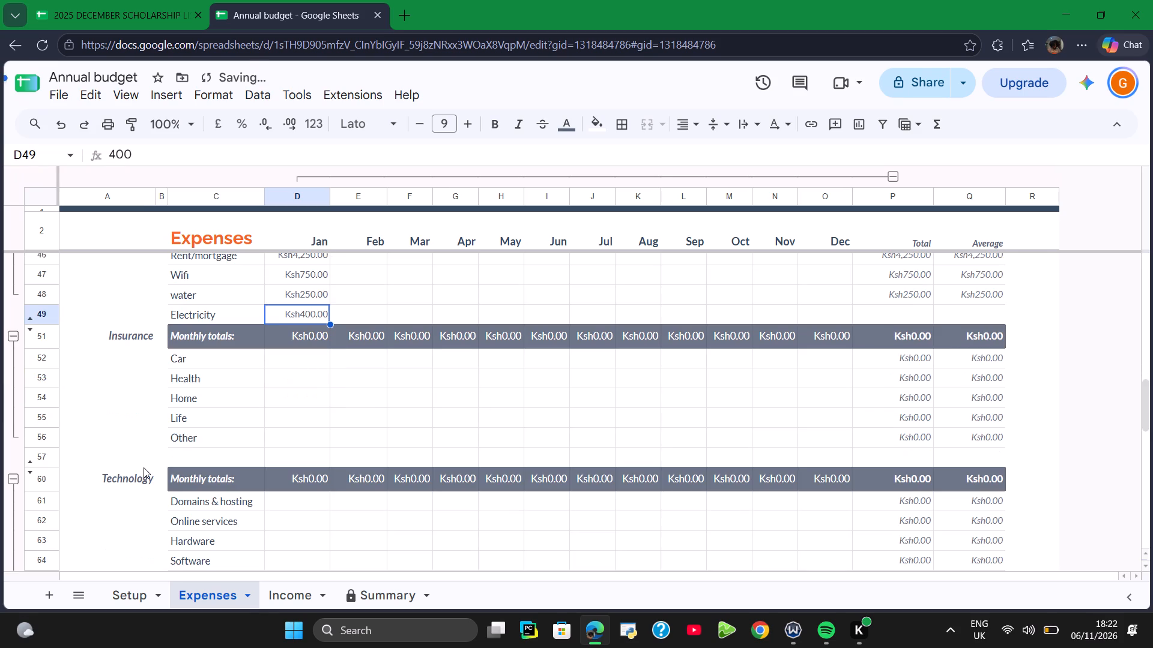
pyautogui.click(204, 440)
pyautogui.press('BackSpace')
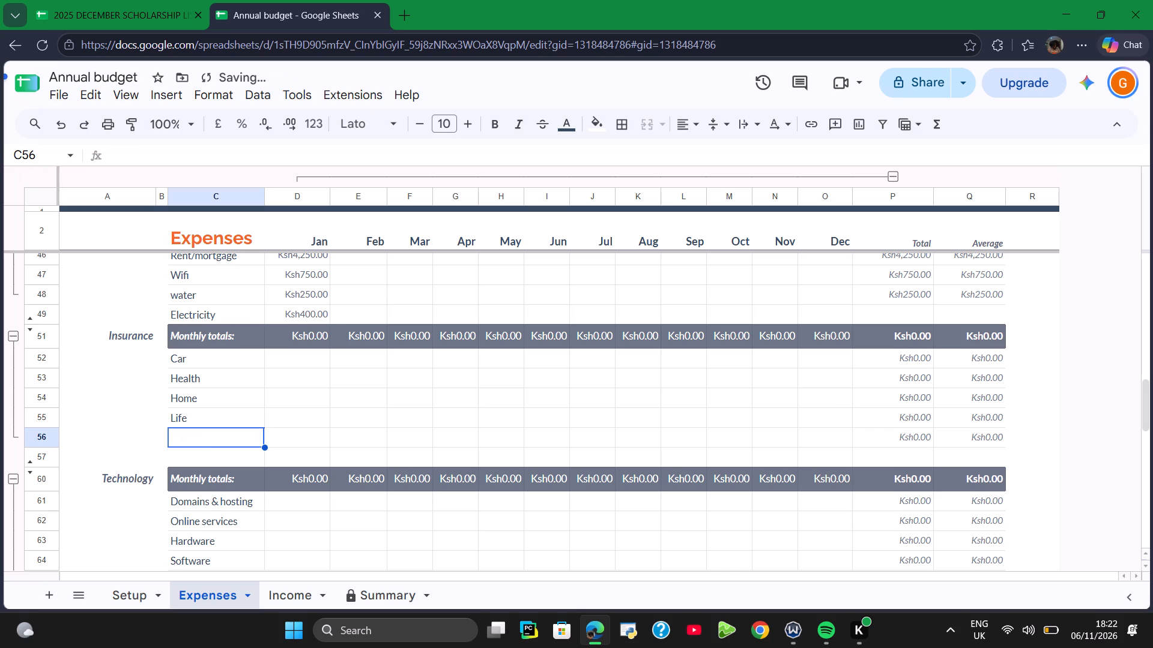
pyautogui.click(208, 409)
pyautogui.click(205, 415)
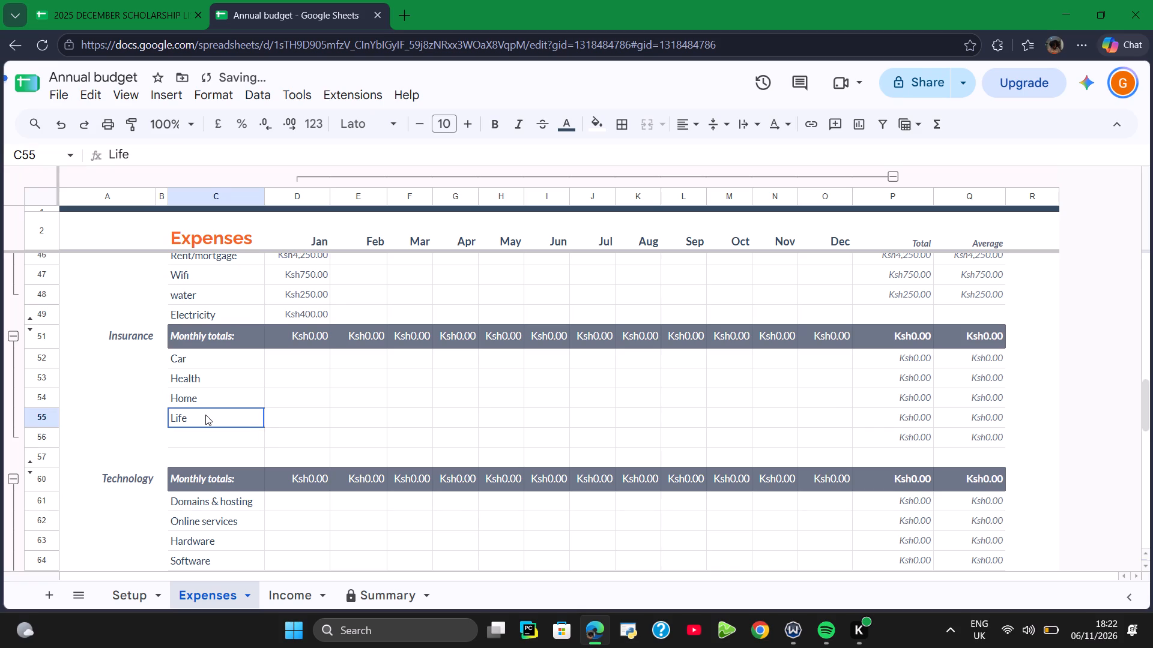
pyautogui.press('BackSpace')
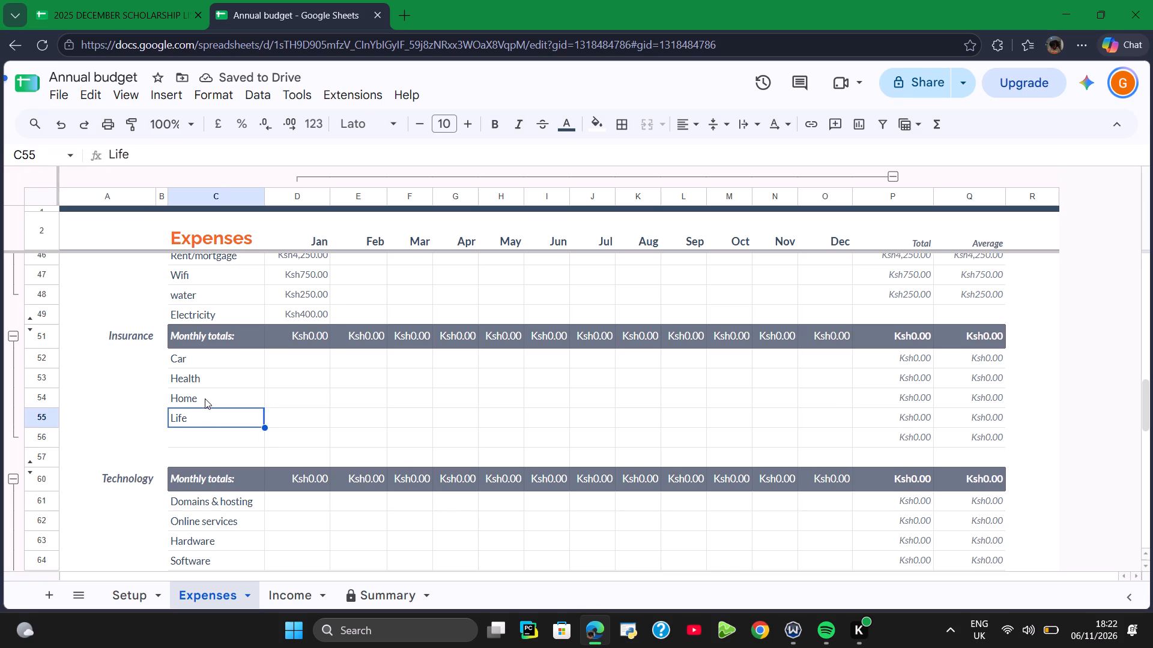
pyautogui.click(200, 396)
pyautogui.press('BackSpace')
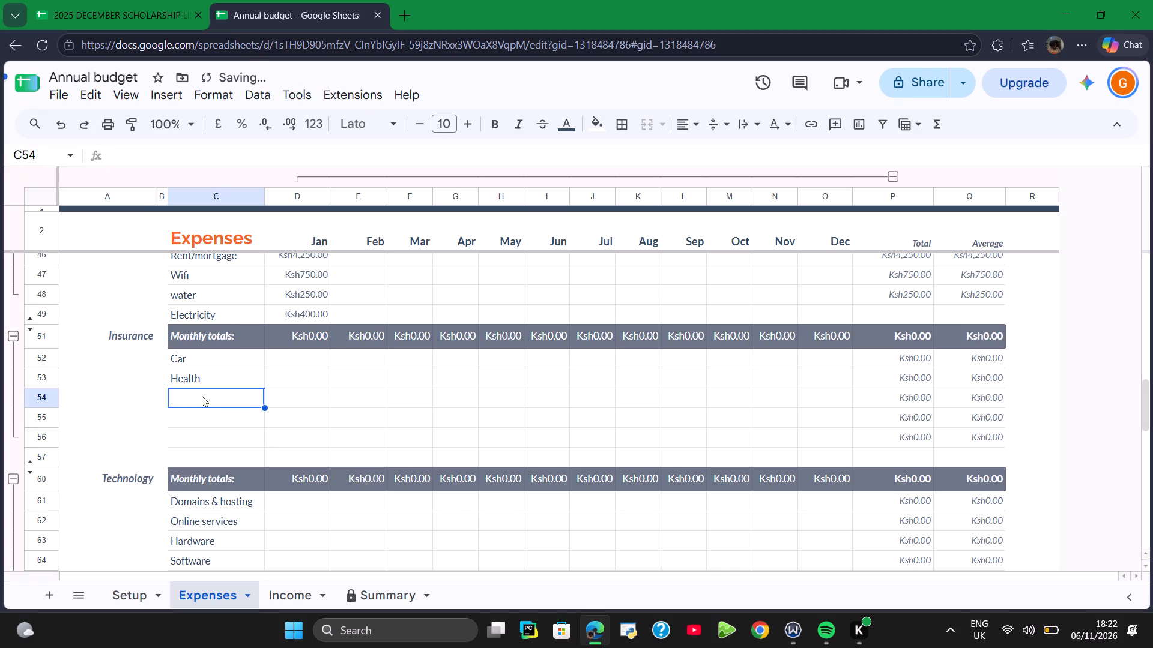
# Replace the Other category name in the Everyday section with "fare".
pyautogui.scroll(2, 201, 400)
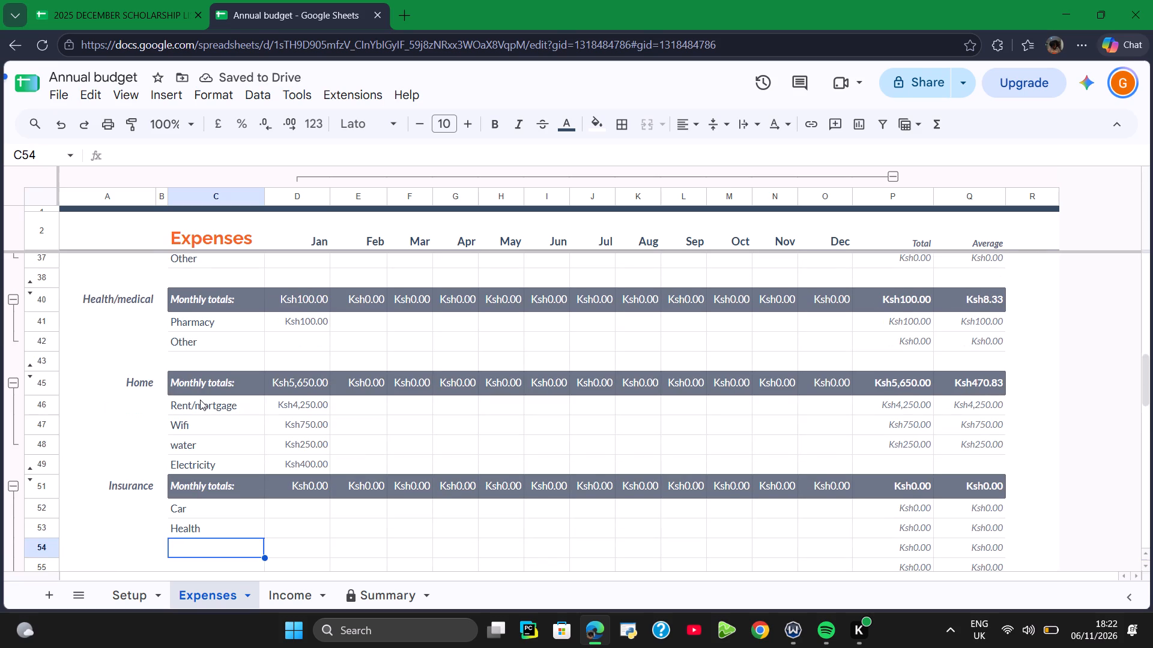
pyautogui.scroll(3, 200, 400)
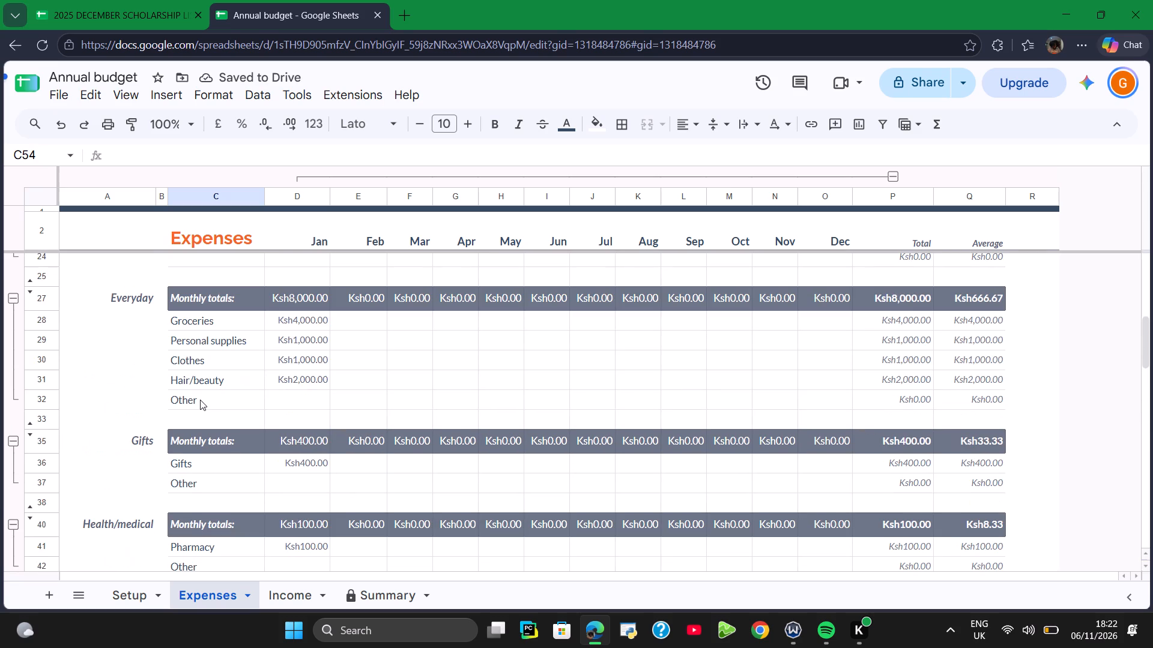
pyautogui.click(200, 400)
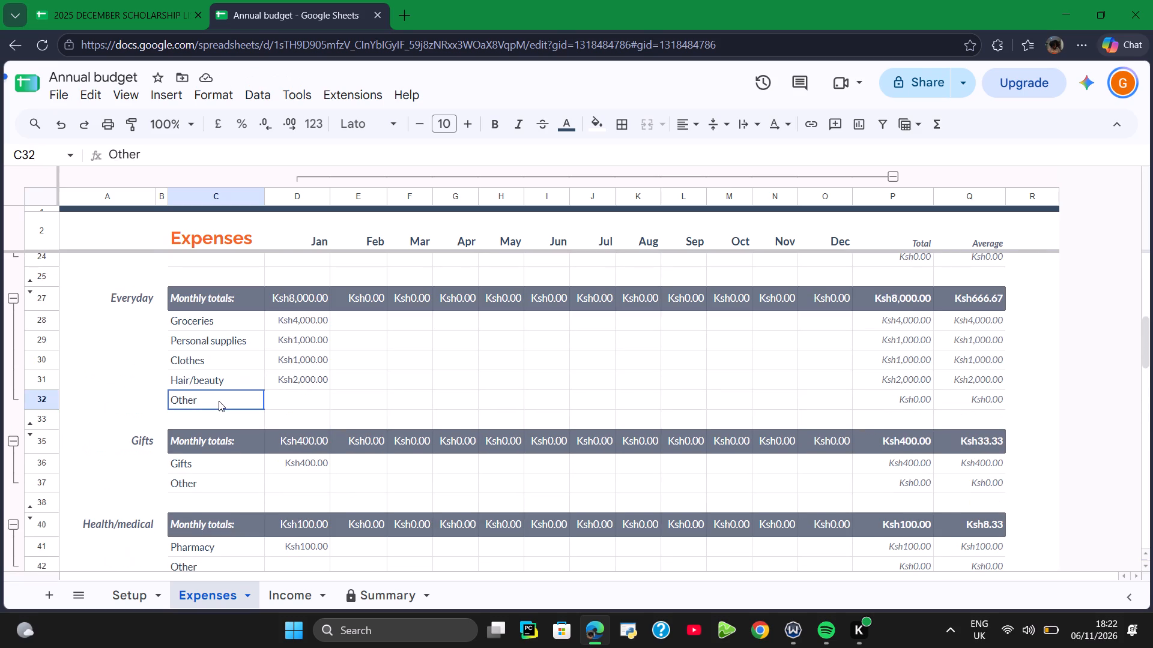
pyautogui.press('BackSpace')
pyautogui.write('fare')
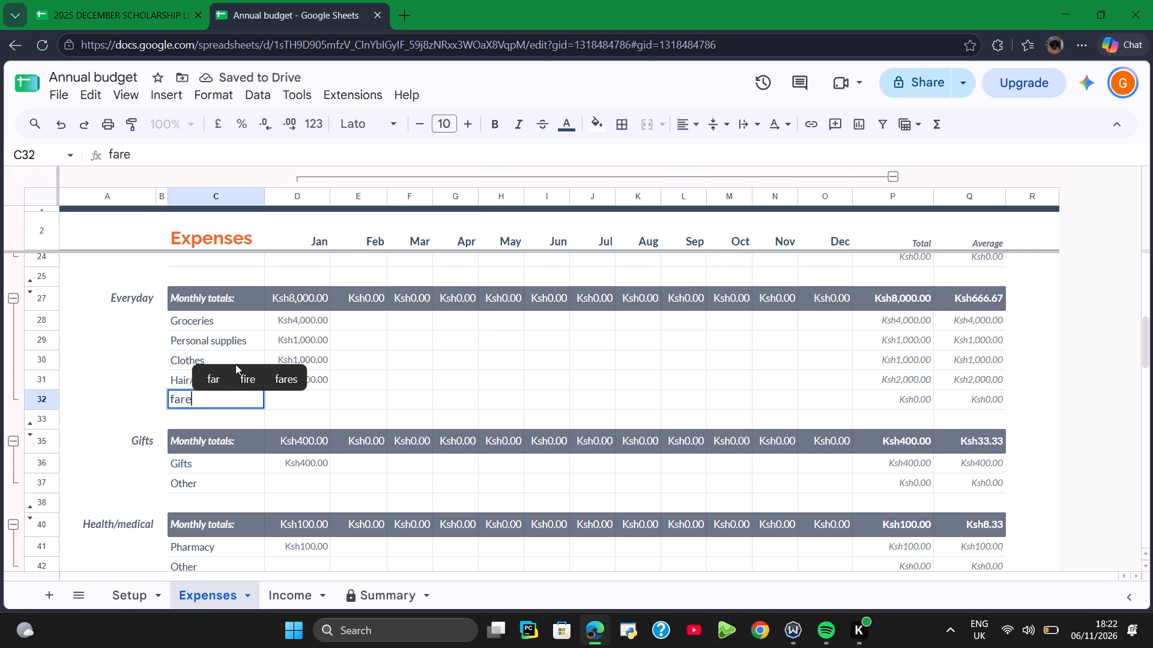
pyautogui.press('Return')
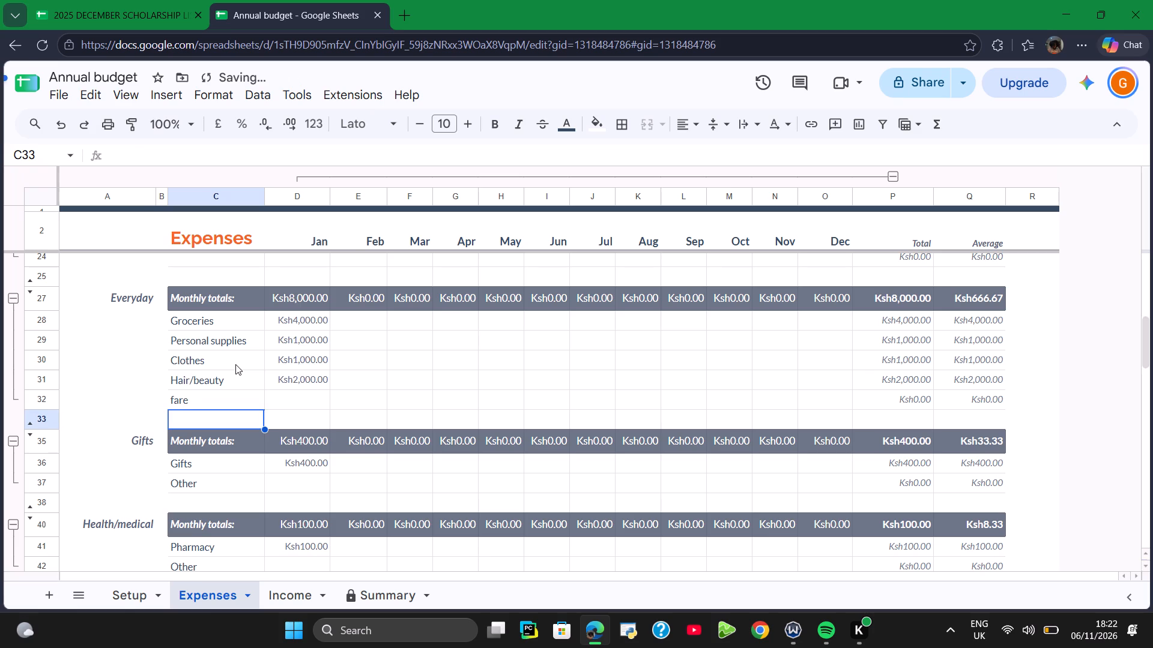
# Clear the last category name in the Everyday section and re-enter it capitalised as "Fare".
pyautogui.click(223, 396)
pyautogui.press('BackSpace')
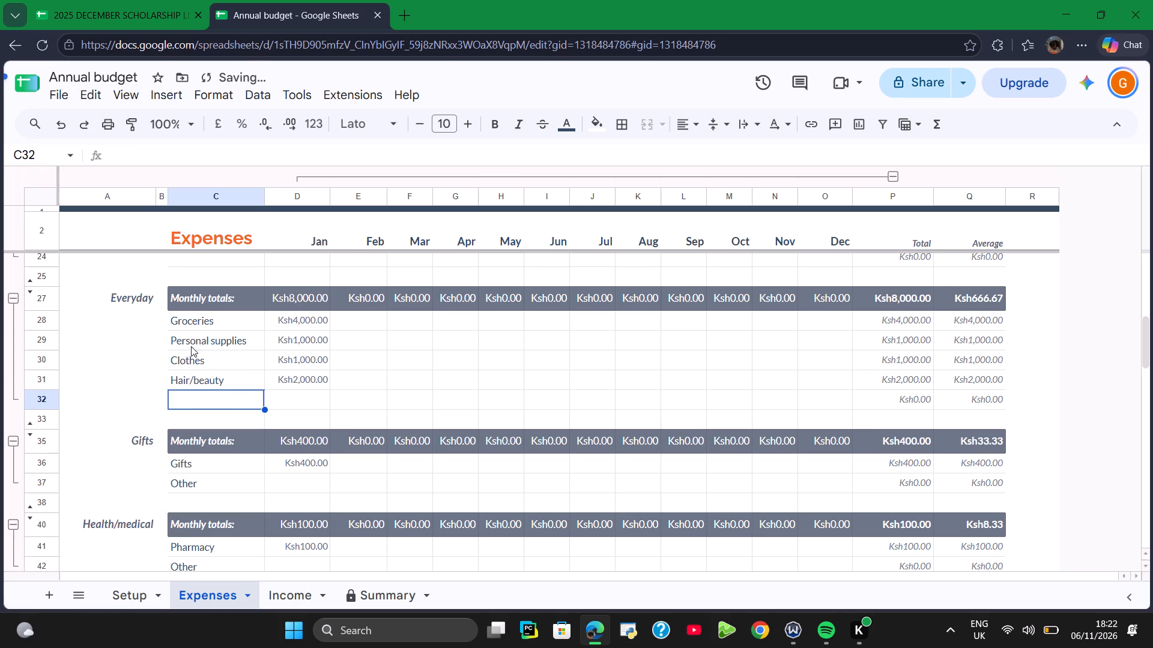
pyautogui.click(138, 155)
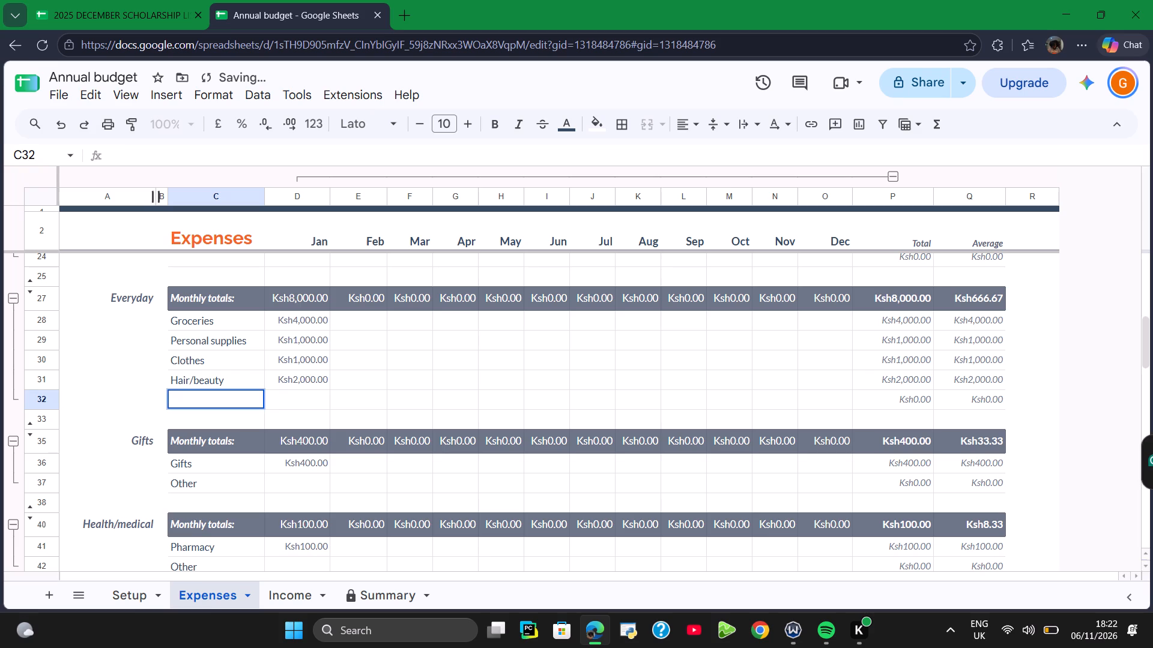
pyautogui.press('f')
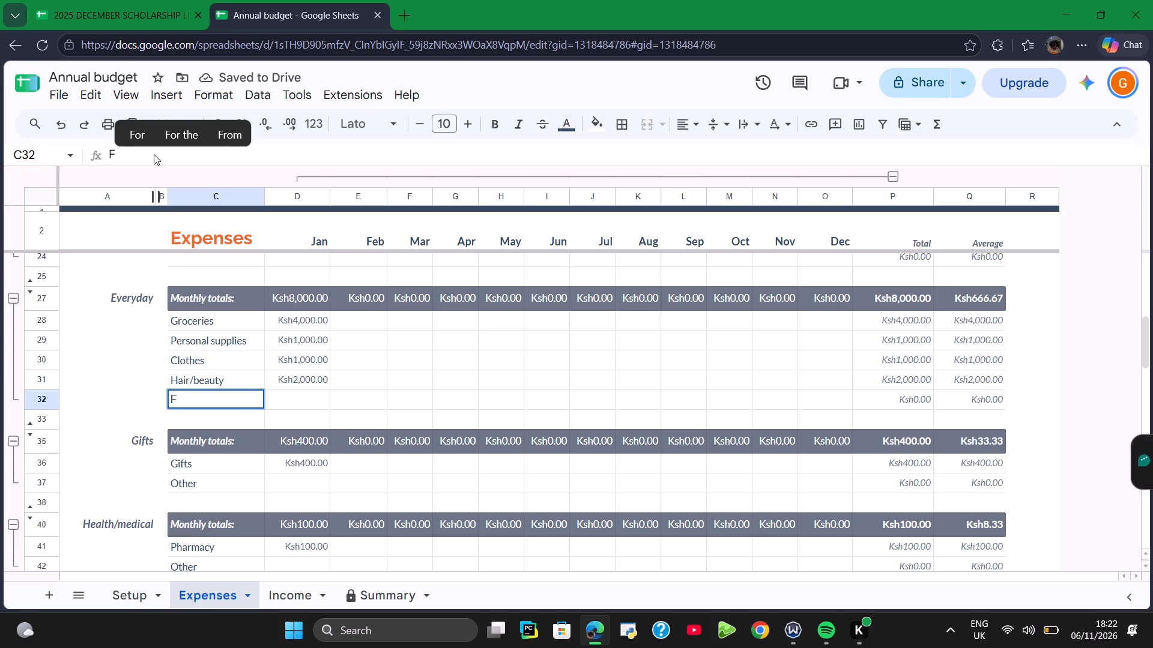
pyautogui.write('ere')
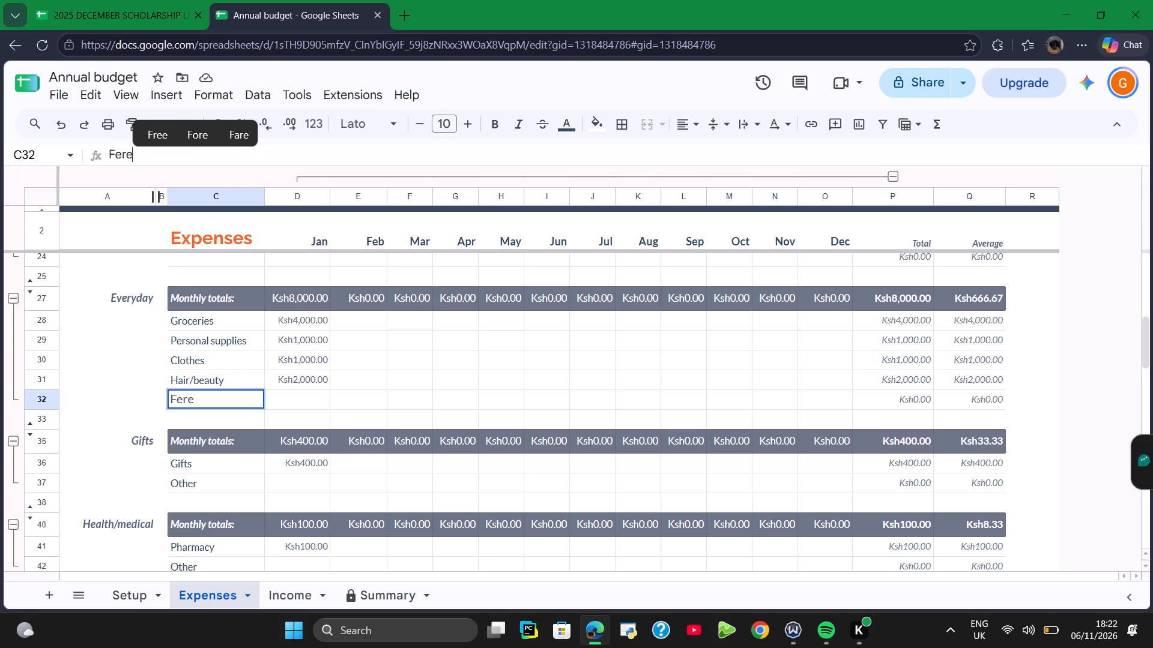
pyautogui.press('BackSpace')
pyautogui.press('BackSpace')
pyautogui.press('BackSpace')
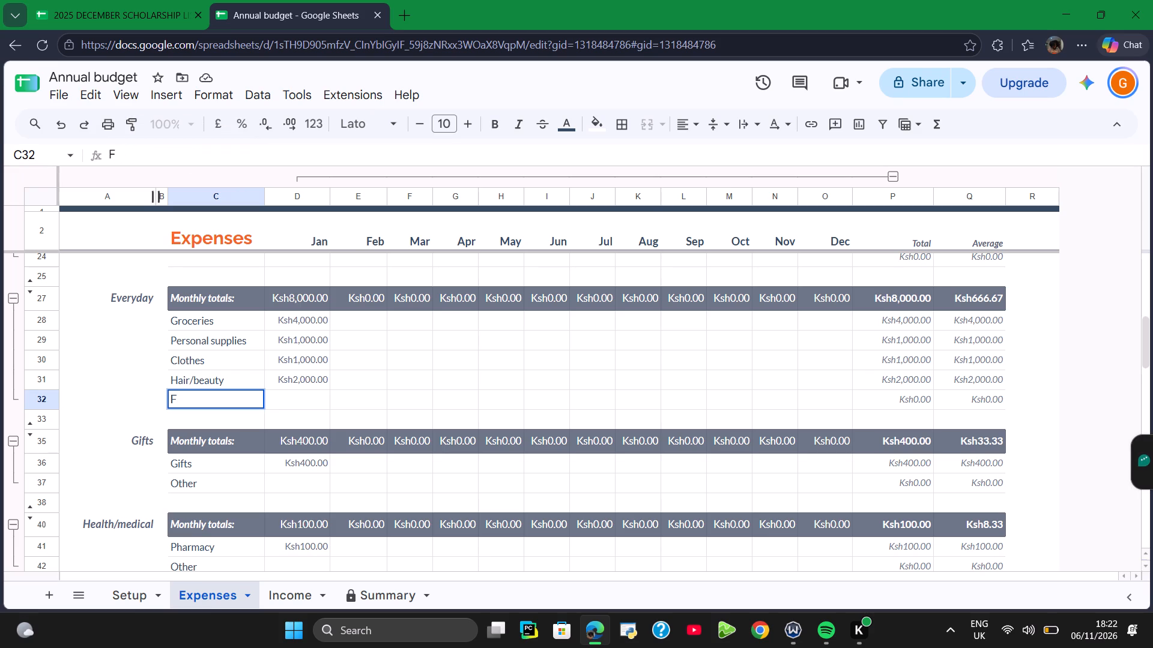
pyautogui.write('are')
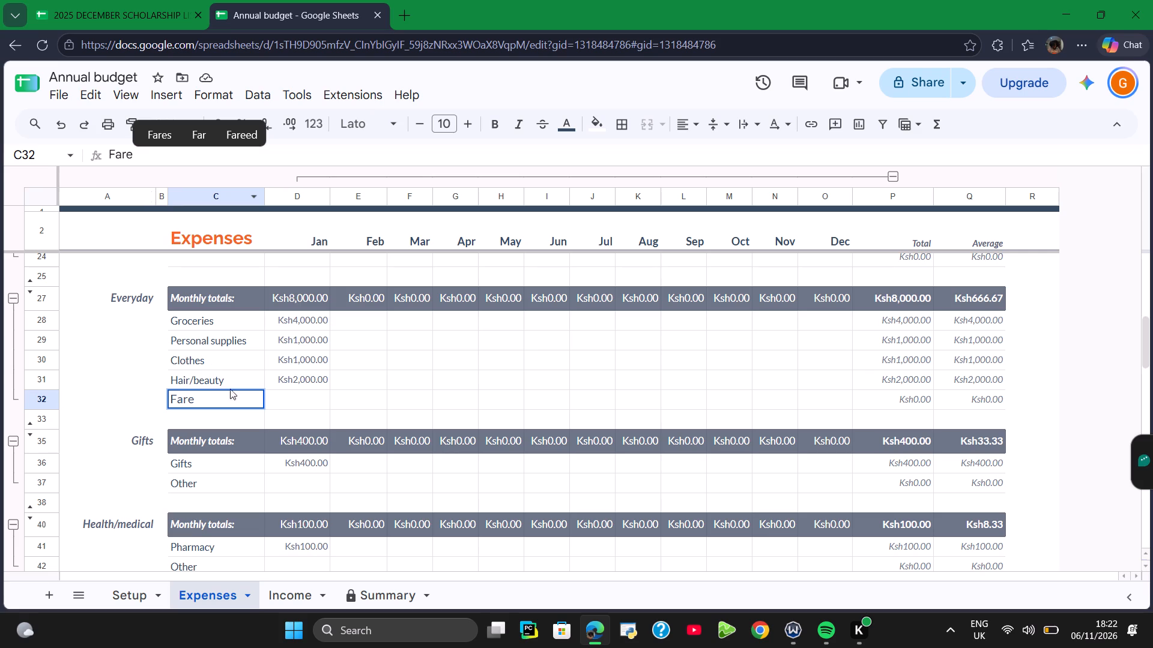
# Enter 2000 as the January amount for Fare in the Everyday section.
pyautogui.click(279, 395)
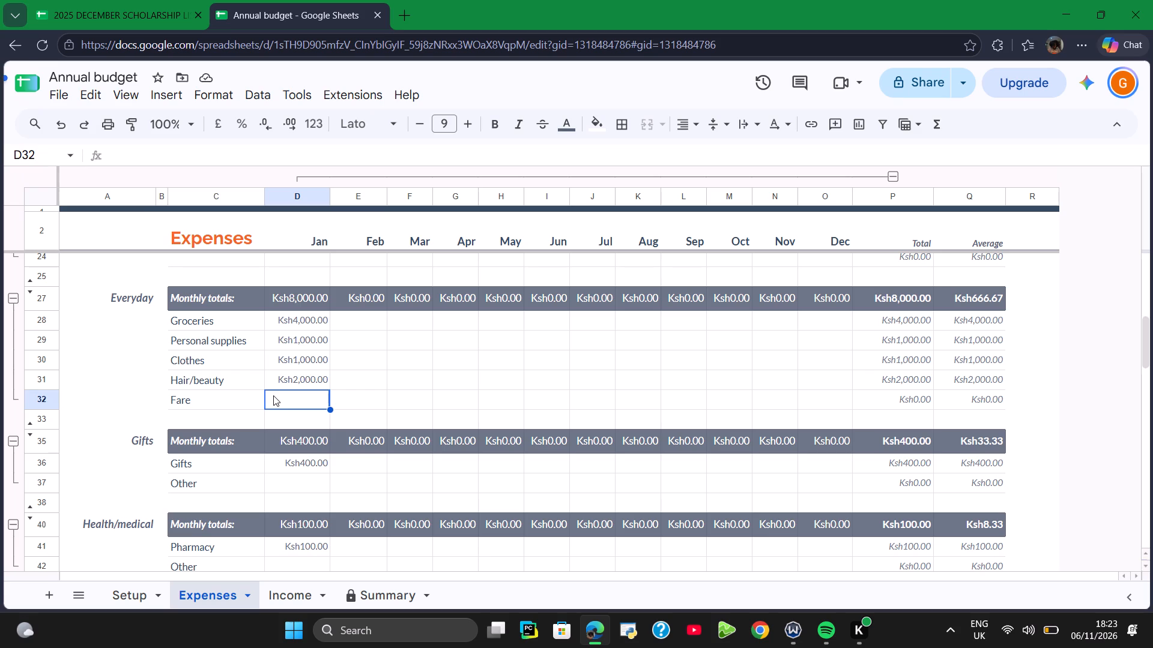
pyautogui.press('2')
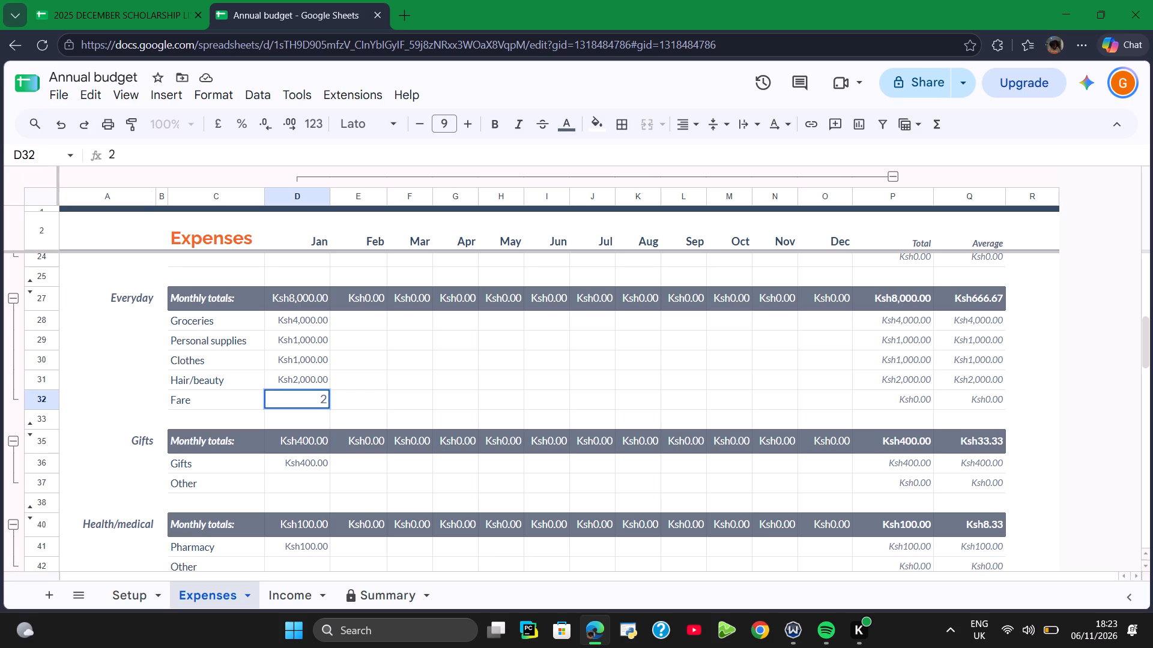
pyautogui.write('000')
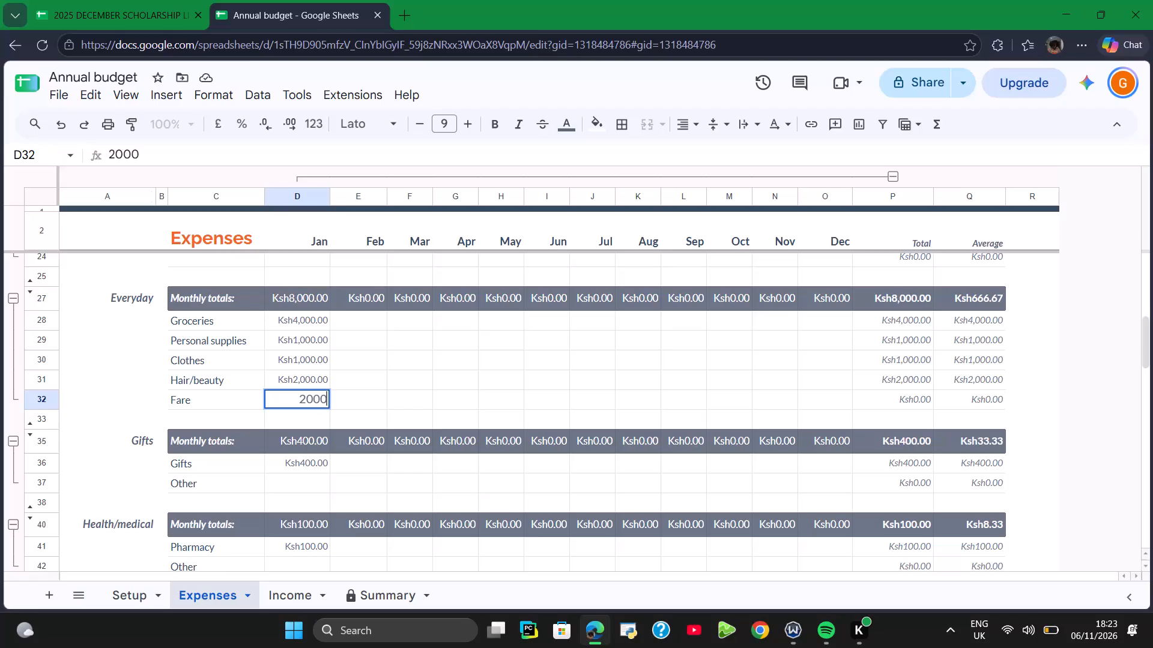
pyautogui.press('Return')
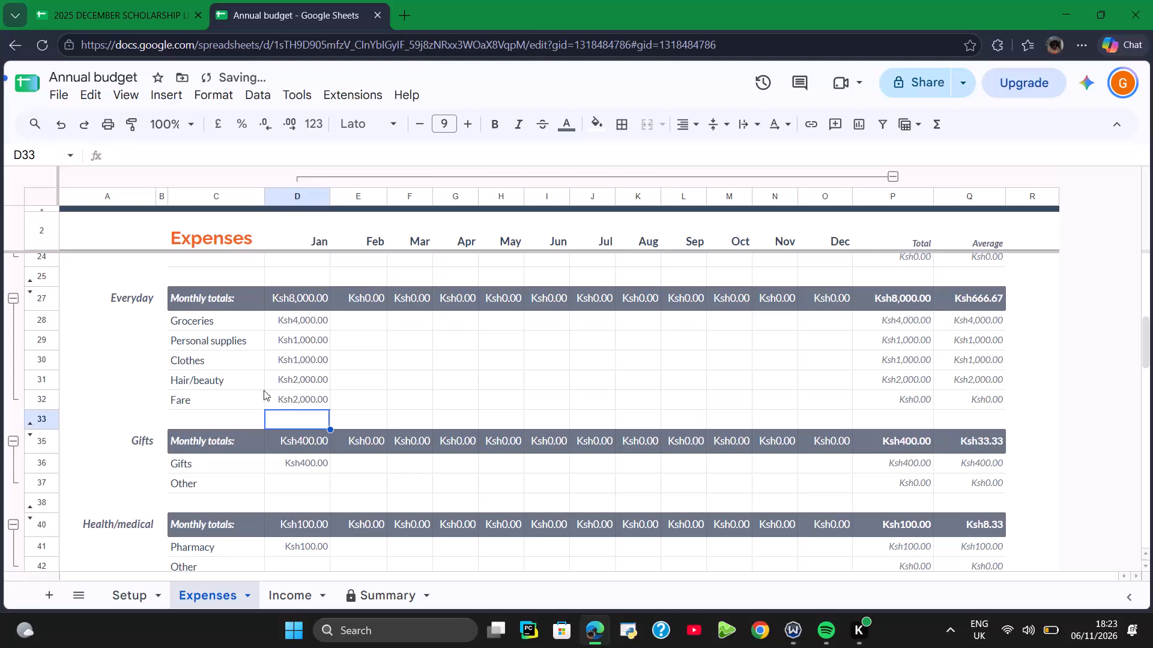
# Delete the Car row from the Insurance section.
pyautogui.scroll(-1, 333, 423)
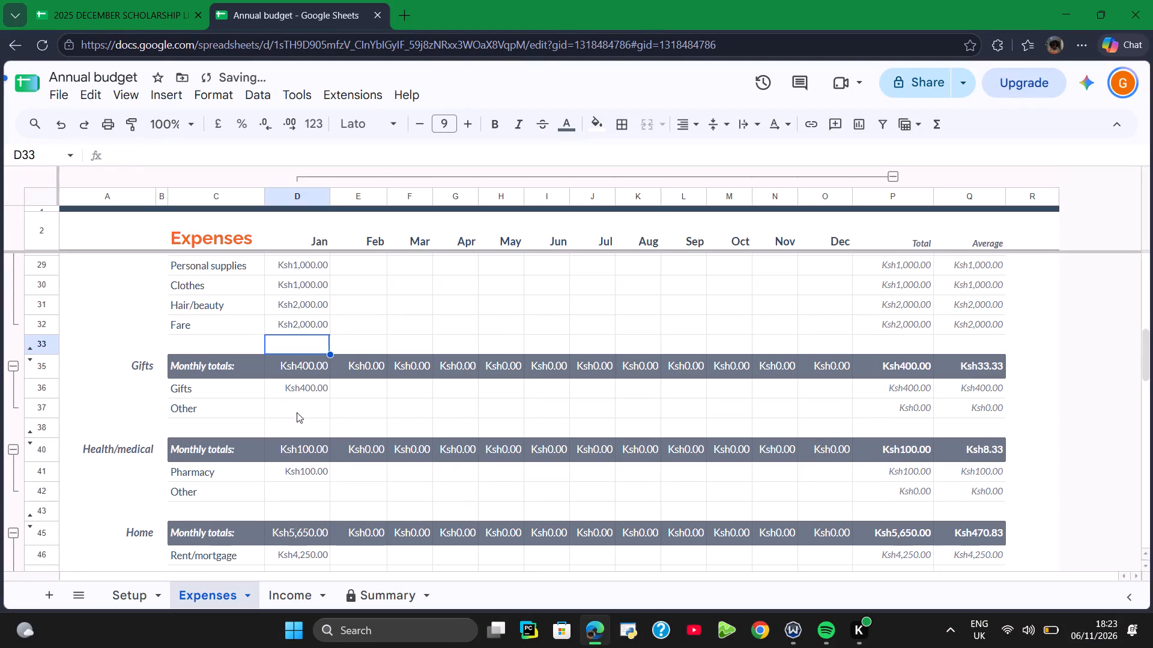
pyautogui.click(292, 404)
pyautogui.scroll(-1, 300, 497)
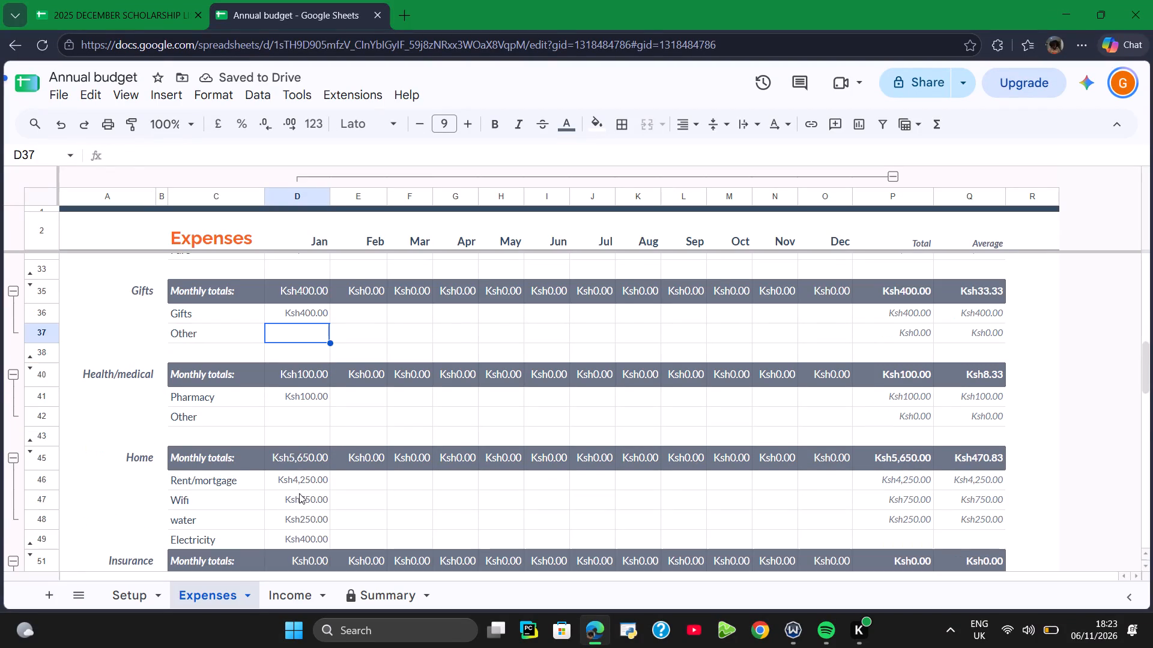
pyautogui.scroll(-3, 297, 486)
pyautogui.click(294, 359)
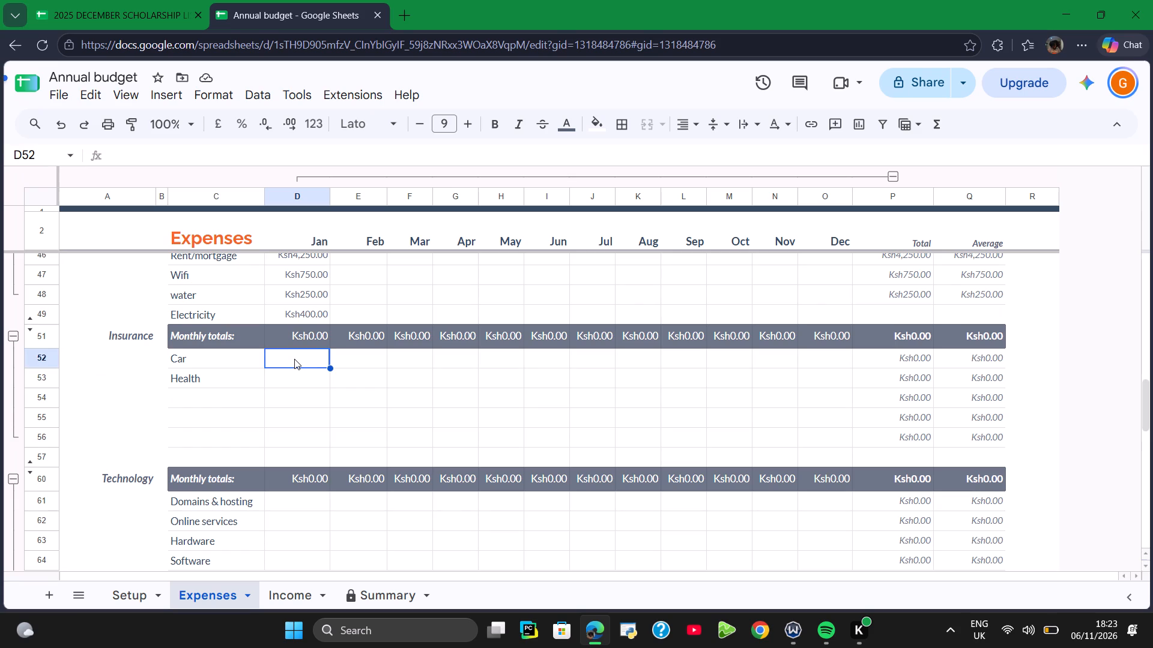
pyautogui.click(208, 361)
pyautogui.rightClick(215, 358)
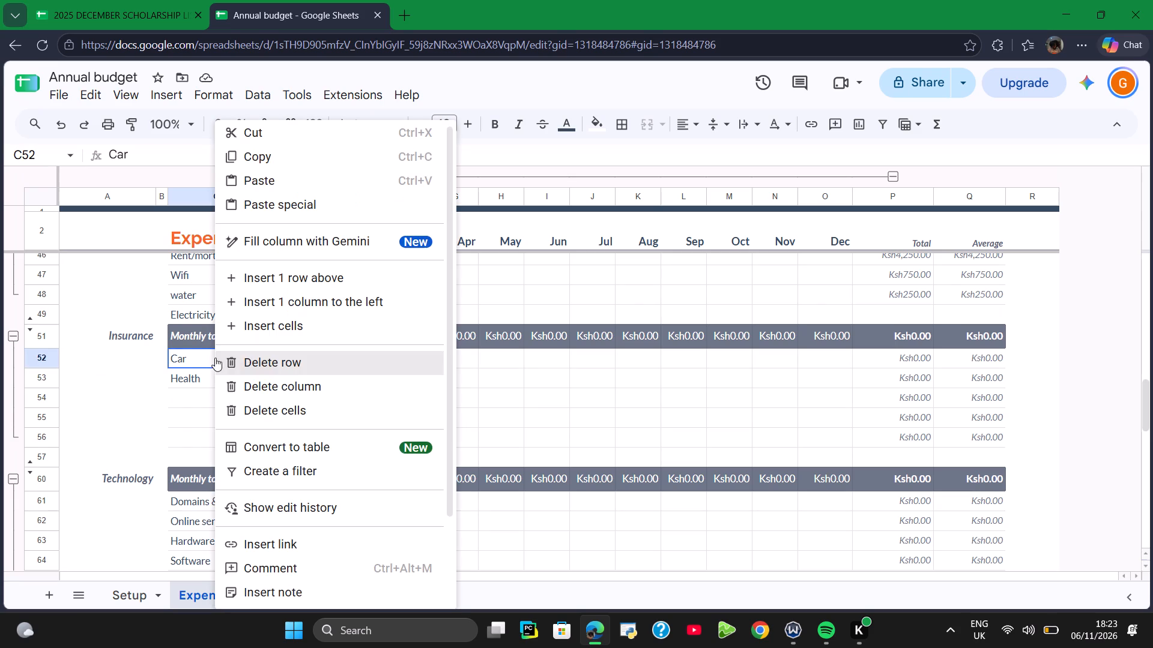
pyautogui.click(318, 359)
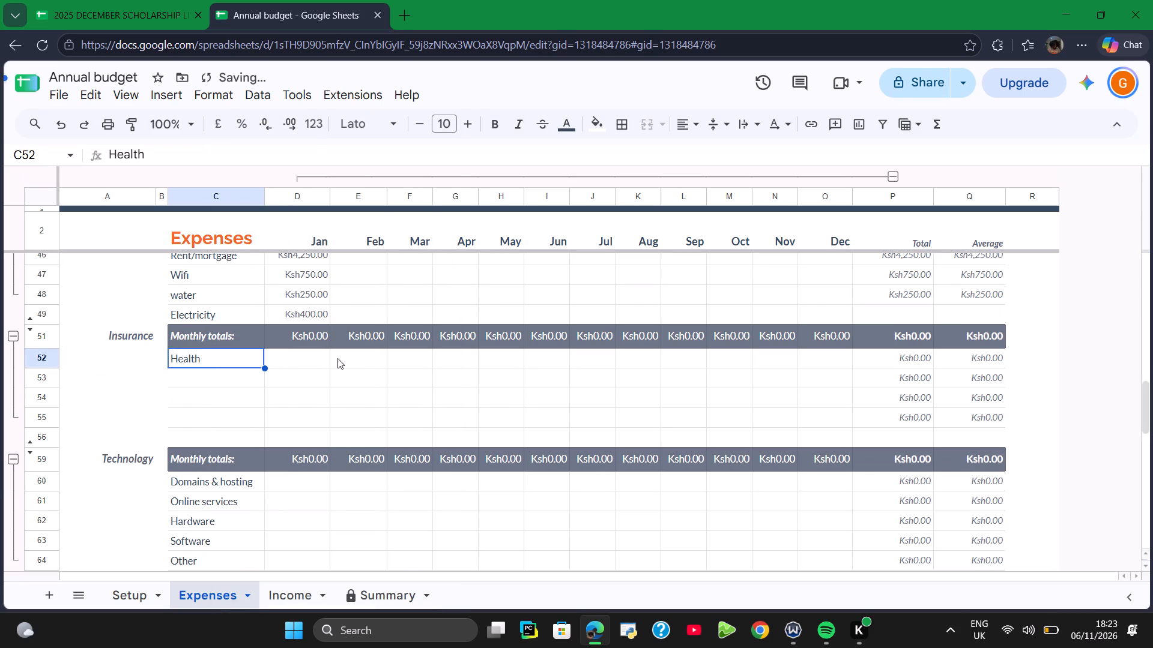
# Delete the blank category rows below Health in the Insurance section.
pyautogui.click(306, 362)
pyautogui.click(230, 377)
pyautogui.rightClick(229, 377)
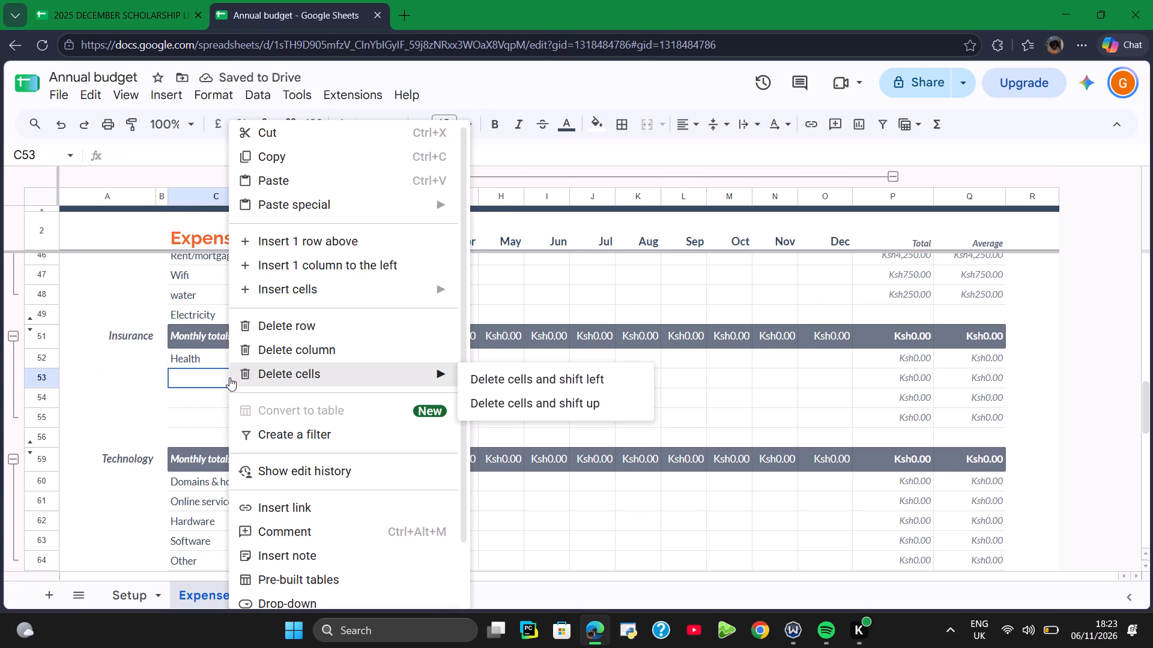
pyautogui.click(308, 320)
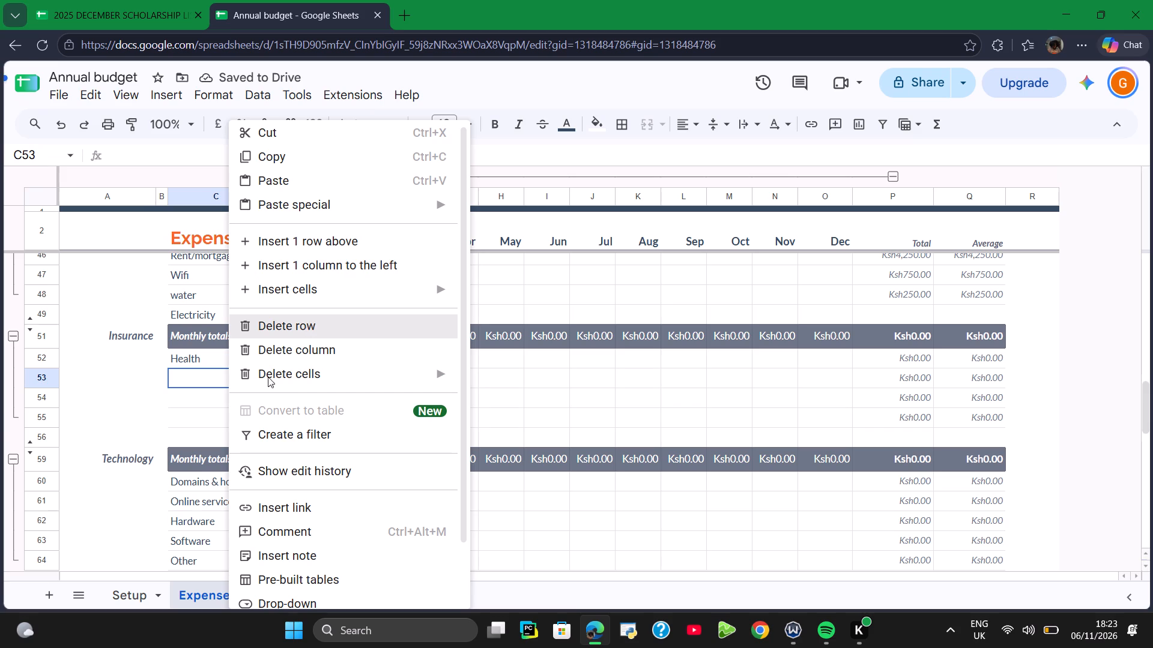
pyautogui.rightClick(237, 374)
pyautogui.click(291, 328)
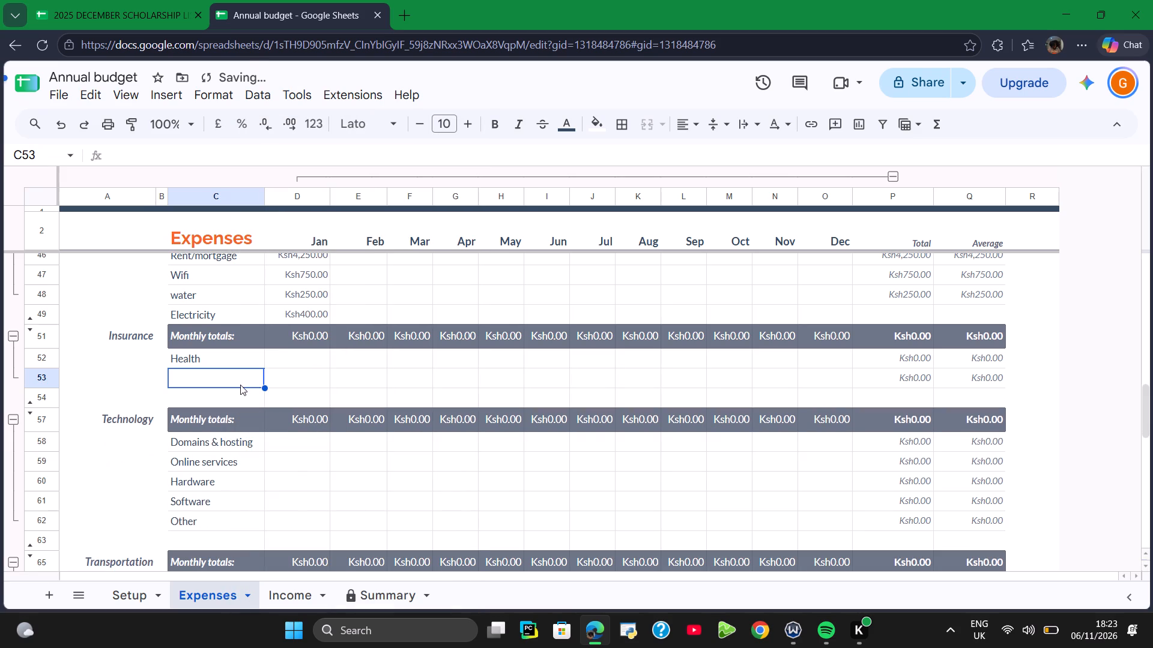
pyautogui.rightClick(240, 385)
pyautogui.click(293, 326)
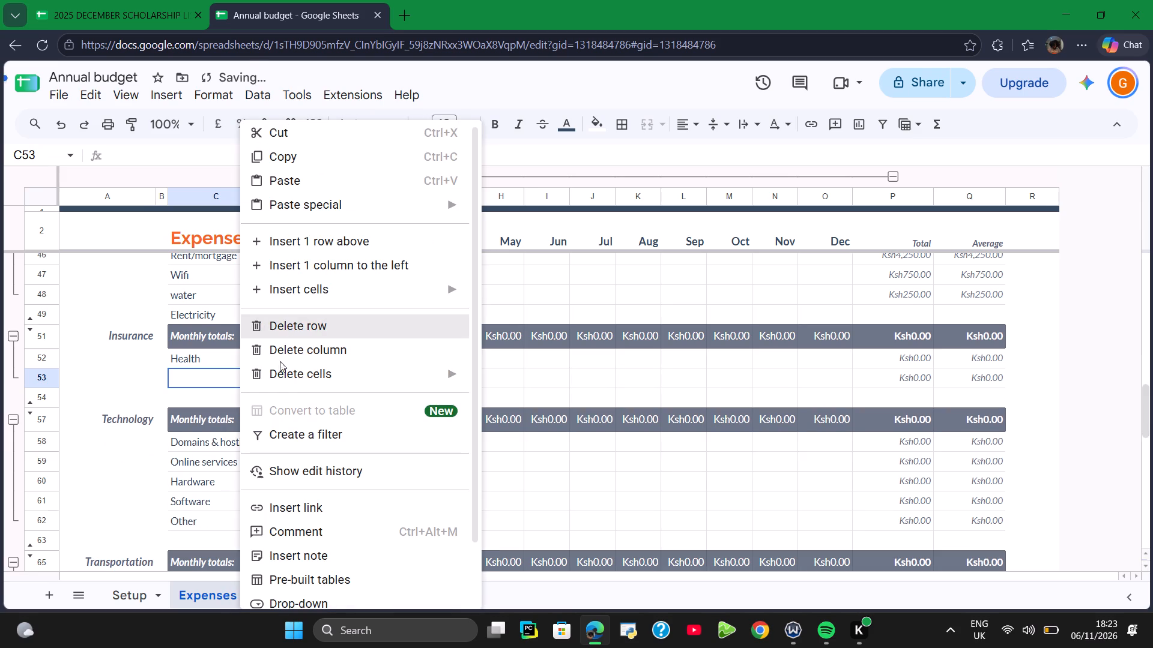
pyautogui.click(313, 350)
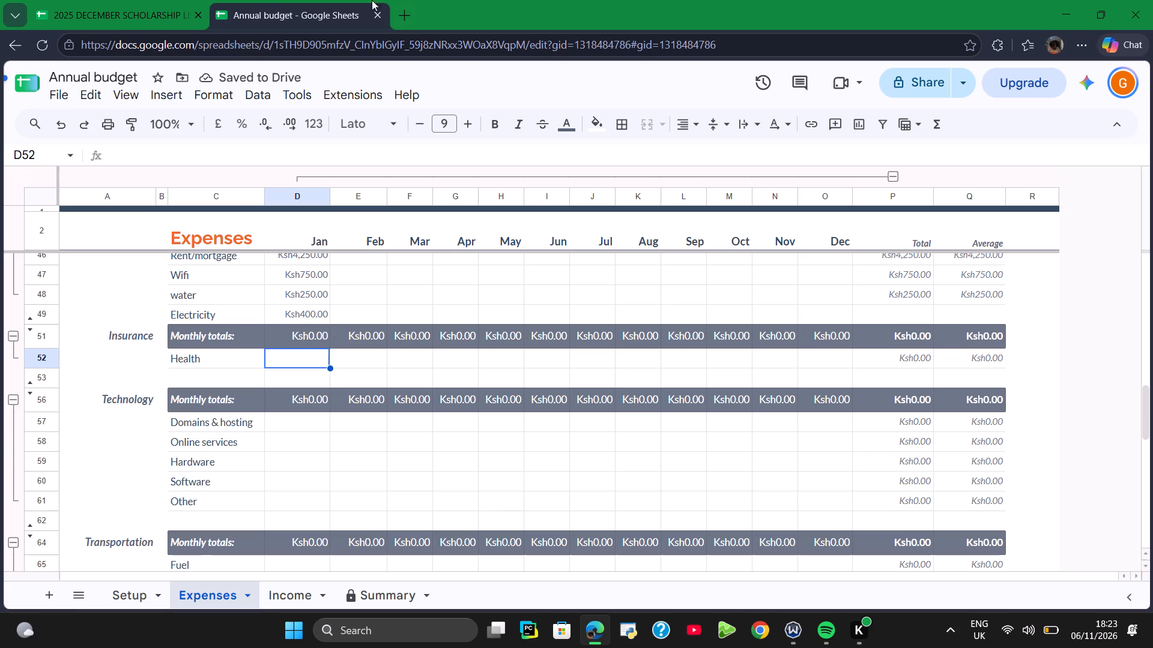
# Review the categories and January amounts in the sections above Insurance on the Expenses sheet.
pyautogui.scroll(4, 244, 479)
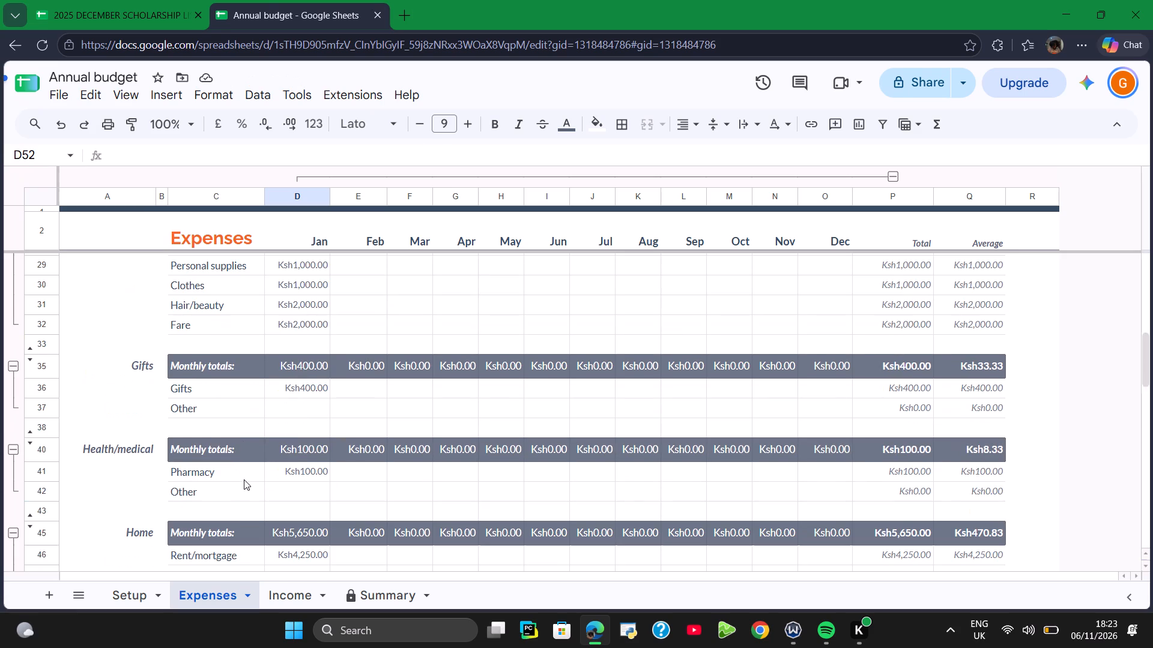
pyautogui.scroll(1, 243, 479)
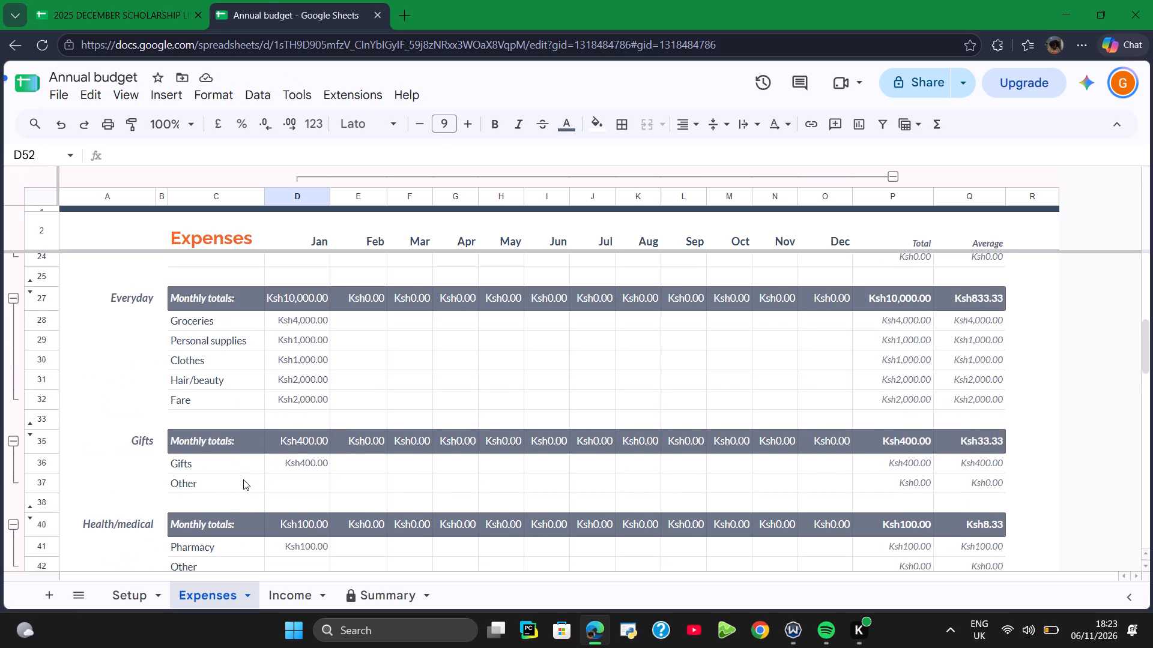
pyautogui.scroll(2, 241, 479)
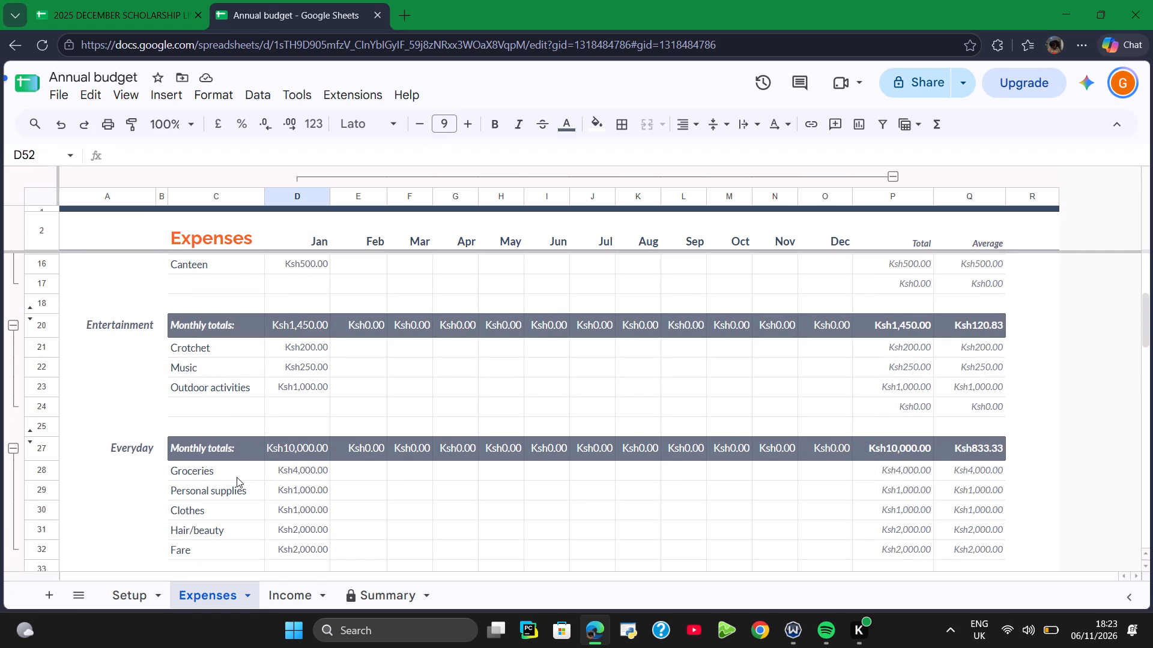
pyautogui.scroll(-7, 237, 472)
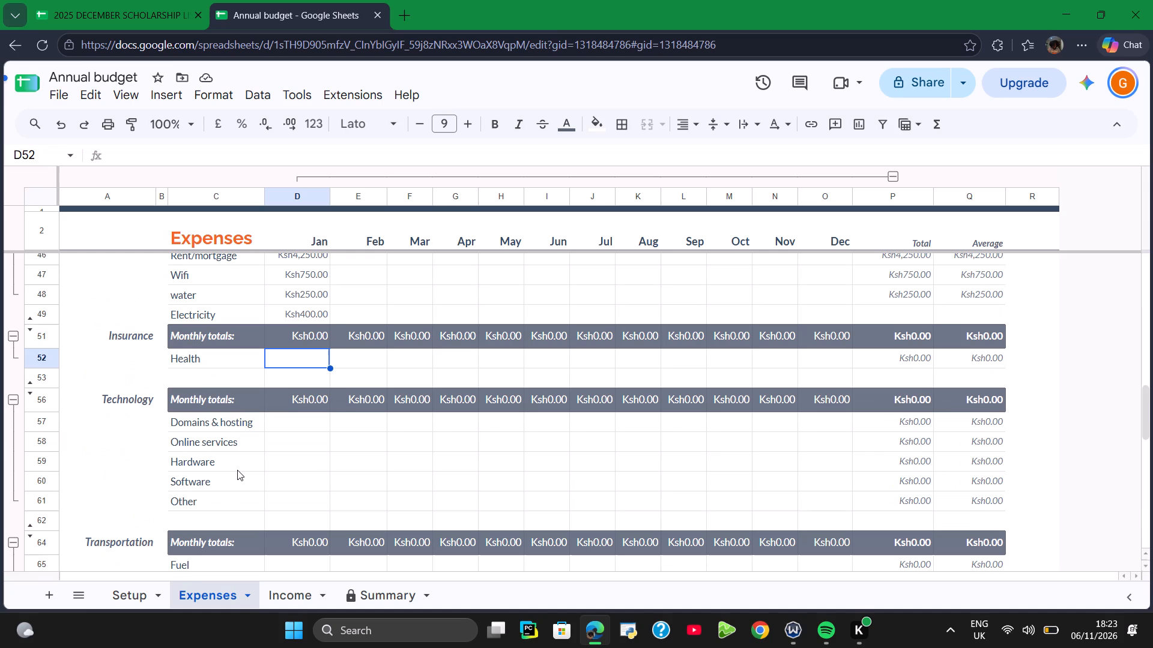
# Delete the whole Technology section, rows 56 to 61, including its monthly totals row and all its categories.
pyautogui.click(220, 428)
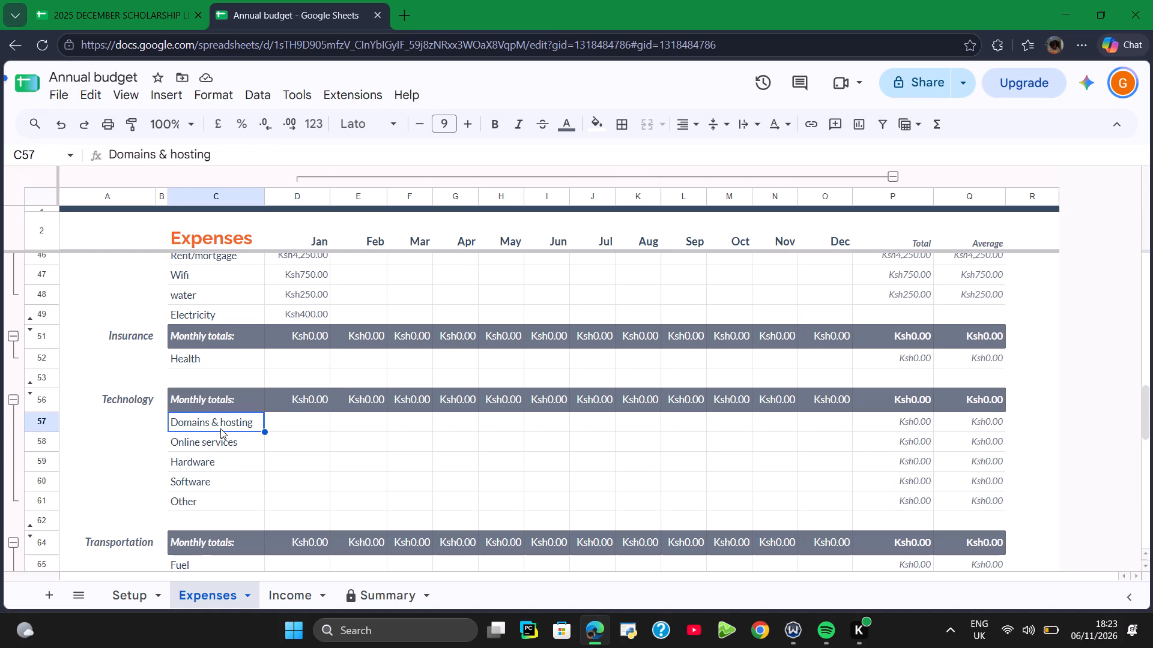
pyautogui.moveTo(90, 394); pyautogui.dragTo(96, 394)
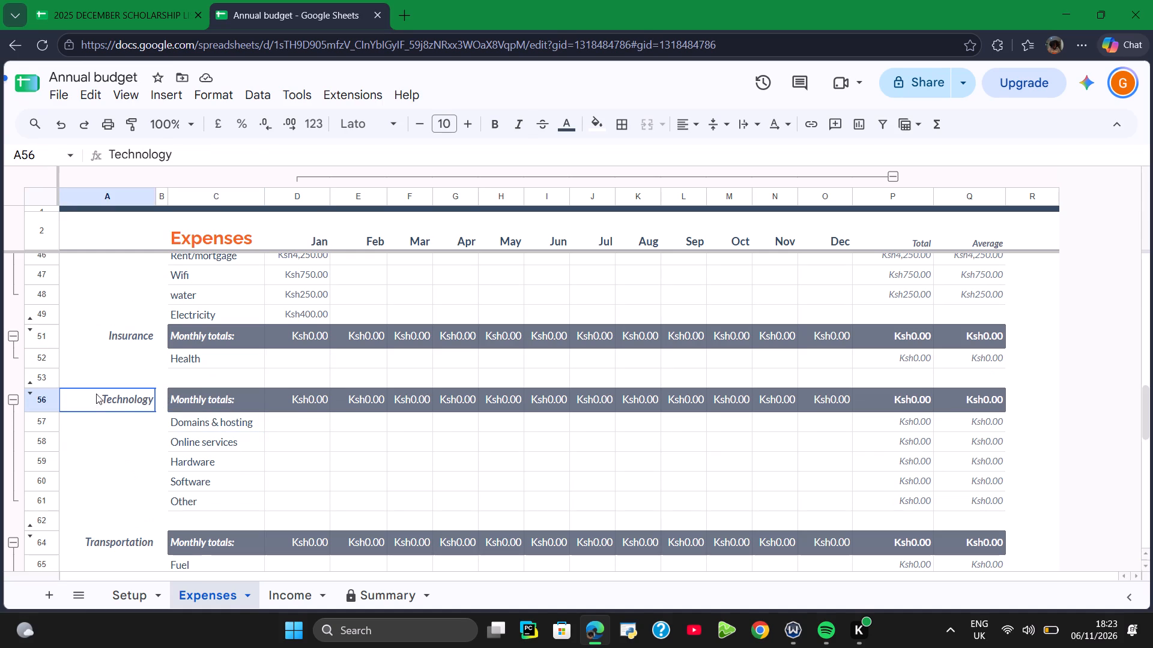
pyautogui.moveTo(96, 394); pyautogui.dragTo(615, 507)
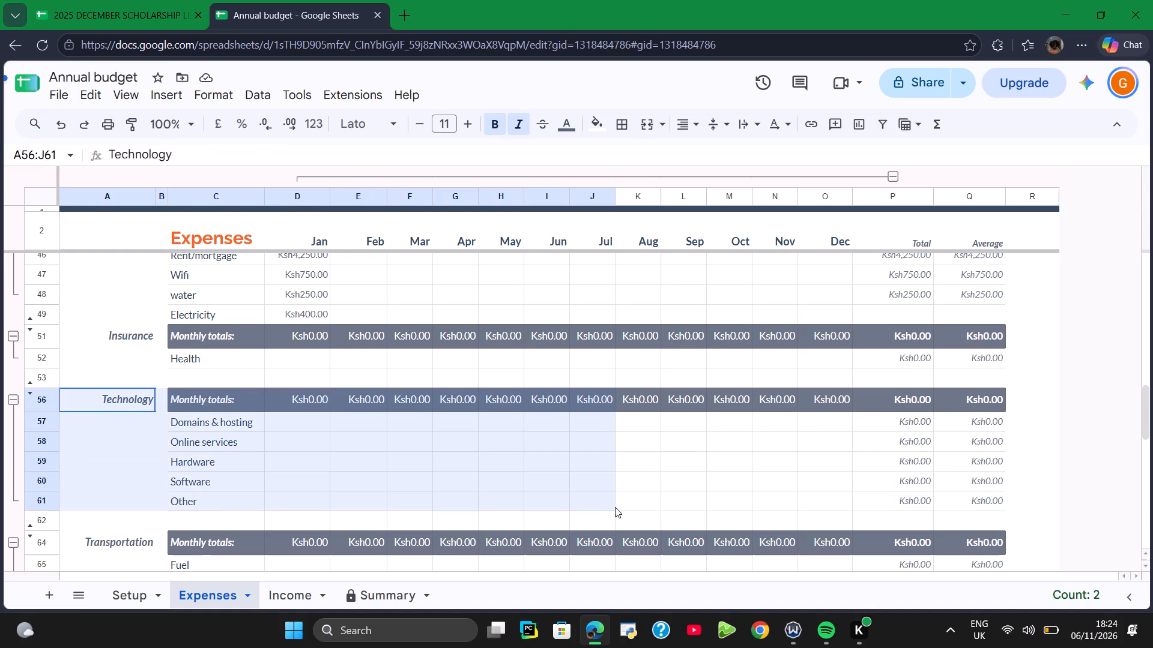
pyautogui.moveTo(615, 507); pyautogui.dragTo(988, 508)
pyautogui.click(988, 508)
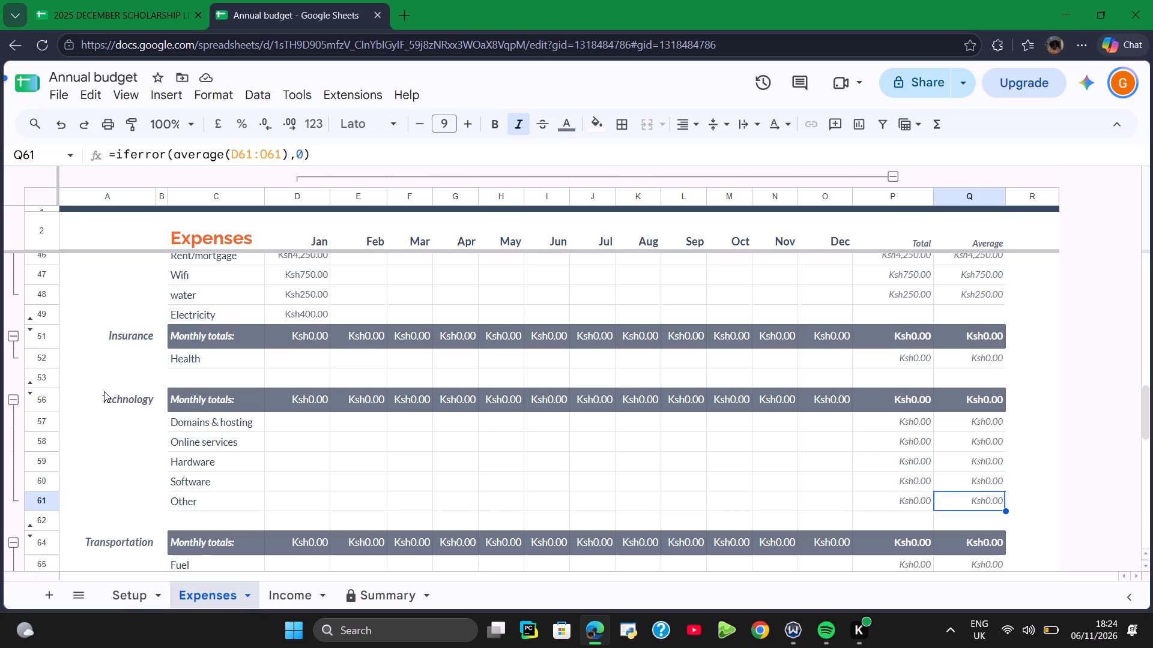
pyautogui.moveTo(104, 391); pyautogui.dragTo(773, 502)
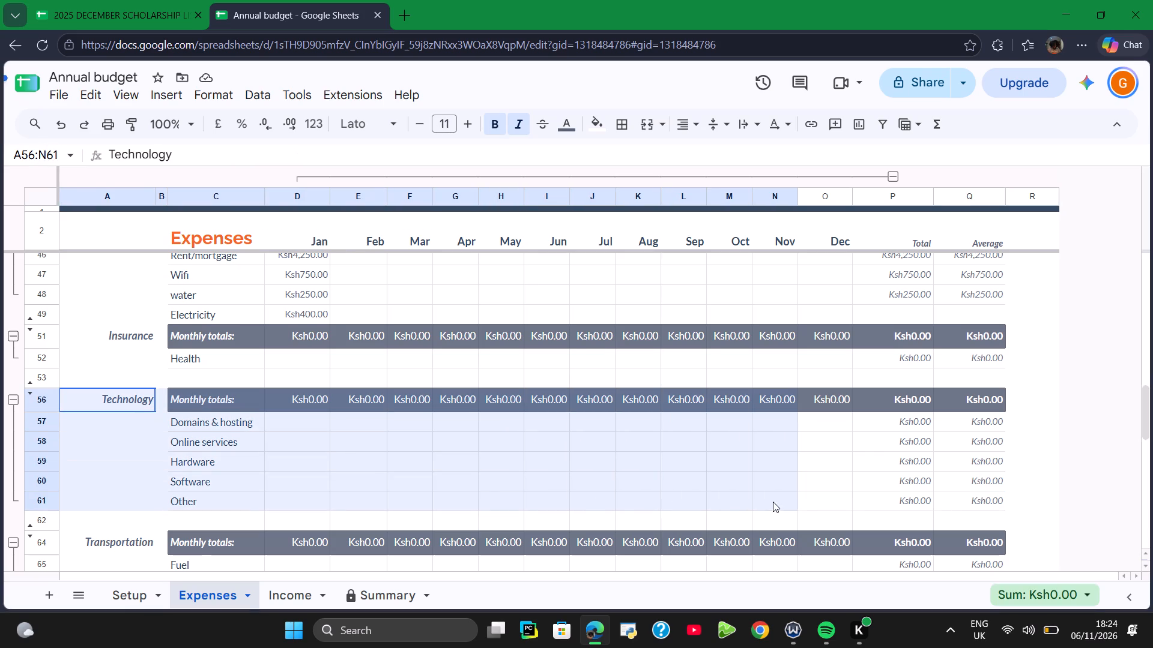
pyautogui.moveTo(773, 502); pyautogui.dragTo(969, 502)
pyautogui.rightClick(969, 502)
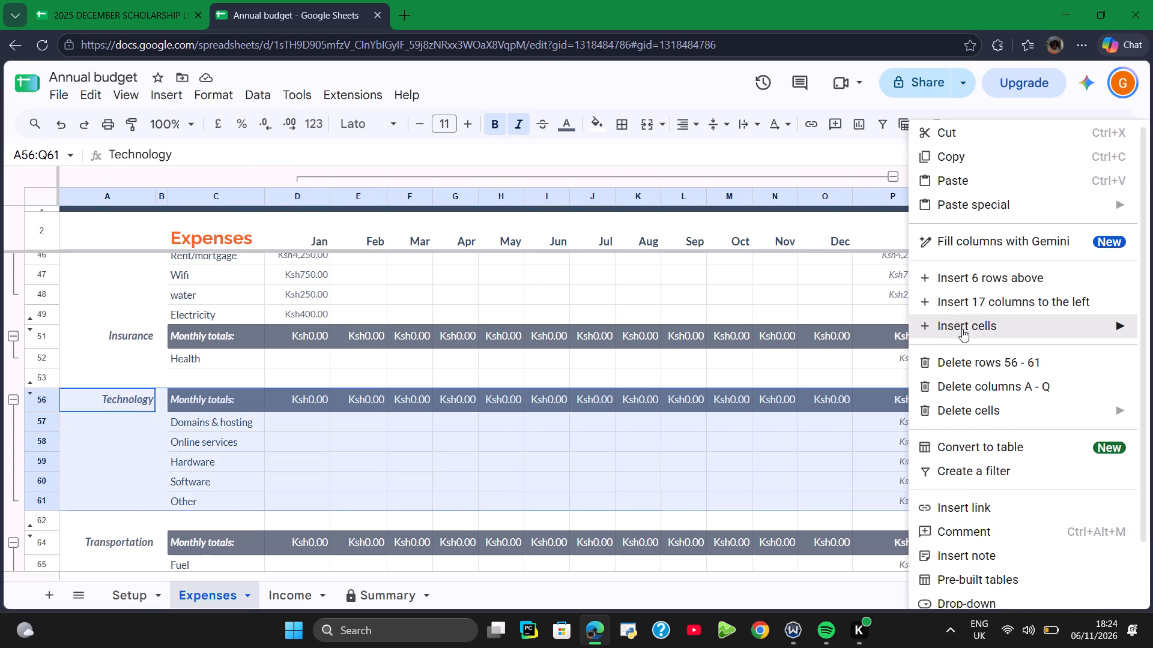
pyautogui.click(963, 361)
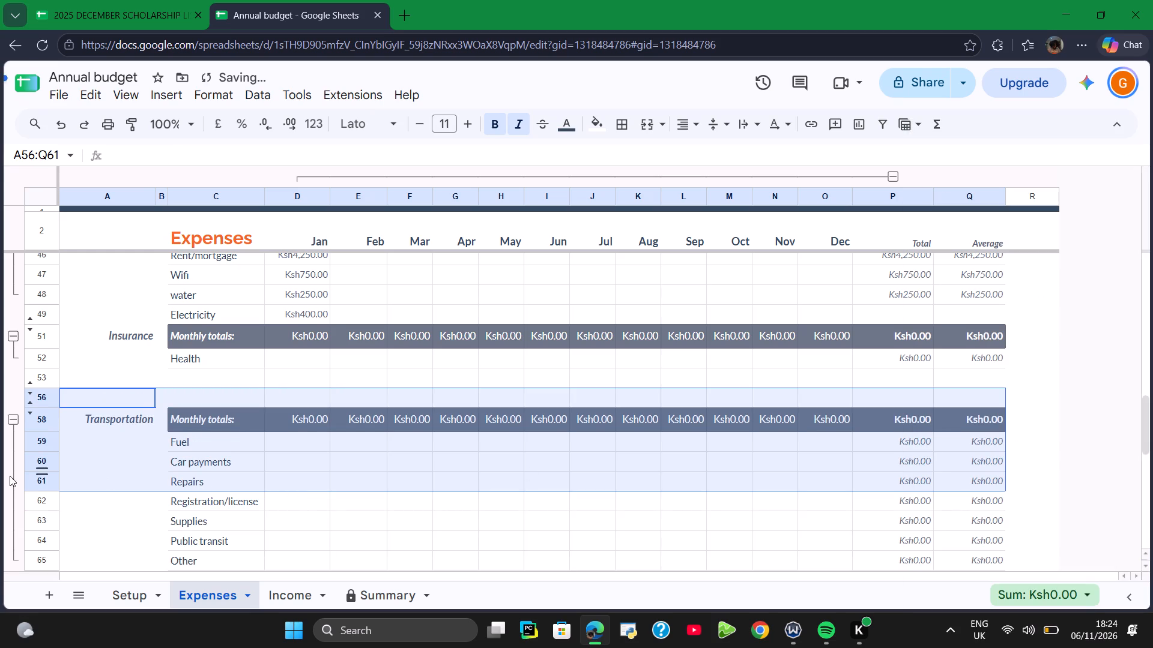
pyautogui.click(80, 530)
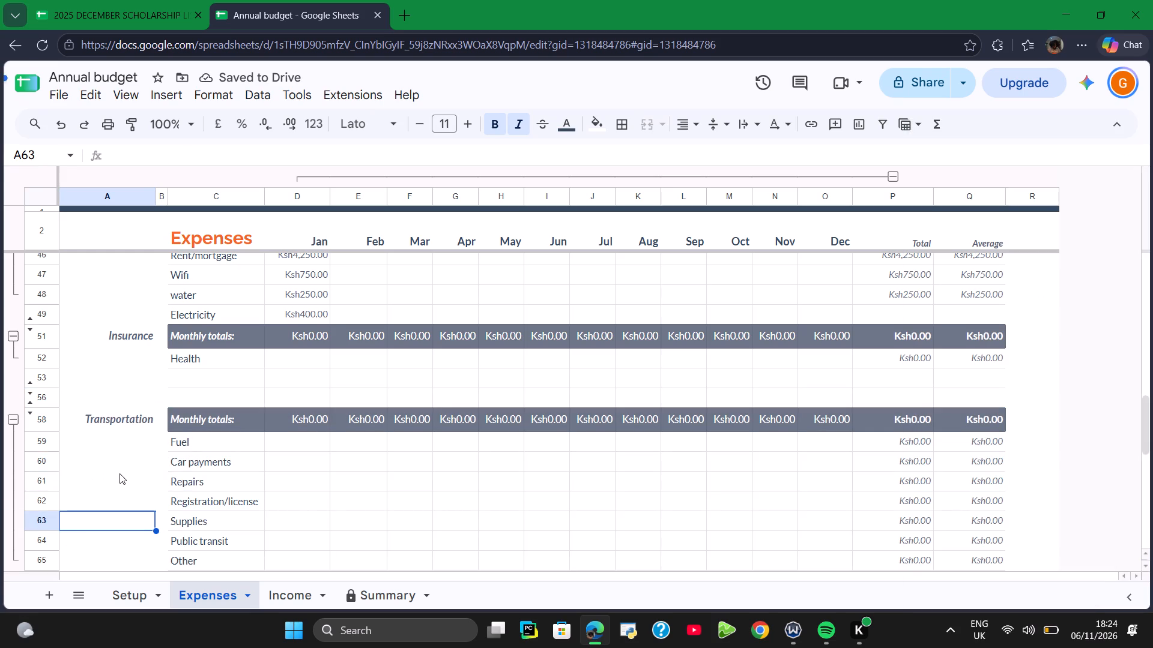
# Replace the Fuel category name in the Transportation section with "Uber".
pyautogui.scroll(5, 112, 465)
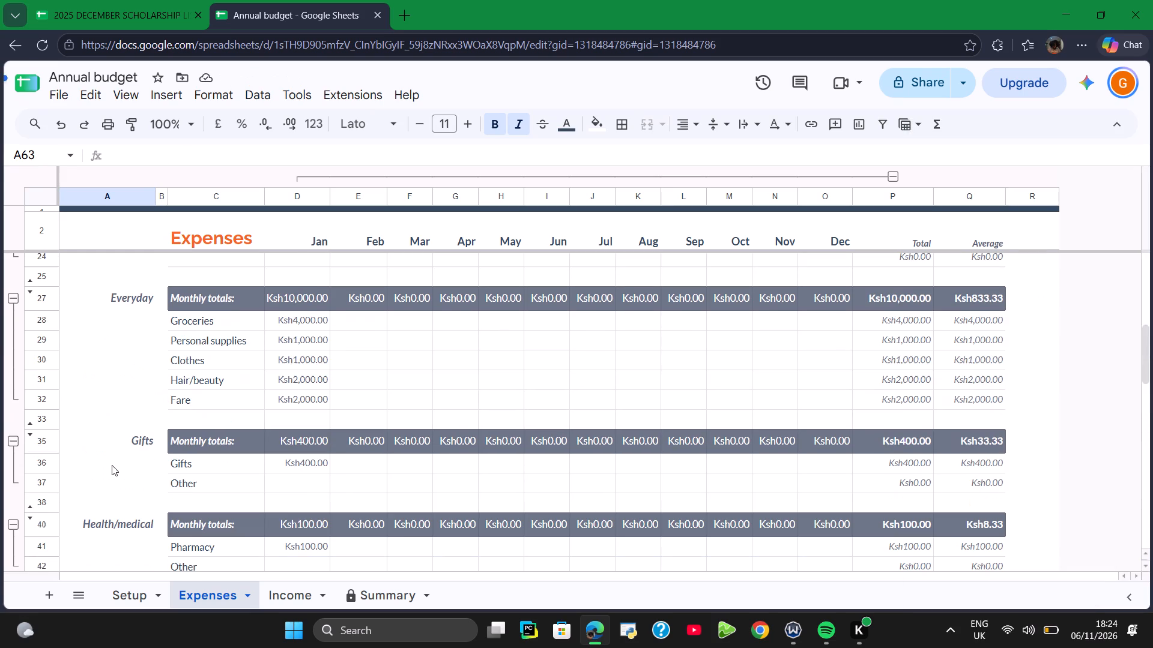
pyautogui.scroll(-6, 112, 465)
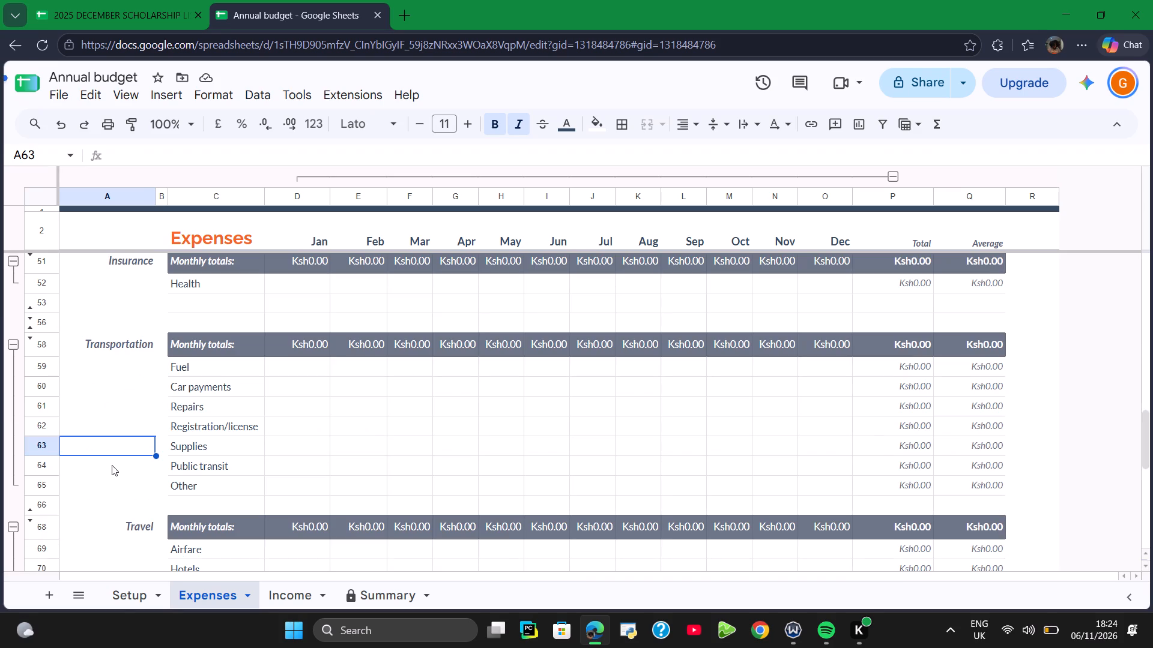
pyautogui.click(106, 470)
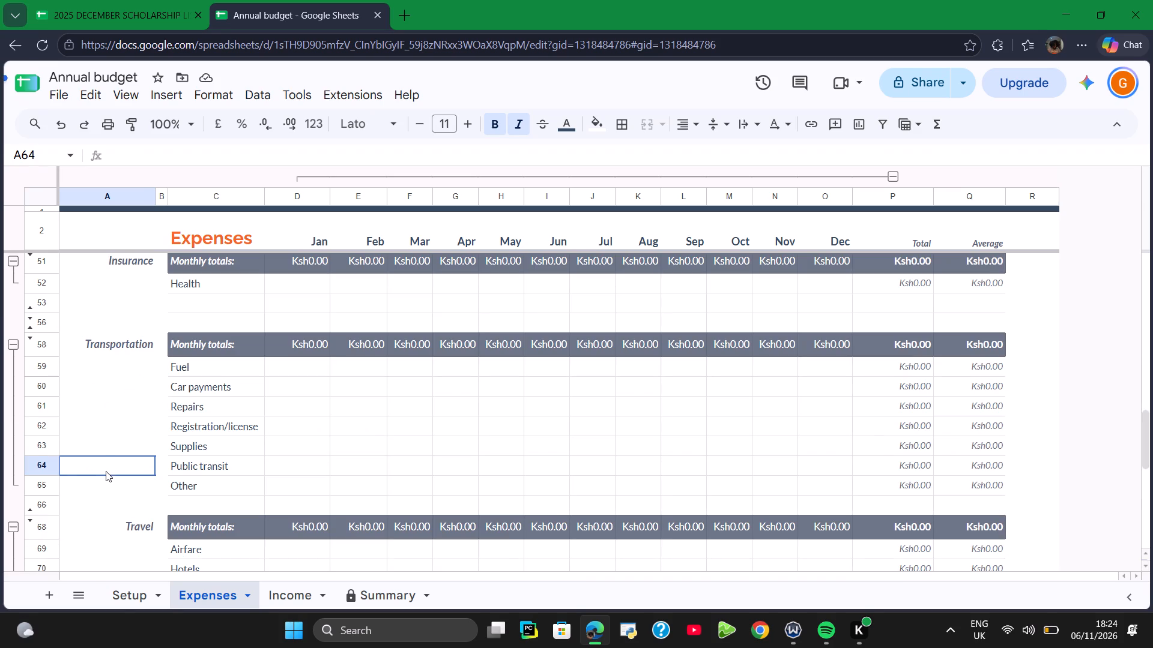
pyautogui.click(128, 381)
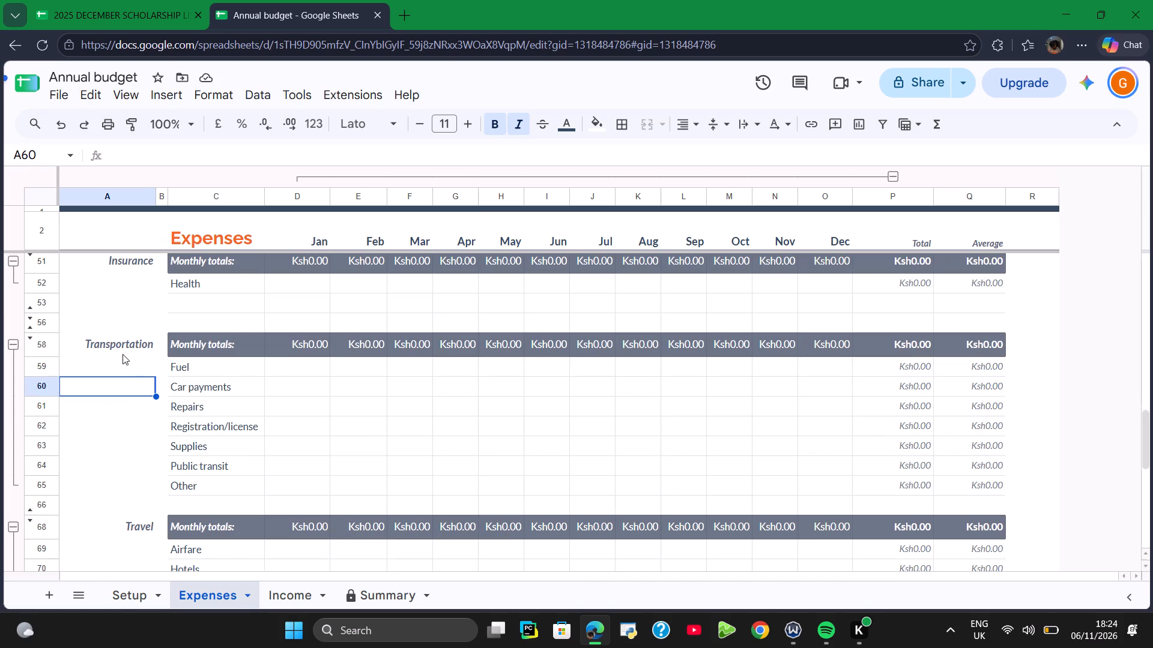
pyautogui.click(123, 354)
pyautogui.click(201, 374)
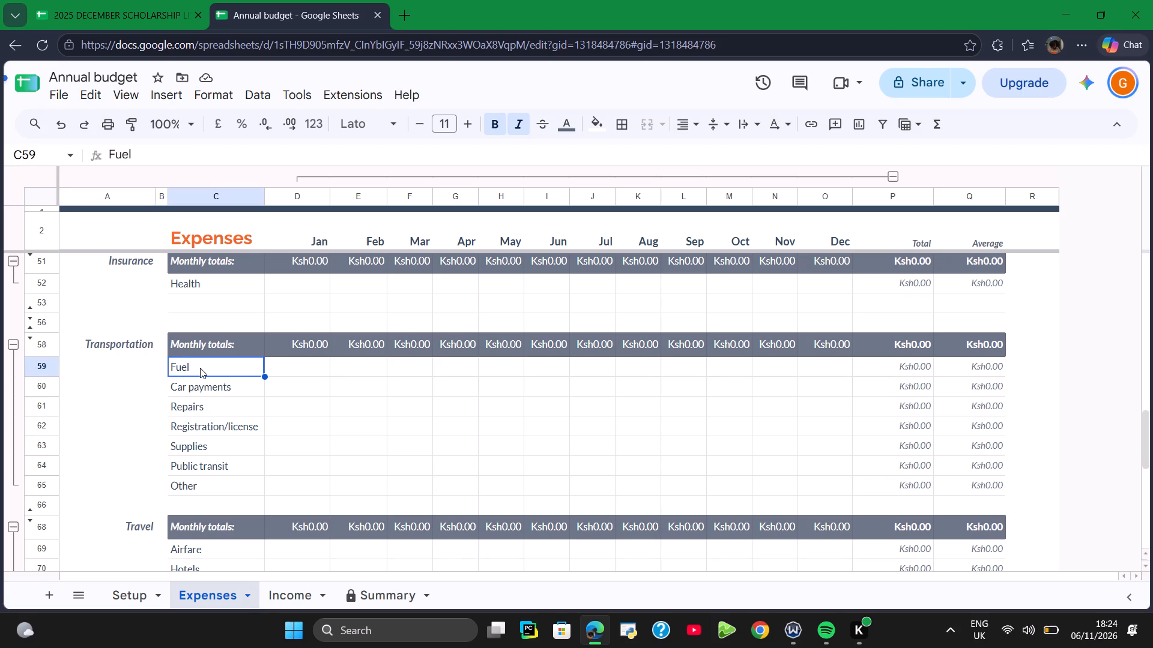
pyautogui.press('BackSpace')
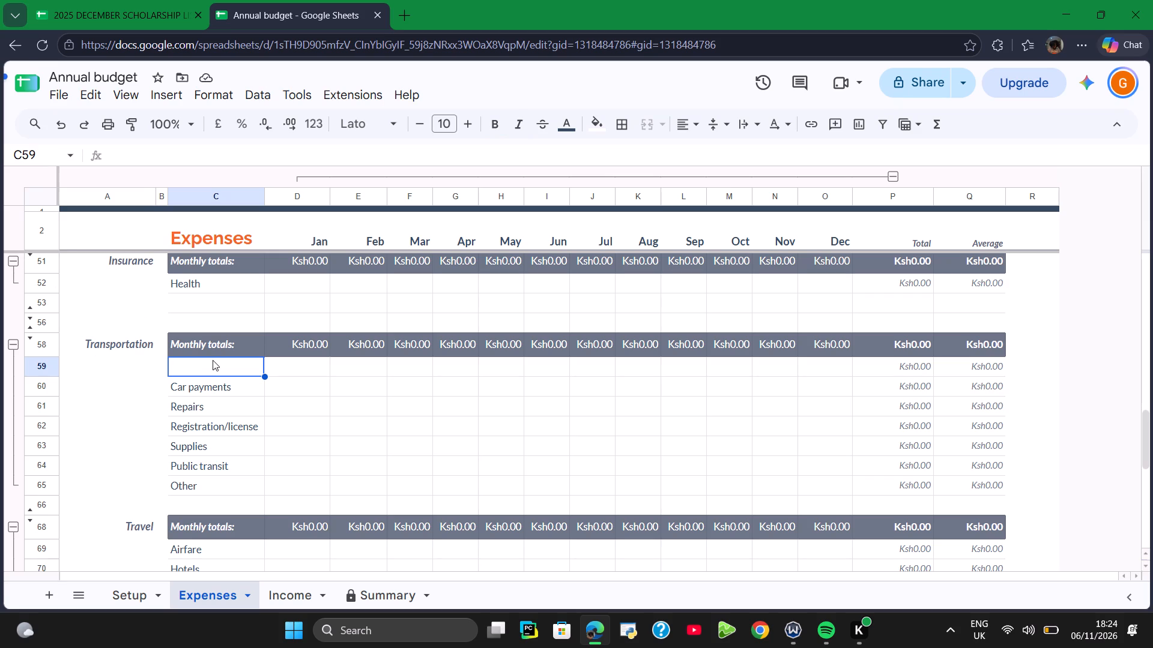
pyautogui.write('UBER')
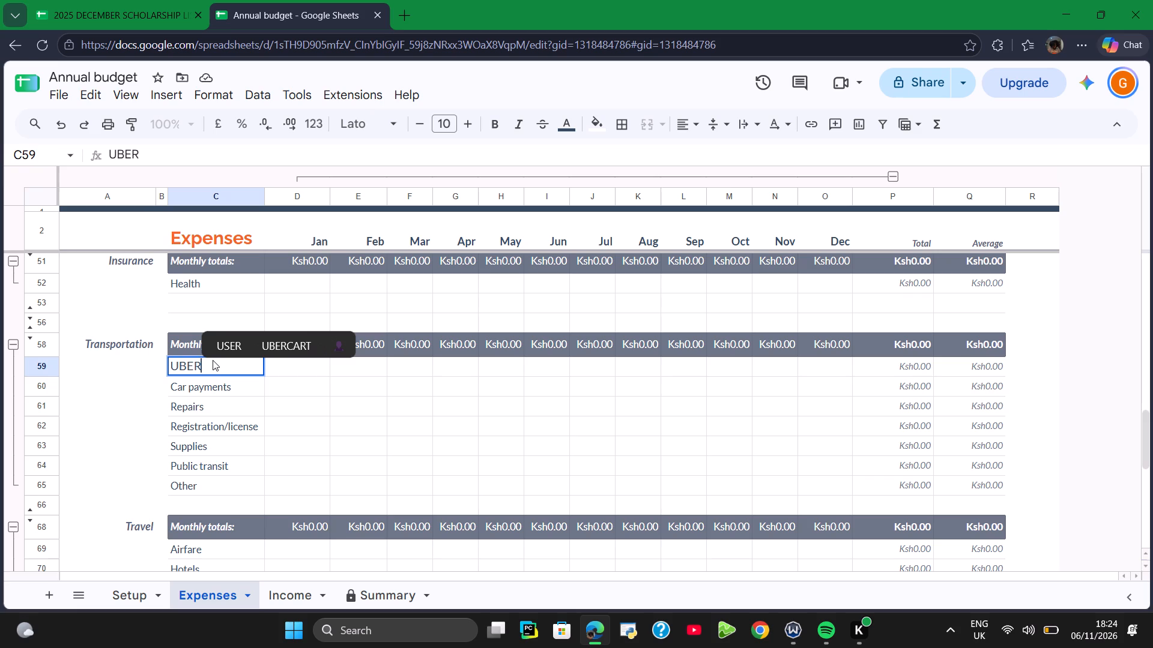
pyautogui.press('BackSpace')
pyautogui.press('BackSpace')
pyautogui.press('BackSpace')
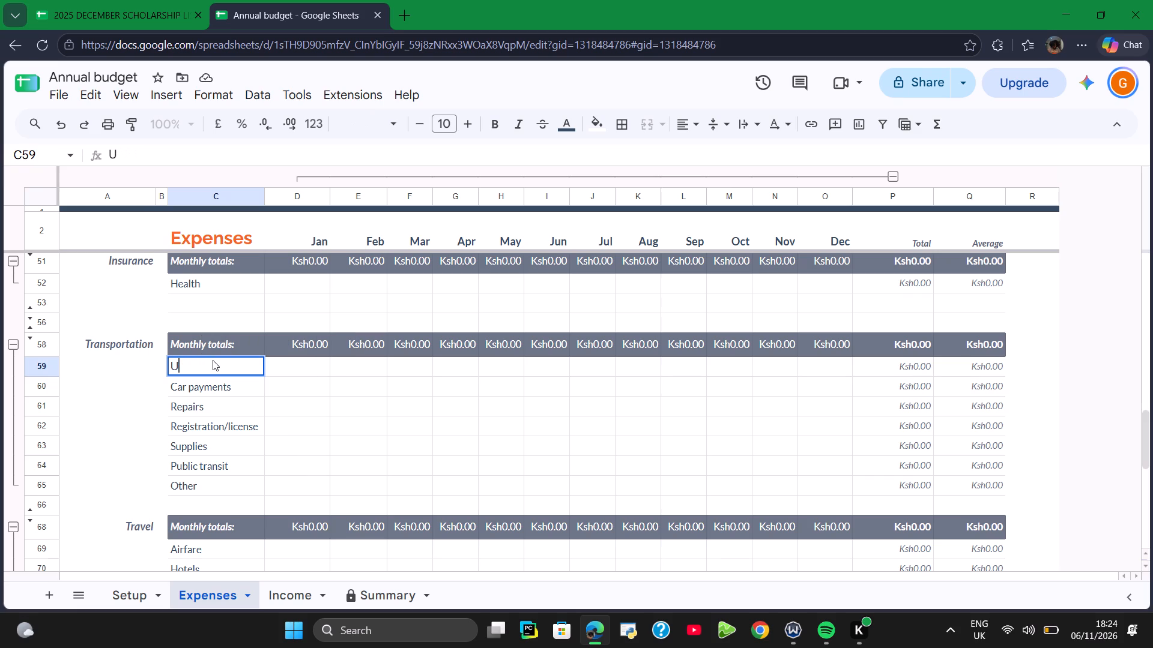
pyautogui.write('ber')
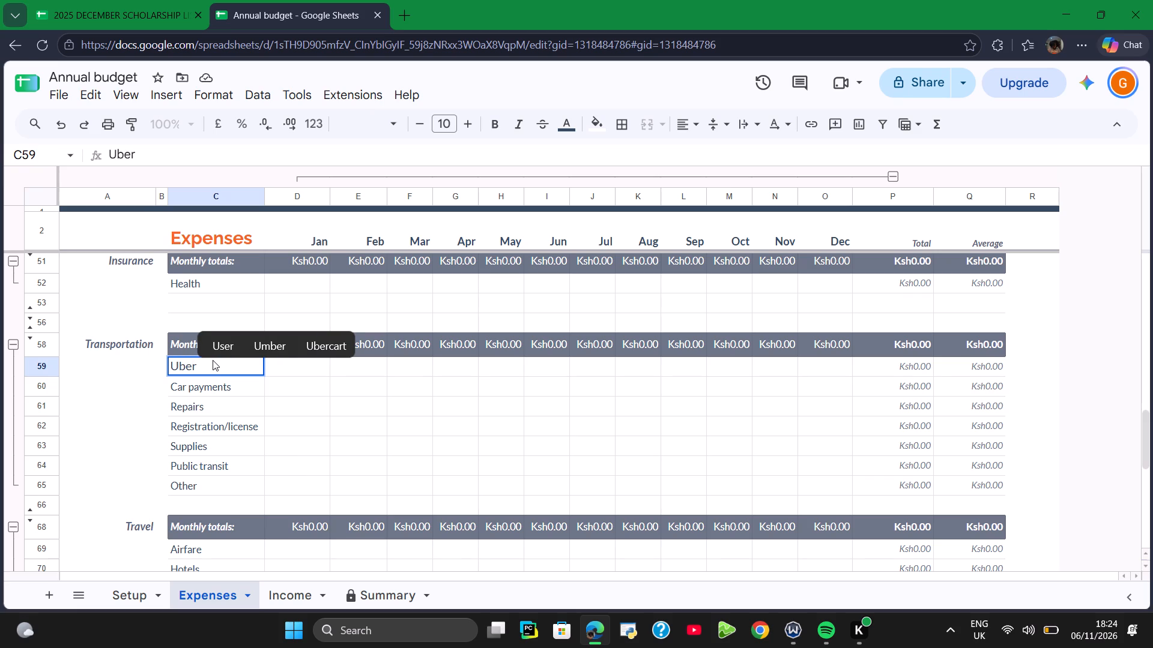
# Clear the Supplies category and delete the Registration/license, Repairs, Car payments and emptied Supplies rows from the Transportation section.
pyautogui.click(217, 450)
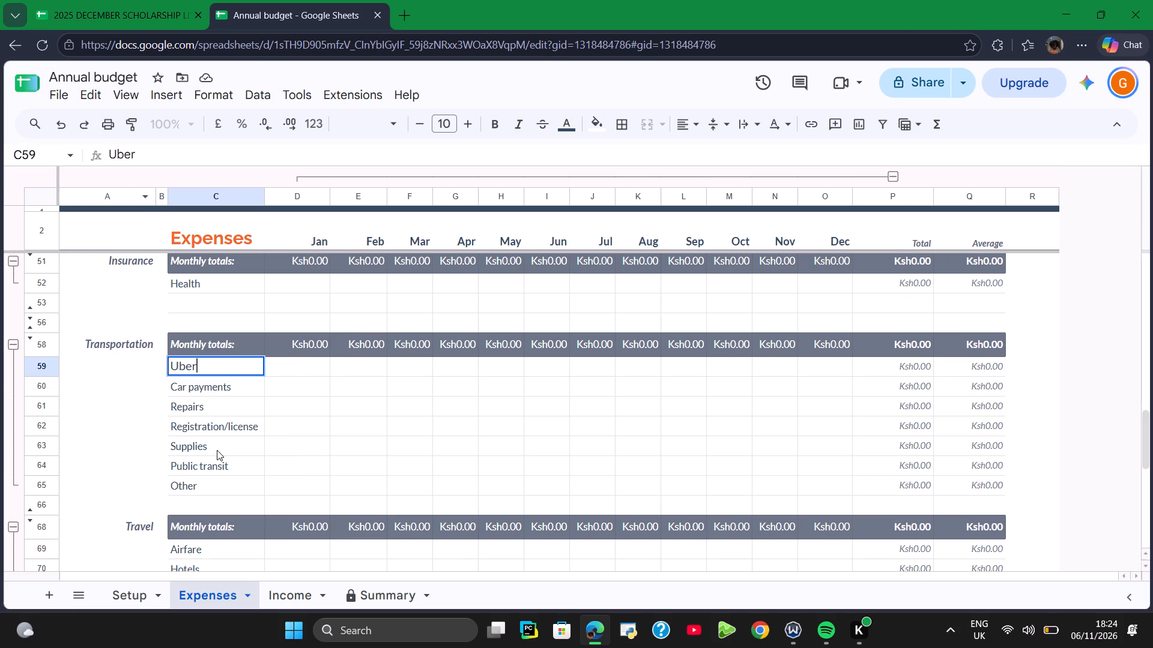
pyautogui.press('BackSpace')
pyautogui.click(214, 428)
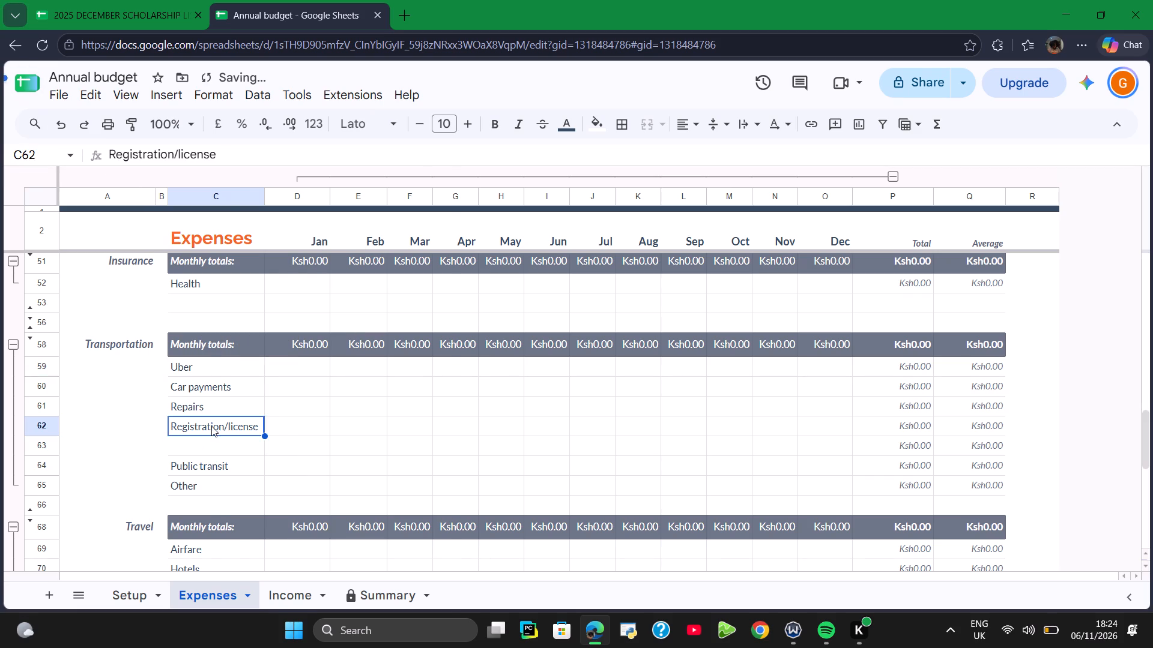
pyautogui.rightClick(211, 426)
pyautogui.click(277, 363)
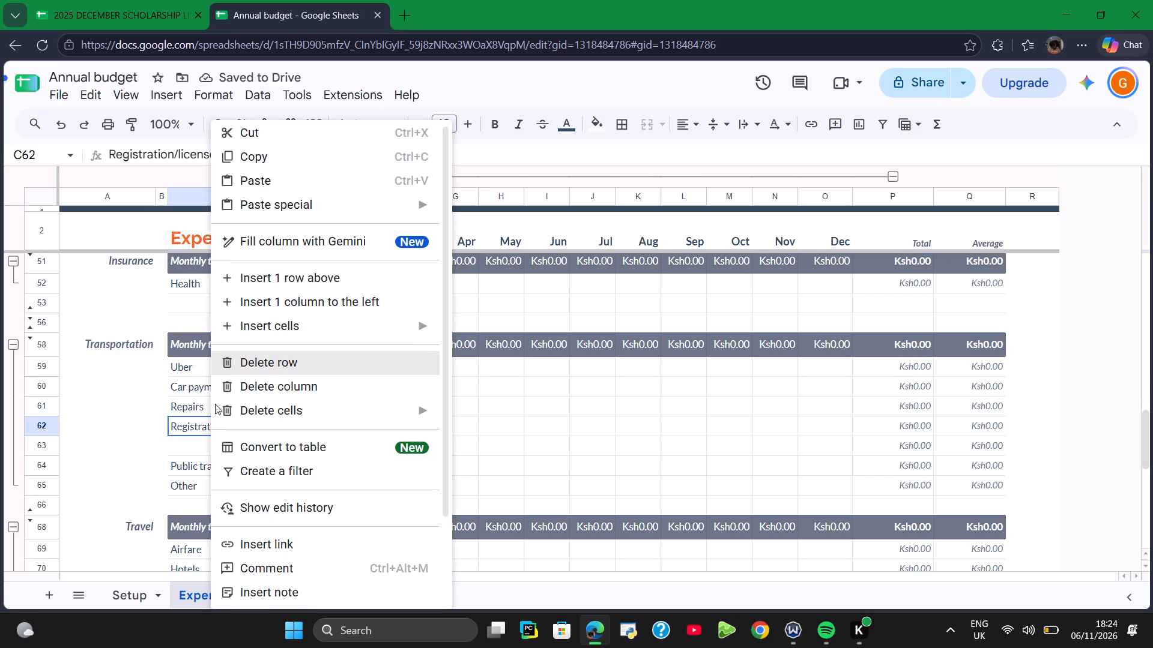
pyautogui.rightClick(211, 403)
pyautogui.click(268, 364)
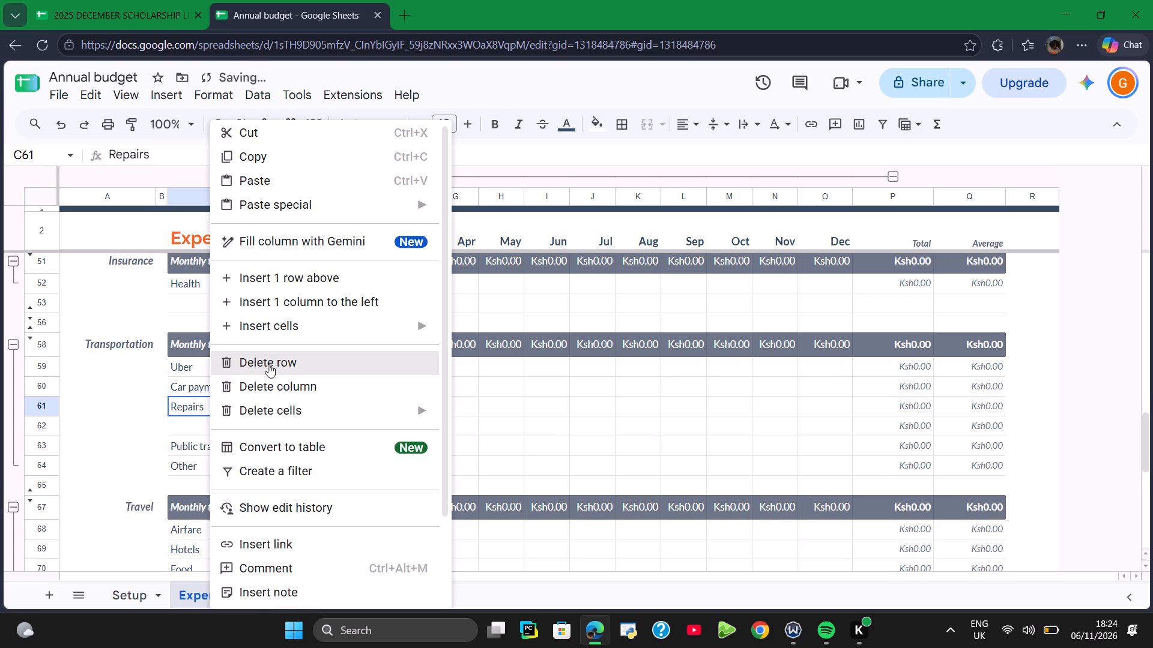
pyautogui.click(220, 387)
pyautogui.rightClick(220, 388)
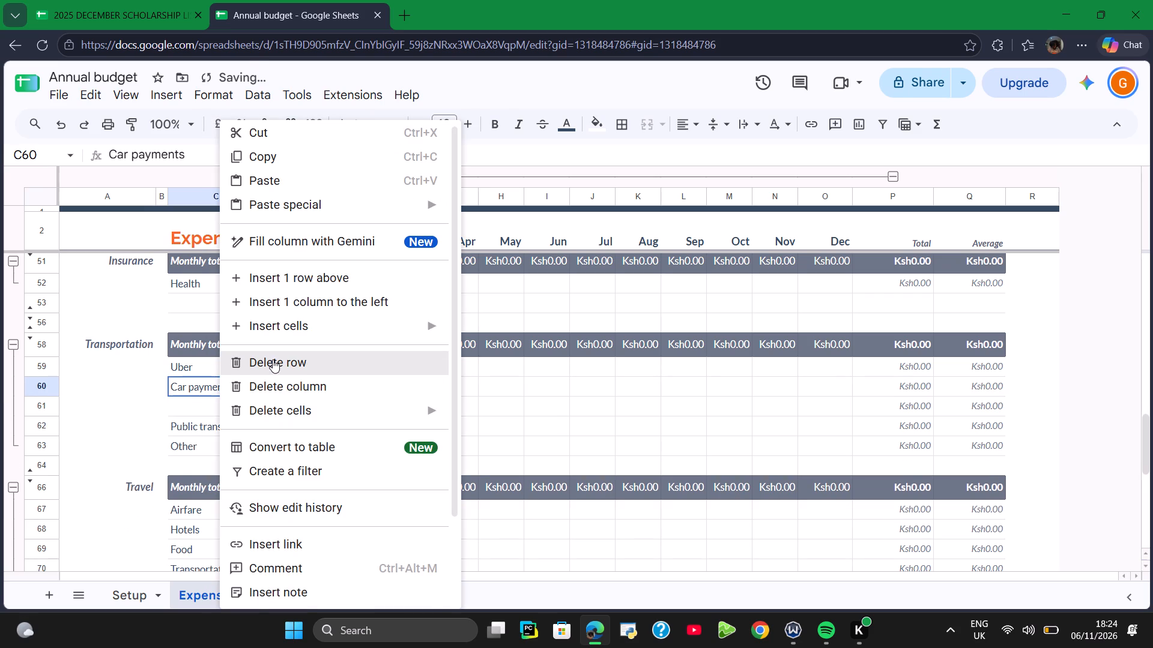
pyautogui.click(273, 359)
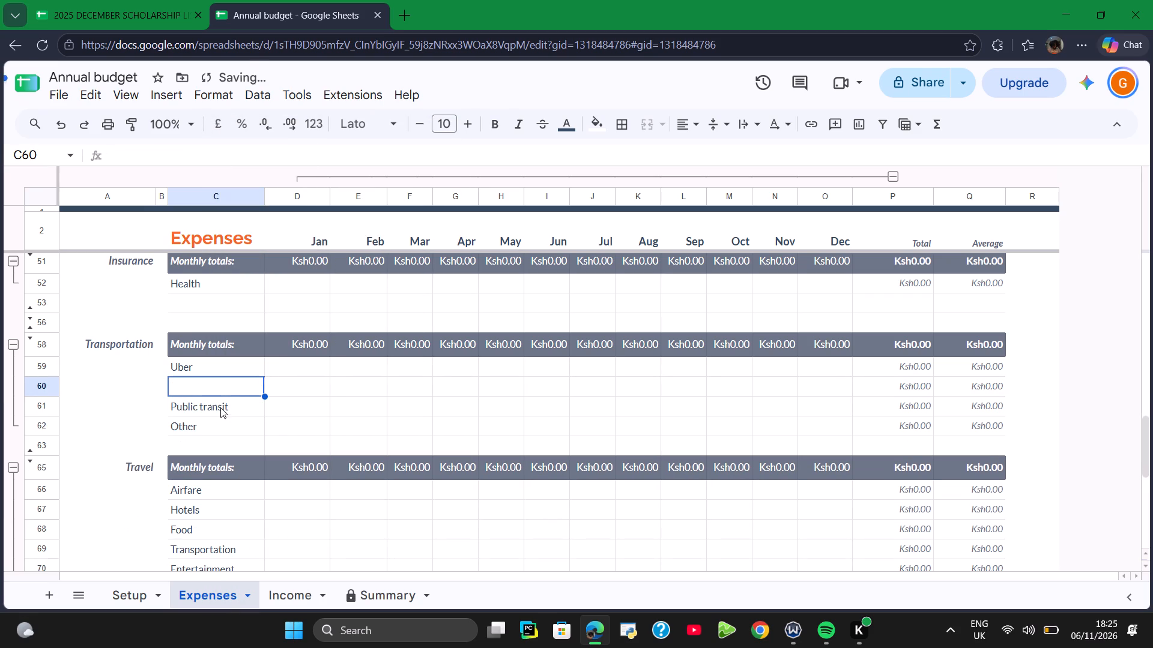
pyautogui.rightClick(222, 386)
pyautogui.click(261, 366)
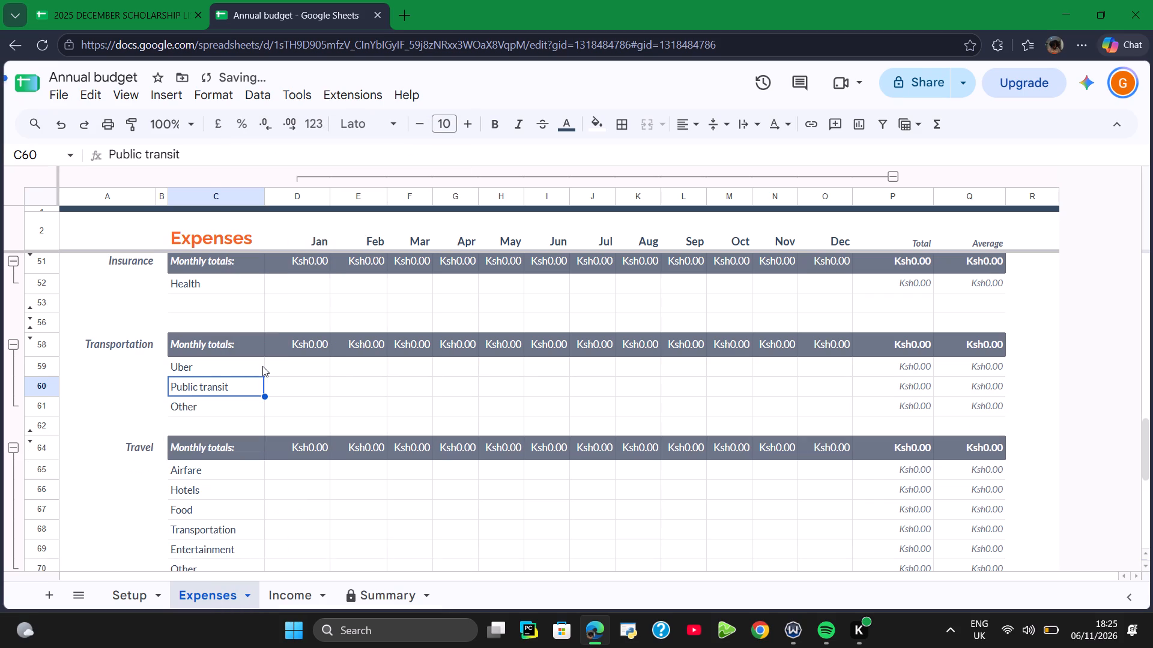
# Enter January amounts in the Transportation section: 2000 for Public transit and 1000 for Uber.
pyautogui.click(299, 390)
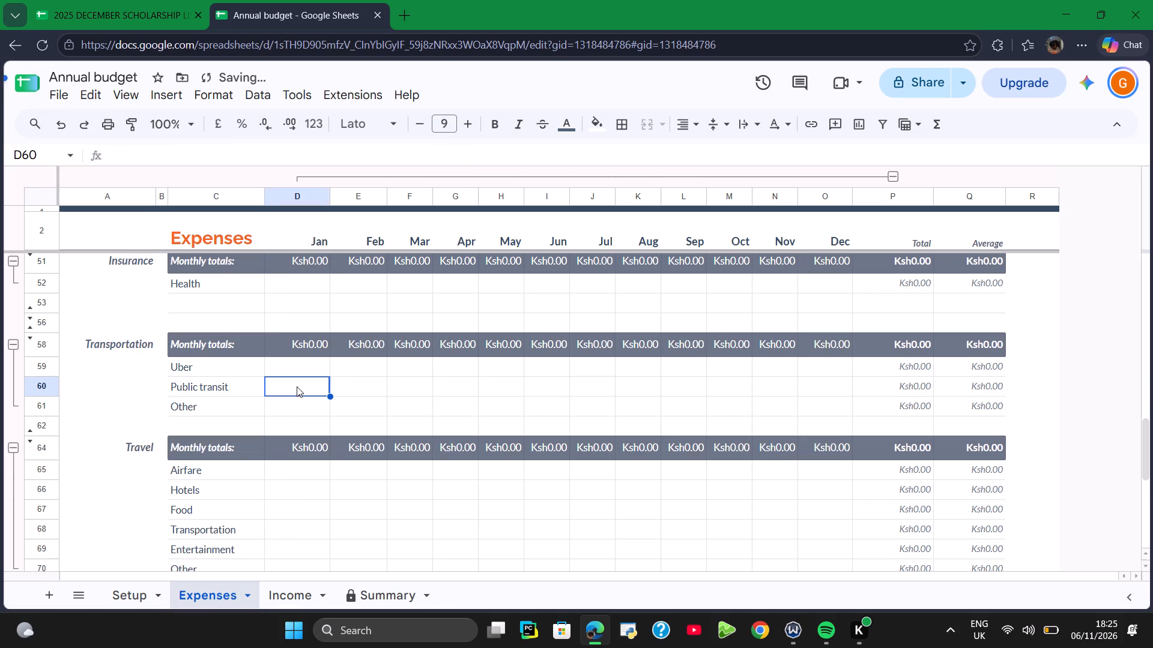
pyautogui.press('2')
pyautogui.write('00')
pyautogui.press('0')
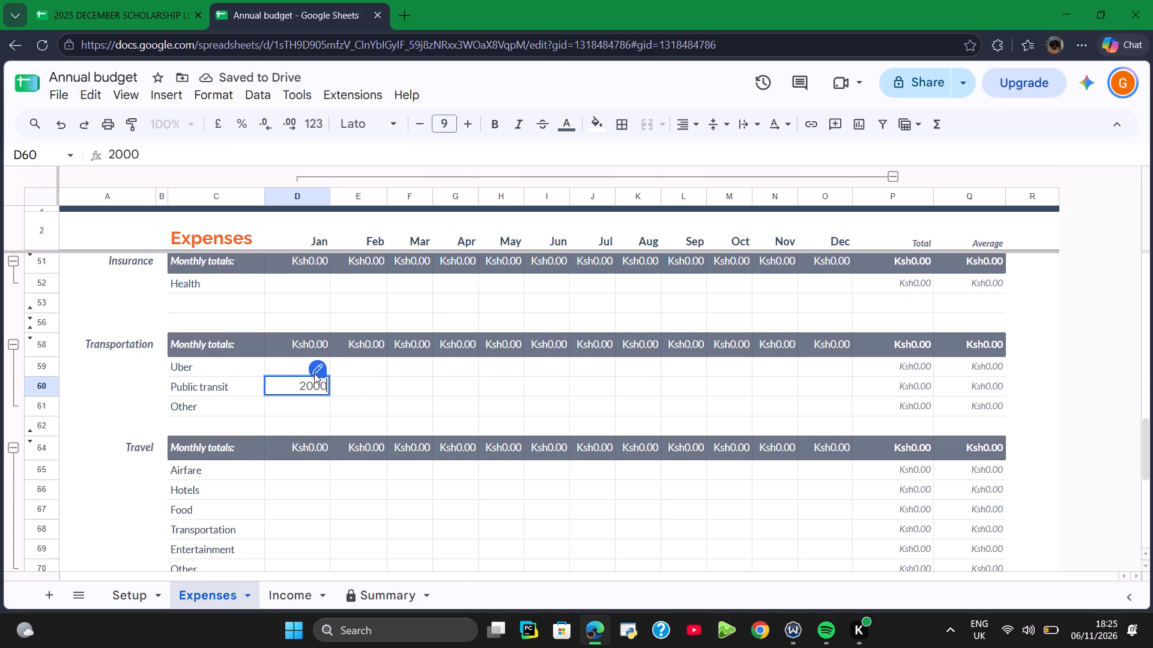
pyautogui.click(313, 369)
pyautogui.press('1')
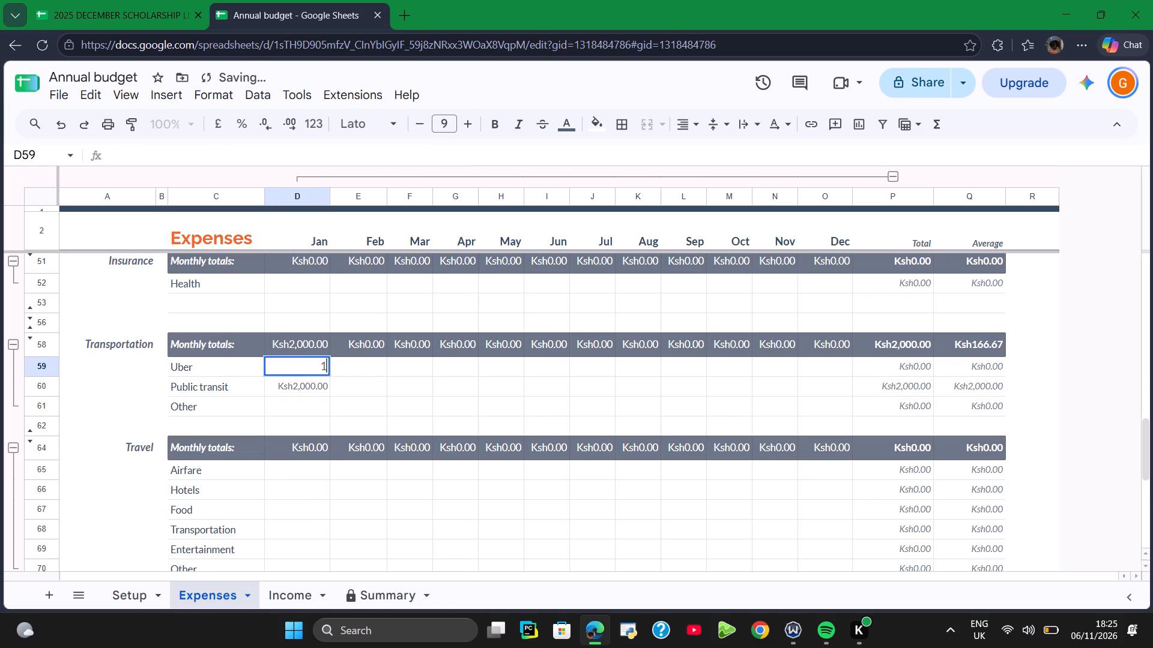
pyautogui.press('0')
pyautogui.write('00')
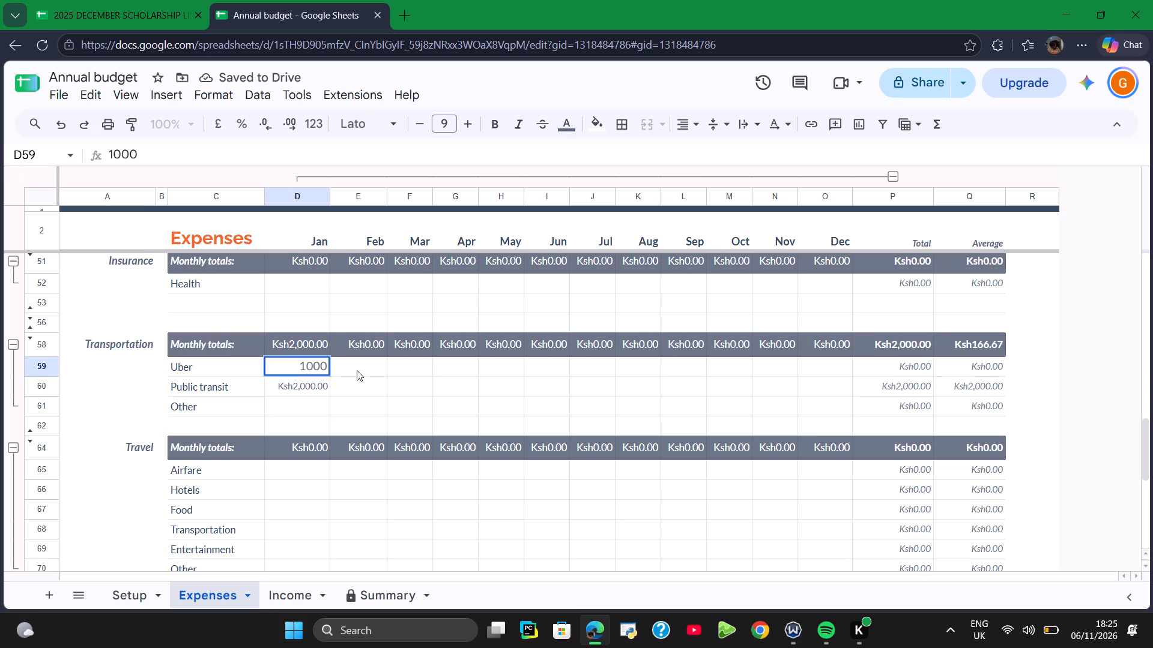
pyautogui.press('Return')
# Clear the Fare category name and its January amount from the Everyday section.
pyautogui.scroll(4, 340, 379)
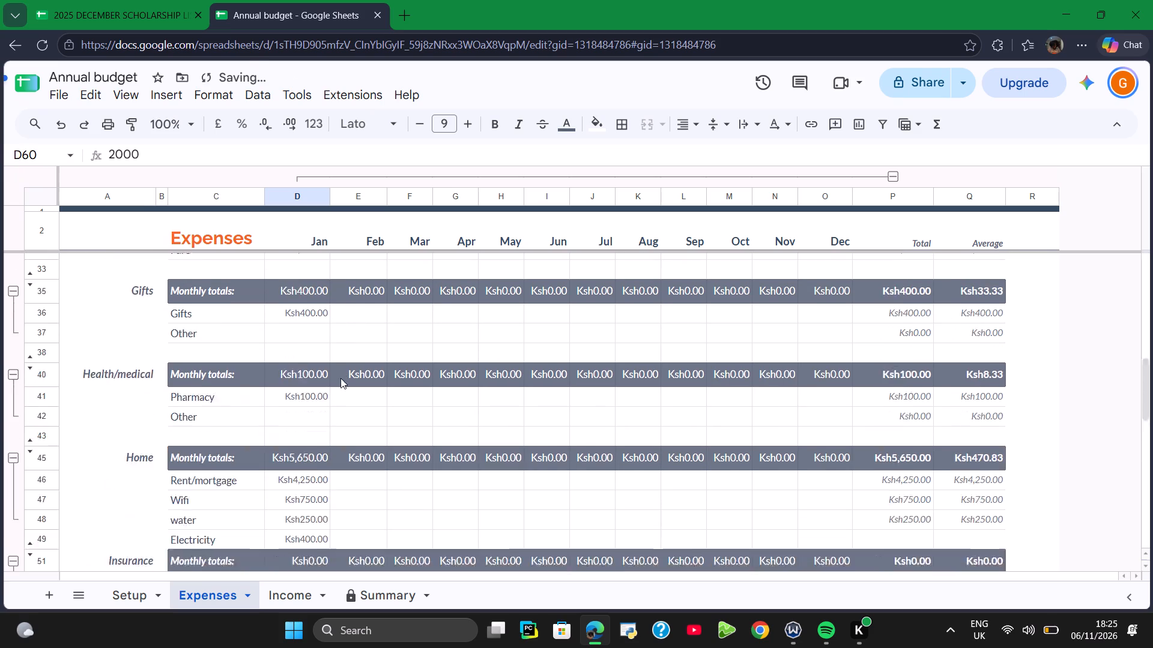
pyautogui.scroll(2, 340, 378)
pyautogui.scroll(-2, 340, 378)
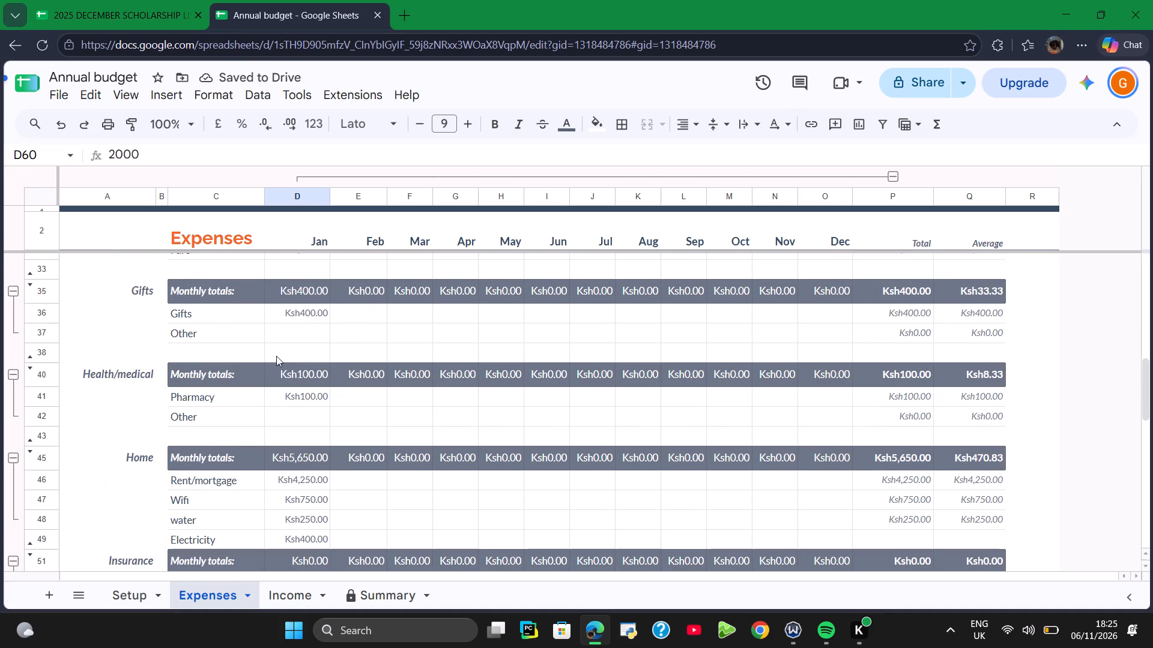
pyautogui.scroll(-2, 276, 356)
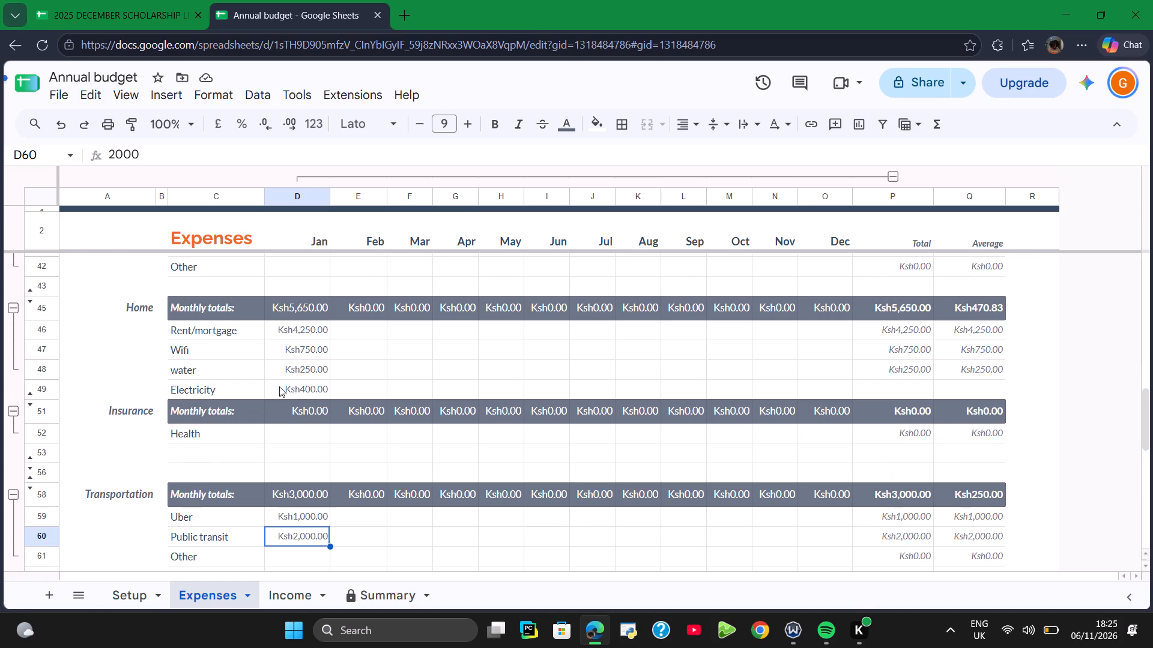
pyautogui.scroll(2, 287, 422)
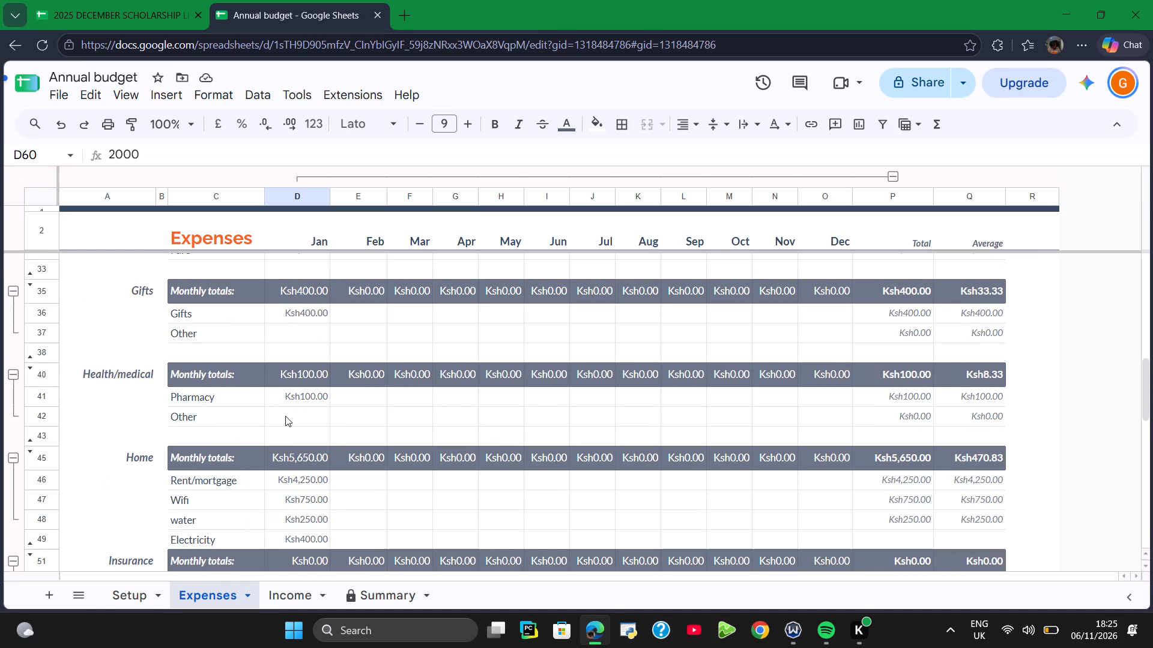
pyautogui.scroll(3, 286, 414)
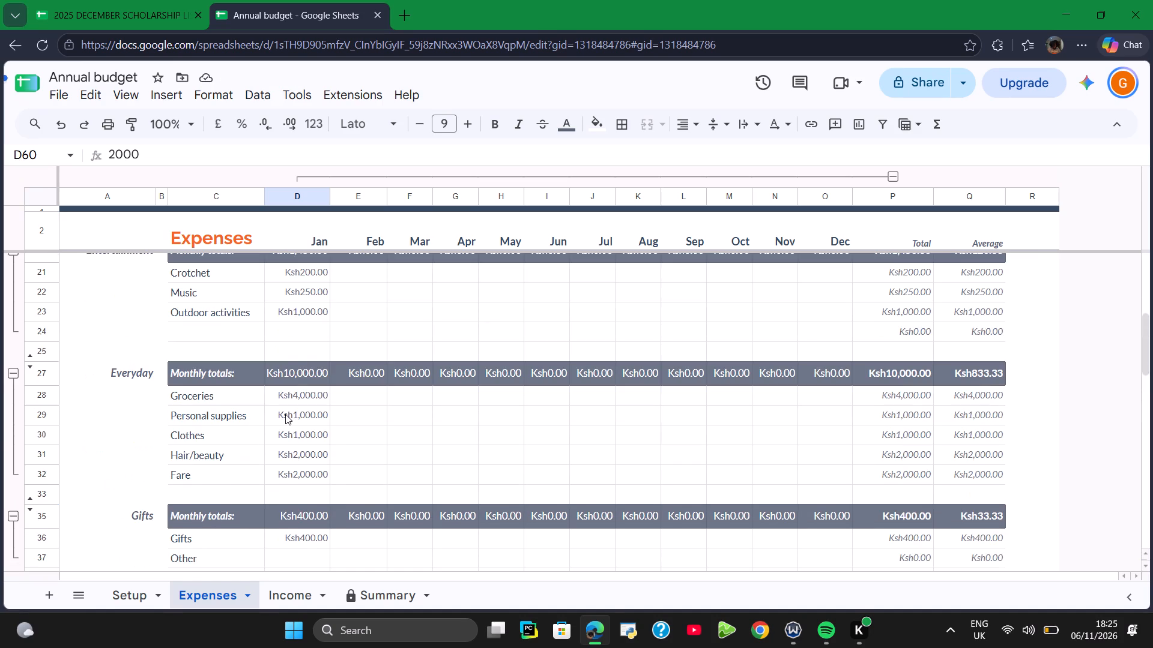
pyautogui.scroll(2, 285, 414)
pyautogui.scroll(-2, 285, 414)
pyautogui.click(310, 473)
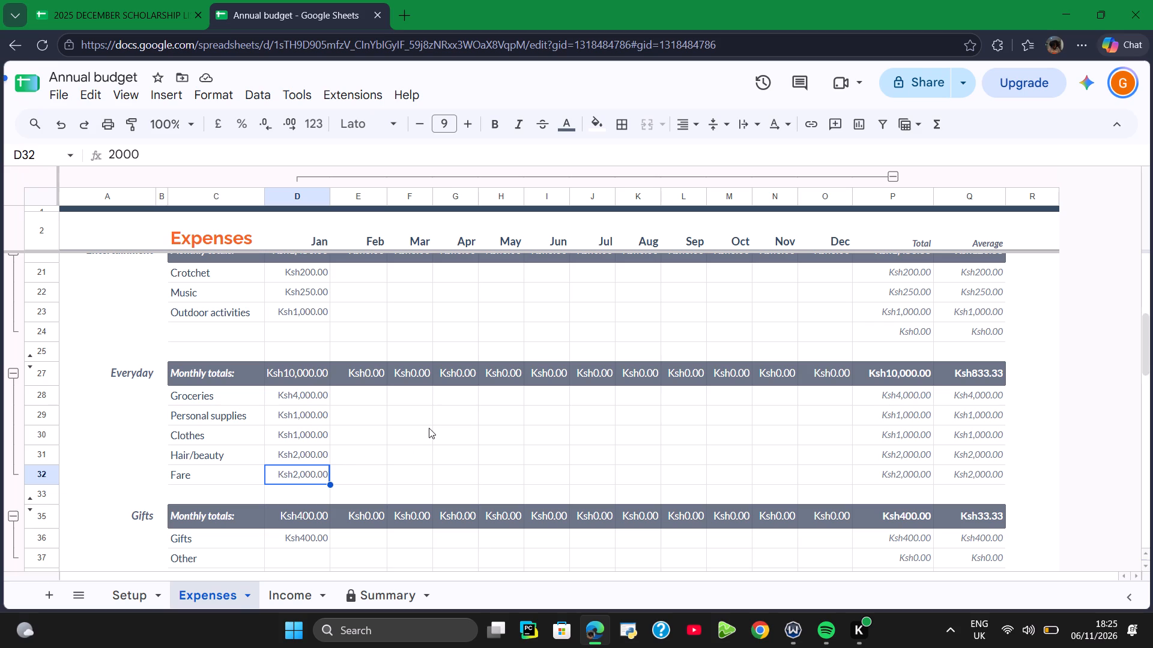
pyautogui.press('BackSpace')
pyautogui.click(204, 472)
pyautogui.press('BackSpace')
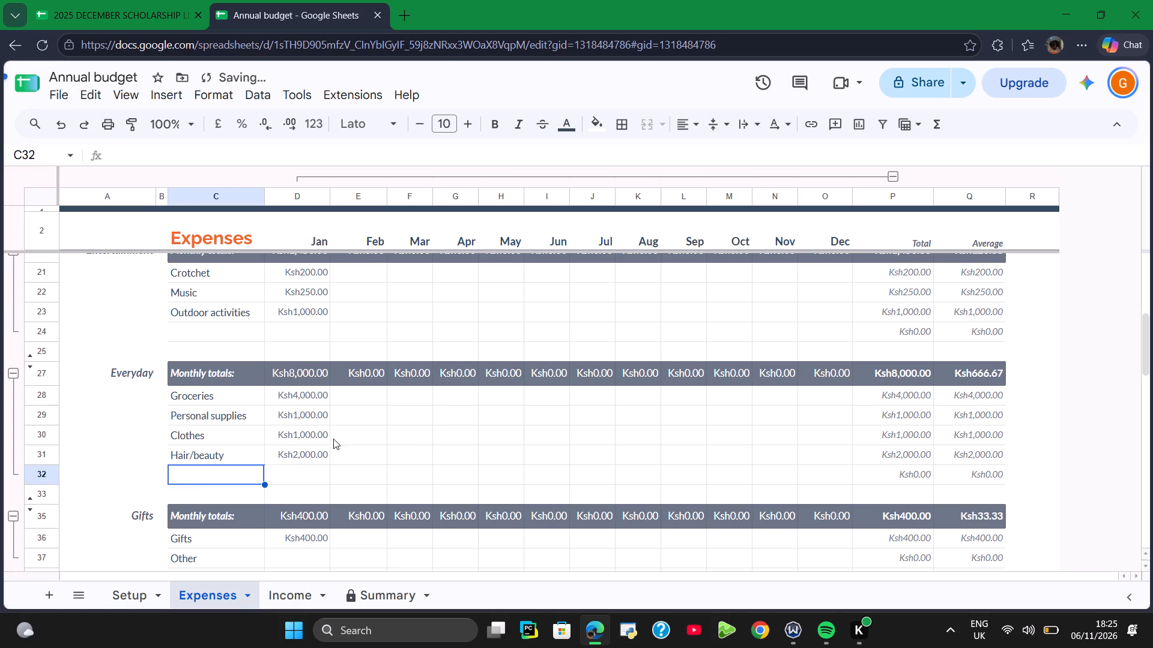
pyautogui.click(313, 465)
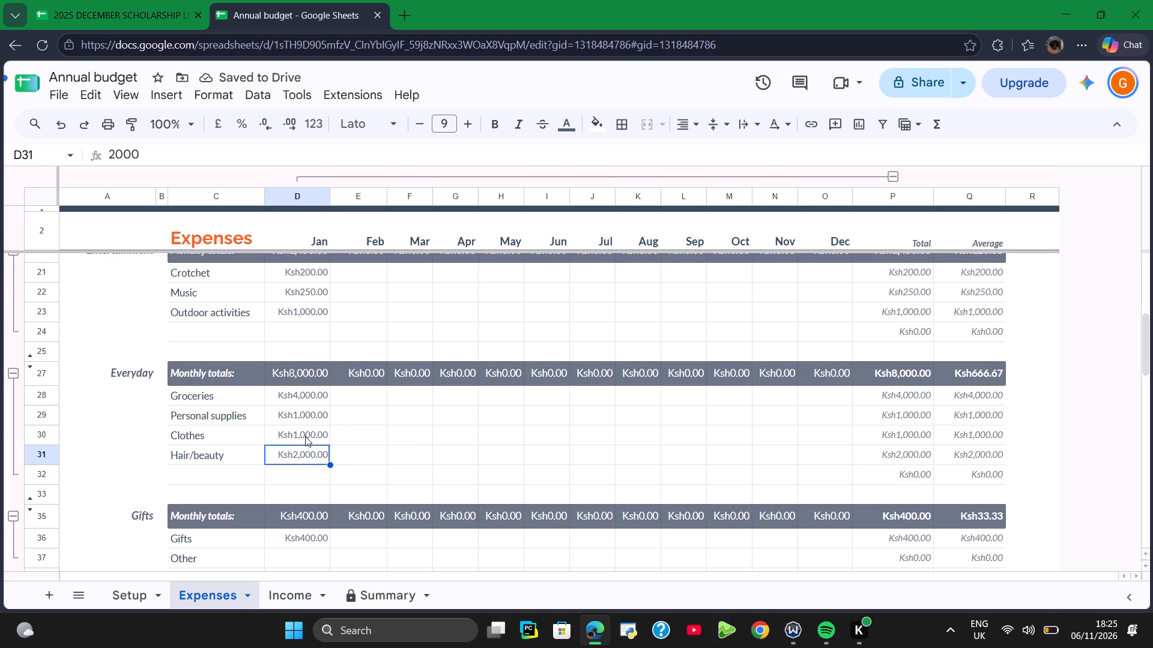
# Delete the whole Travel section, rows 64 to 70, including its monthly totals row and all its categories.
pyautogui.scroll(-5, 305, 436)
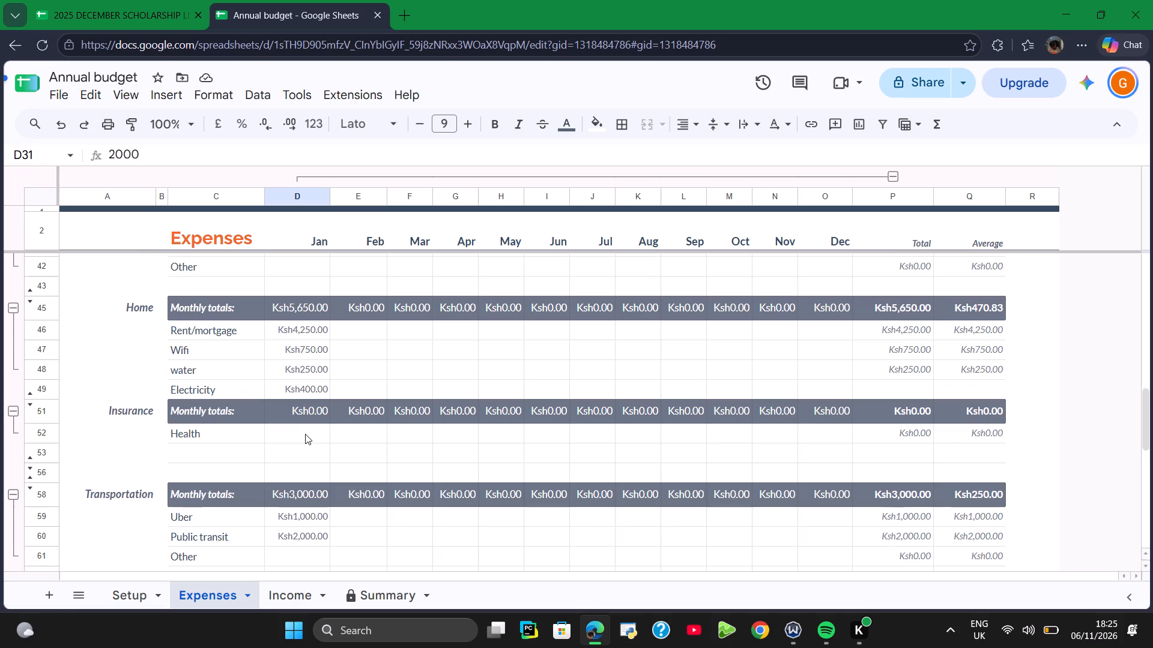
pyautogui.scroll(-3, 305, 434)
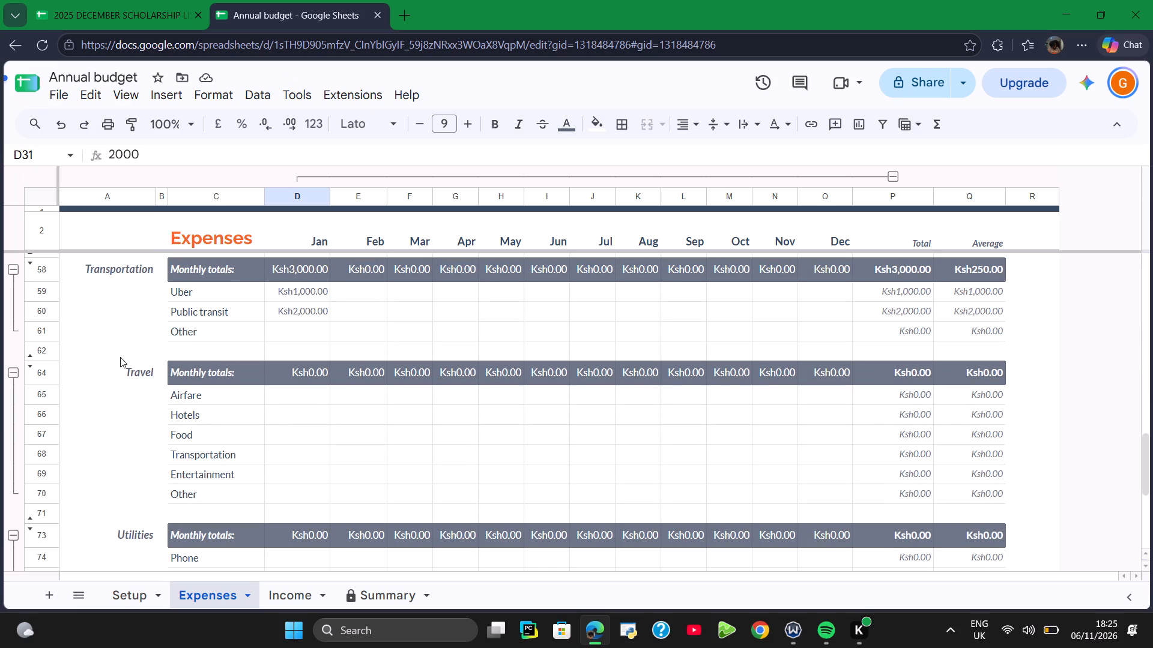
pyautogui.moveTo(141, 369); pyautogui.dragTo(473, 518, button='right')
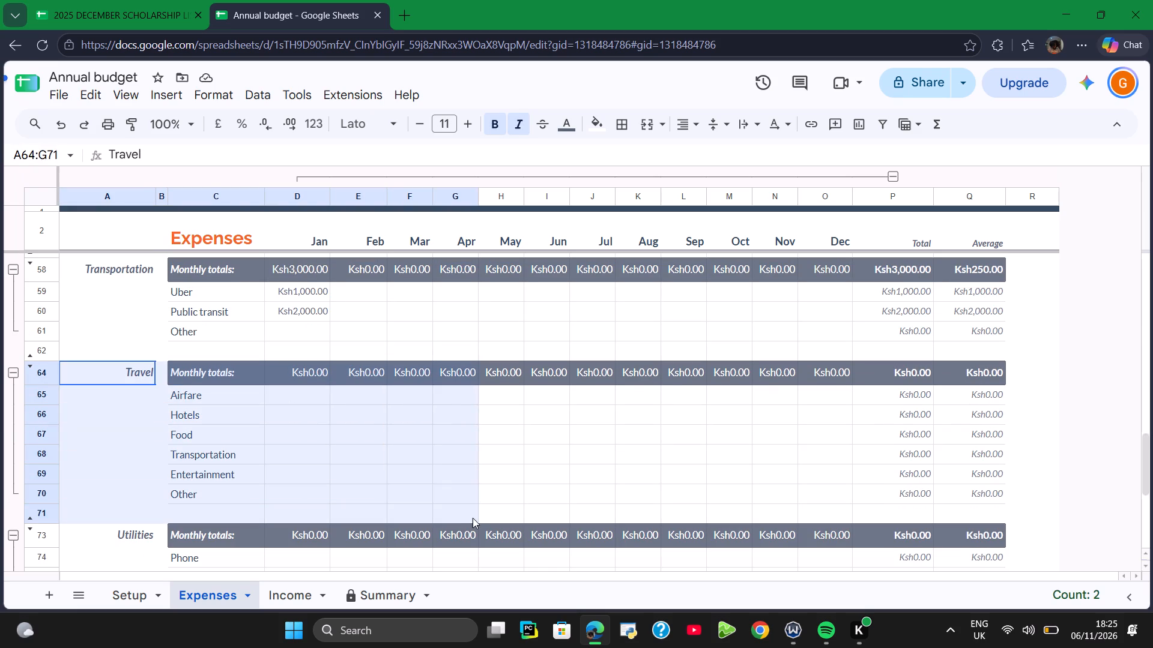
pyautogui.moveTo(473, 518); pyautogui.dragTo(1006, 502, button='right')
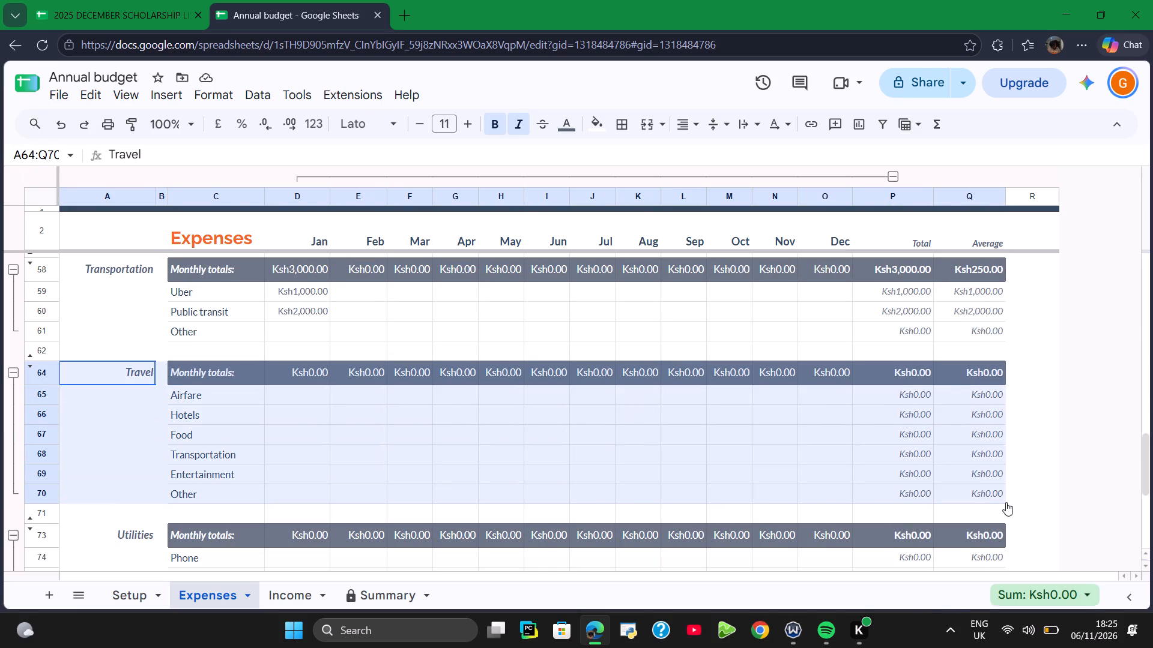
pyautogui.click(975, 359)
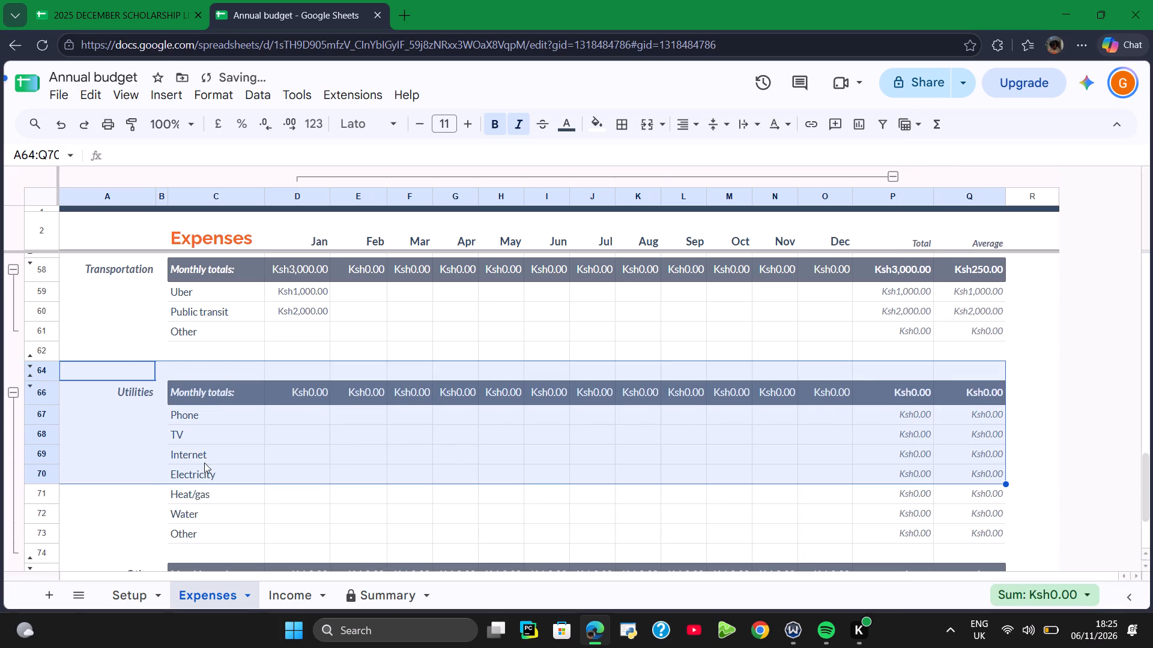
pyautogui.click(104, 512)
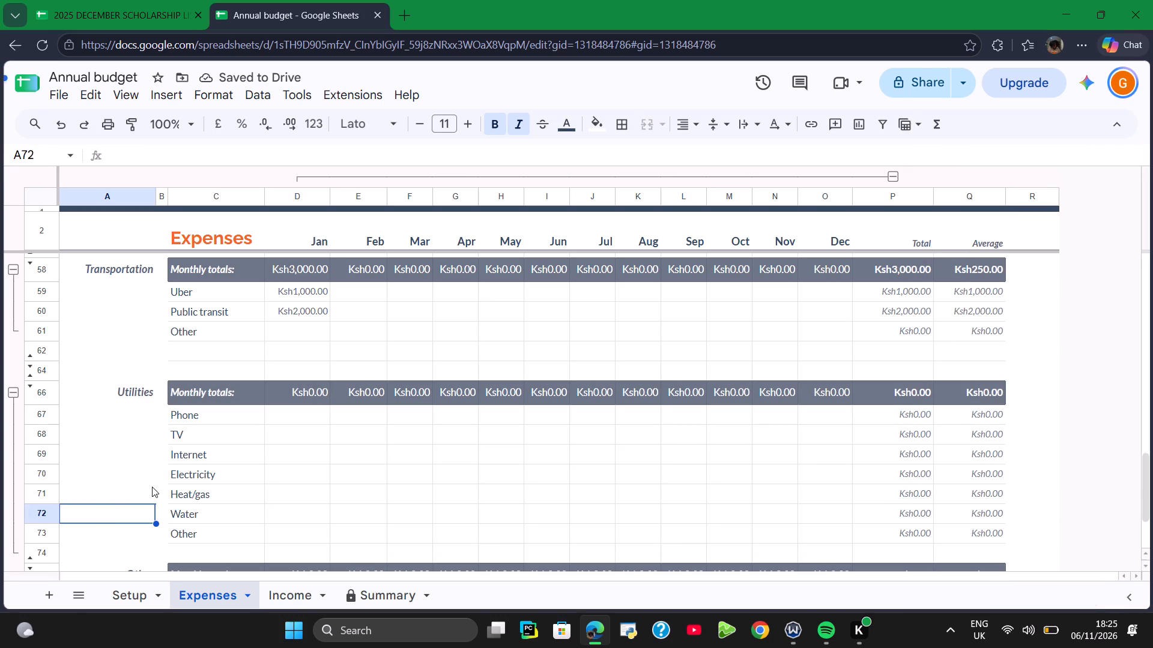
# Delete the whole Utilities section, rows 66 to 73, including its monthly totals row and all its categories.
pyautogui.scroll(2, 174, 478)
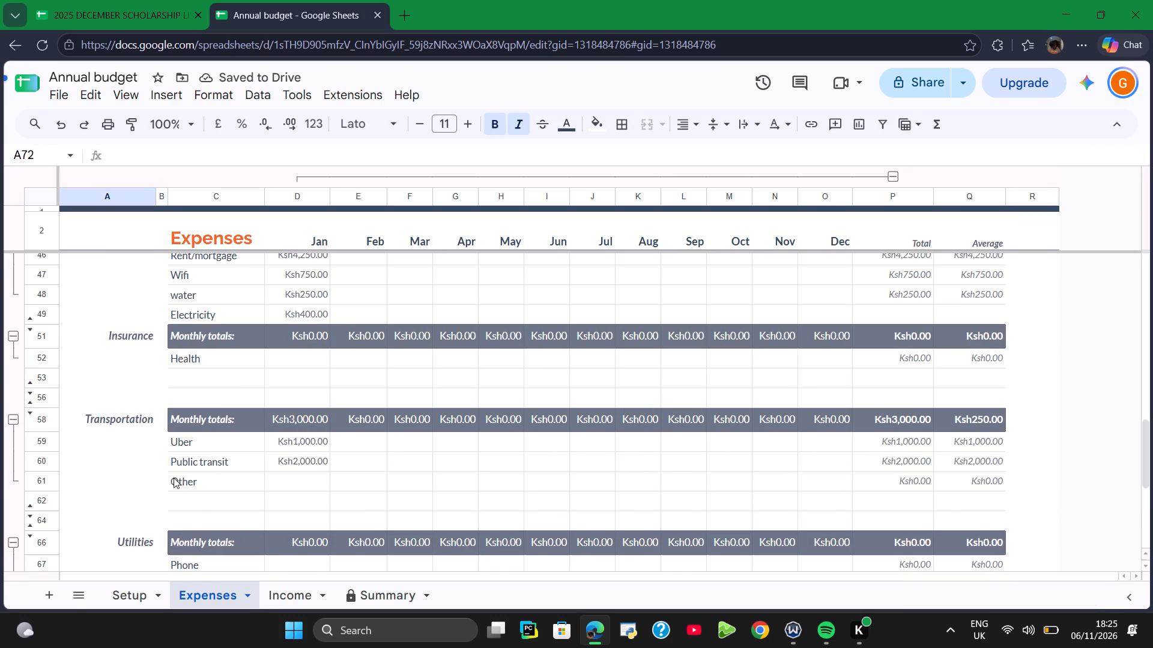
pyautogui.scroll(1, 174, 478)
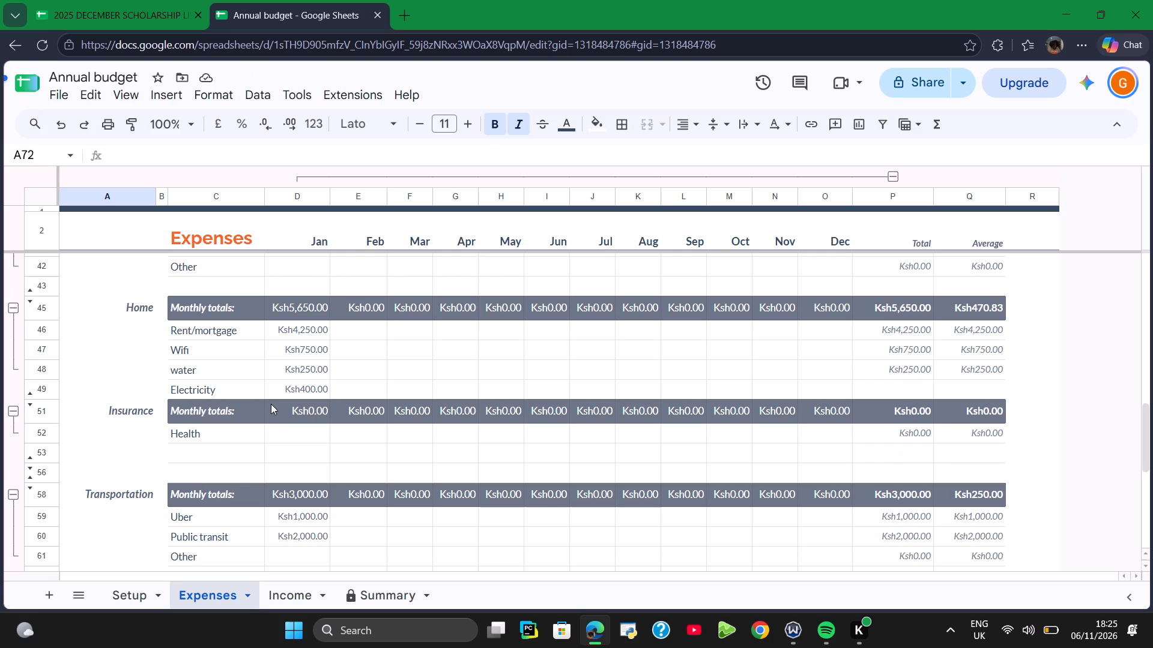
pyautogui.scroll(-4, 268, 424)
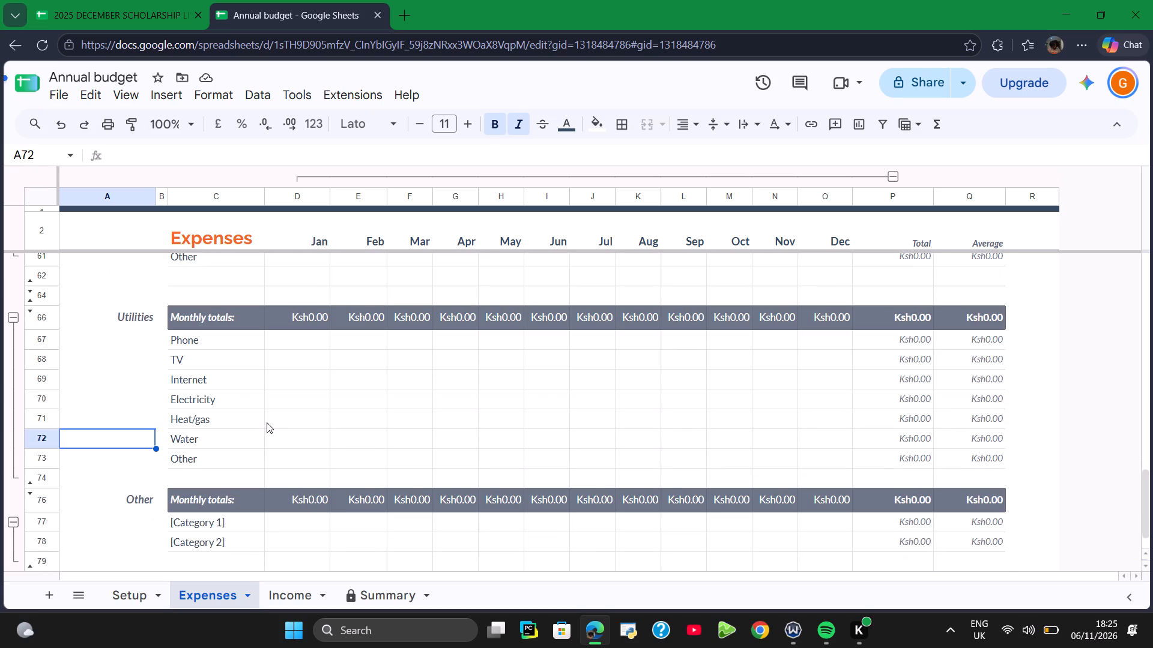
pyautogui.moveTo(130, 314); pyautogui.dragTo(151, 321)
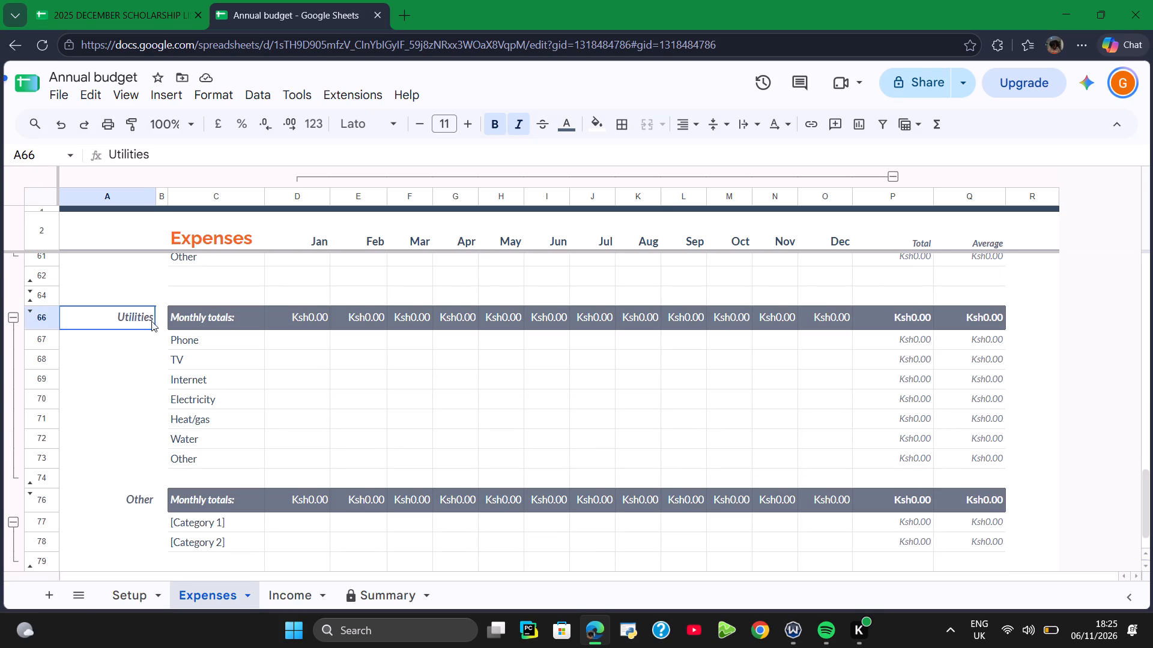
pyautogui.moveTo(151, 321); pyautogui.dragTo(590, 458)
pyautogui.moveTo(613, 458); pyautogui.dragTo(644, 457)
pyautogui.moveTo(667, 457); pyautogui.dragTo(710, 457)
pyautogui.moveTo(723, 457); pyautogui.dragTo(751, 457)
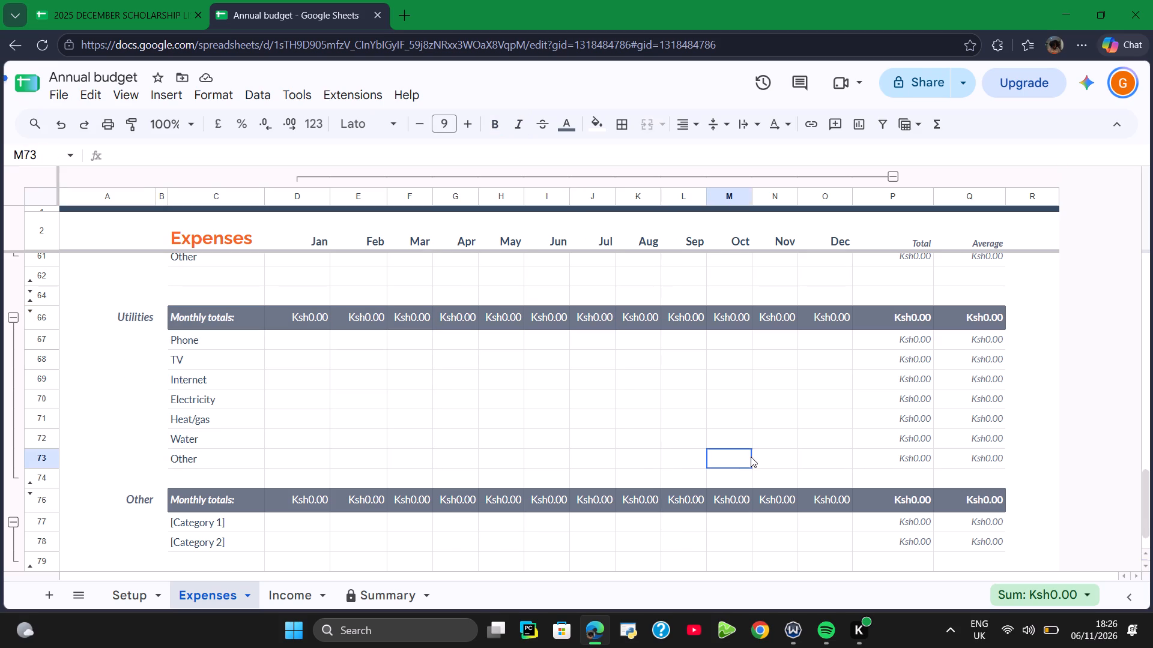
pyautogui.moveTo(751, 457); pyautogui.dragTo(755, 454)
pyautogui.moveTo(753, 451); pyautogui.dragTo(747, 449)
pyautogui.click(747, 449)
pyautogui.moveTo(747, 449); pyautogui.dragTo(643, 454)
pyautogui.moveTo(598, 446); pyautogui.dragTo(398, 403)
pyautogui.moveTo(384, 398); pyautogui.dragTo(197, 361)
pyautogui.moveTo(136, 344); pyautogui.dragTo(129, 318)
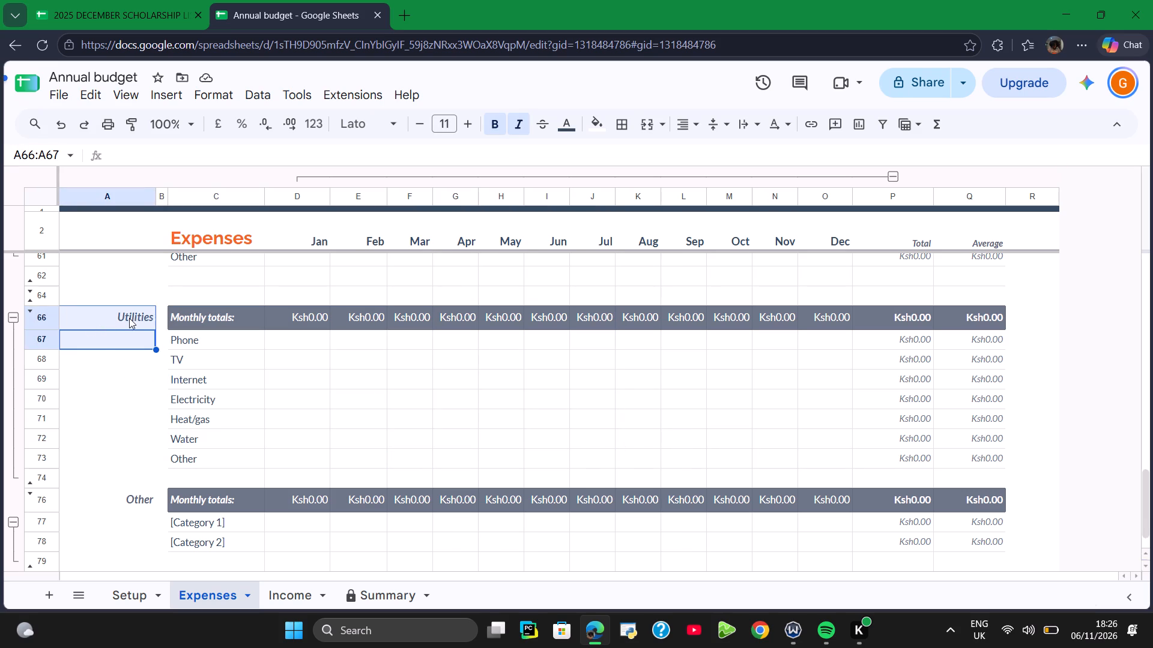
pyautogui.moveTo(133, 403); pyautogui.dragTo(133, 397)
pyautogui.moveTo(120, 310); pyautogui.dragTo(309, 388)
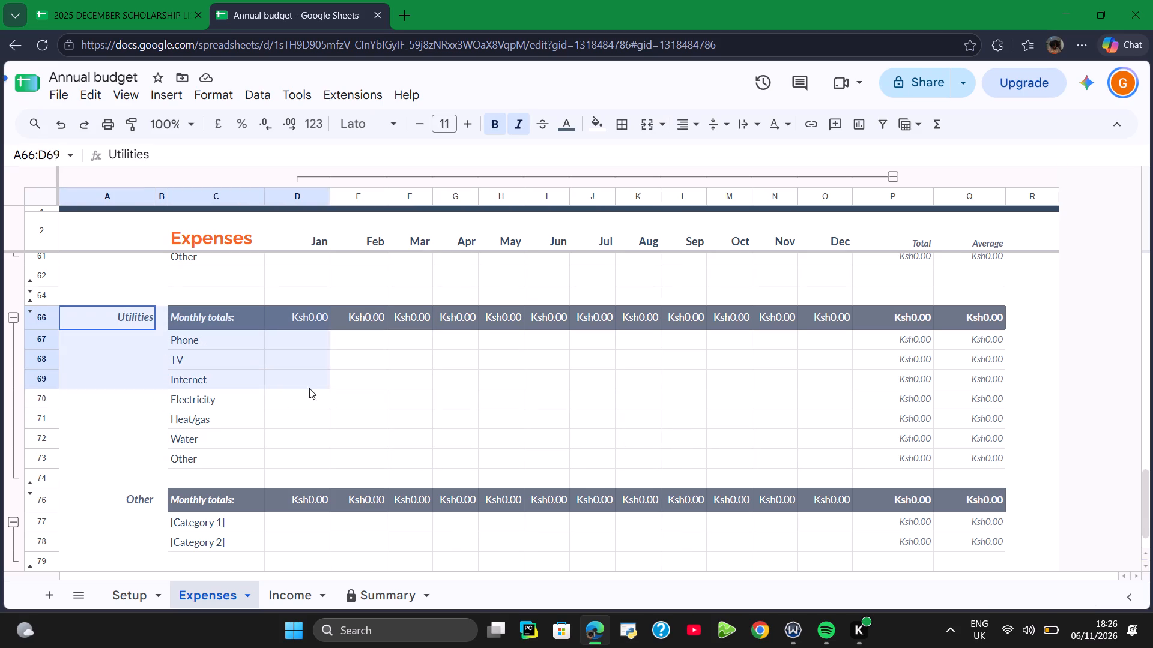
pyautogui.moveTo(309, 388); pyautogui.dragTo(949, 469)
pyautogui.moveTo(958, 469); pyautogui.dragTo(986, 469)
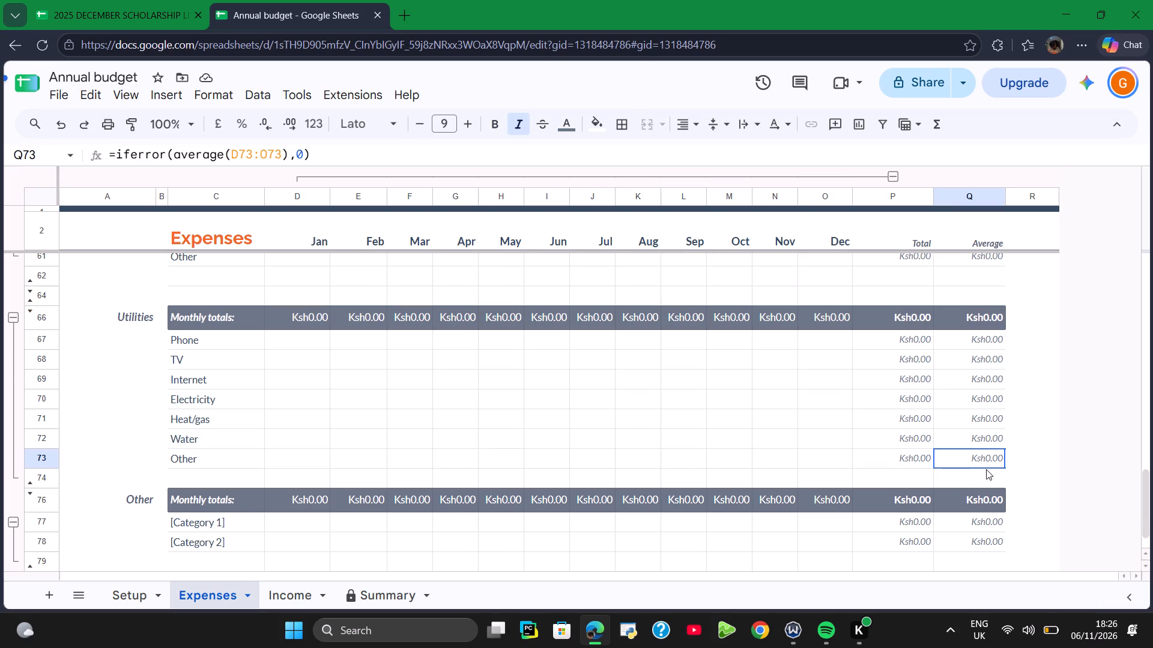
pyautogui.moveTo(986, 469); pyautogui.dragTo(614, 325)
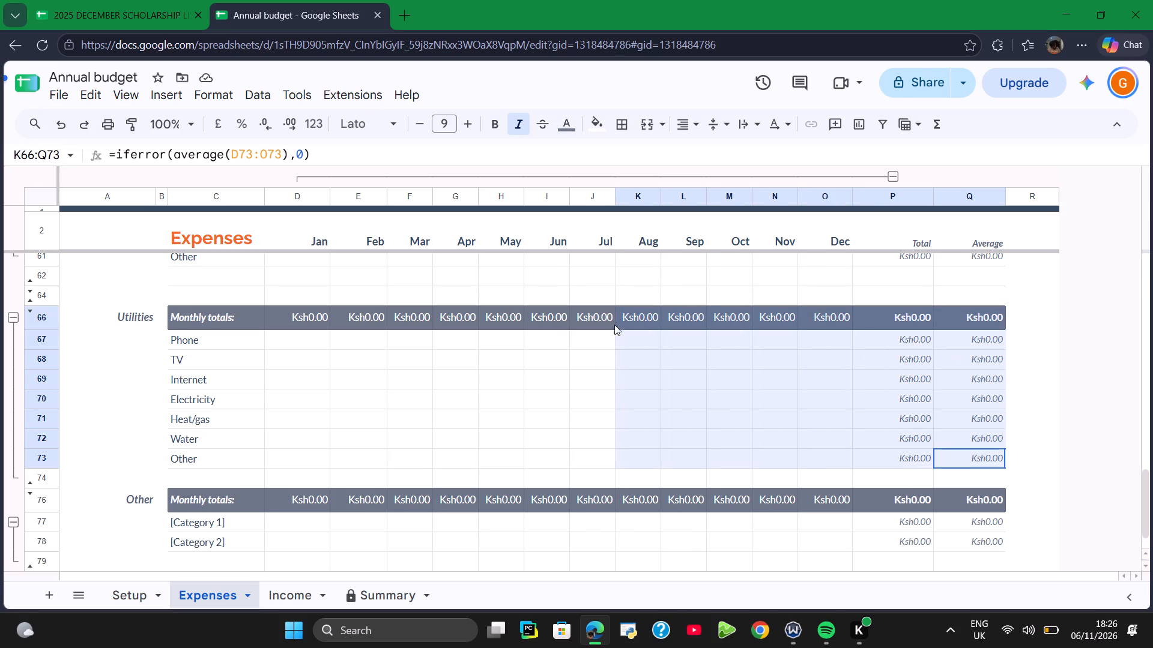
pyautogui.moveTo(614, 325); pyautogui.dragTo(154, 317)
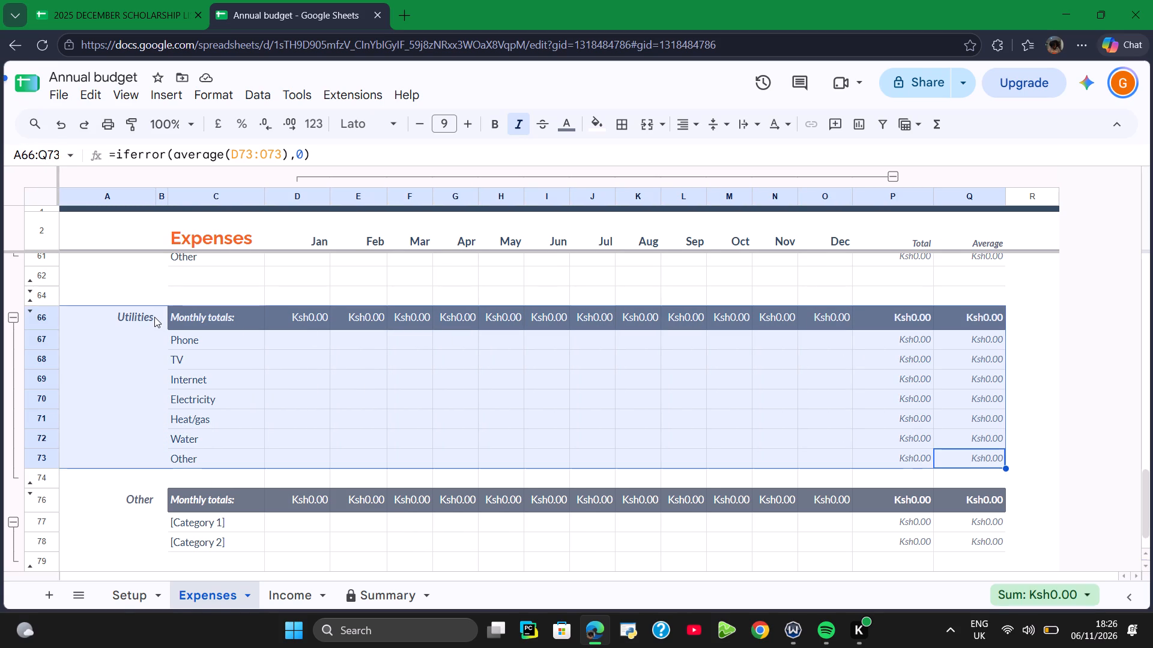
pyautogui.rightClick(154, 317)
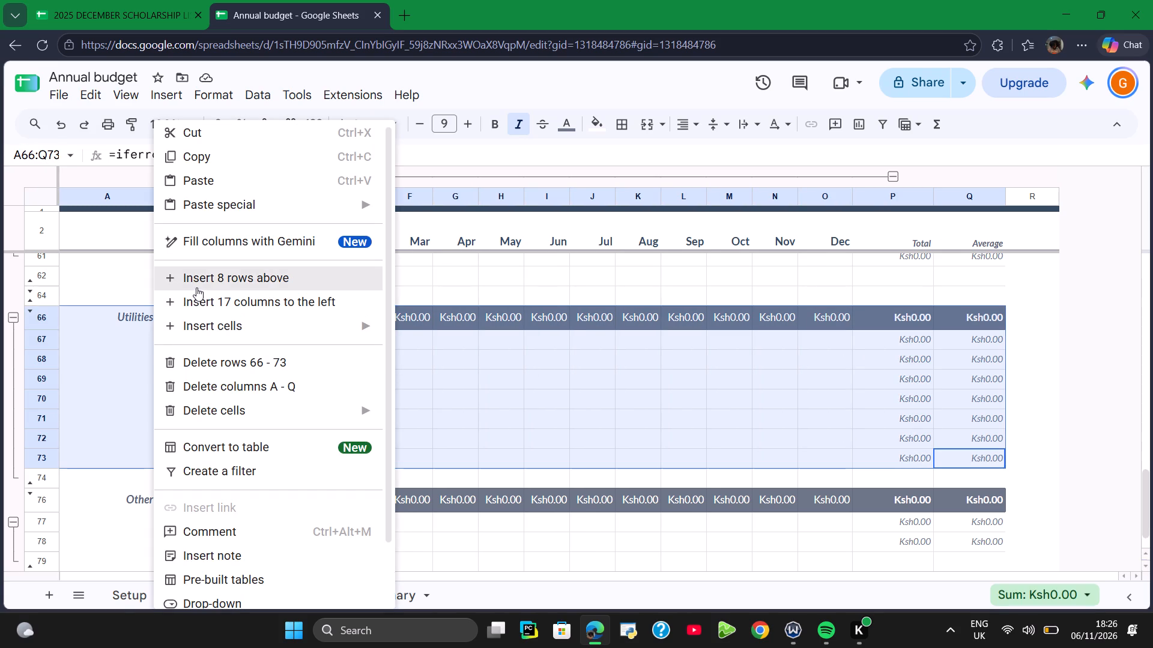
pyautogui.click(196, 368)
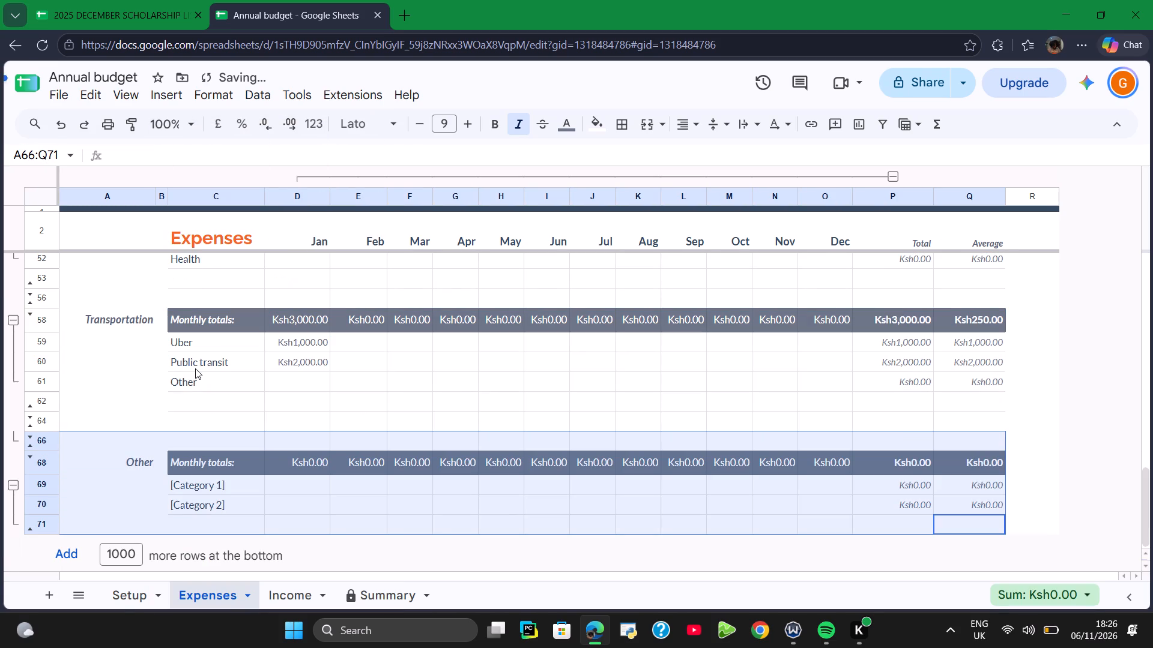
pyautogui.click(107, 407)
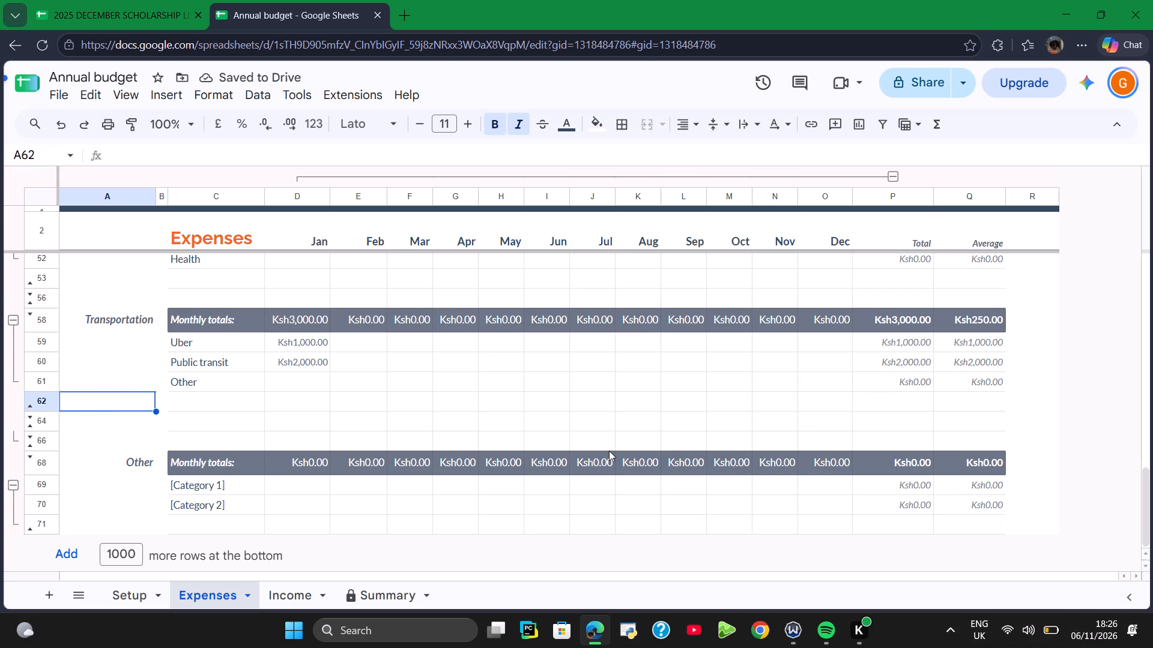
# Review all the remaining expense sections, their categories and January amounts, from Investment down to Other.
pyautogui.scroll(1, 609, 451)
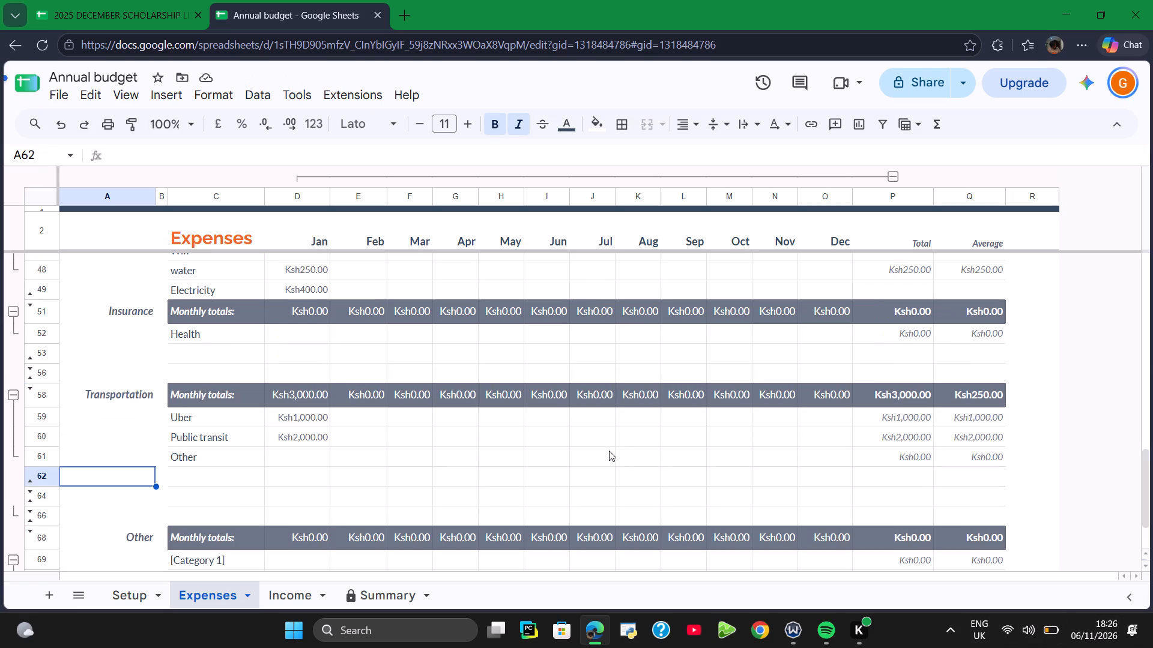
pyautogui.scroll(2, 609, 451)
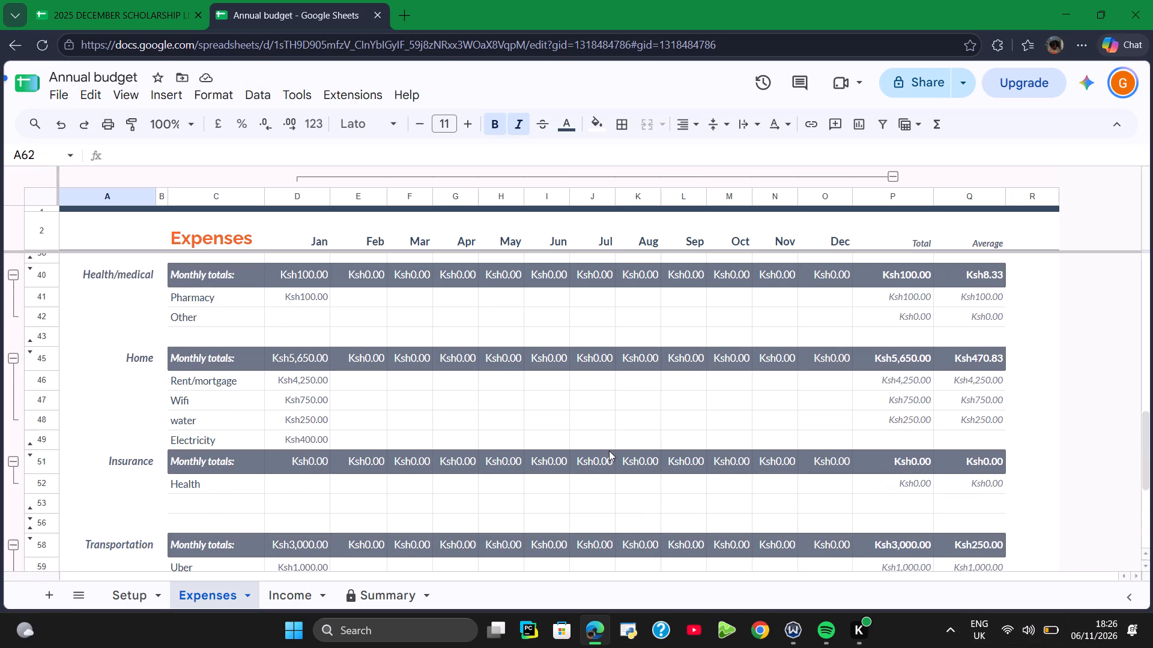
pyautogui.scroll(2, 609, 451)
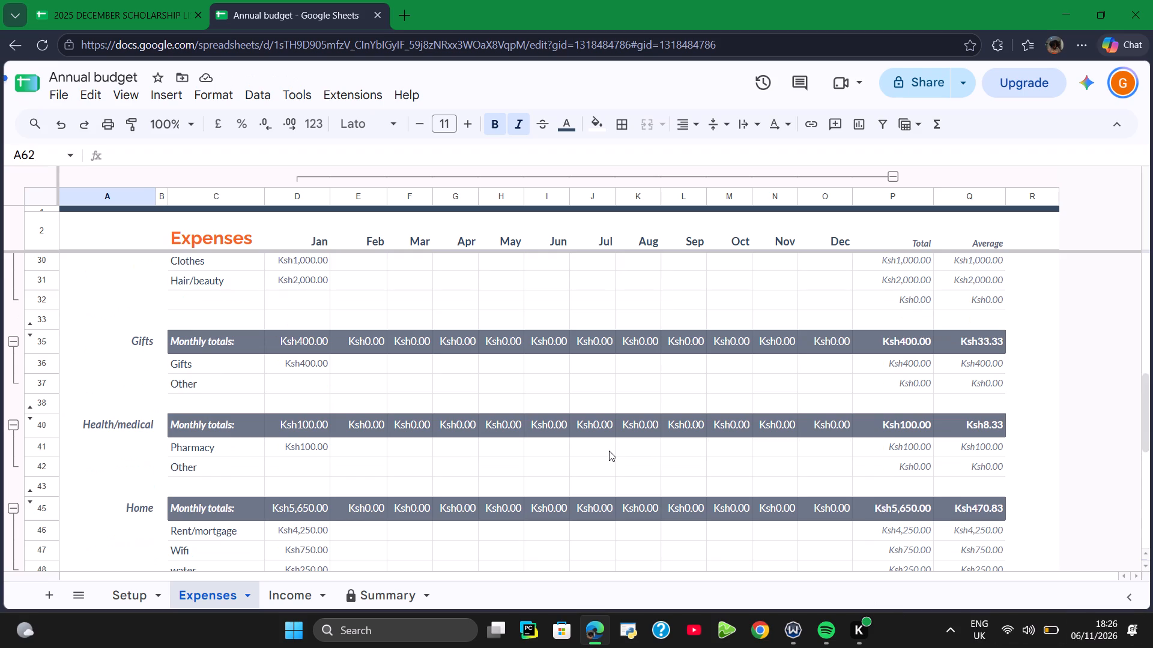
pyautogui.scroll(3, 609, 451)
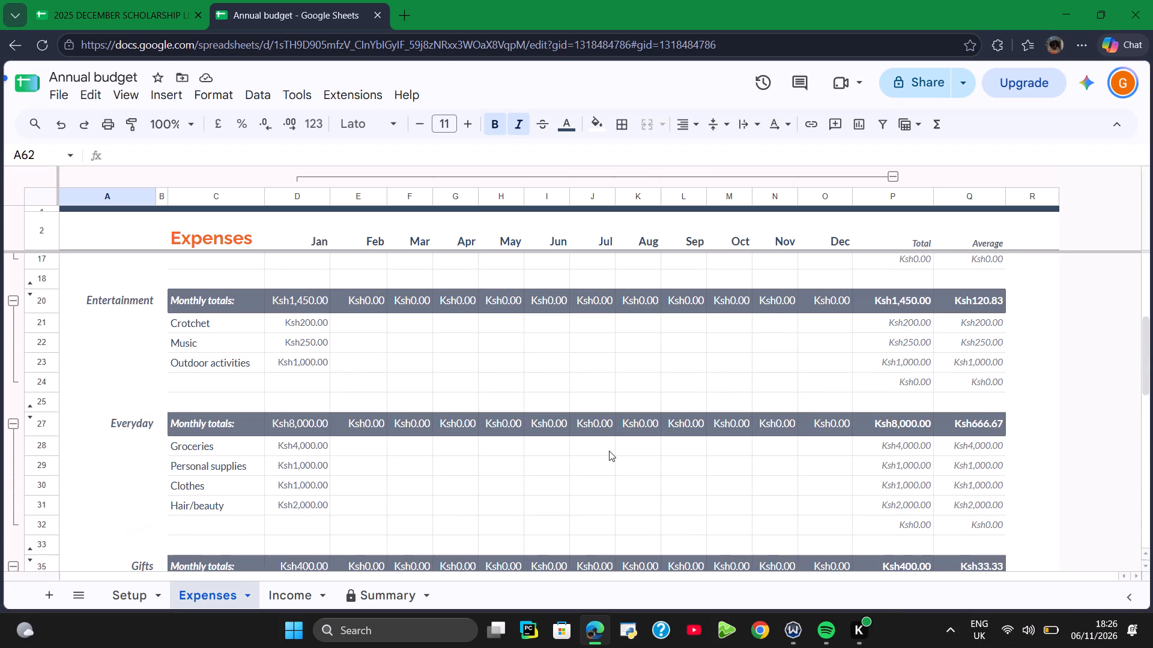
pyautogui.scroll(4, 609, 451)
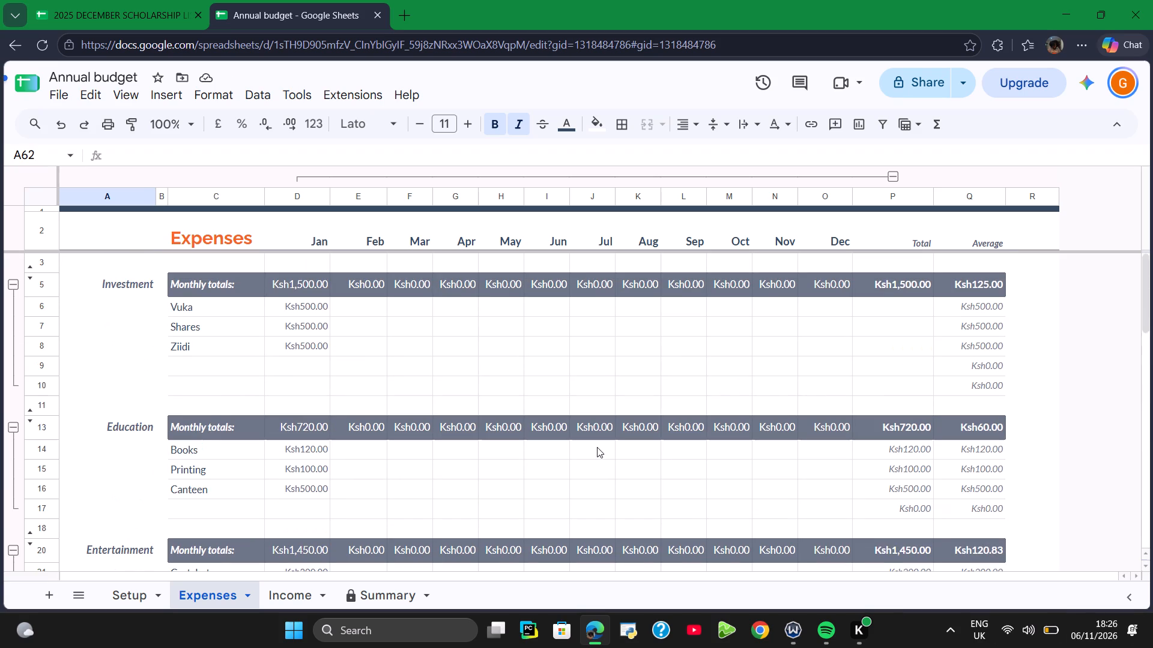
pyautogui.scroll(-2, 597, 447)
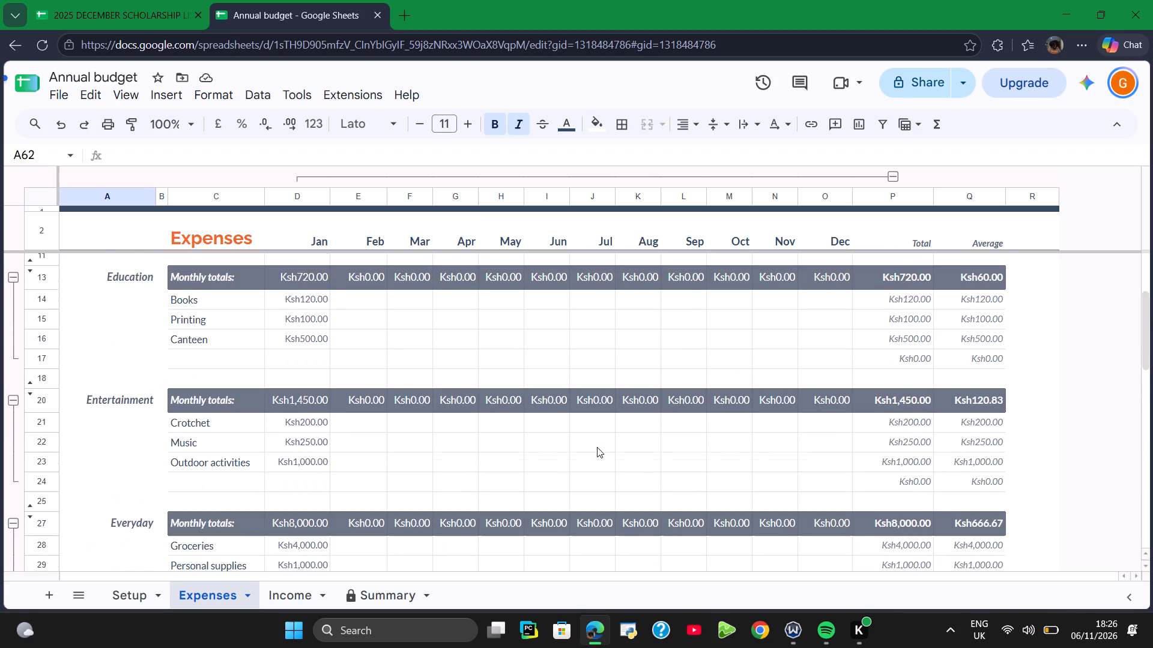
pyautogui.scroll(-7, 597, 447)
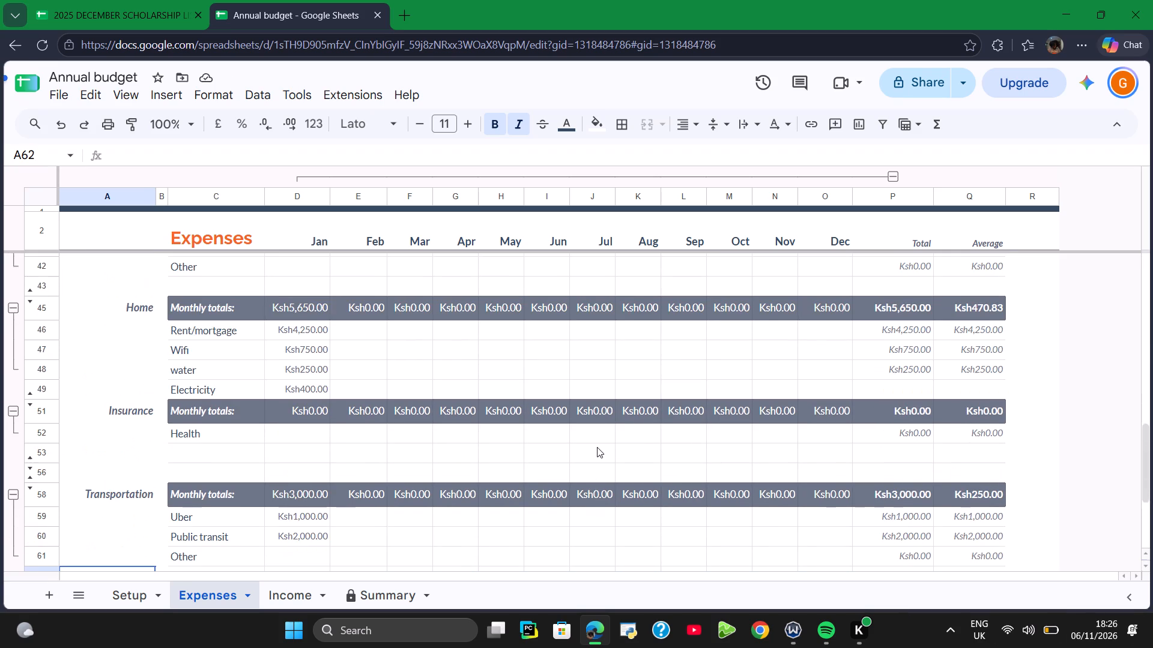
pyautogui.scroll(-3, 597, 447)
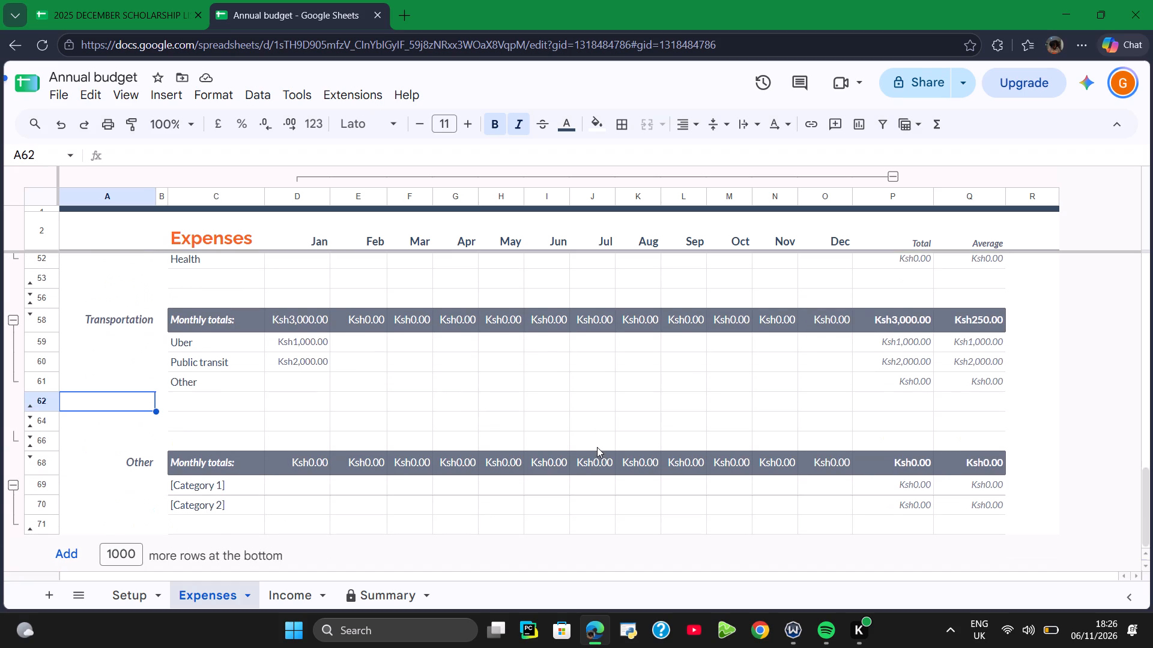
# Delete the three blank rows between the Transportation categories and the Other section's monthly totals row.
pyautogui.click(196, 395)
pyautogui.rightClick(196, 395)
pyautogui.click(283, 324)
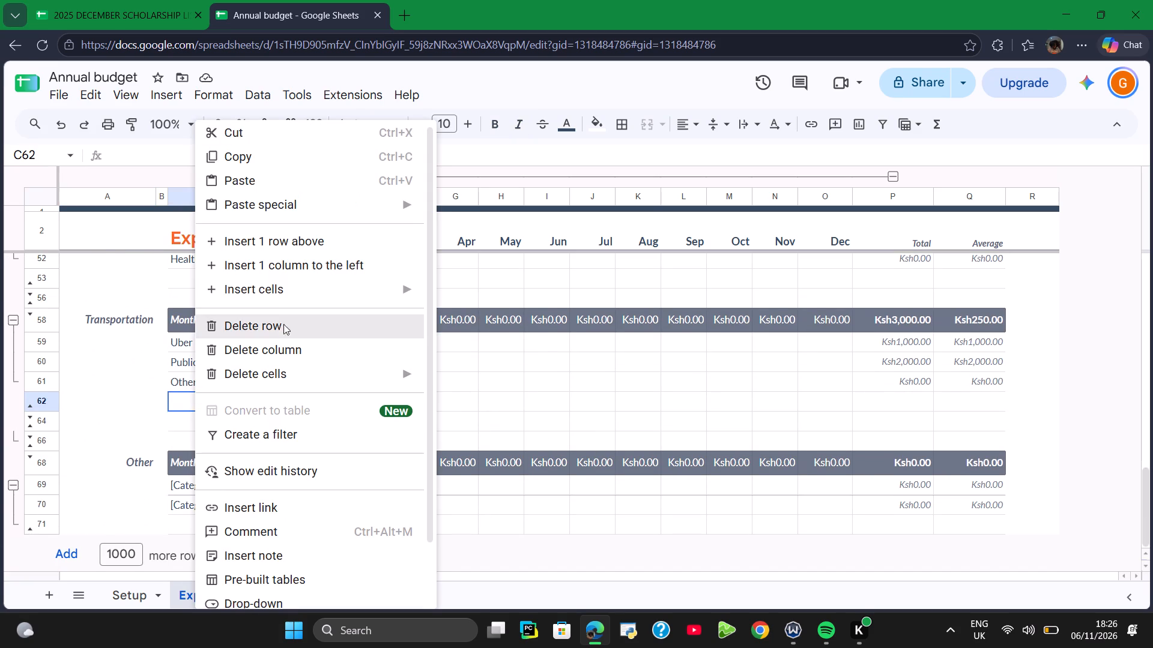
pyautogui.rightClick(219, 412)
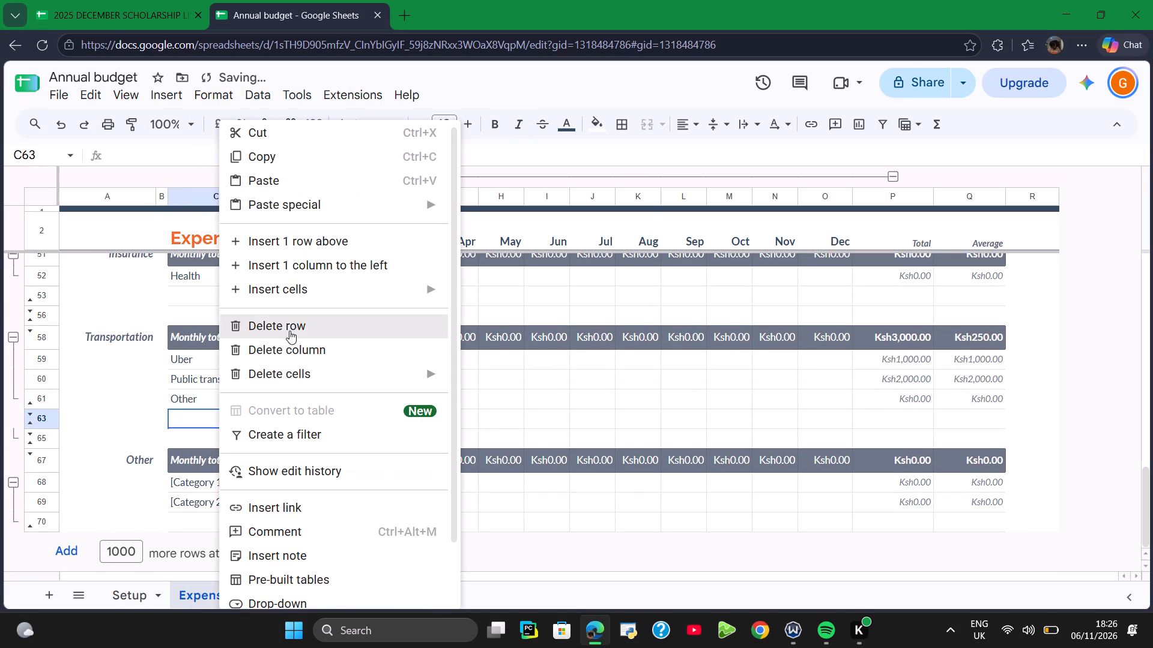
pyautogui.click(289, 331)
pyautogui.rightClick(213, 443)
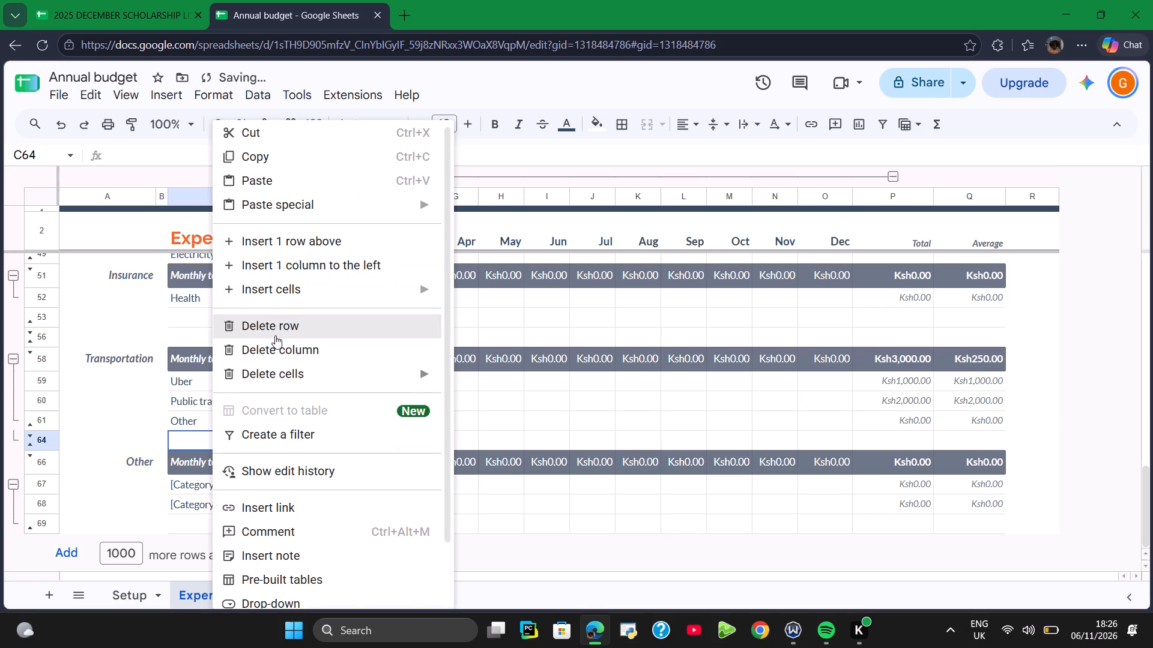
pyautogui.click(280, 335)
# Rename the last expense section, Other, as Savings.
pyautogui.scroll(-1, 239, 475)
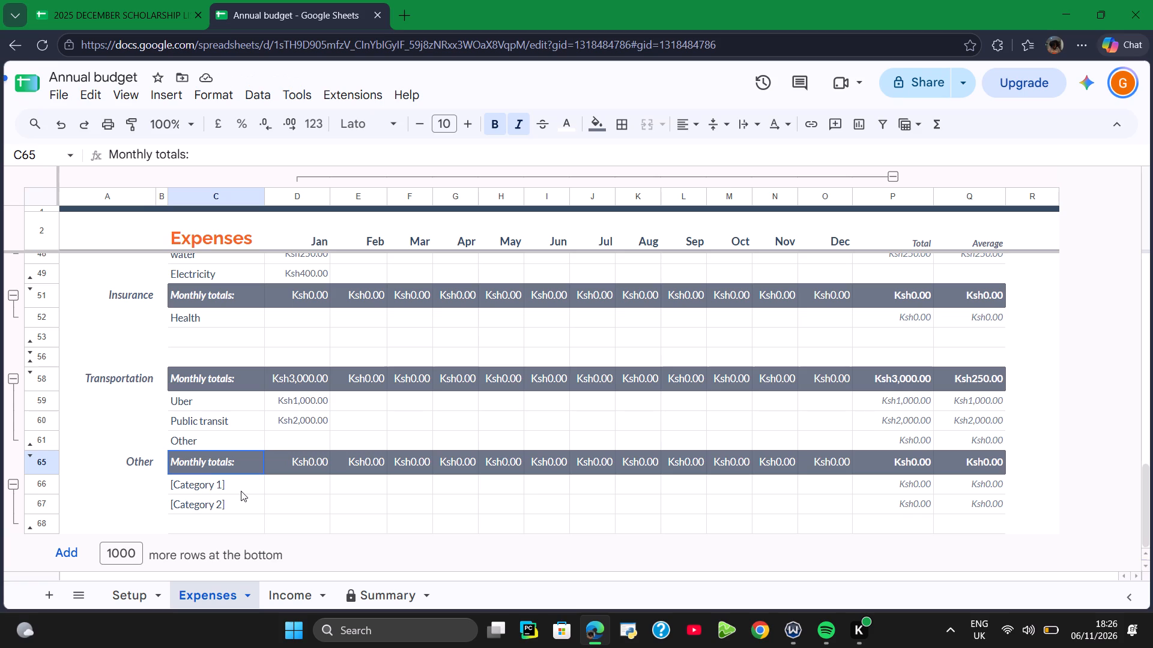
pyautogui.click(200, 483)
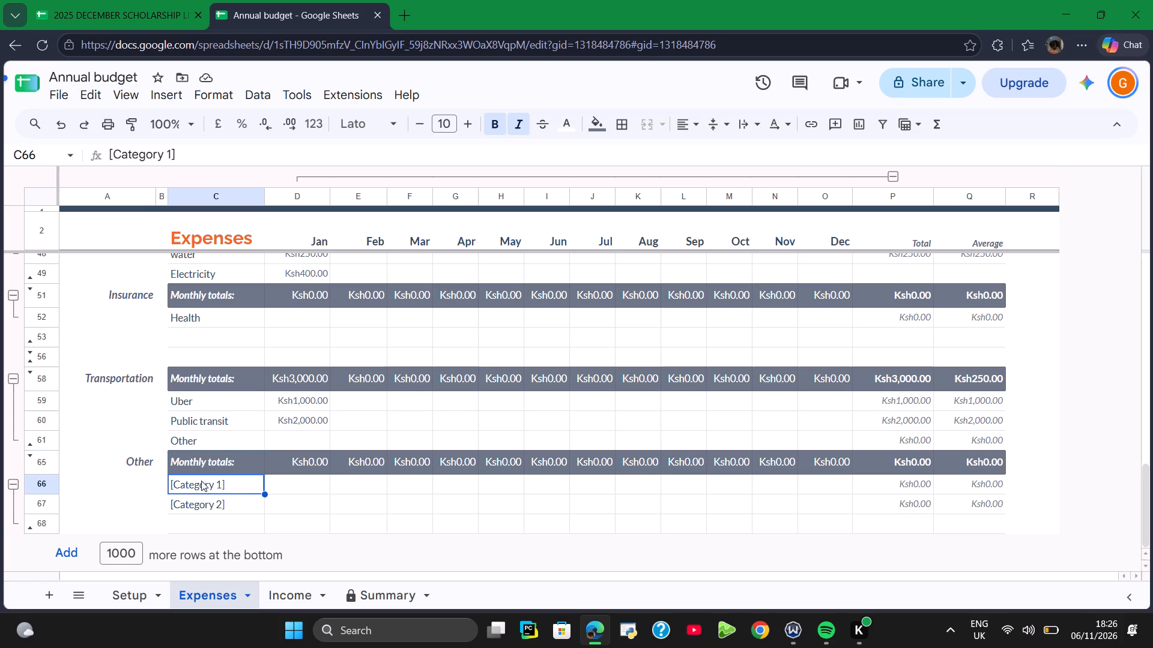
pyautogui.click(140, 467)
pyautogui.press('BackSpace')
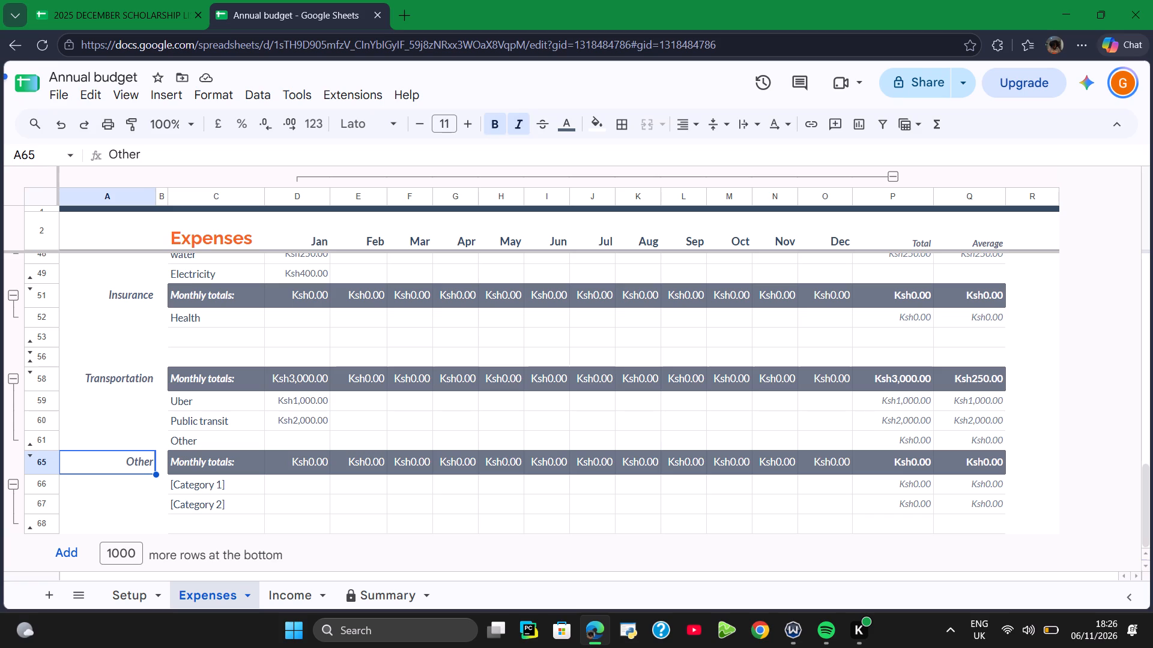
pyautogui.write('sa')
pyautogui.write('vings')
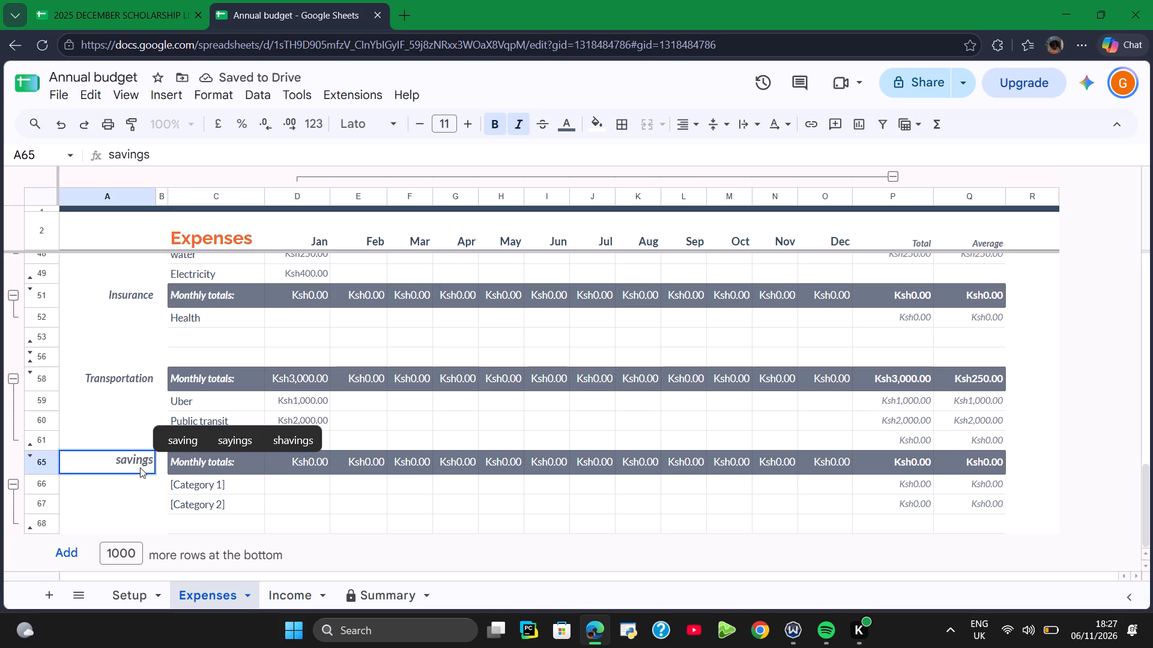
pyautogui.press('BackSpace')
pyautogui.press('BackSpace')
pyautogui.press('BackSpace')
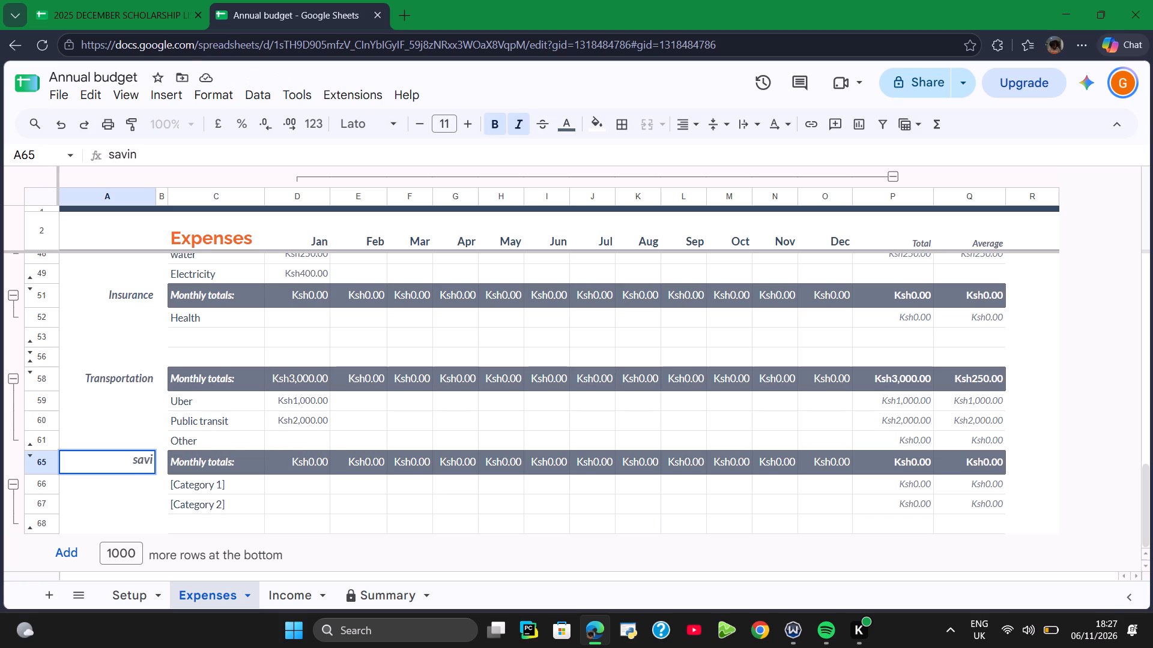
pyautogui.press('BackSpace')
pyautogui.press('BackSpace')
pyautogui.press('BackSpace')
pyautogui.write('avings')
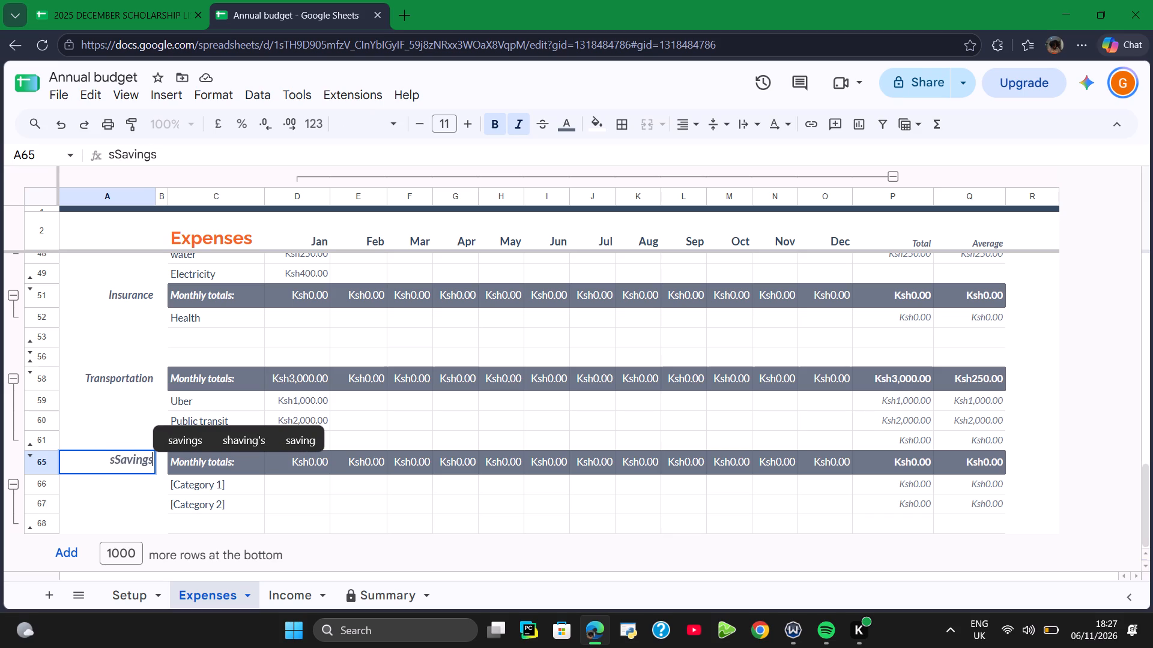
pyautogui.click(111, 463)
pyautogui.click(115, 463)
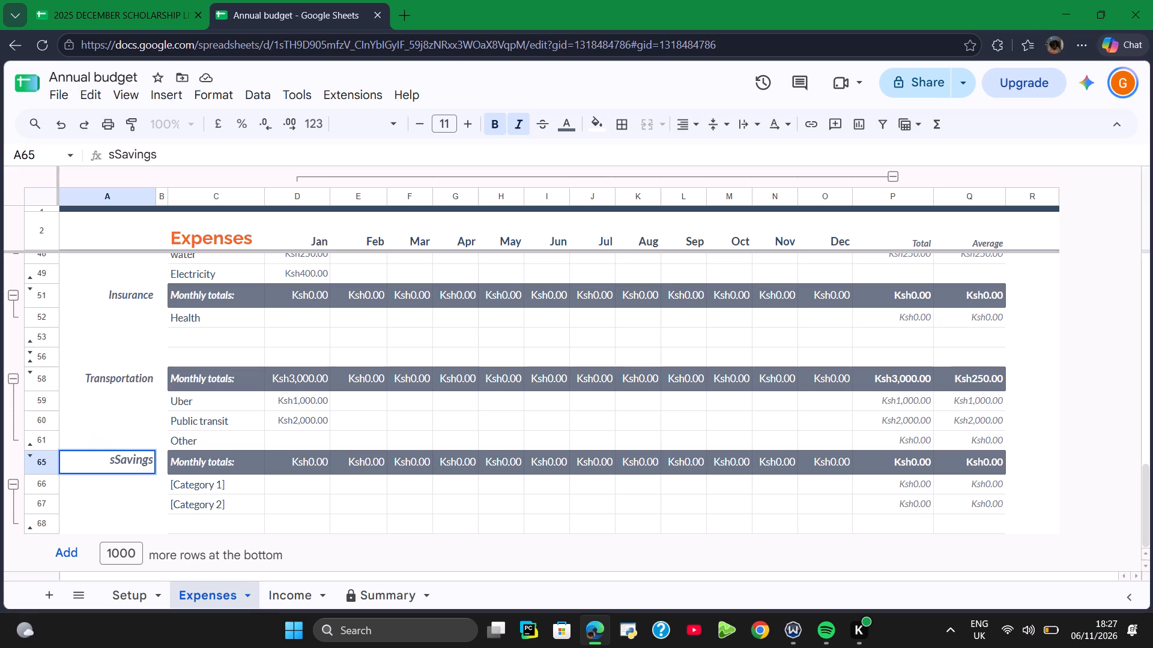
pyautogui.press('BackSpace')
pyautogui.press('Return')
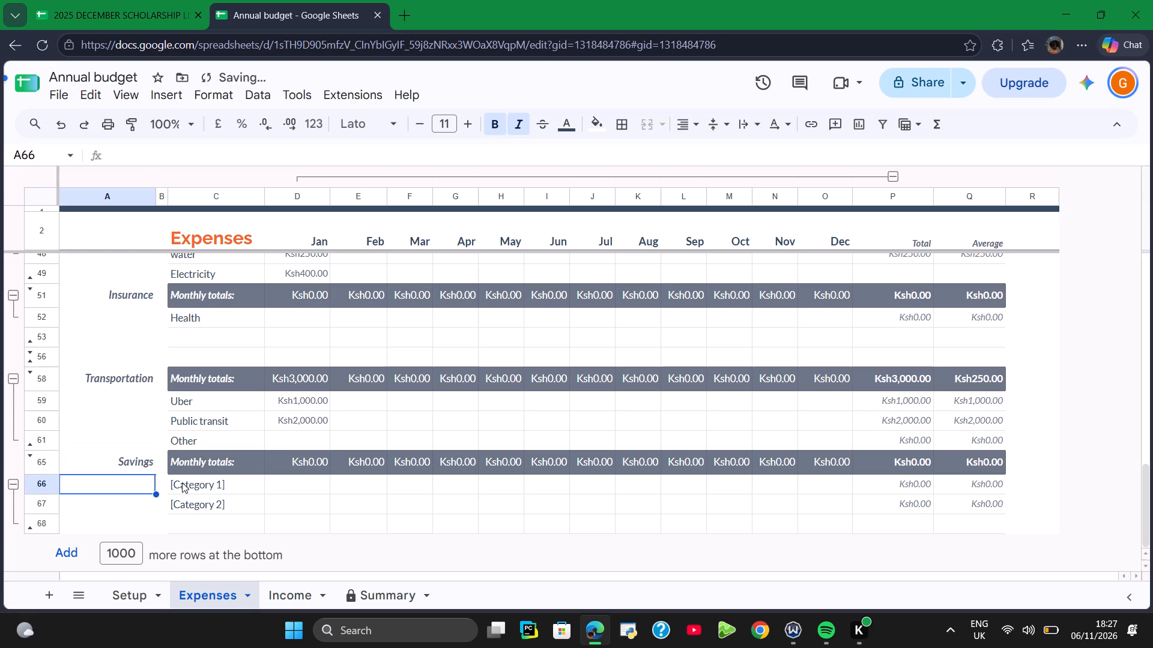
# Replace the first placeholder category in the Savings section with Mmf.
pyautogui.click(207, 484)
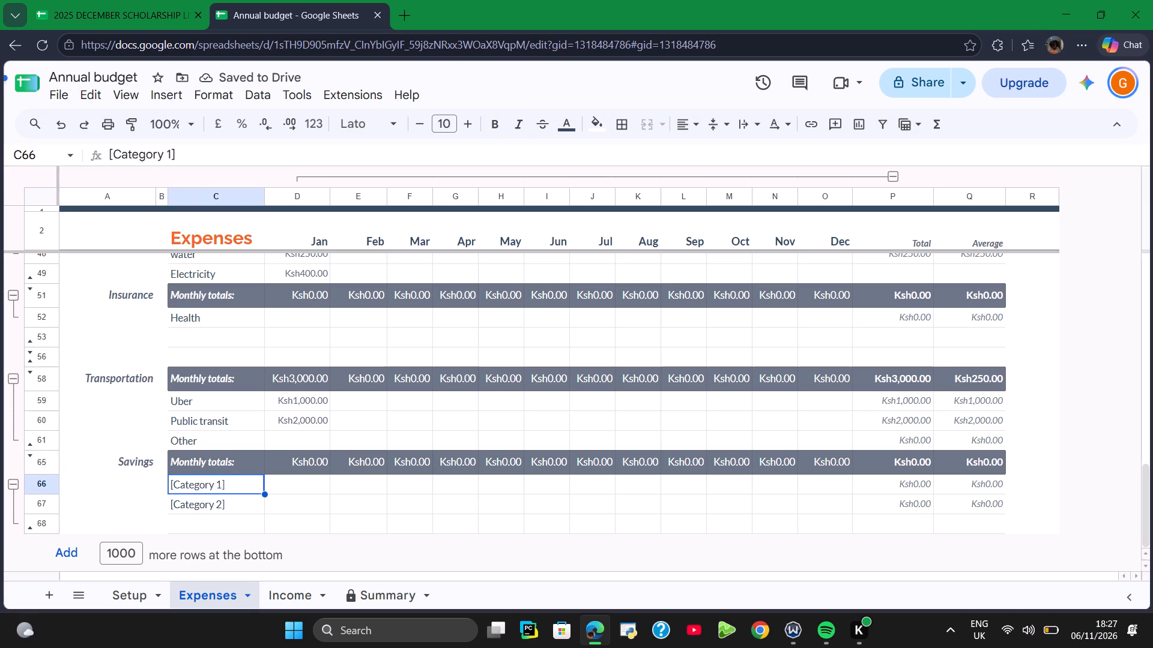
pyautogui.press('BackSpace')
pyautogui.press('m')
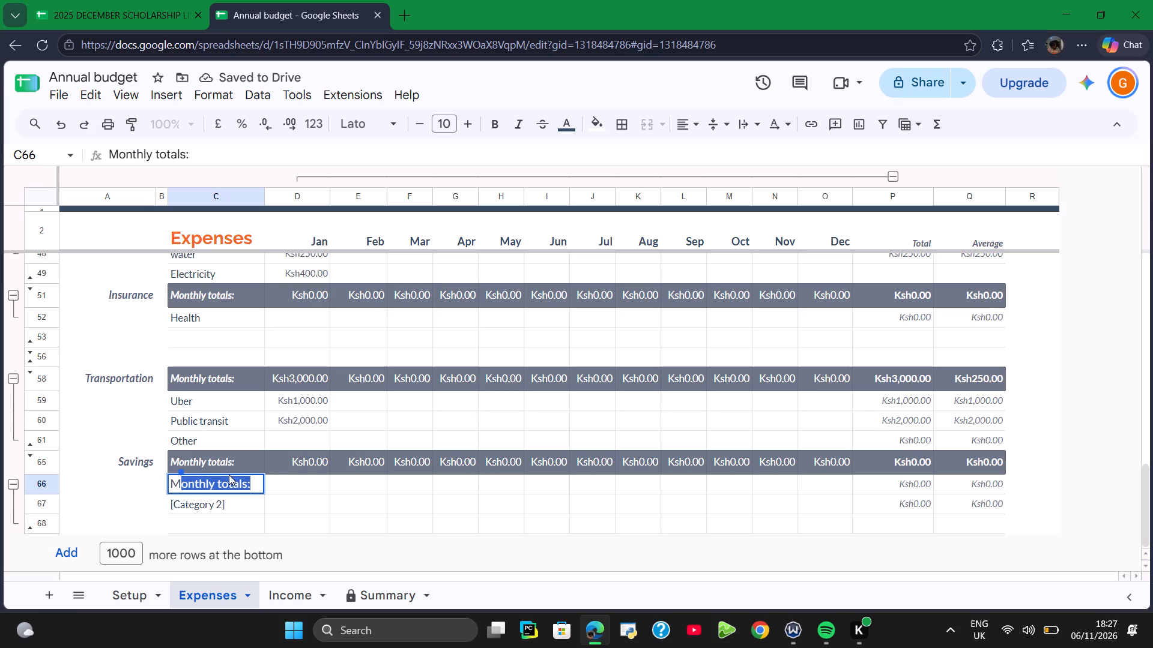
pyautogui.press('m')
pyautogui.press('f')
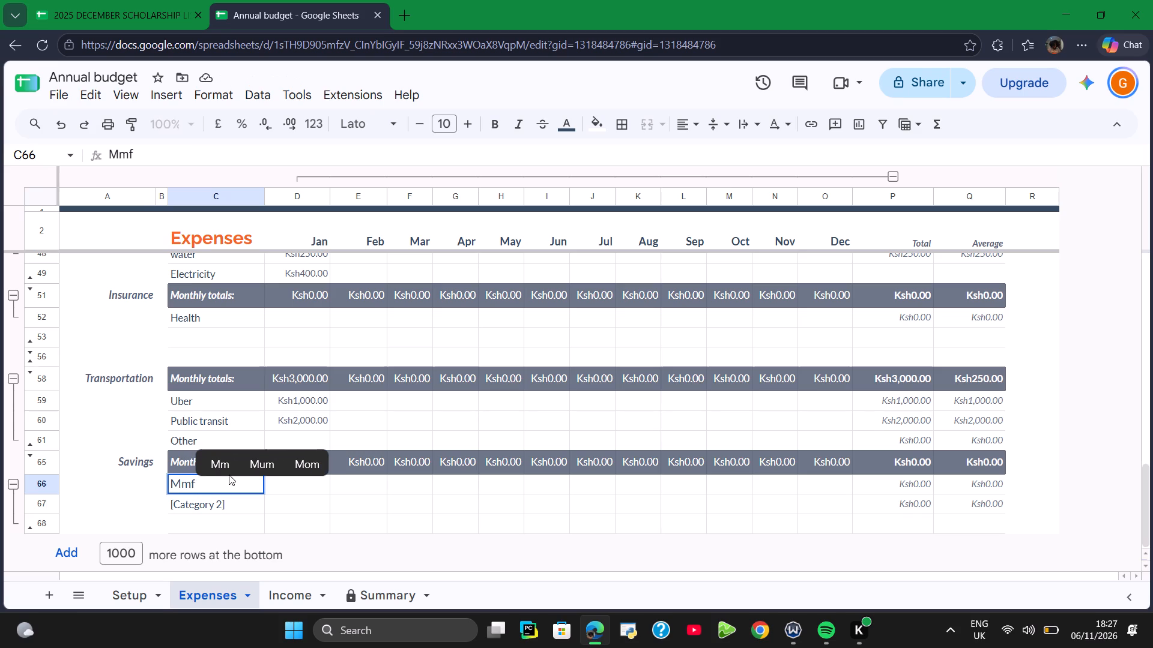
pyautogui.press('Return')
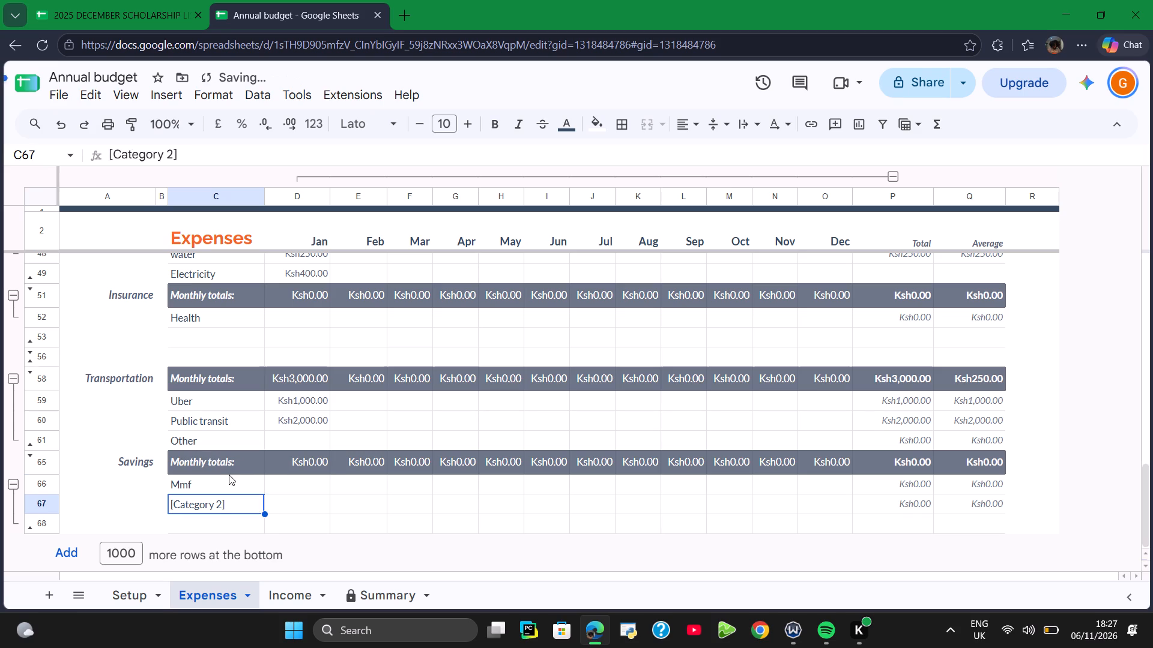
# Replace the second placeholder category in the Savings section with Ziidi, spelled with a capital Z.
pyautogui.press('BackSpace')
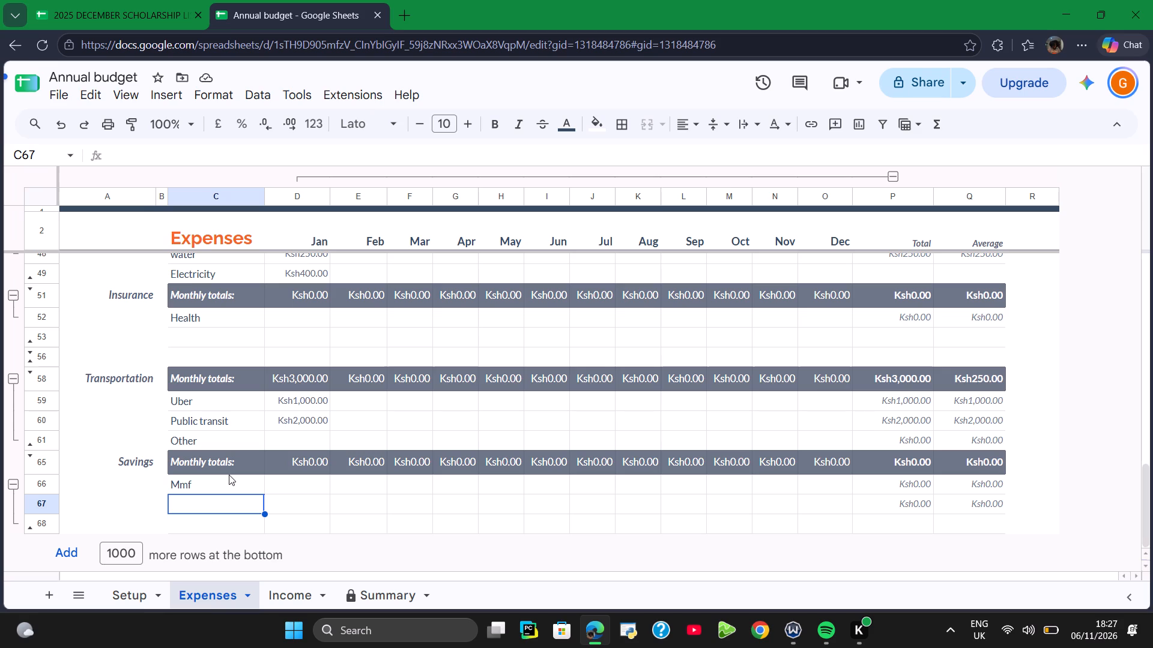
pyautogui.press('z')
pyautogui.write('ii')
pyautogui.write('di')
pyautogui.press('Return')
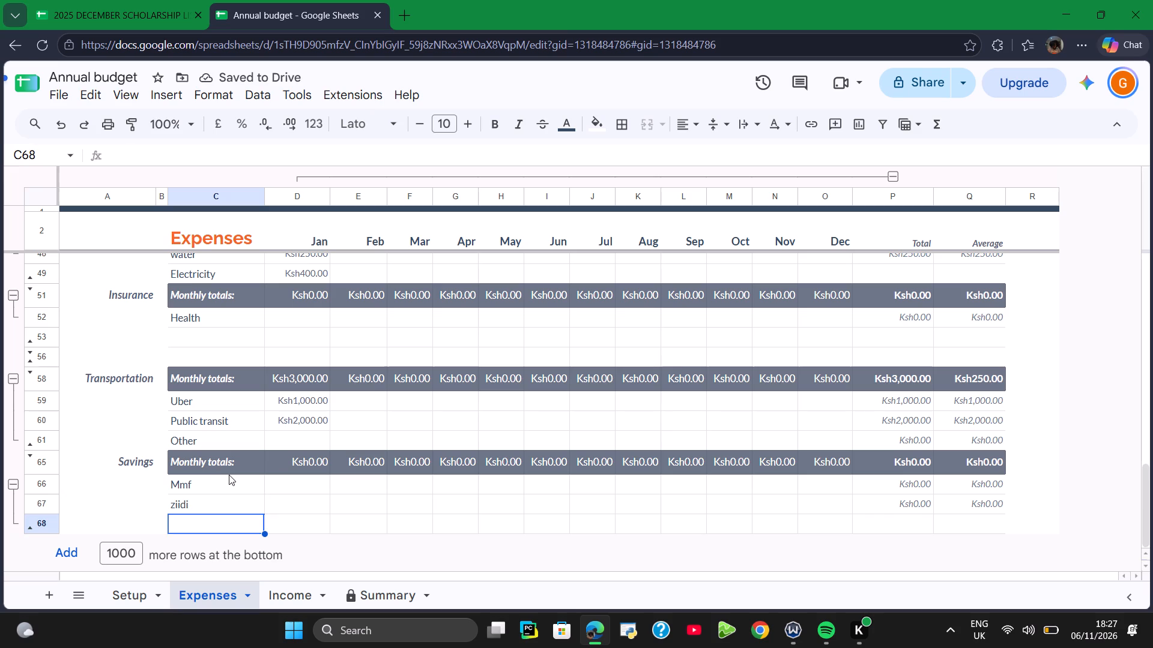
pyautogui.click(196, 504)
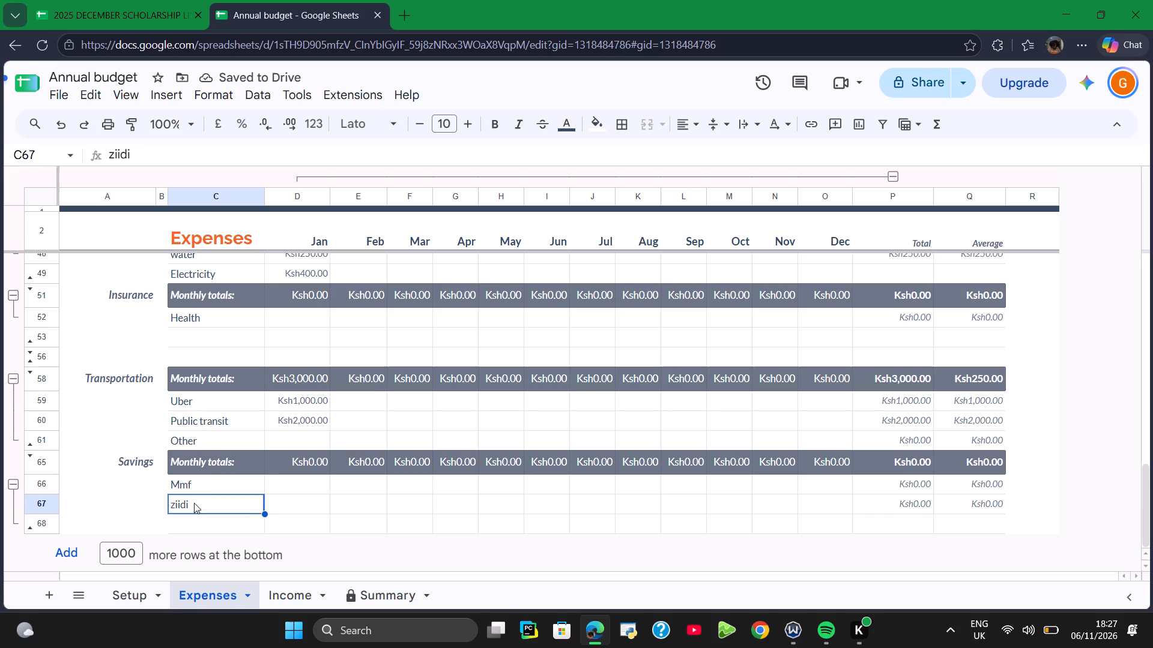
pyautogui.press('BackSpace')
pyautogui.press('BackSpace')
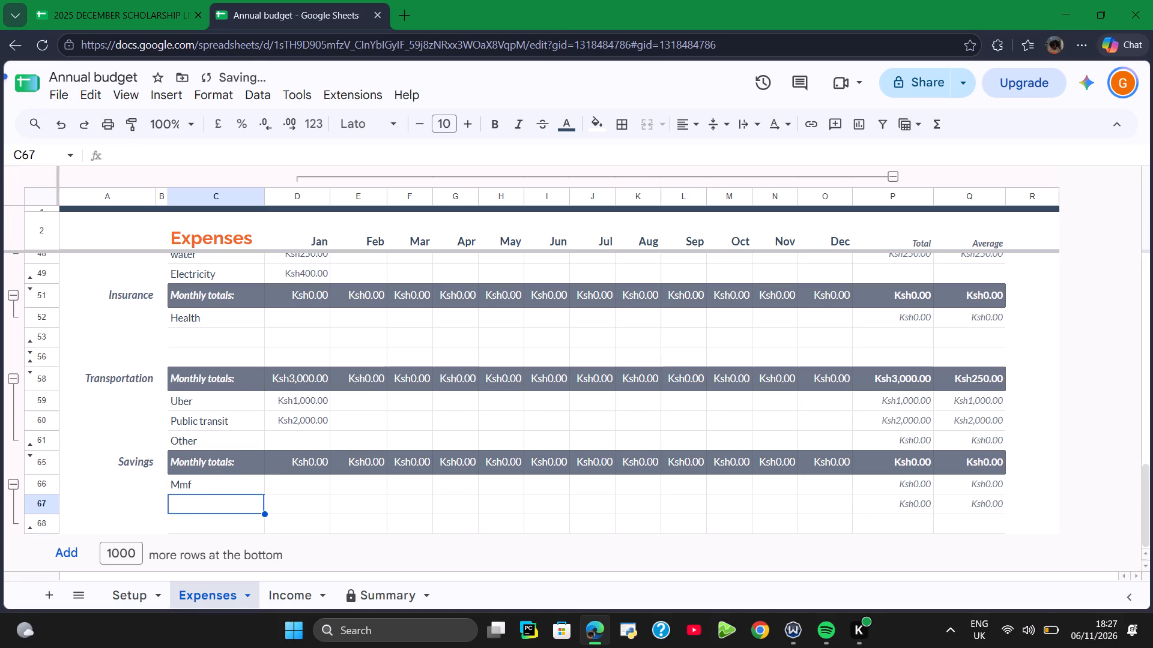
pyautogui.press('z')
pyautogui.press('i')
pyautogui.press('i')
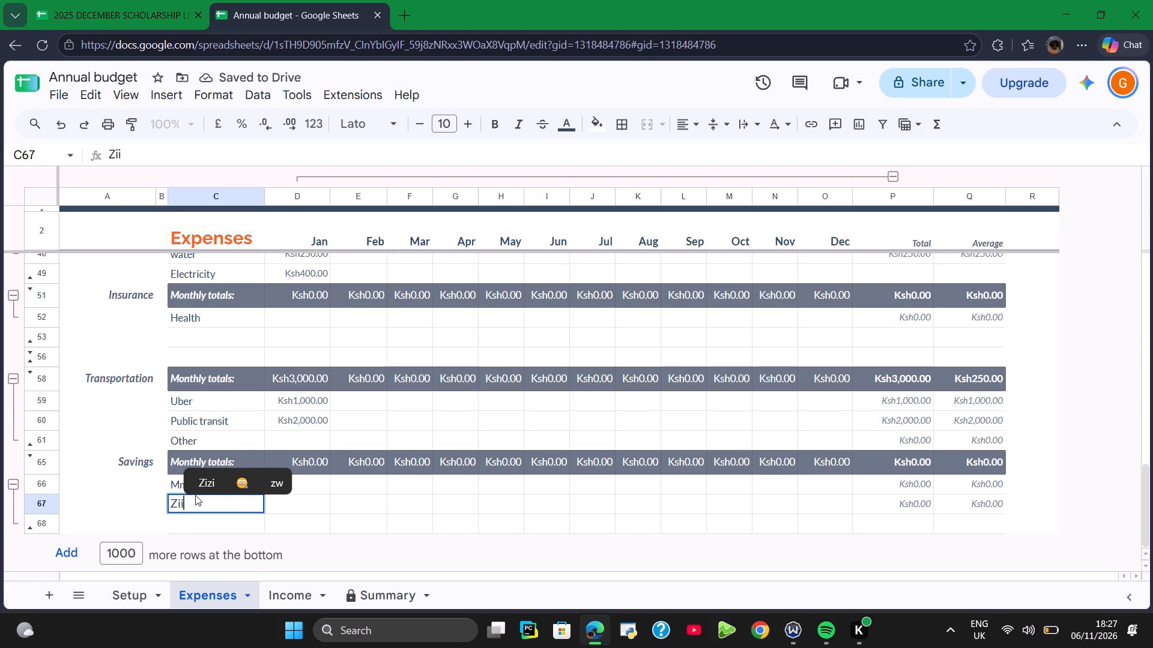
pyautogui.write('di')
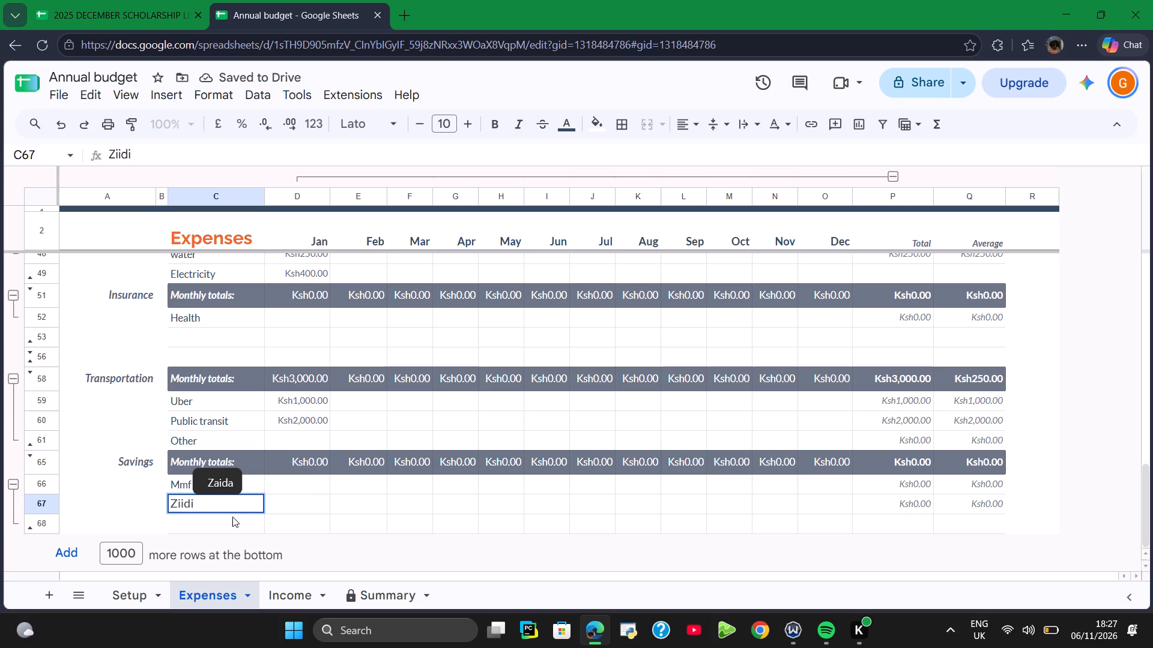
# Enter chumz as a third Savings category in the empty row below Ziidi.
pyautogui.click(231, 515)
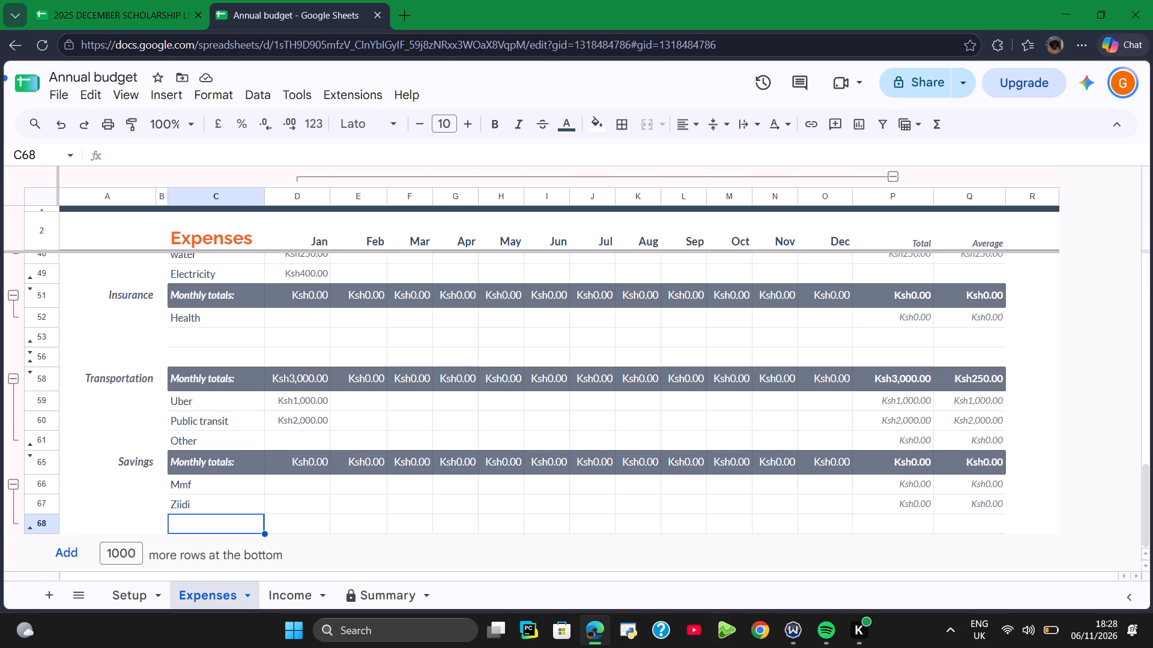
pyautogui.write('chum')
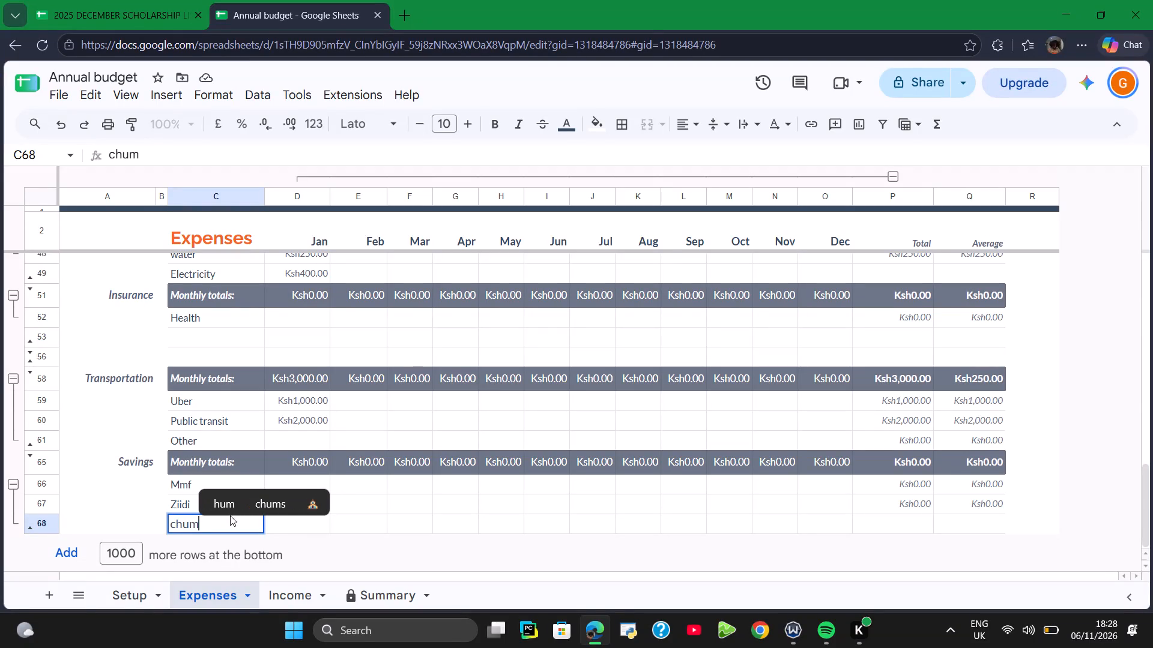
pyautogui.press('z')
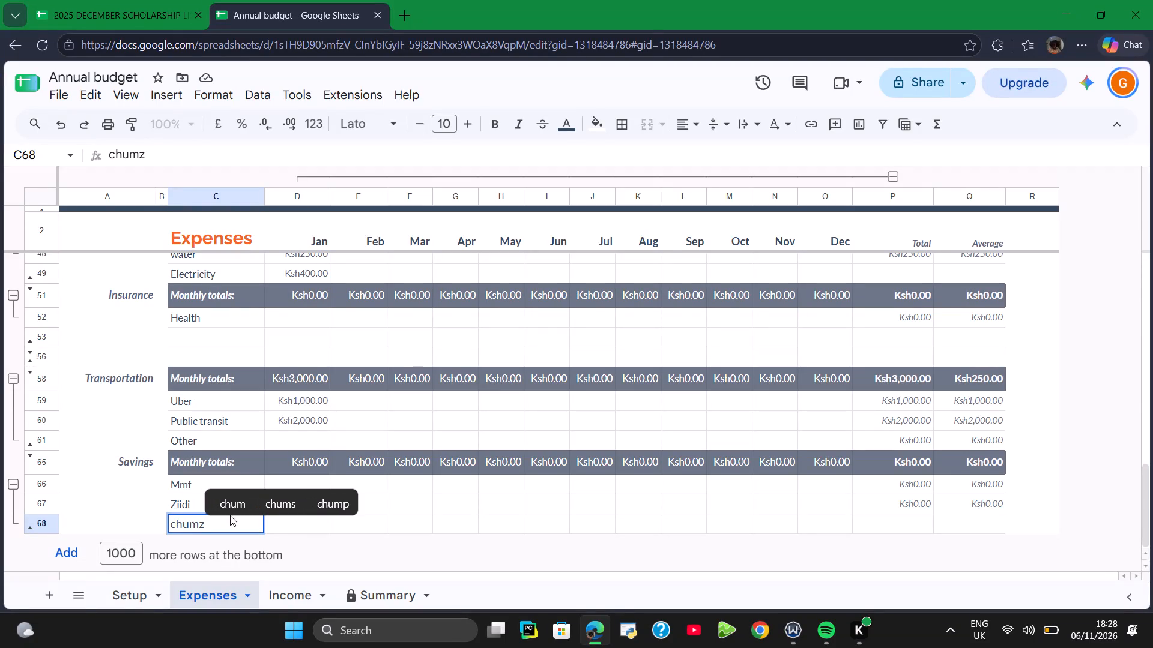
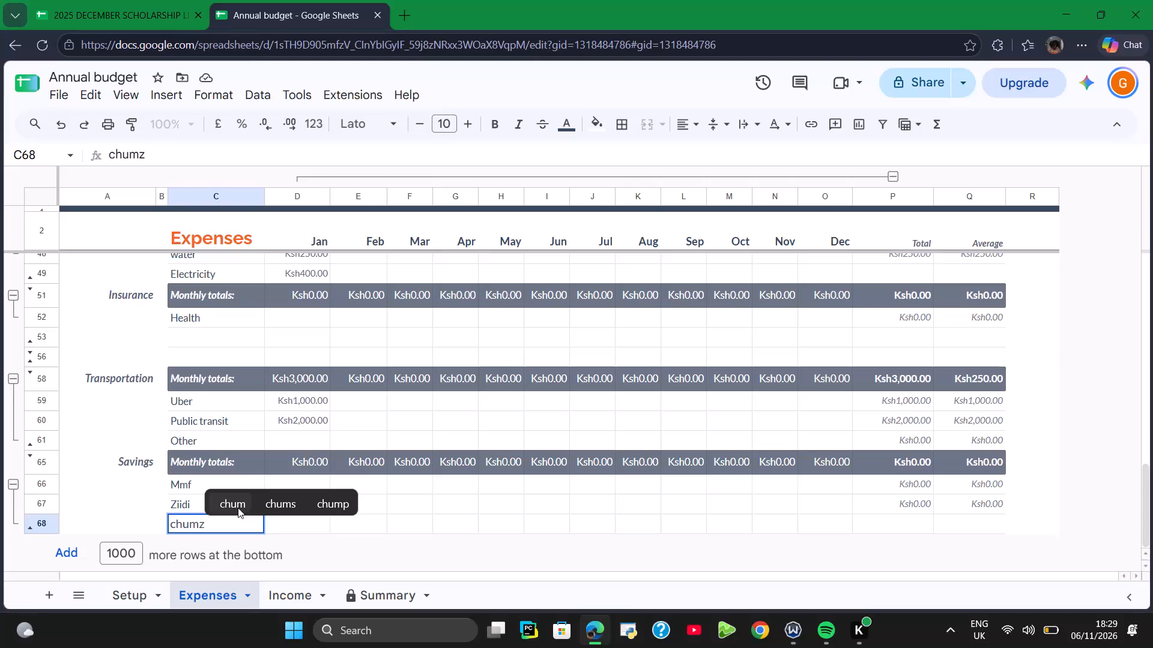
# Enter the January amounts for the Savings categories: 500 for Mmf, 500 for Ziidi and 1000 for chumz.
pyautogui.press('Return')
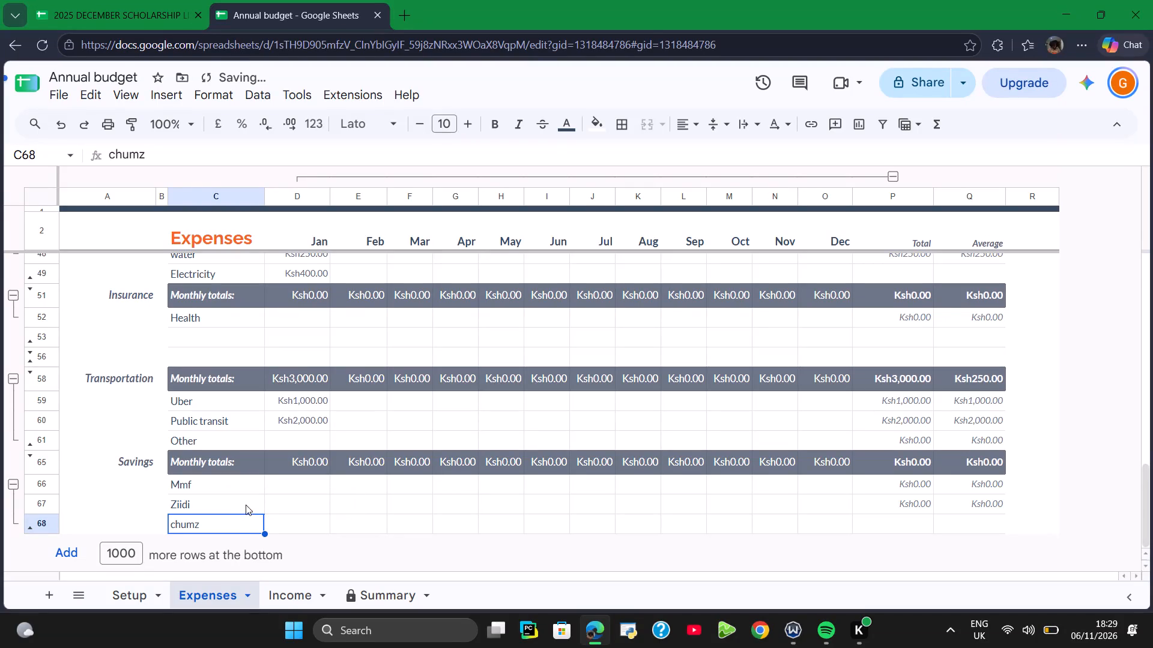
pyautogui.click(310, 490)
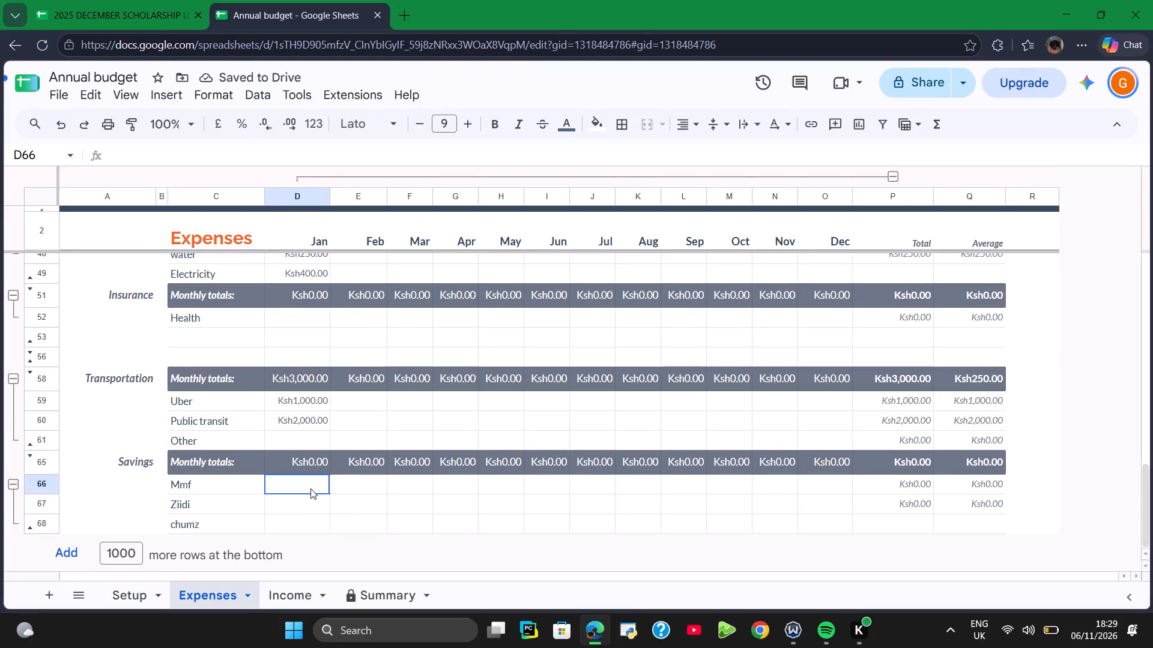
pyautogui.write('500')
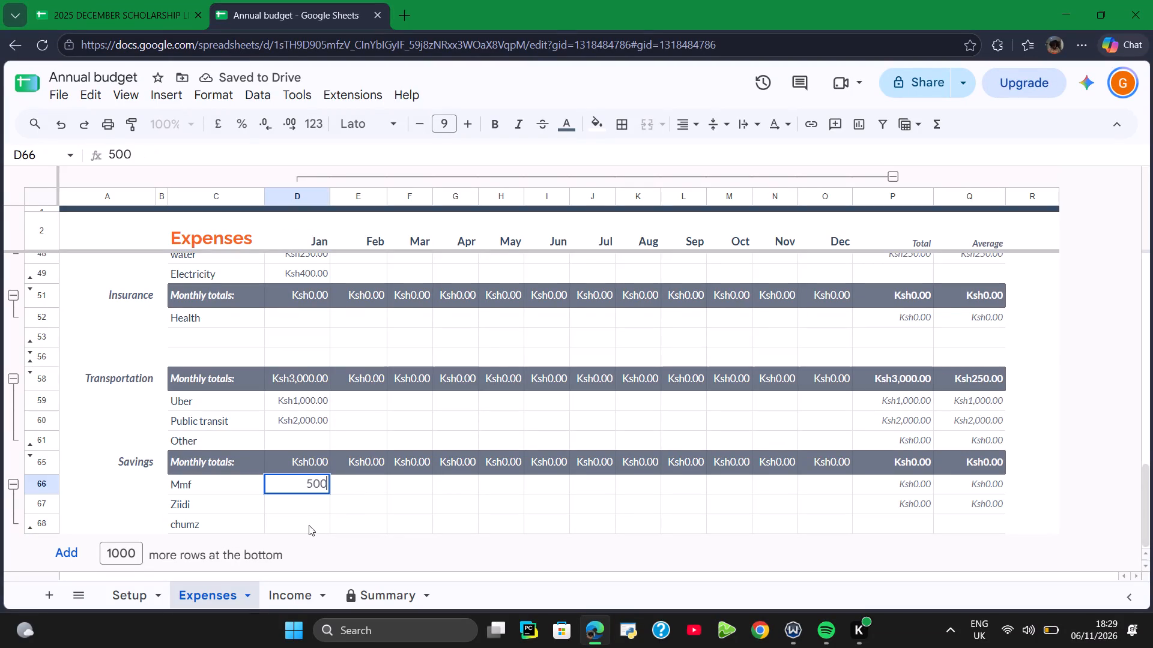
pyautogui.click(306, 501)
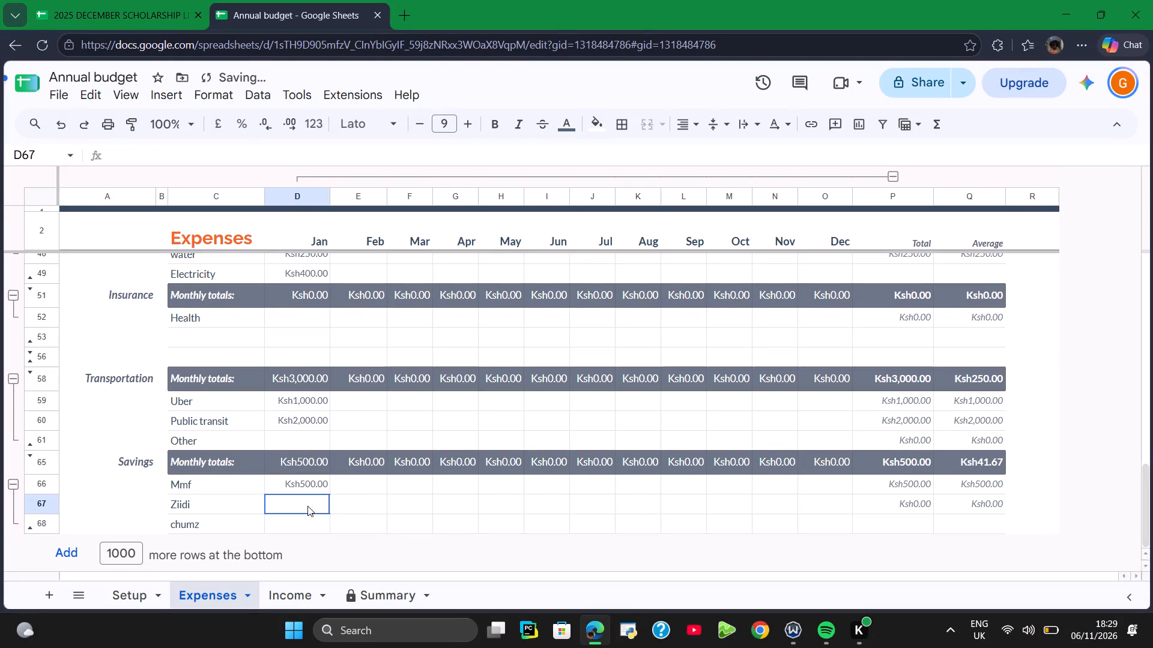
pyautogui.write('500')
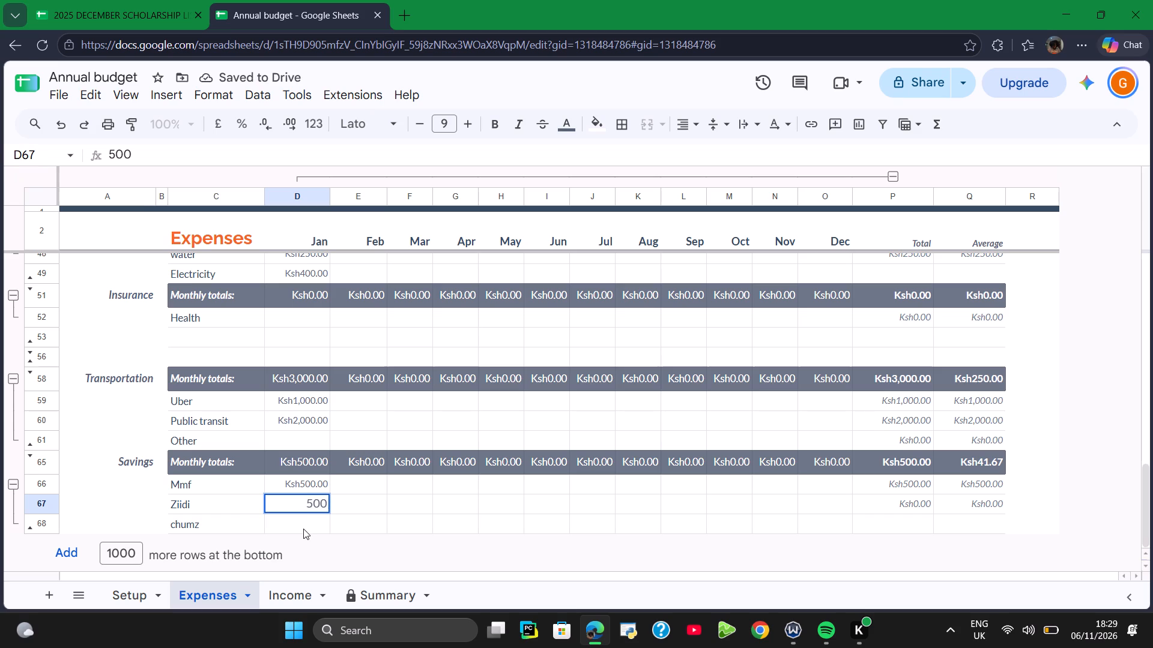
pyautogui.click(303, 529)
pyautogui.press('1')
pyautogui.press('5')
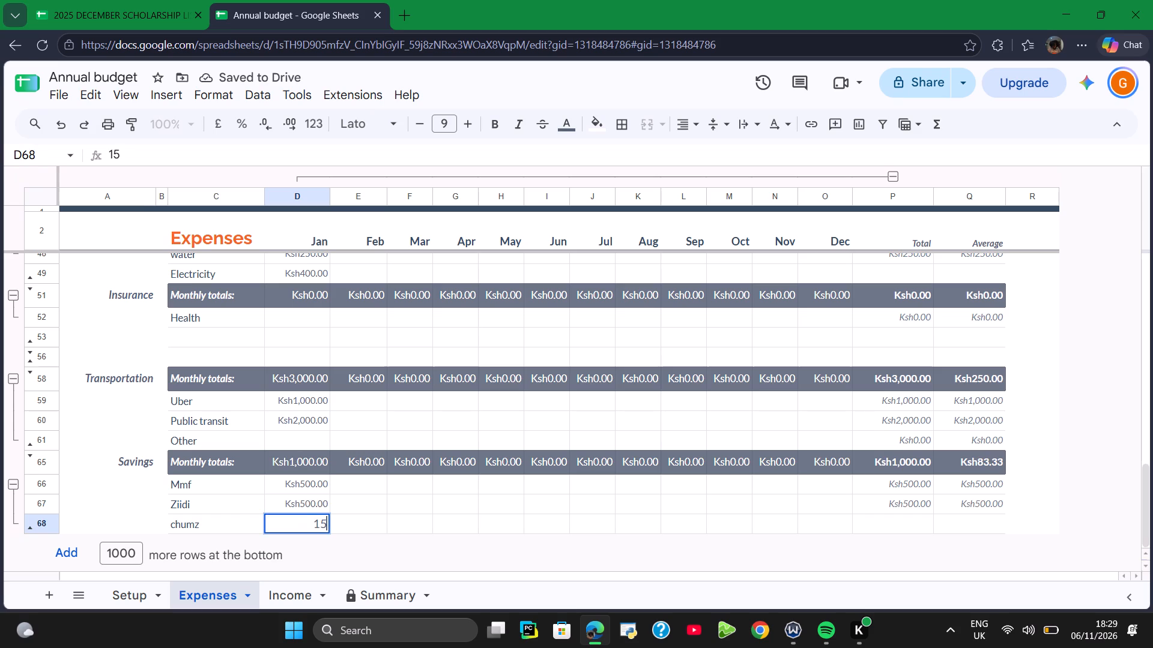
pyautogui.press('BackSpace')
pyautogui.write('00')
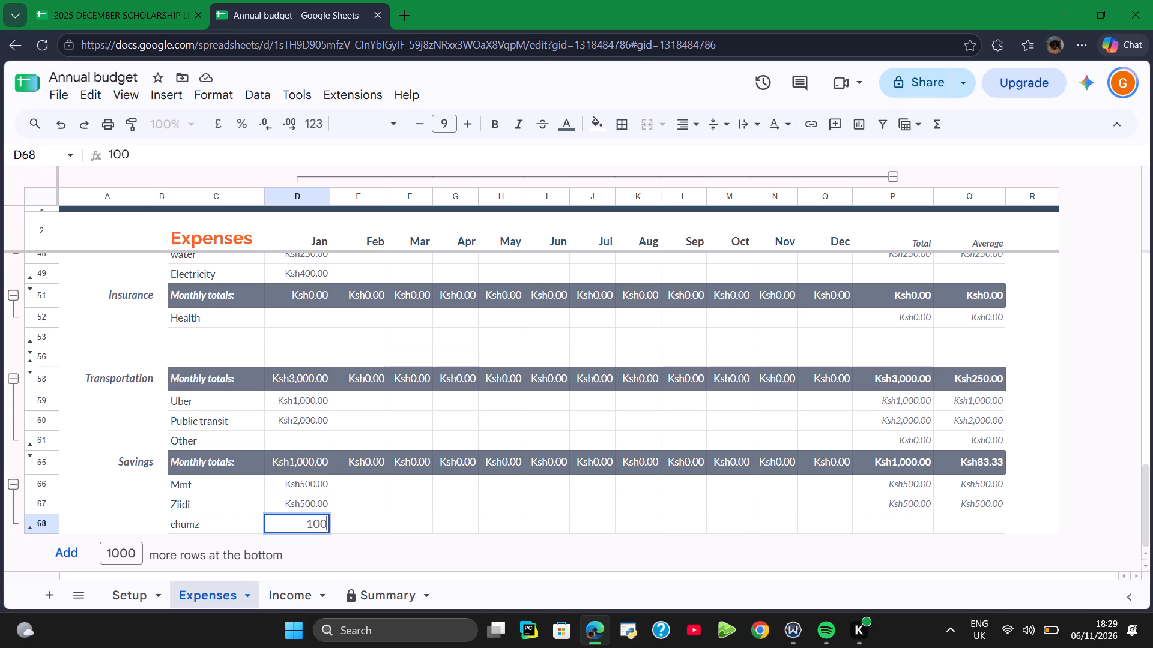
pyautogui.press('0')
pyautogui.press('Return')
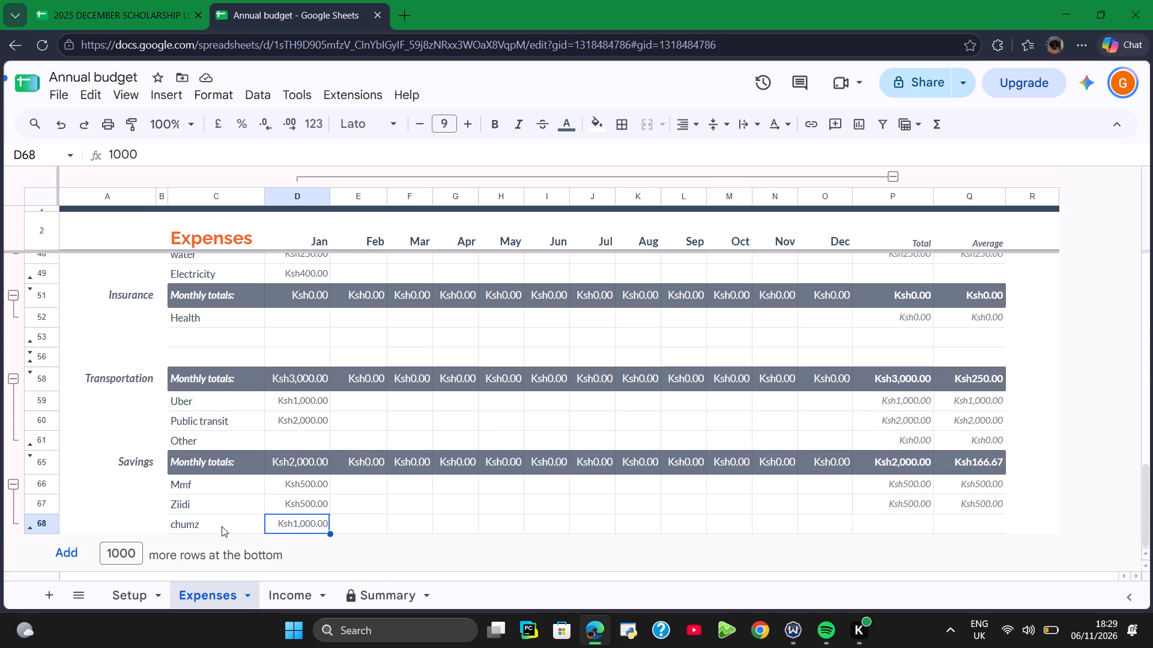
# Insert one empty row above the chumz category in the Savings section.
pyautogui.scroll(-5, 222, 526)
pyautogui.scroll(3, 191, 529)
pyautogui.scroll(-6, 191, 529)
pyautogui.click(211, 530)
pyautogui.rightClick(213, 527)
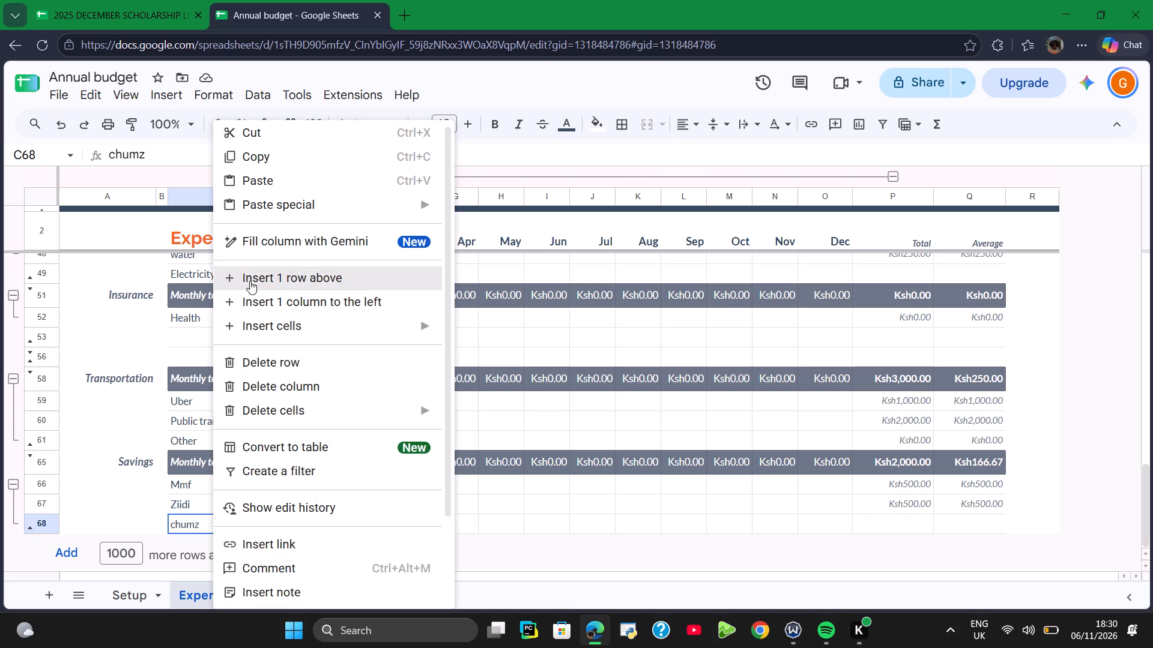
pyautogui.click(250, 280)
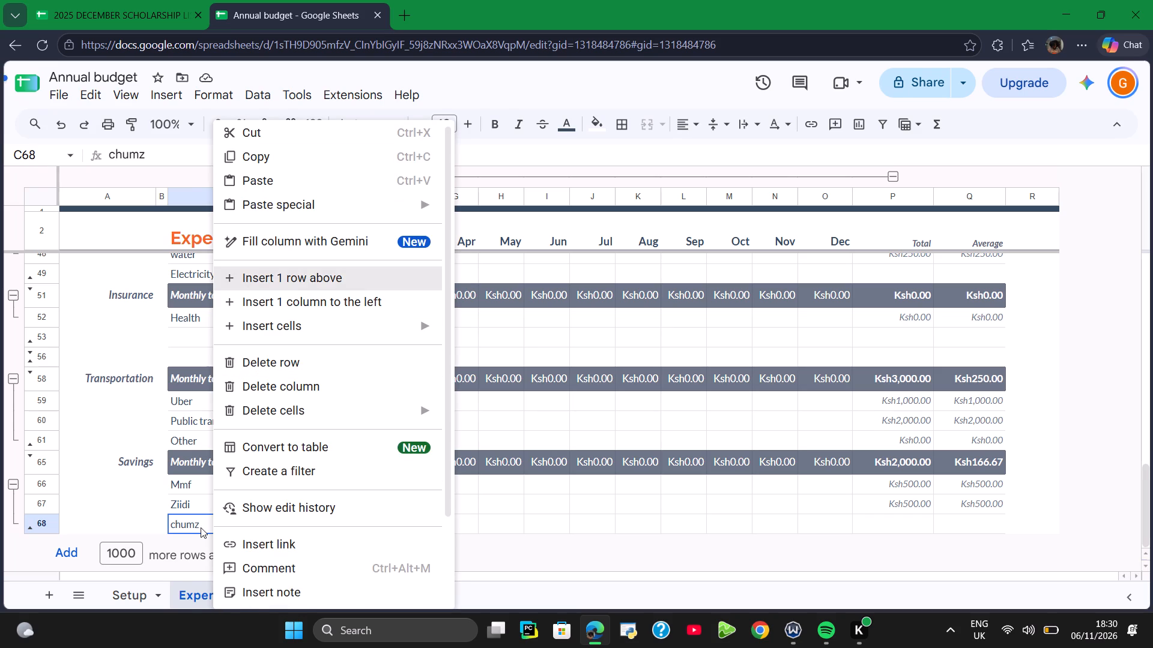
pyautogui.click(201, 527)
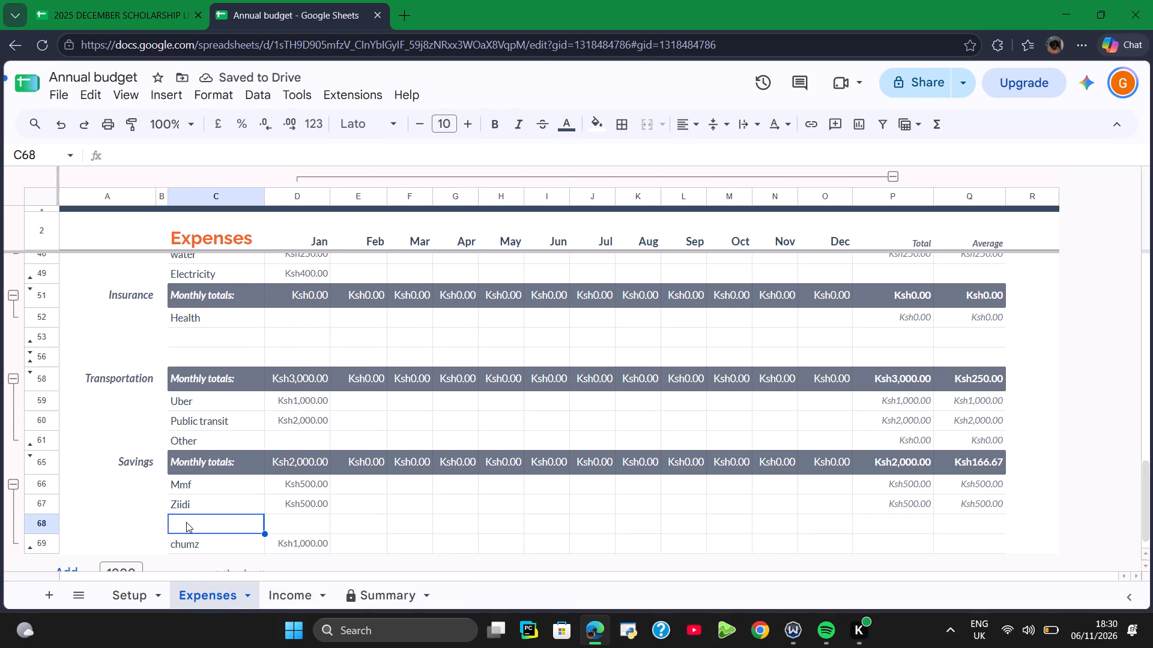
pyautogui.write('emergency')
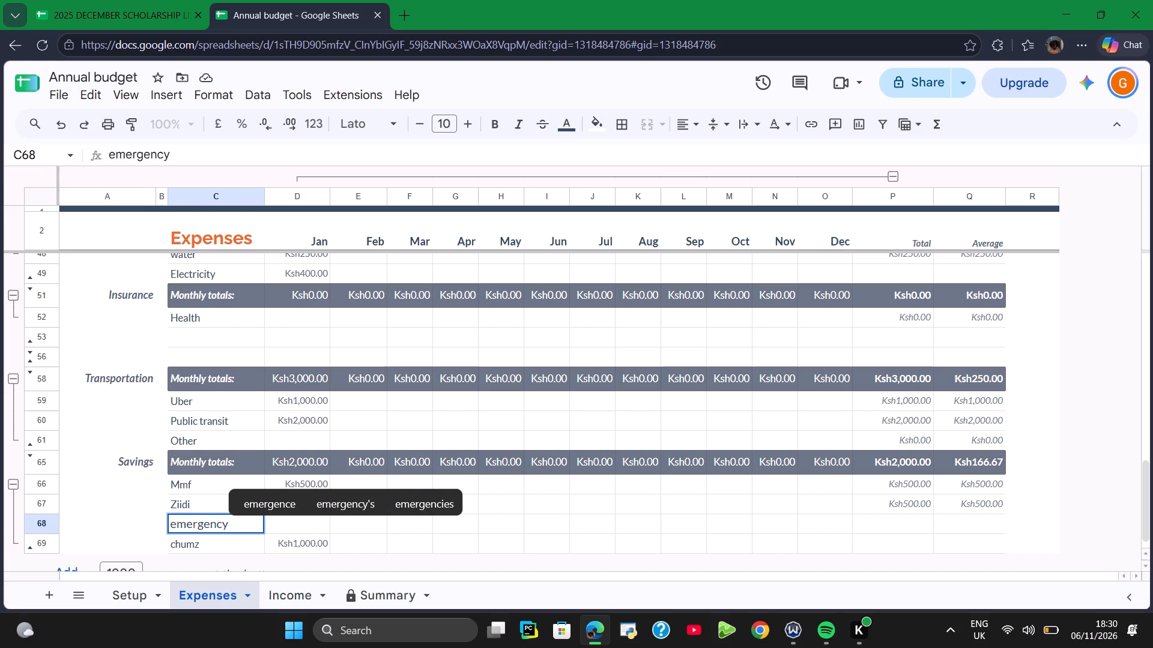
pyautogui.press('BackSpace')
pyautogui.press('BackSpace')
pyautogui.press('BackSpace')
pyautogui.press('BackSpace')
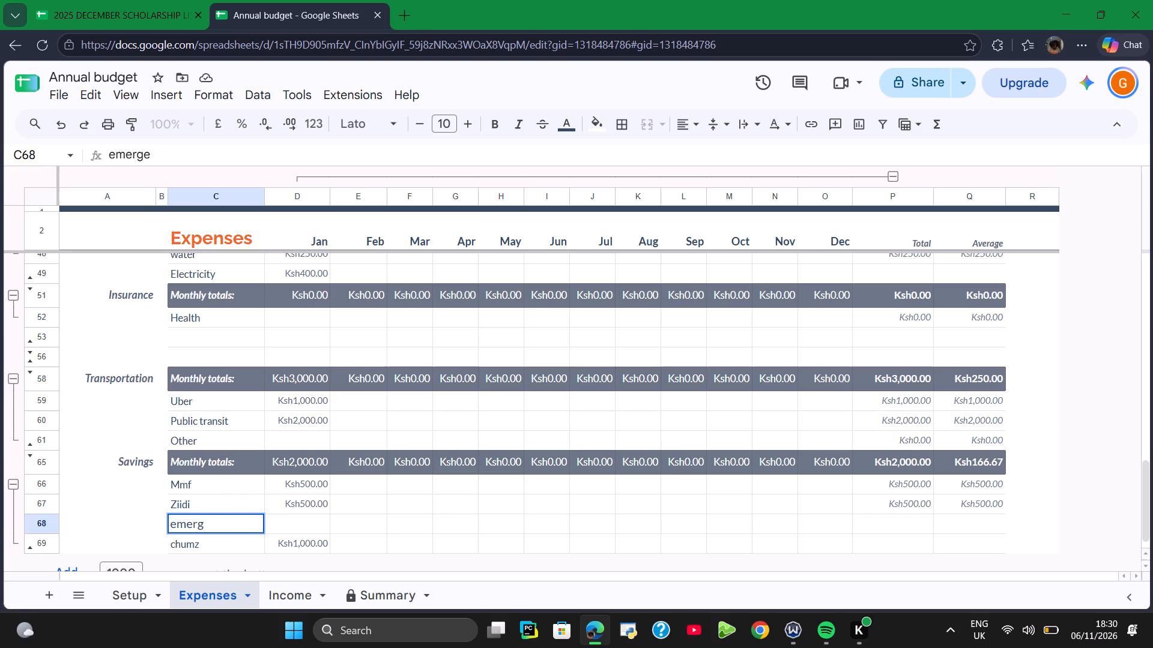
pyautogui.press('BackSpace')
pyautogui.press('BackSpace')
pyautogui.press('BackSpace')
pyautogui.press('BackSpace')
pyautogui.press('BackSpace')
# Rename the chumz category in the Savings section as (moving out)chumz.
pyautogui.click(220, 544)
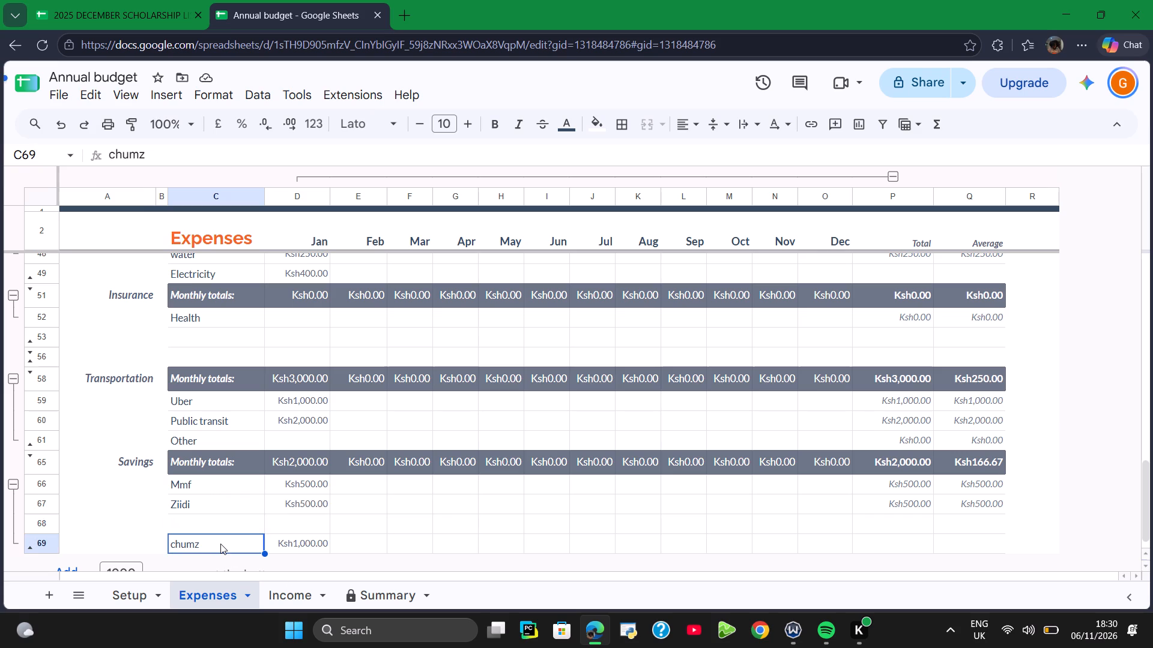
pyautogui.hotkey('shift', '(')
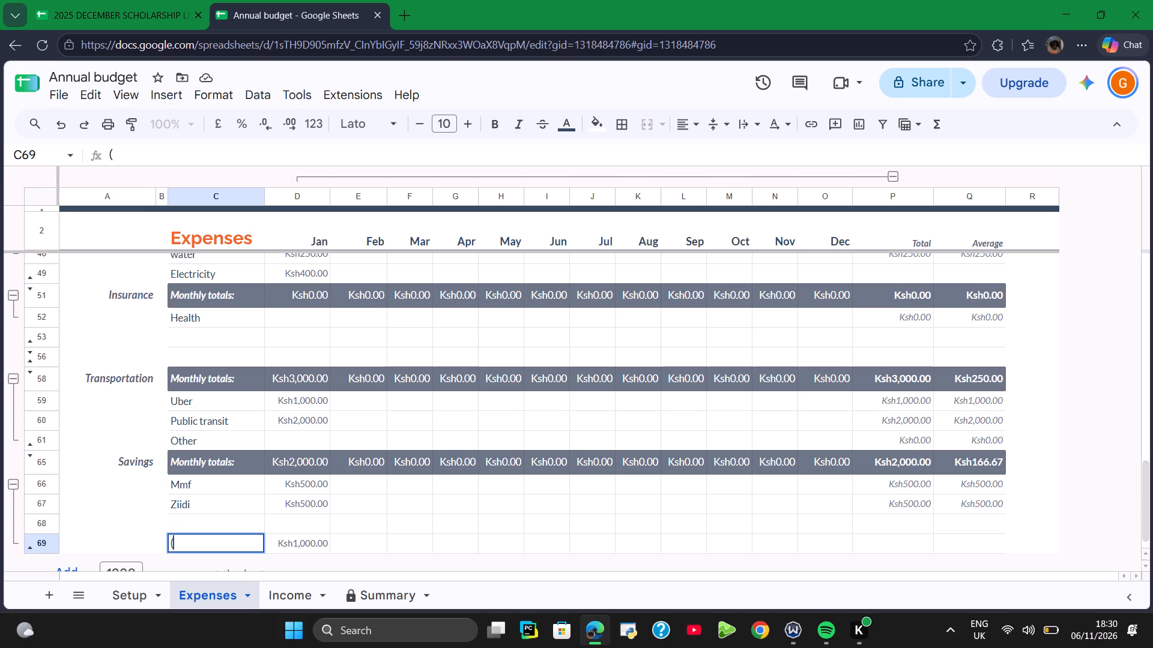
pyautogui.write('moving out')
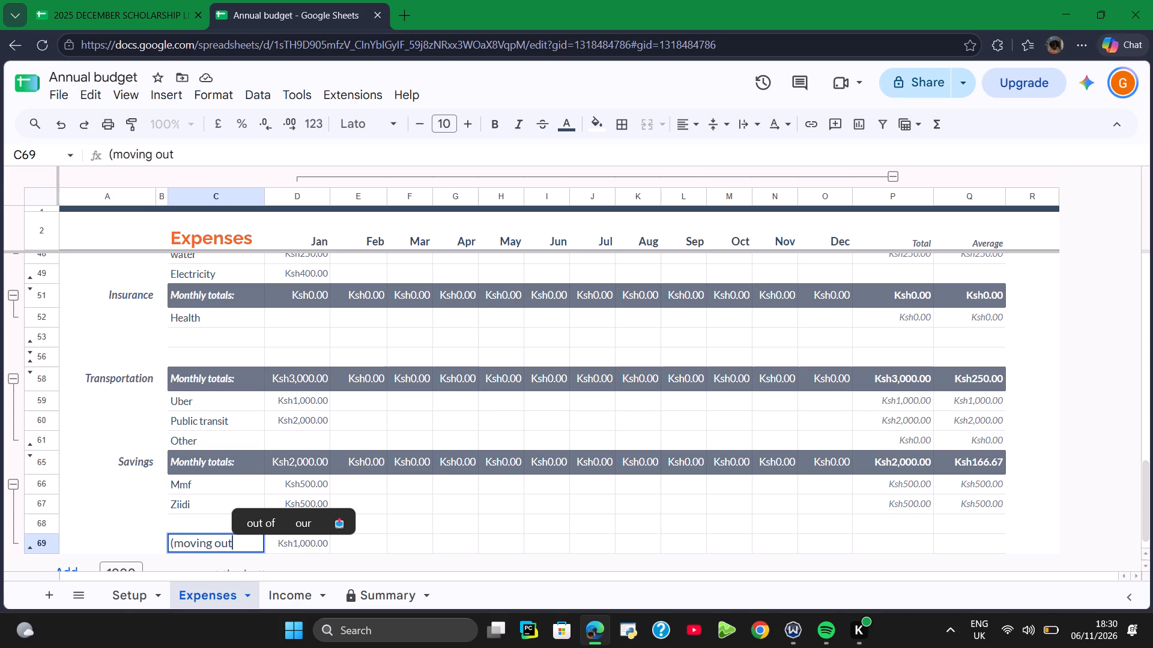
pyautogui.hotkey('shift', ')')
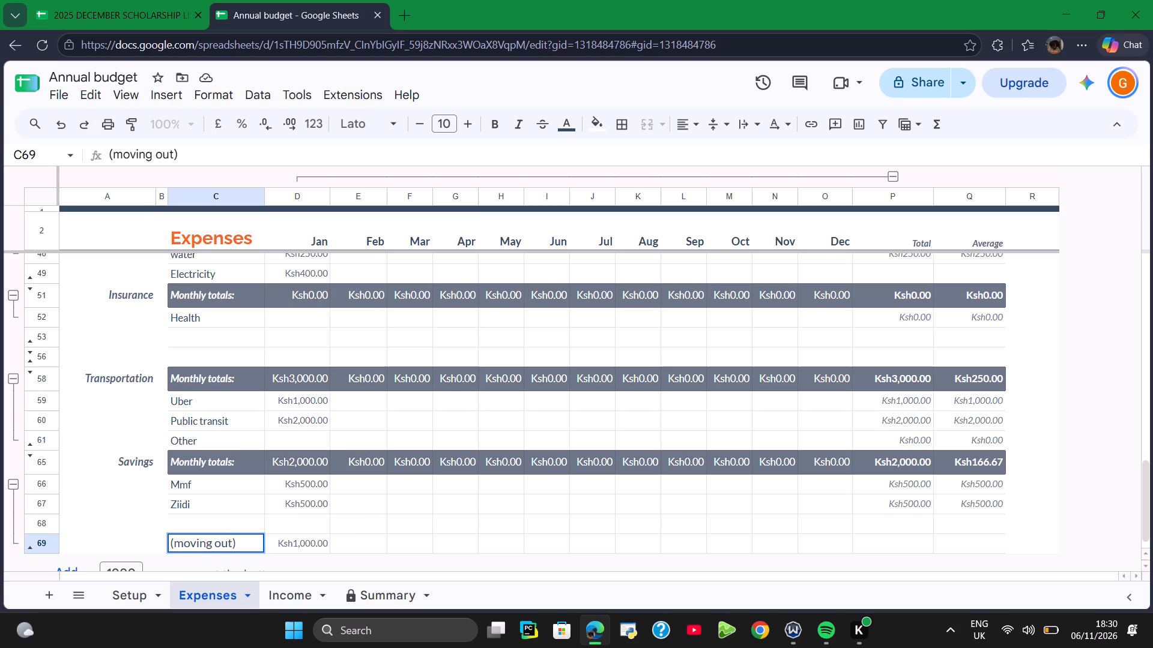
pyautogui.scroll(1, 101, 0)
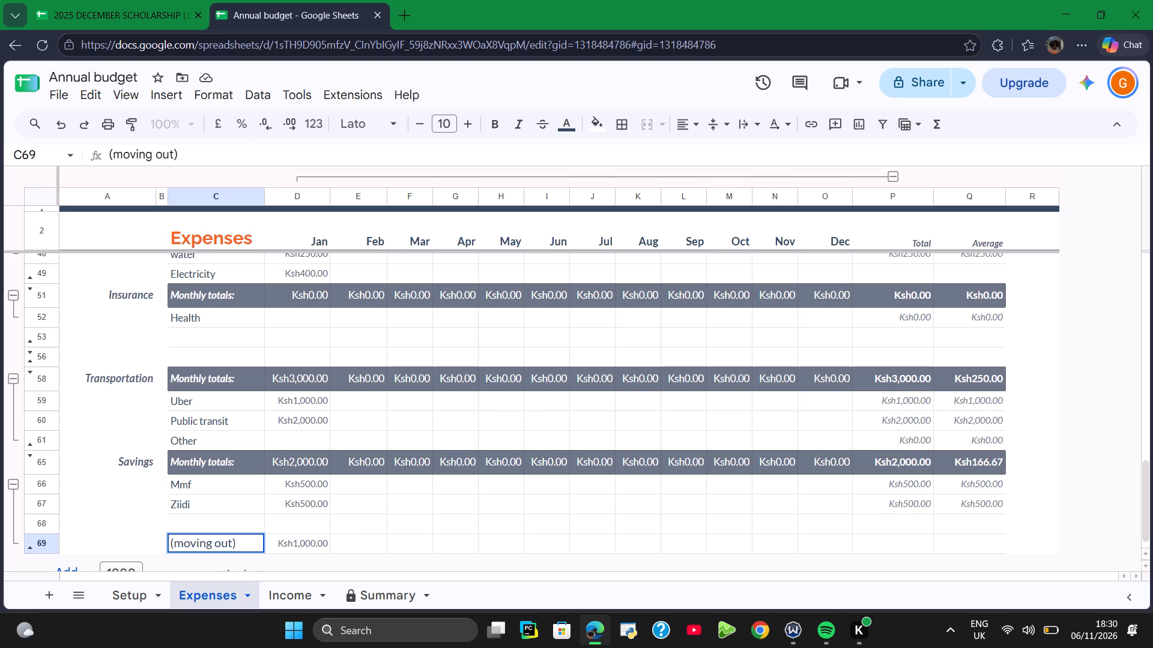
pyautogui.click(187, 154)
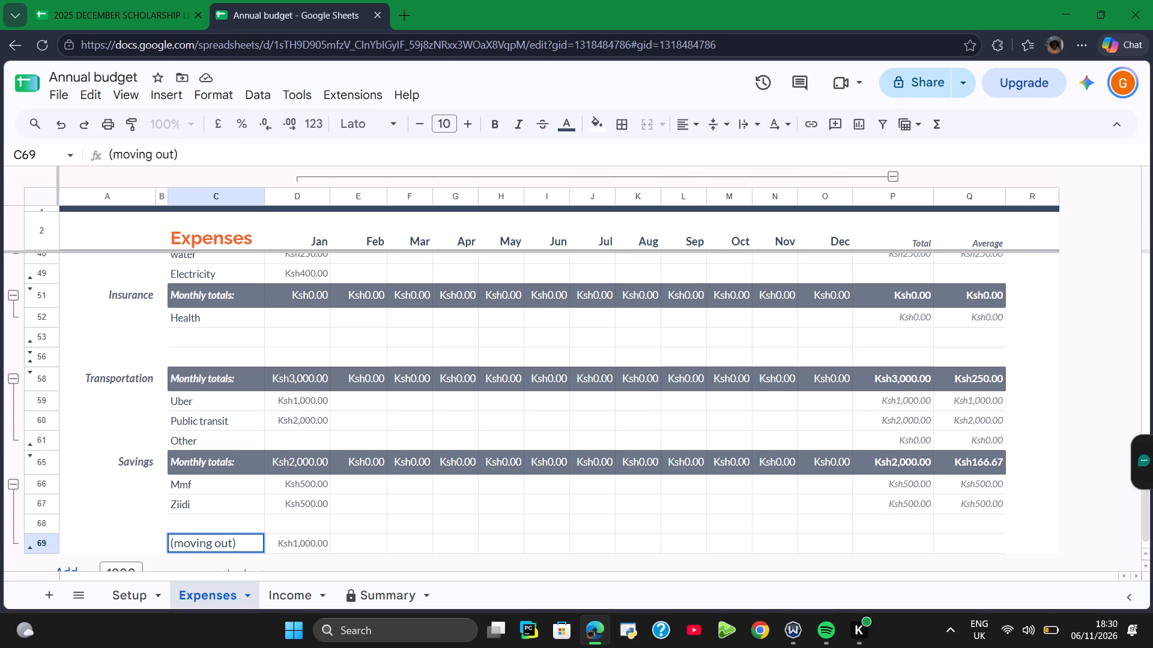
pyautogui.write('chum')
pyautogui.press('z')
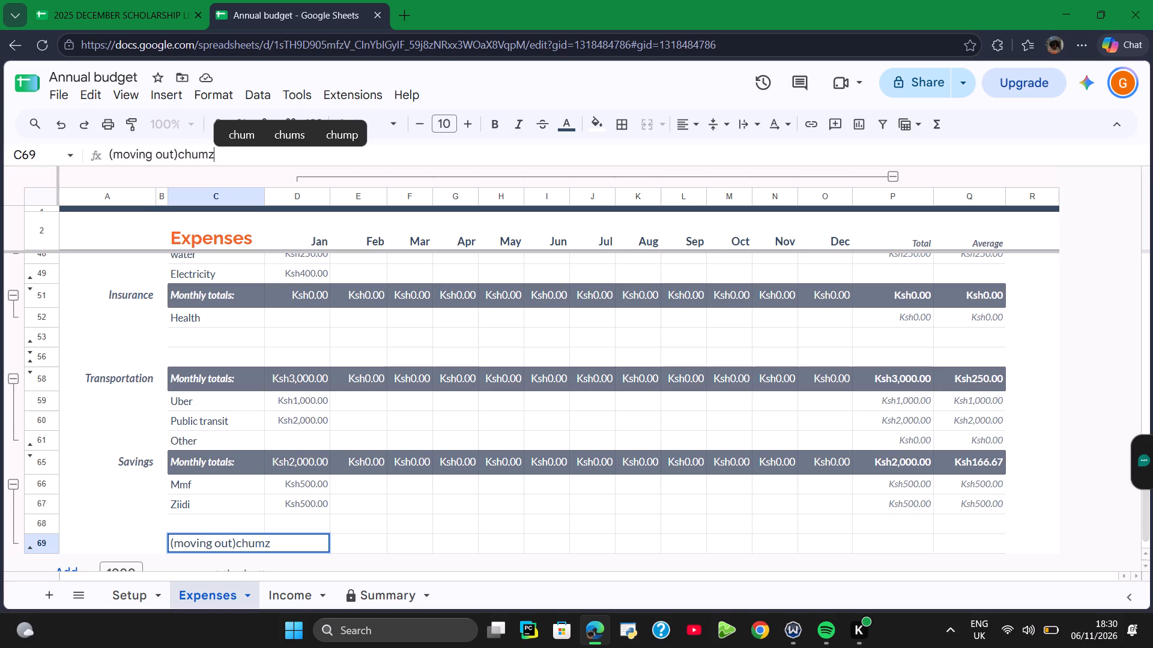
pyautogui.press('Return')
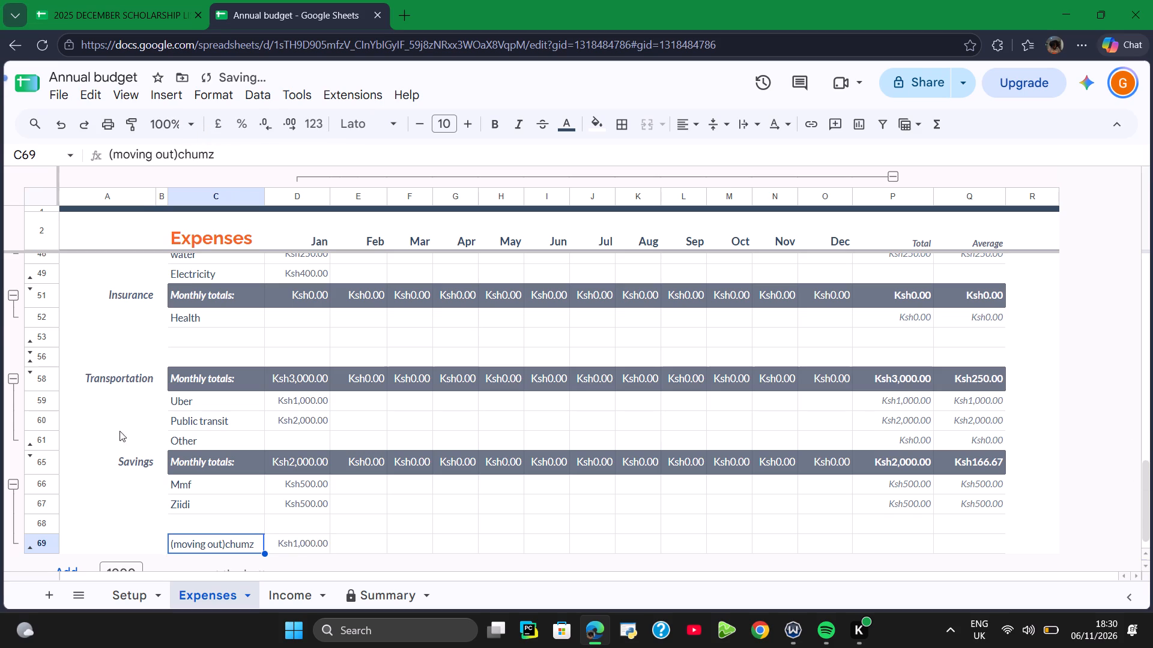
# Select the empty category cell between Ziidi and (moving out)chumz in the Savings section.
pyautogui.click(201, 523)
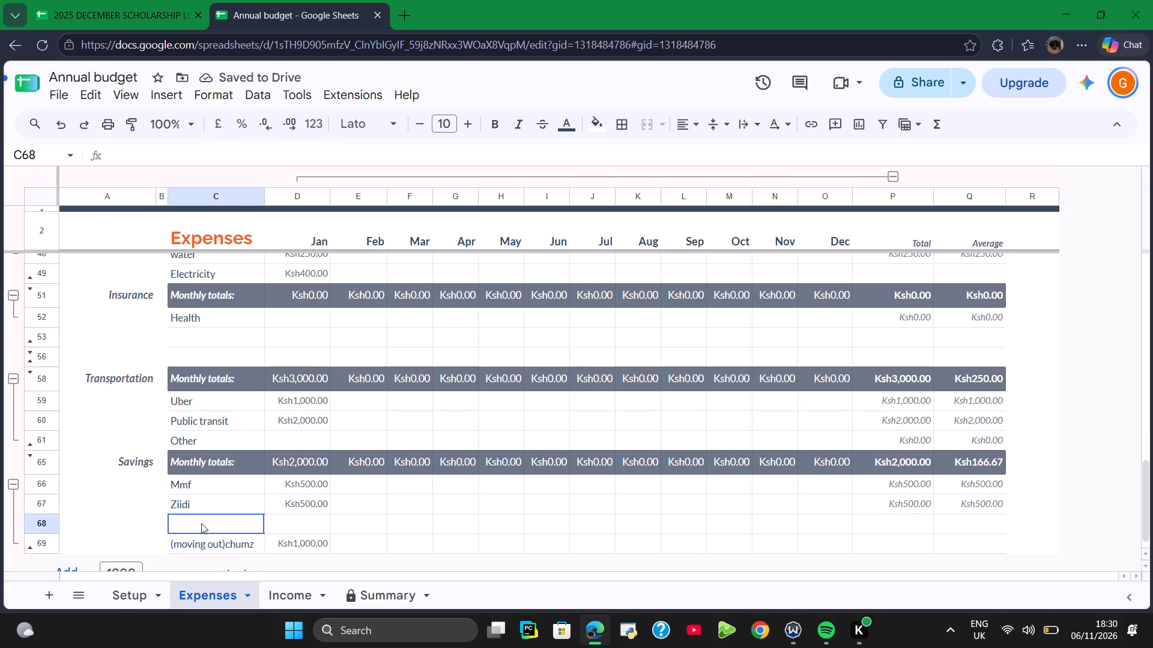
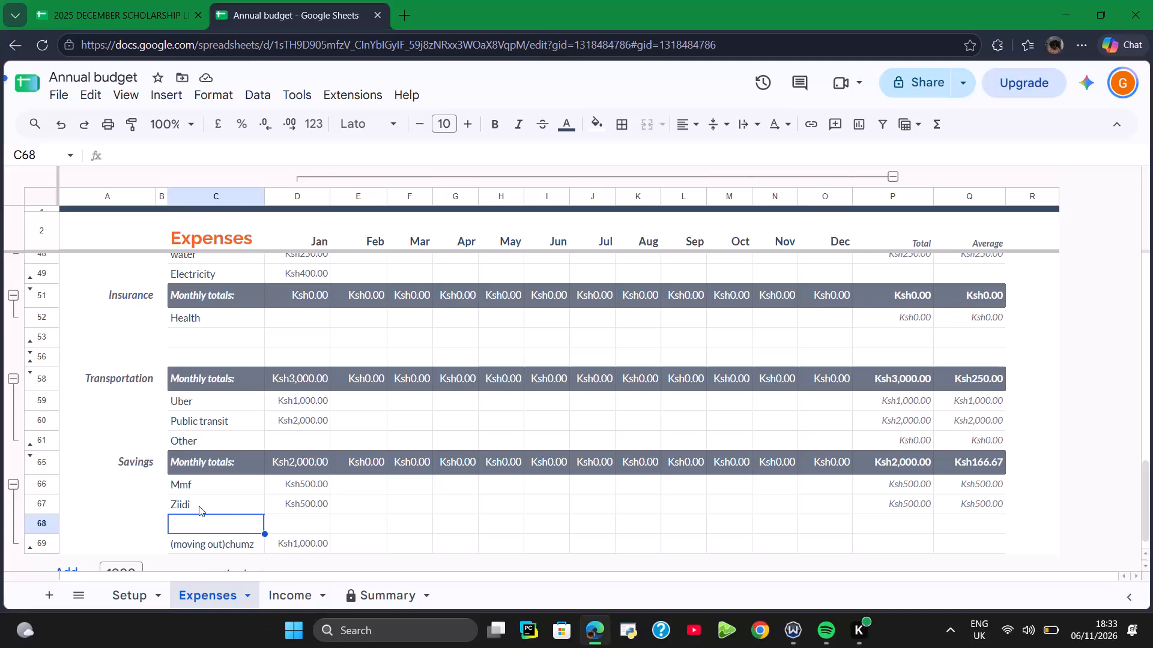
# Delete the empty row between Ziidi and (moving out)chumz in the Savings section.
pyautogui.rightClick(192, 521)
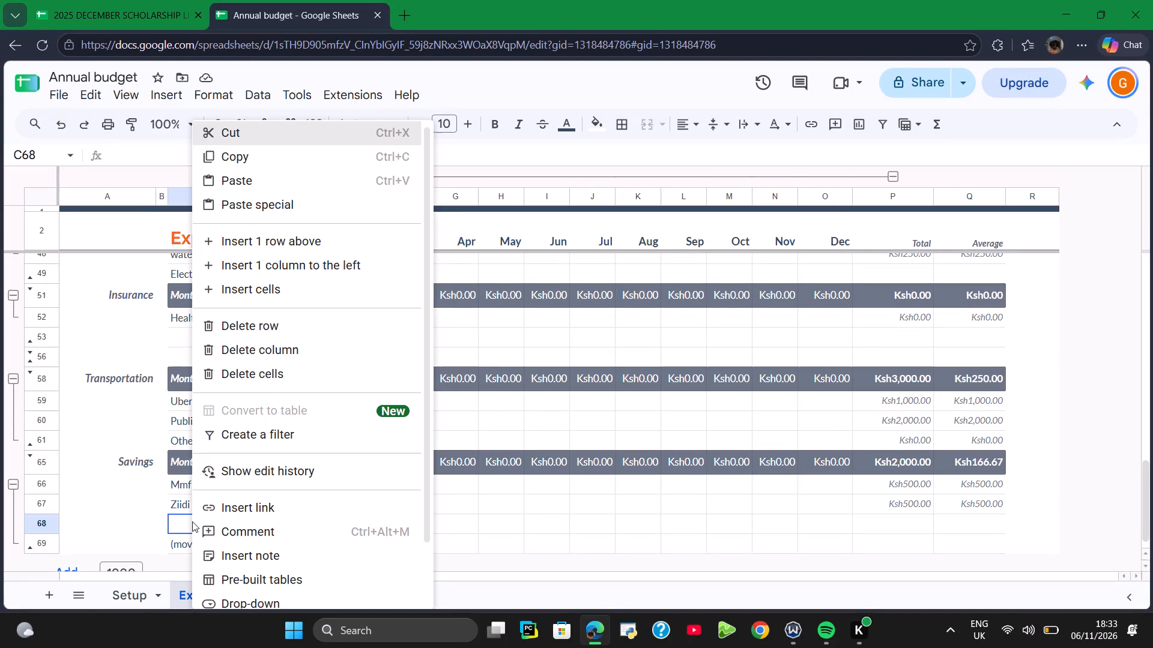
pyautogui.click(286, 327)
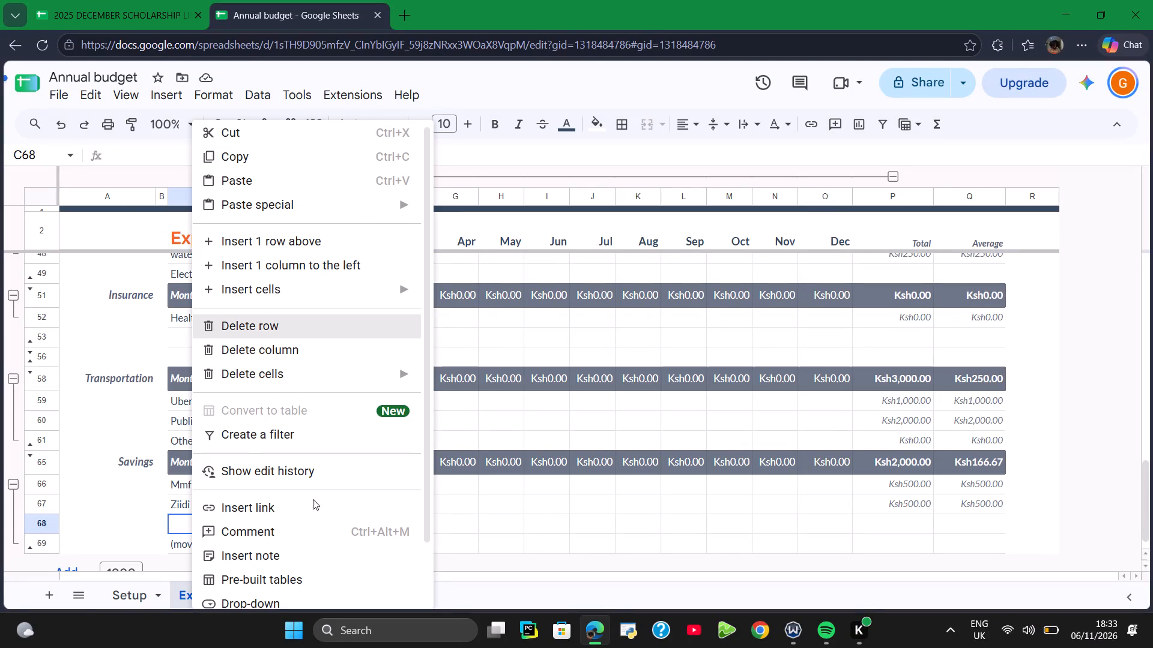
# Review the sections of the Expenses sheet from Savings up to Investment.
pyautogui.scroll(5, 333, 462)
pyautogui.scroll(-4, 330, 463)
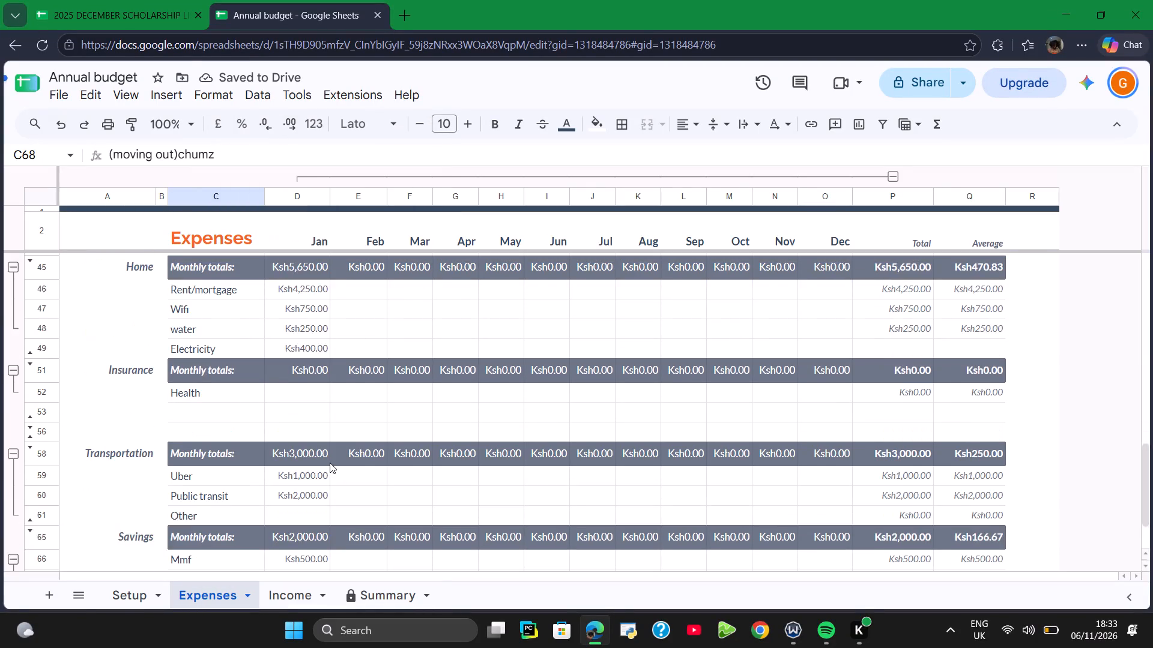
pyautogui.scroll(-1, 330, 463)
pyautogui.scroll(-1, 566, 478)
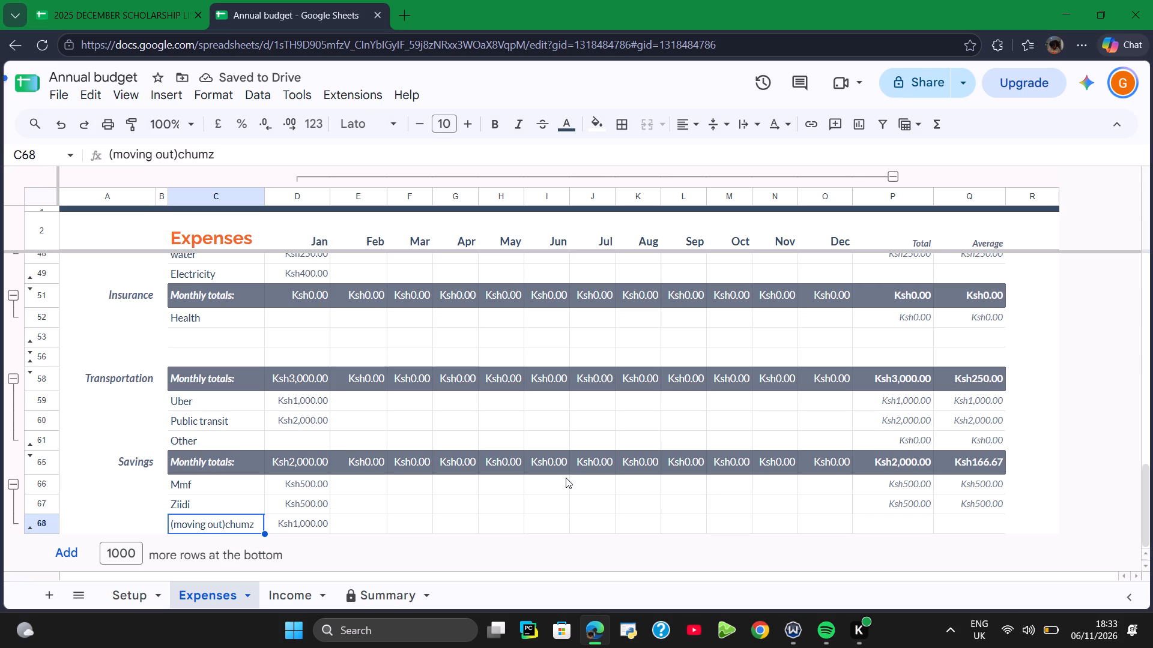
pyautogui.scroll(11, 566, 478)
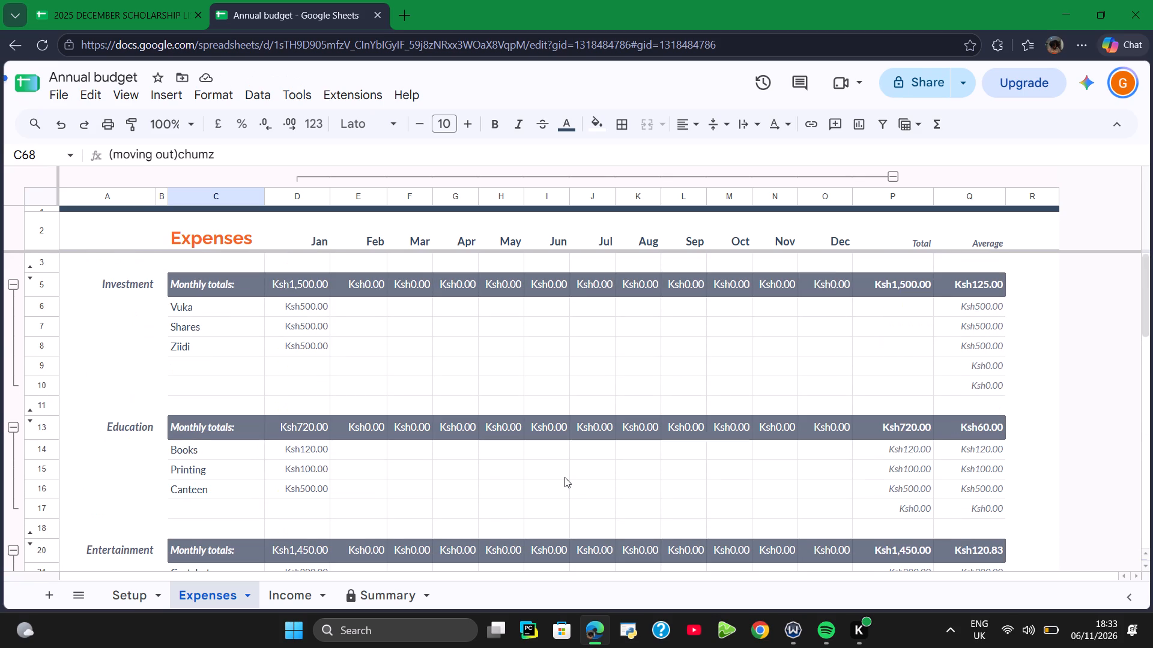
pyautogui.scroll(3, 564, 477)
# On the Income sheet, clear the Wages categories Other, Commission, Bonus and Tips, keeping only Pay slip.
pyautogui.click(285, 596)
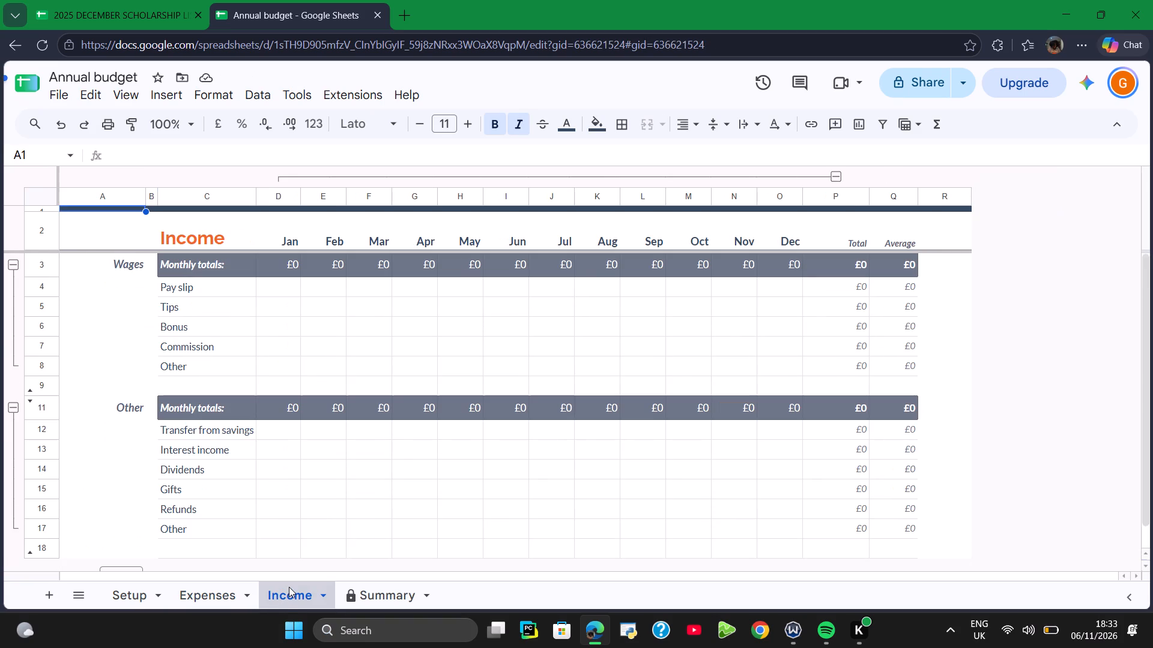
pyautogui.scroll(-2, 180, 432)
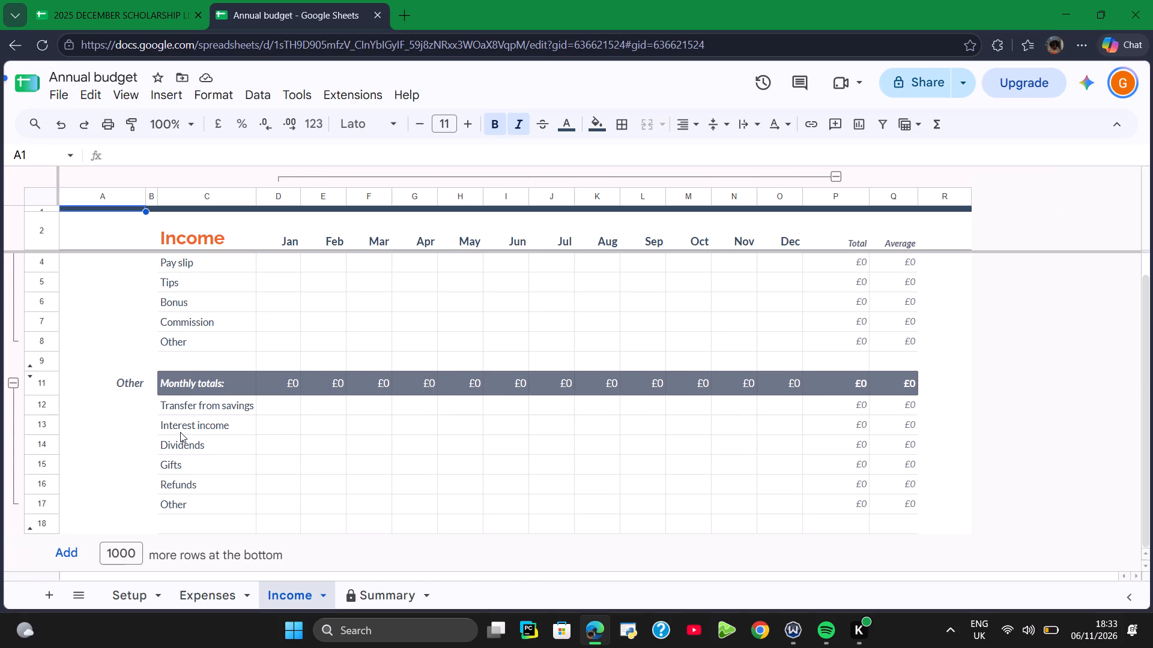
pyautogui.scroll(-2, 180, 432)
pyautogui.scroll(2, 180, 432)
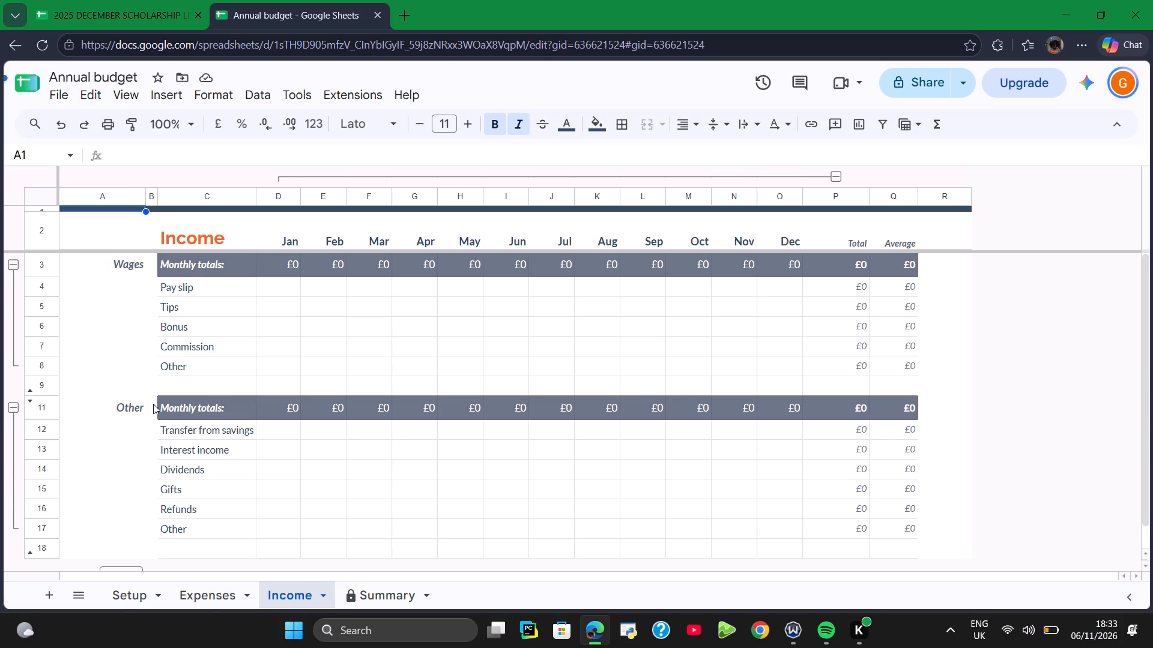
pyautogui.click(206, 374)
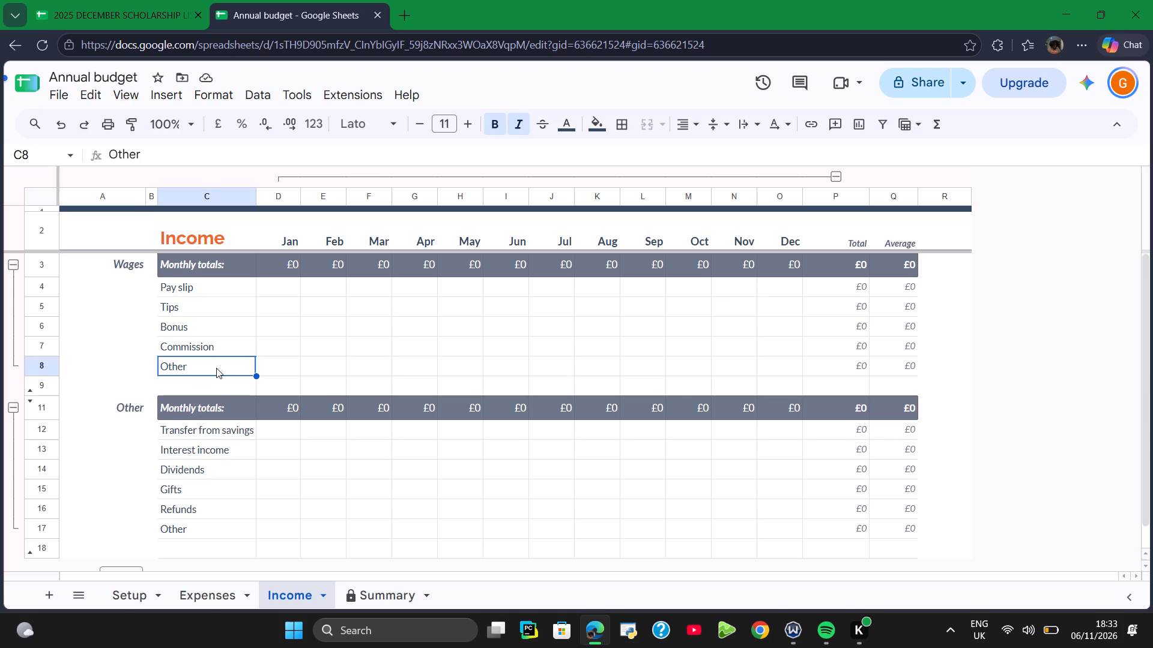
pyautogui.press('BackSpace')
pyautogui.click(197, 341)
pyautogui.press('BackSpace')
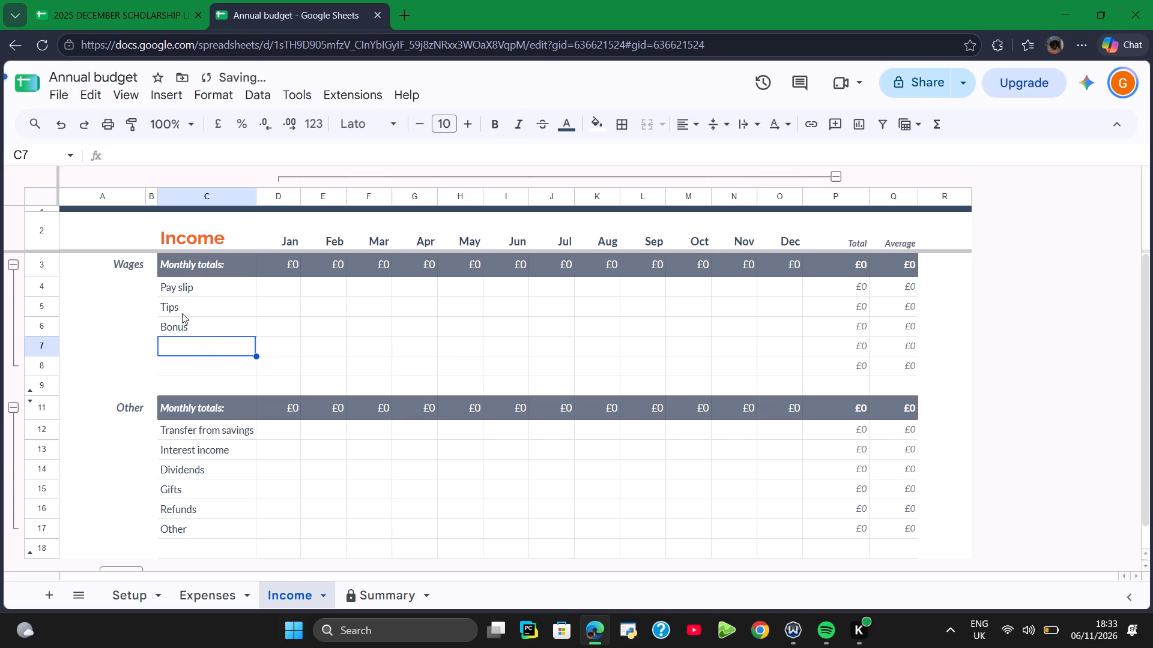
pyautogui.click(179, 322)
pyautogui.press('BackSpace')
pyautogui.click(184, 307)
pyautogui.press('BackSpace')
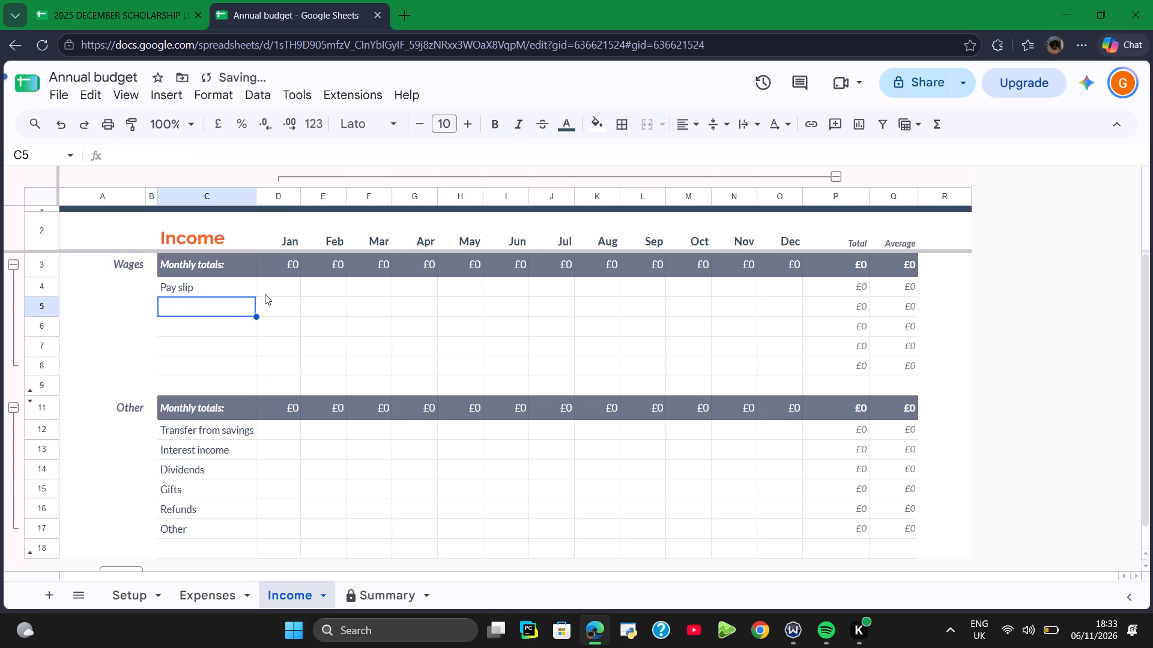
# Format the Income sheet's amount cells D3:R17 with the Kenyan Shilling custom currency.
pyautogui.click(280, 287)
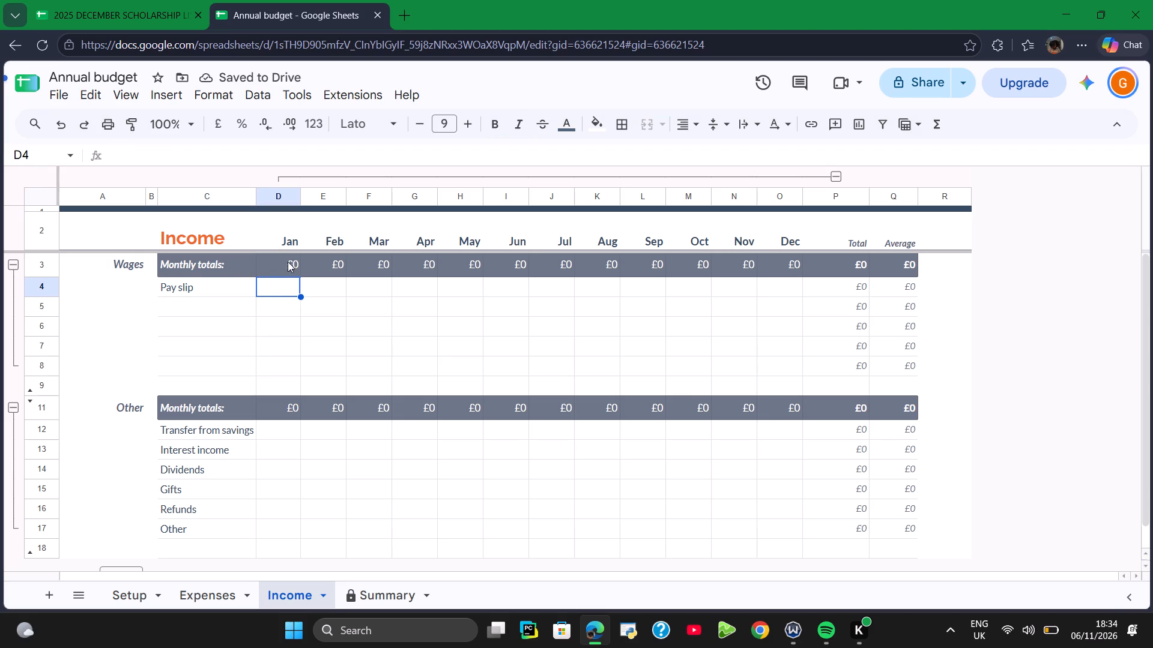
pyautogui.moveTo(276, 261); pyautogui.dragTo(710, 262)
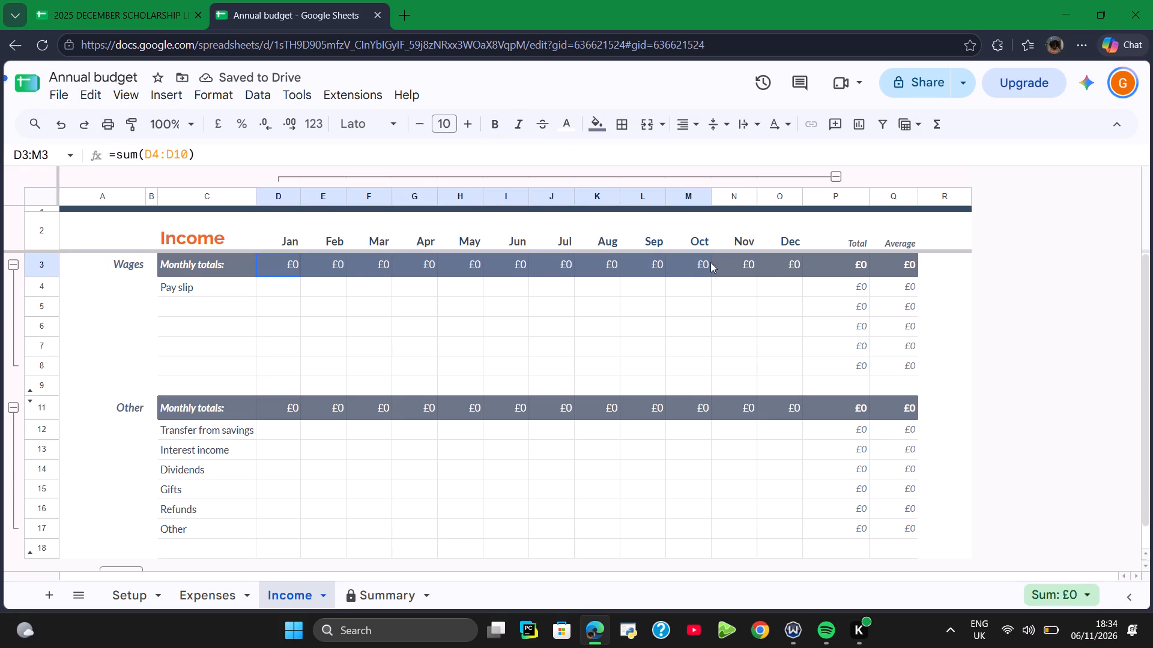
pyautogui.moveTo(710, 262); pyautogui.dragTo(909, 440)
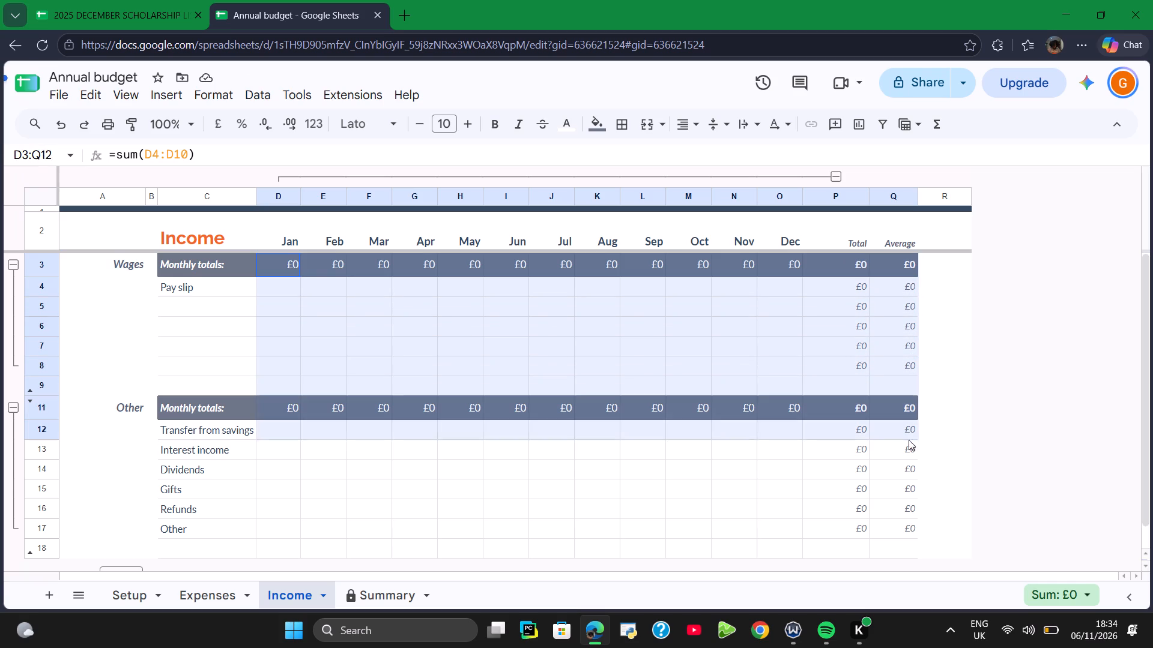
pyautogui.moveTo(909, 440); pyautogui.dragTo(928, 530)
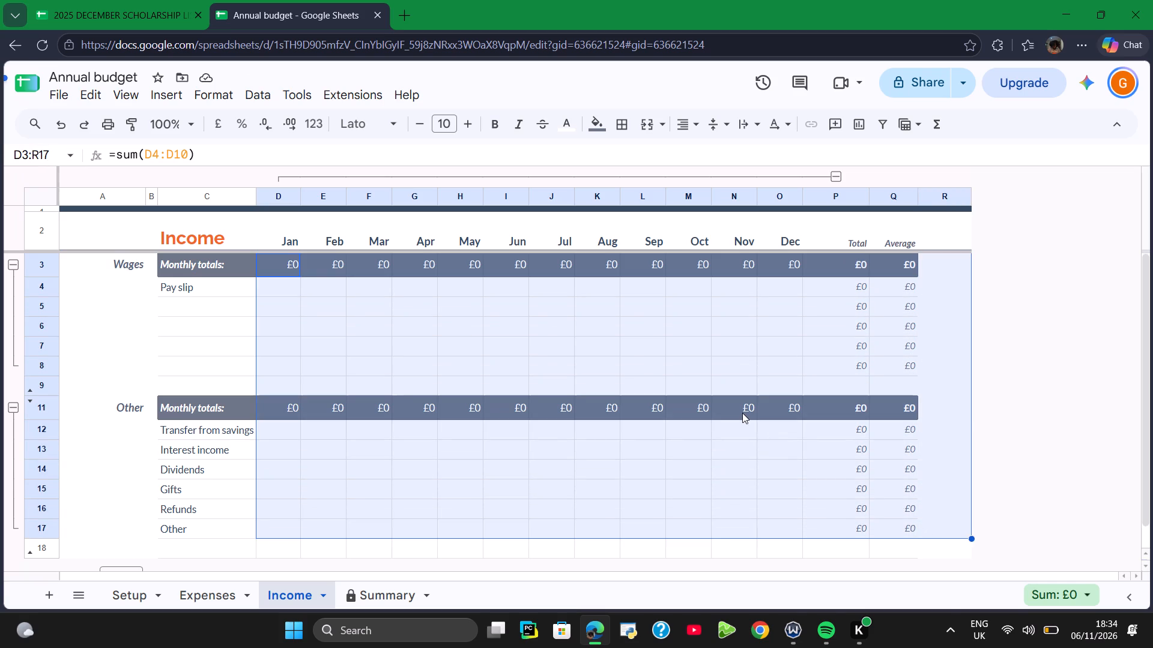
pyautogui.rightClick(742, 412)
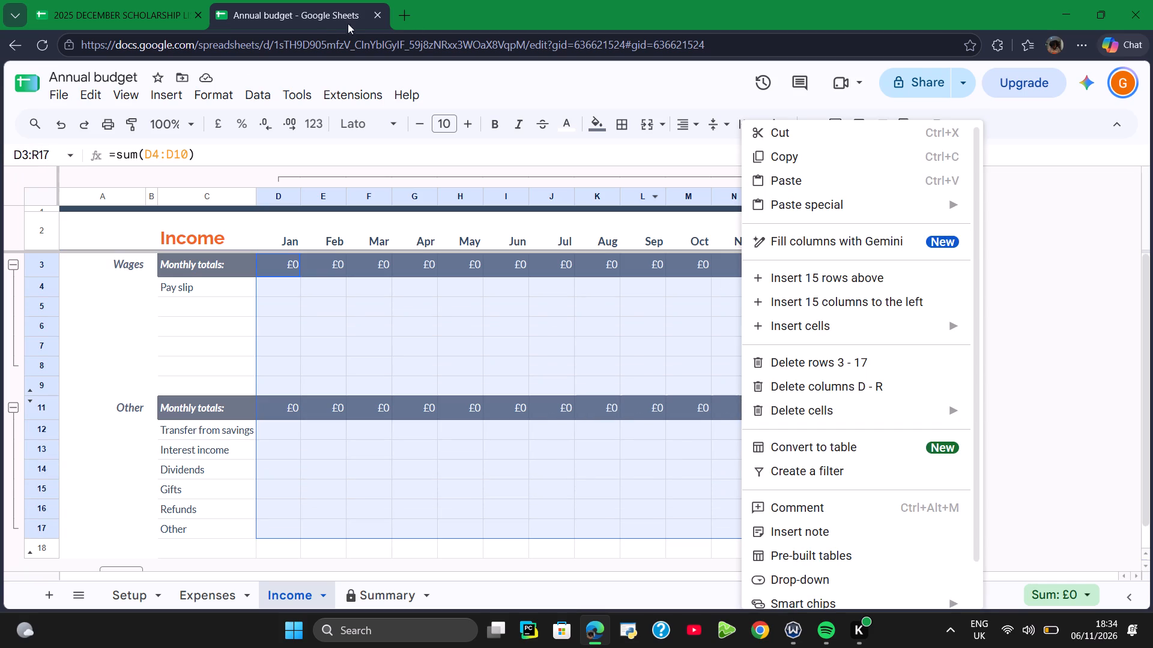
pyautogui.click(211, 93)
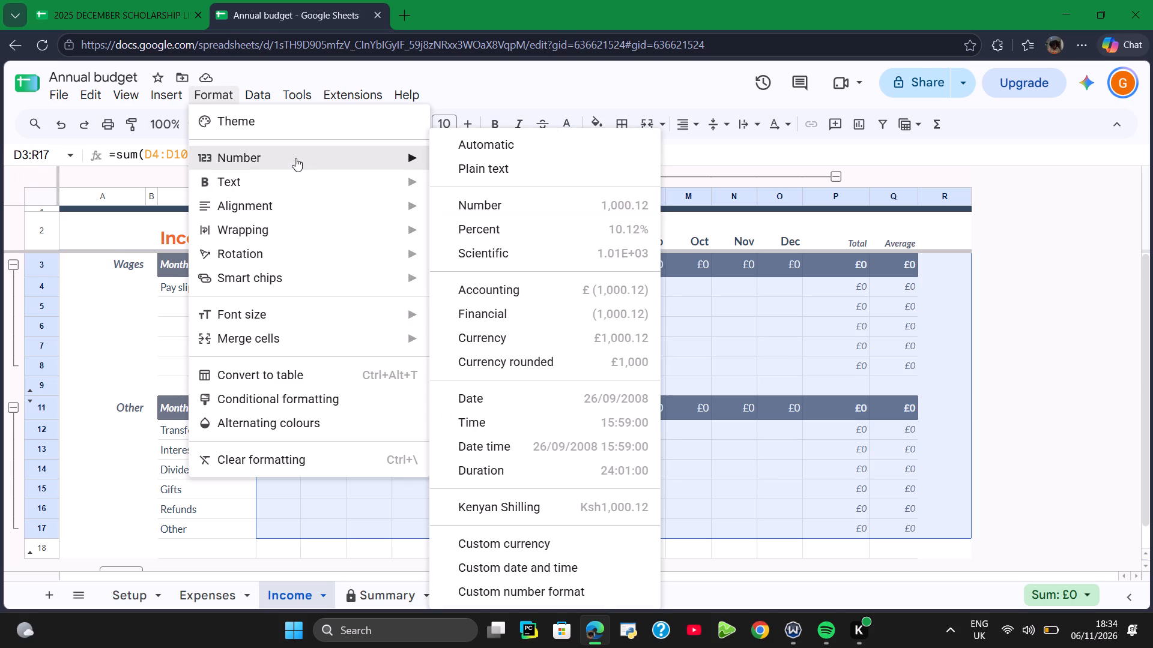
pyautogui.click(295, 158)
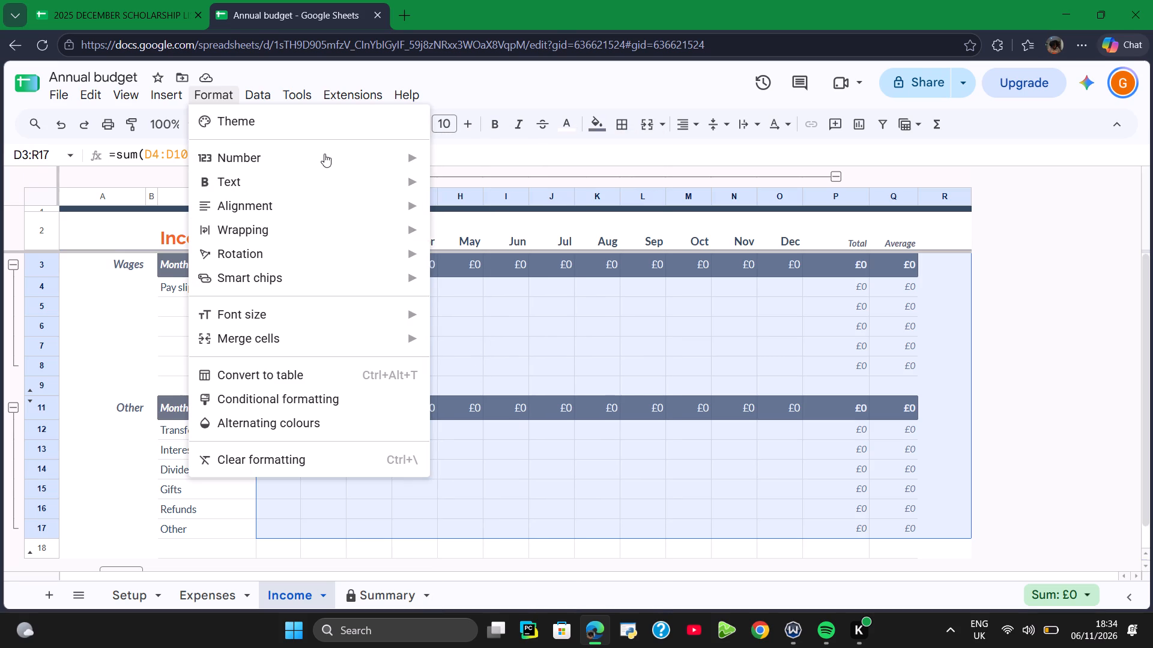
pyautogui.click(324, 152)
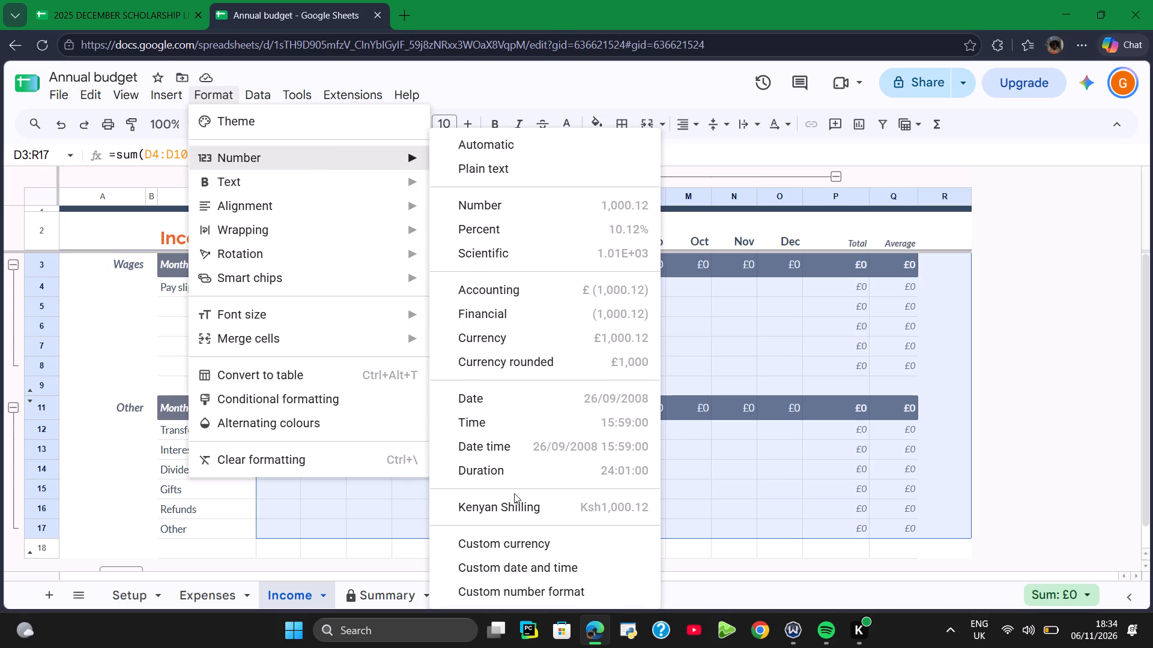
pyautogui.click(481, 547)
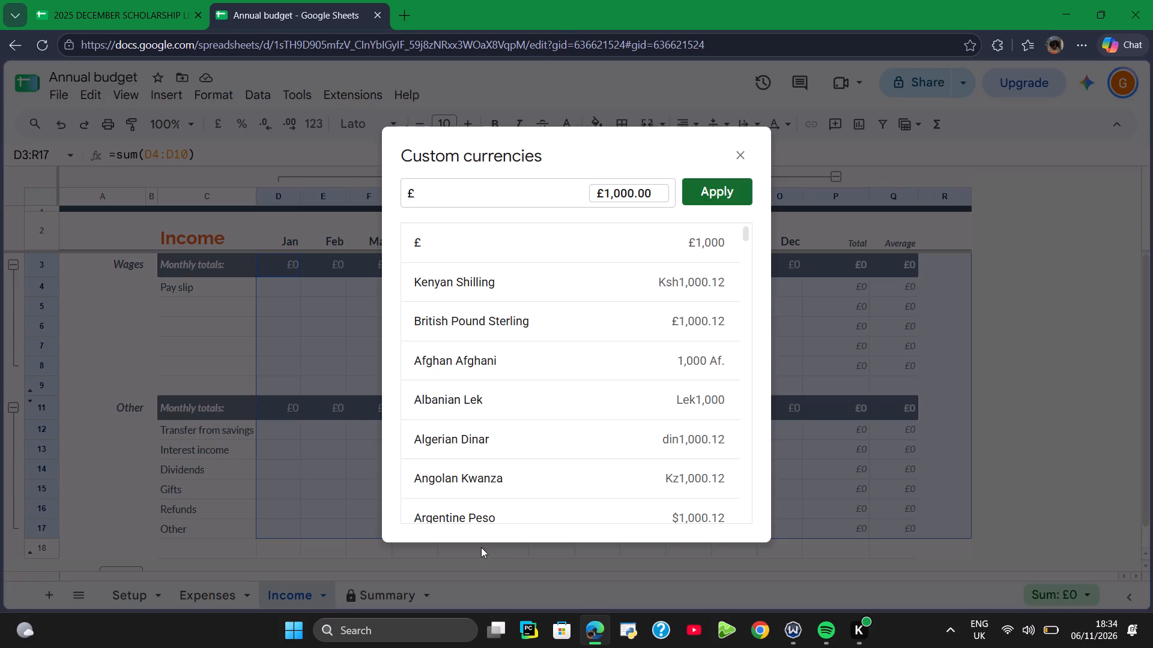
pyautogui.click(437, 291)
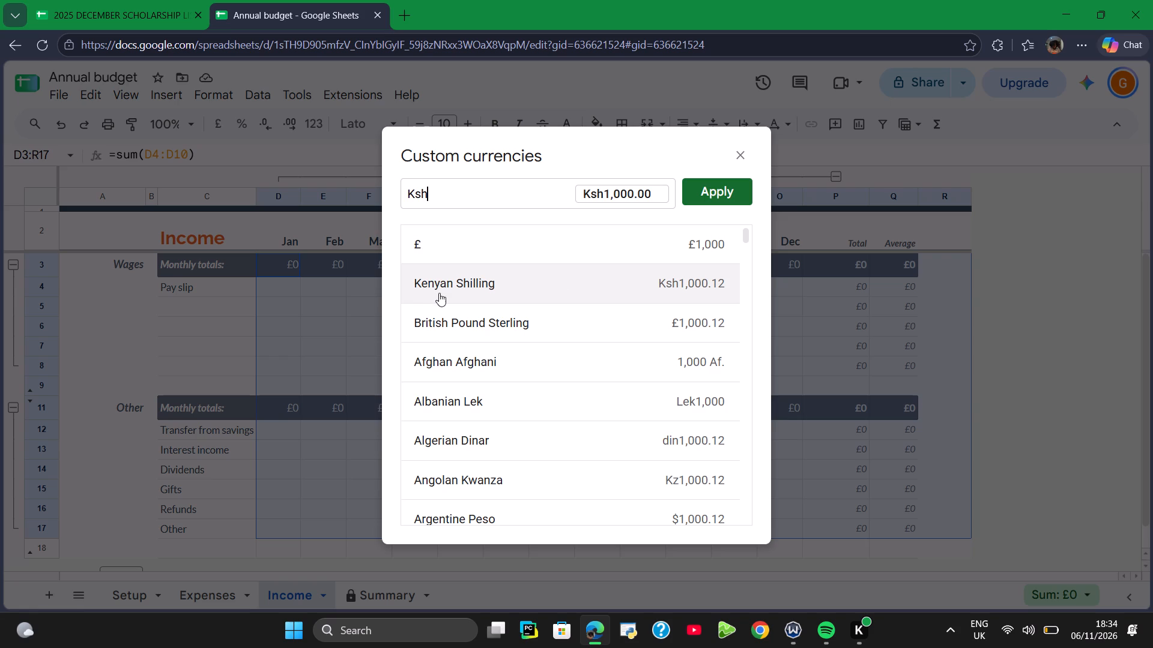
pyautogui.click(718, 194)
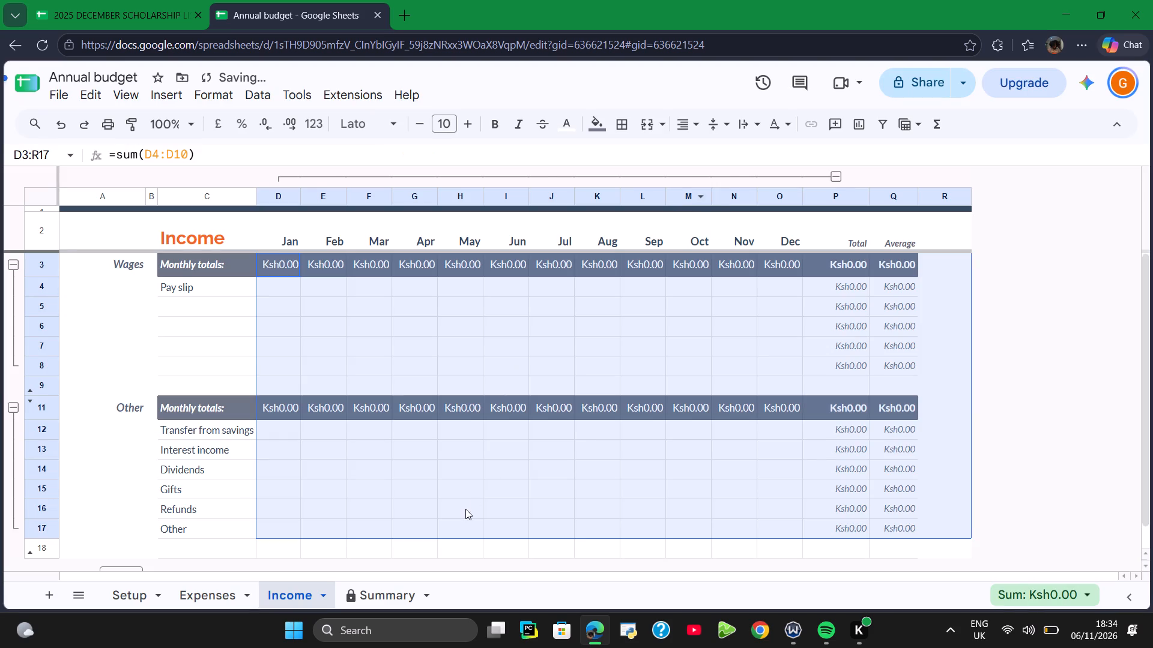
pyautogui.click(465, 509)
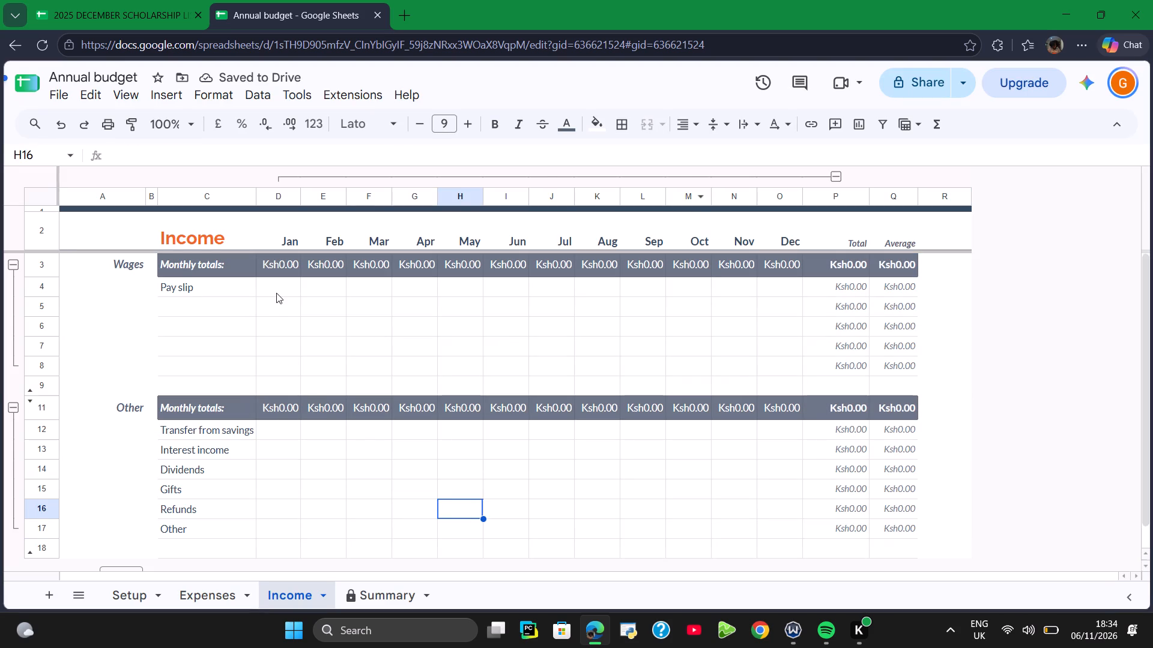
# Enter 1500 as the January amount for Pay slip in the Wages section.
pyautogui.click(277, 289)
pyautogui.click(204, 284)
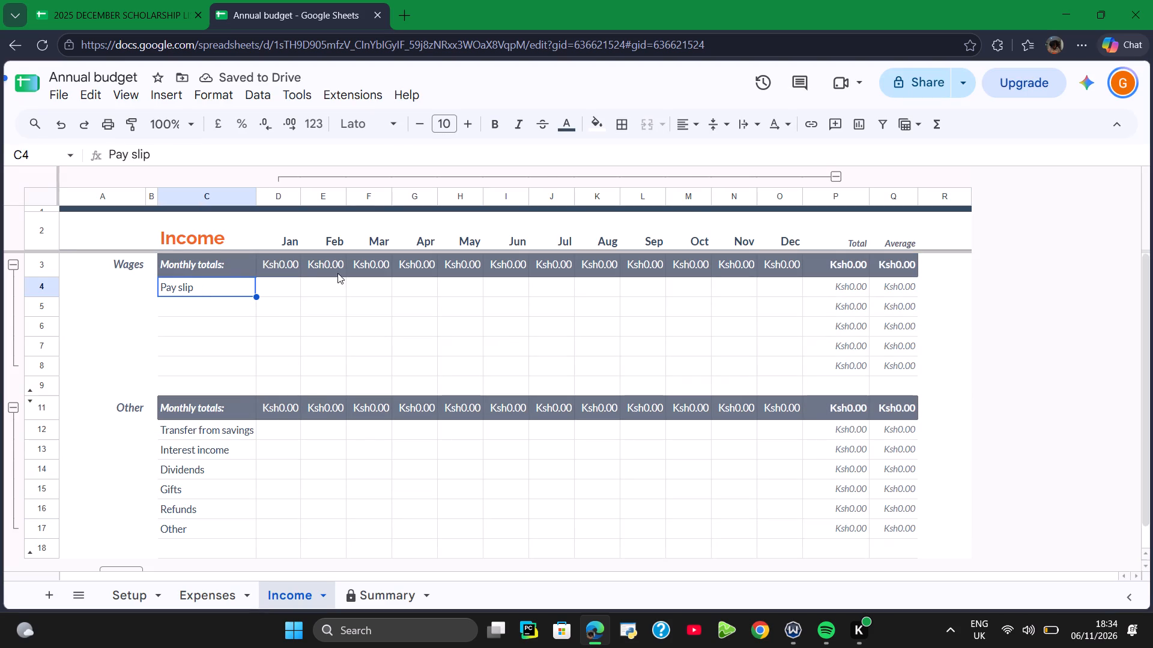
pyautogui.click(279, 284)
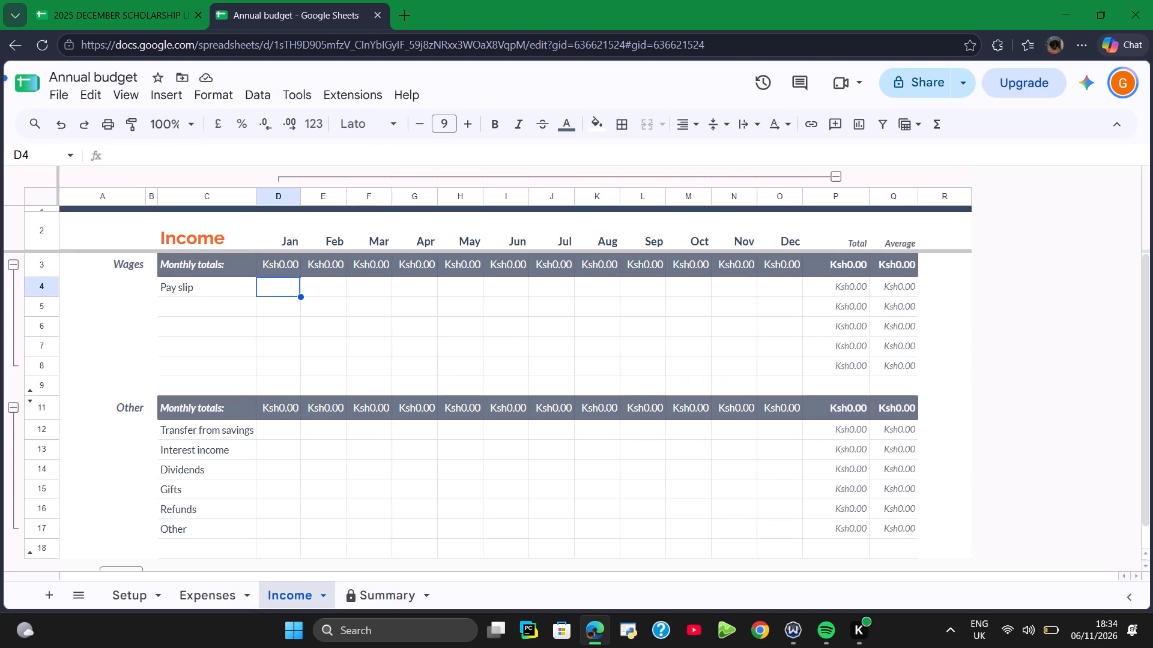
pyautogui.press('1')
pyautogui.press('5')
pyautogui.press('0')
pyautogui.press('0')
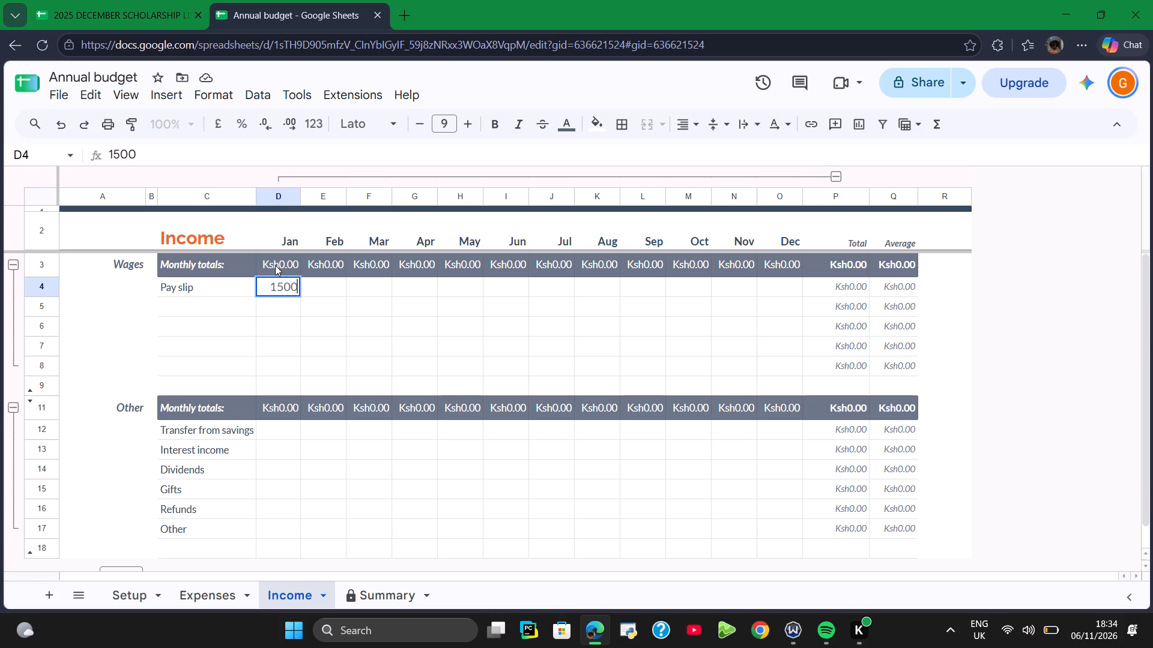
pyautogui.press('Return')
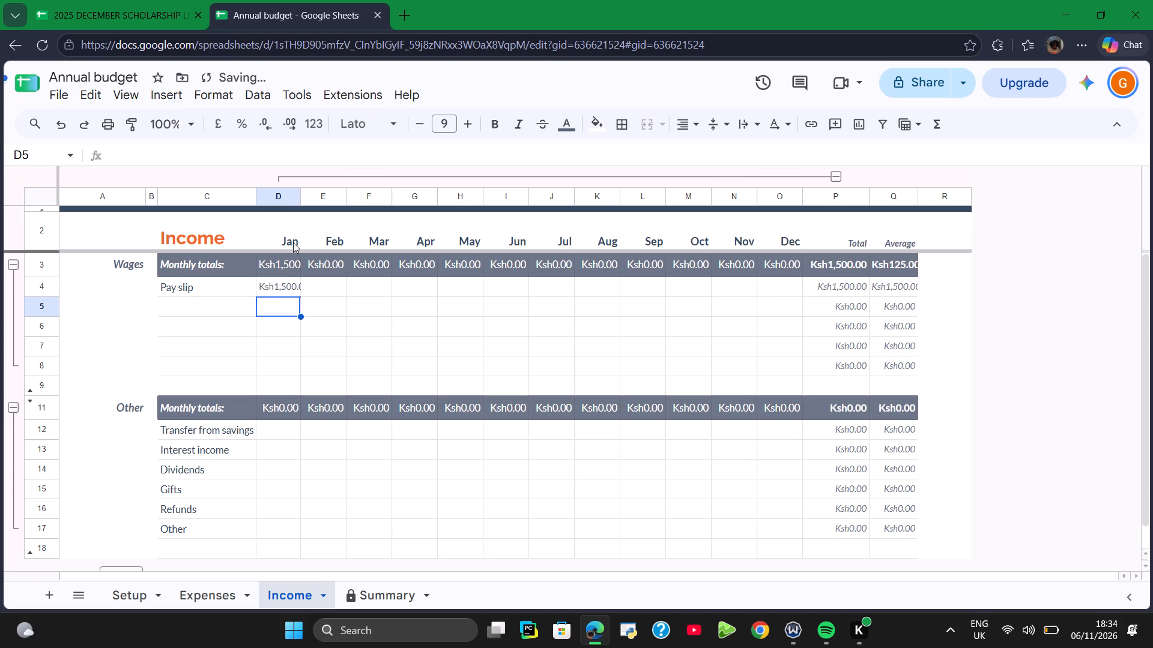
# Widen the January to September columns of the Income sheet to make room for the shilling amounts.
pyautogui.moveTo(300, 198); pyautogui.dragTo(310, 198)
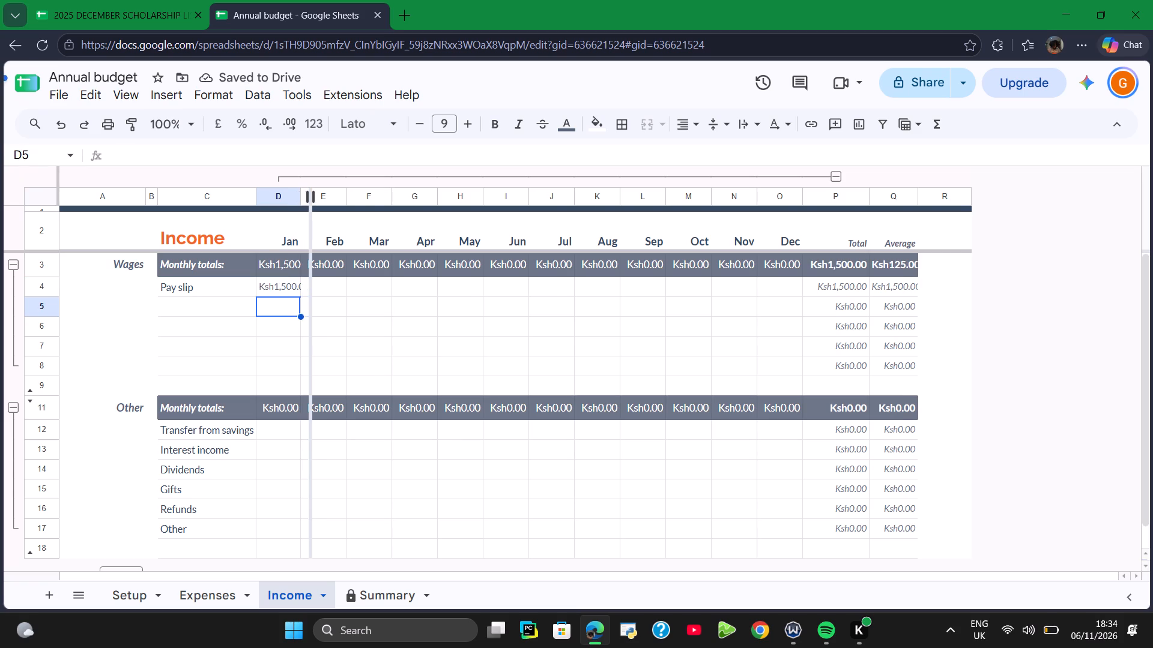
pyautogui.moveTo(358, 198); pyautogui.dragTo(371, 199)
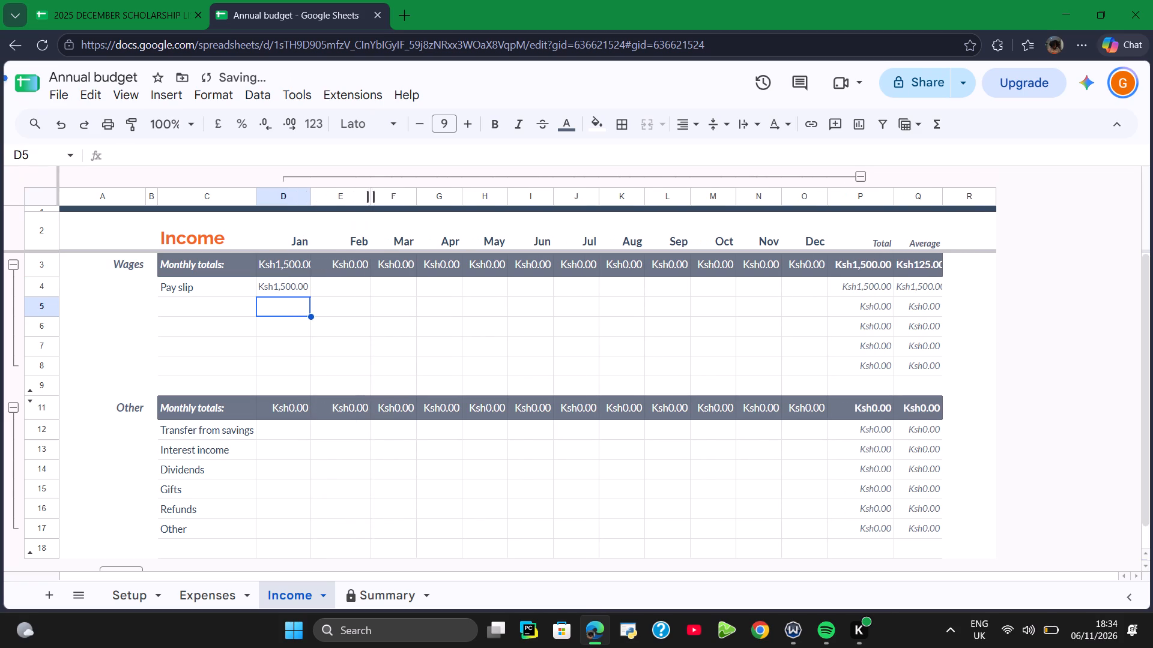
pyautogui.moveTo(417, 196); pyautogui.dragTo(426, 196)
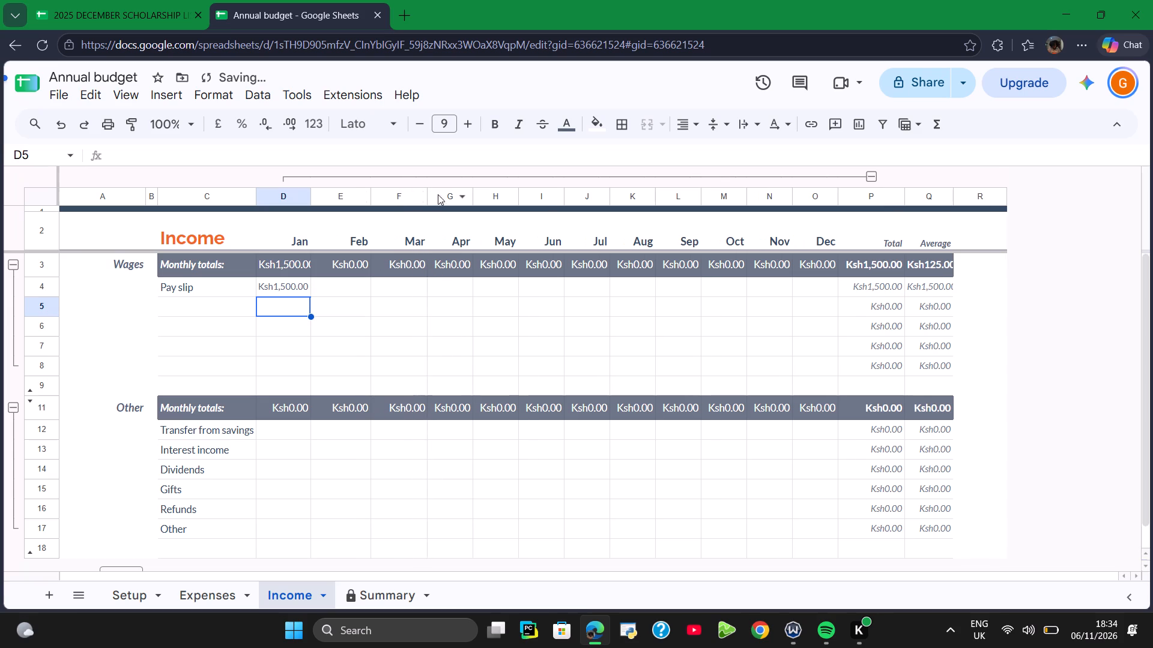
pyautogui.moveTo(471, 194); pyautogui.dragTo(485, 194)
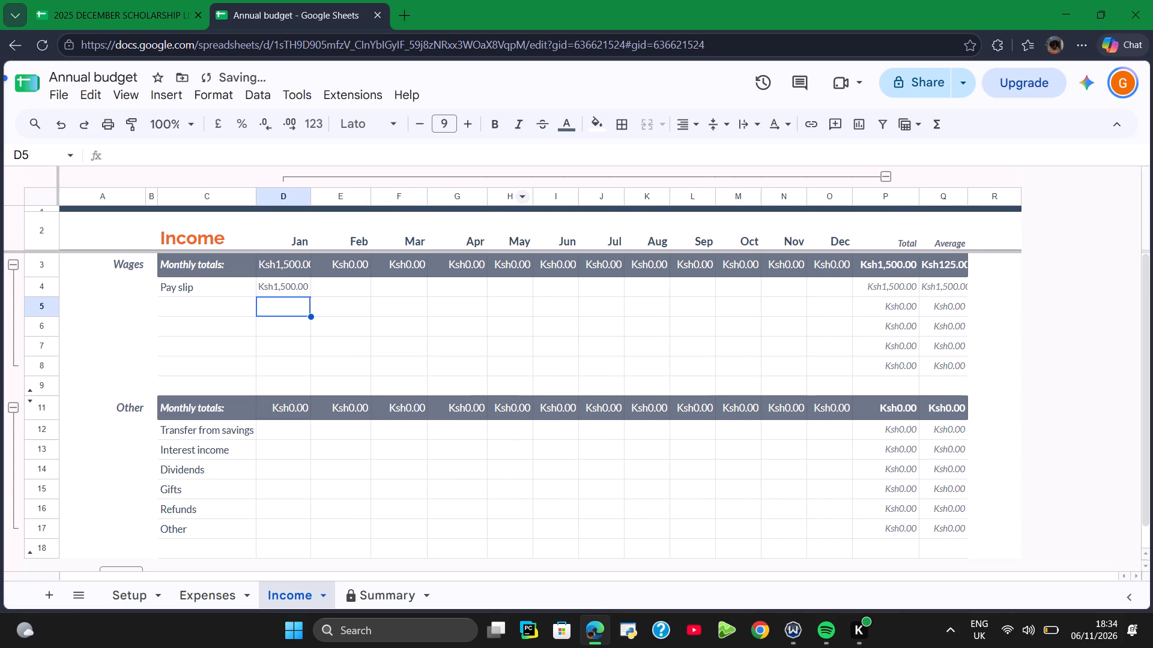
pyautogui.moveTo(535, 194); pyautogui.dragTo(551, 194)
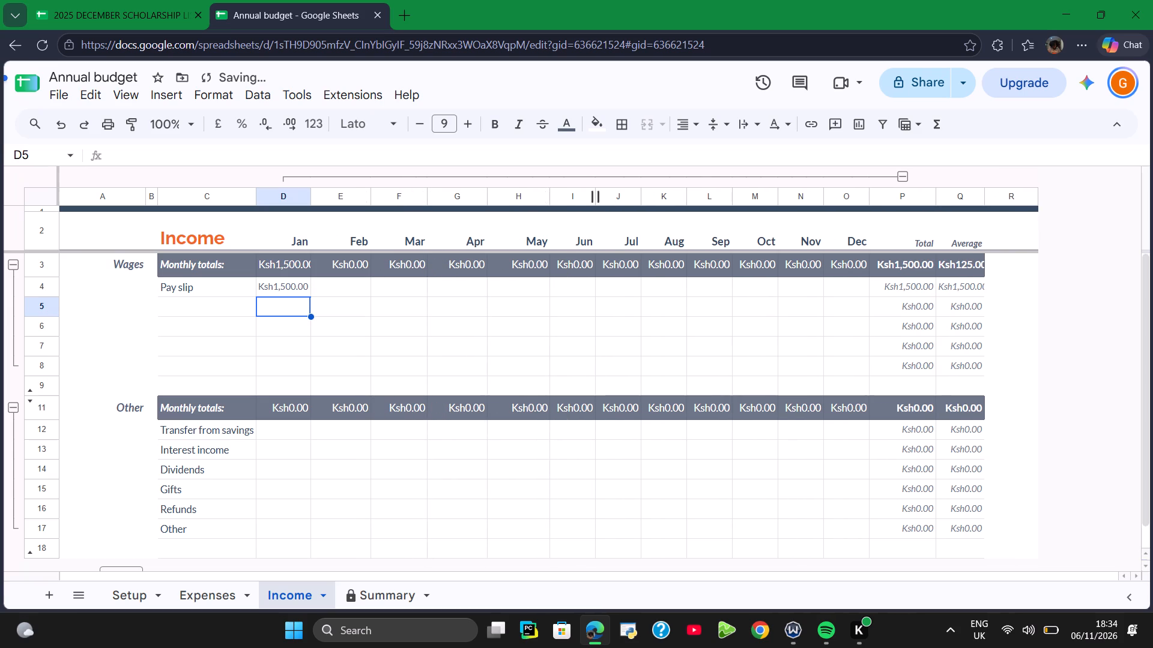
pyautogui.moveTo(593, 196); pyautogui.dragTo(609, 196)
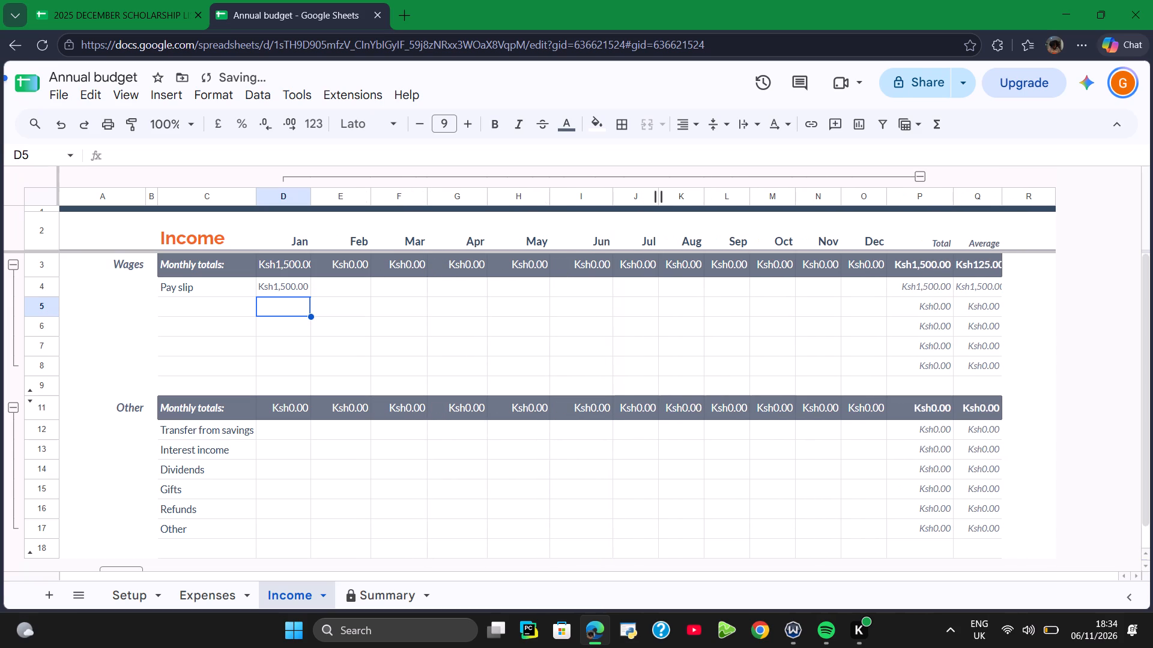
pyautogui.click(661, 194)
pyautogui.moveTo(710, 195); pyautogui.dragTo(712, 195)
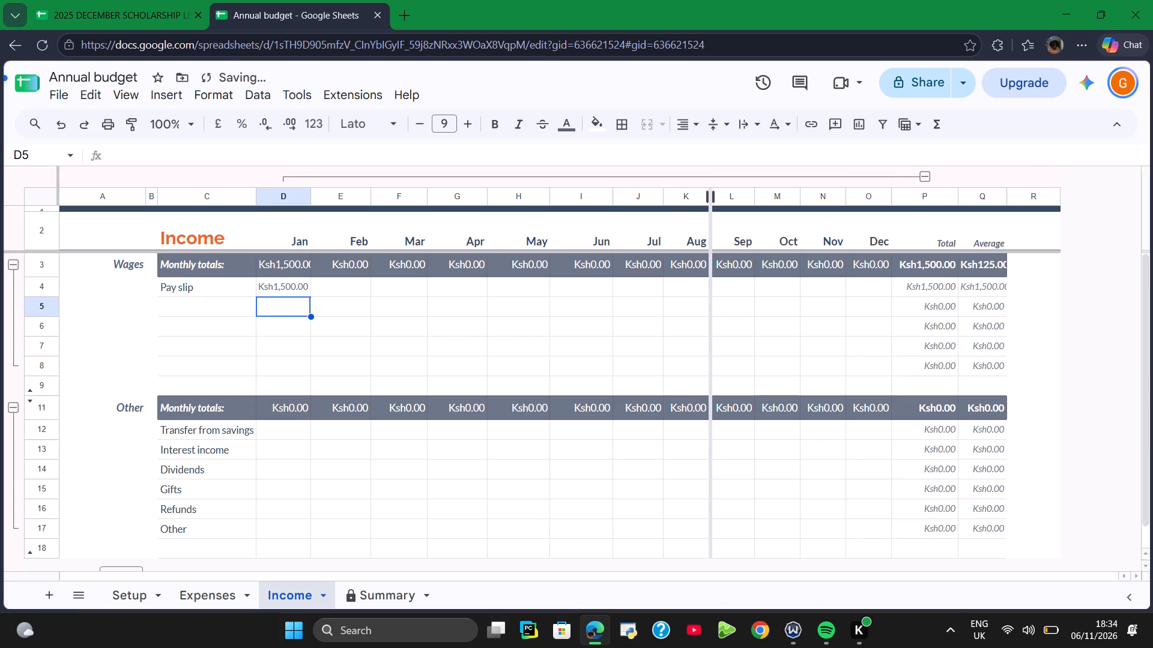
pyautogui.moveTo(712, 195); pyautogui.dragTo(717, 196)
pyautogui.moveTo(759, 196); pyautogui.dragTo(768, 196)
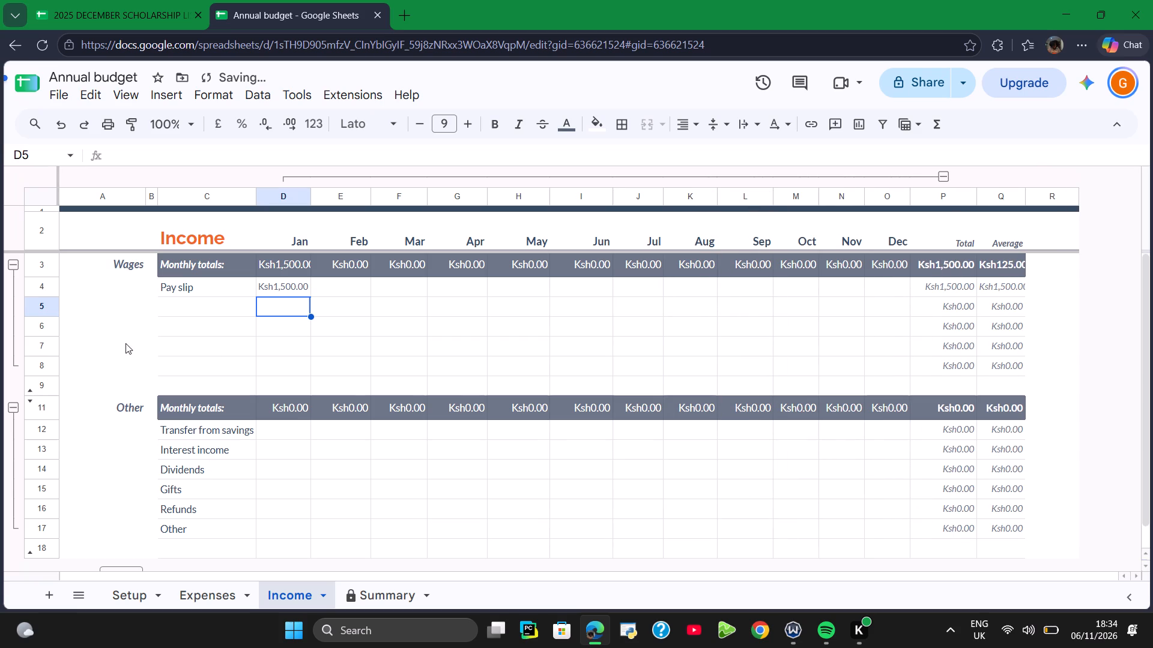
# On the Income sheet, enter 200 as the January amount for Dividends in the Other section.
pyautogui.doubleClick(198, 431)
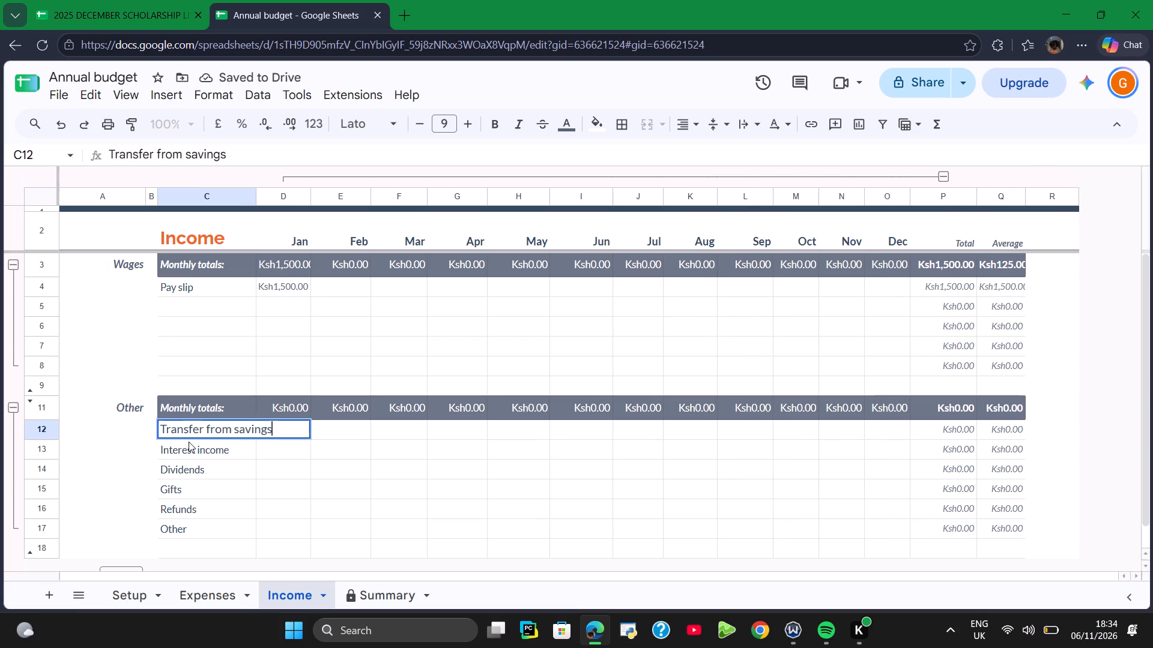
pyautogui.click(199, 447)
pyautogui.click(204, 467)
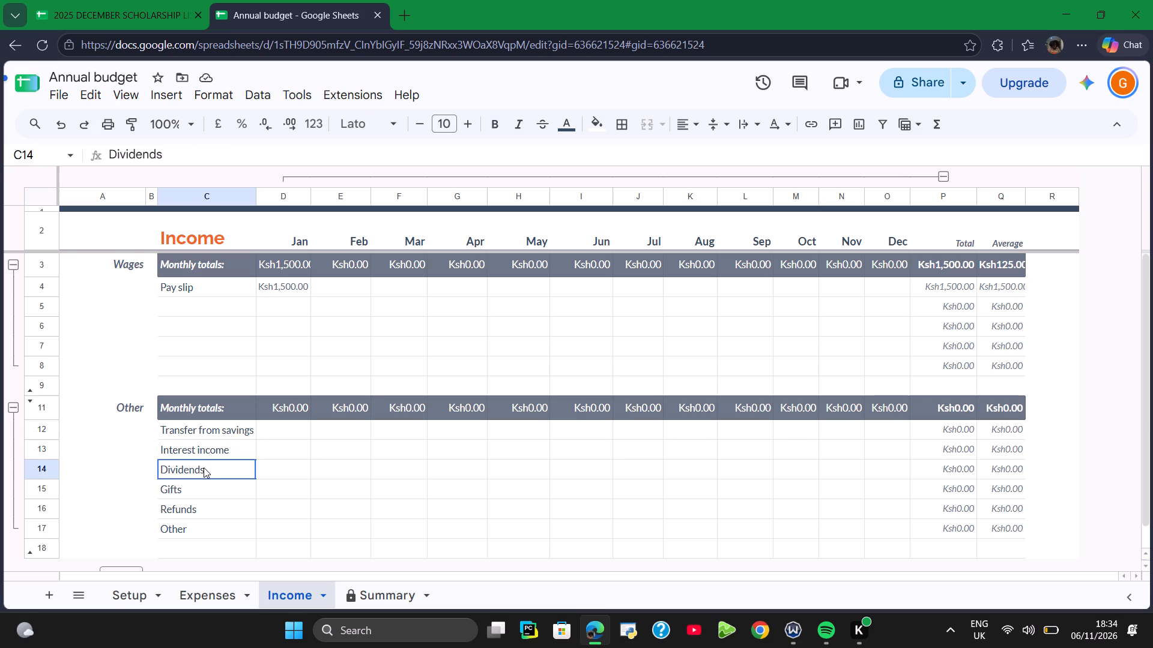
pyautogui.click(274, 465)
pyautogui.press('2')
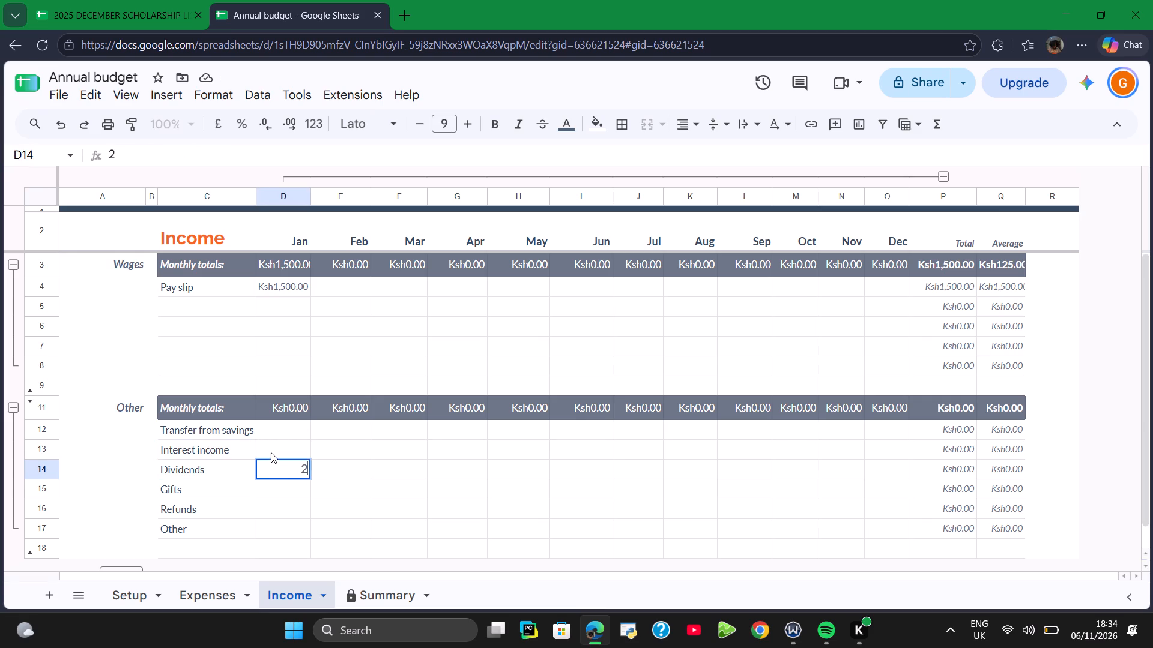
pyautogui.write('00')
# Add an income category named Allowance directly below Pay slip in the Wages section.
pyautogui.click(198, 314)
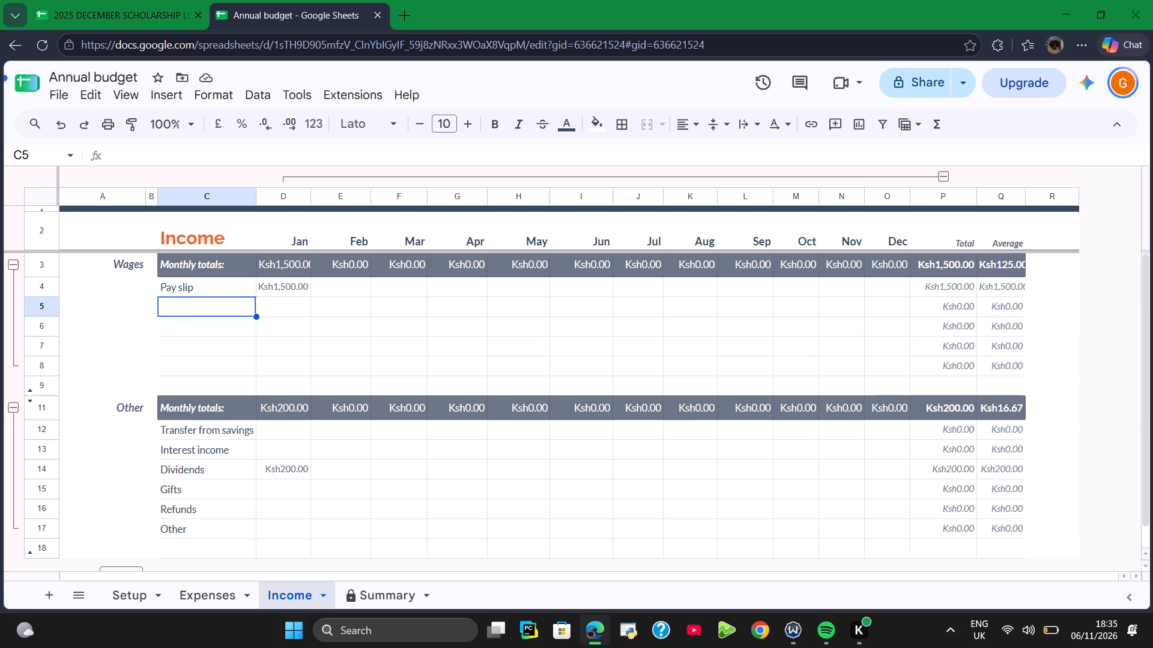
pyautogui.write('al')
pyautogui.press('l')
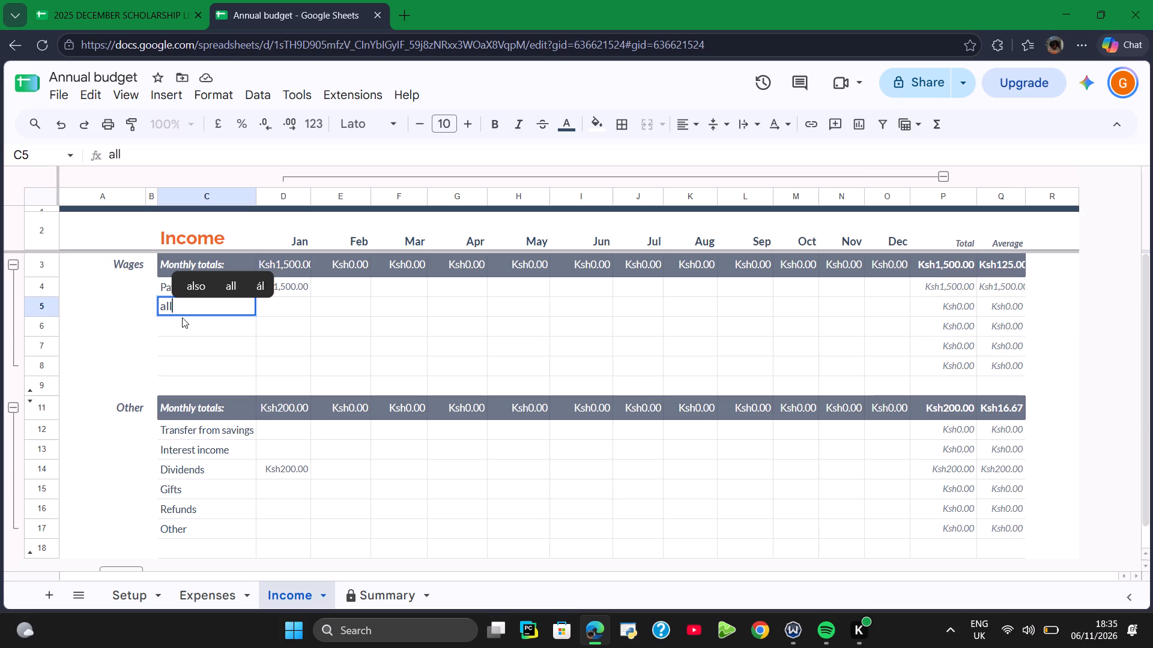
pyautogui.press('BackSpace')
pyautogui.press('BackSpace')
pyautogui.press('BackSpace')
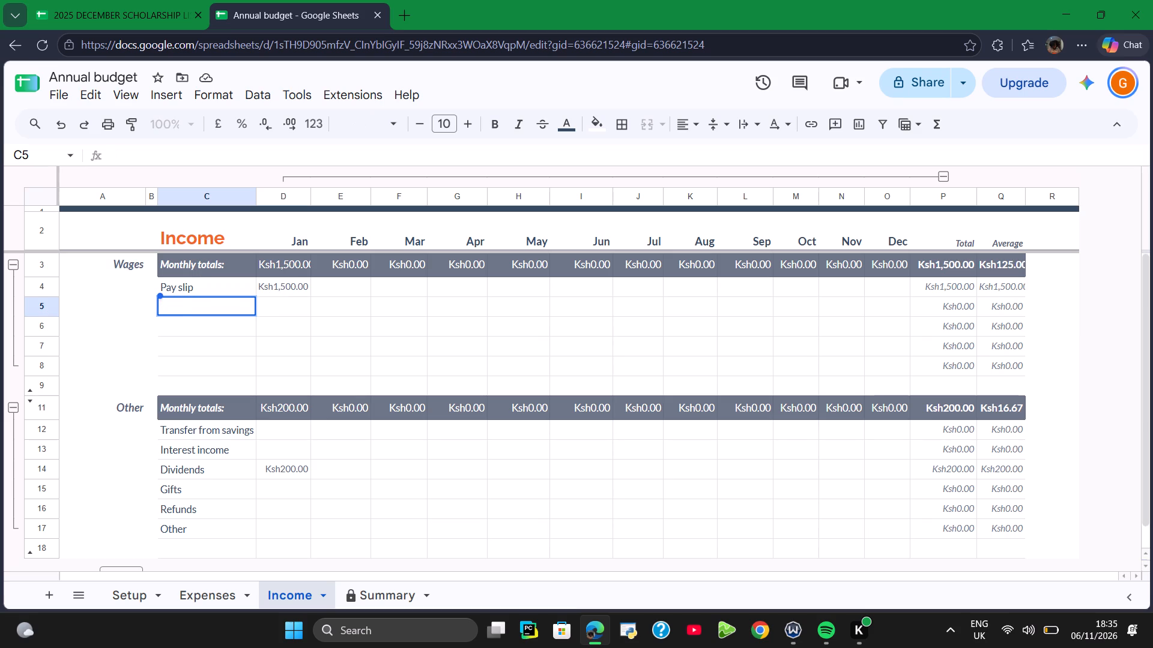
pyautogui.write('lowancw')
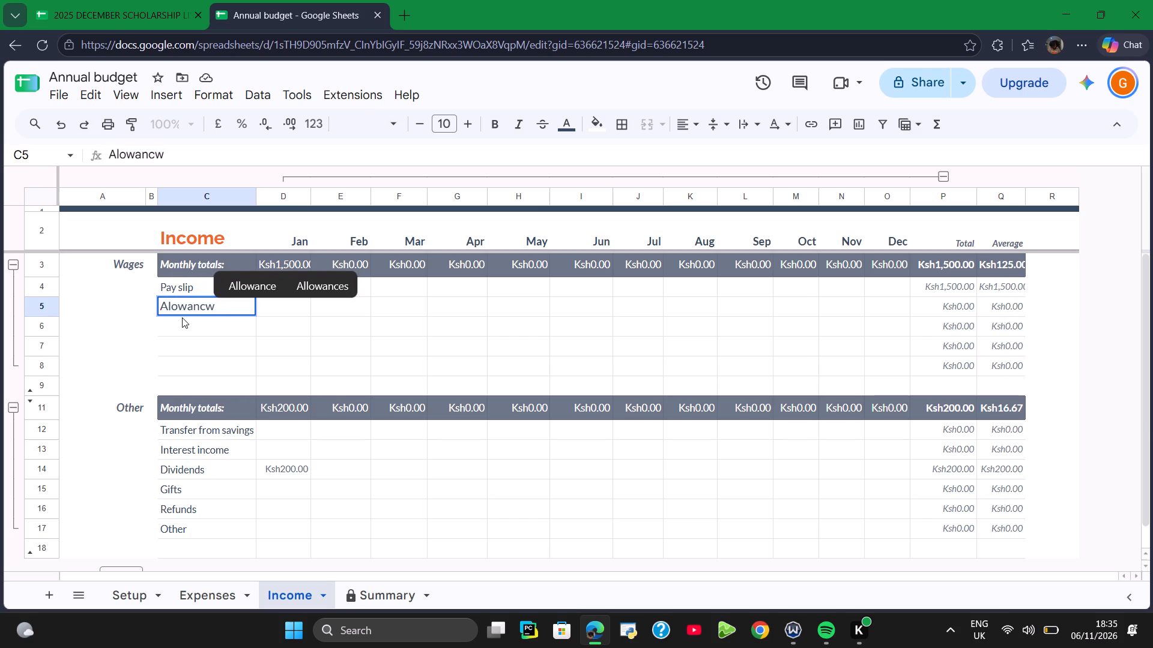
pyautogui.press('BackSpace')
pyautogui.press('e')
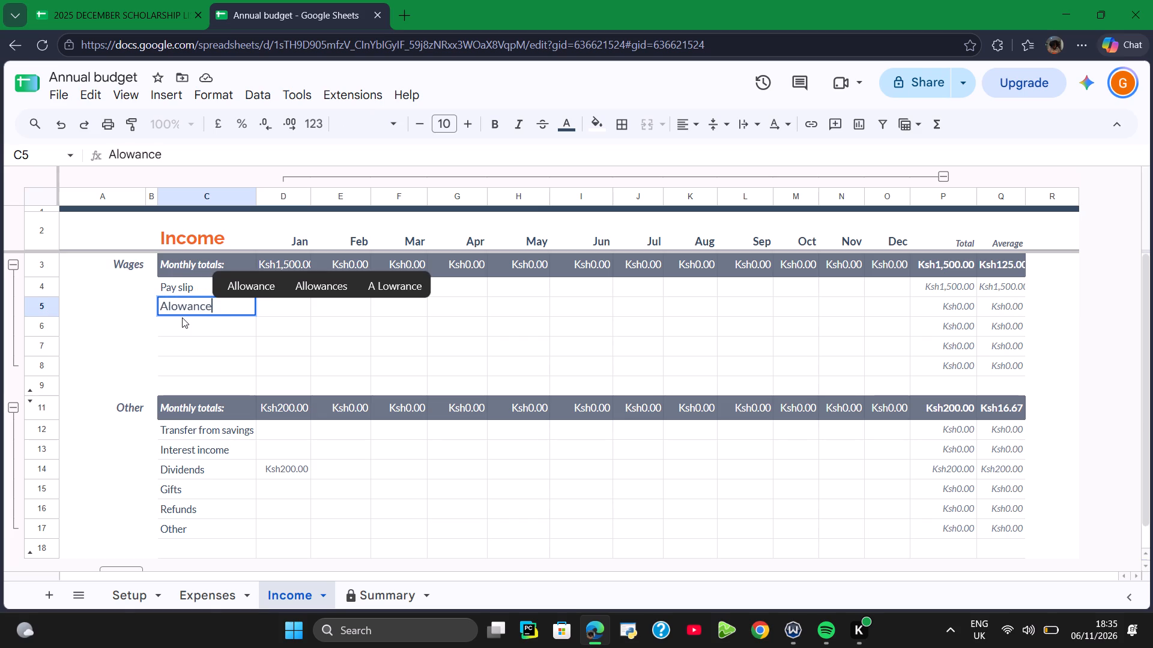
pyautogui.click(237, 284)
pyautogui.click(270, 306)
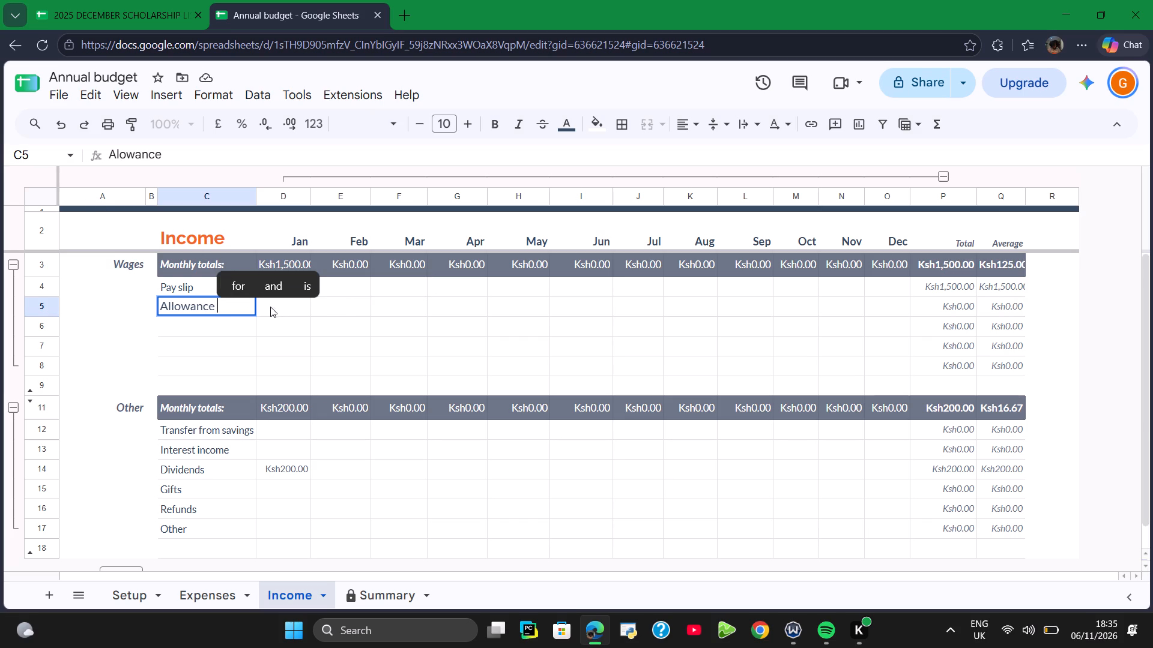
pyautogui.press('Return')
# Enter 20,000 as the January amount for Allowance.
pyautogui.click(264, 298)
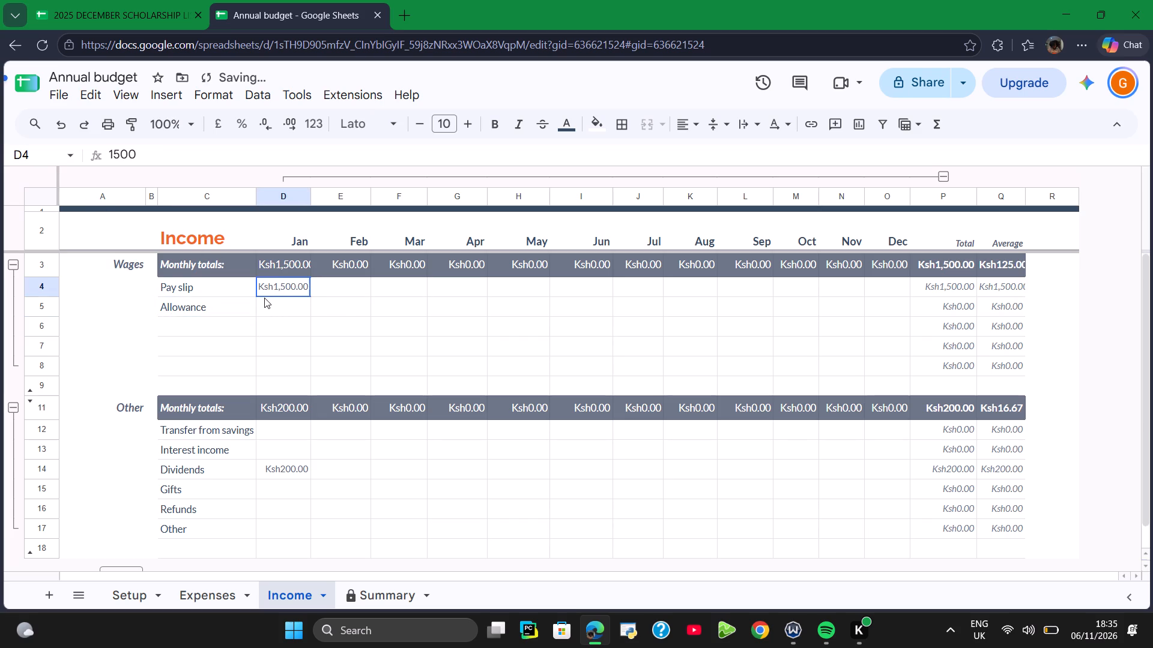
pyautogui.click(270, 298)
pyautogui.click(270, 308)
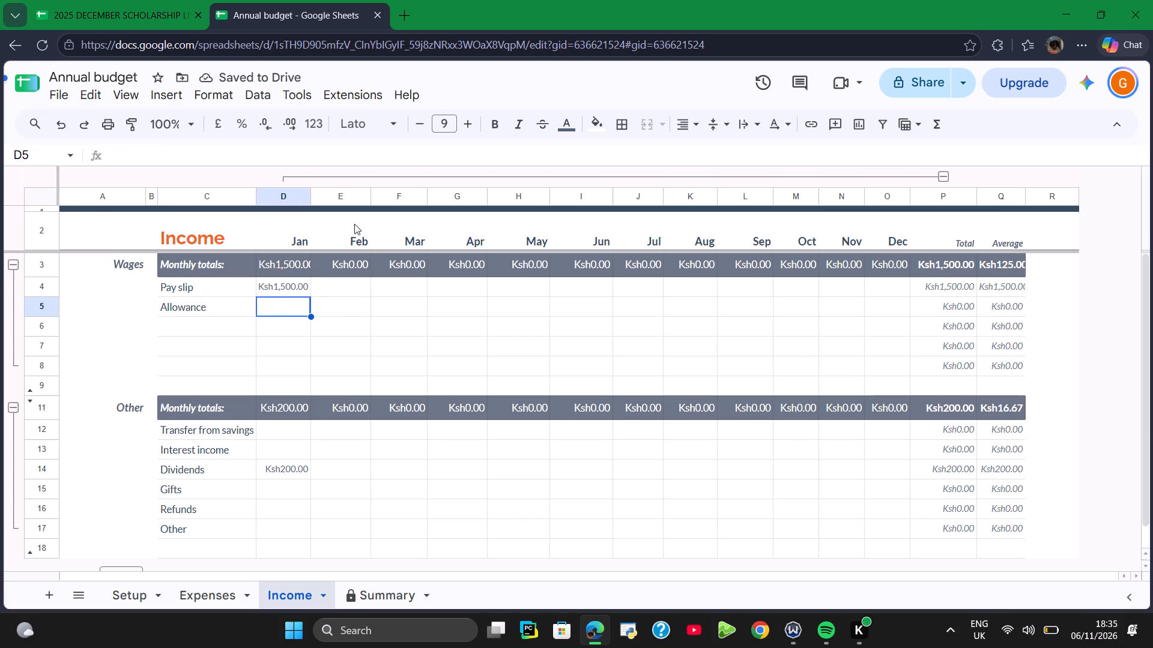
pyautogui.press('2')
pyautogui.write('0,00')
pyautogui.press('0')
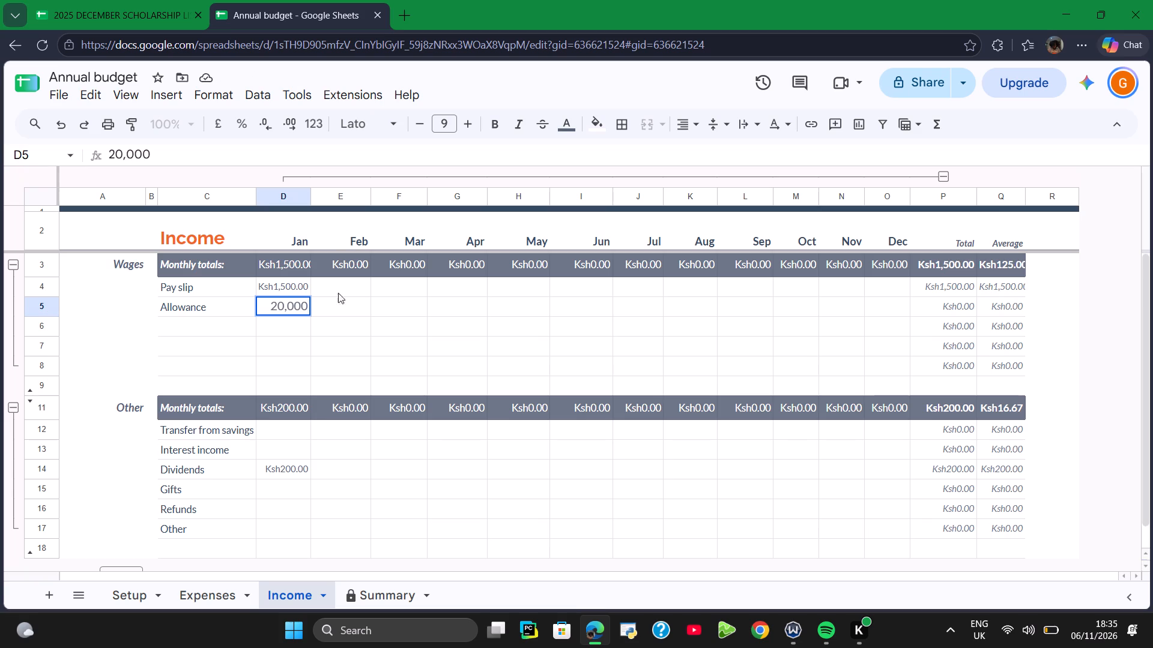
# Clear the category names Transfer from savings and Interest income in the Other section.
pyautogui.click(291, 437)
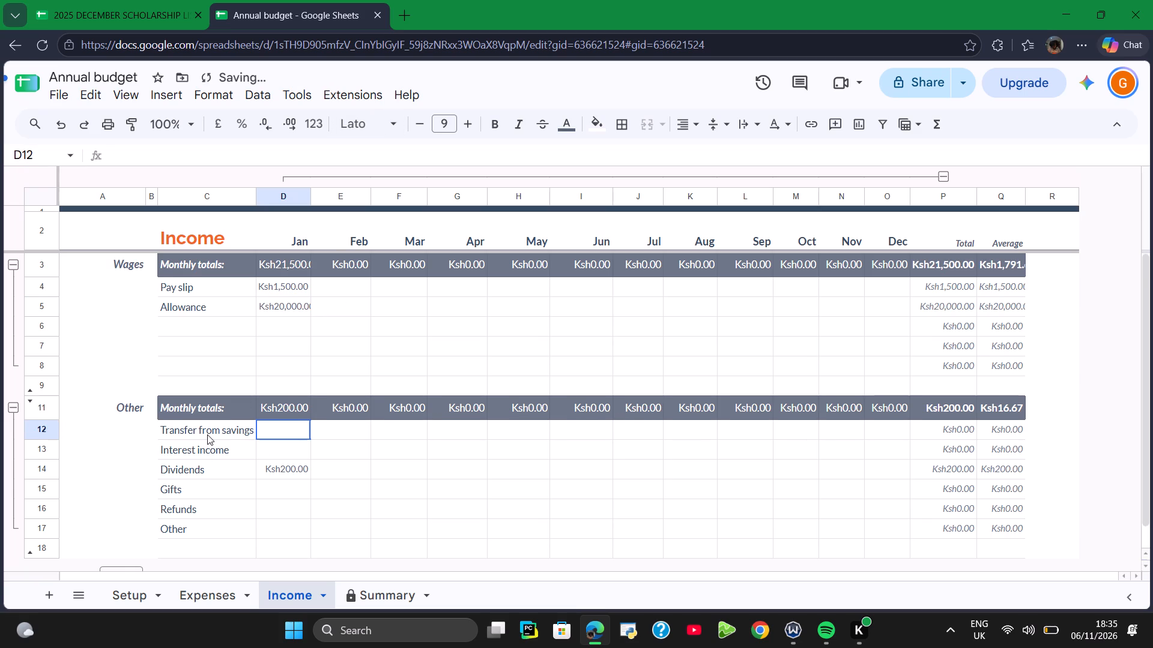
pyautogui.scroll(-1, 207, 434)
pyautogui.click(195, 405)
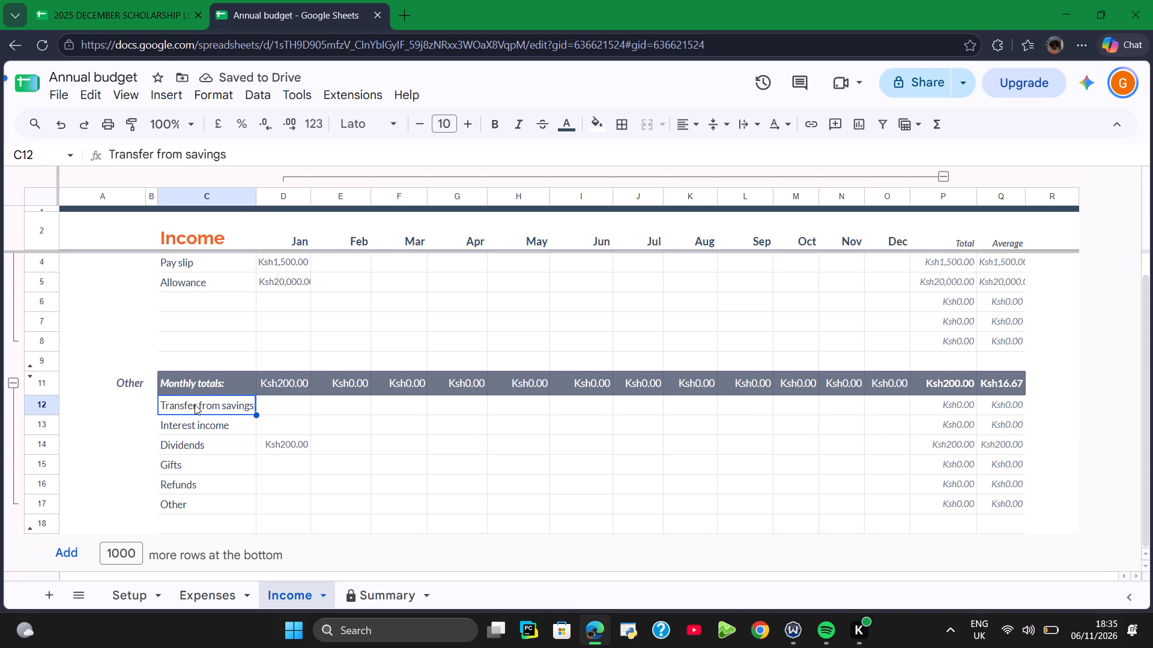
pyautogui.press('BackSpace')
pyautogui.click(198, 430)
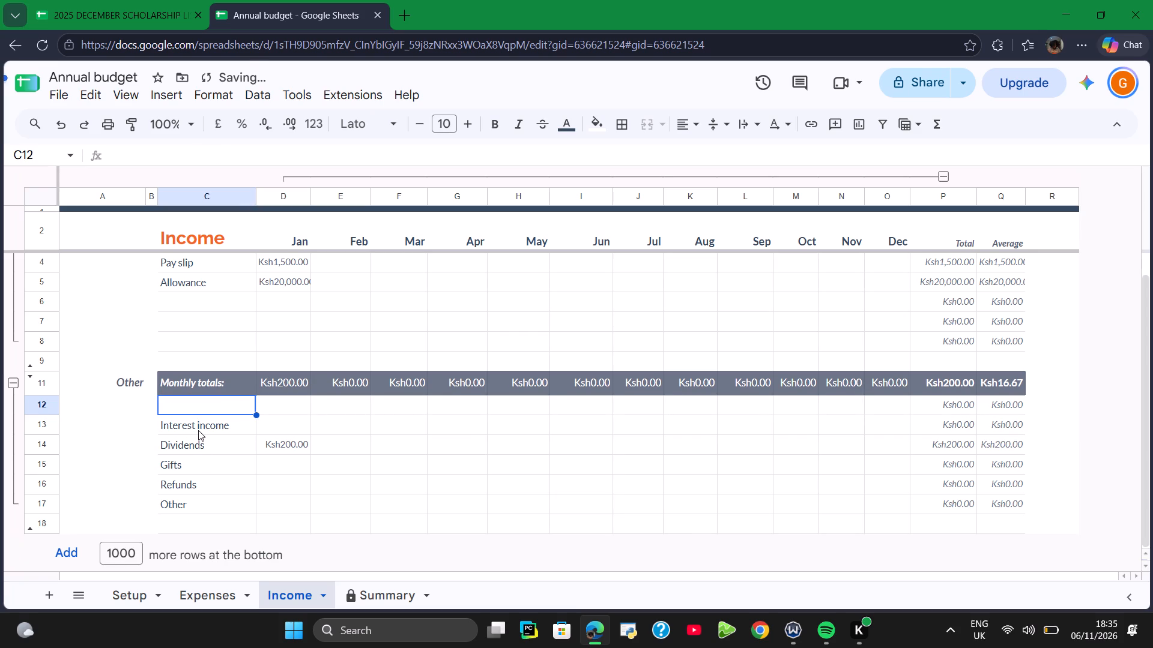
pyautogui.press('BackSpace')
# Enter 500 as the January amount for Gifts in the Other section.
pyautogui.click(208, 467)
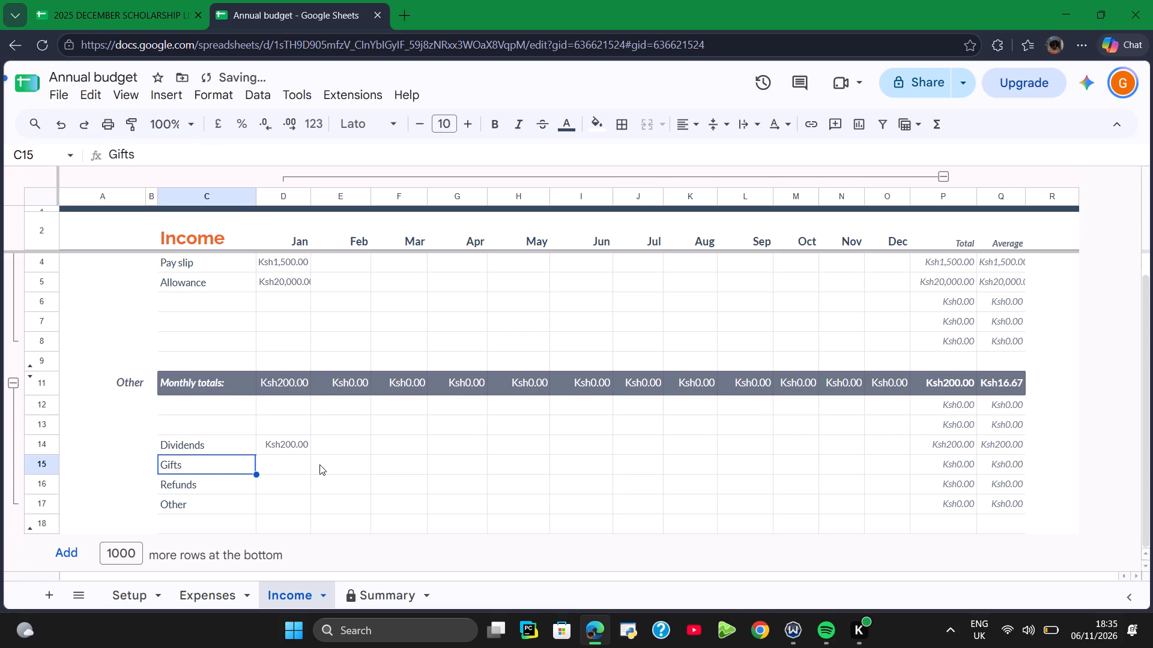
pyautogui.click(280, 468)
pyautogui.press('5')
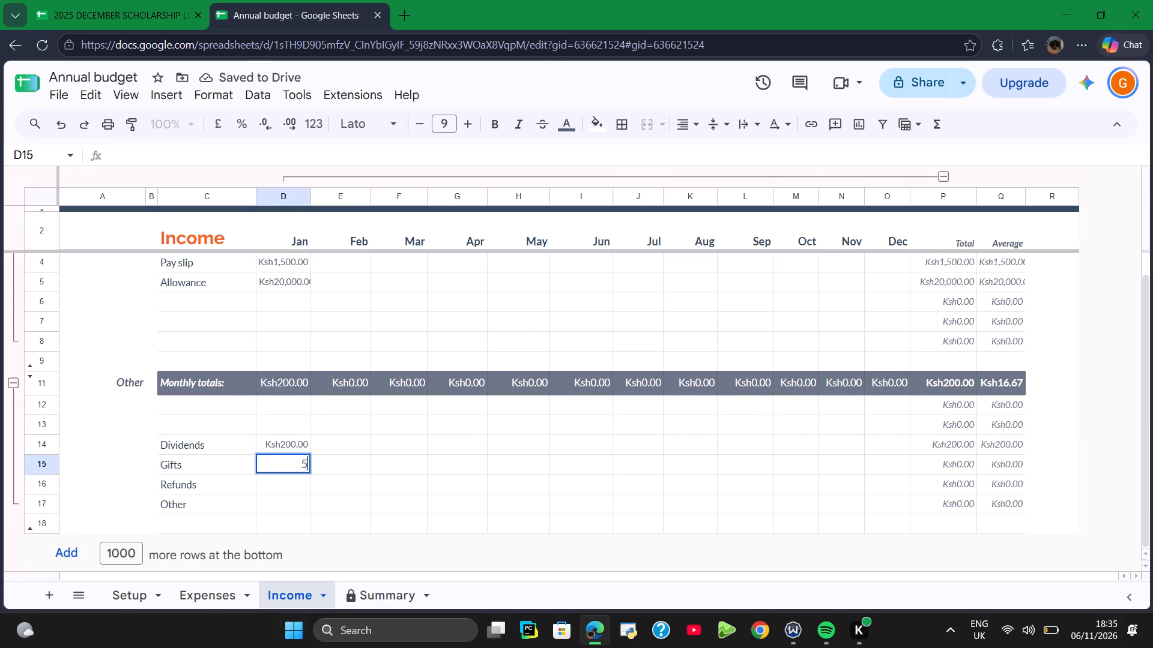
pyautogui.press('0')
pyautogui.press('0')
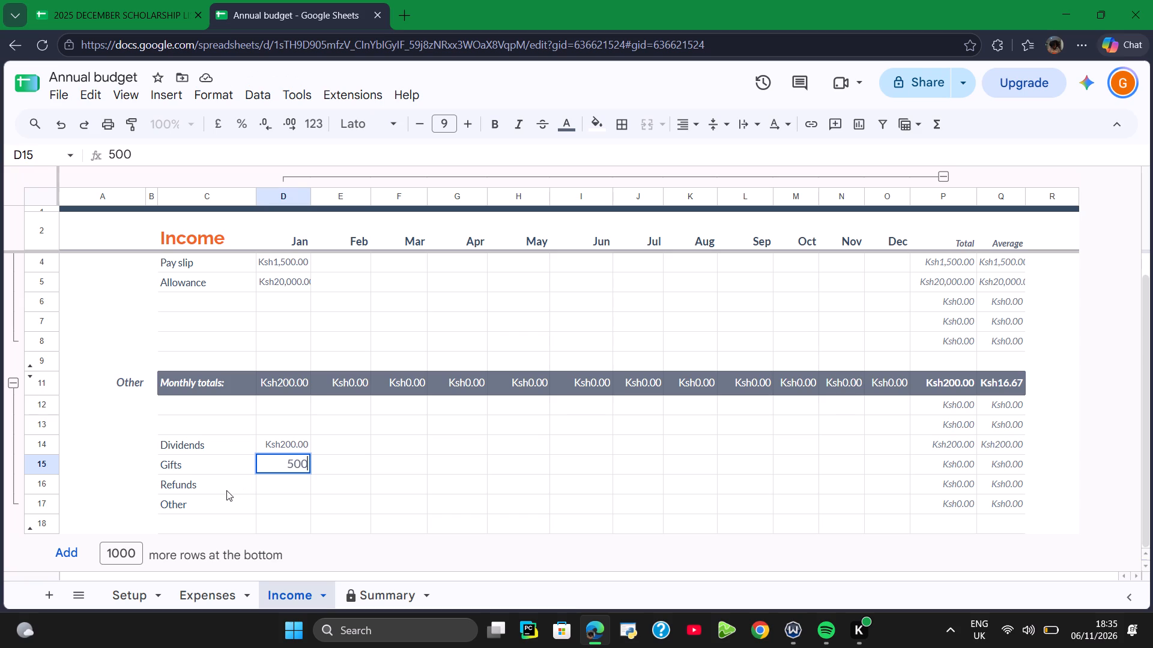
# Clear the Refunds category name below Gifts.
pyautogui.click(226, 487)
pyautogui.click(279, 482)
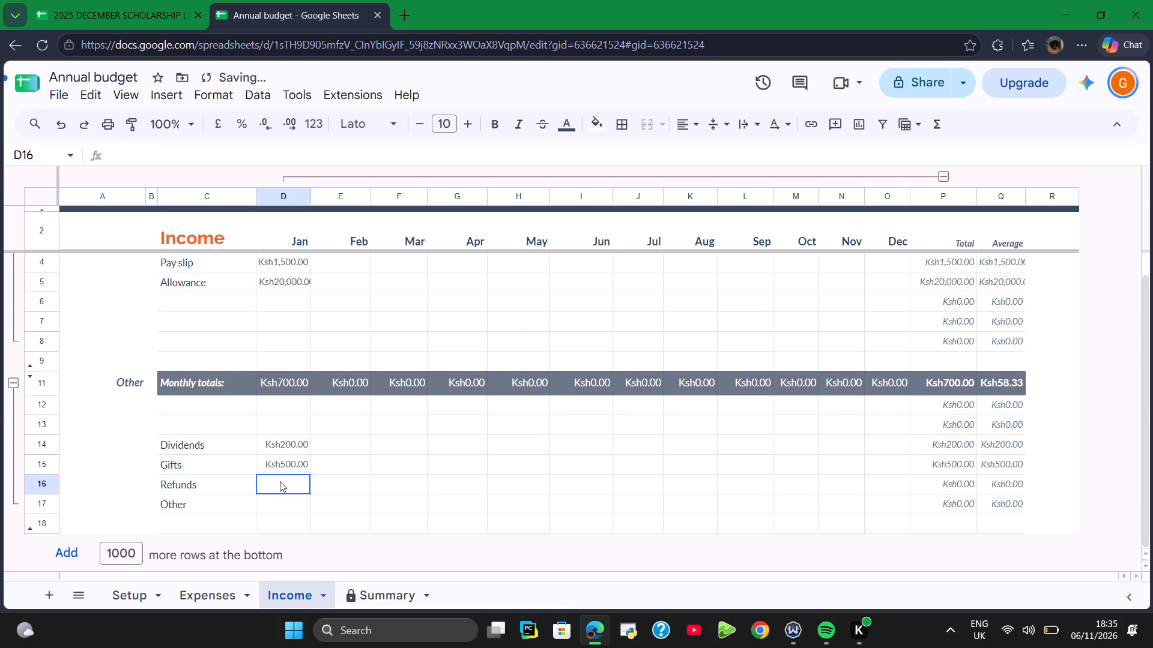
pyautogui.click(220, 487)
pyautogui.press('BackSpace')
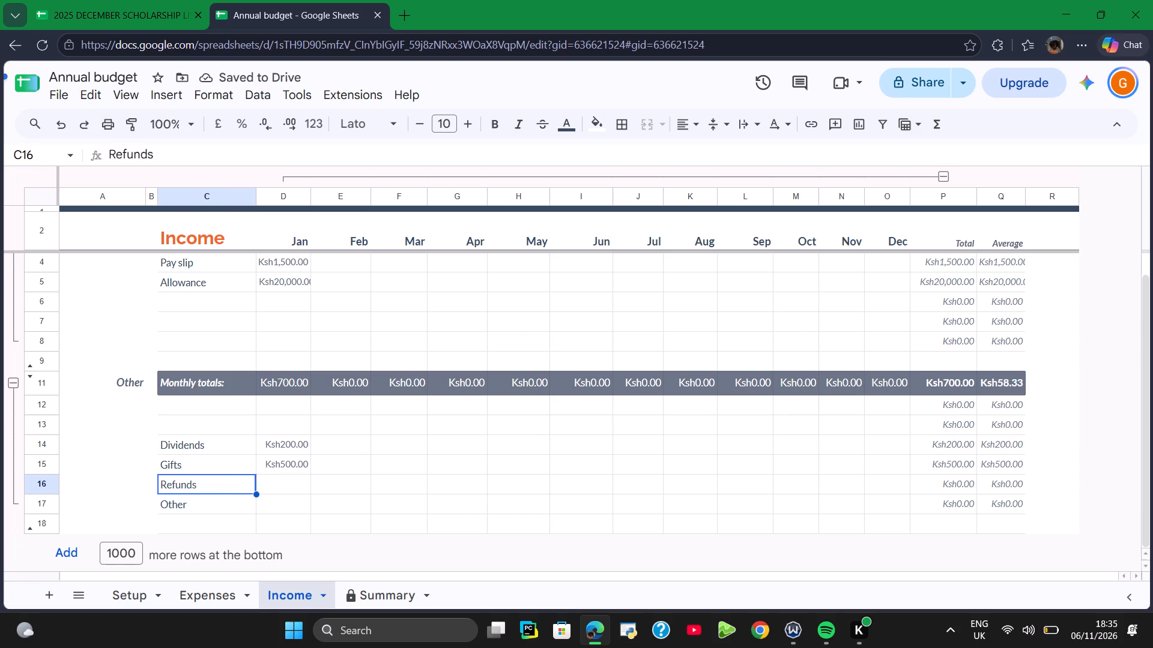
# Delete the two empty rows above Dividends in the Other section.
pyautogui.rightClick(181, 410)
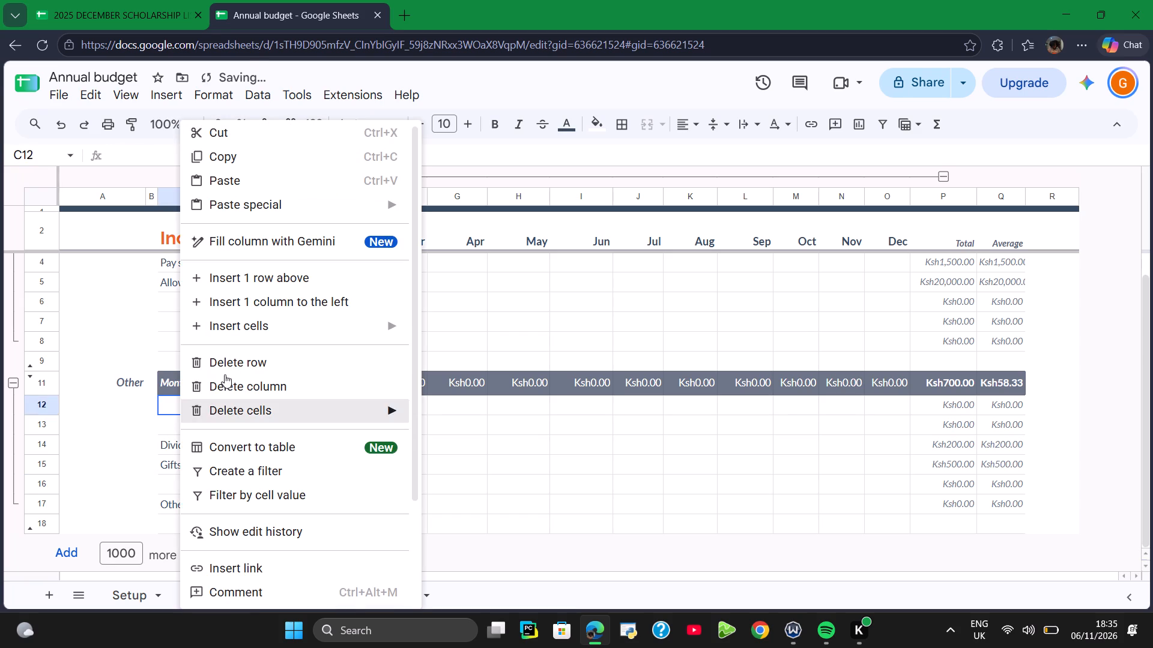
pyautogui.click(231, 364)
pyautogui.rightClick(200, 424)
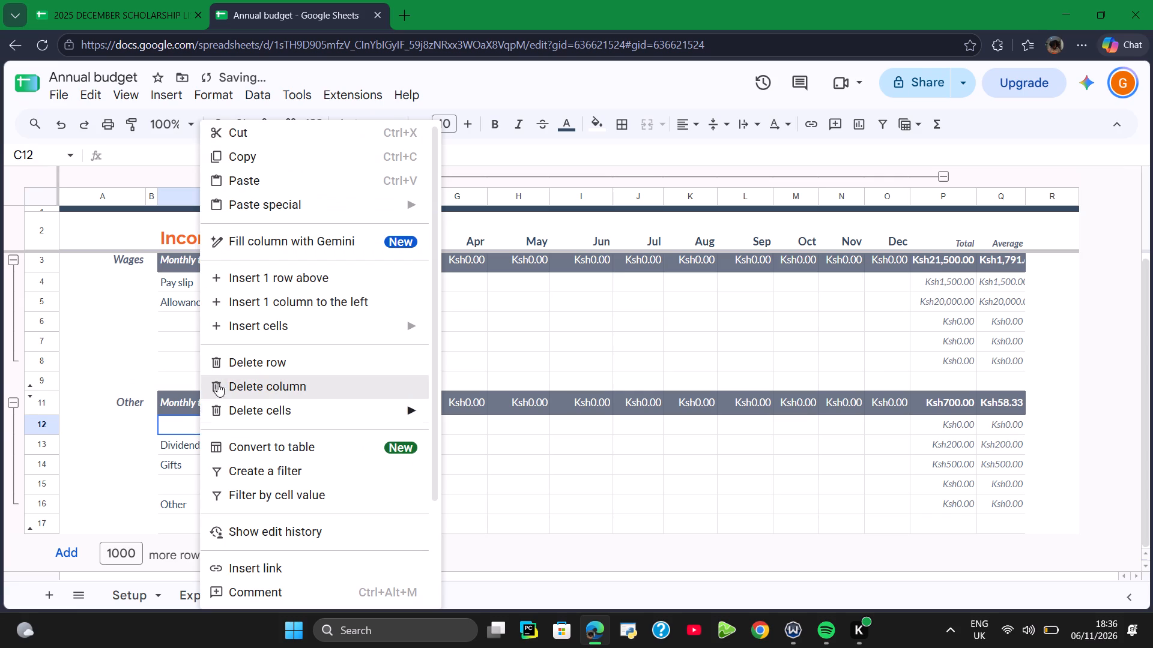
pyautogui.click(228, 361)
# Delete three empty rows below Allowance, keeping one blank row before the Other section's monthly totals.
pyautogui.click(184, 353)
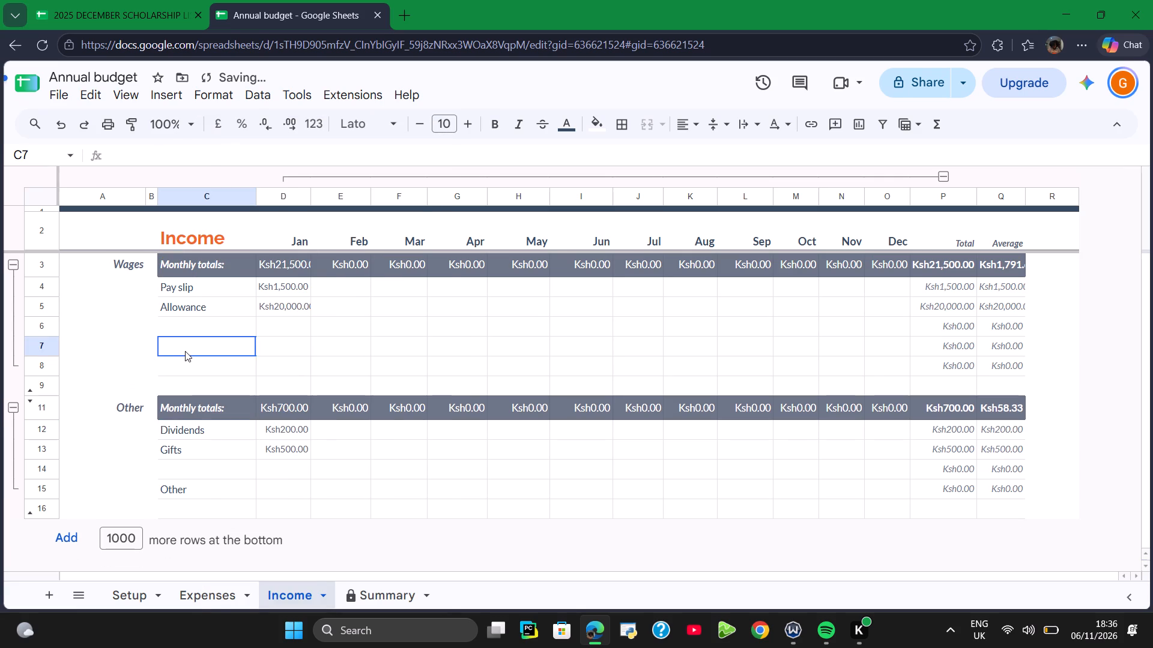
pyautogui.rightClick(185, 351)
pyautogui.click(225, 327)
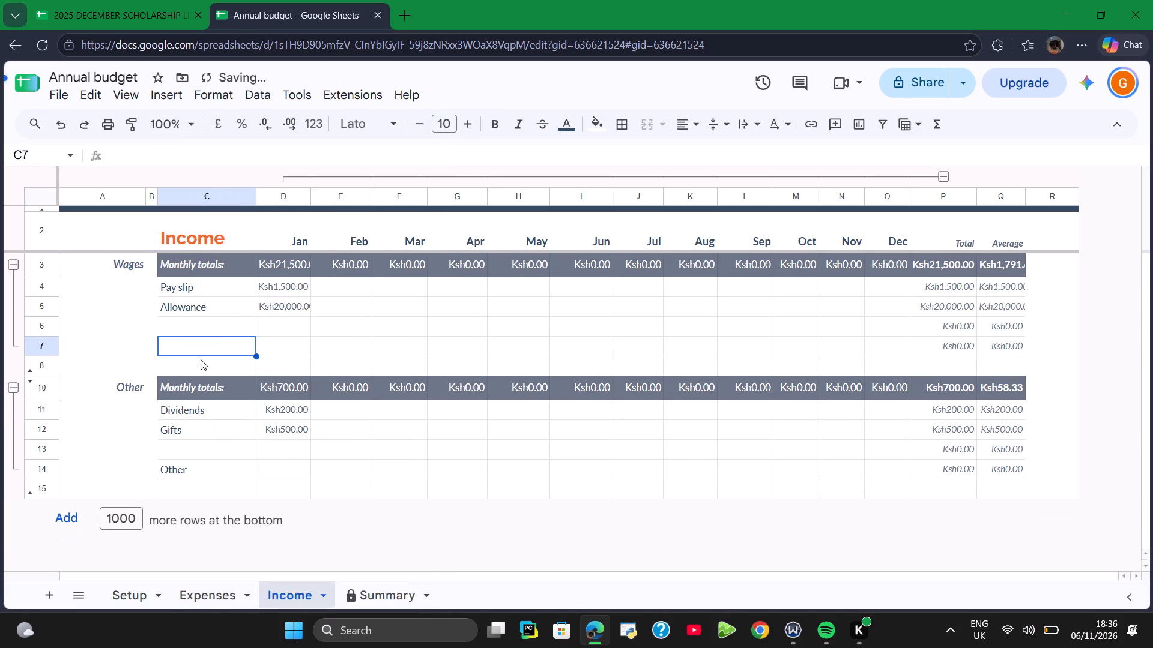
pyautogui.rightClick(194, 367)
pyautogui.click(219, 325)
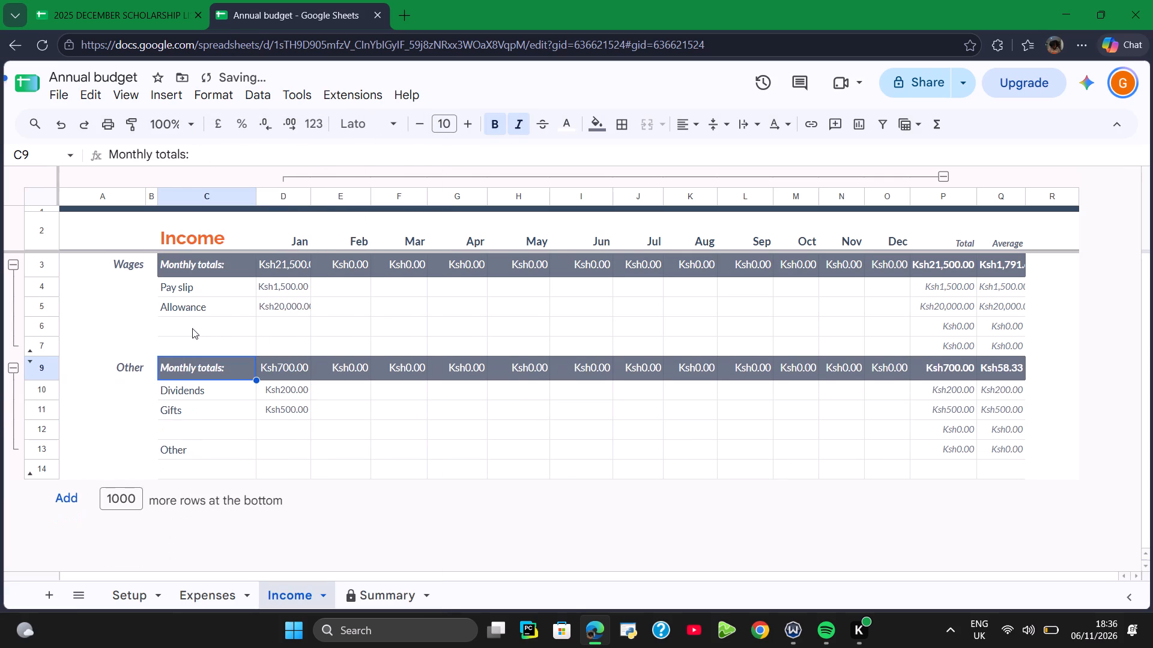
pyautogui.doubleClick(192, 328)
pyautogui.rightClick(192, 328)
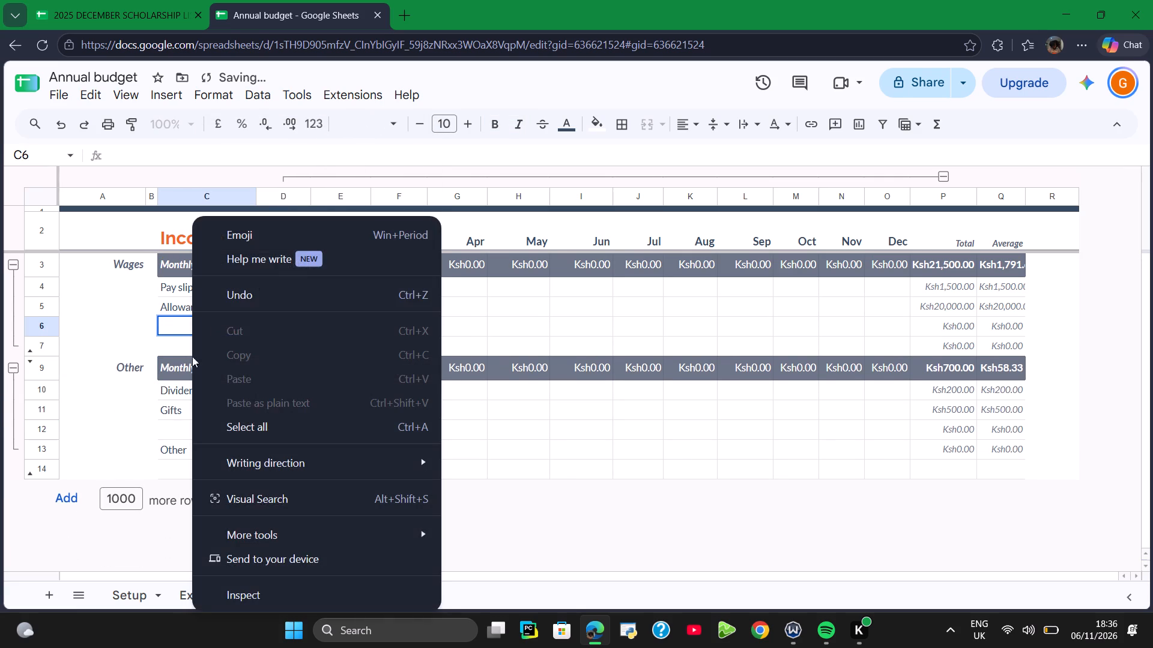
pyautogui.click(124, 329)
pyautogui.click(180, 329)
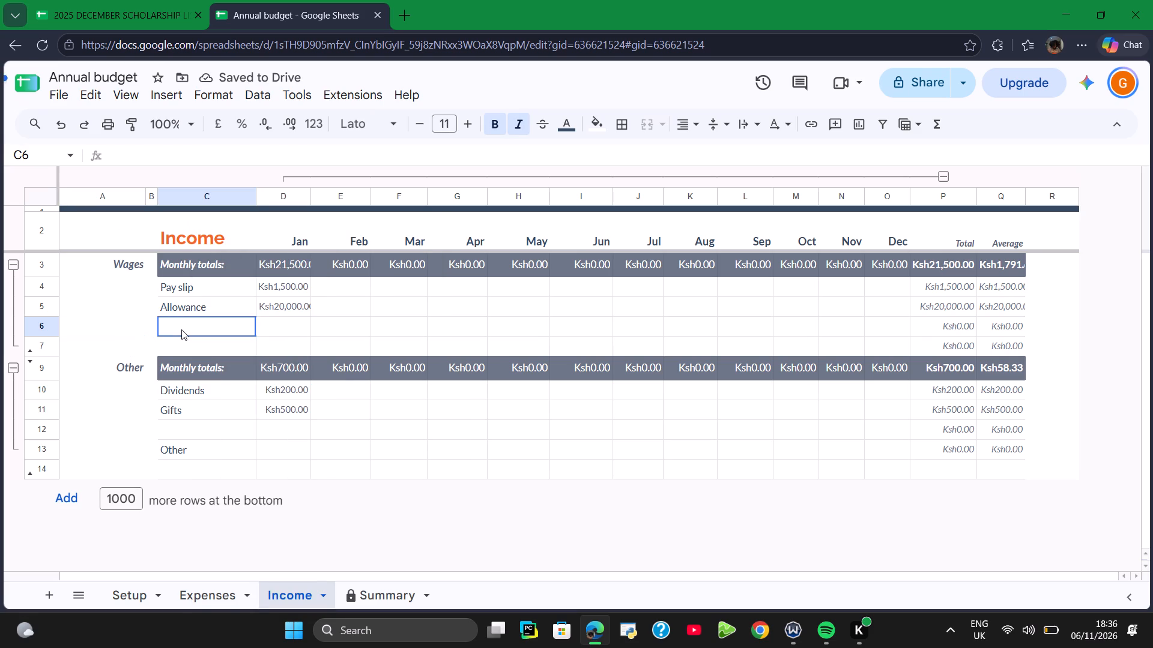
pyautogui.rightClick(181, 329)
pyautogui.click(205, 329)
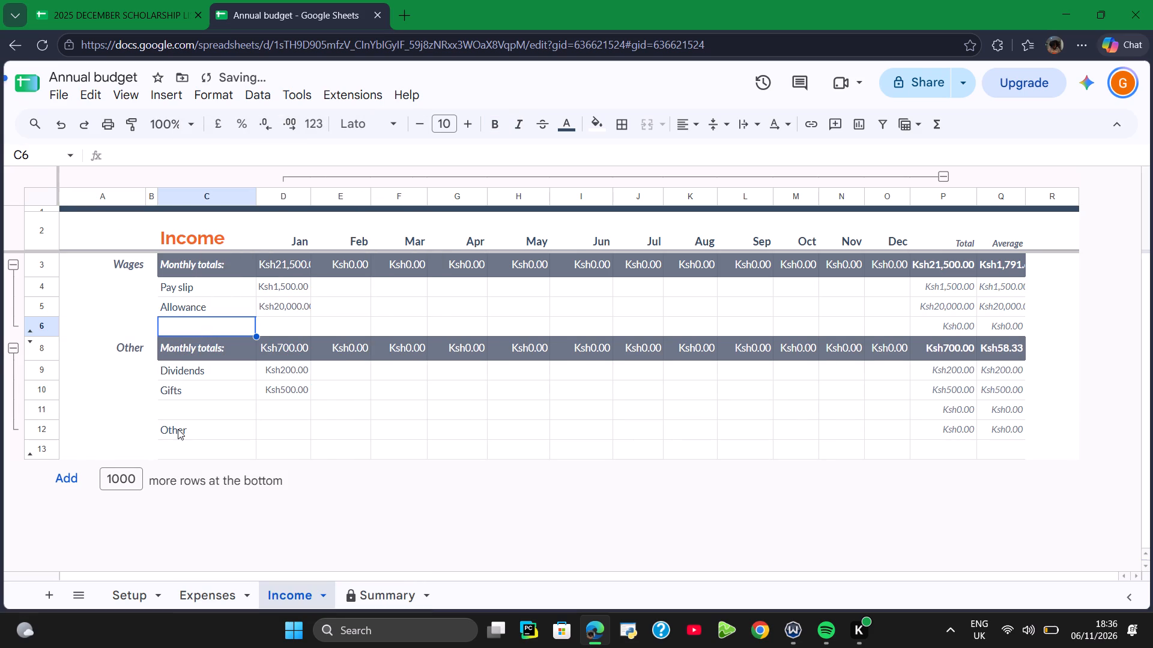
# Clear the category name Other at the end of the Other section and delete two blank rows there, keeping one below Gifts.
pyautogui.click(183, 434)
pyautogui.press('BackSpace')
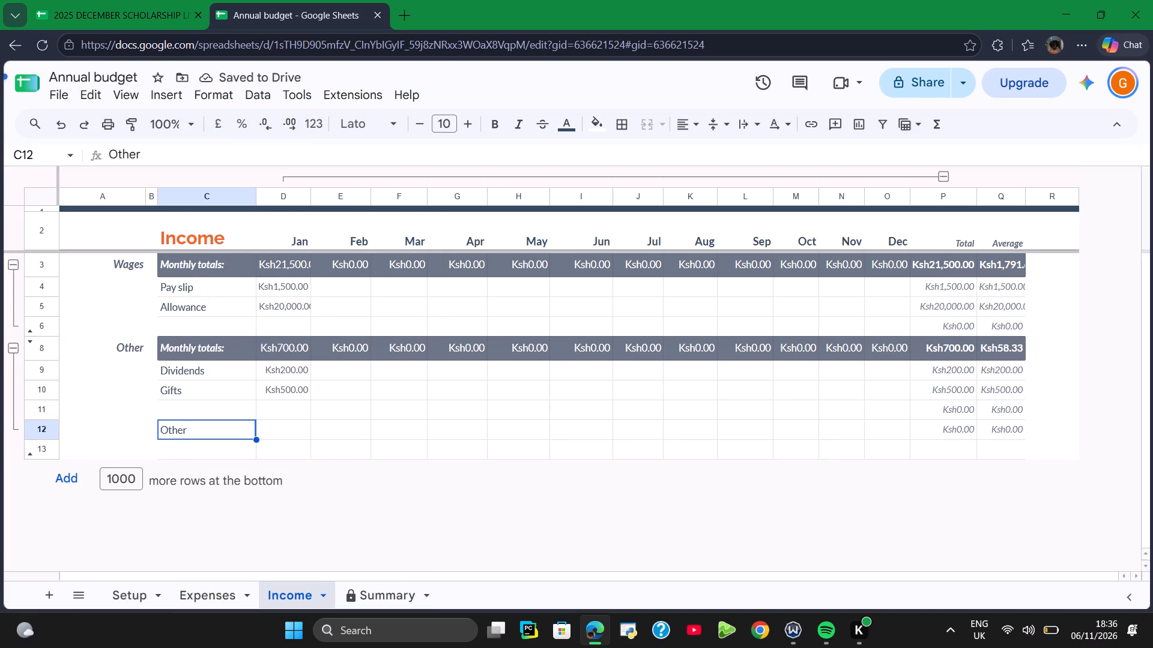
pyautogui.press('BackSpace')
pyautogui.click(174, 448)
pyautogui.press('BackSpace')
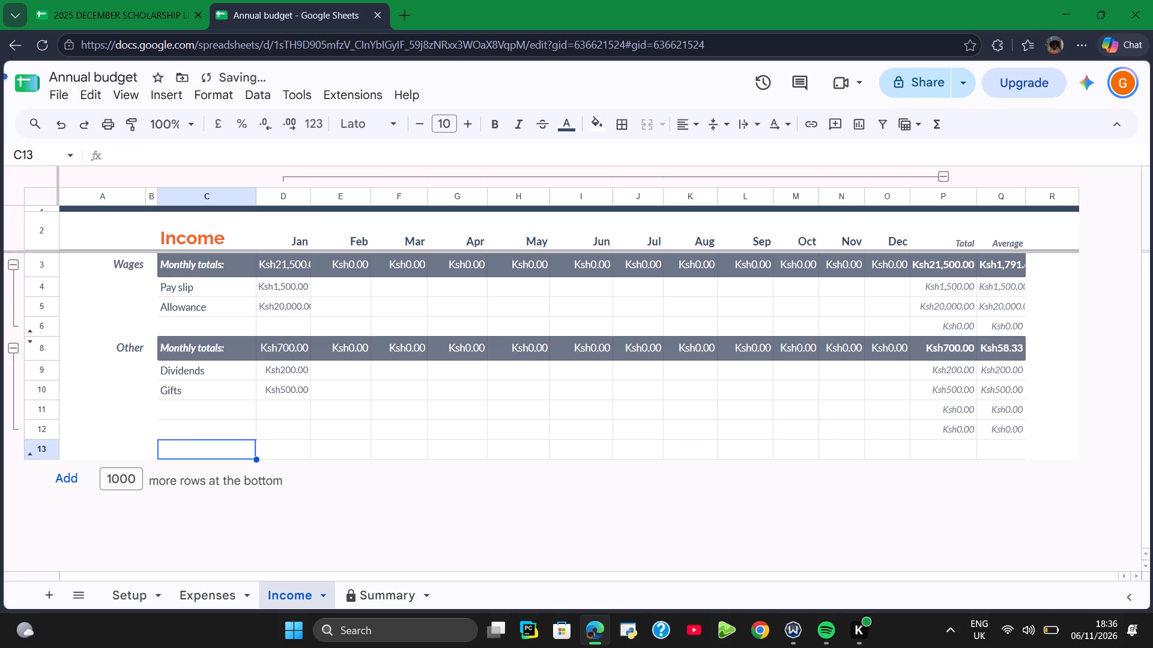
pyautogui.rightClick(181, 423)
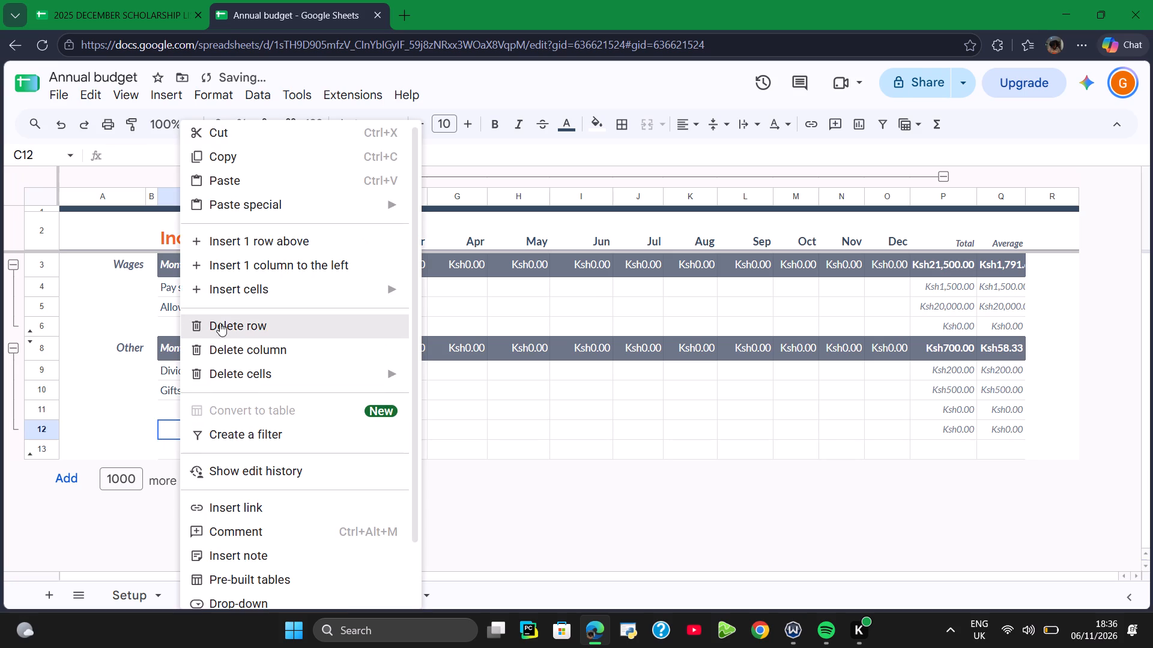
pyautogui.moveTo(220, 323); pyautogui.dragTo(219, 330)
pyautogui.rightClick(191, 437)
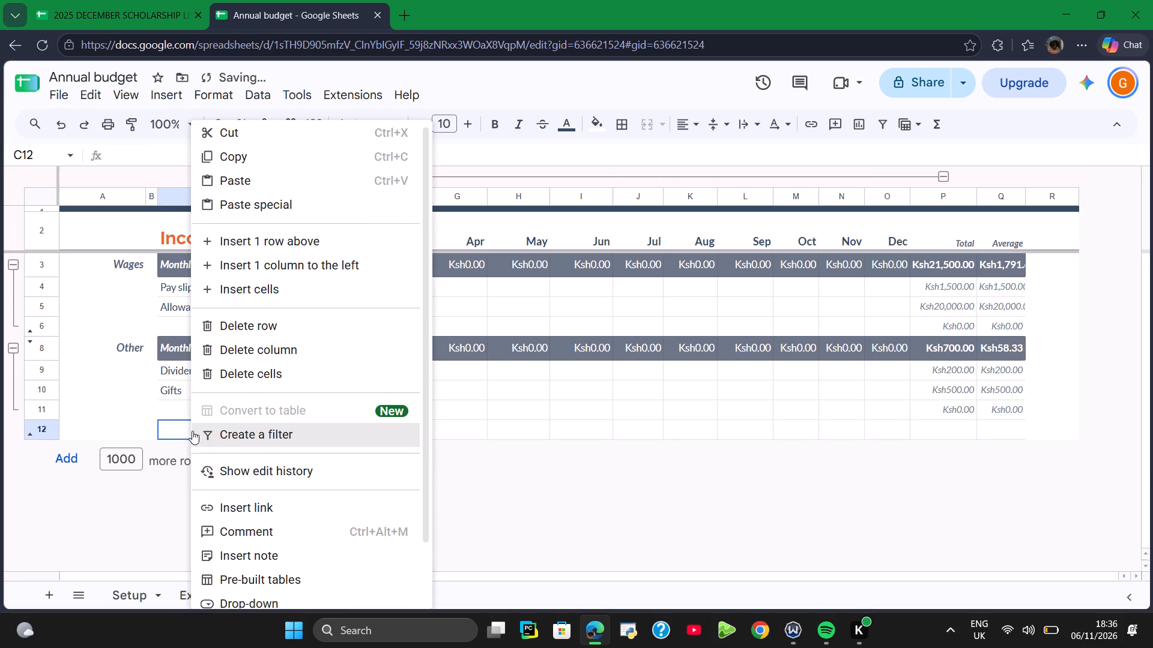
pyautogui.click(234, 328)
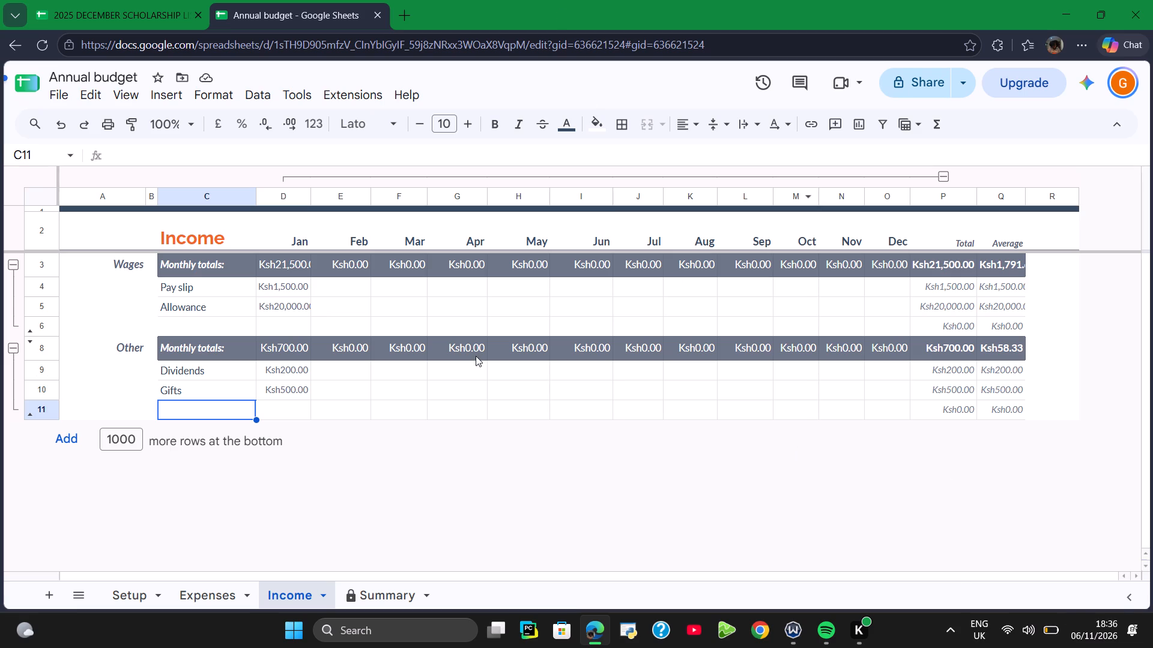
# Open the Summary sheet to view the chart of income and expenses.
pyautogui.click(405, 598)
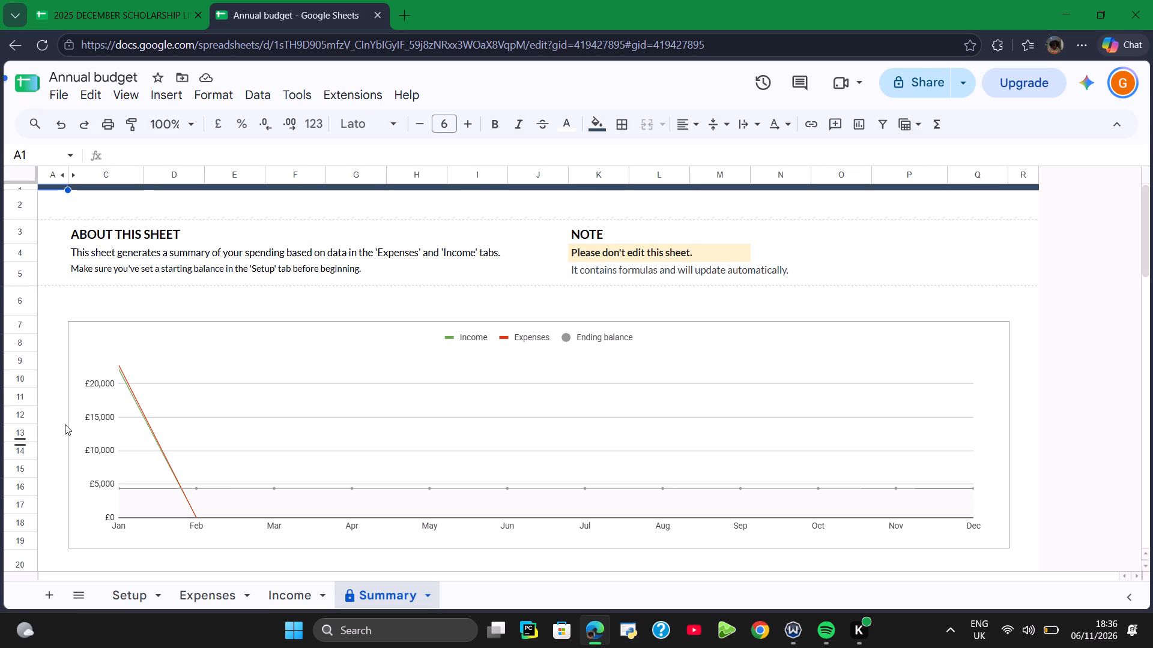
# Review the monthly figures in the Summary, Income and Expenses tables below the chart on the Summary sheet.
pyautogui.scroll(-3, 76, 424)
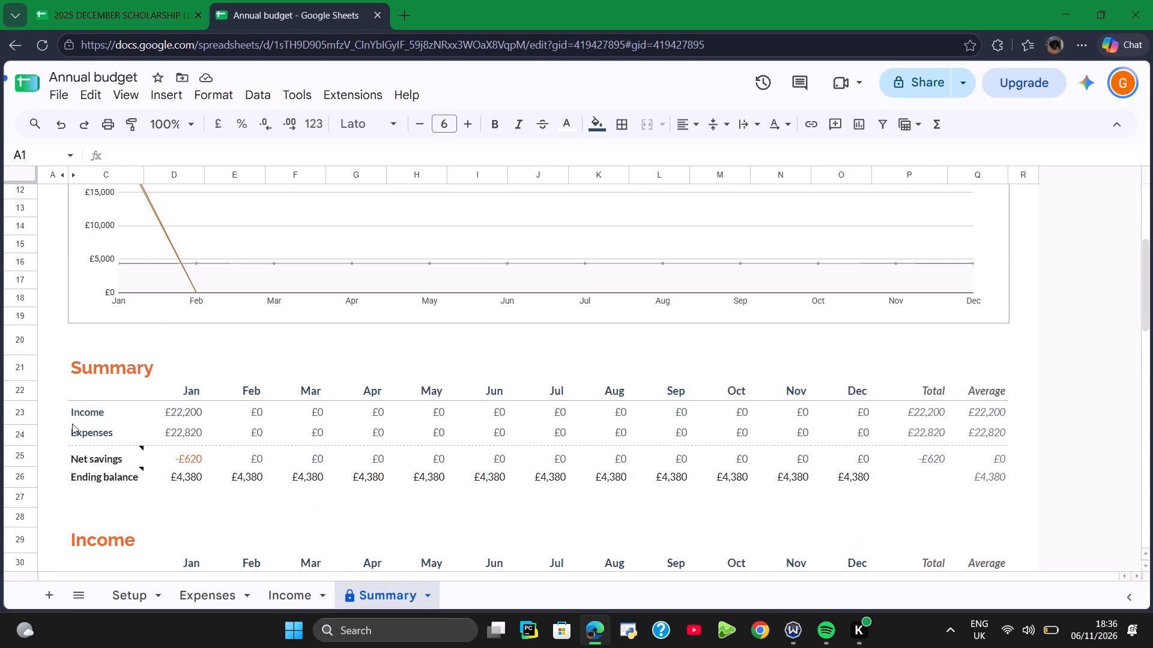
pyautogui.scroll(-2, 72, 424)
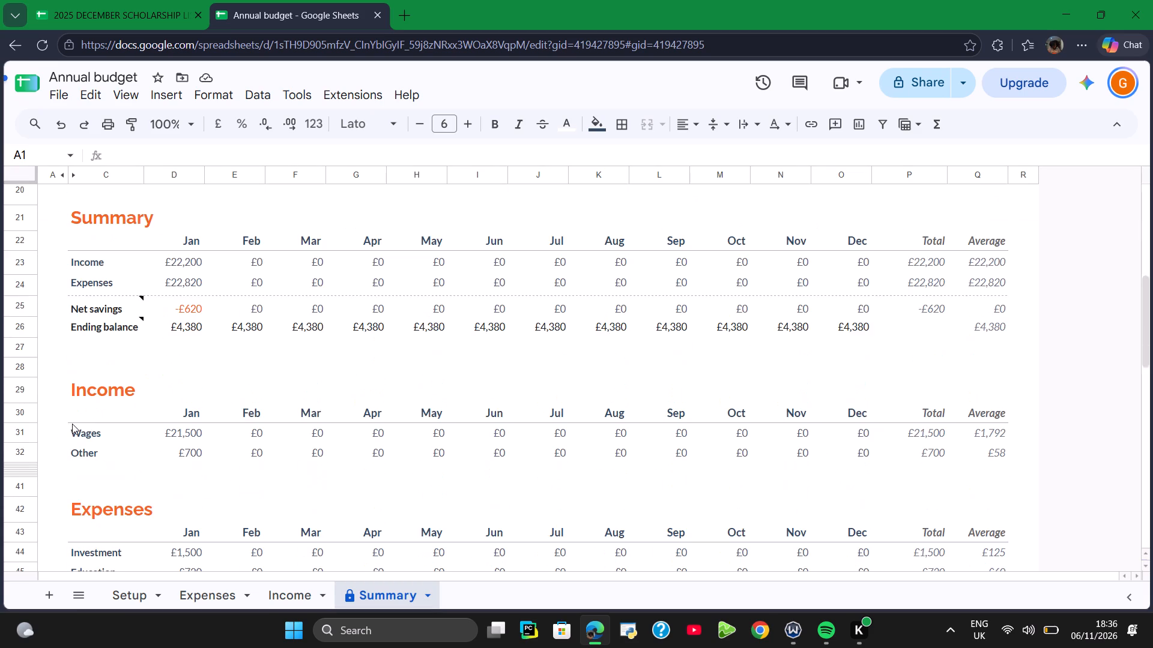
pyautogui.scroll(-4, 72, 424)
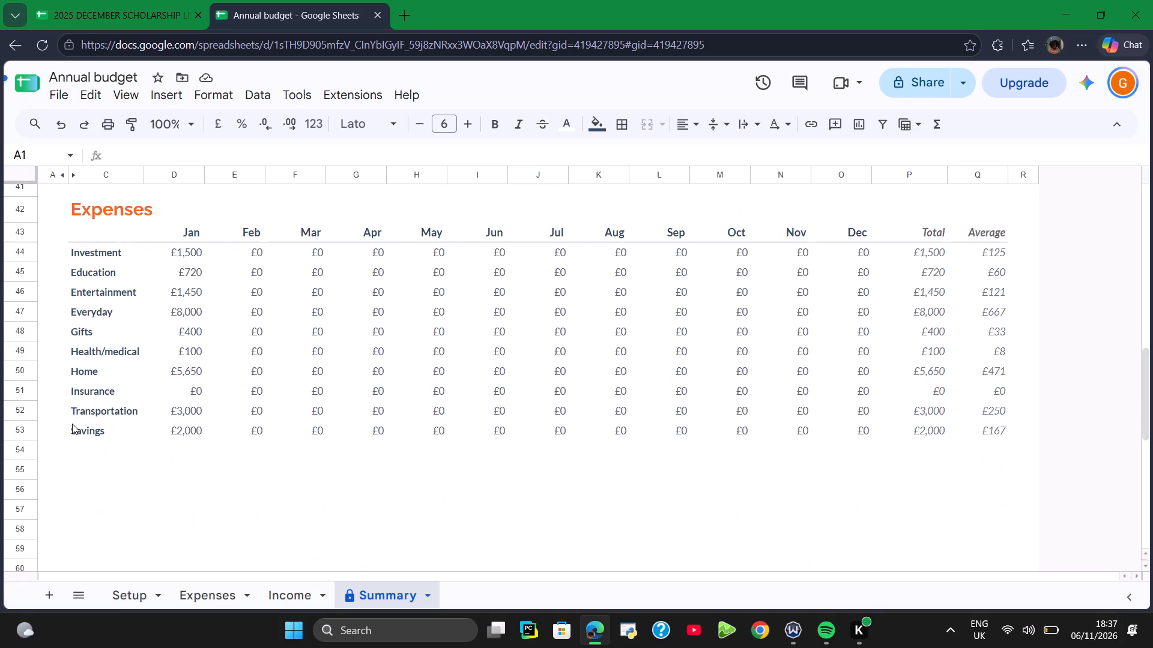
pyautogui.scroll(10, 72, 424)
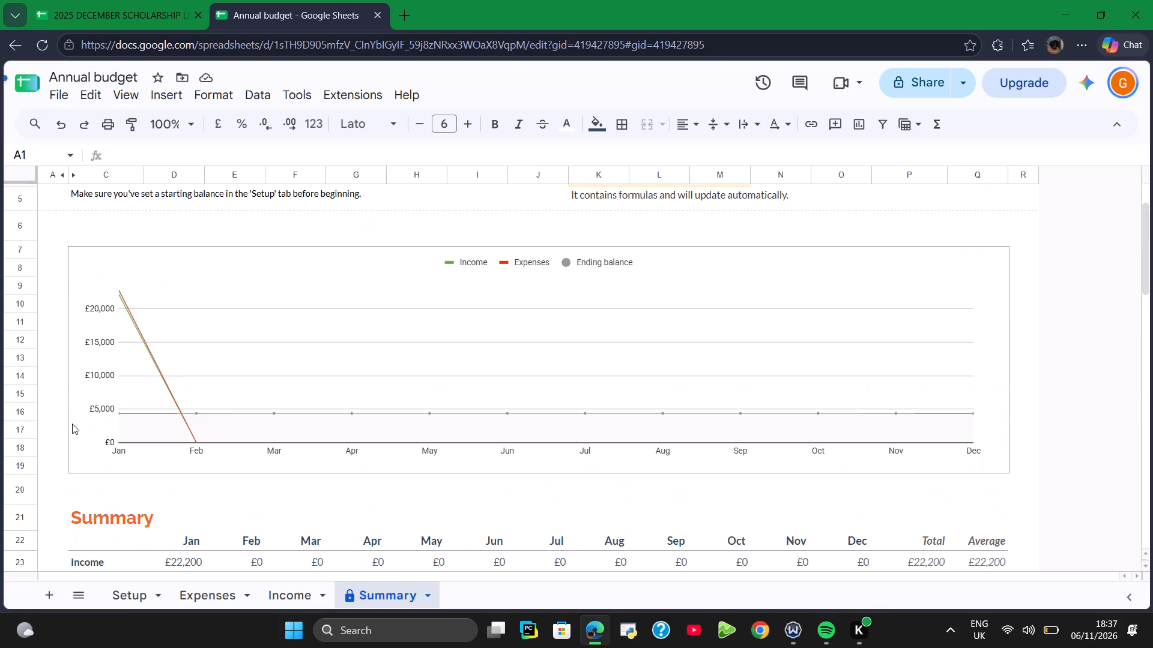
pyautogui.scroll(1, 72, 424)
pyautogui.scroll(-3, 72, 424)
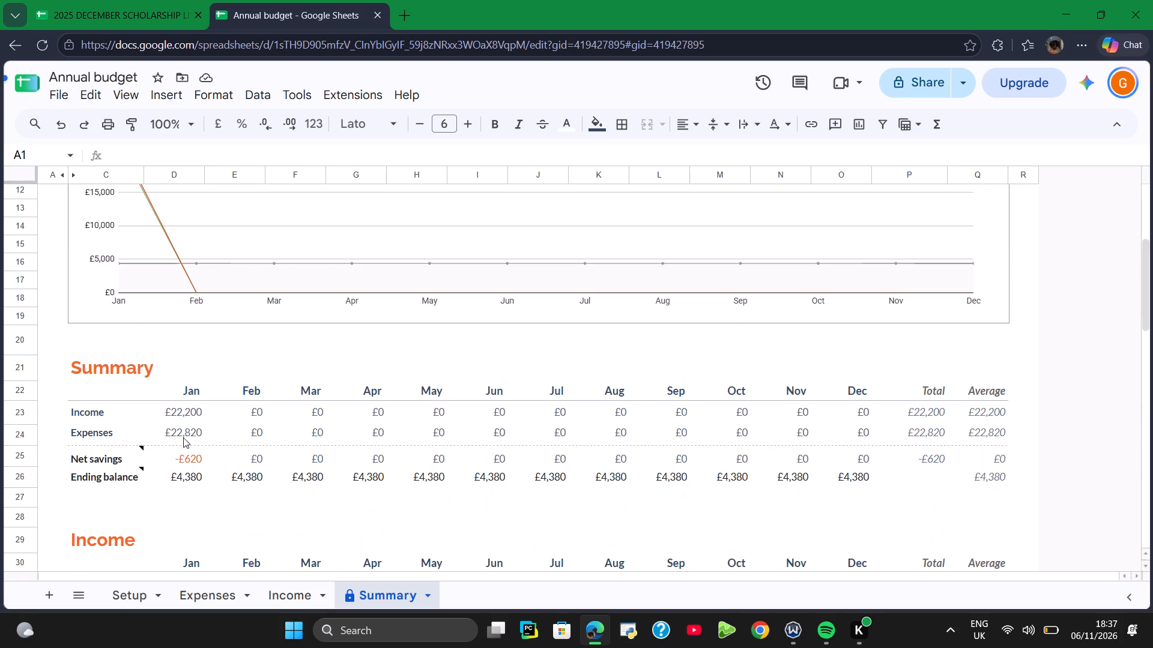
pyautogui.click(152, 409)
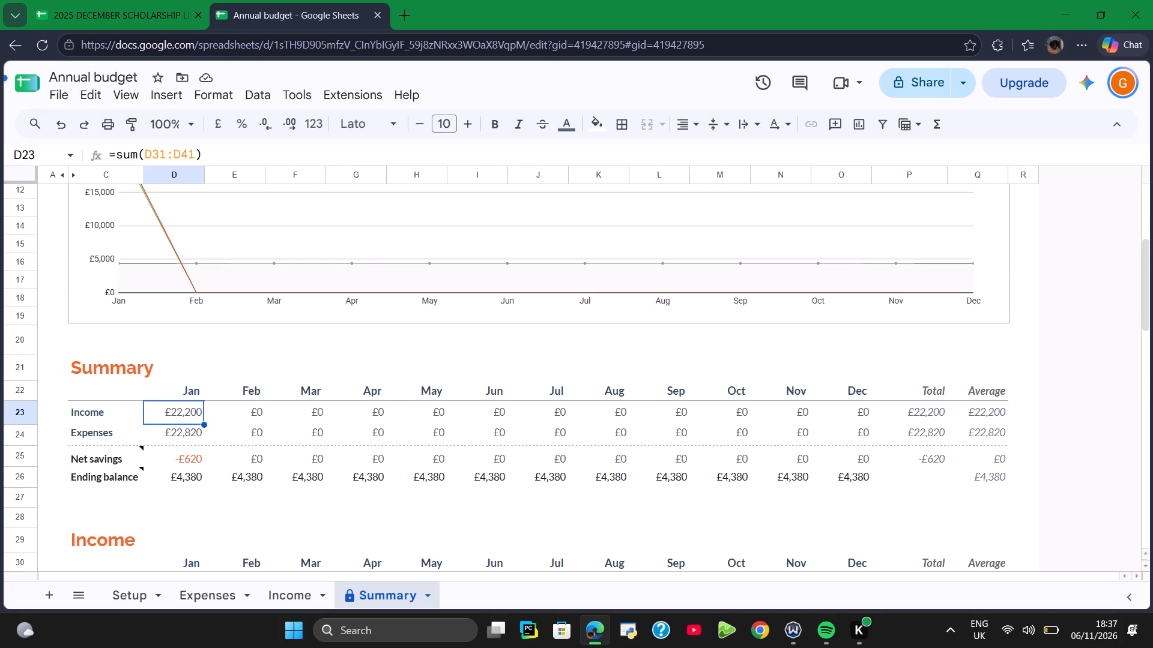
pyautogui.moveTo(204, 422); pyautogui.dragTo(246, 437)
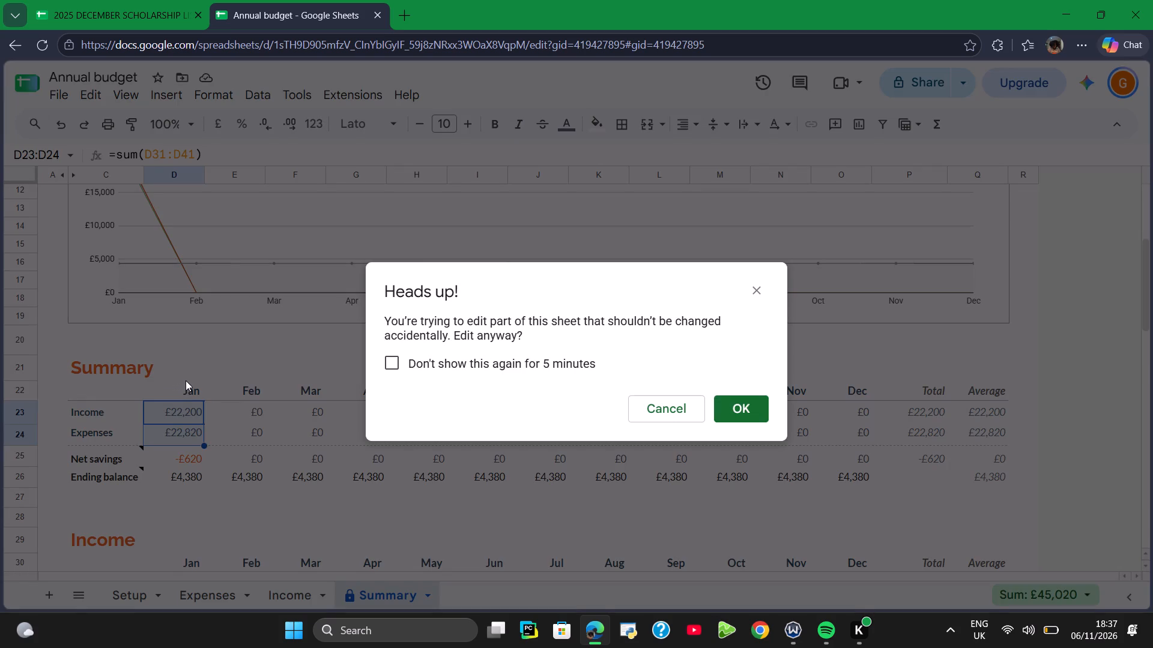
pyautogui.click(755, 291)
# Format the Summary table's amounts from Income to Ending balance (D23:R26) in the Kenyan Shilling custom currency, accepting the edit to the protected sheet.
pyautogui.moveTo(157, 410); pyautogui.dragTo(163, 418)
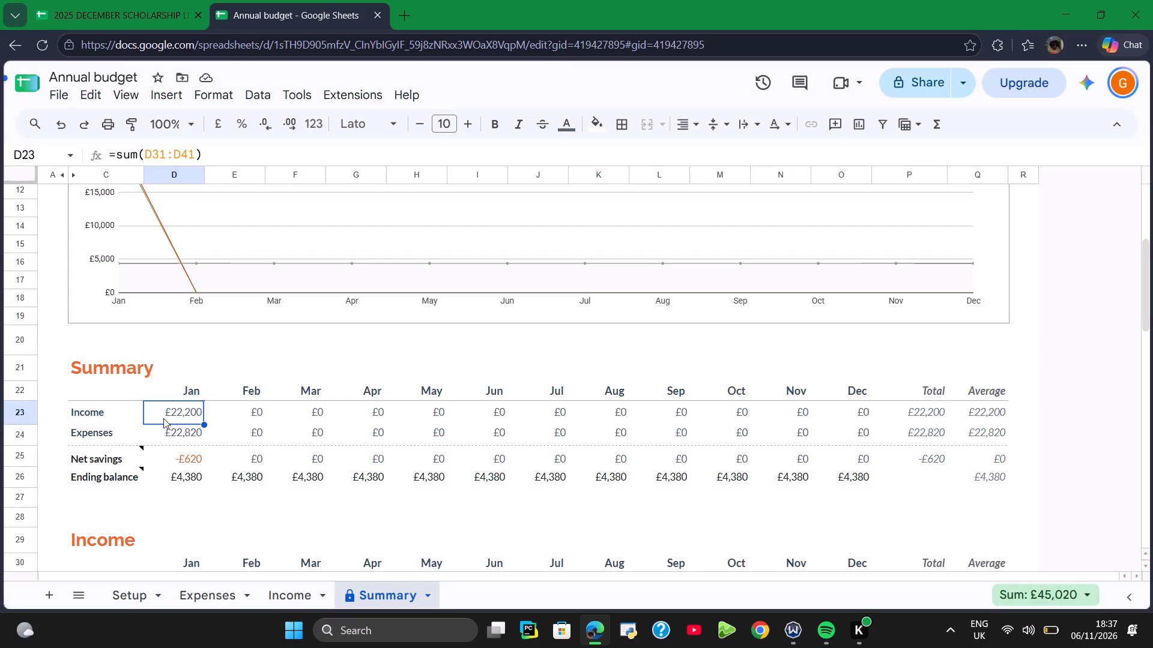
pyautogui.moveTo(163, 418); pyautogui.dragTo(534, 457)
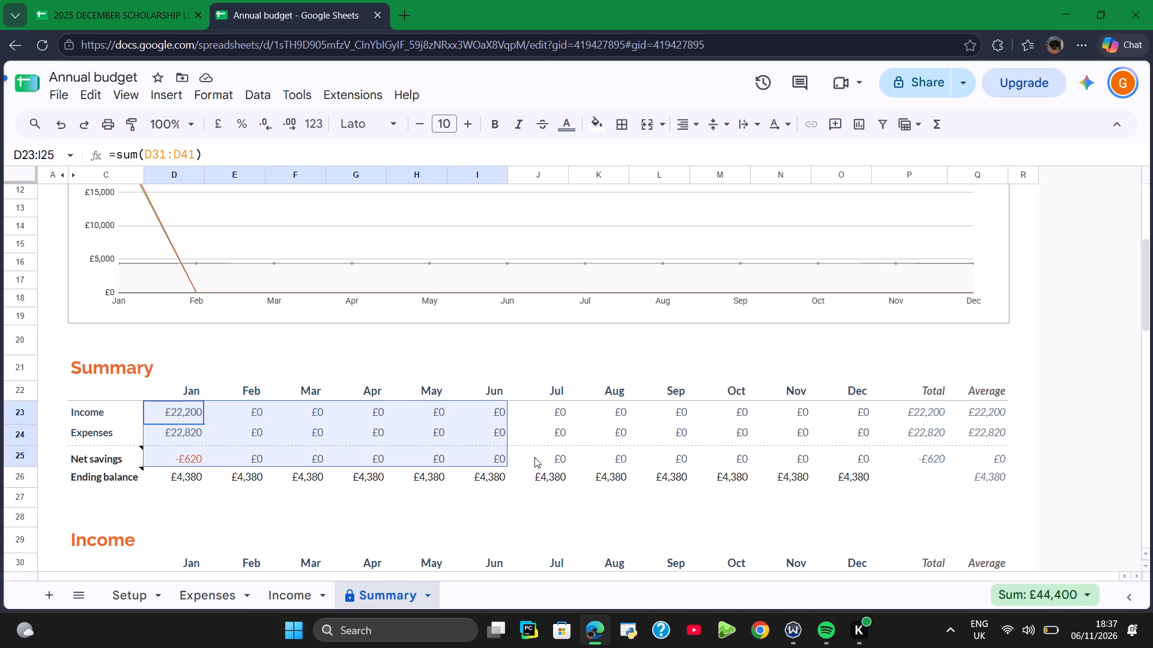
pyautogui.moveTo(534, 457); pyautogui.dragTo(1027, 480)
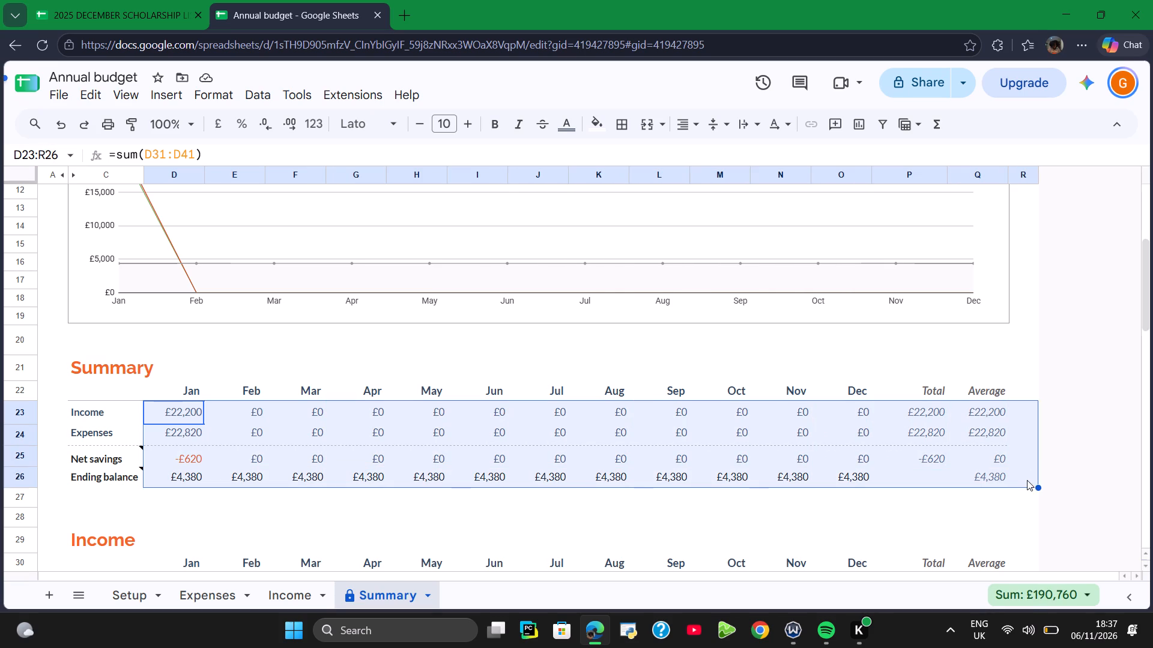
pyautogui.click(209, 95)
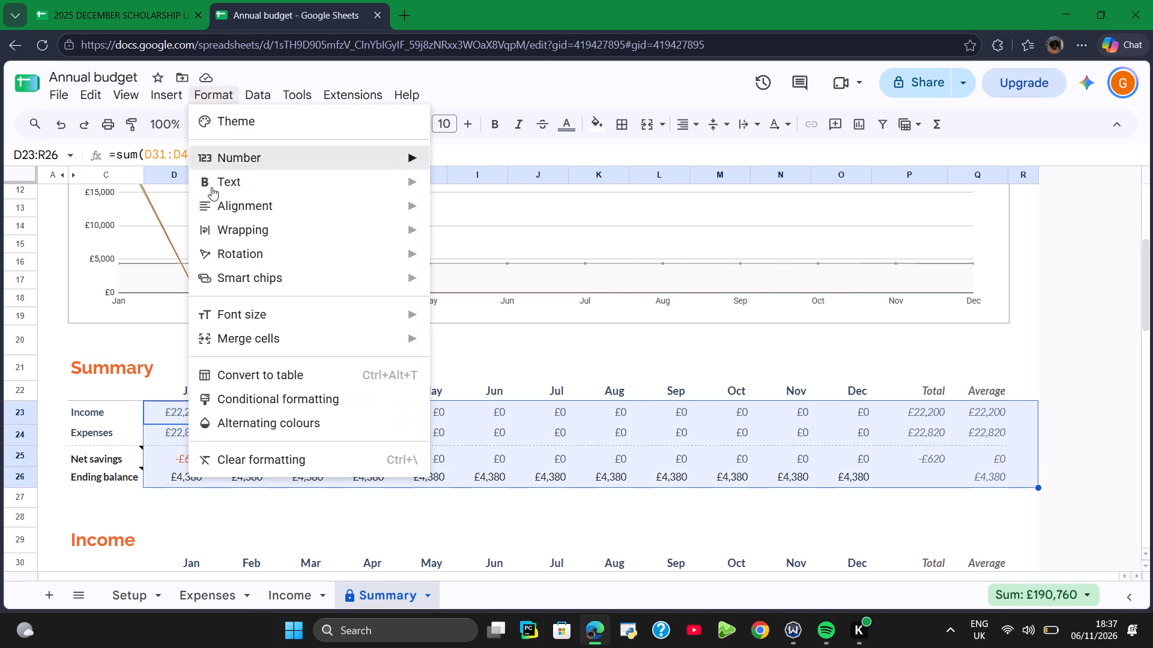
pyautogui.click(246, 156)
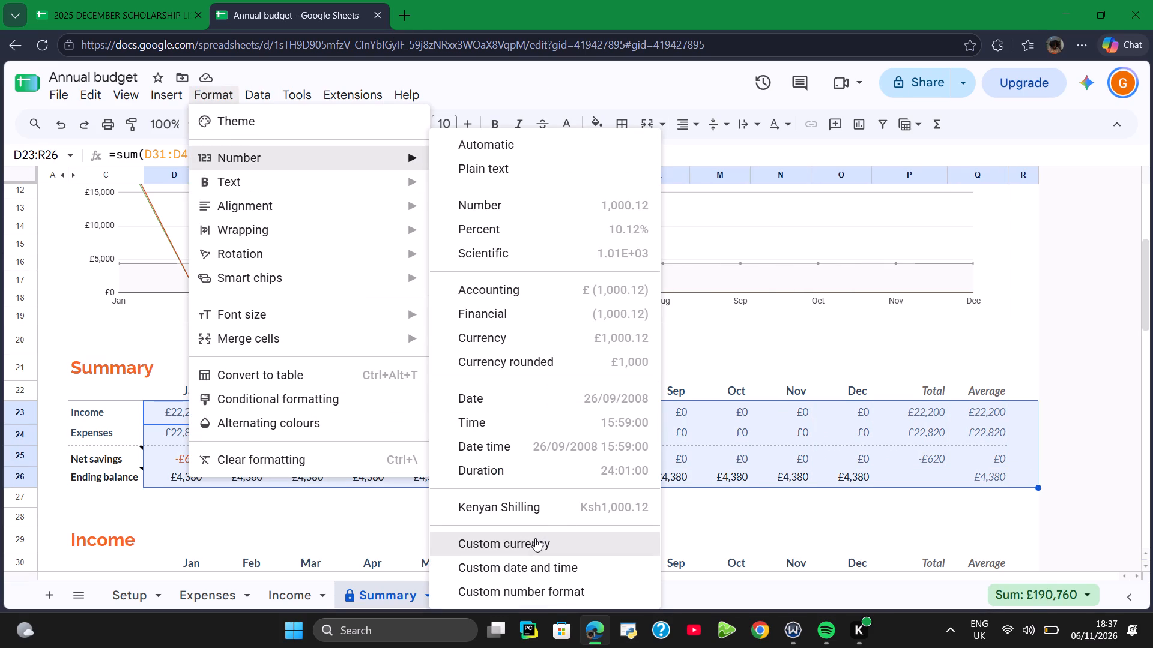
pyautogui.click(535, 538)
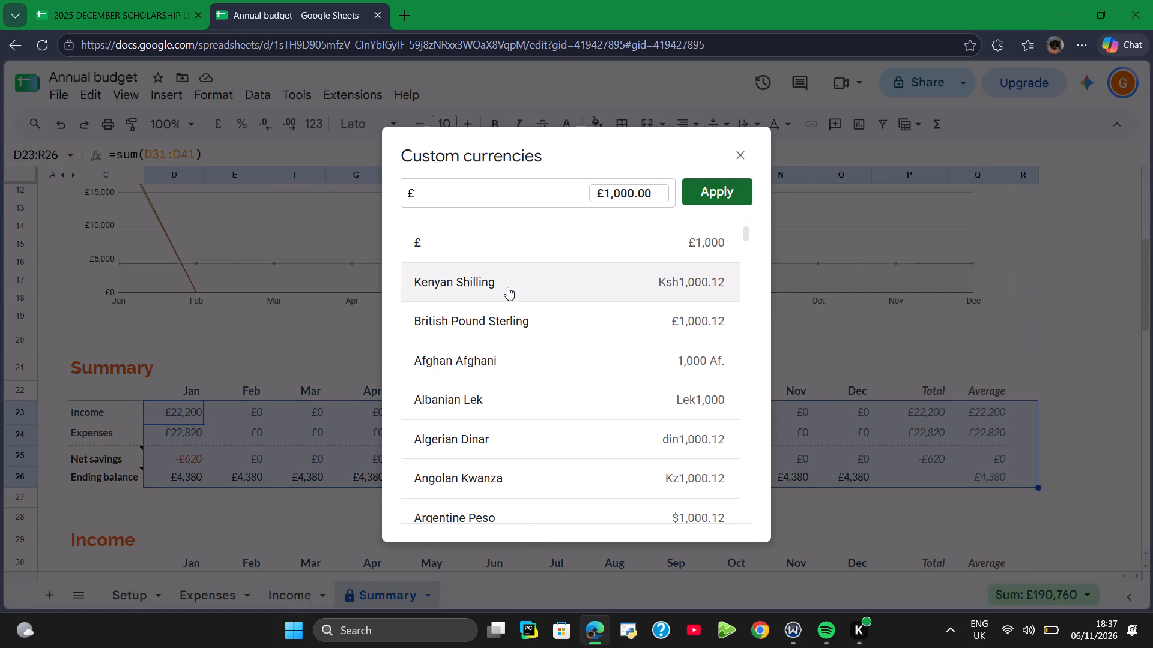
pyautogui.click(507, 286)
pyautogui.click(720, 197)
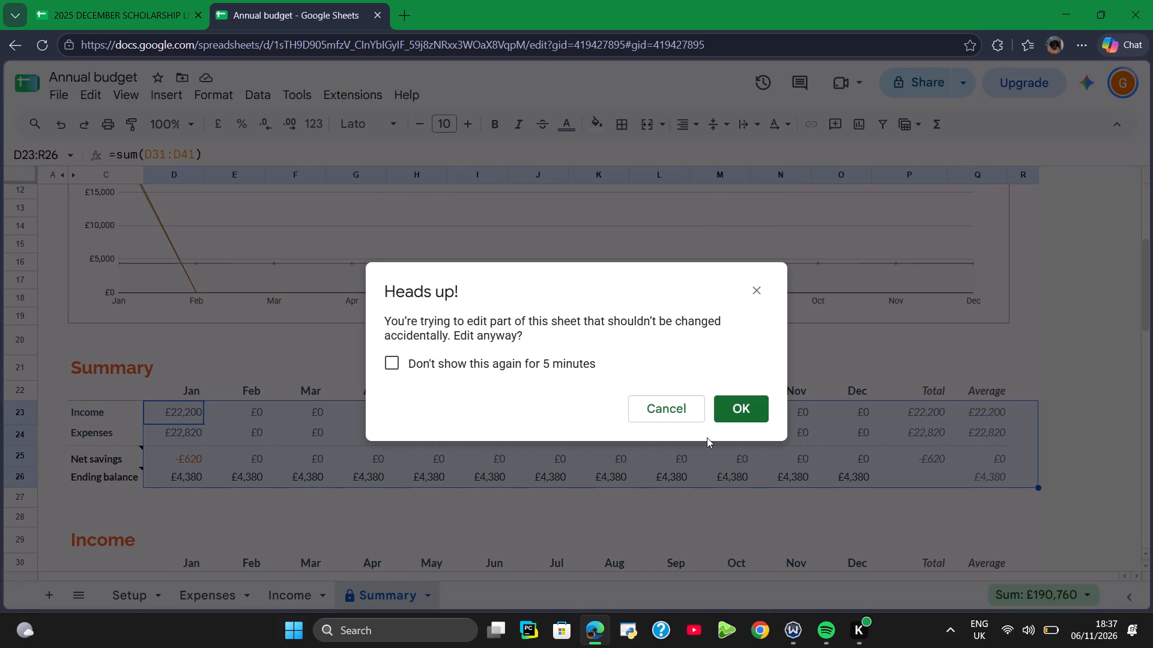
pyautogui.click(733, 409)
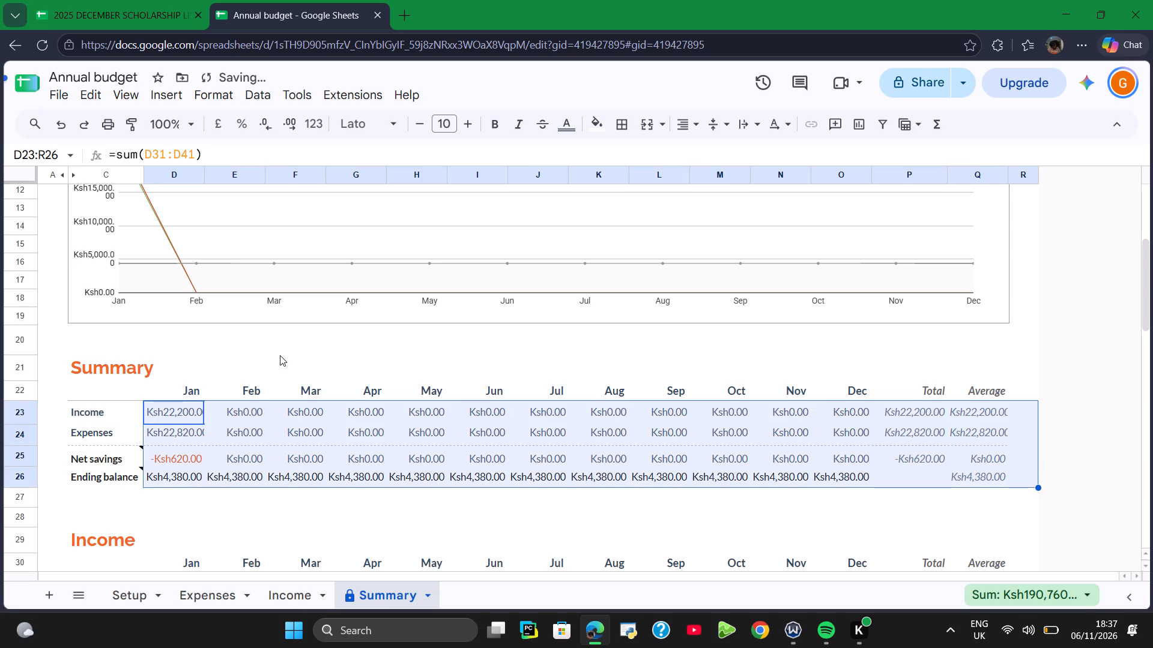
pyautogui.click(280, 355)
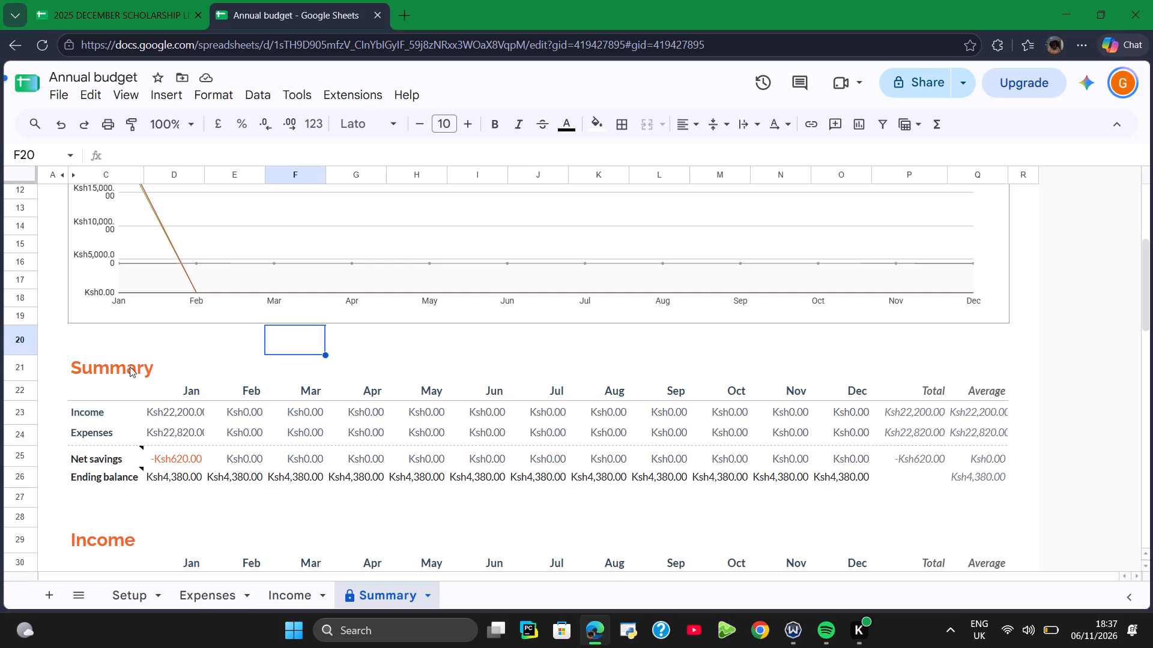
# Format the Income table's Wages and Other amounts, including Total and Average (D31:Q32), in the Kenyan Shilling custom currency, accepting the protected edit.
pyautogui.scroll(-2, 165, 484)
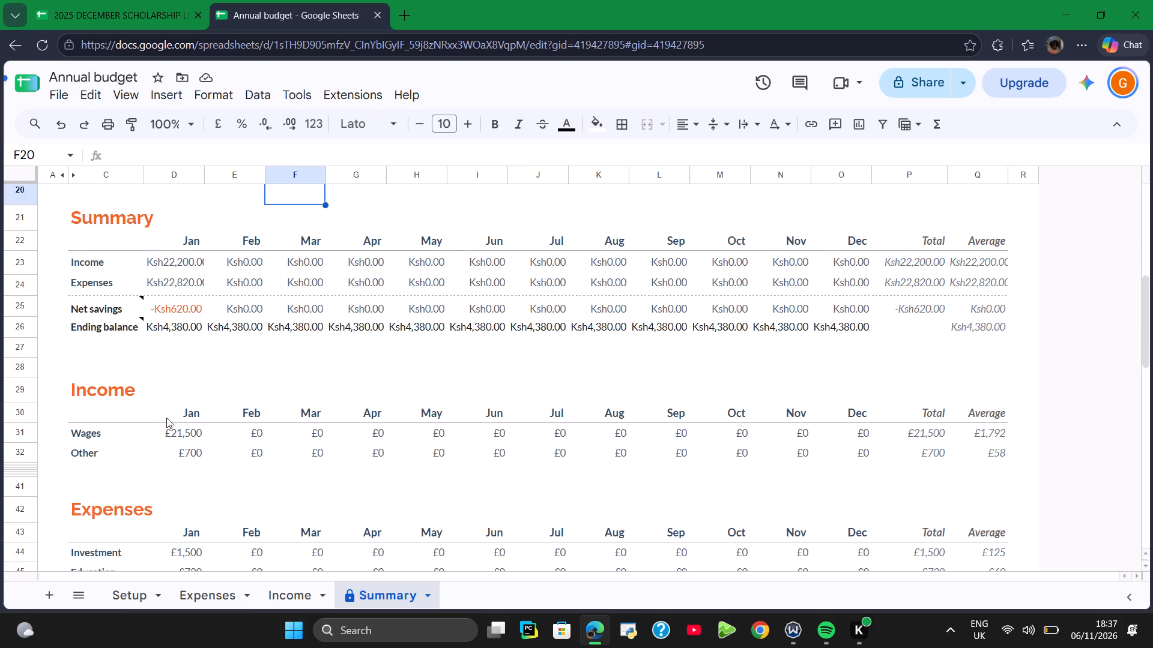
pyautogui.moveTo(162, 428); pyautogui.dragTo(282, 451)
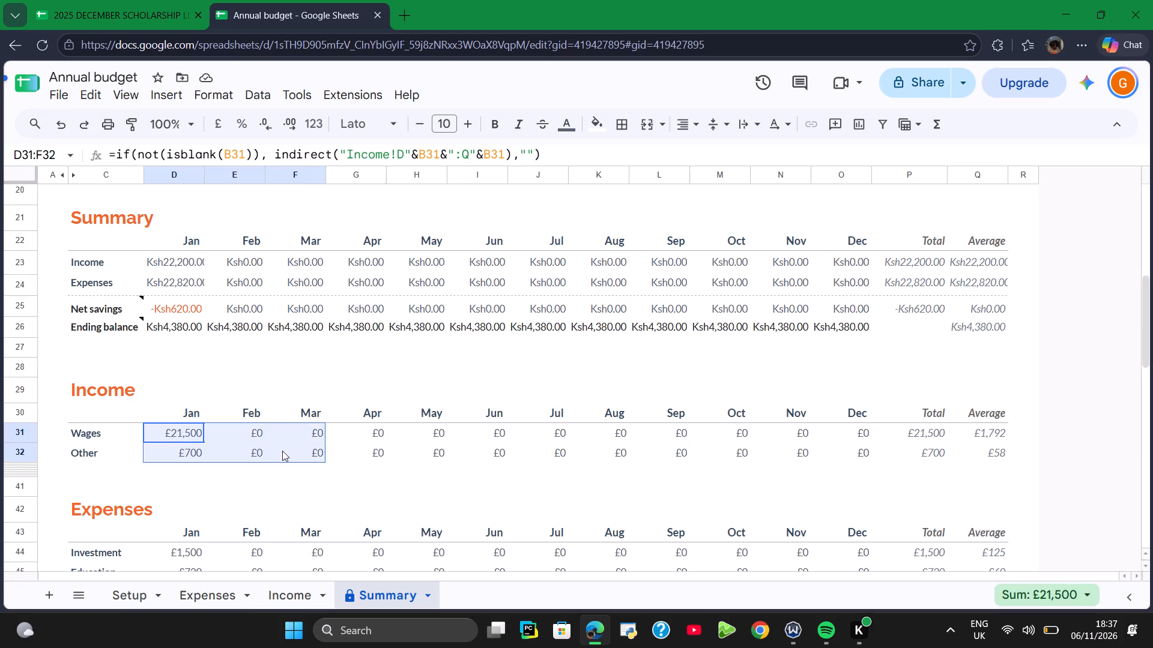
pyautogui.moveTo(282, 451); pyautogui.dragTo(957, 446)
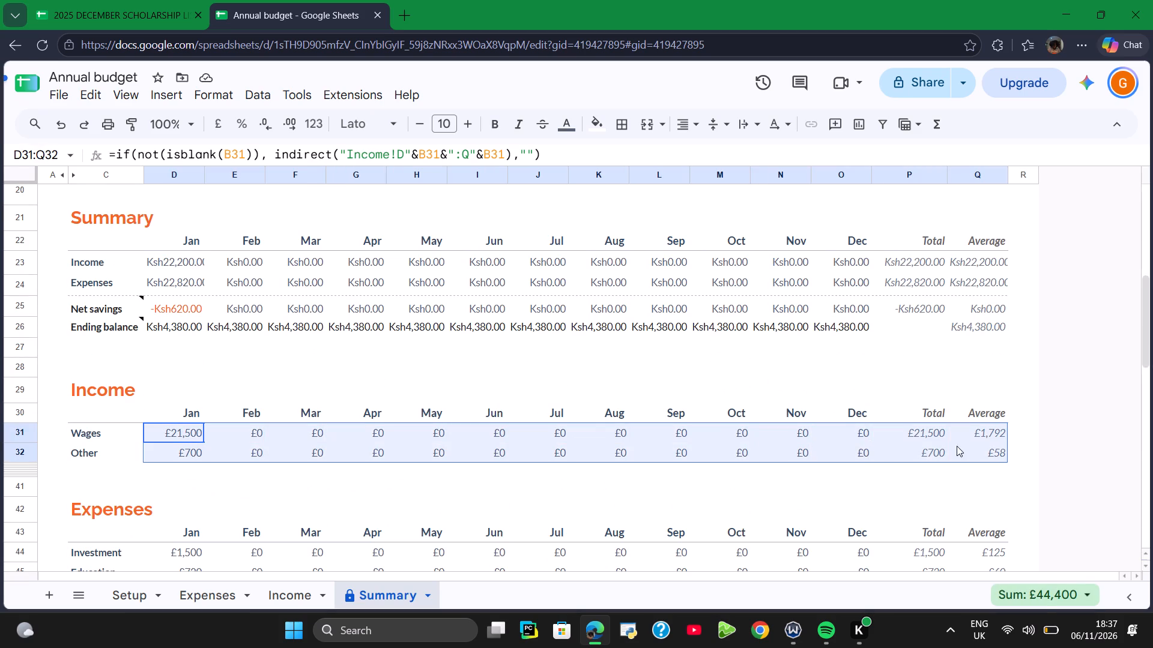
pyautogui.moveTo(957, 446); pyautogui.dragTo(984, 446)
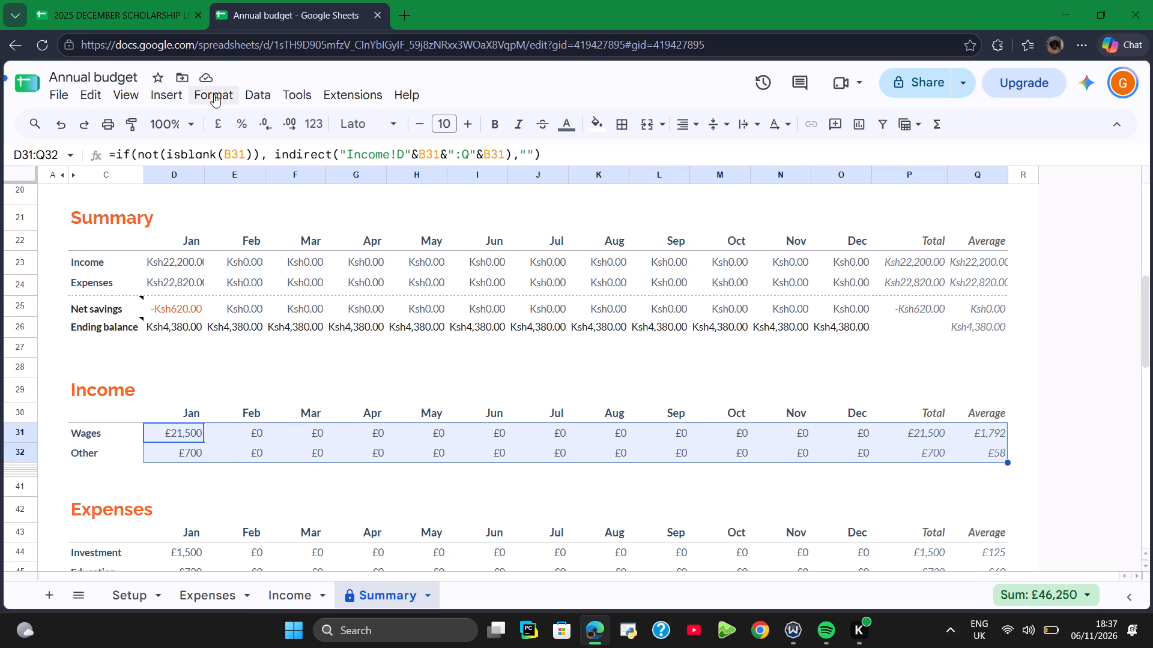
pyautogui.click(214, 94)
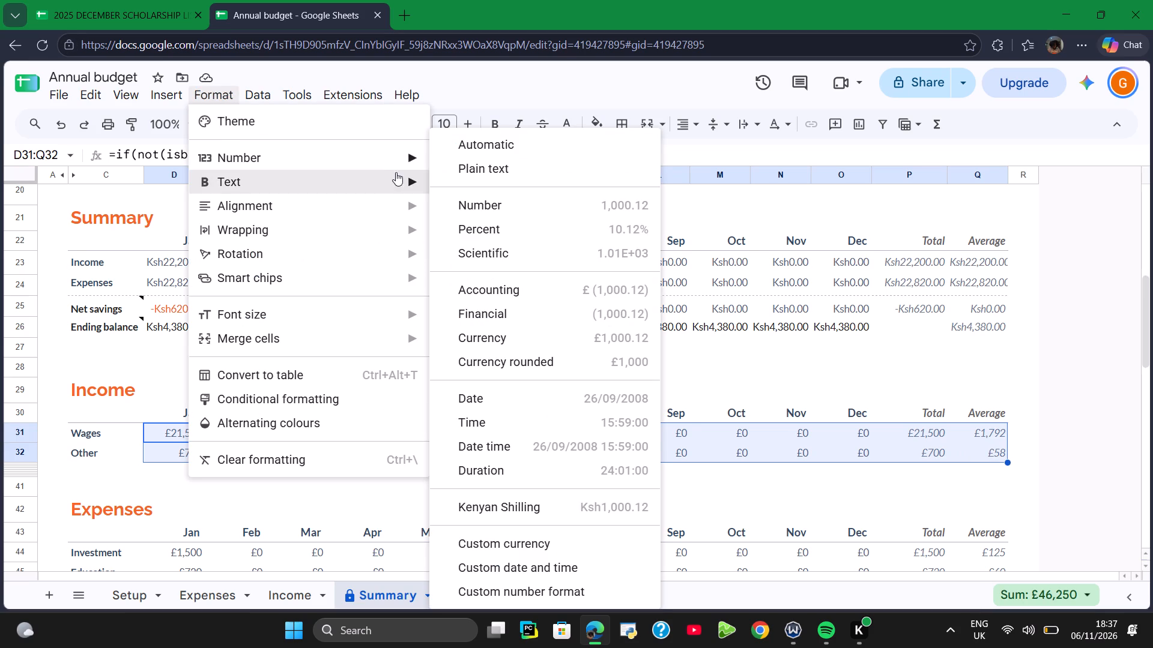
pyautogui.click(285, 151)
pyautogui.click(486, 208)
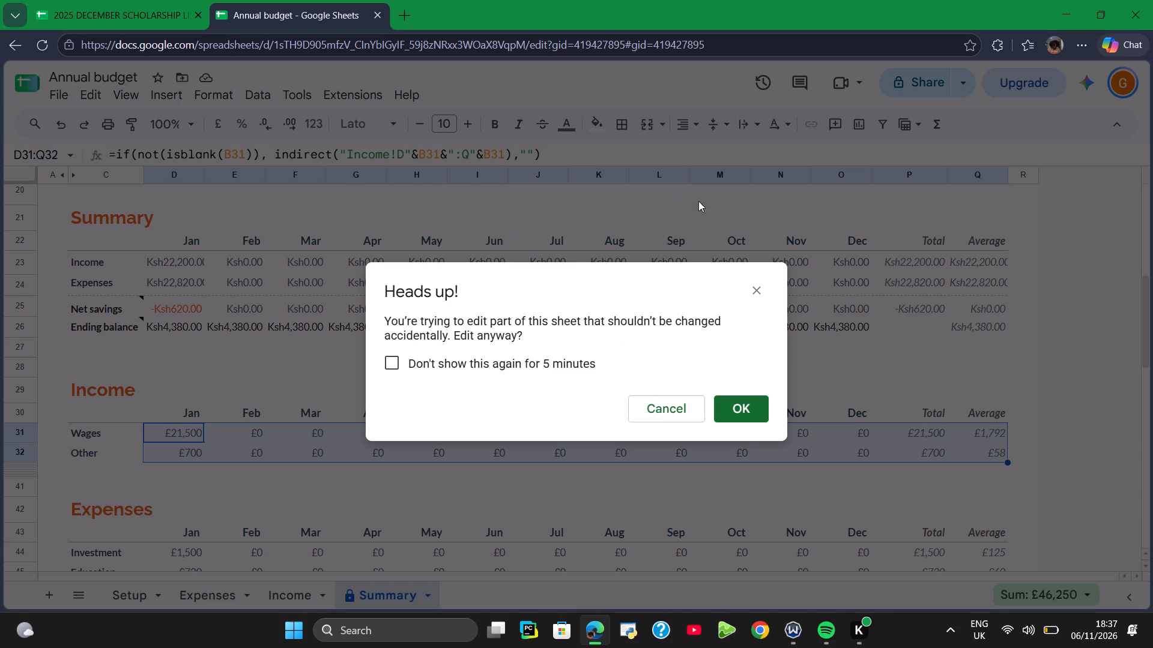
pyautogui.click(759, 293)
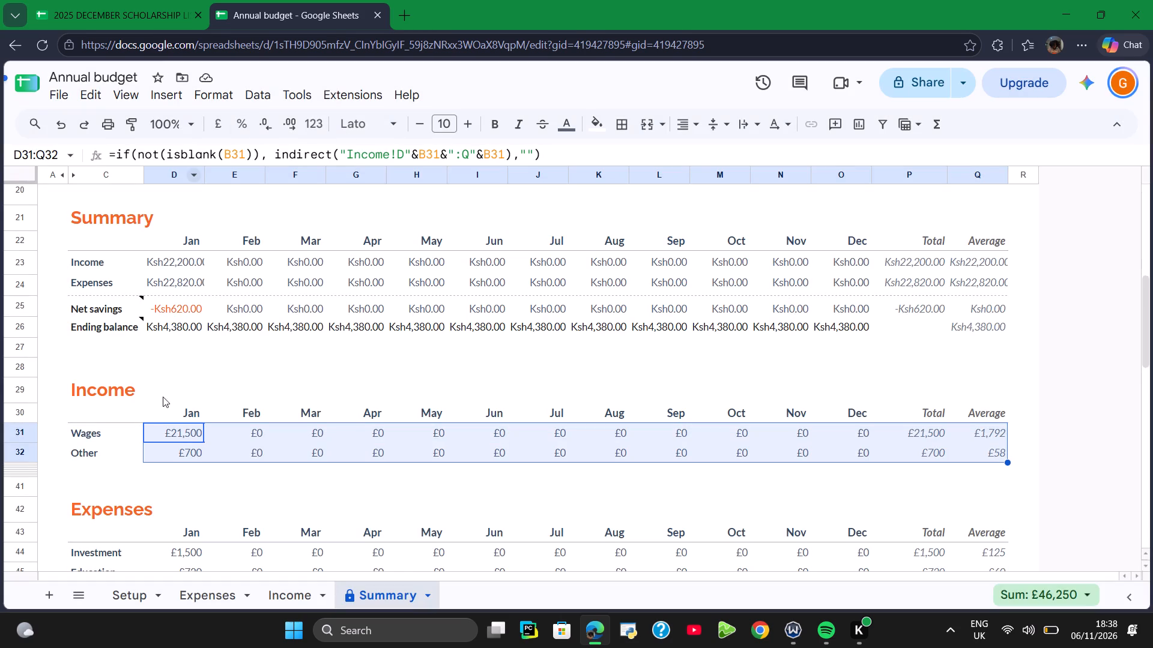
pyautogui.click(214, 92)
pyautogui.click(255, 158)
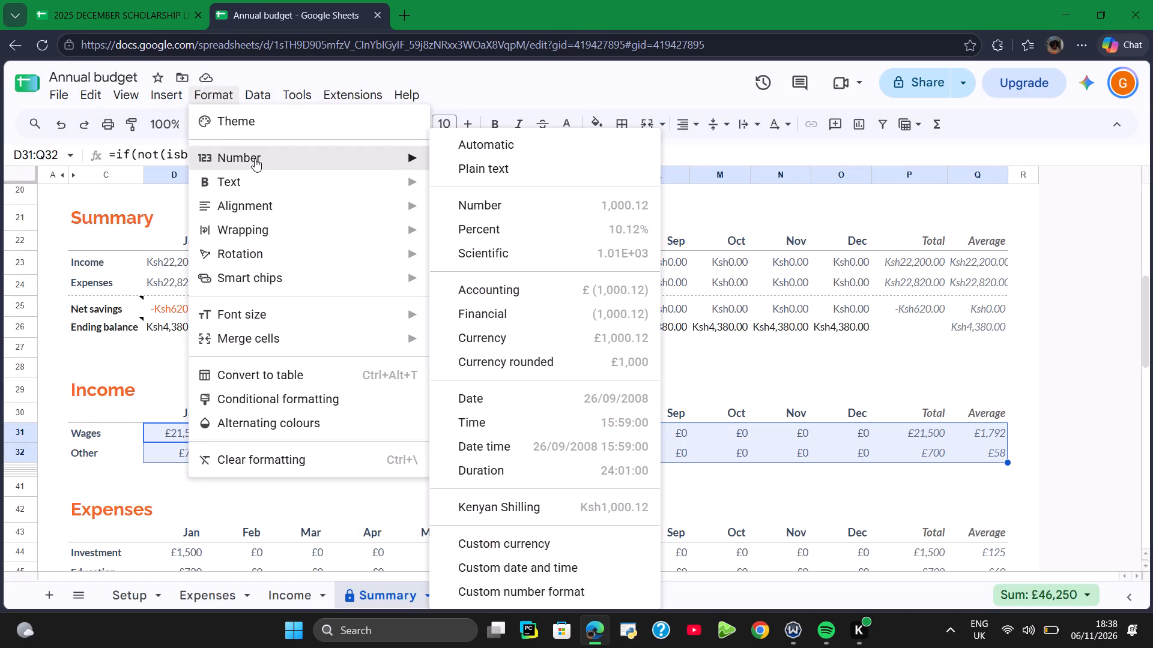
pyautogui.click(533, 545)
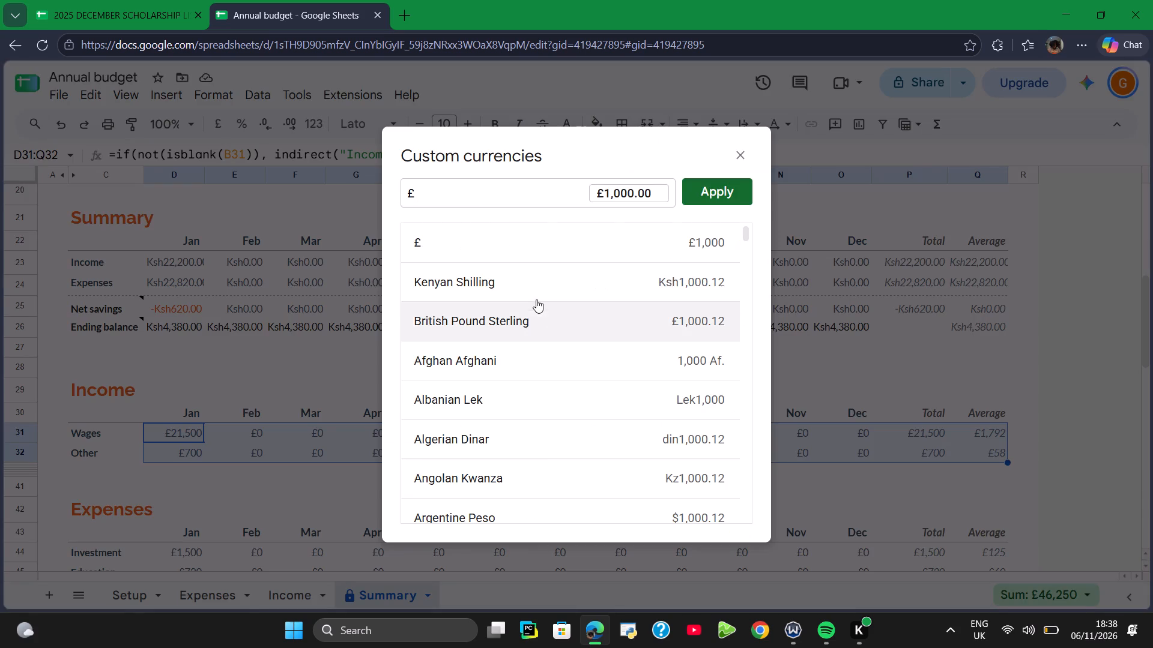
pyautogui.click(531, 283)
pyautogui.click(713, 194)
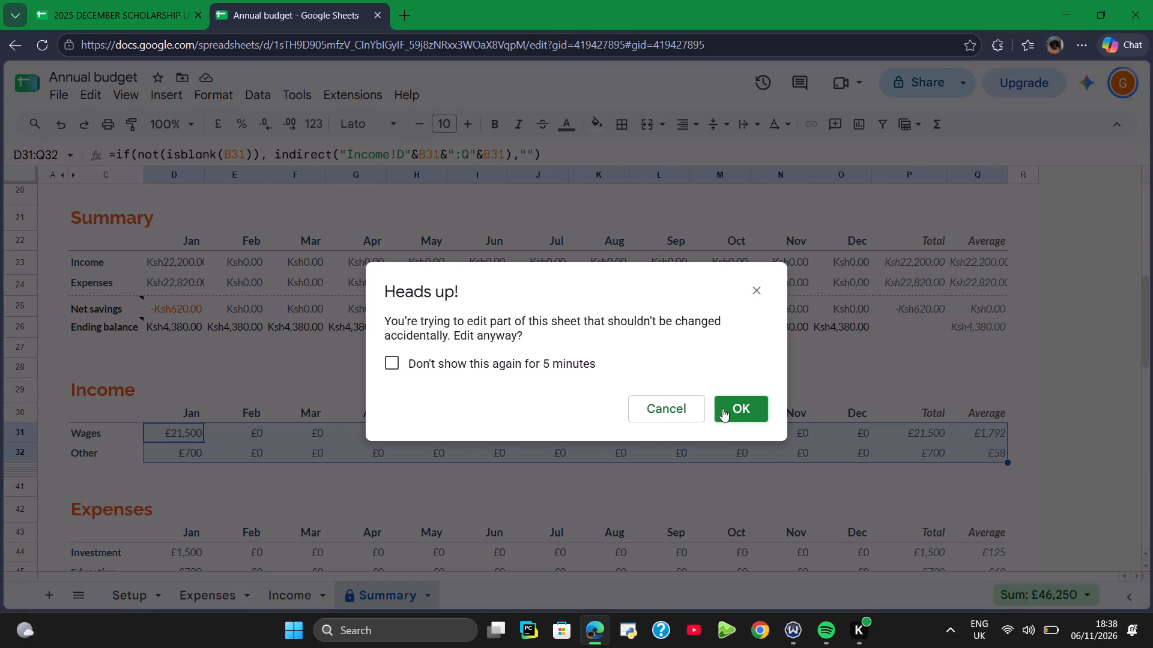
pyautogui.click(725, 409)
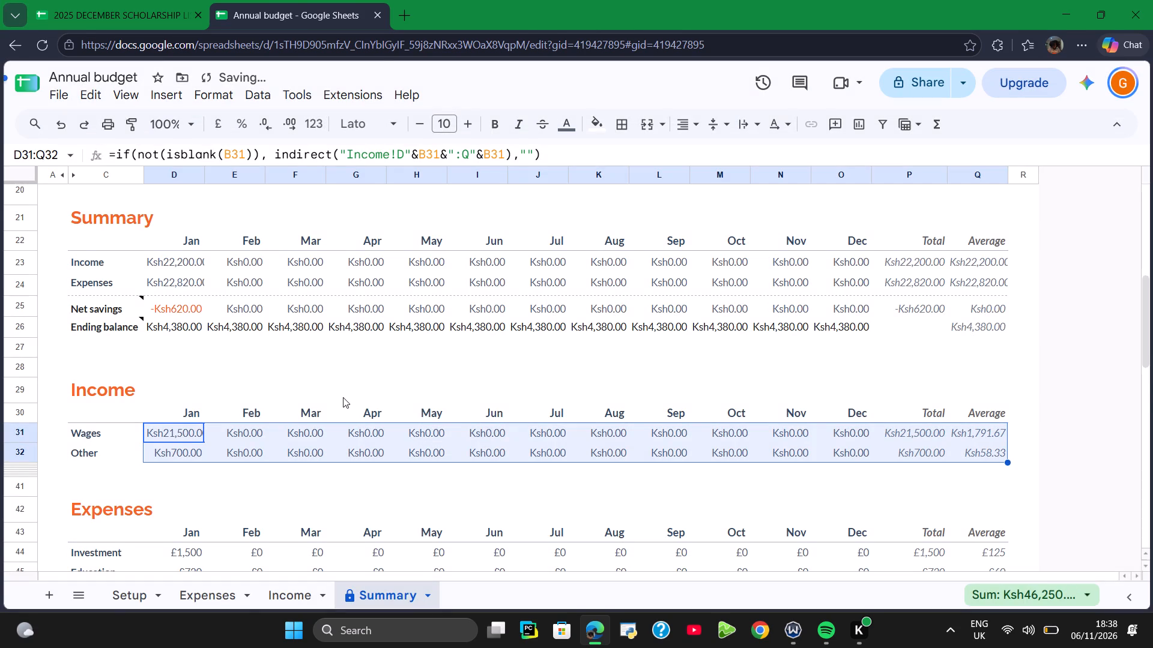
# Format the Expenses table's amounts from Investment to Savings, including Total and Average (D44:Q53), in the Ksh custom currency, accepting the protected edit.
pyautogui.scroll(-4, 334, 386)
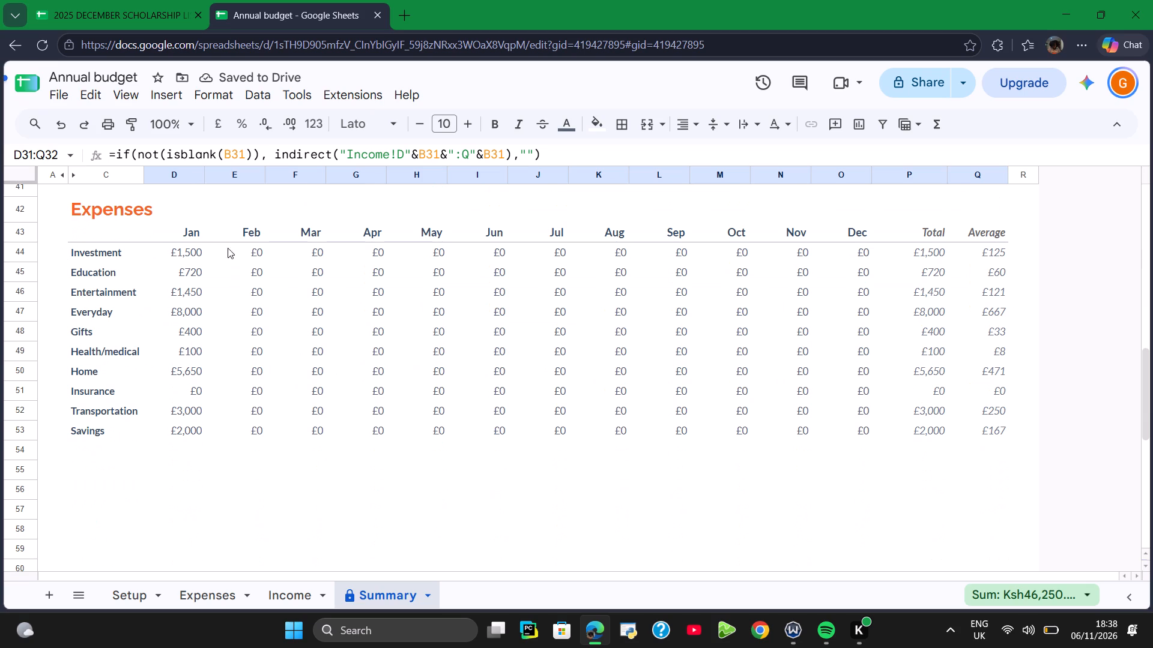
pyautogui.moveTo(170, 248); pyautogui.dragTo(461, 397)
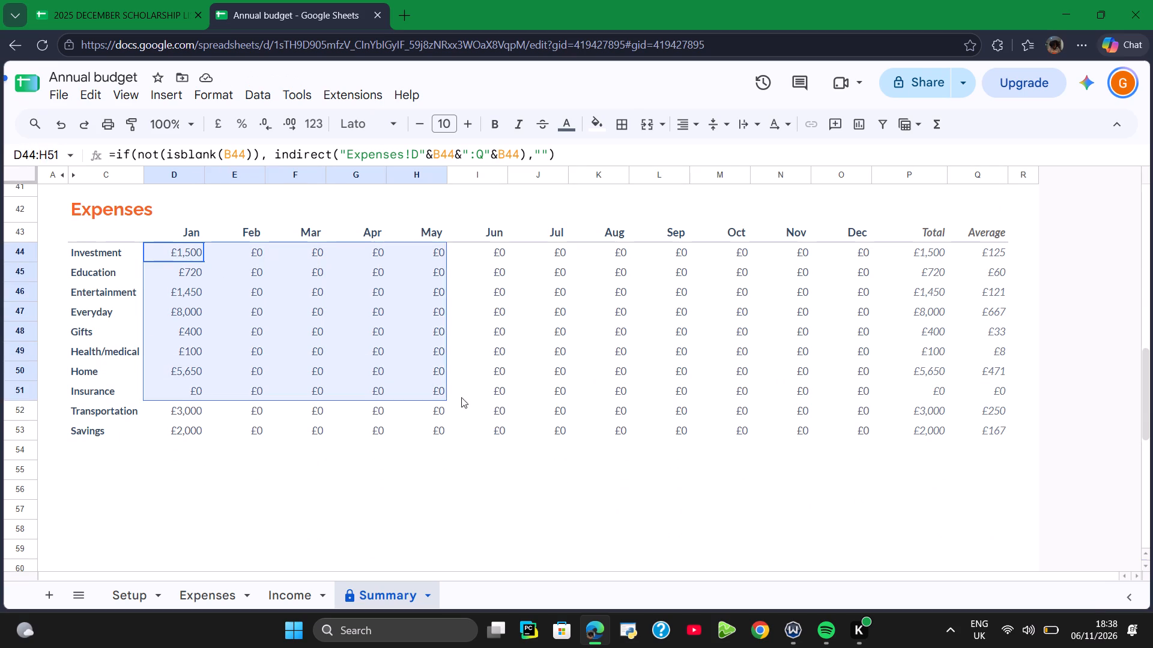
pyautogui.moveTo(461, 397); pyautogui.dragTo(988, 437)
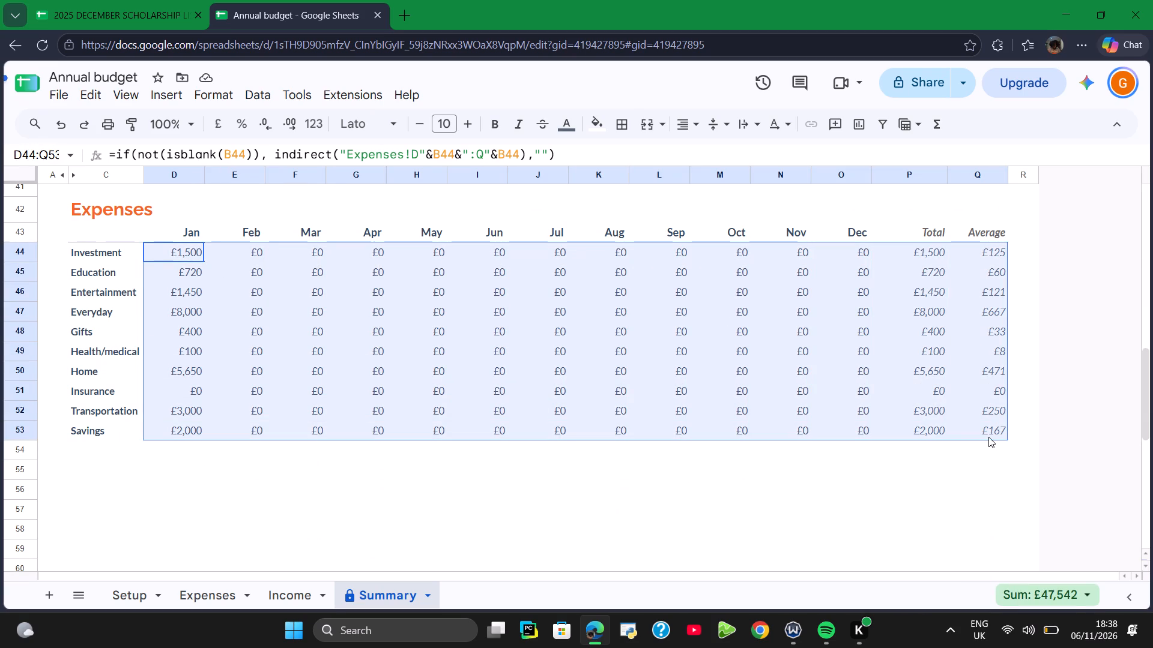
pyautogui.moveTo(988, 437); pyautogui.dragTo(994, 437)
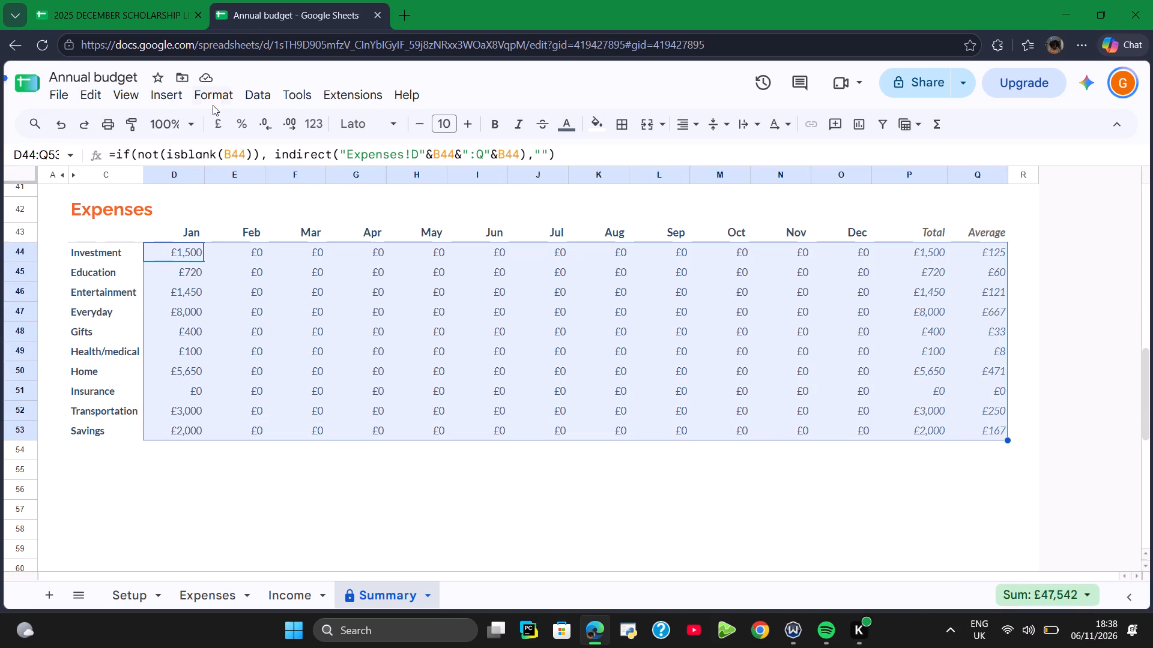
pyautogui.click(210, 96)
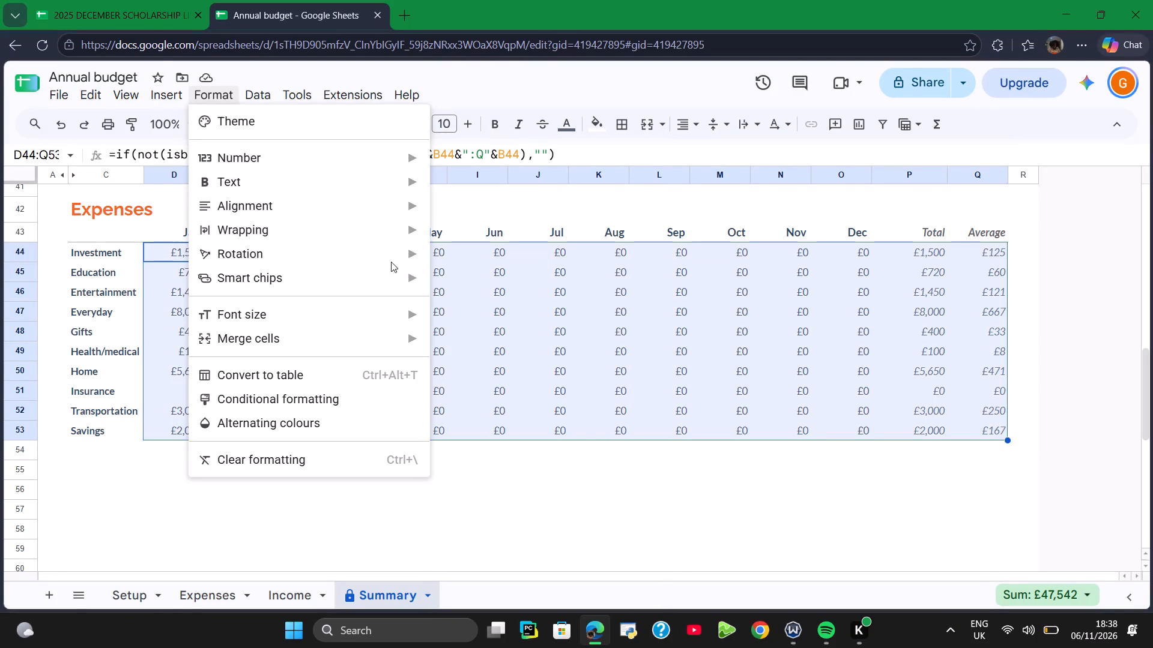
pyautogui.click(319, 155)
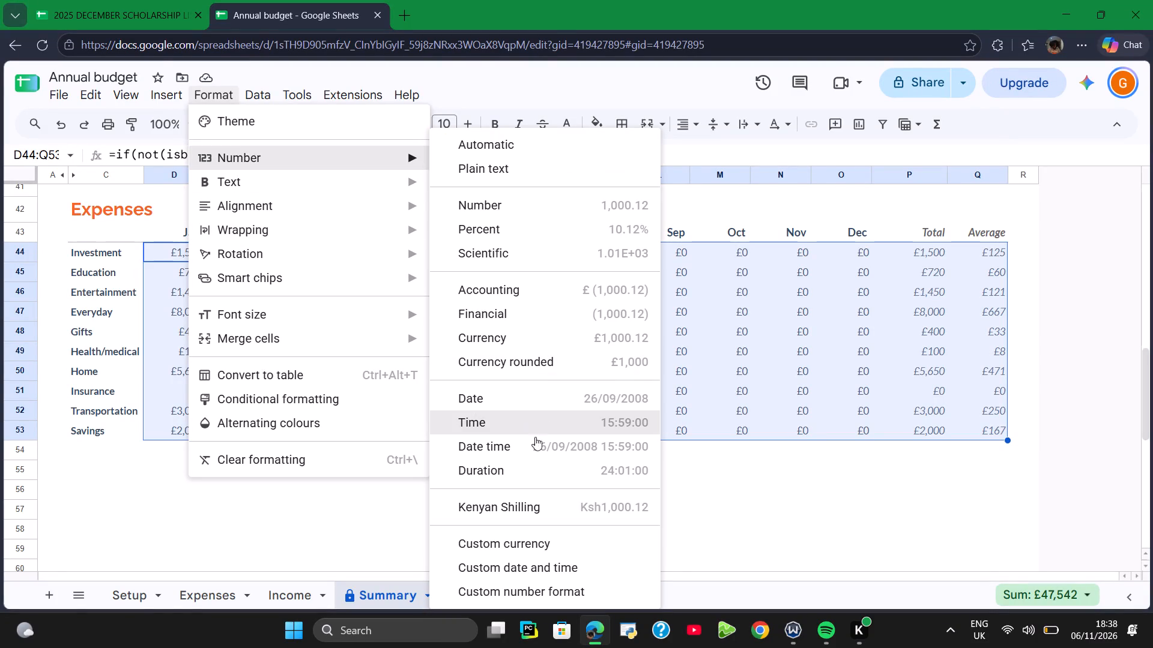
pyautogui.click(536, 538)
pyautogui.click(531, 287)
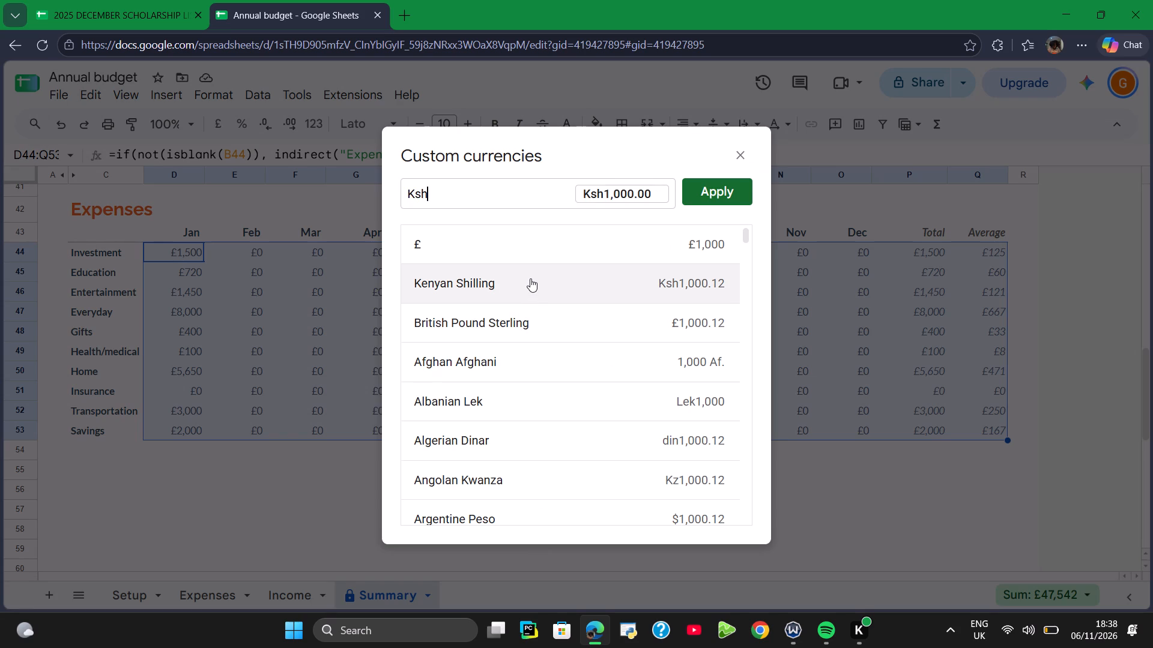
pyautogui.click(691, 189)
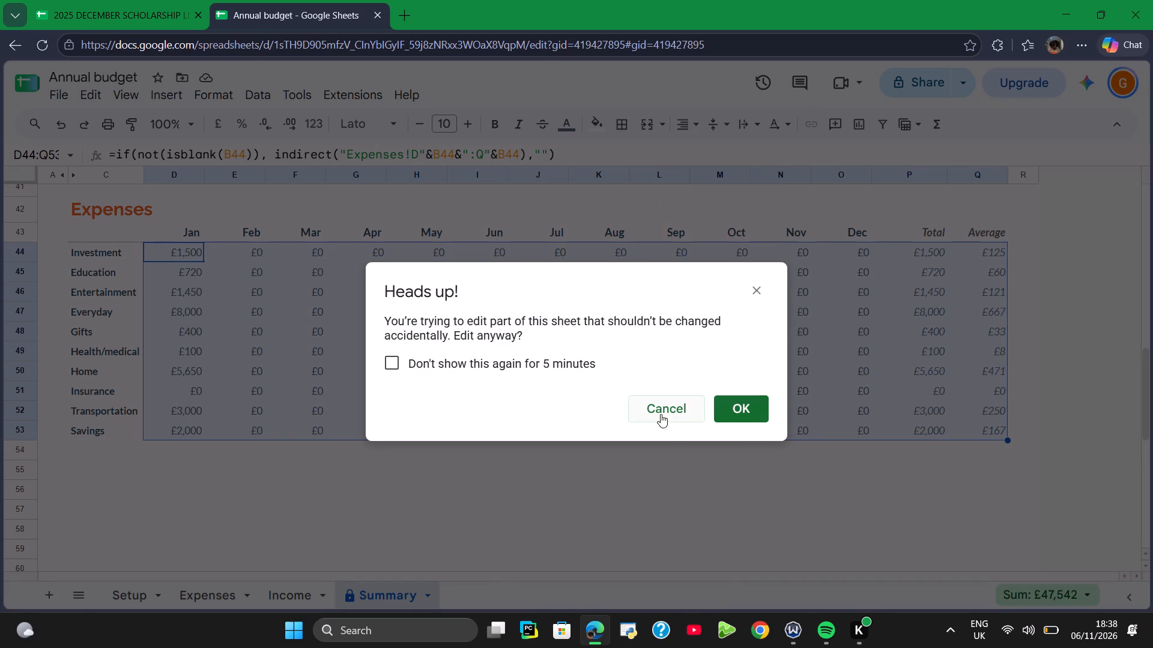
pyautogui.click(760, 414)
pyautogui.click(325, 513)
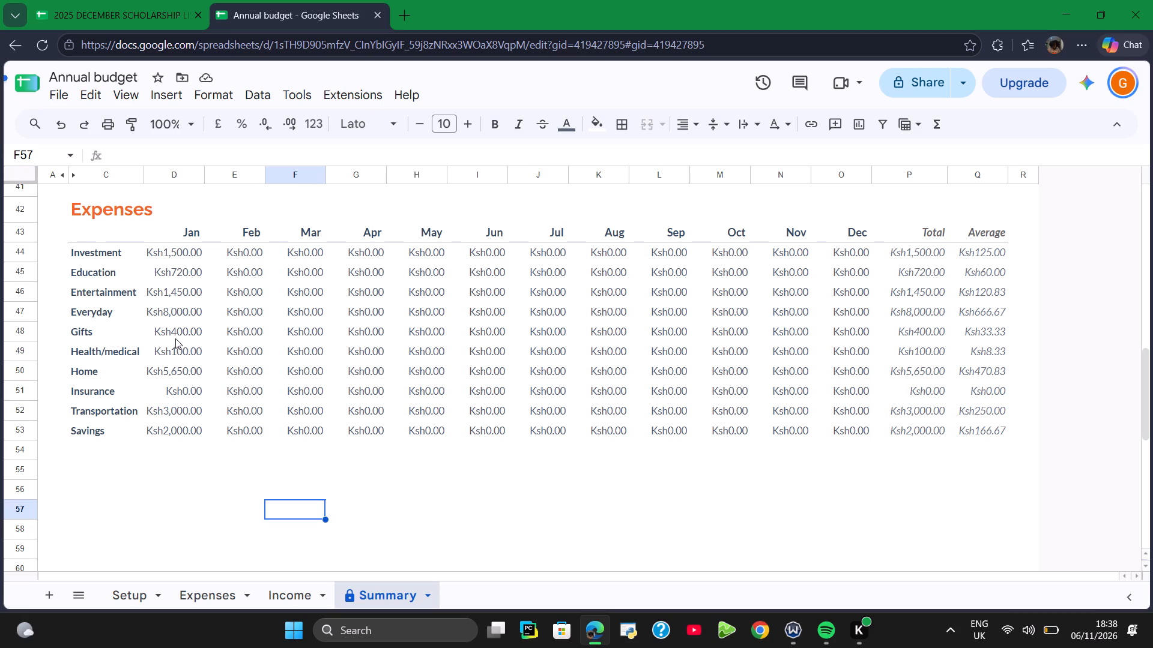
# Review the categories, items and January amounts on the Expenses sheet from Investment down to Savings.
pyautogui.click(204, 599)
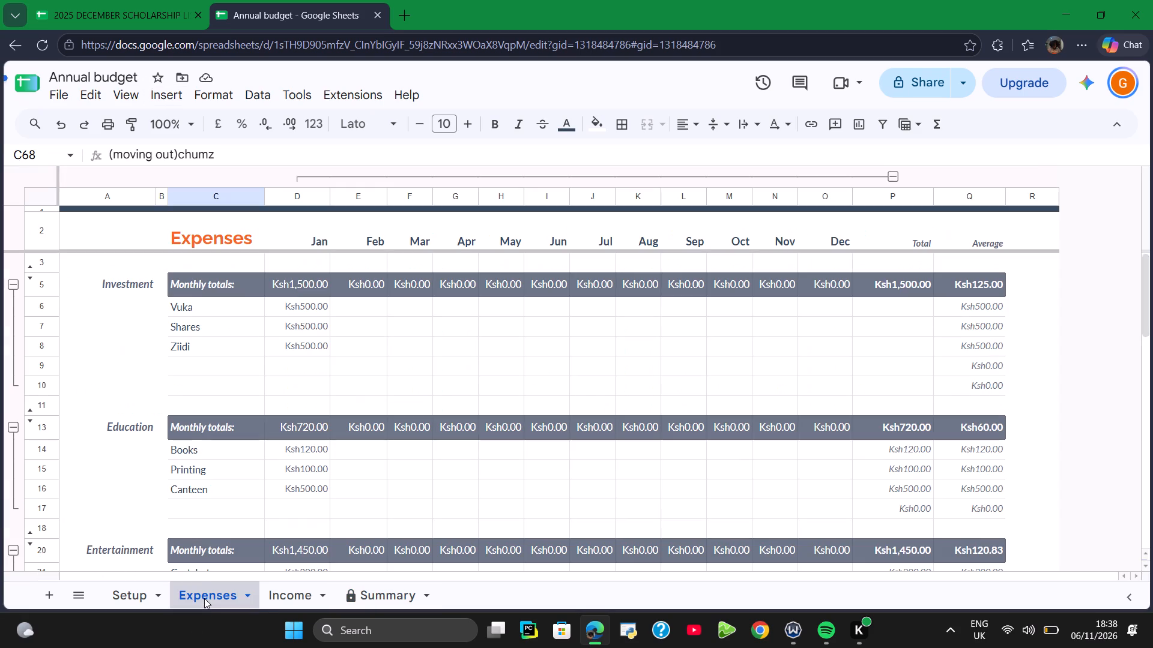
pyautogui.scroll(-2, 216, 471)
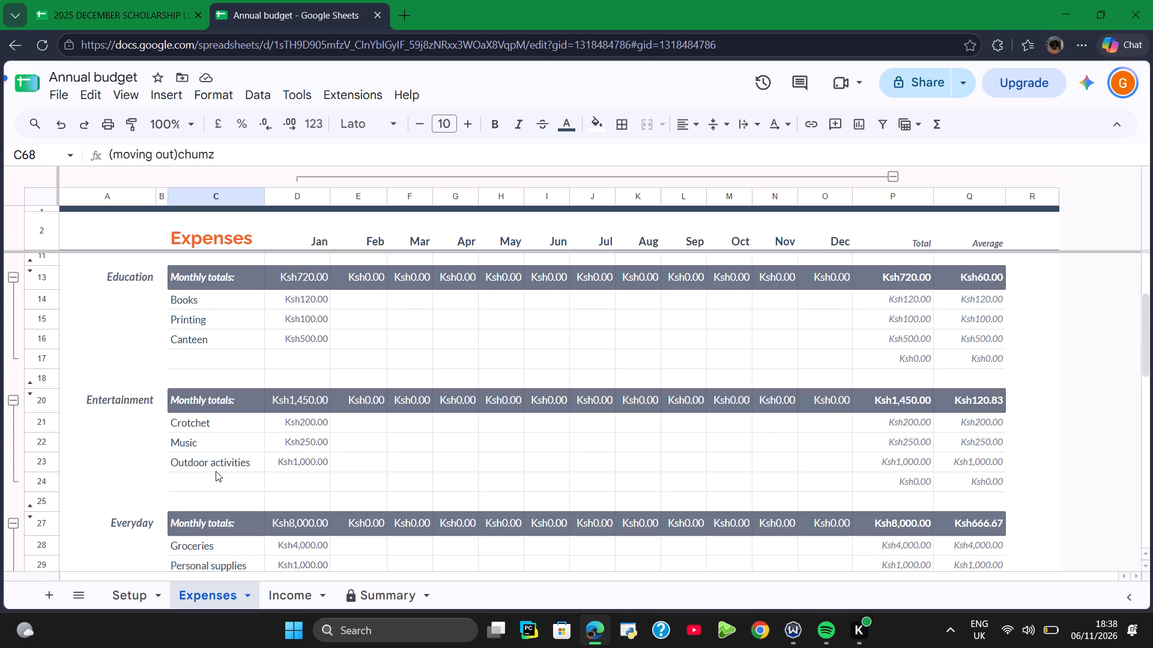
pyautogui.scroll(-1, 216, 471)
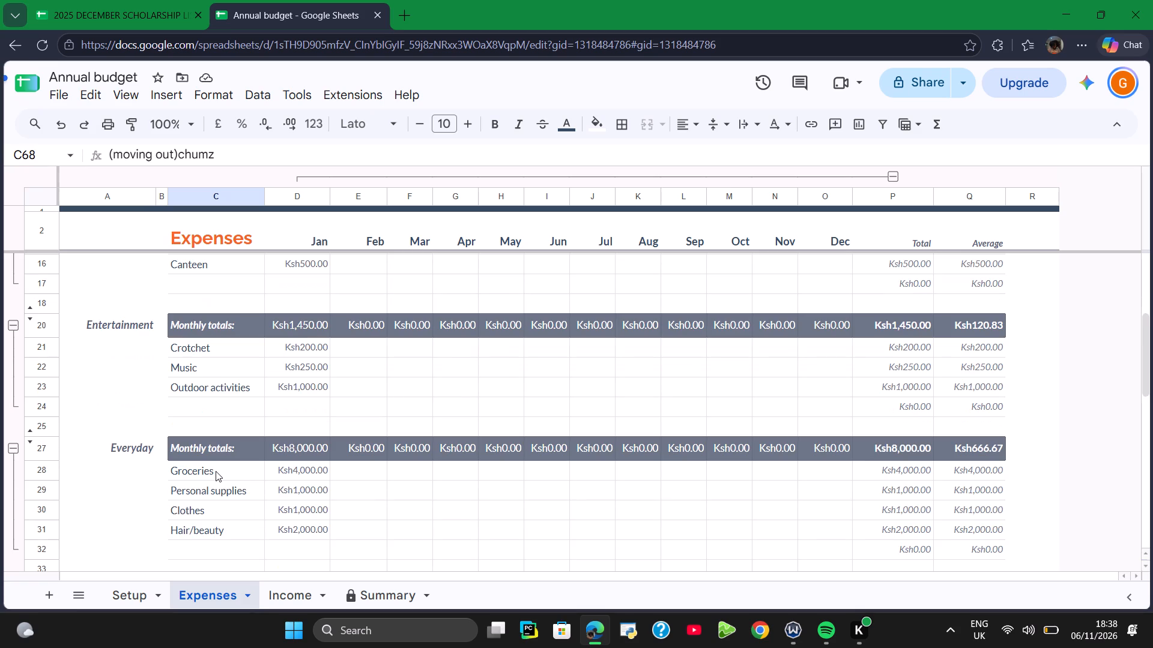
pyautogui.scroll(-1, 216, 471)
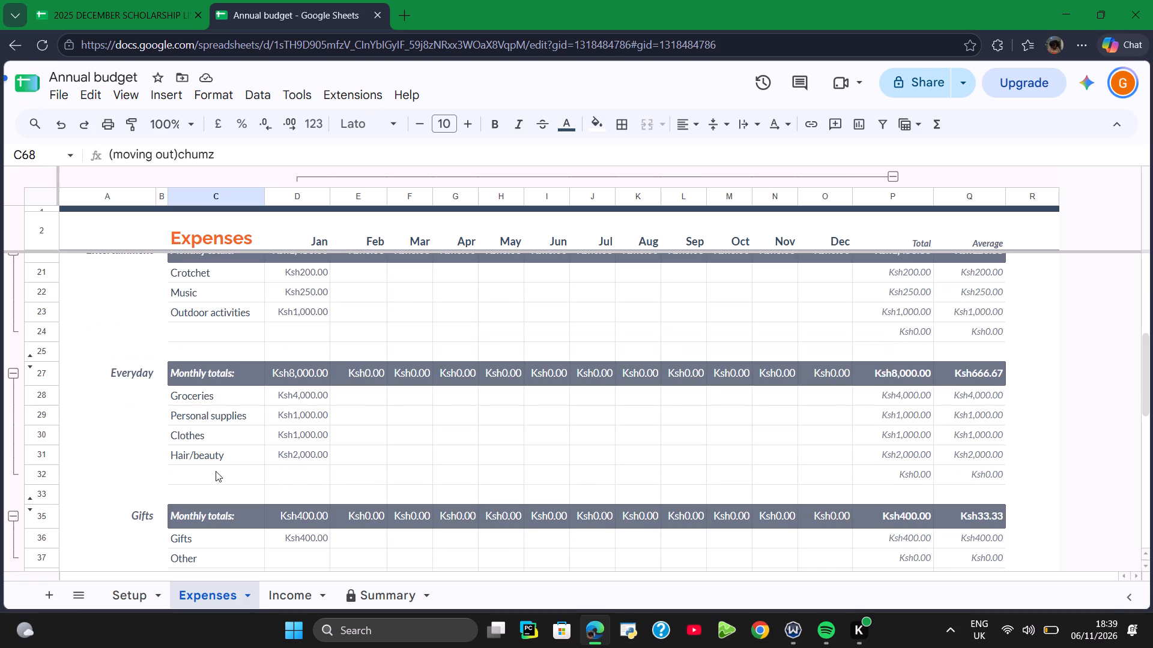
pyautogui.scroll(-2, 216, 471)
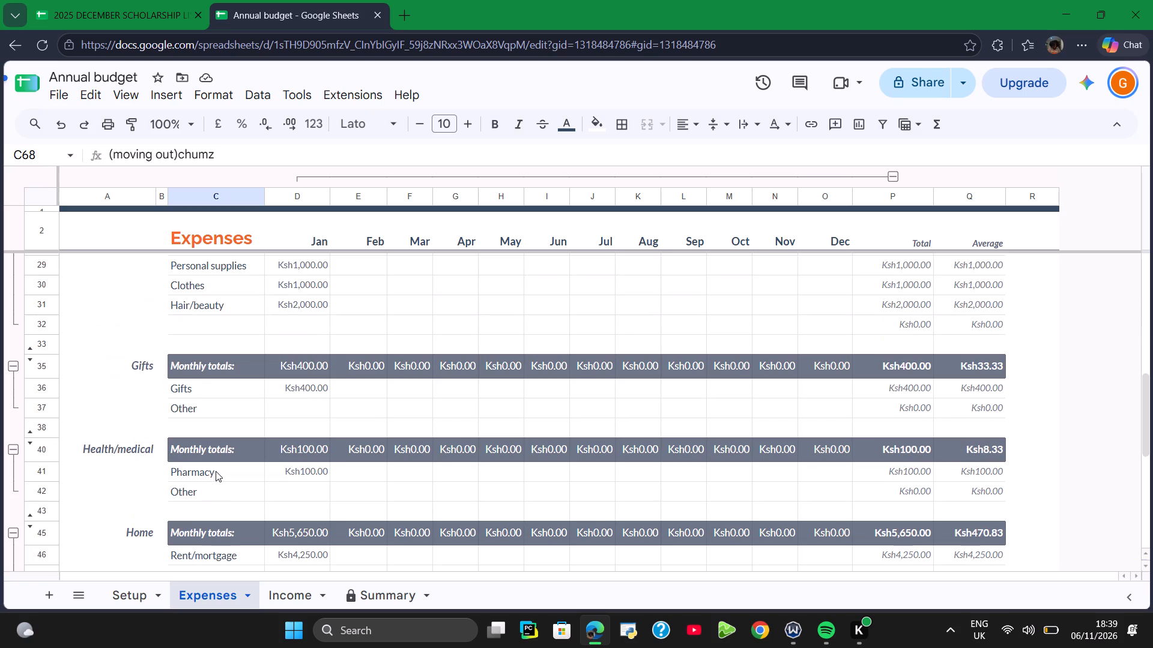
pyautogui.scroll(-1, 216, 471)
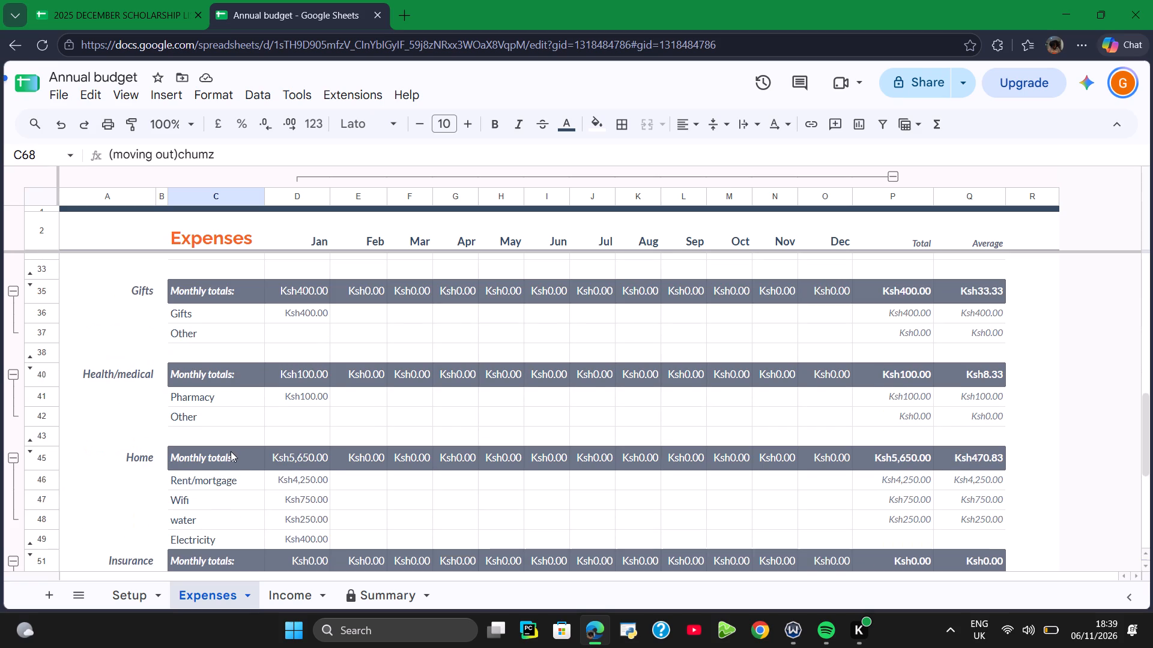
pyautogui.scroll(-1, 232, 450)
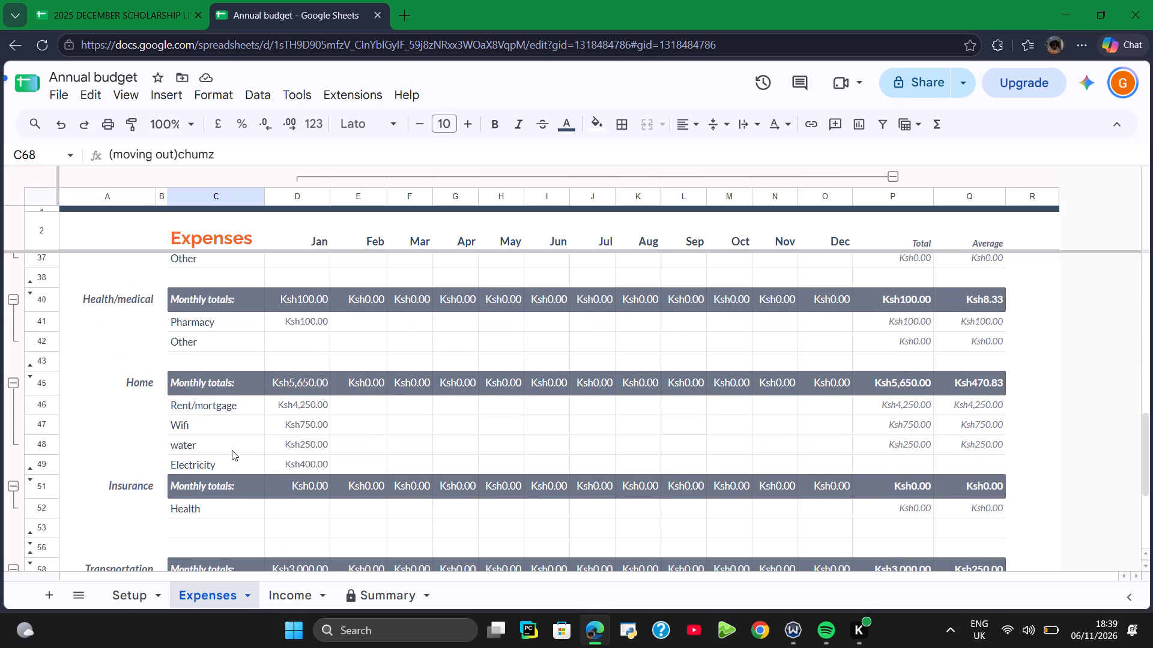
pyautogui.scroll(-3, 232, 450)
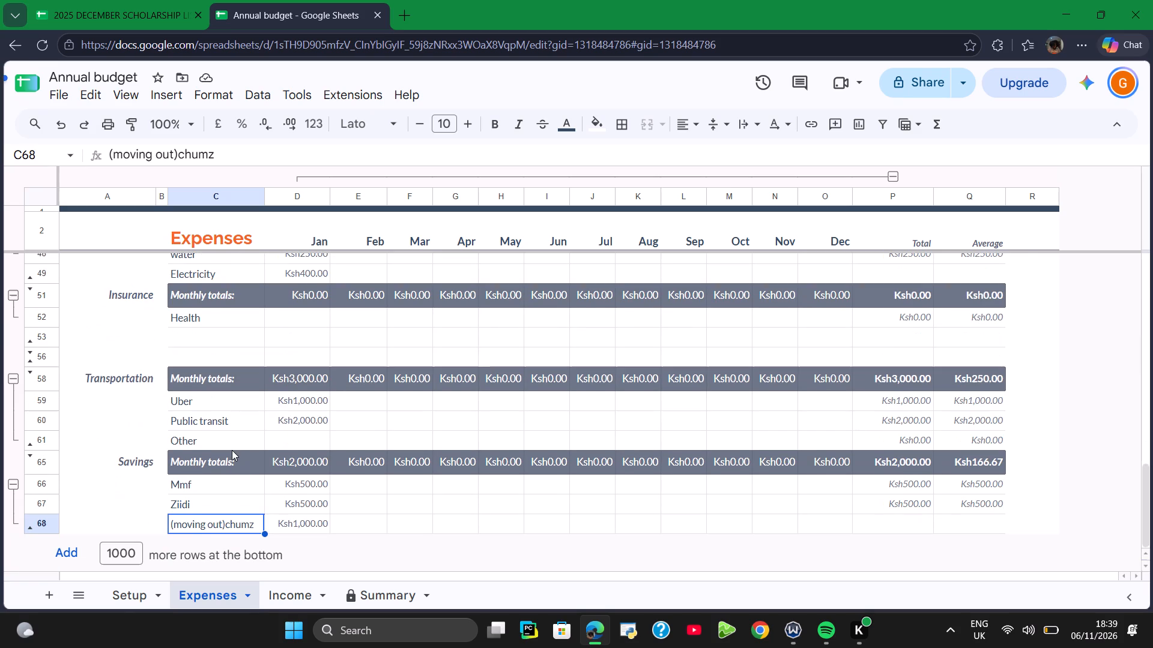
pyautogui.scroll(-1, 232, 450)
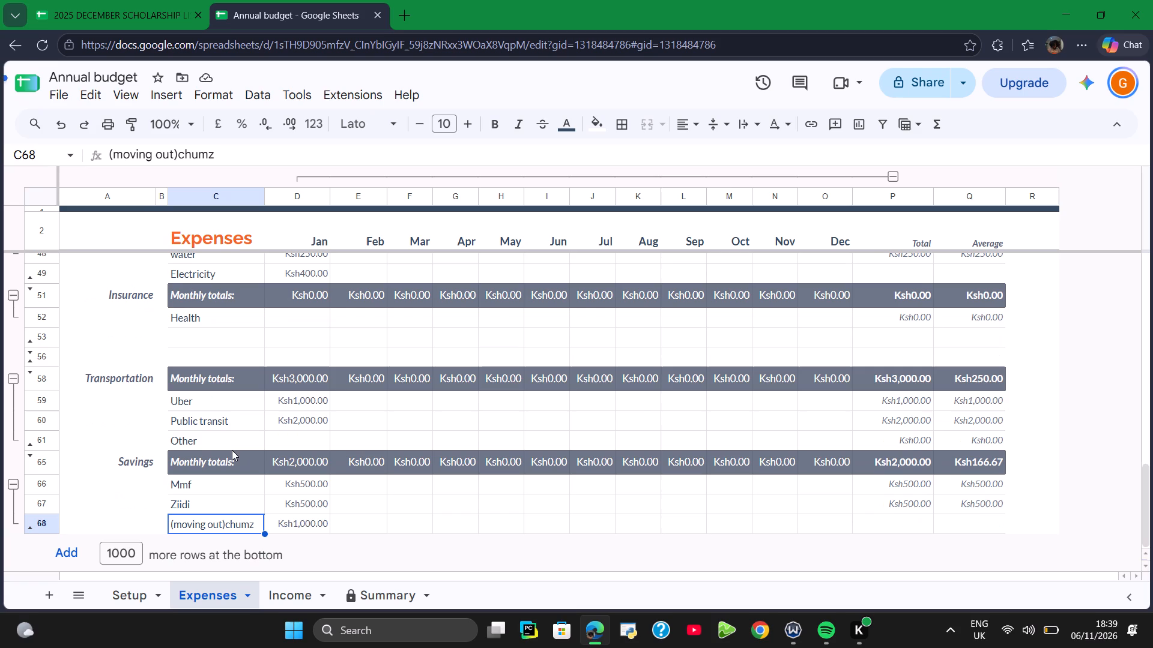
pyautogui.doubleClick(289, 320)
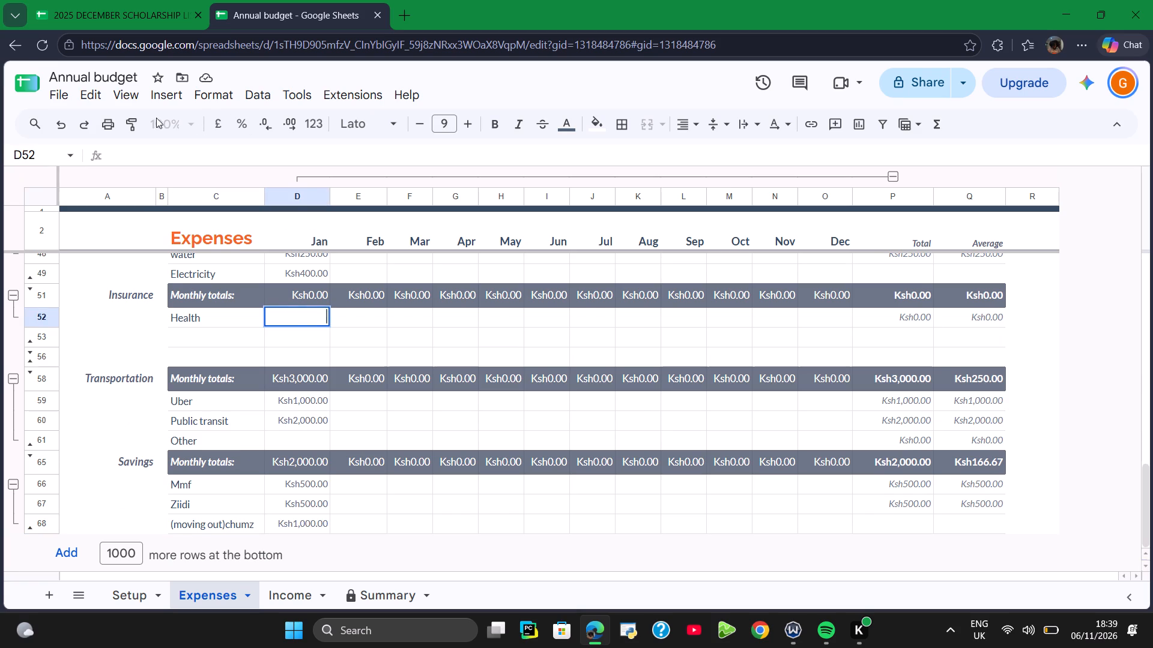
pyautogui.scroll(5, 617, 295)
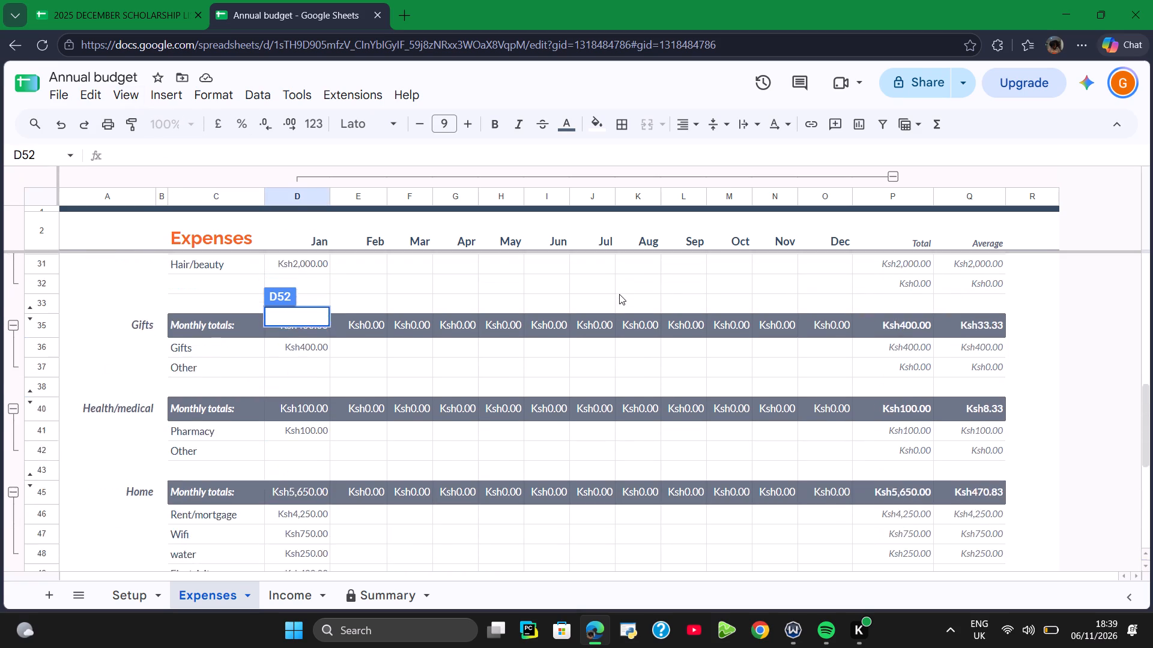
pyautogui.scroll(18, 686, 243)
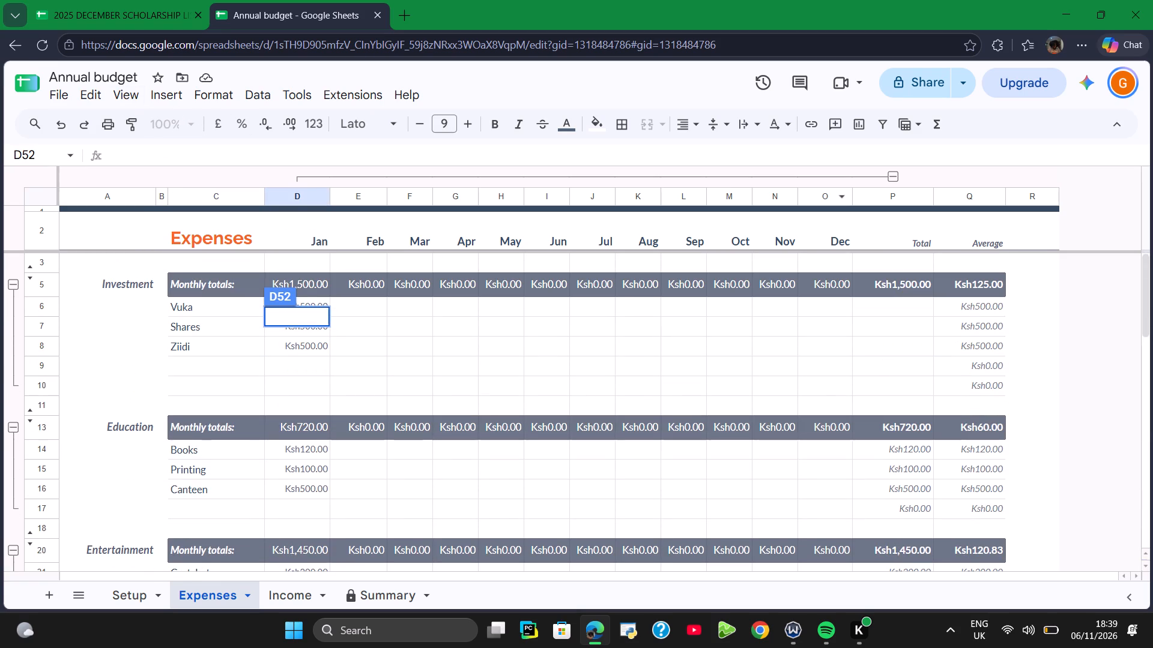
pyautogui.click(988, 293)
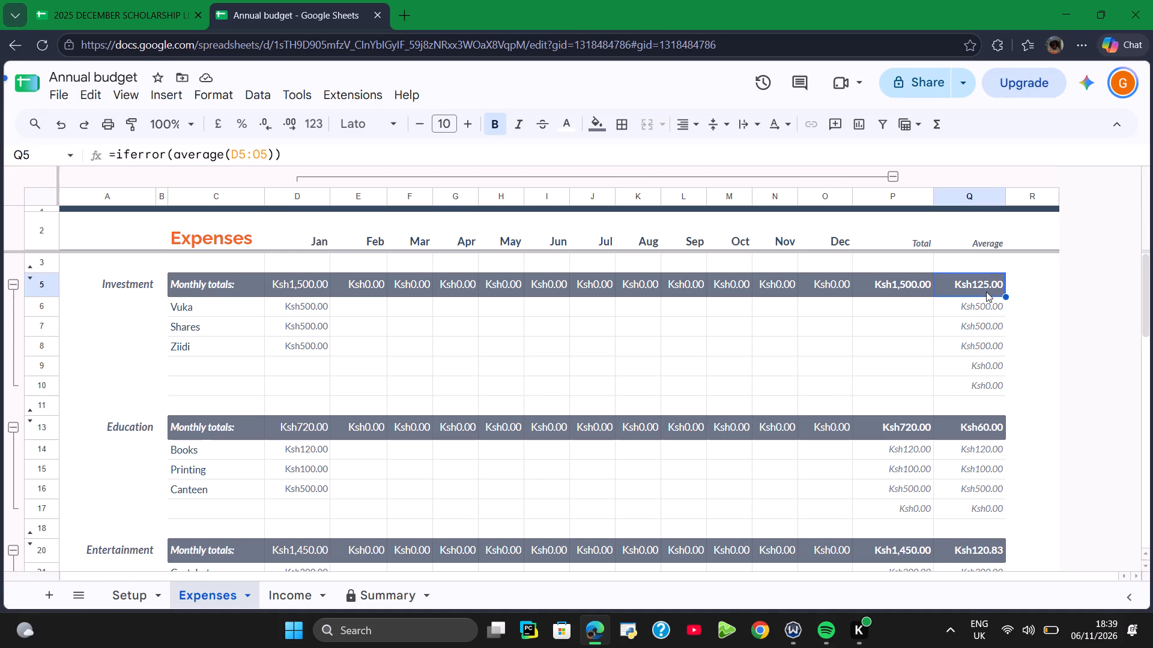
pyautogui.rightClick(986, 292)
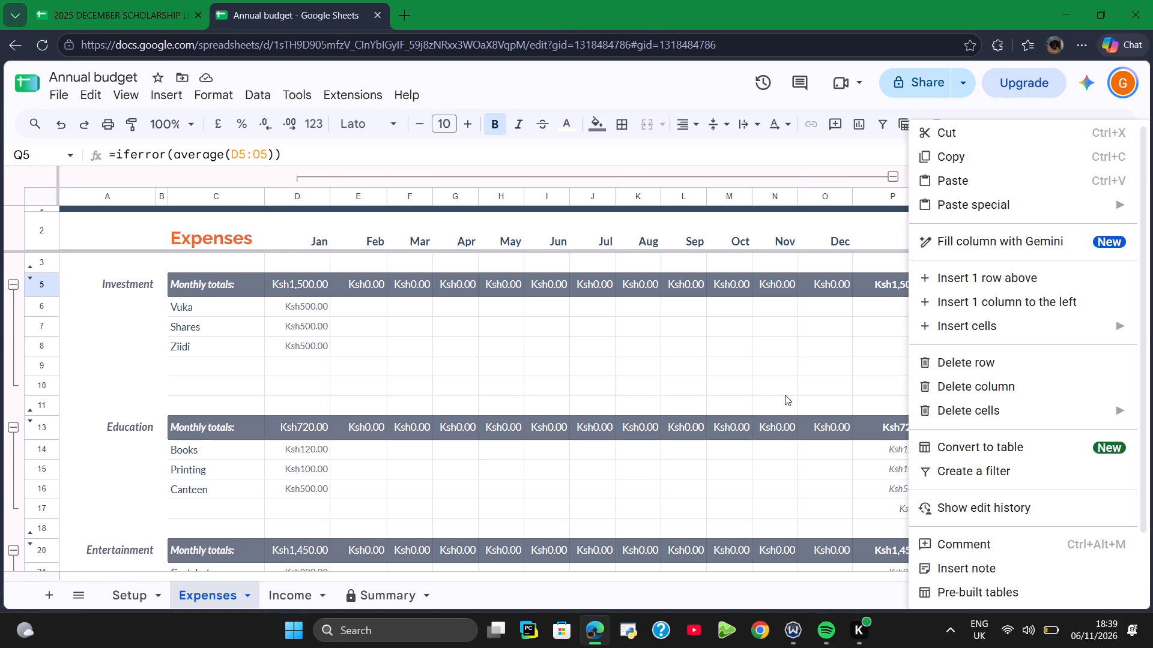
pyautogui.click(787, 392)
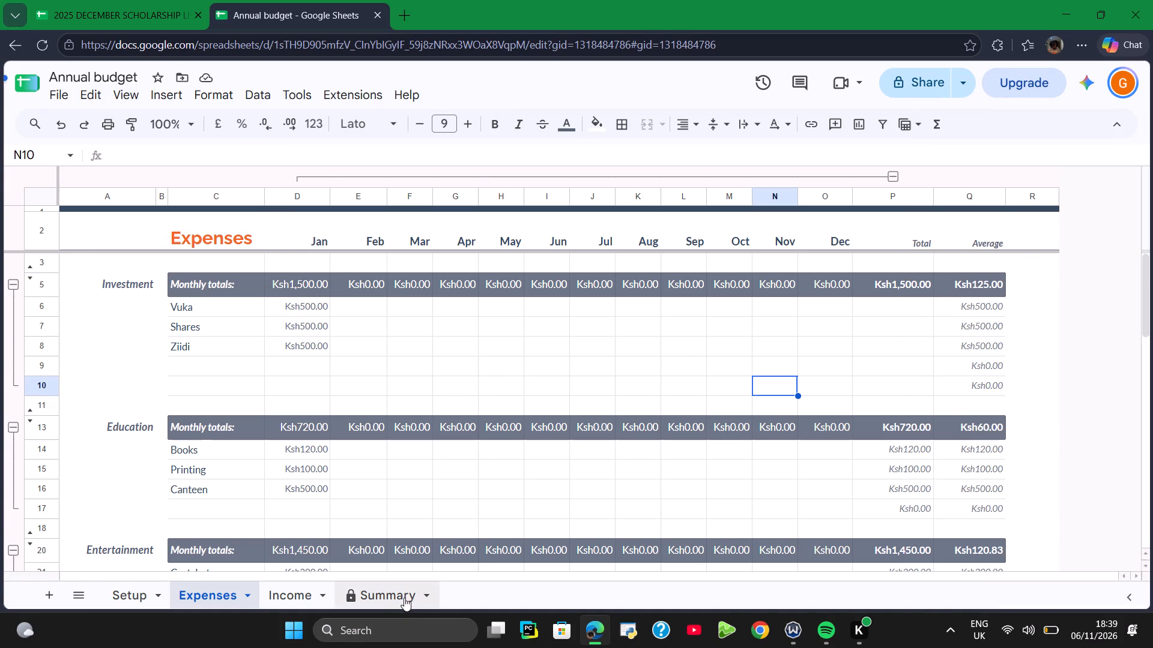
# Return to the Summary sheet and examine the chart of income, expenses and ending balance.
pyautogui.click(404, 598)
pyautogui.scroll(4, 500, 368)
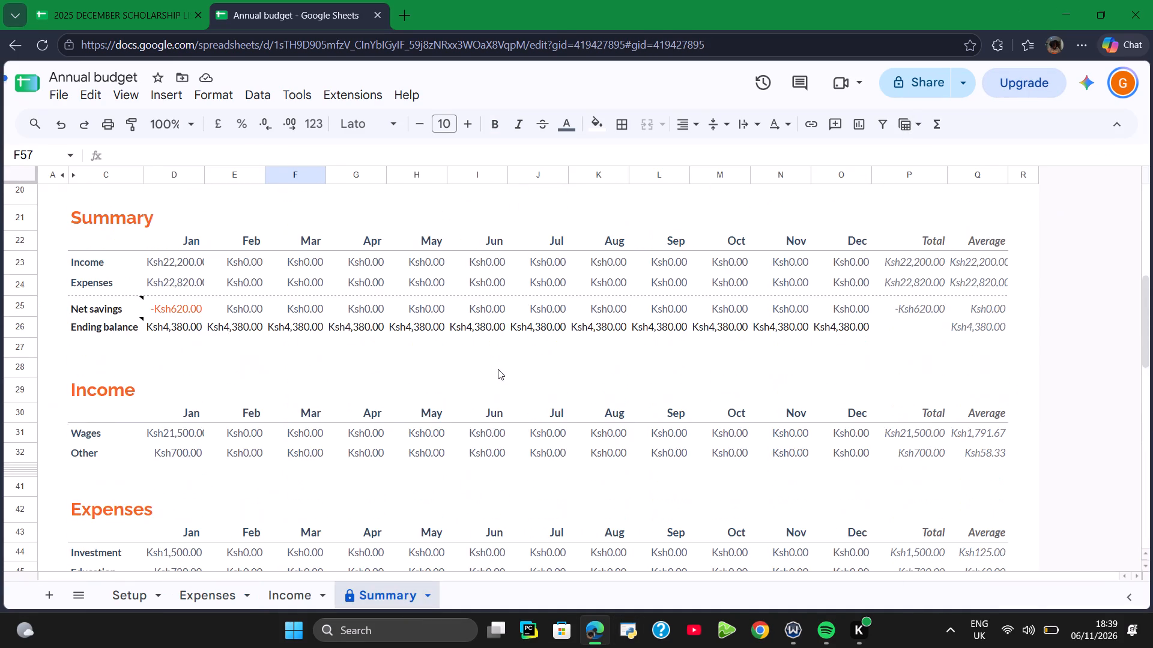
pyautogui.scroll(5, 498, 369)
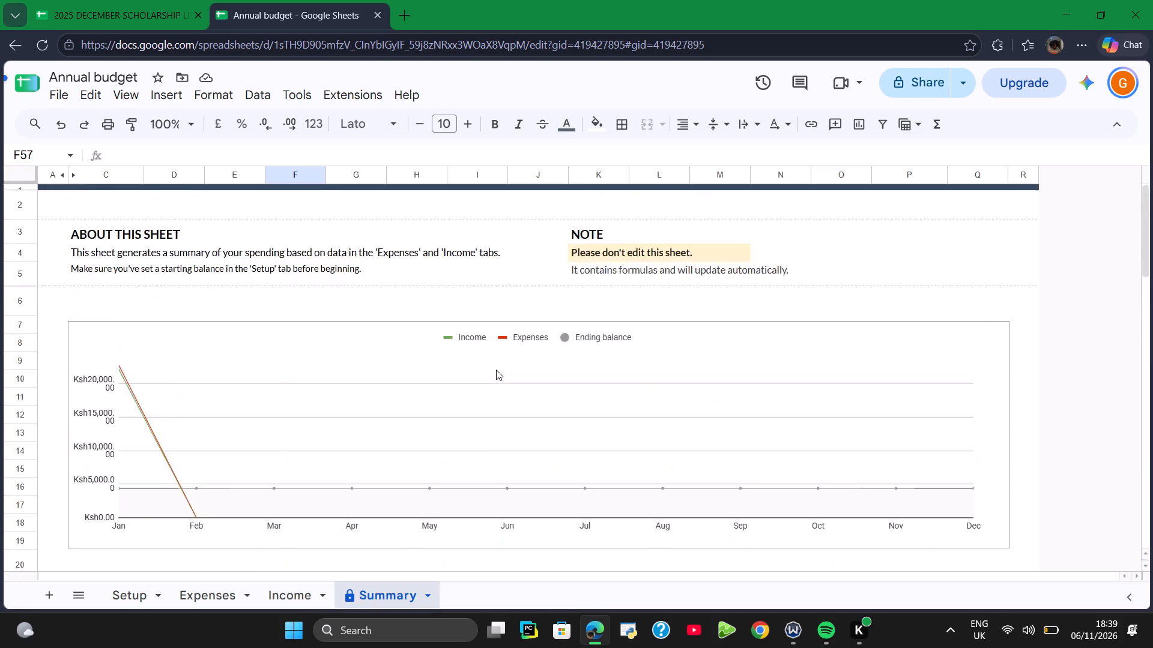
pyautogui.scroll(-1, 496, 370)
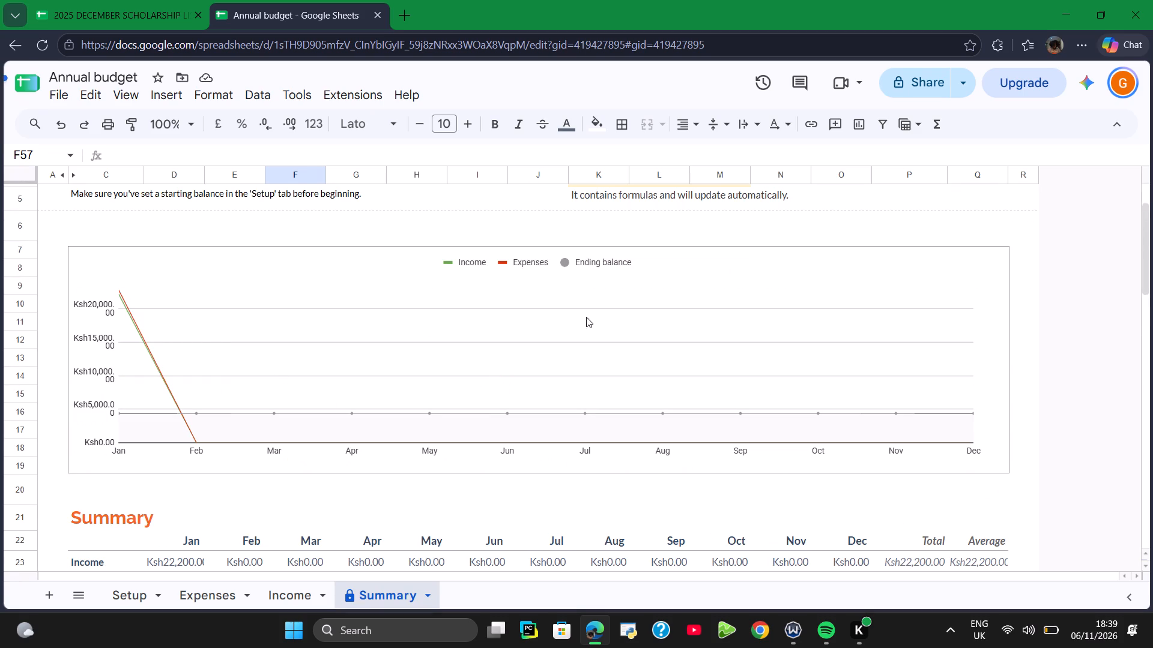
pyautogui.scroll(2, 551, 304)
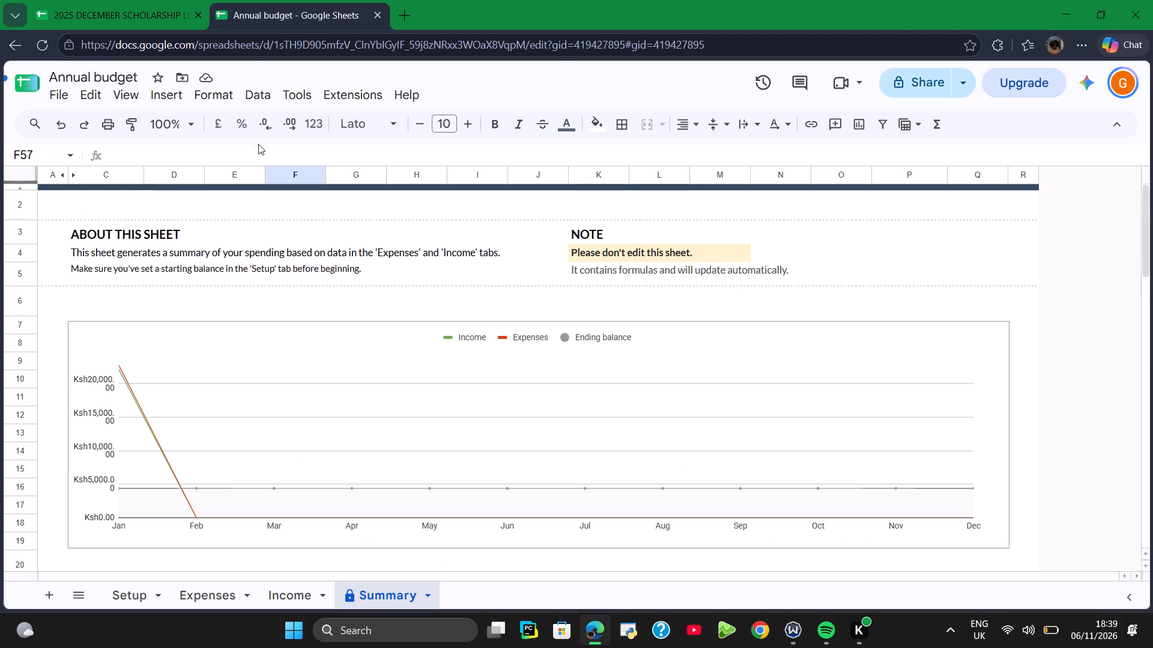
# Set the starting balance on the Setup sheet to 20,000.
pyautogui.click(130, 595)
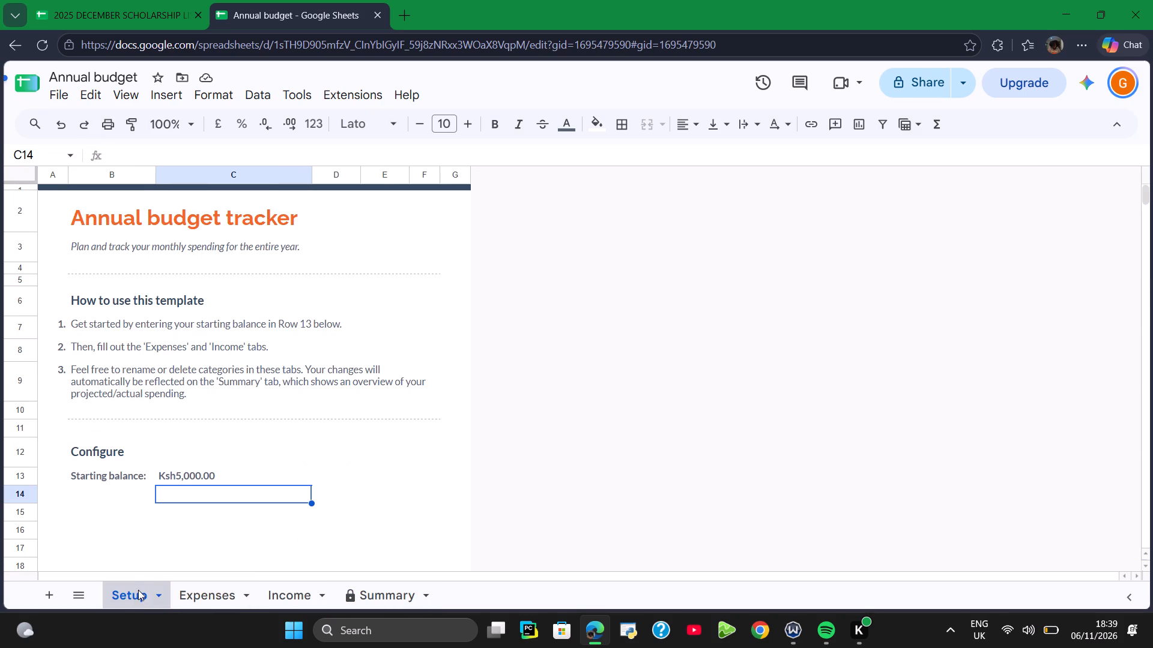
pyautogui.click(186, 476)
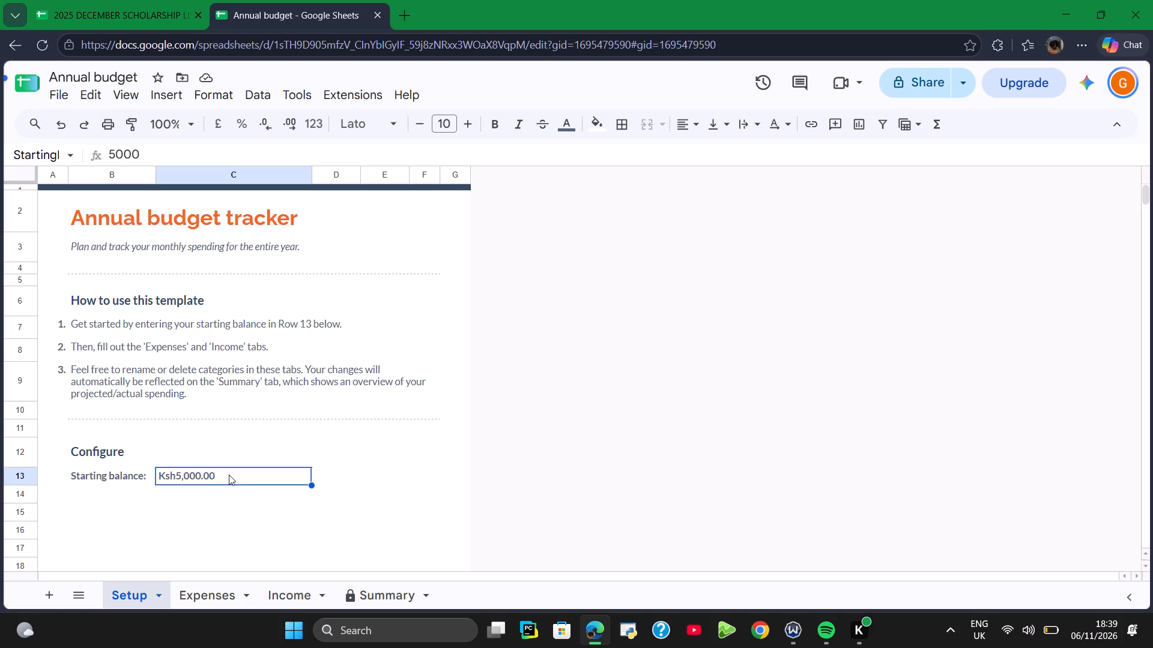
pyautogui.click(229, 475)
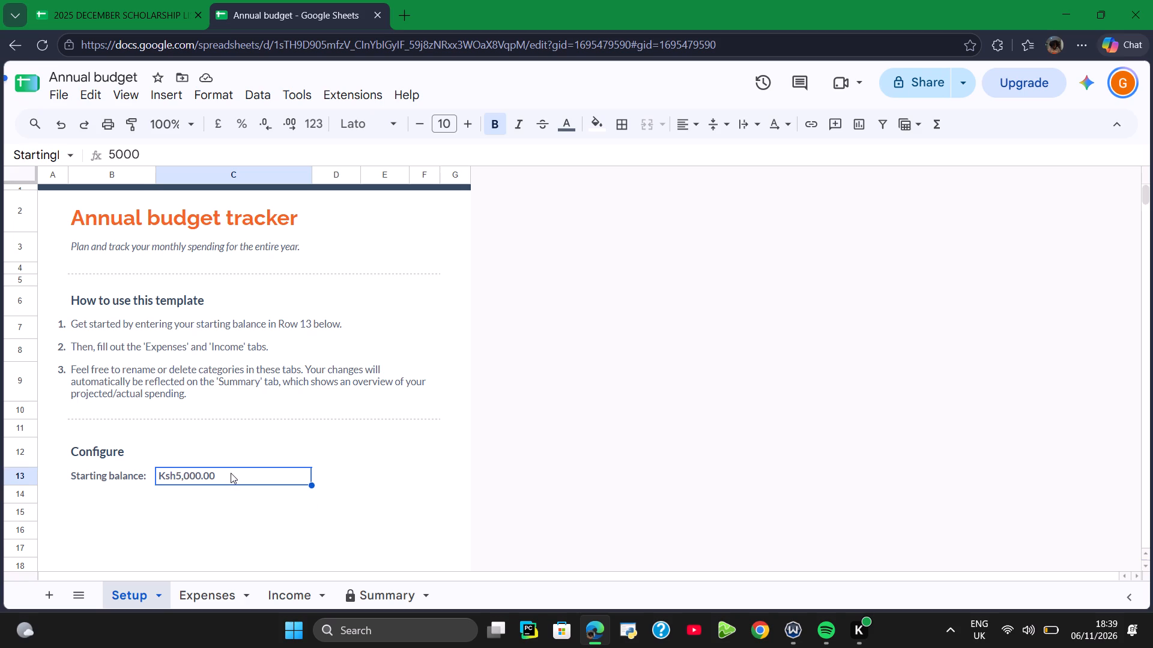
pyautogui.press('BackSpace')
pyautogui.press('2')
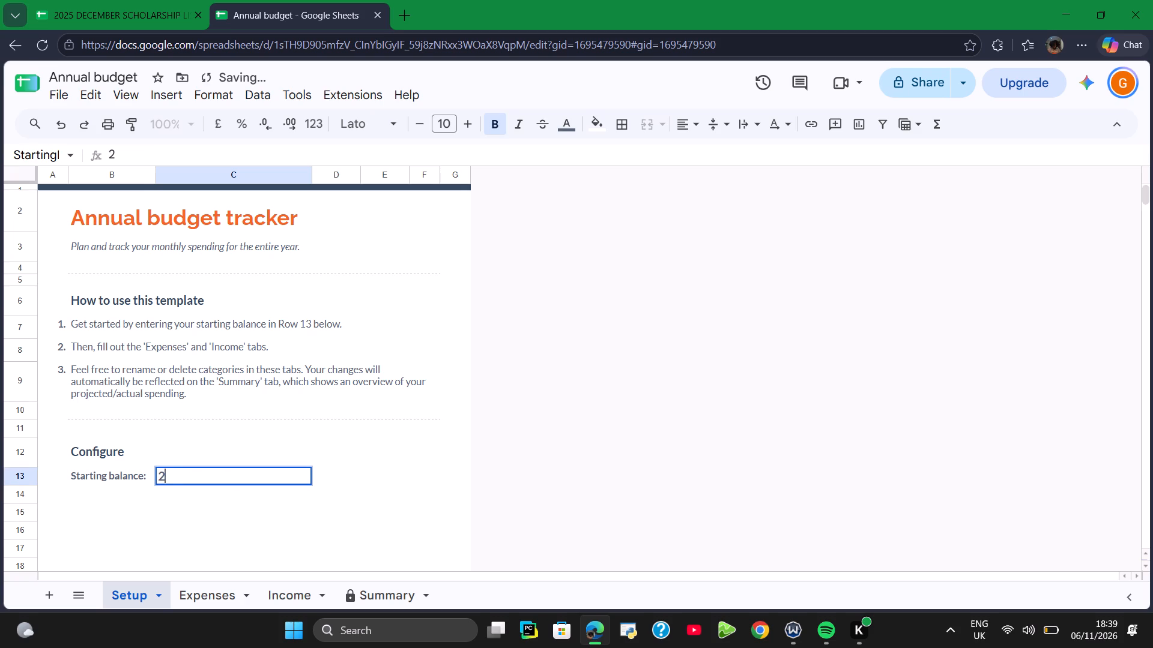
pyautogui.press('0')
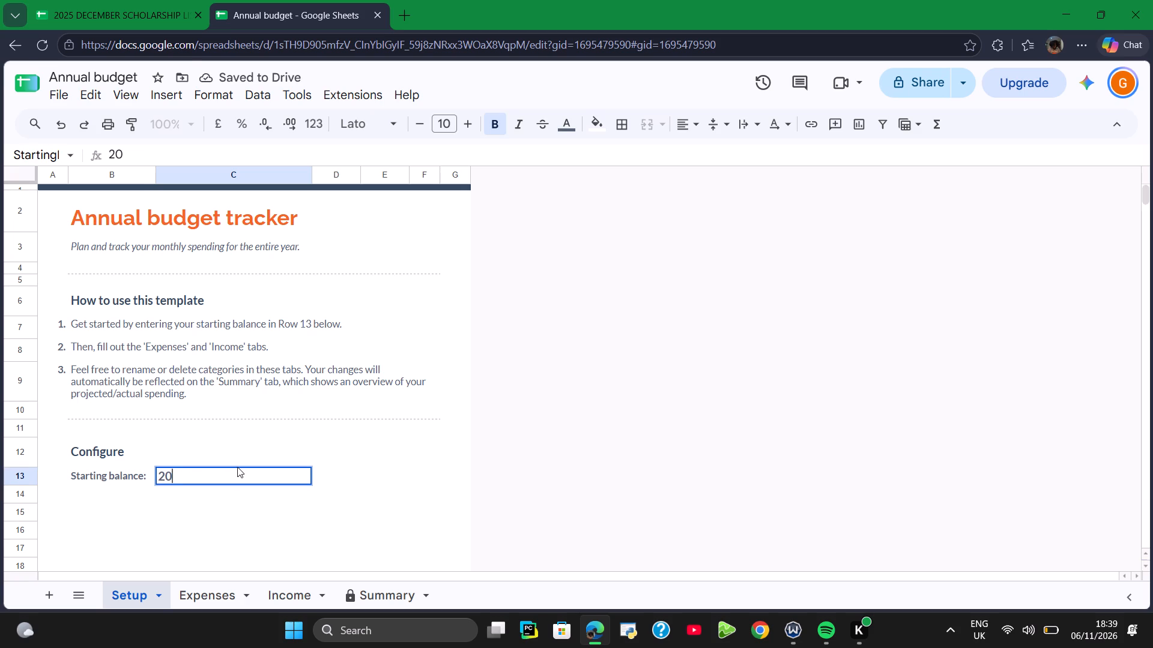
pyautogui.write(',000')
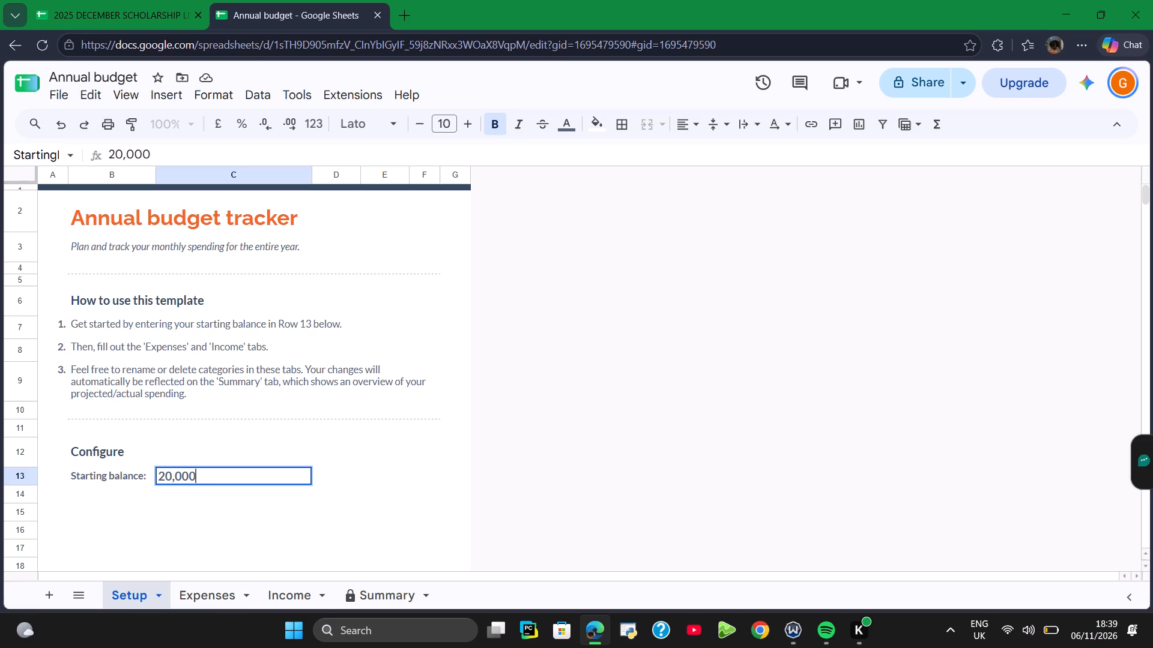
pyautogui.press('Return')
pyautogui.scroll(-2, 240, 462)
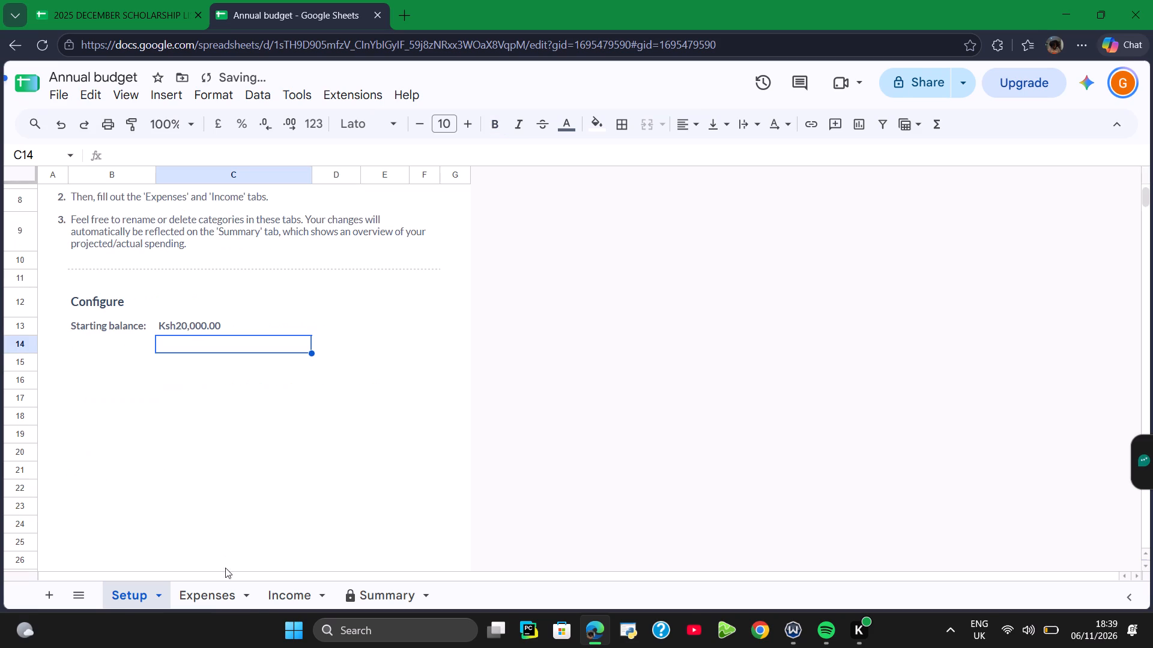
# Return to the Summary sheet and examine the chart and the Summary and Income tables below it.
pyautogui.click(225, 592)
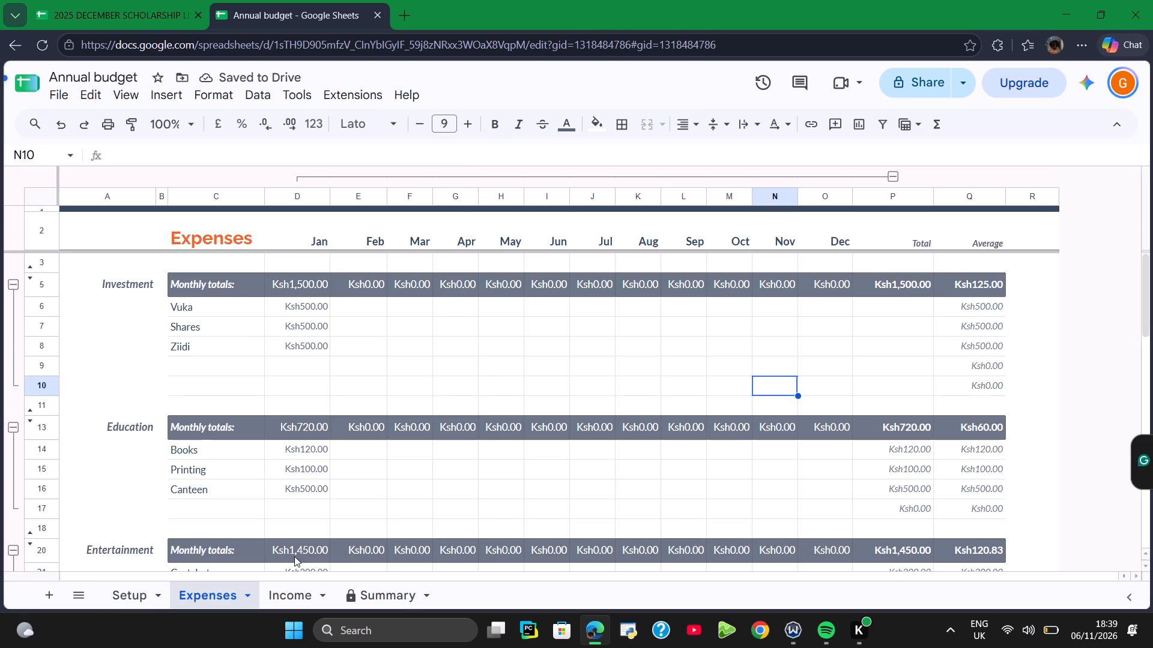
pyautogui.click(294, 592)
pyautogui.click(377, 603)
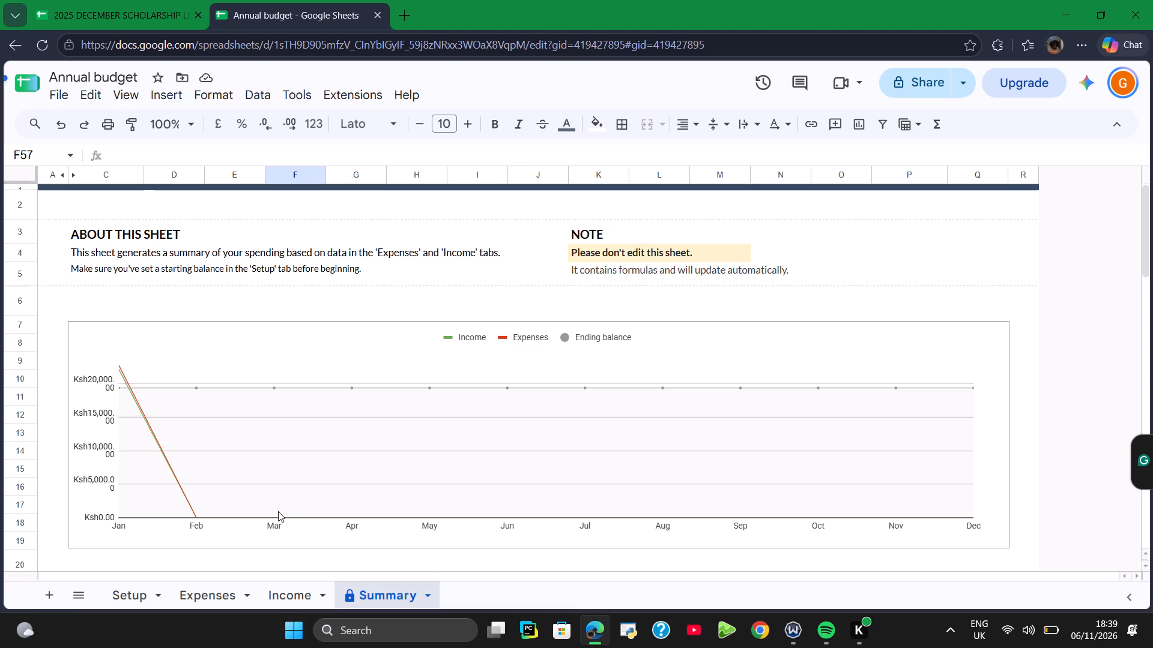
pyautogui.scroll(-1, 278, 511)
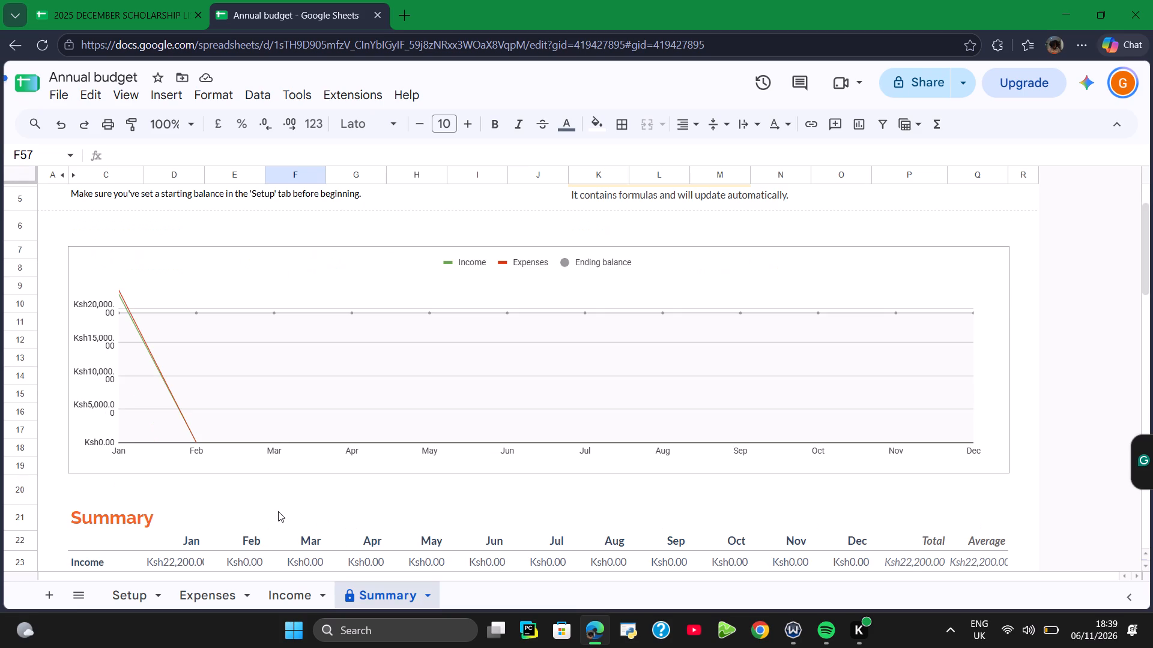
pyautogui.scroll(-1, 278, 511)
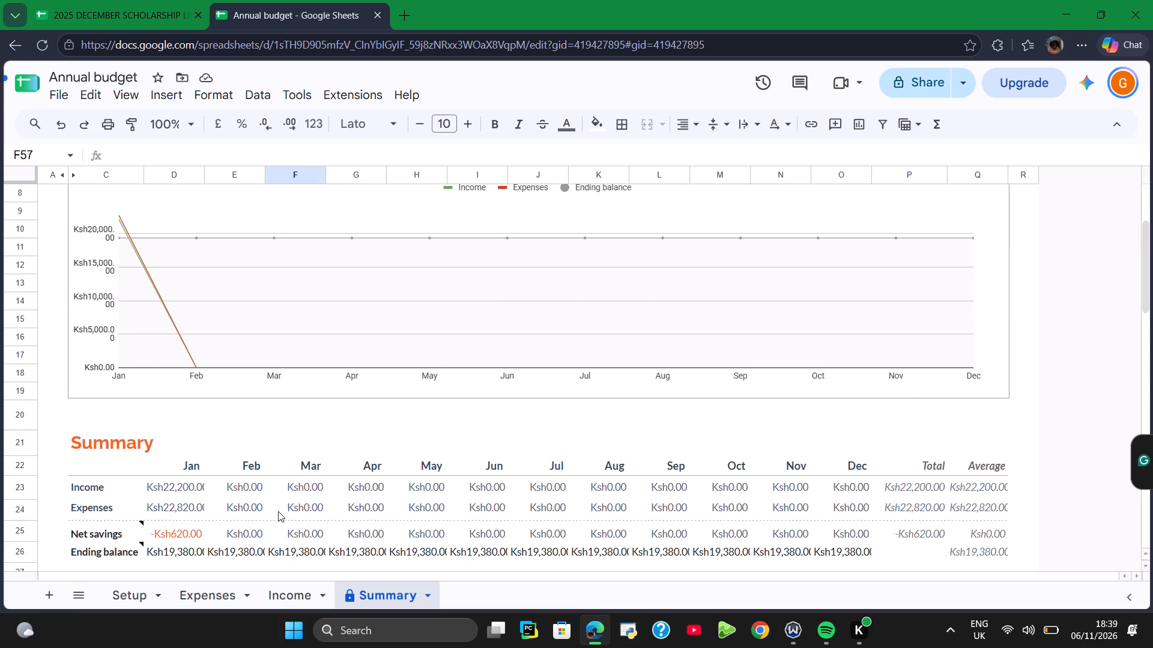
pyautogui.scroll(-2, 278, 511)
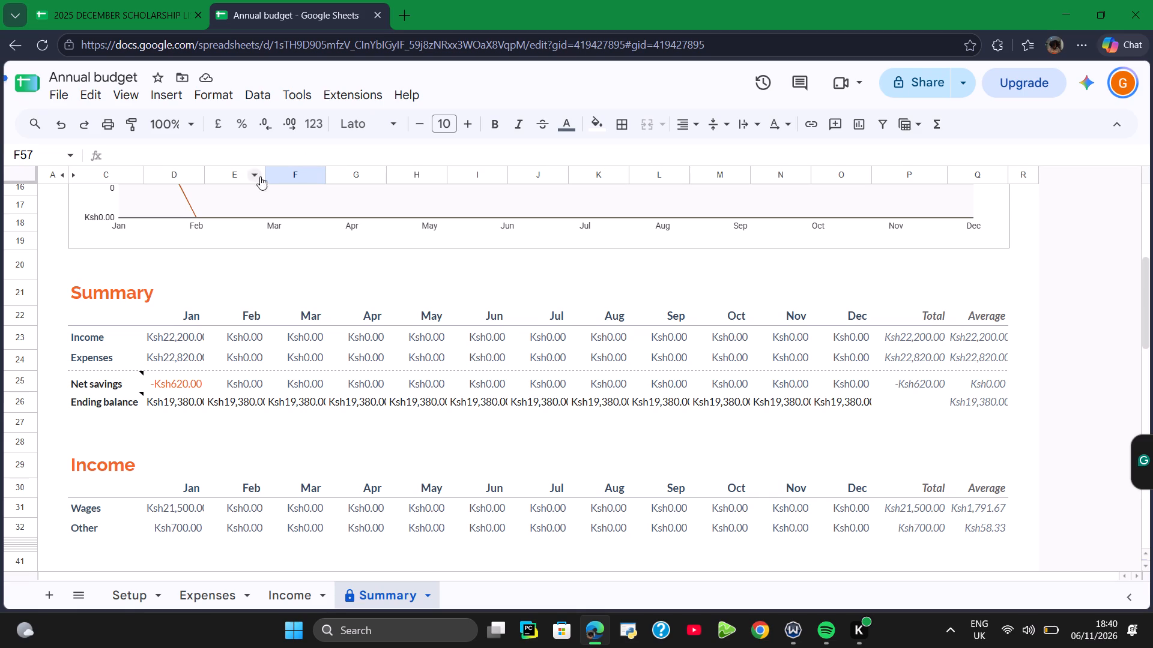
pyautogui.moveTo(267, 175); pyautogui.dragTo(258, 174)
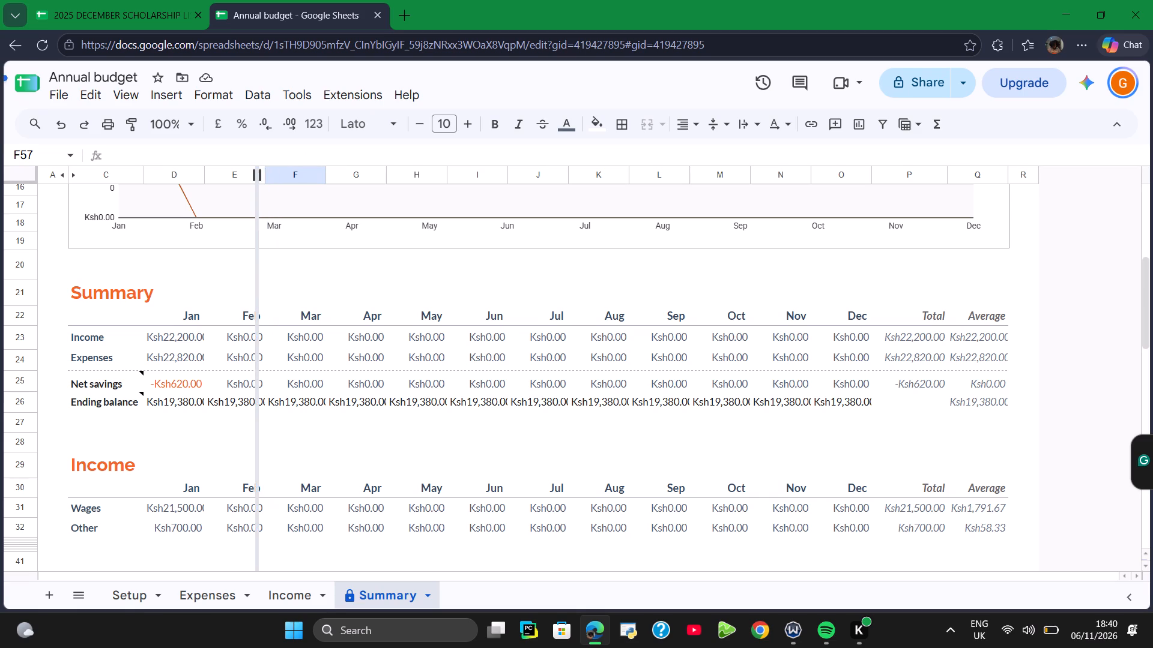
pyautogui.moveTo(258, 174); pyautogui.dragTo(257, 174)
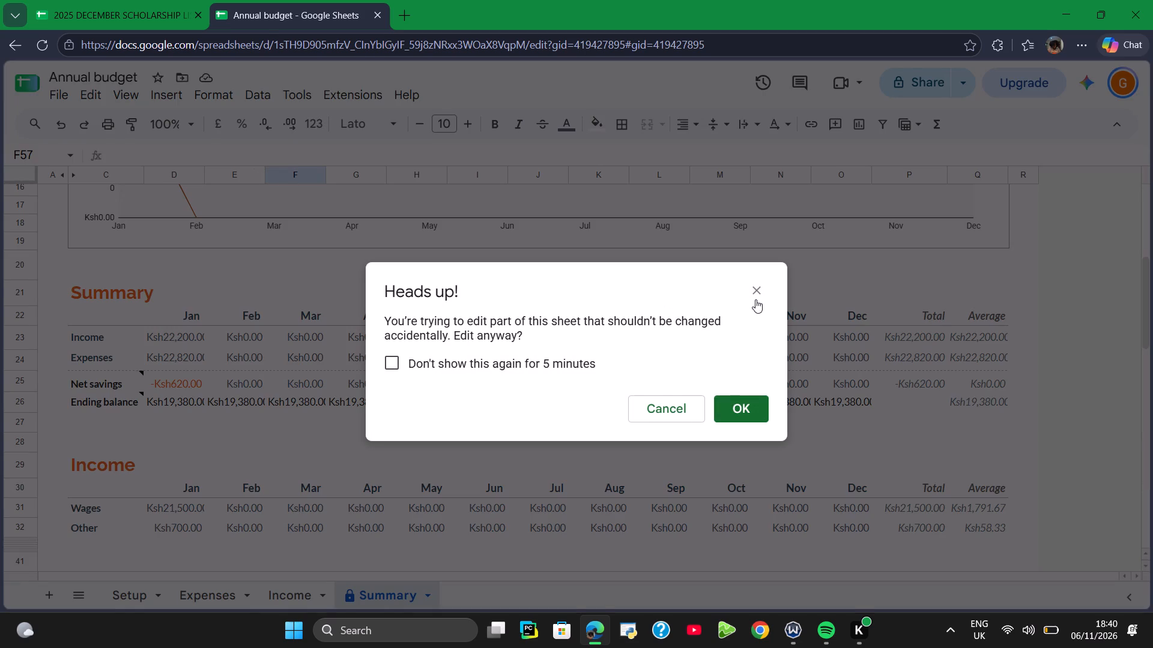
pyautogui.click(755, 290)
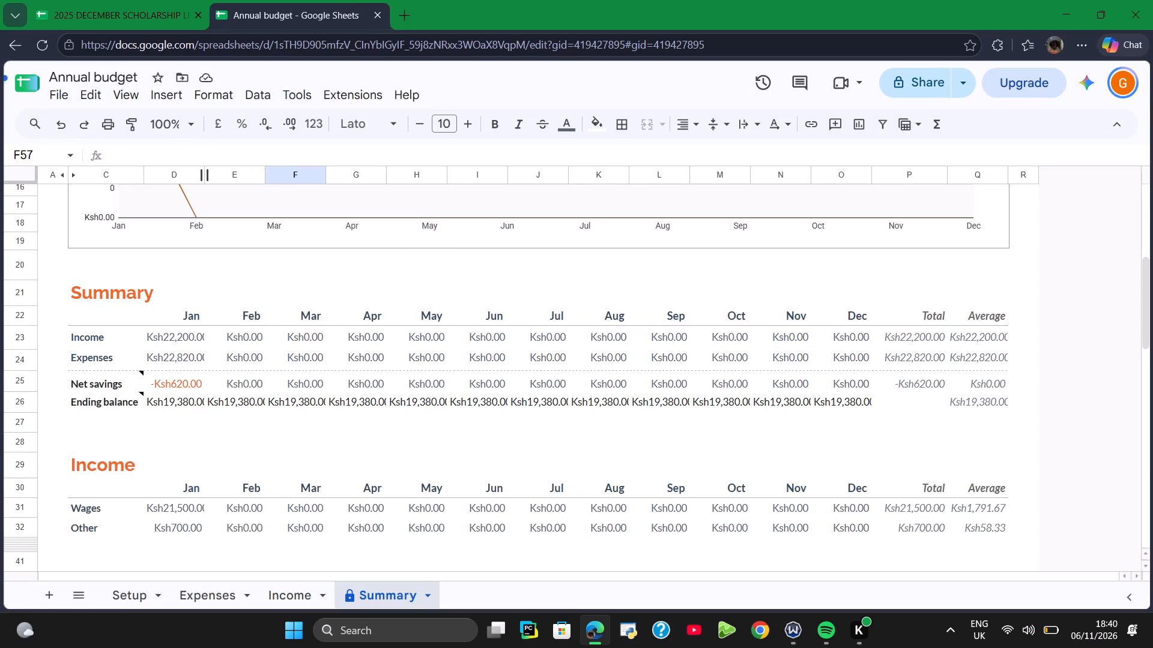
# Widen the January (D) and March (F) columns on the Summary sheet to fit the full Ksh amounts, accepting the protected edits.
pyautogui.moveTo(204, 170); pyautogui.dragTo(223, 174)
pyautogui.click(740, 412)
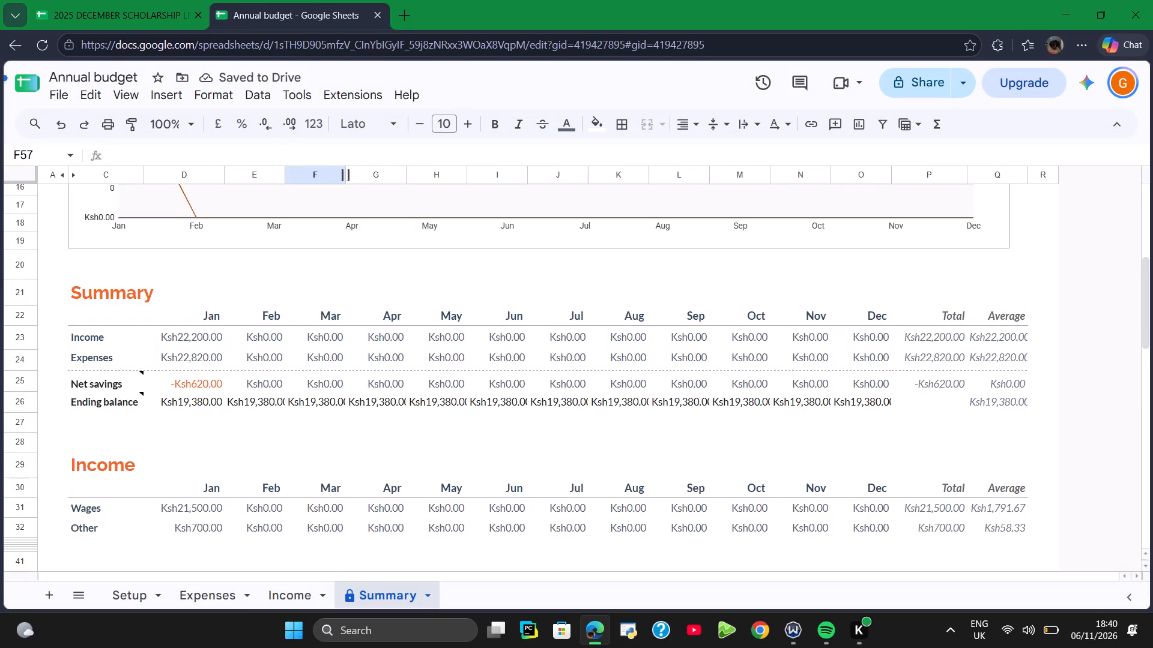
pyautogui.moveTo(346, 174); pyautogui.dragTo(362, 177)
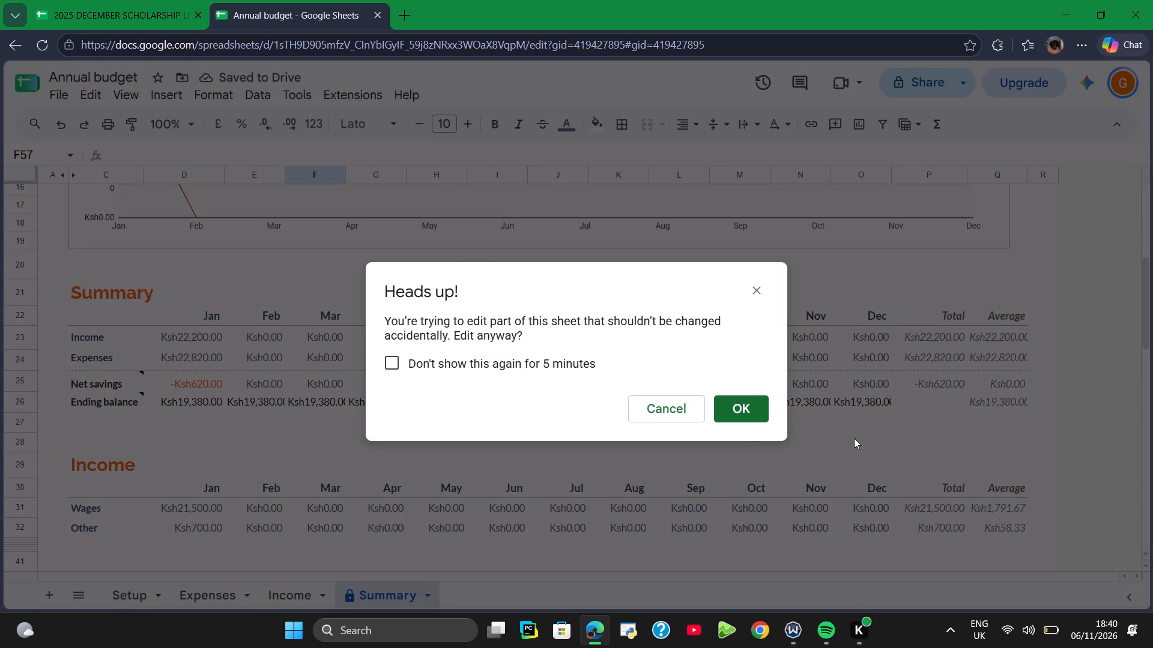
pyautogui.click(746, 415)
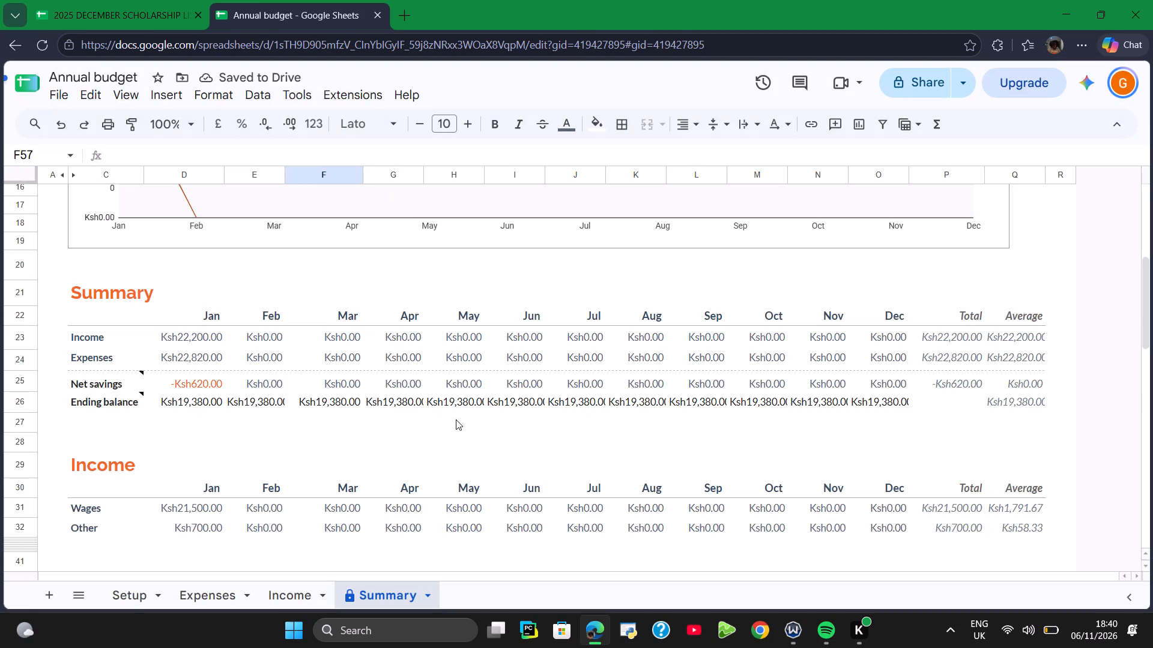
# Review the Income and Expenses tables on the Summary sheet, and look over the chart again.
pyautogui.scroll(-2, 563, 455)
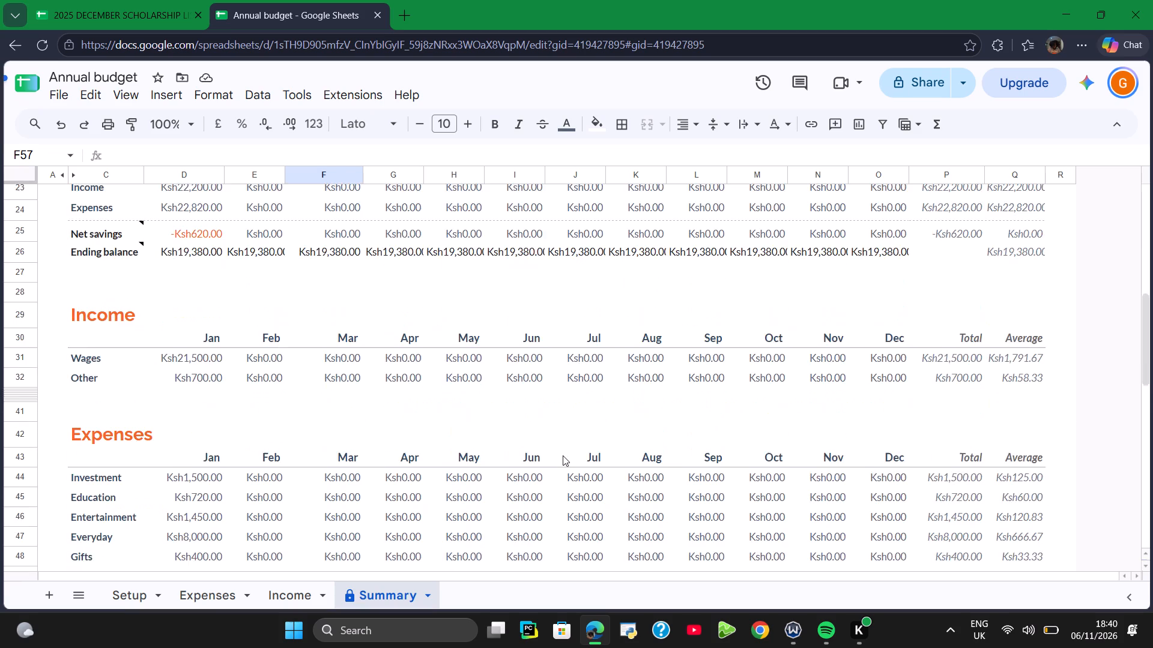
pyautogui.scroll(-3, 563, 455)
pyautogui.scroll(7, 563, 455)
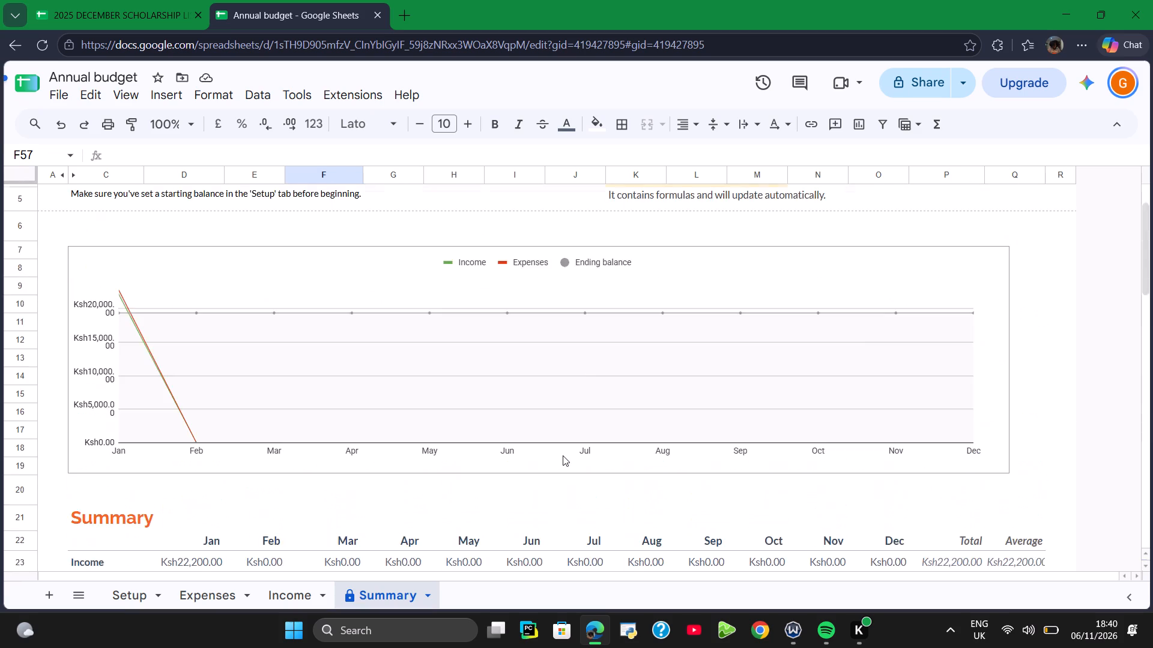
pyautogui.scroll(7, 563, 455)
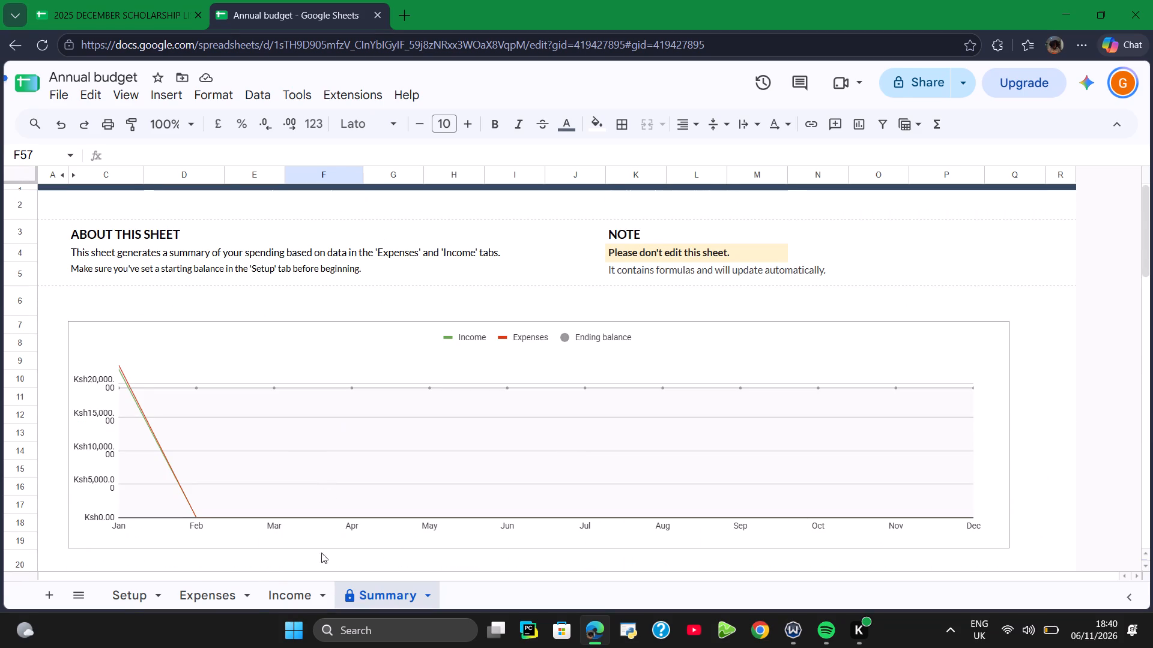
# Add an Airtime item under Entertainment on the Expenses sheet (row 24) with a January amount of 500.
pyautogui.click(202, 592)
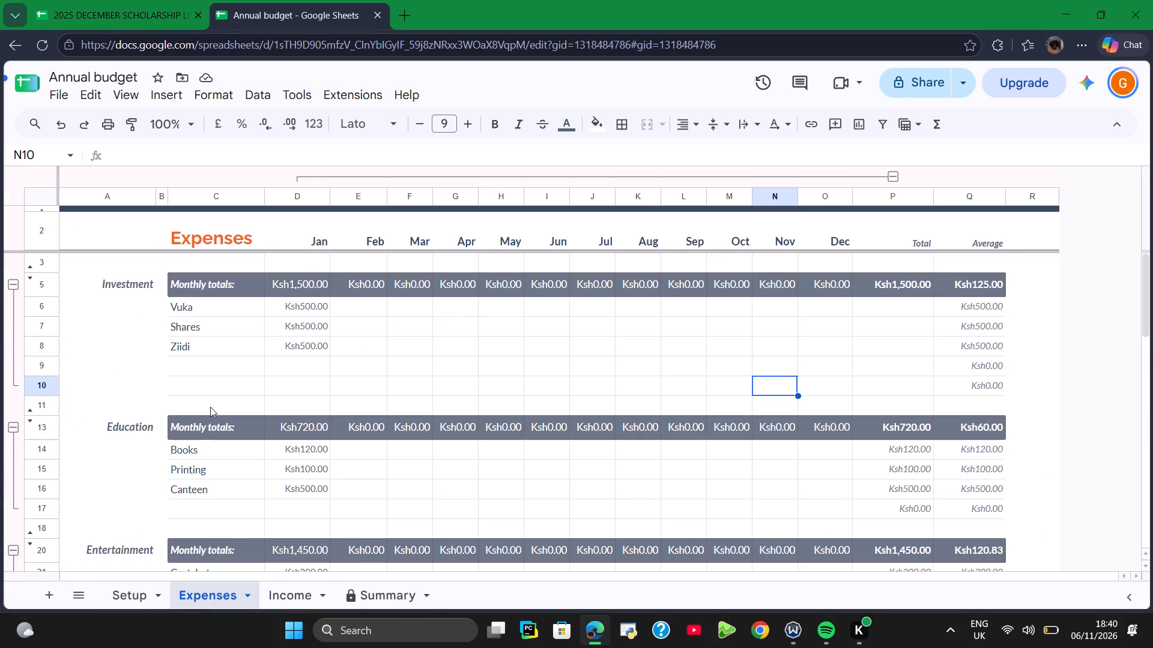
pyautogui.scroll(-3, 213, 407)
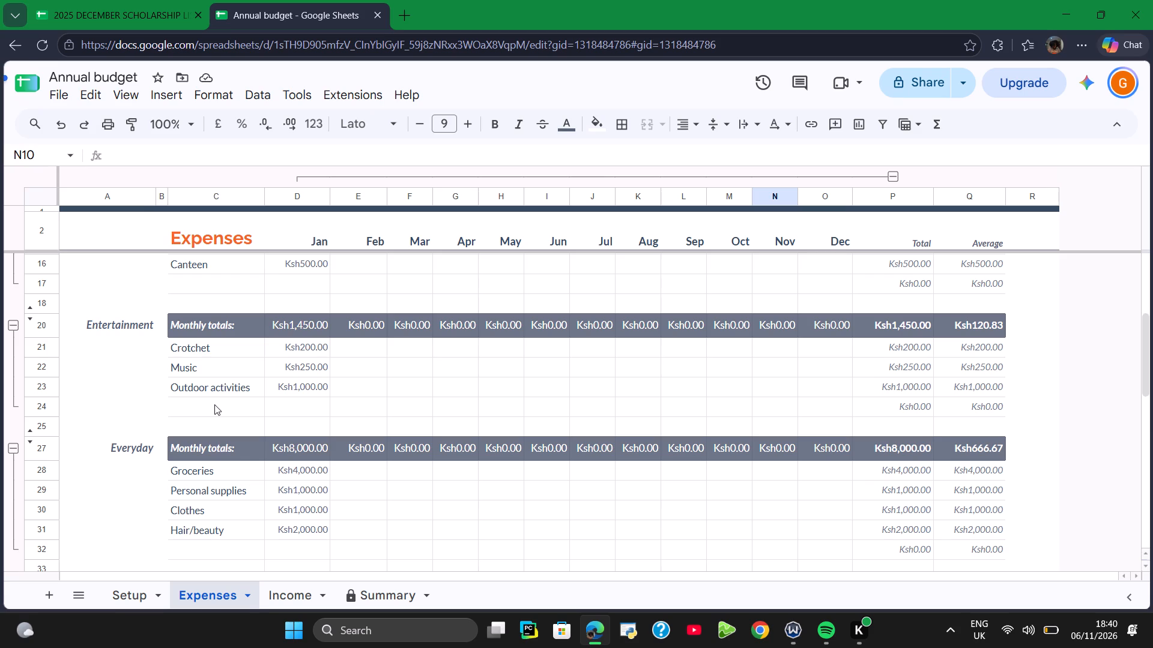
pyautogui.click(208, 406)
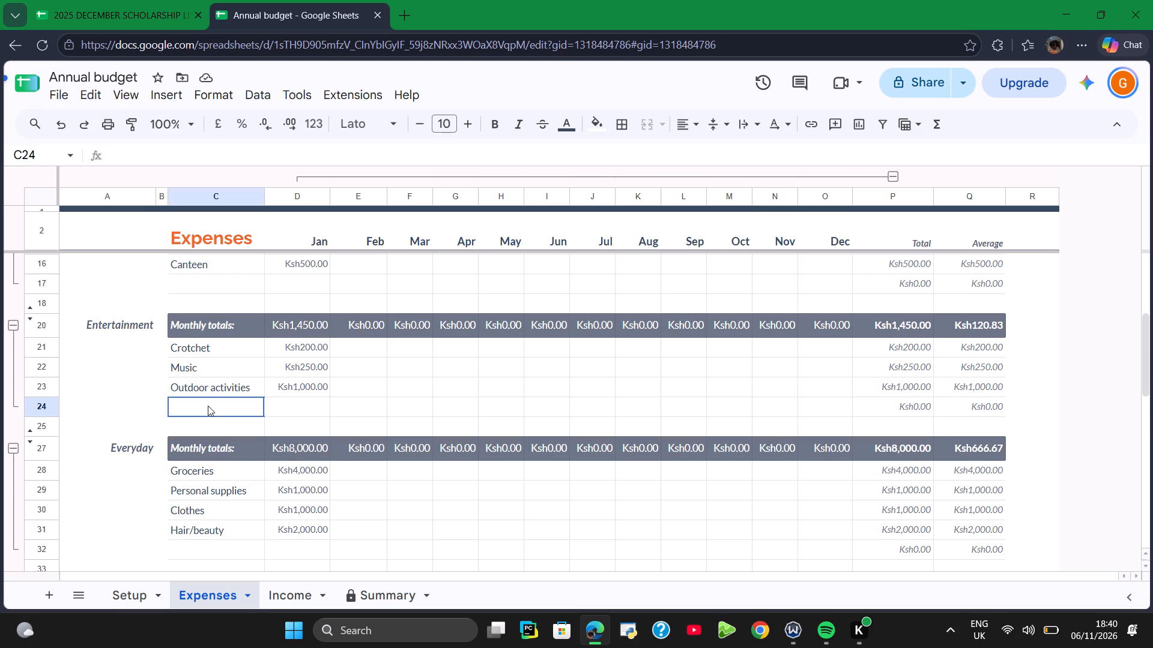
pyautogui.write('airt')
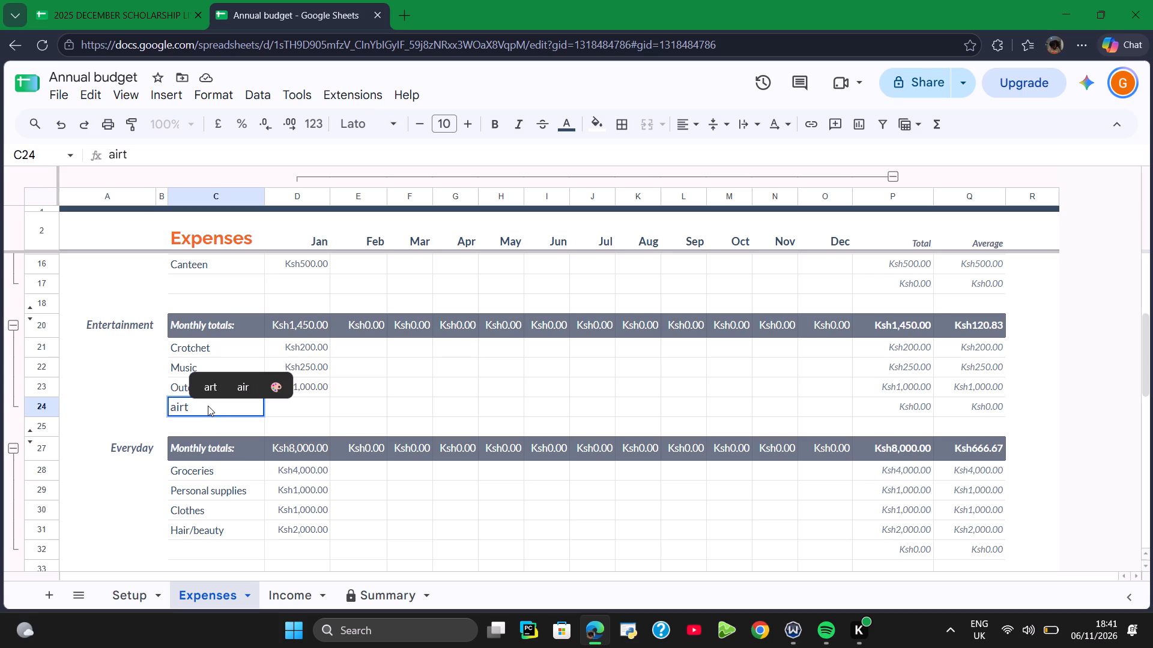
pyautogui.press('BackSpace')
pyautogui.press('BackSpace')
pyautogui.press('BackSpace')
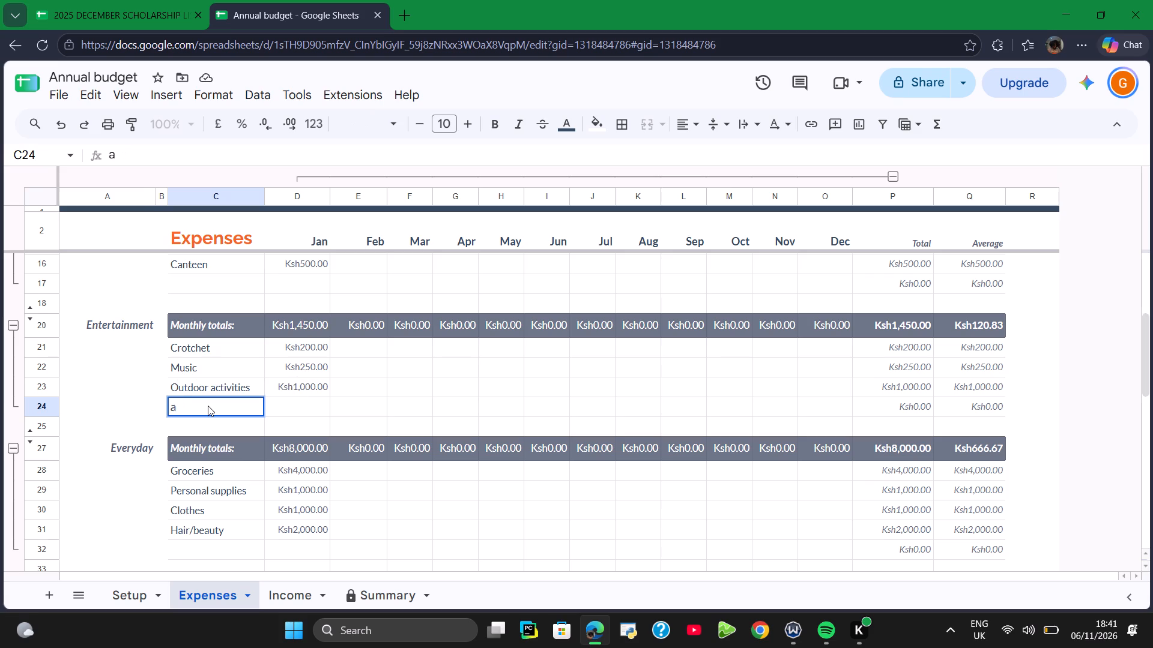
pyautogui.press('BackSpace')
pyautogui.press('a')
pyautogui.press('i')
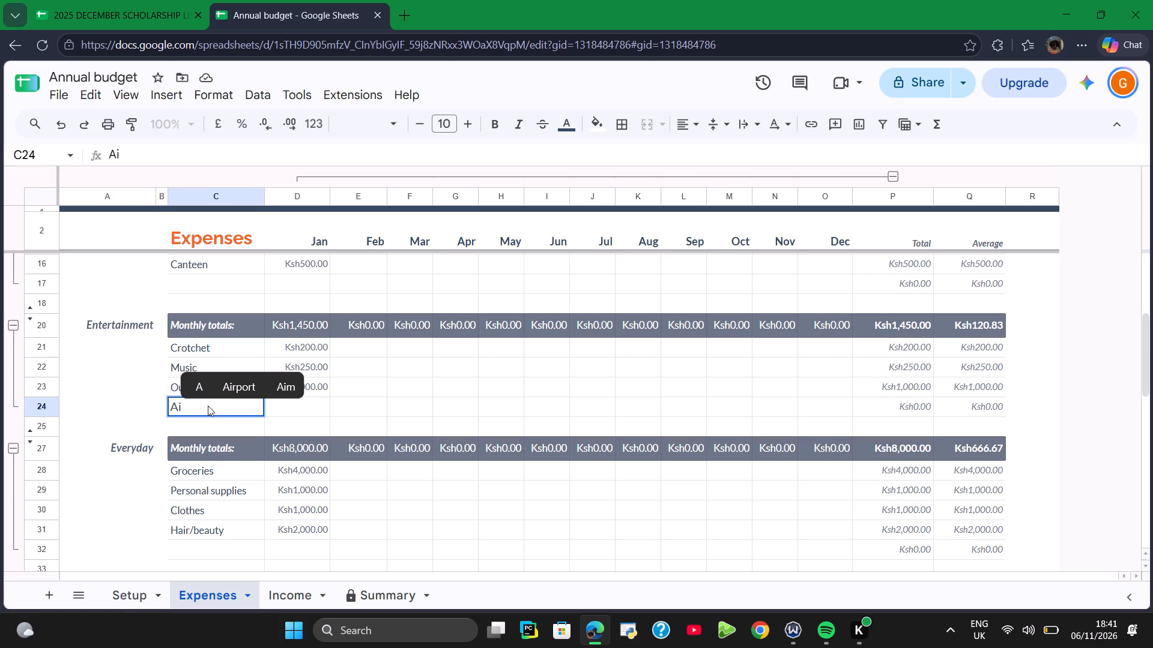
pyautogui.write('rtime')
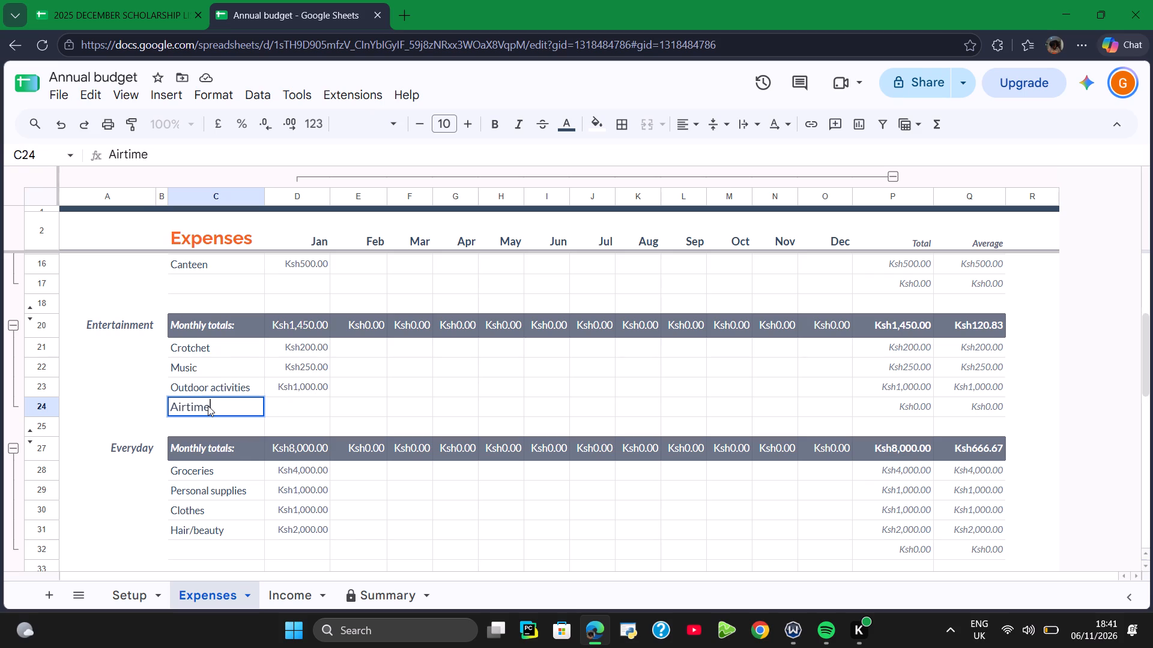
pyautogui.click(291, 403)
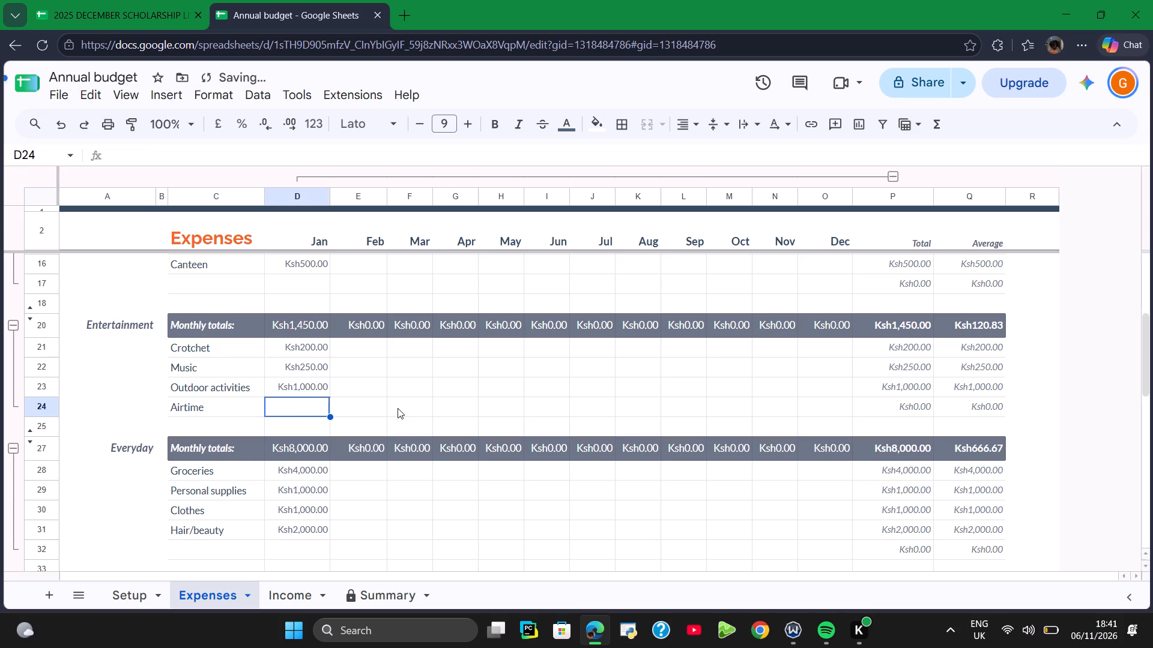
pyautogui.write('50')
pyautogui.press('0')
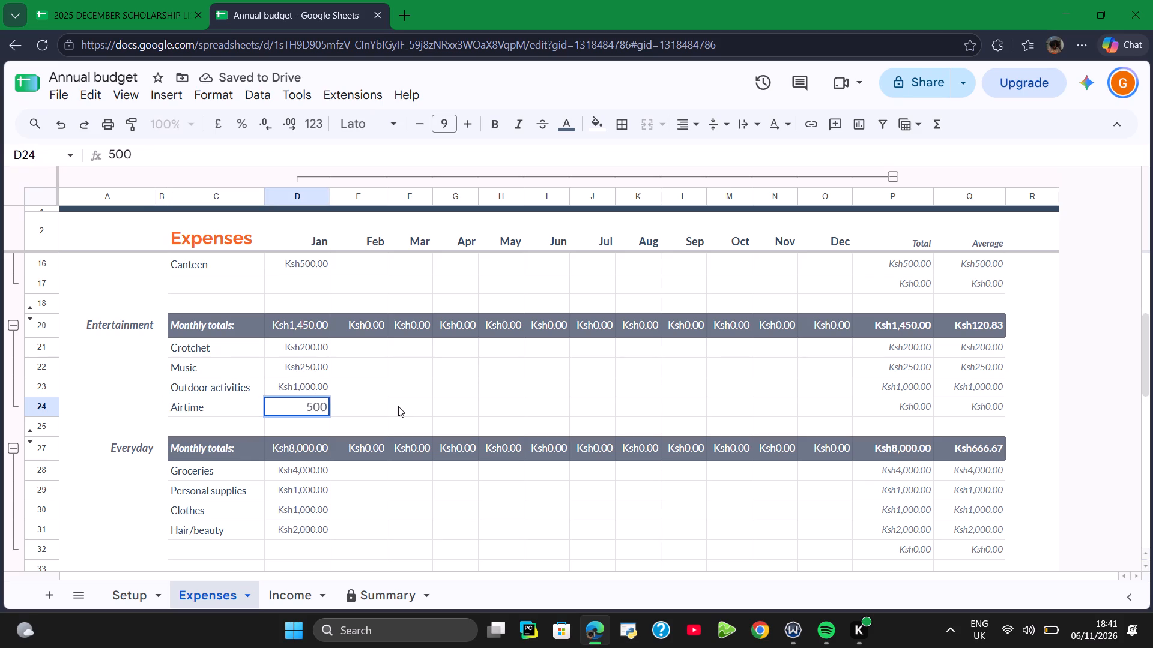
pyautogui.press('Return')
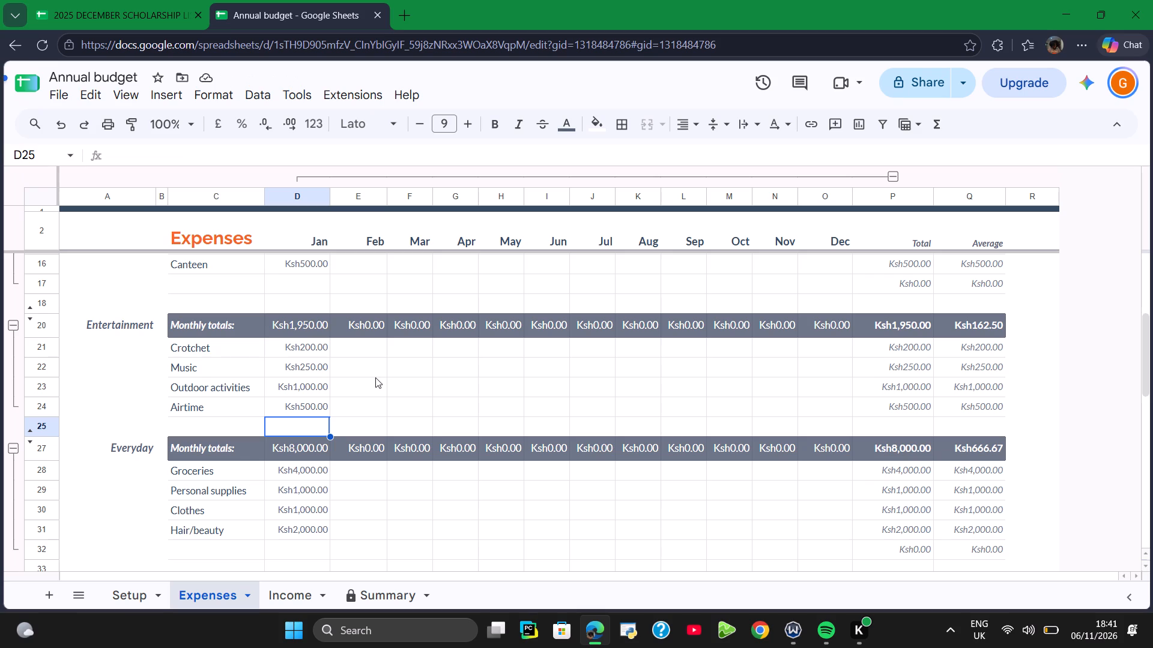
# Review the items and January amounts in all Expenses categories down to Savings.
pyautogui.scroll(-4, 405, 433)
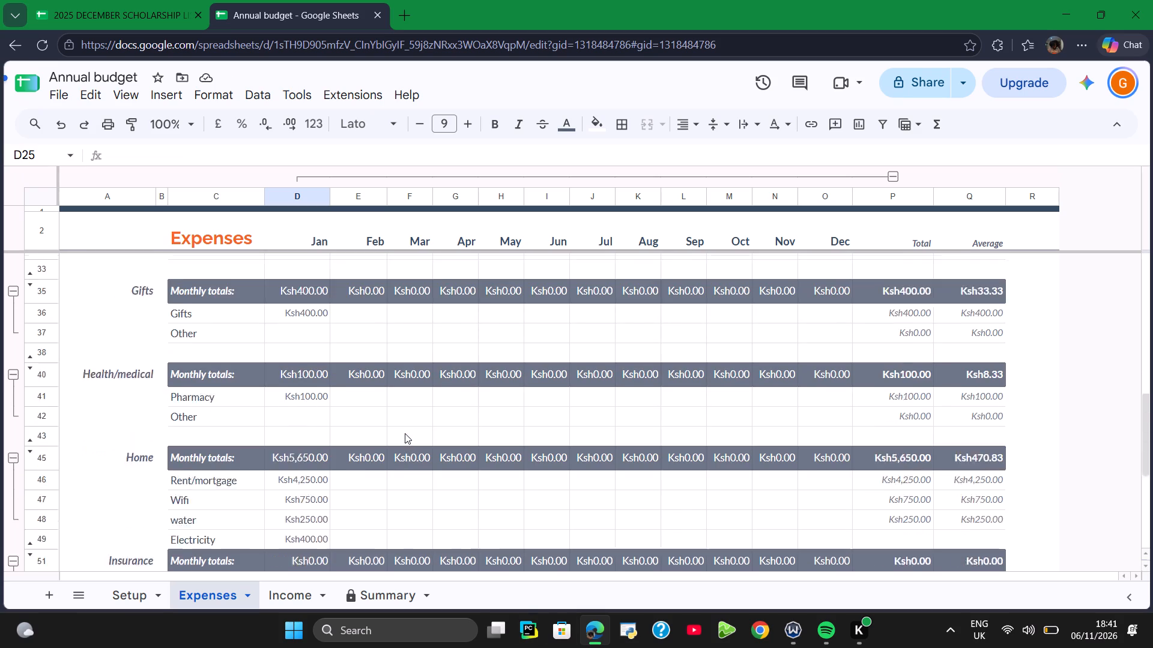
pyautogui.scroll(-6, 405, 433)
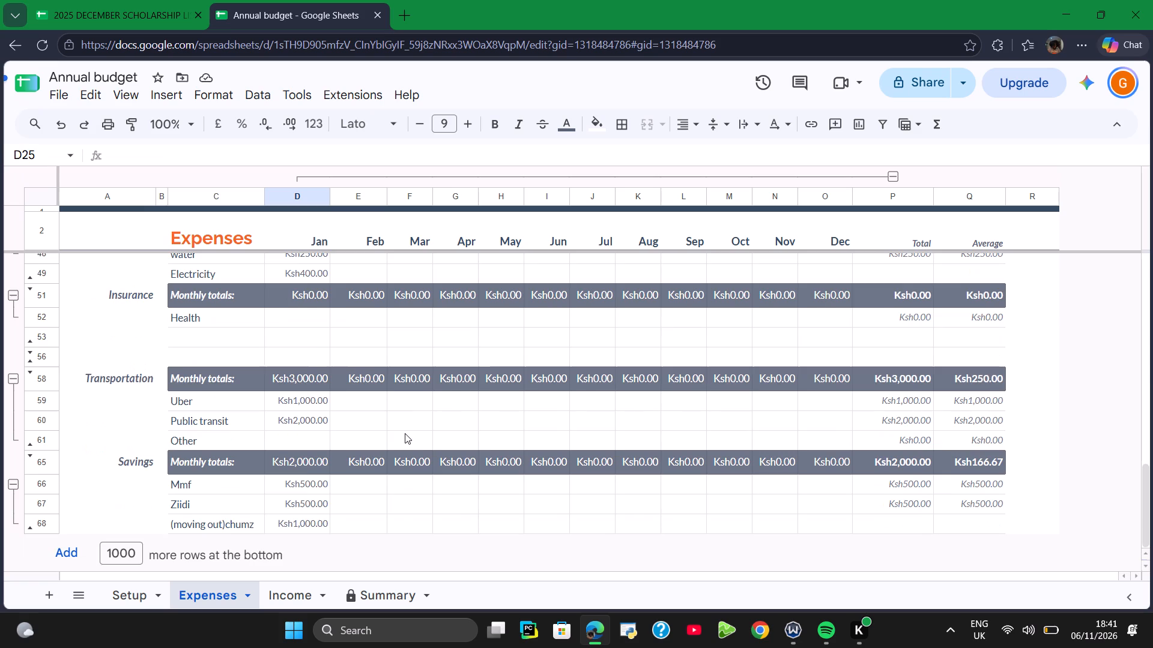
pyautogui.scroll(16, 405, 433)
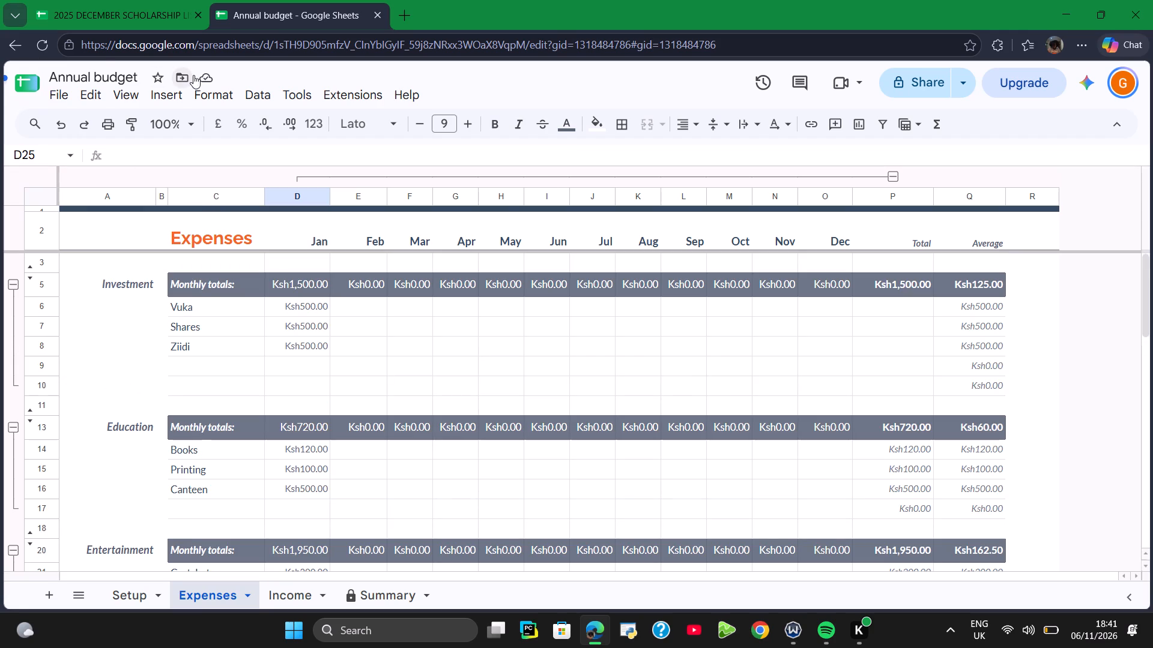
pyautogui.scroll(4, 409, 289)
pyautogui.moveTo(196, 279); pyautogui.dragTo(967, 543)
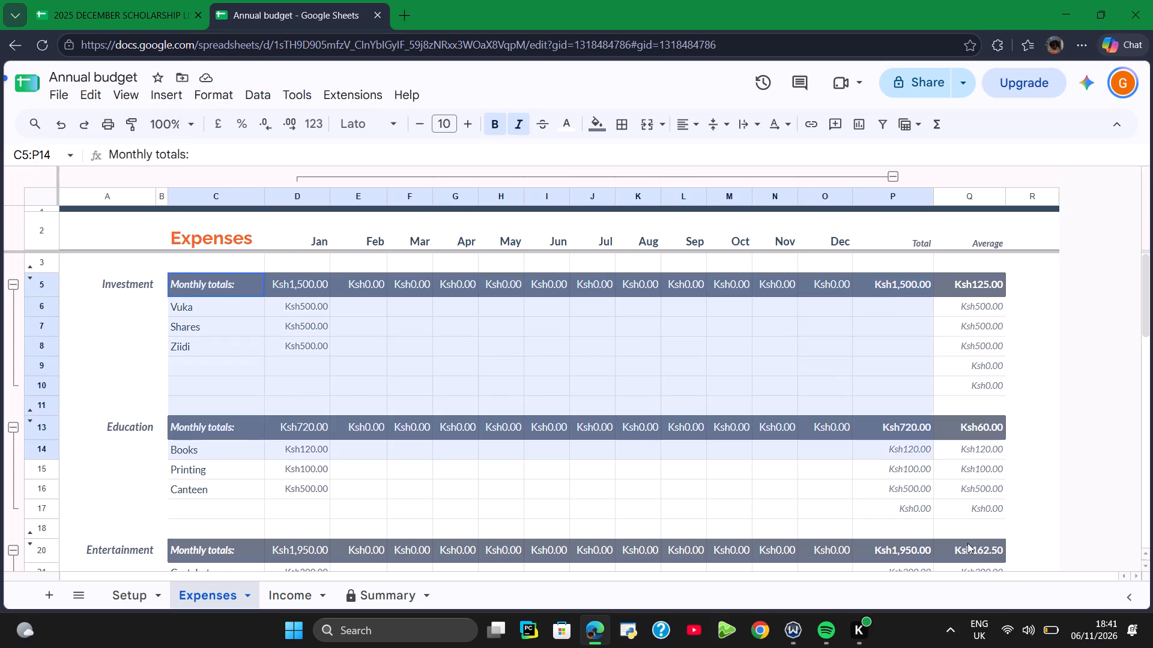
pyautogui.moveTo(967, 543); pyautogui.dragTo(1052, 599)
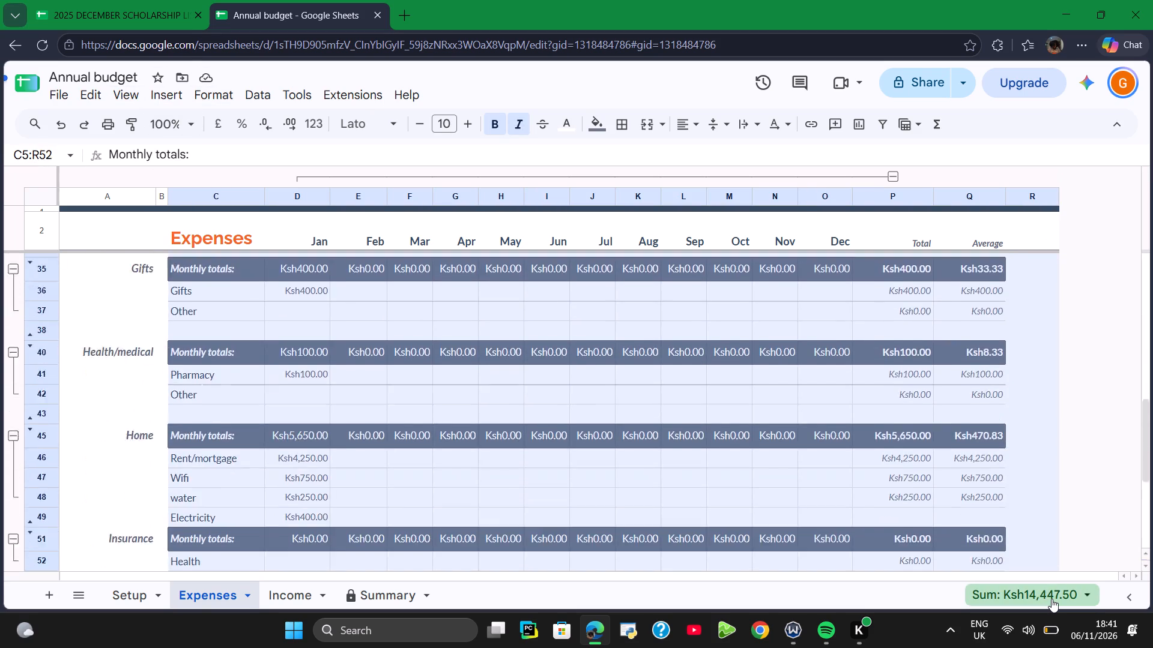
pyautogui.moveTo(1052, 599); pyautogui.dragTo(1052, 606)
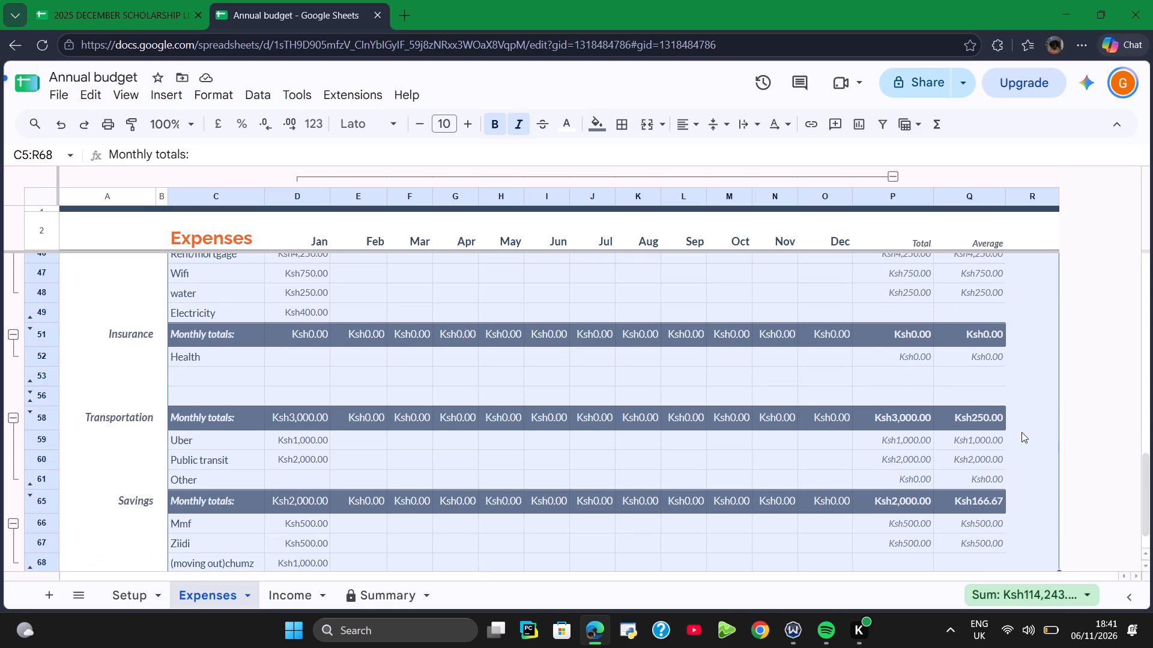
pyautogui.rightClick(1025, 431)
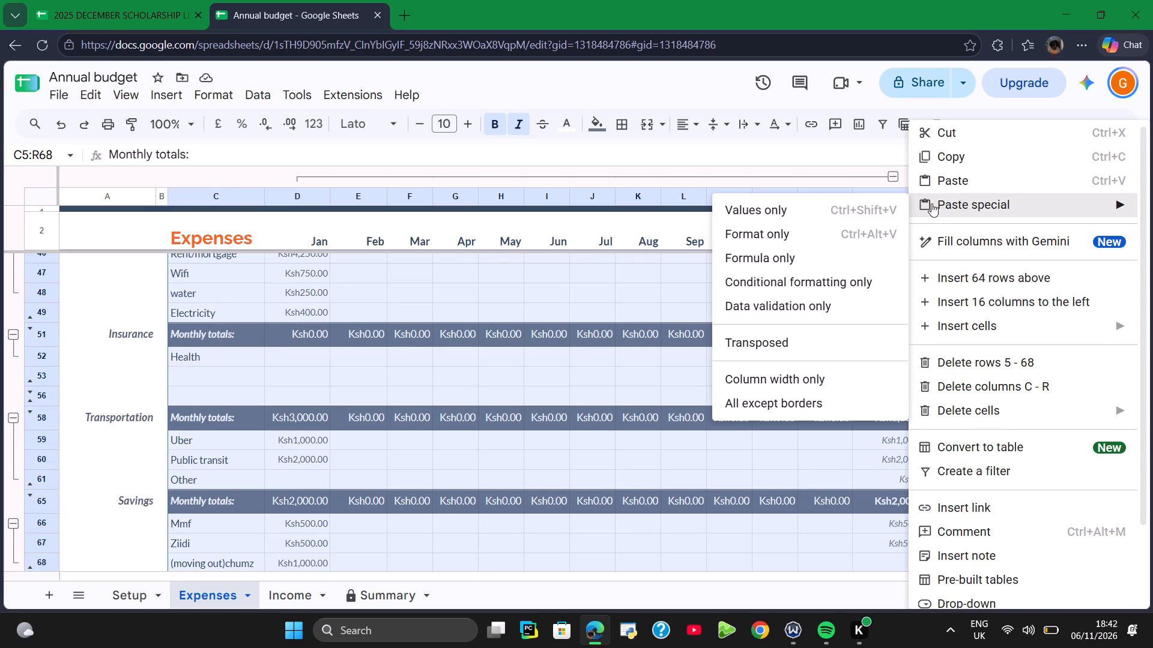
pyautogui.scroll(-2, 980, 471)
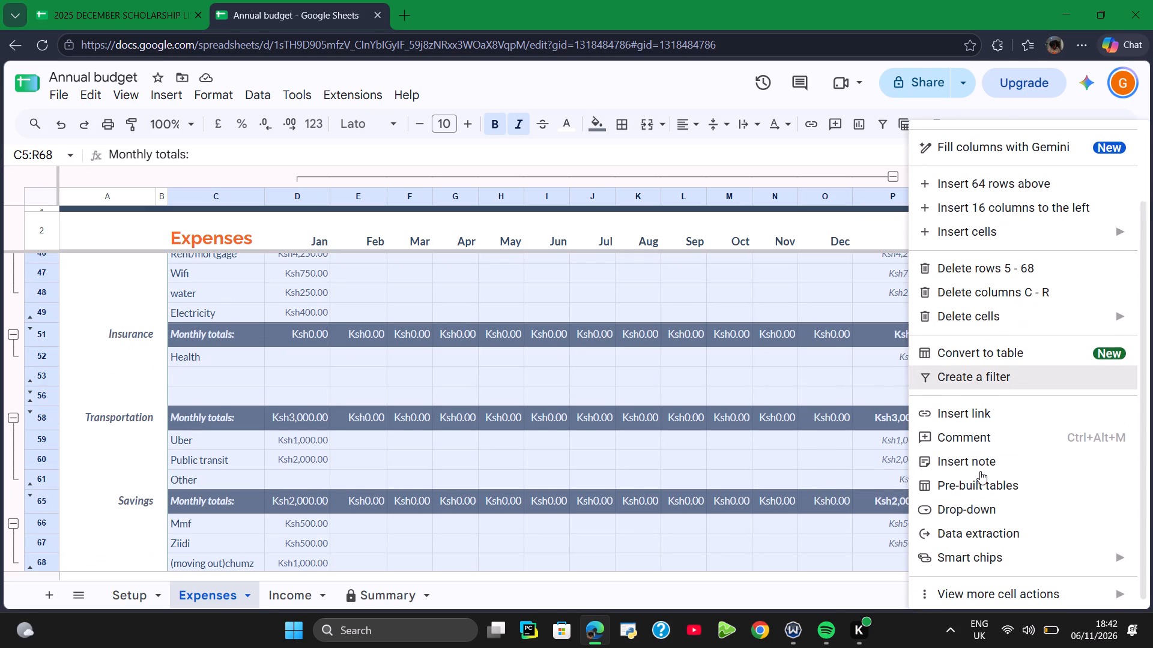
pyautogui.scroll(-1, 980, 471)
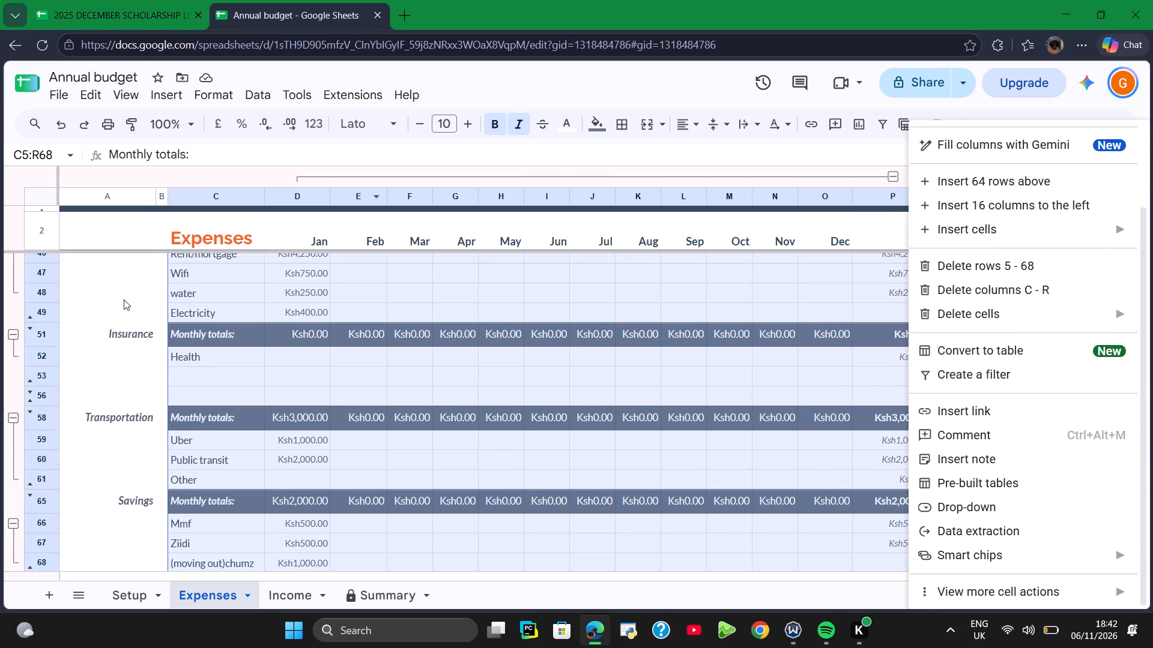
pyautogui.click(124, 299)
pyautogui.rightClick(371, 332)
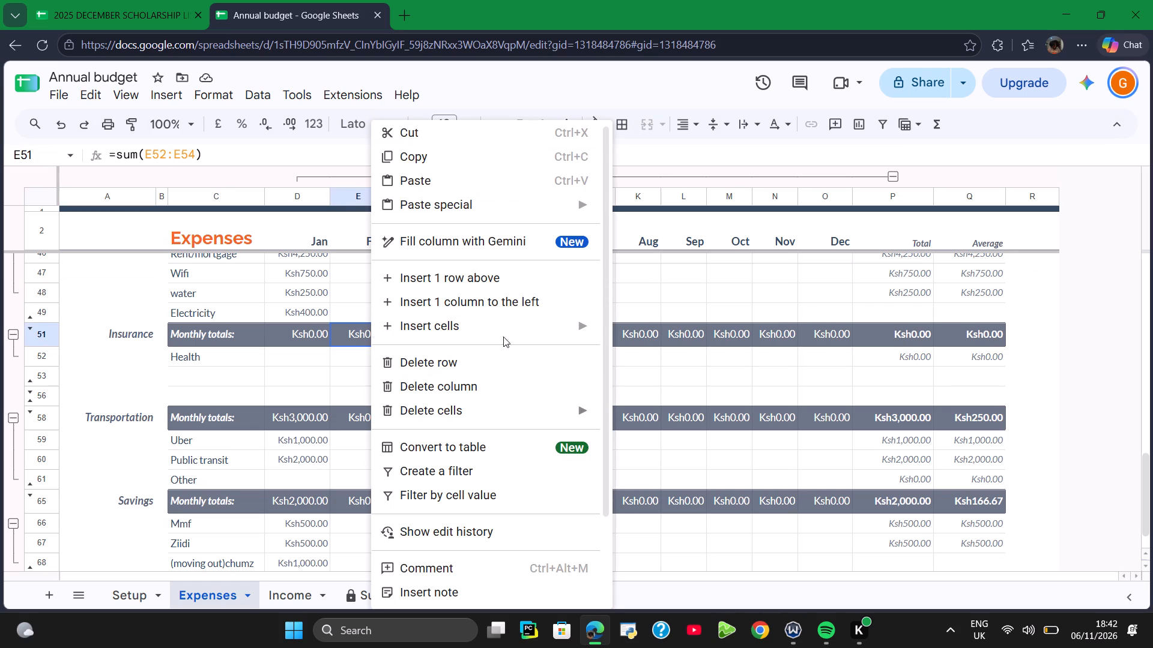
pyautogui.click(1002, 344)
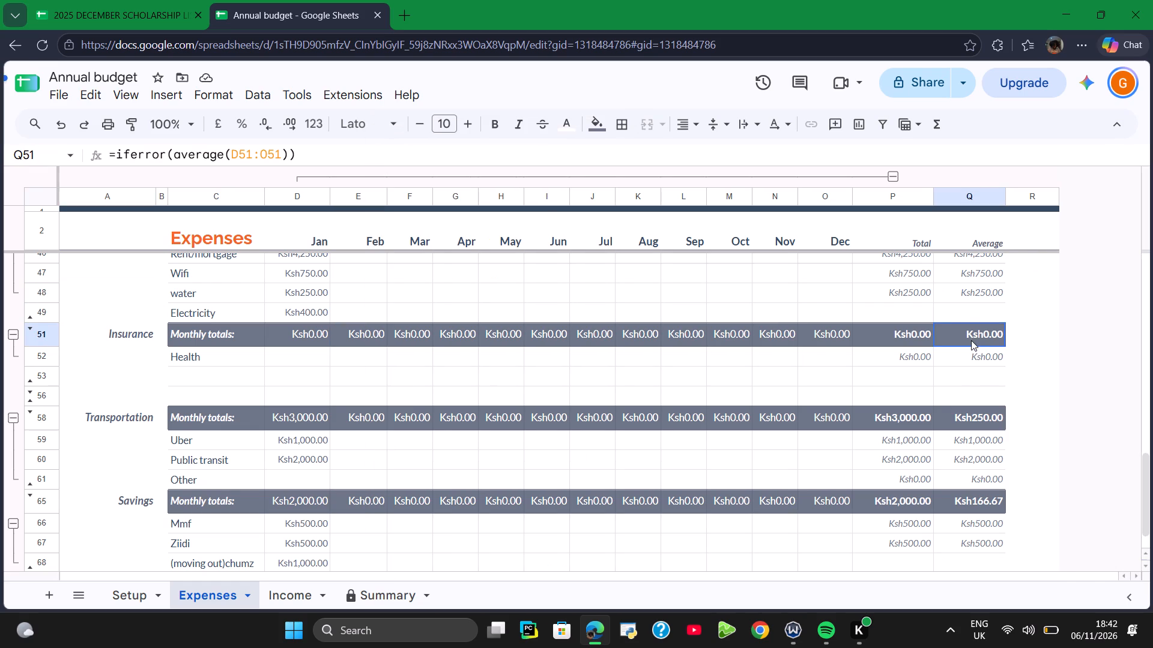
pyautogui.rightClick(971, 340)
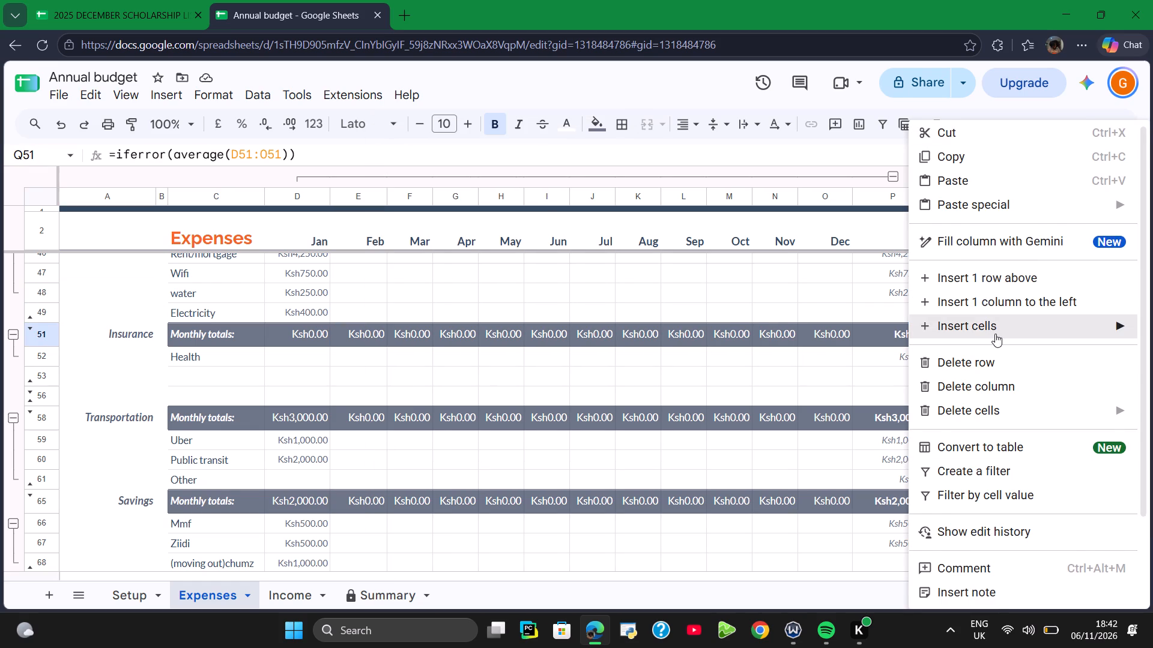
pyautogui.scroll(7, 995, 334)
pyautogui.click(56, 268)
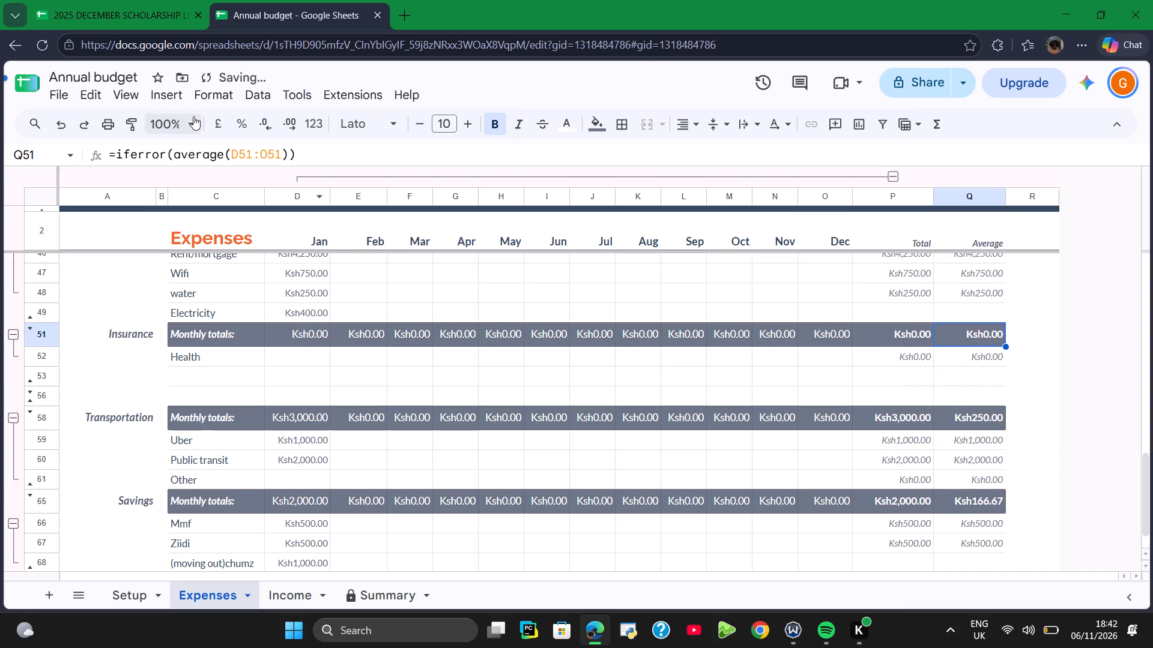
# Browse the spreadsheet themes, try the Earthy theme, and replace it with the Ocean theme.
pyautogui.click(214, 96)
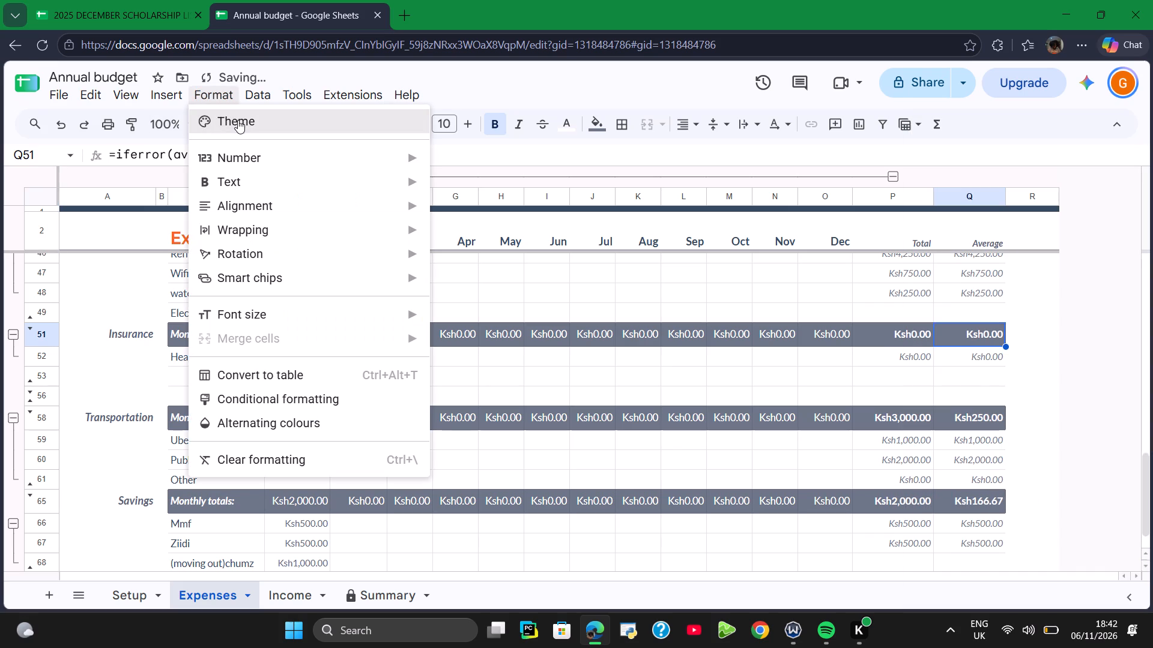
pyautogui.click(238, 120)
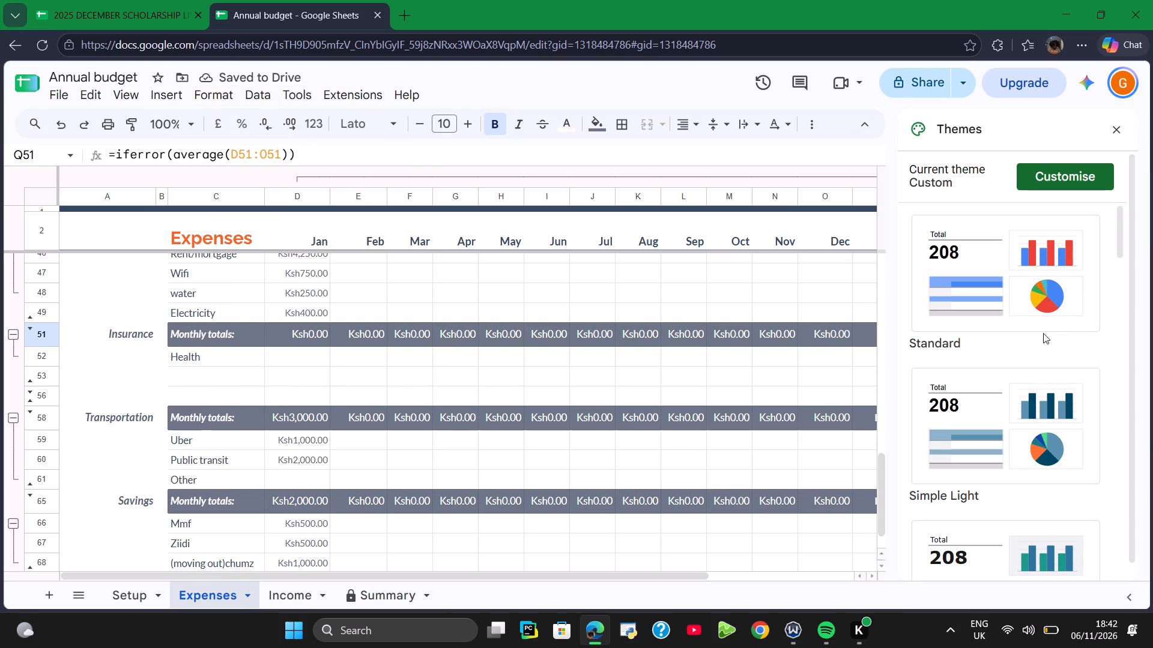
pyautogui.scroll(-1, 1034, 479)
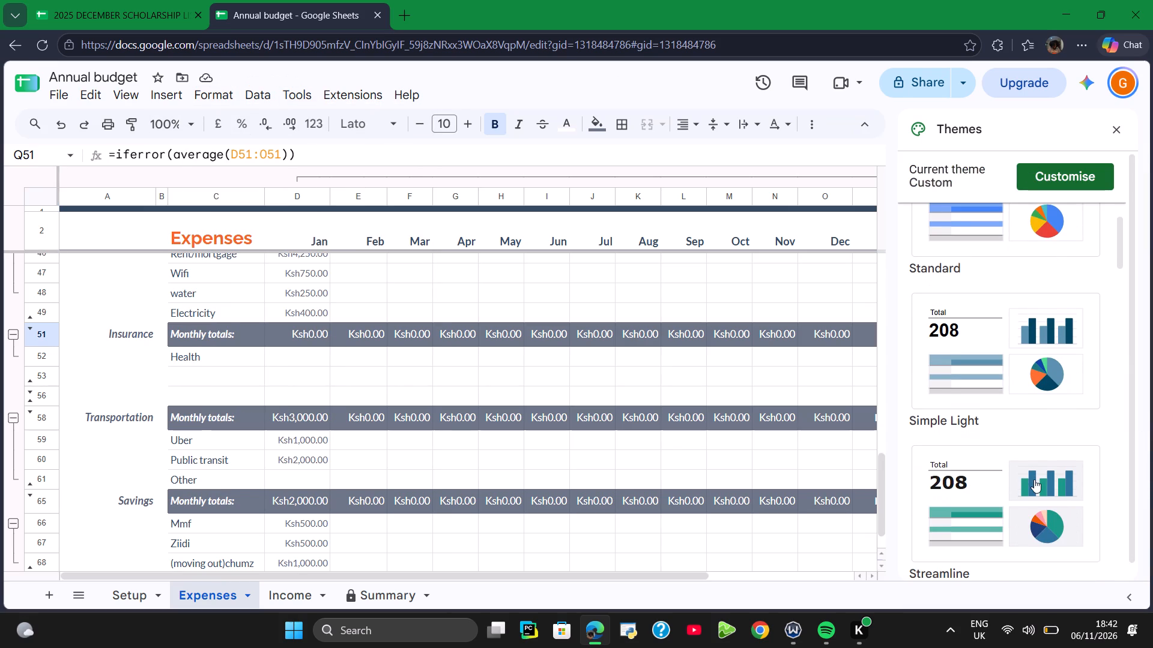
pyautogui.scroll(-5, 1034, 479)
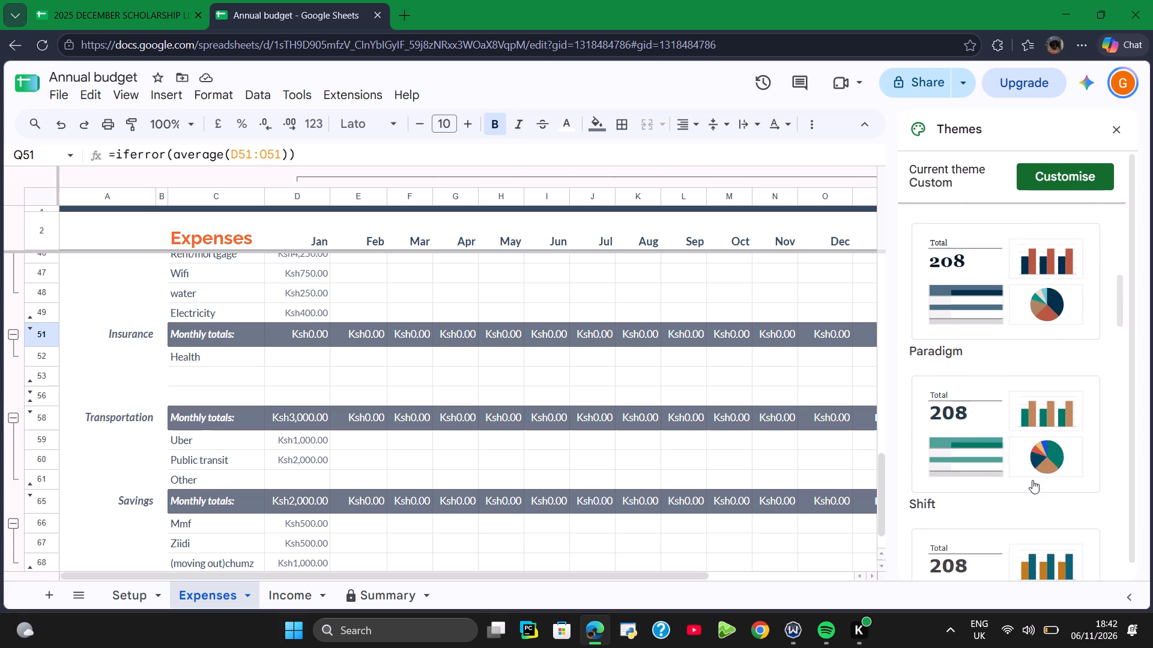
pyautogui.scroll(-6, 1032, 480)
pyautogui.scroll(1, 1033, 478)
pyautogui.click(1052, 391)
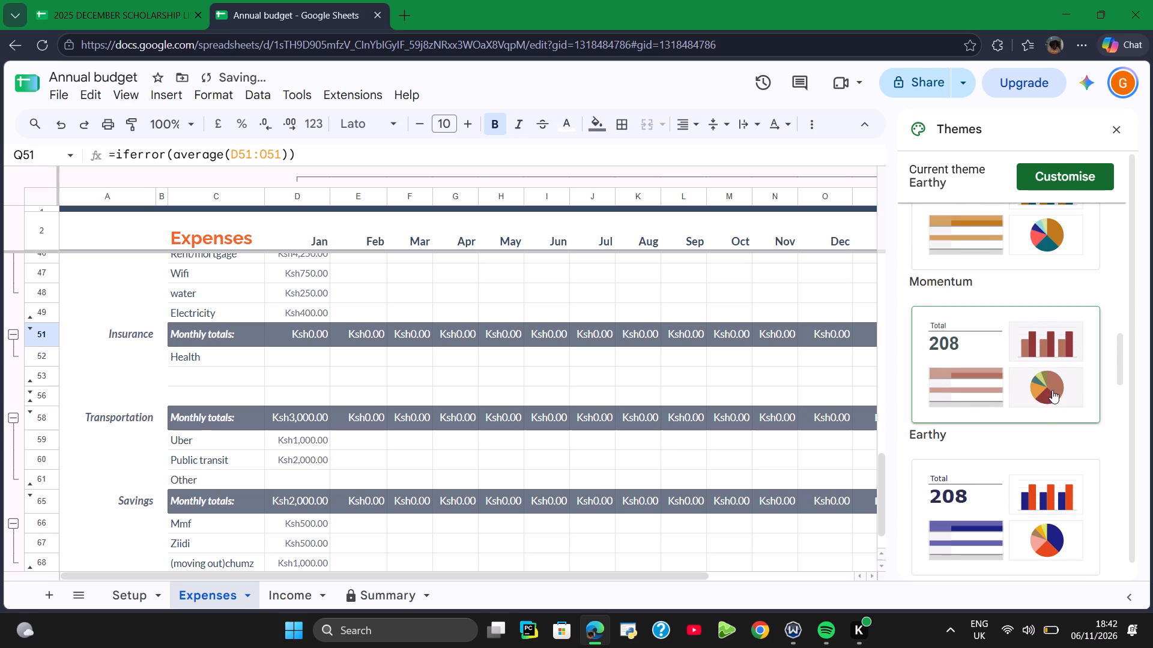
pyautogui.scroll(-4, 1038, 424)
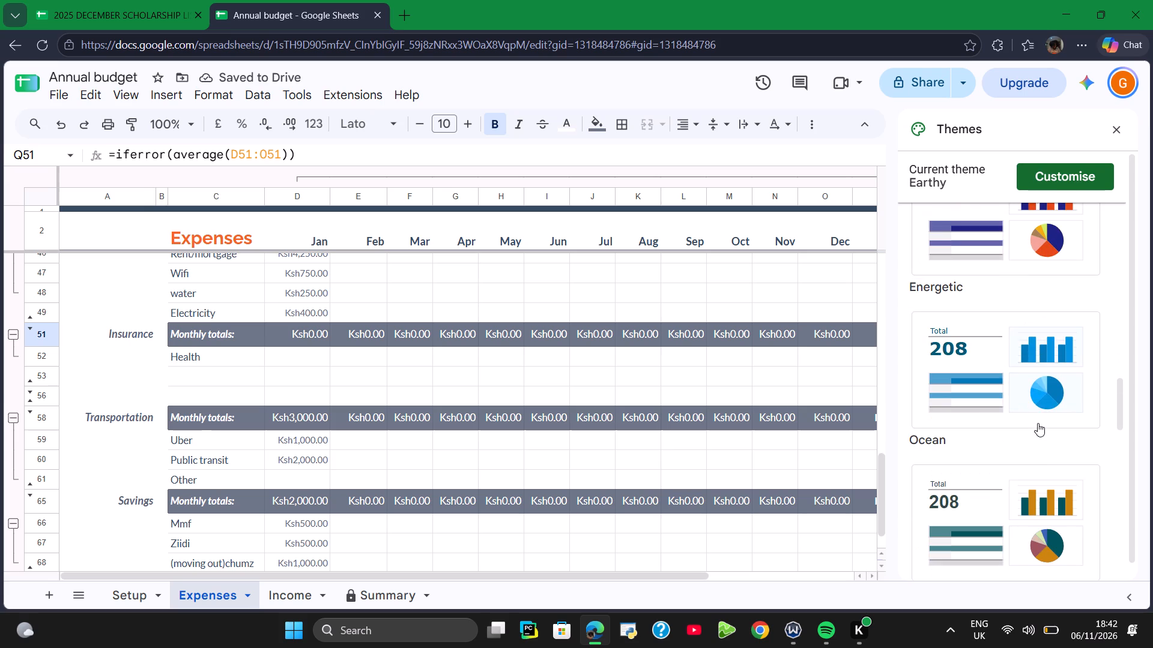
pyautogui.click(1044, 388)
# Look through the remaining spreadsheet themes down to Coral and go back to select Ocean again.
pyautogui.scroll(-5, 1044, 388)
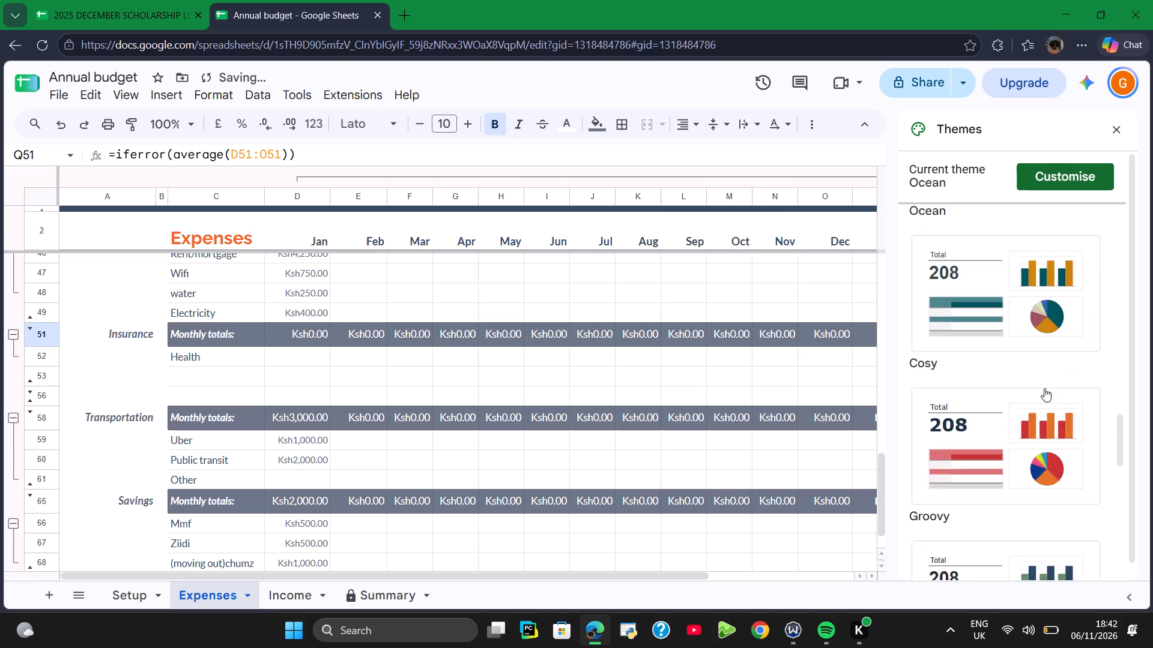
pyautogui.scroll(-5, 1044, 388)
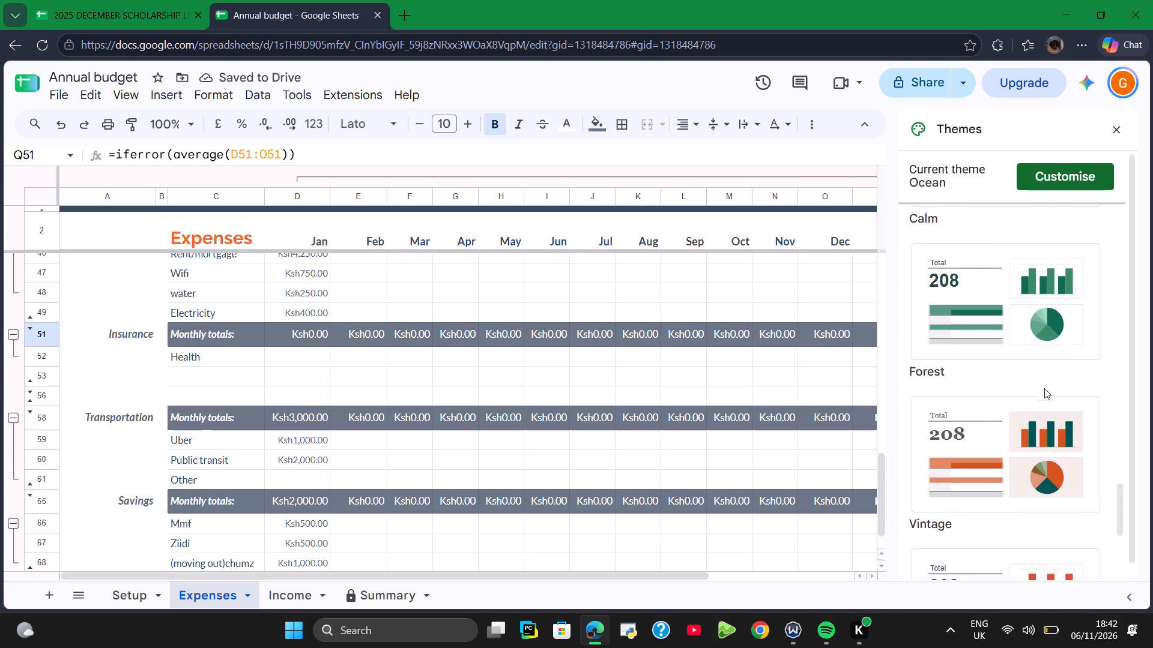
pyautogui.scroll(-6, 1044, 388)
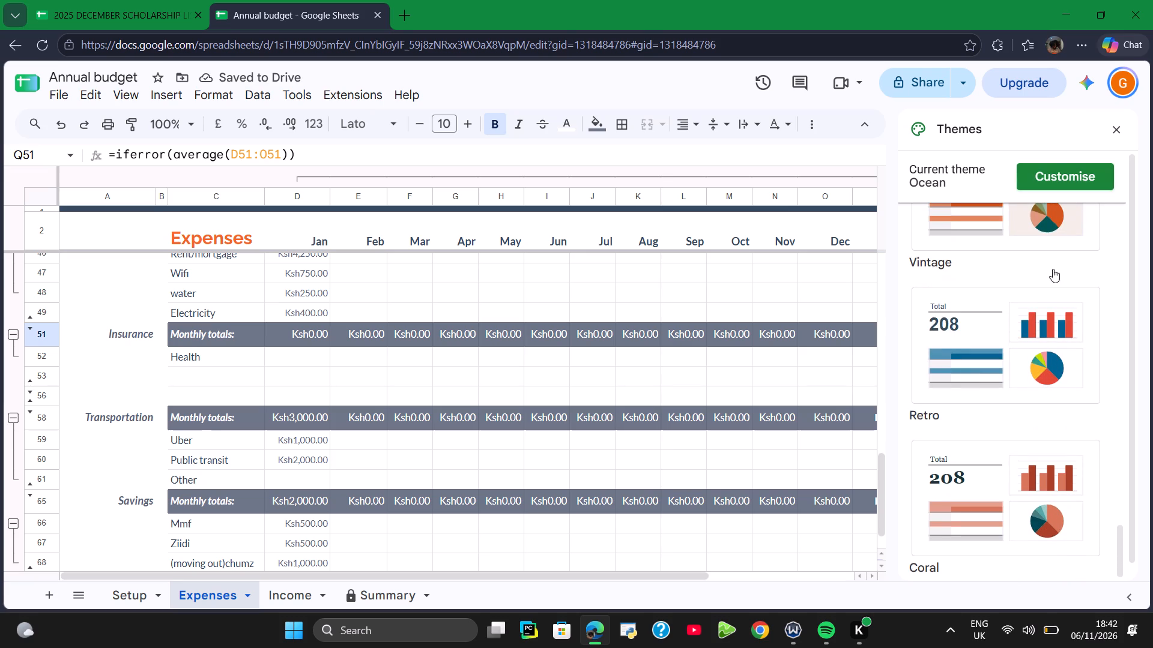
pyautogui.scroll(13, 1046, 338)
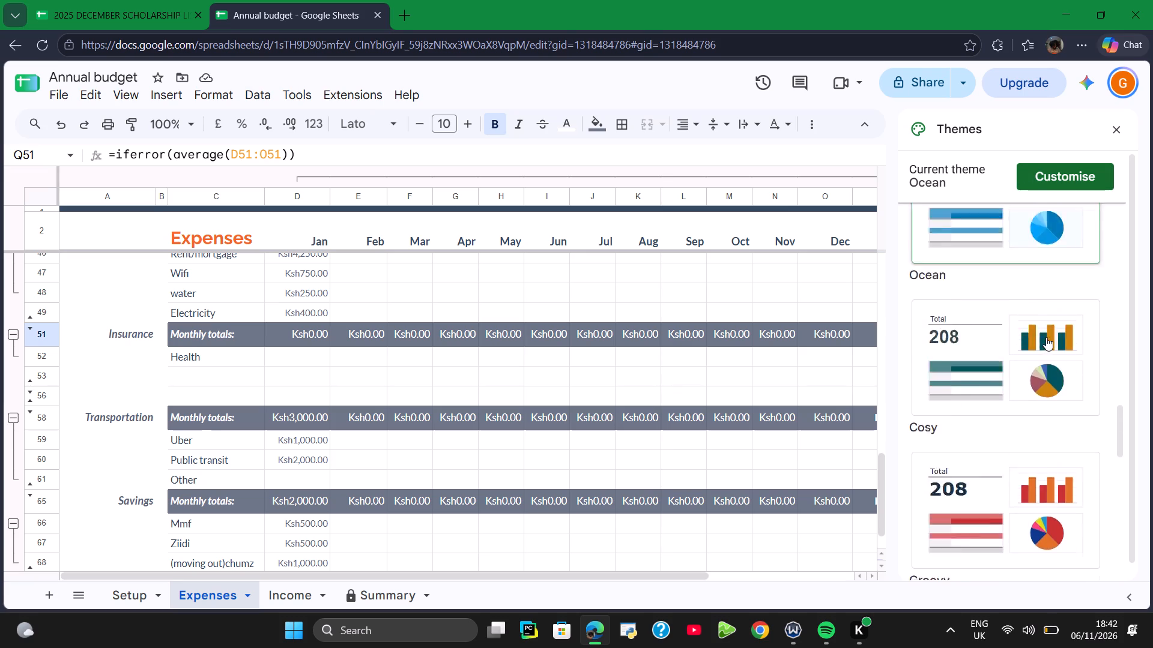
pyautogui.click(1047, 380)
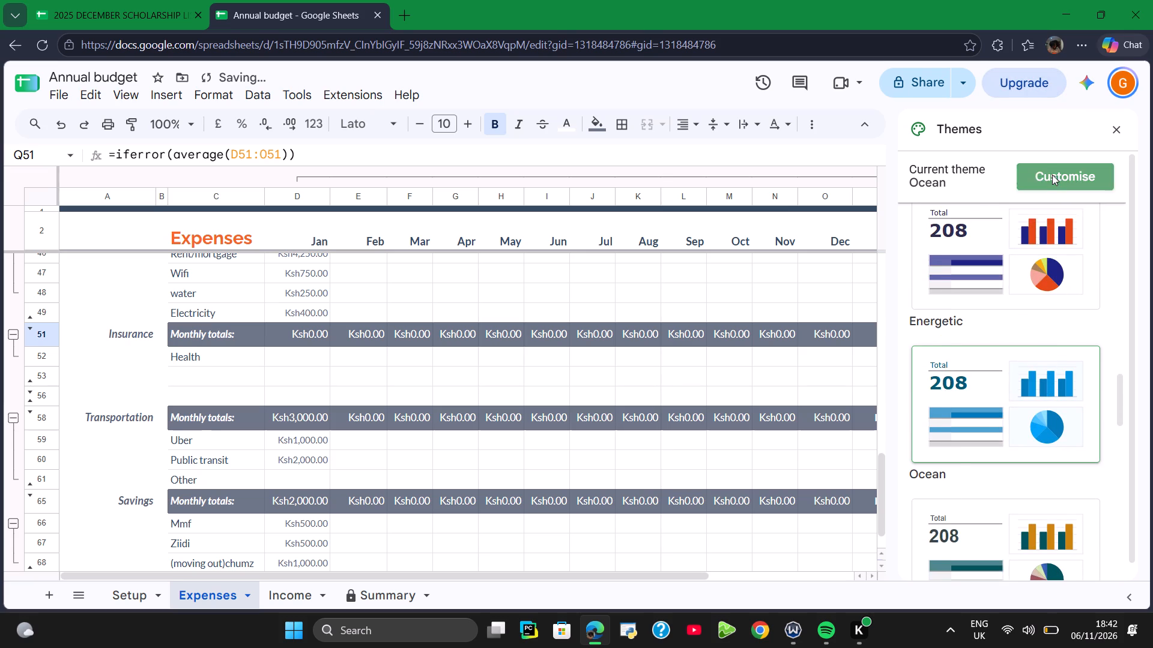
# Customise the Ocean theme's chart background, trying black first and settling on white.
pyautogui.click(1052, 175)
pyautogui.scroll(-2, 1034, 392)
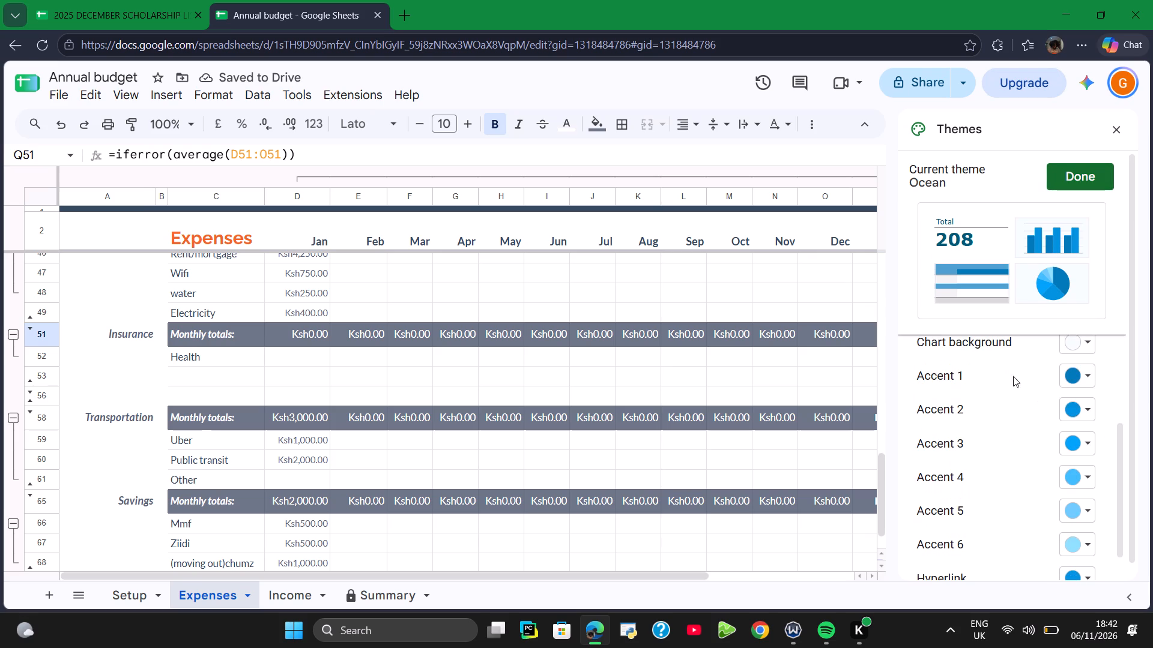
pyautogui.scroll(-1, 1053, 396)
pyautogui.scroll(3, 1052, 395)
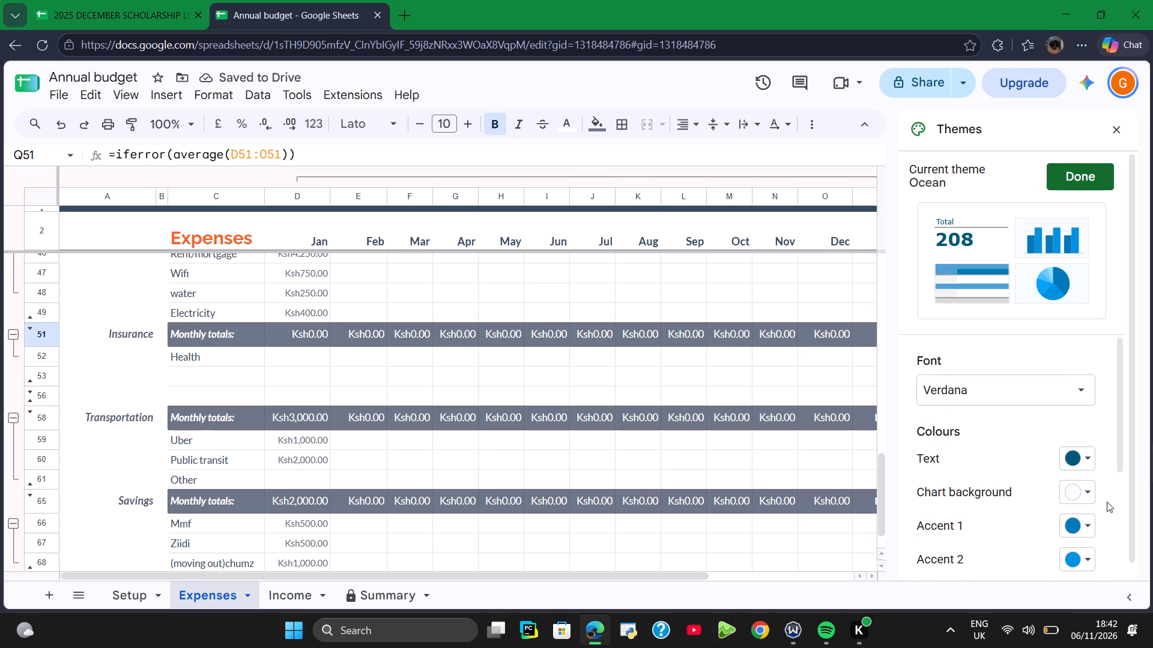
pyautogui.click(1086, 493)
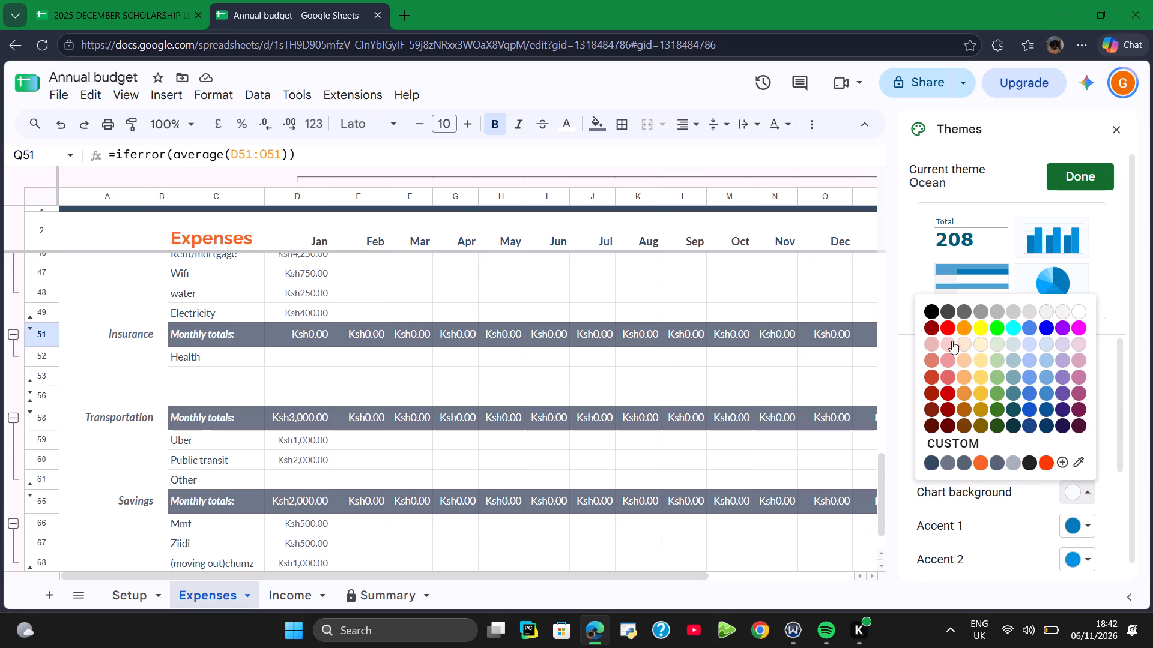
pyautogui.click(931, 316)
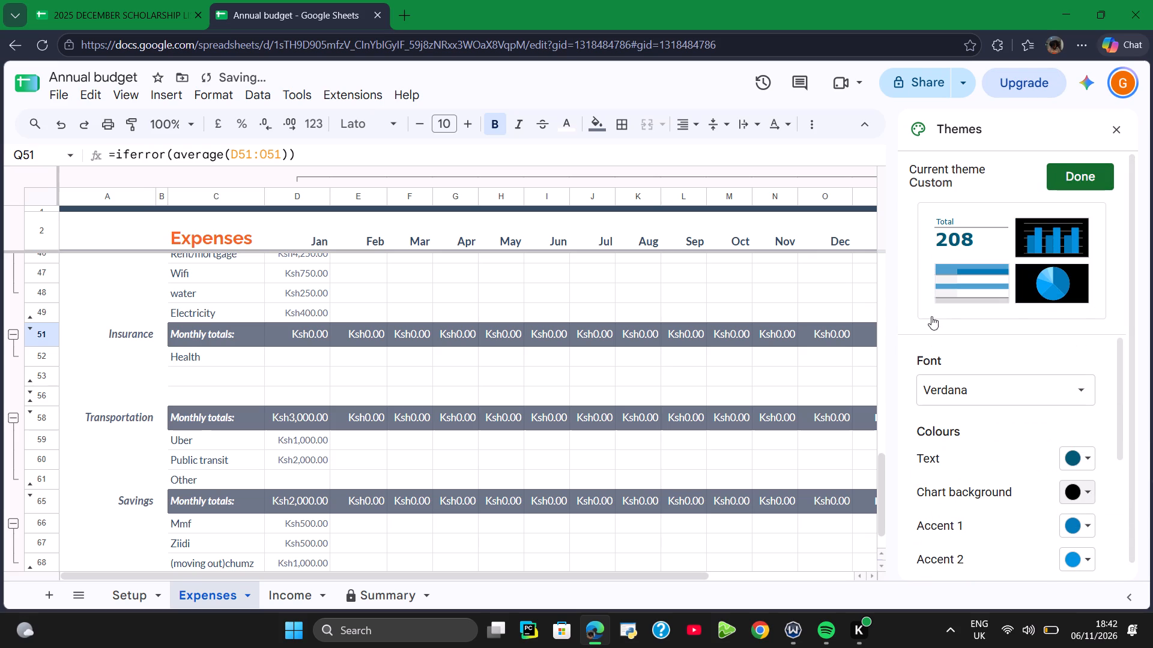
pyautogui.click(1088, 487)
pyautogui.click(1076, 313)
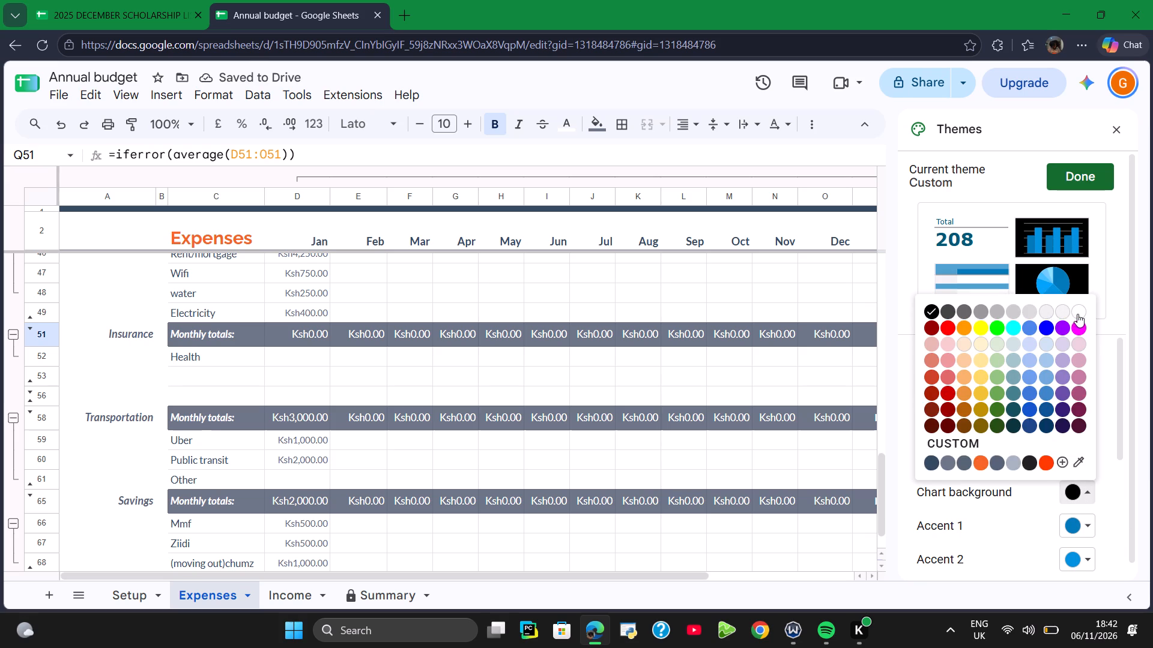
# Set the custom theme's Accent 4 colour to light grey.
pyautogui.scroll(-1, 1050, 506)
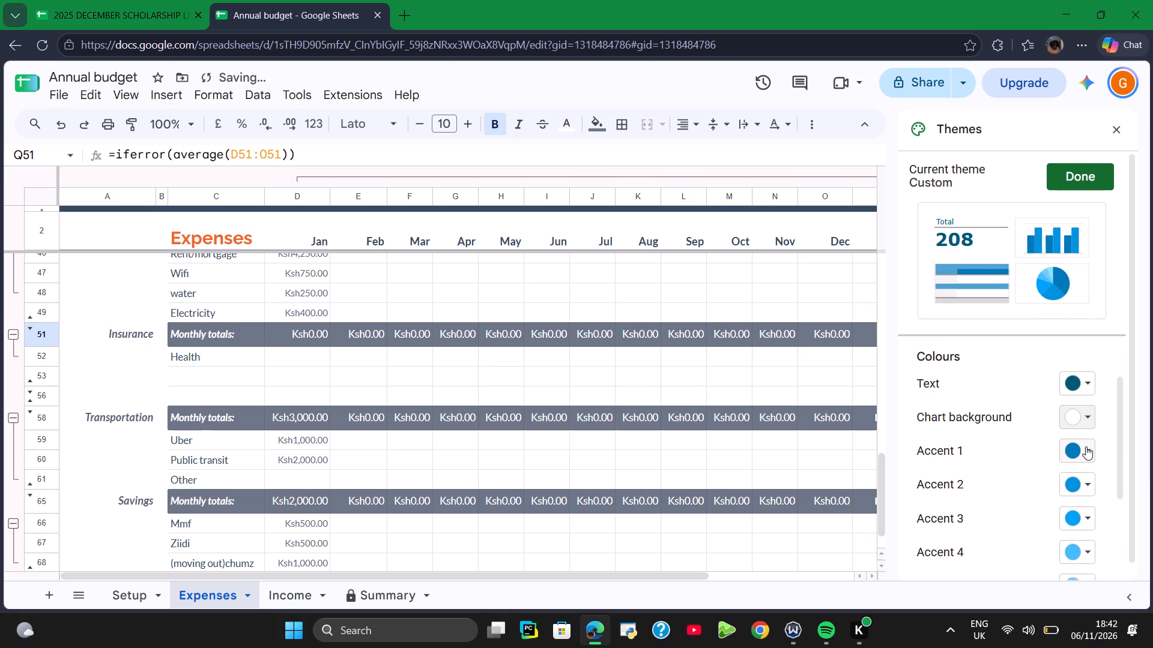
pyautogui.scroll(-1, 1079, 500)
pyautogui.click(1091, 478)
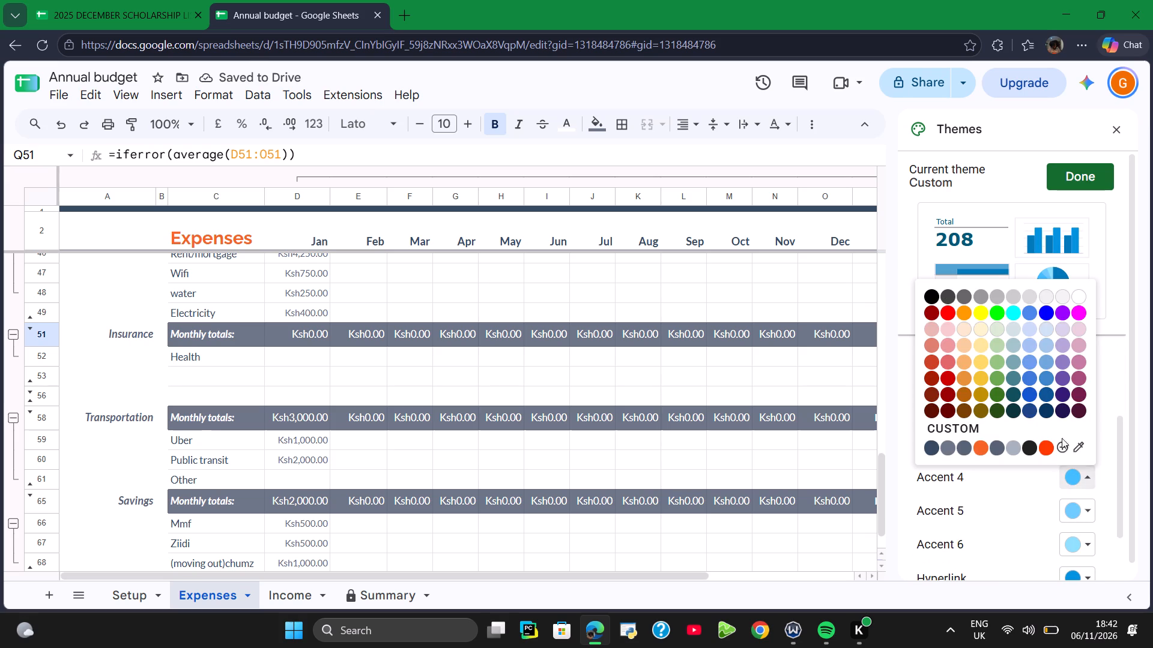
pyautogui.click(1030, 296)
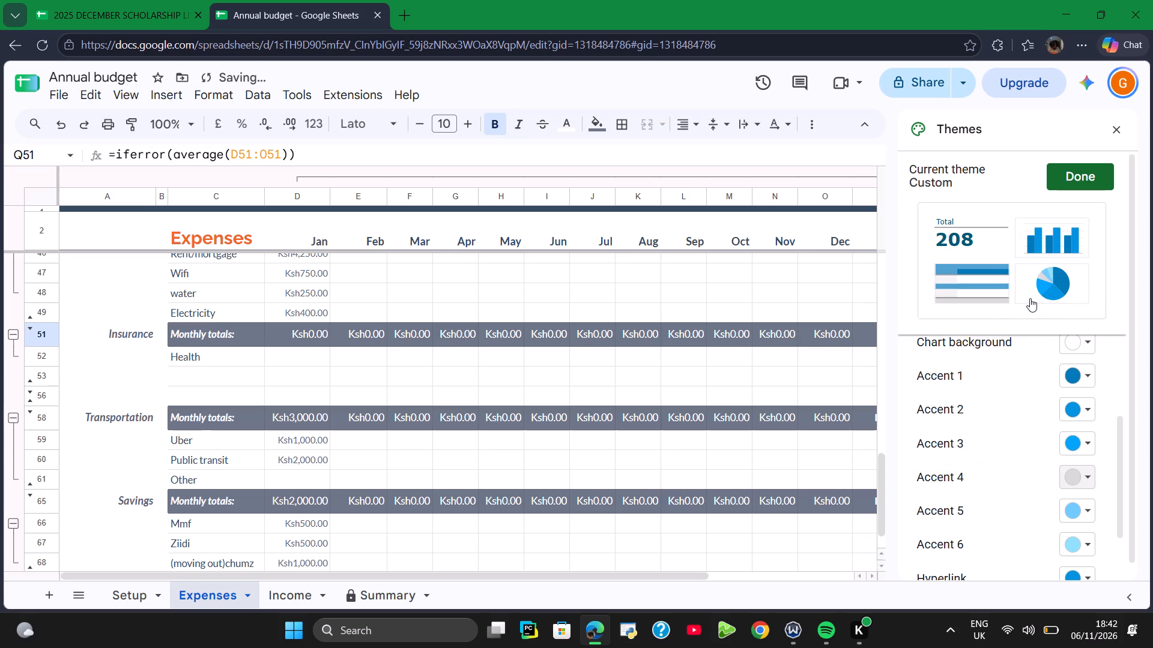
# Set the custom theme's Accent 6 colour to black and finish customising the theme.
pyautogui.scroll(-2, 1100, 424)
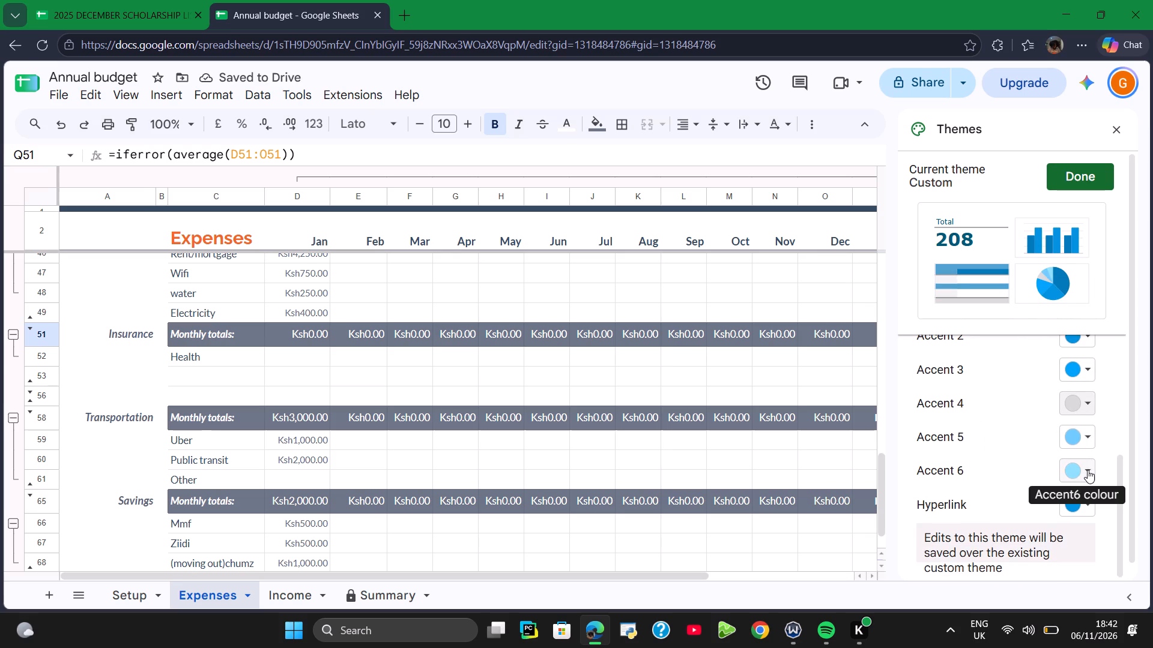
pyautogui.click(1088, 470)
pyautogui.click(930, 290)
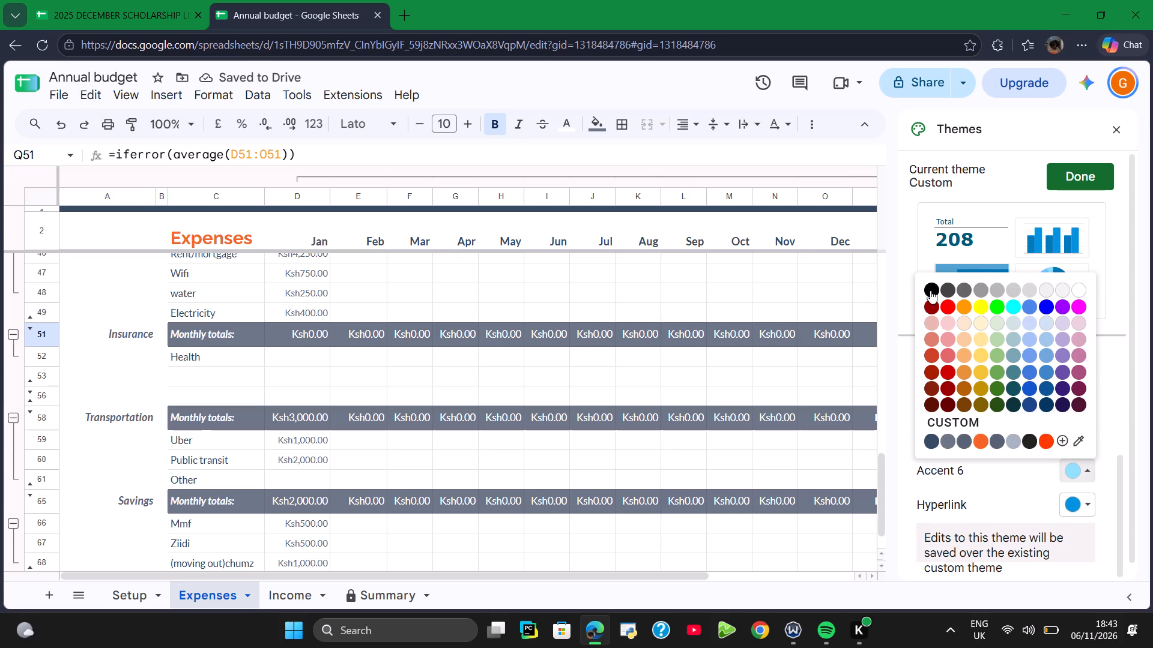
pyautogui.click(1068, 178)
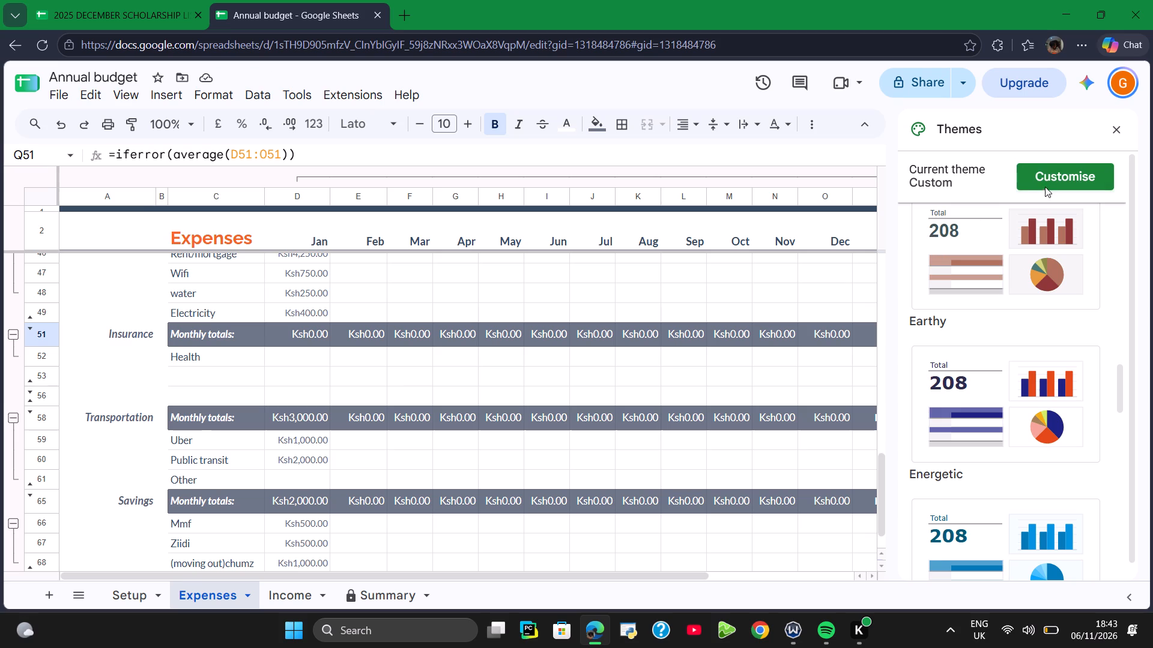
pyautogui.click(1107, 130)
# Check the Expenses sheet and the Summary sheet's chart with the customised theme applied.
pyautogui.scroll(16, 719, 385)
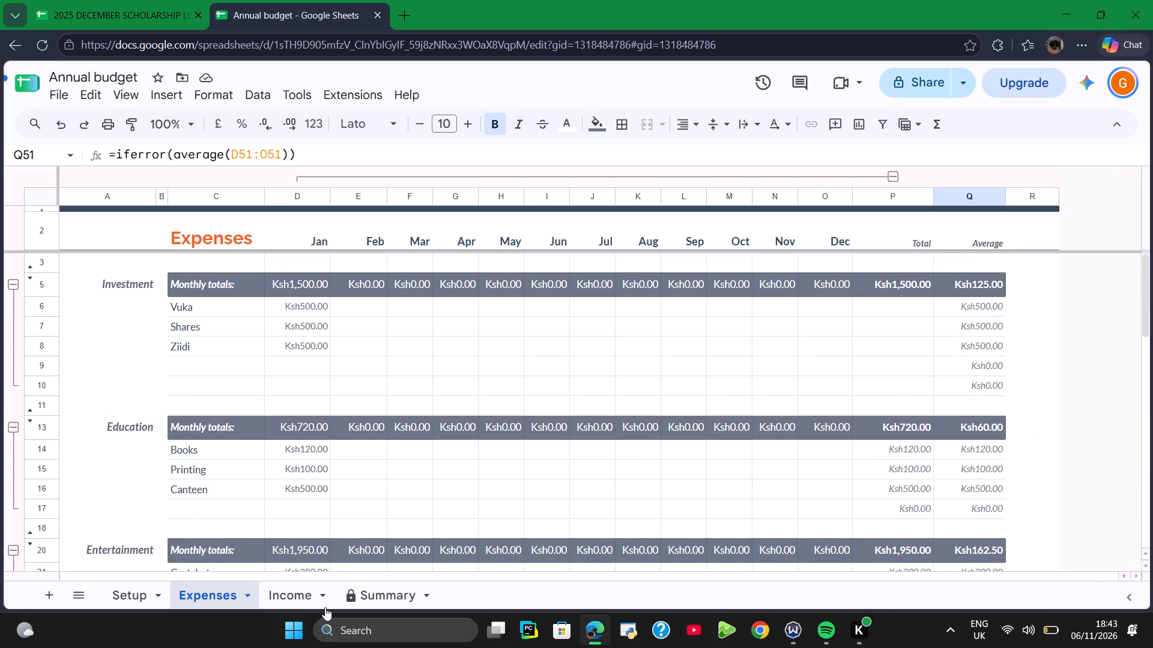
pyautogui.click(297, 595)
pyautogui.click(220, 603)
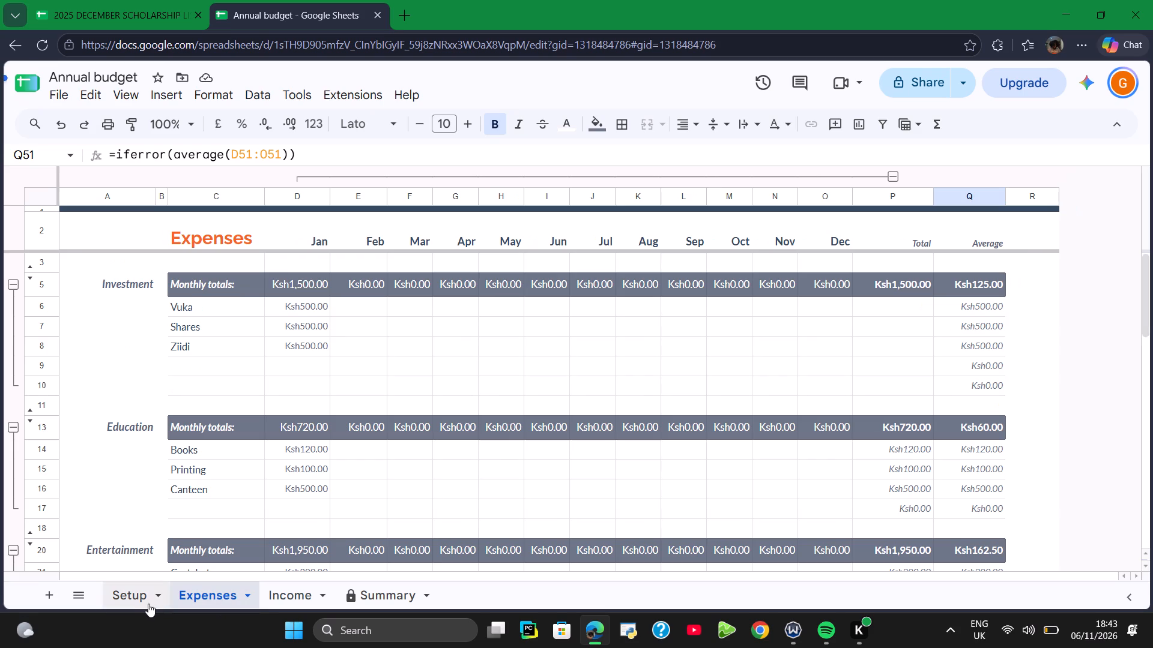
pyautogui.click(148, 604)
pyautogui.click(384, 599)
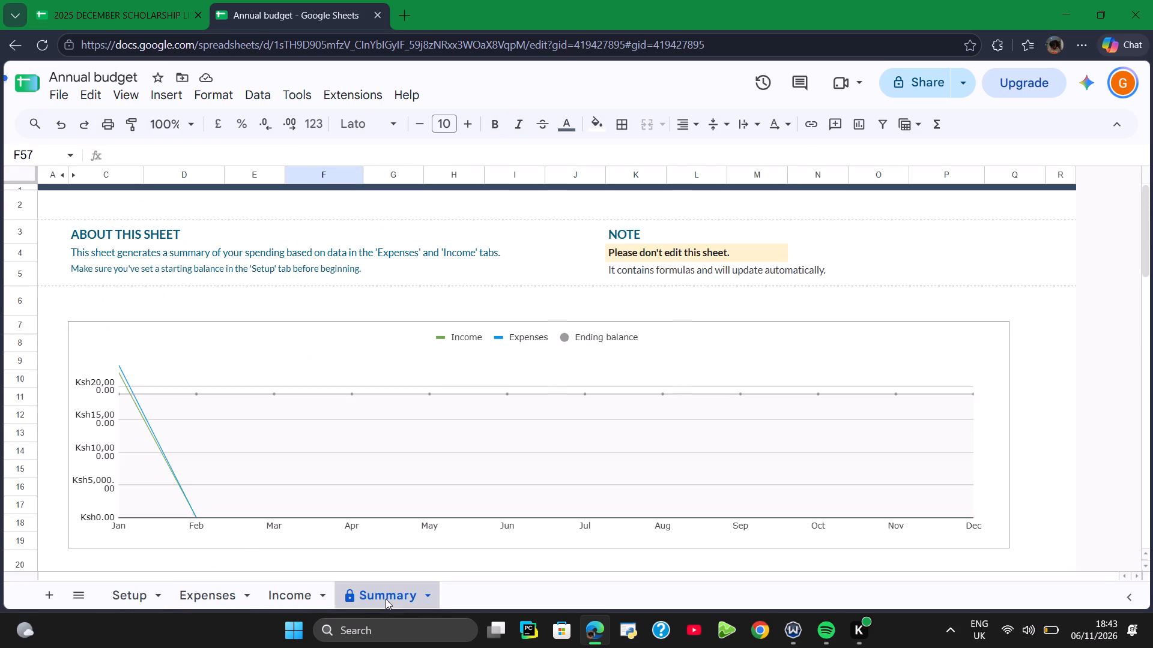
# Examine the Summary sheet's category table and charts, and return to the top of the Expenses sheet.
pyautogui.scroll(-10, 431, 448)
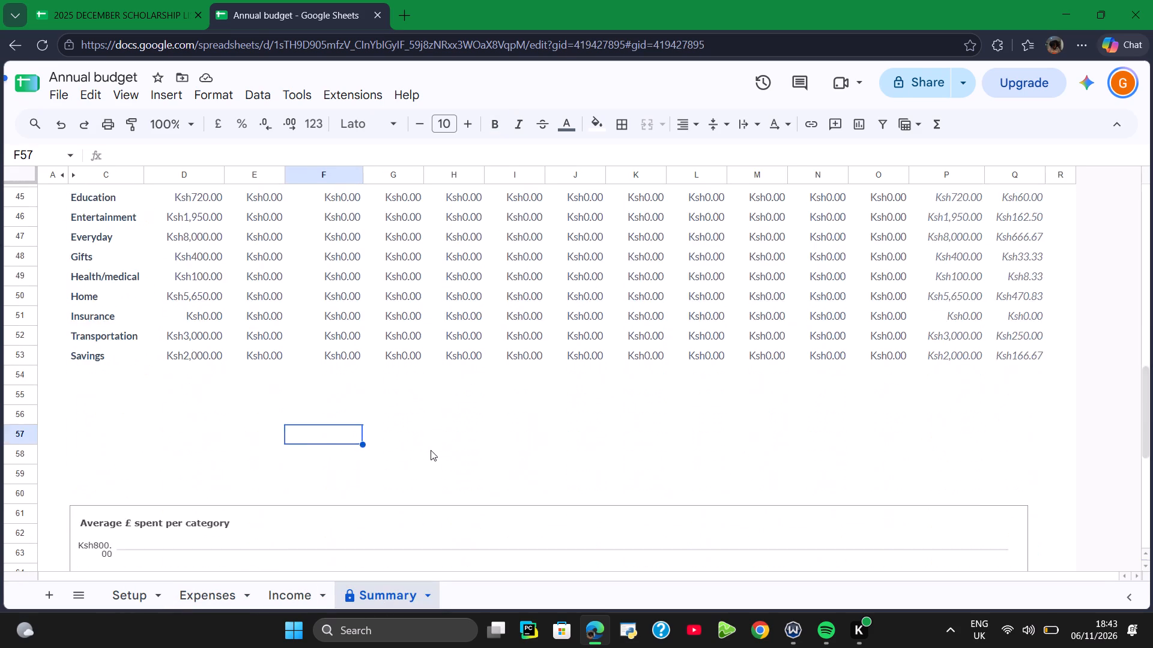
pyautogui.scroll(4, 431, 450)
pyautogui.scroll(-6, 351, 545)
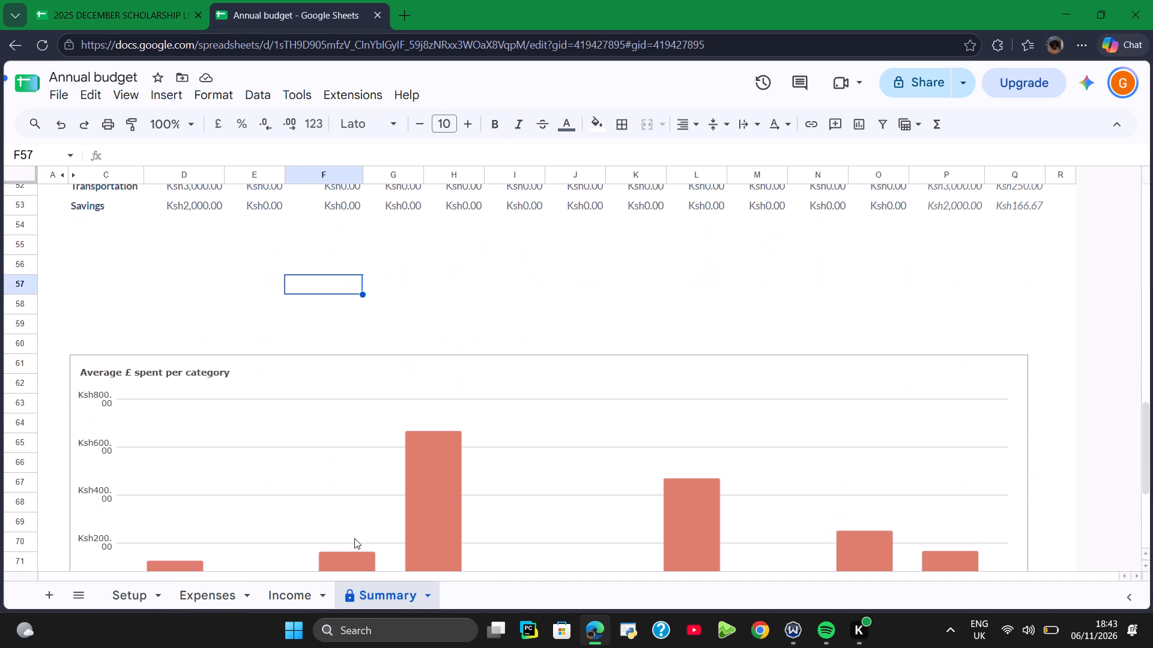
pyautogui.scroll(-6, 354, 538)
pyautogui.scroll(5, 354, 538)
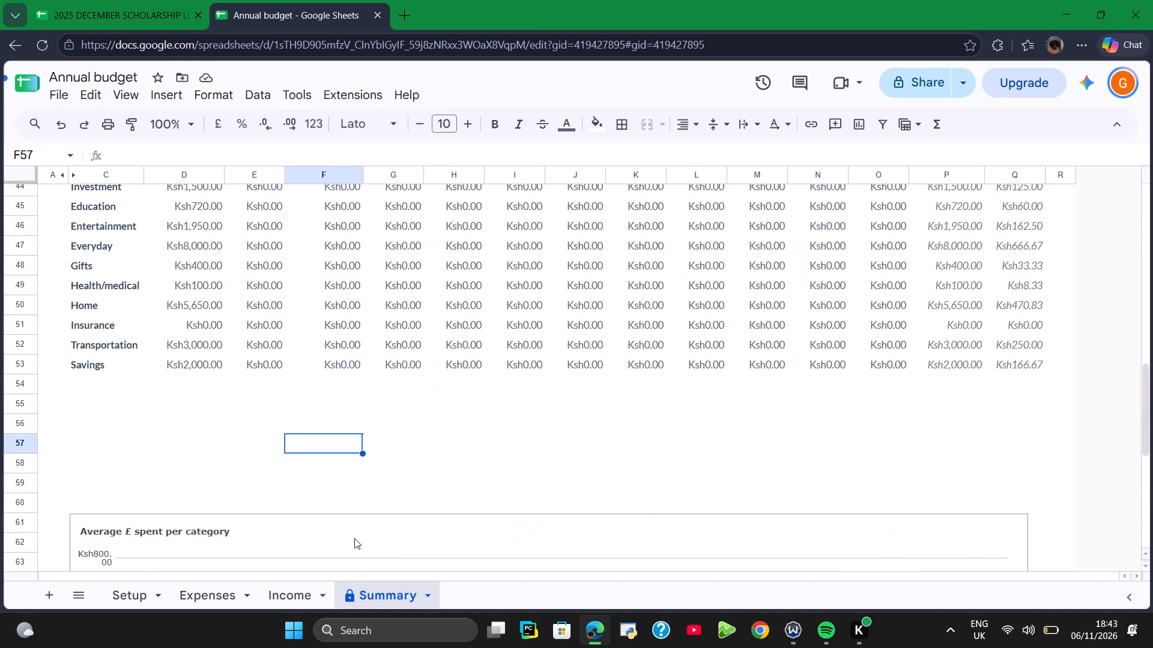
pyautogui.scroll(17, 354, 538)
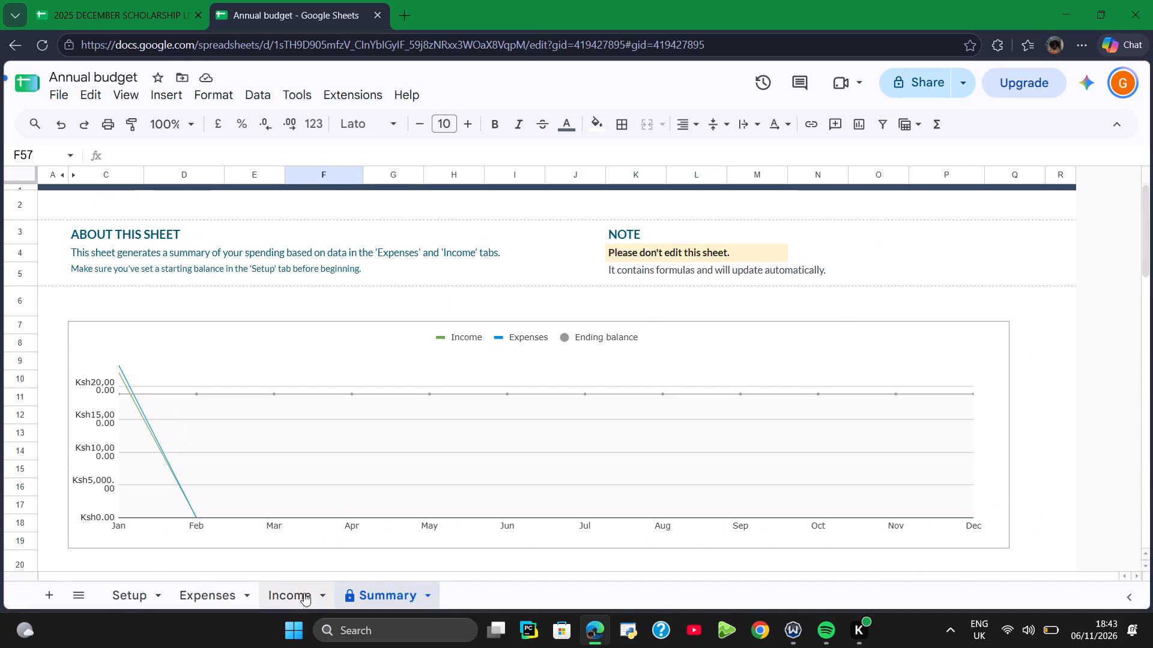
pyautogui.click(303, 596)
pyautogui.click(220, 587)
pyautogui.scroll(2, 265, 261)
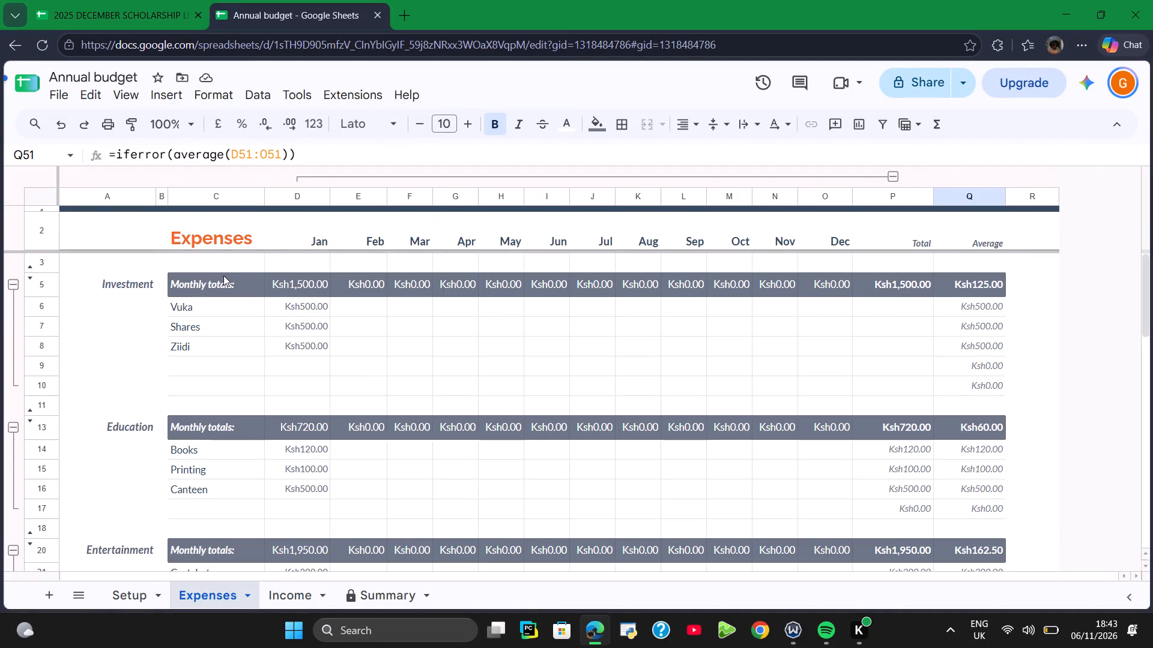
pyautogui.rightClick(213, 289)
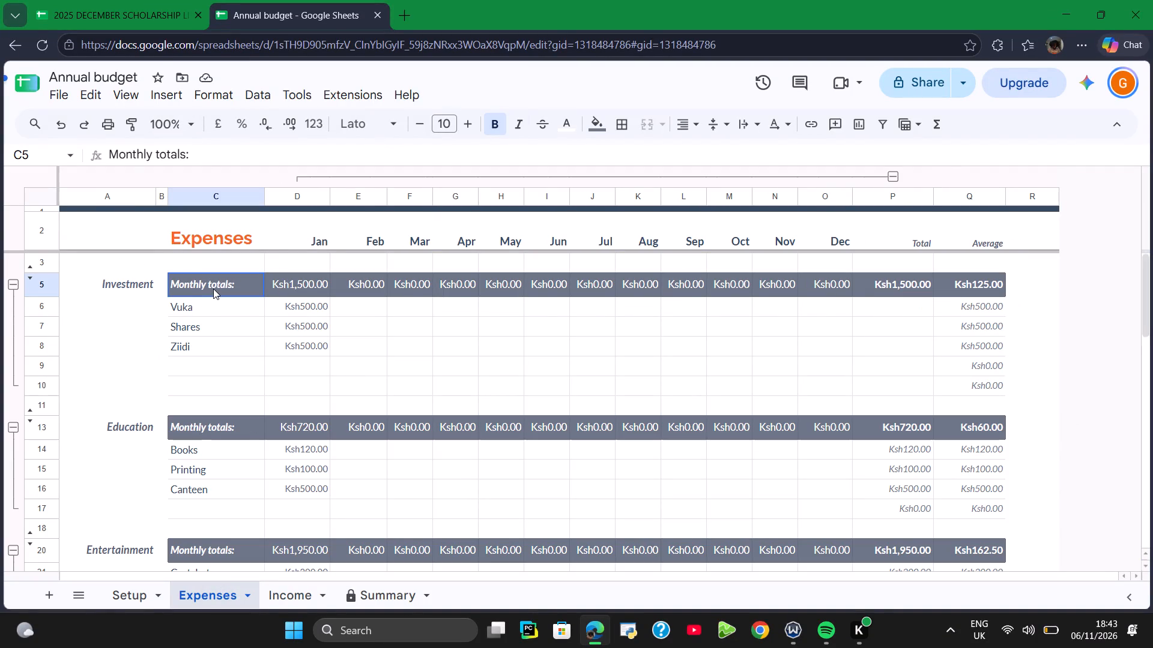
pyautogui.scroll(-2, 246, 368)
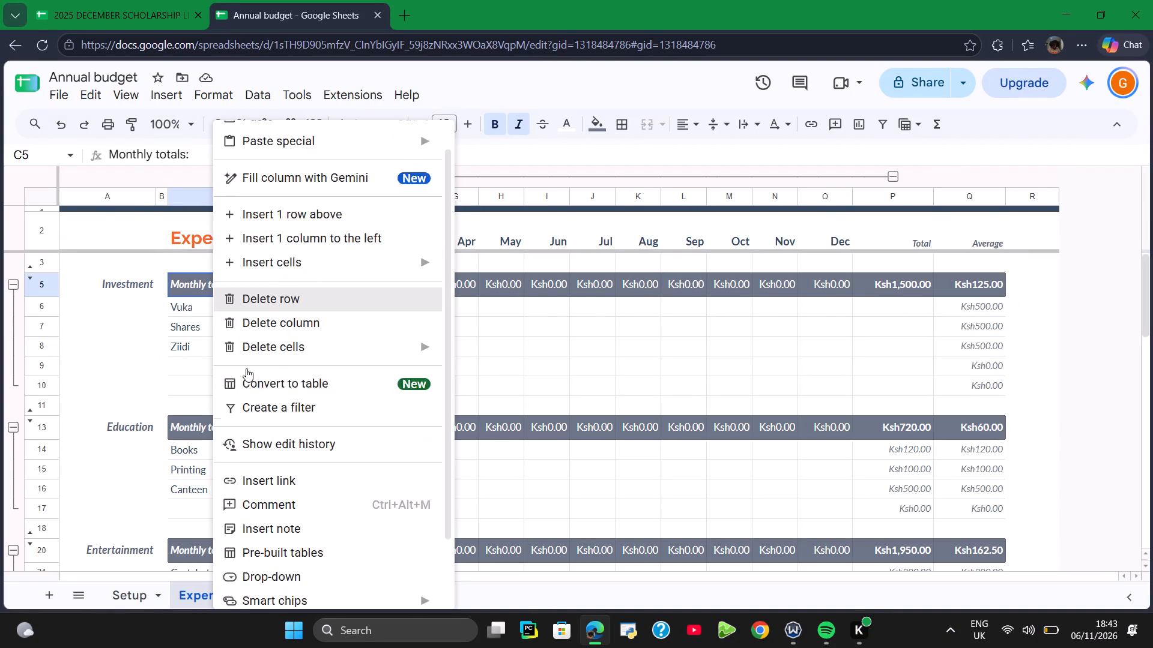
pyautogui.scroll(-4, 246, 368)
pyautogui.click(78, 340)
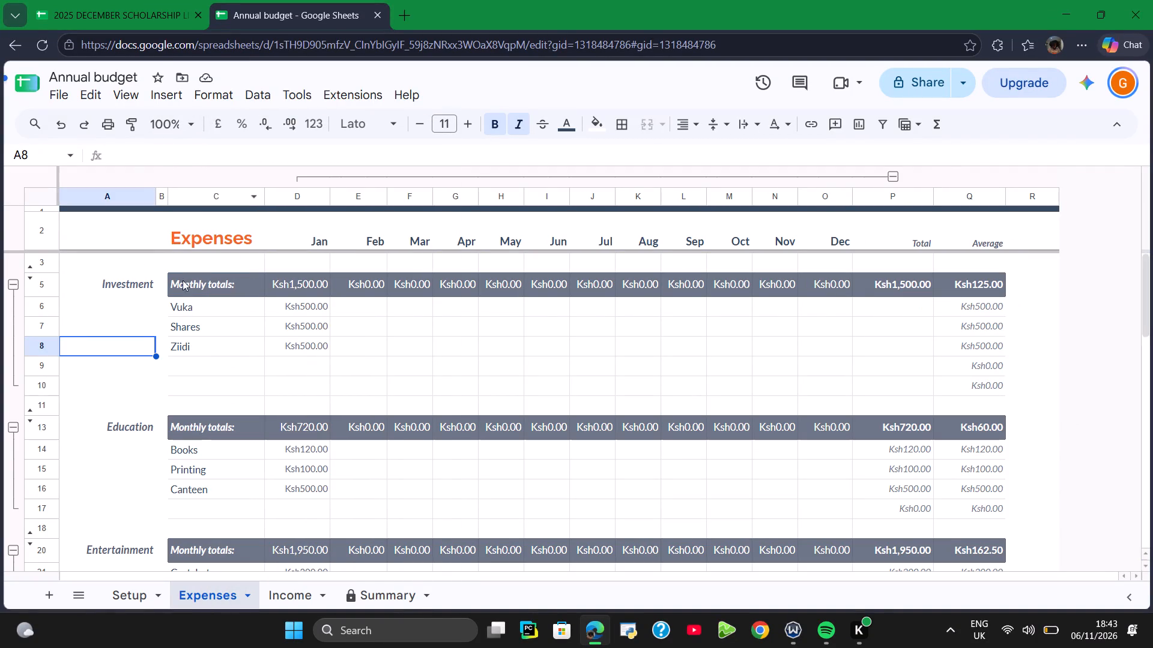
# Select the Expenses range C5:R68 and apply the Ocean theme to the spreadsheet.
pyautogui.moveTo(177, 278); pyautogui.dragTo(938, 562)
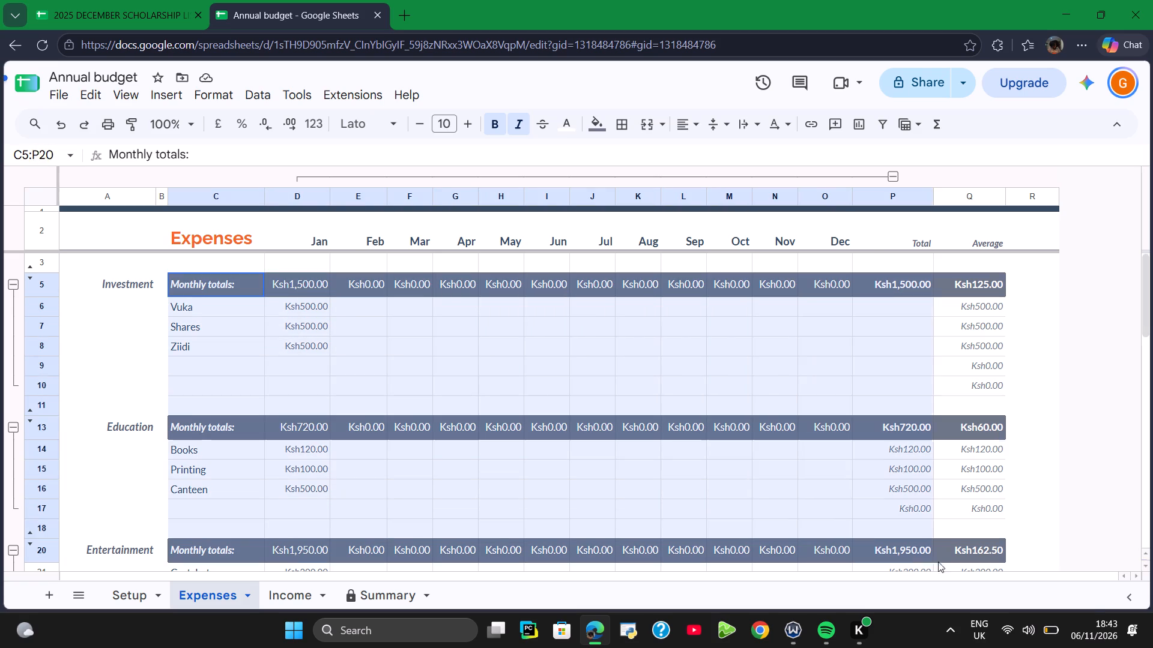
pyautogui.moveTo(938, 562); pyautogui.dragTo(1039, 602)
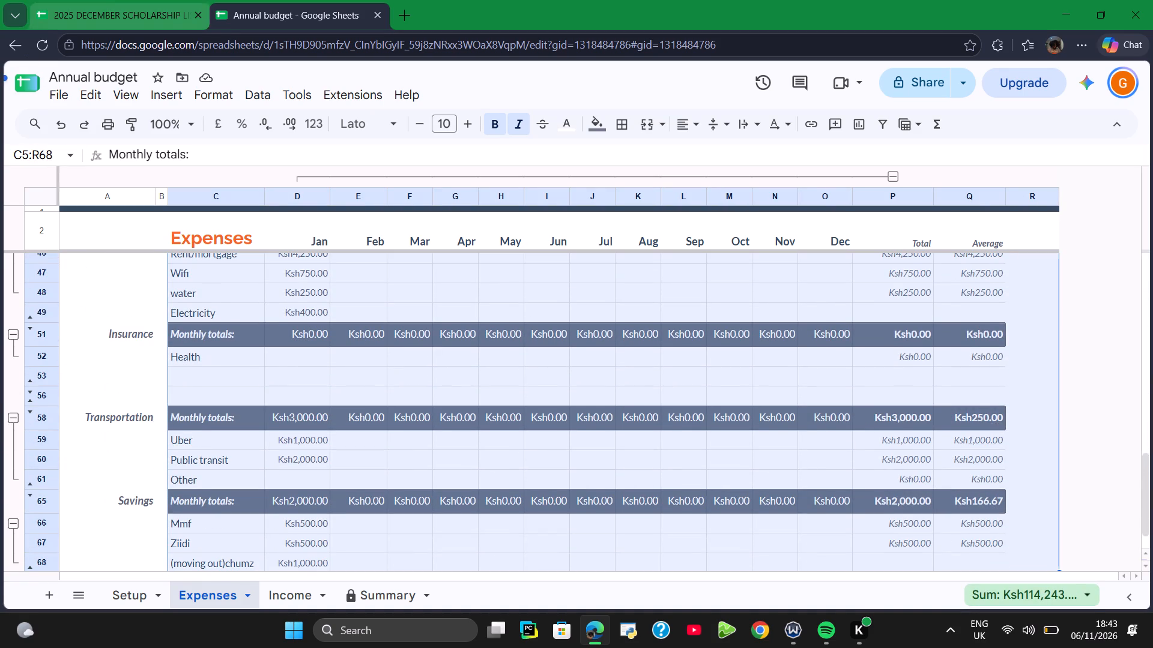
pyautogui.click(208, 93)
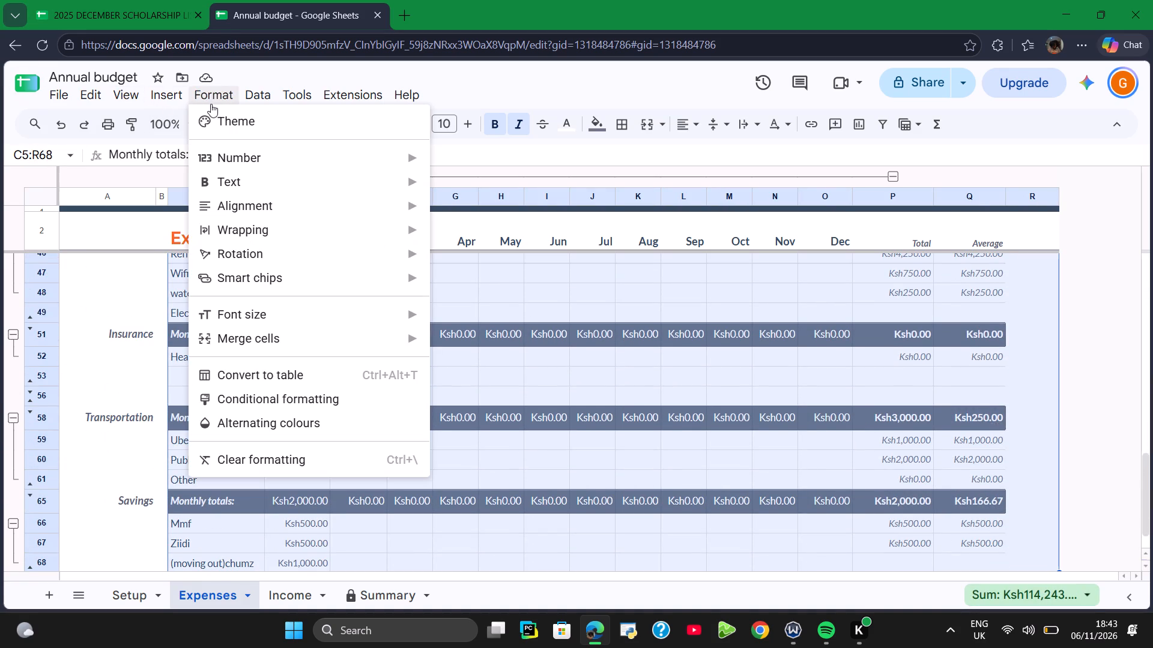
pyautogui.click(213, 114)
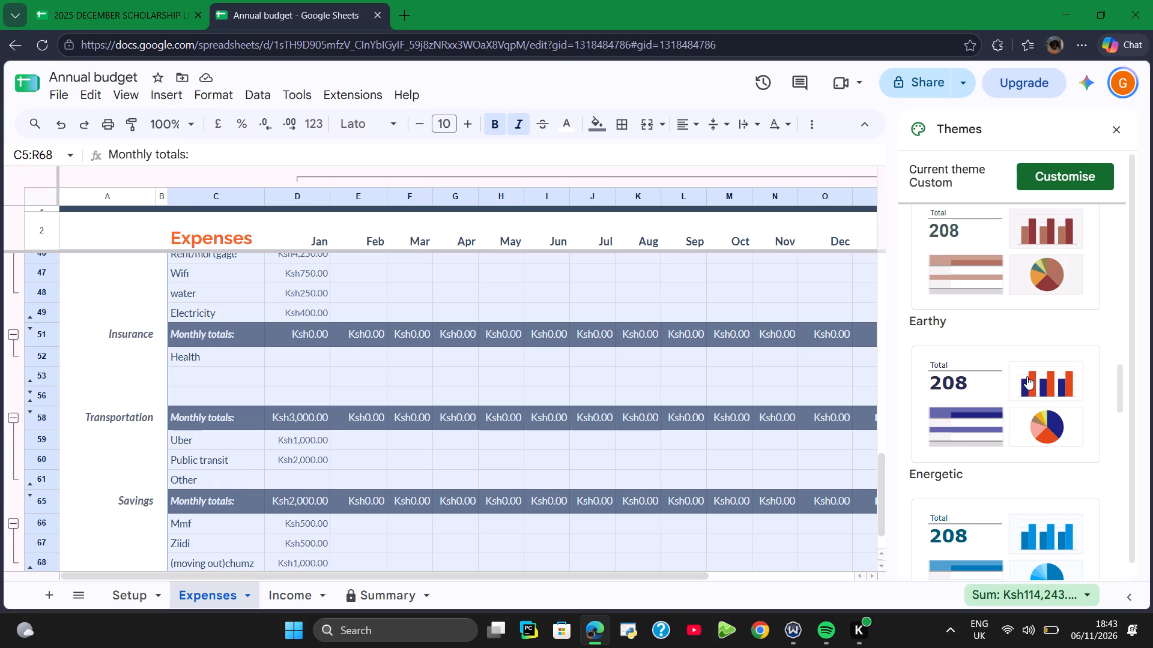
pyautogui.scroll(-1, 1027, 376)
pyautogui.click(1024, 442)
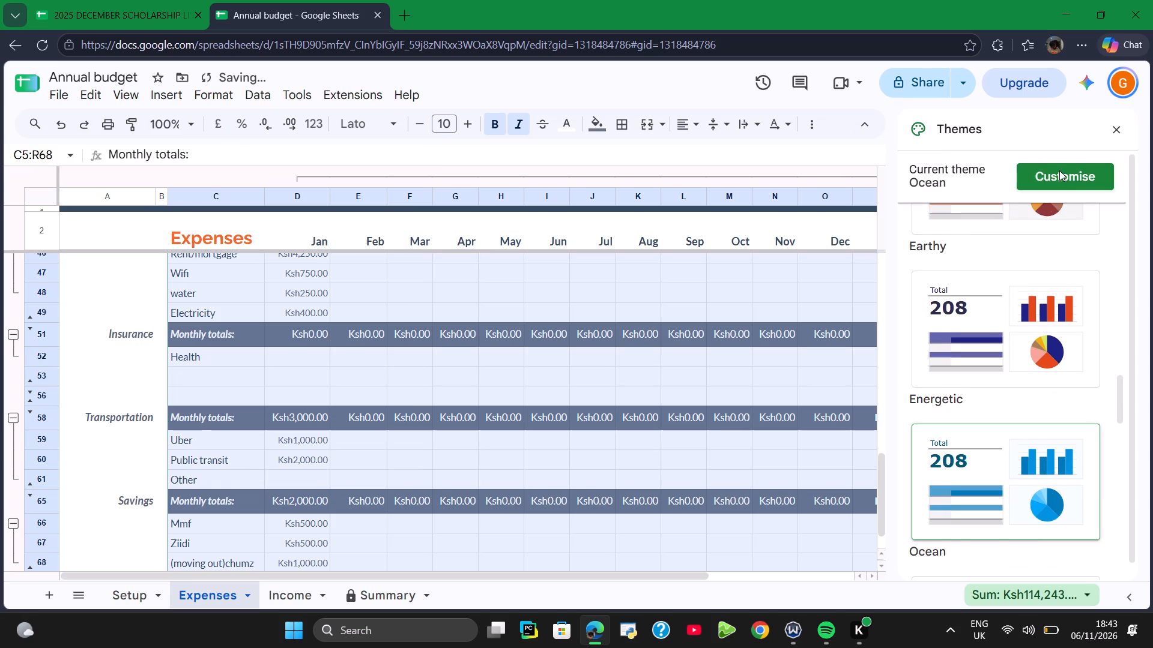
# Customise the Ocean theme by setting its font to Georgia.
pyautogui.click(1059, 170)
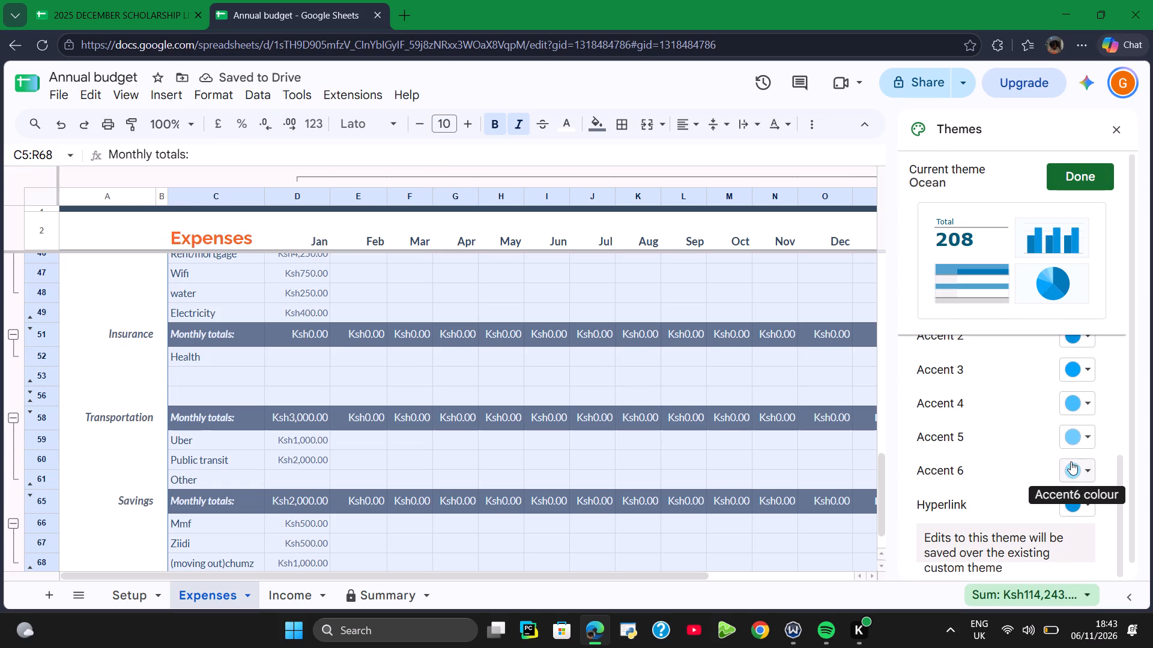
pyautogui.scroll(-1, 1071, 461)
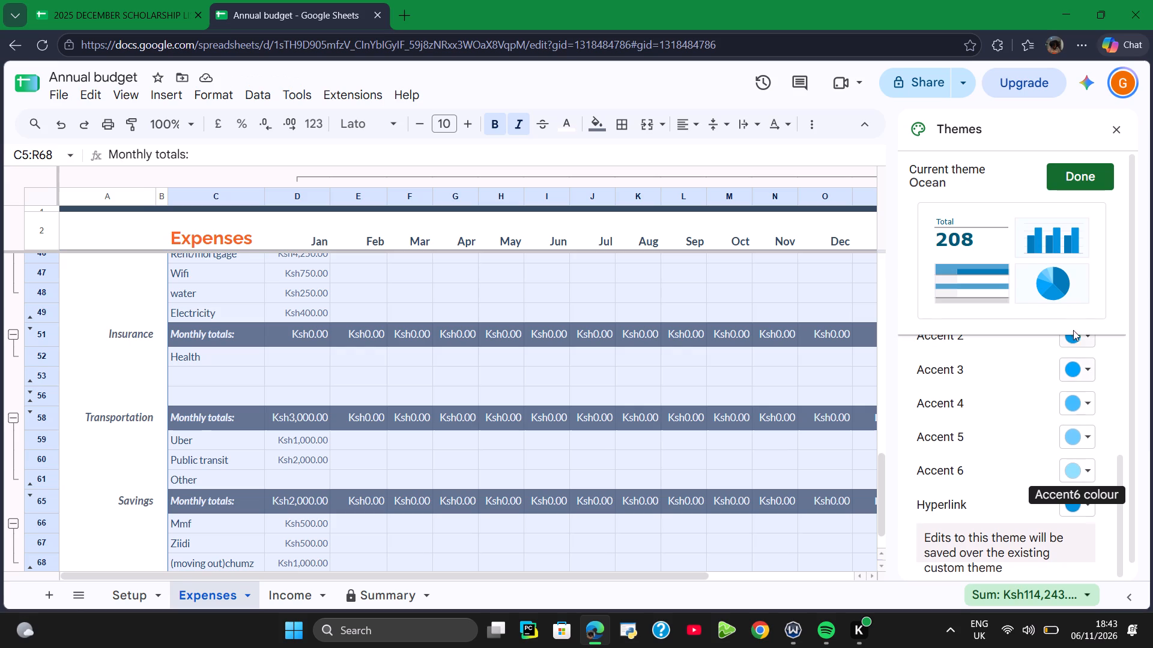
pyautogui.scroll(3, 1043, 463)
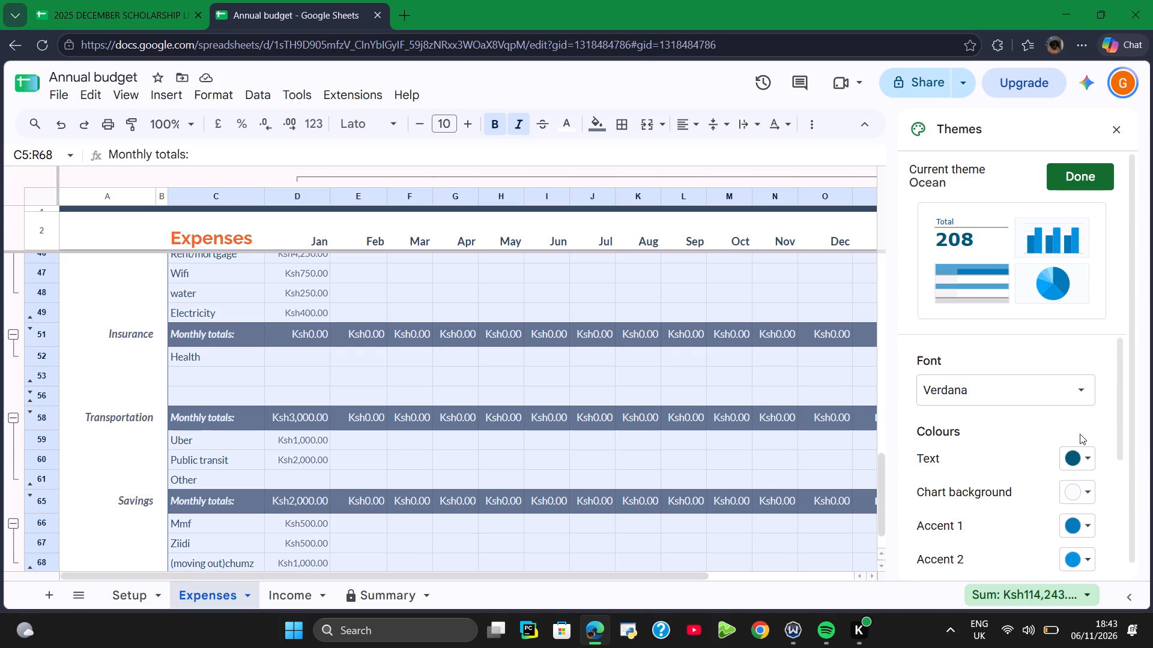
pyautogui.scroll(-1, 1077, 436)
pyautogui.scroll(1, 1061, 386)
pyautogui.click(1076, 385)
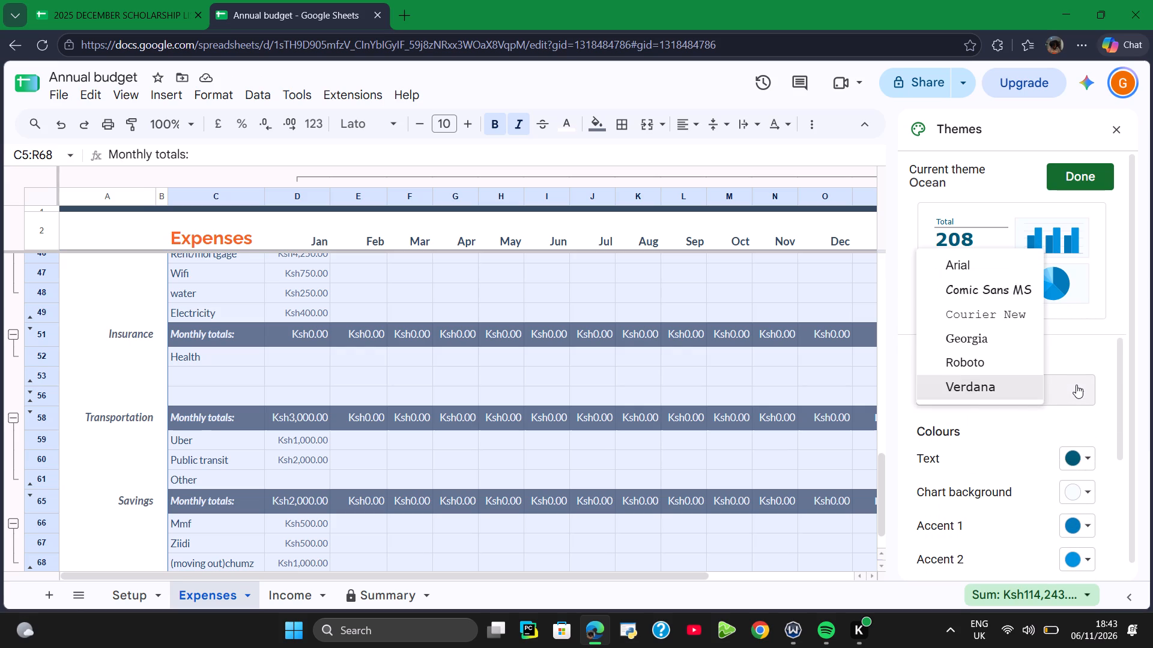
pyautogui.click(998, 332)
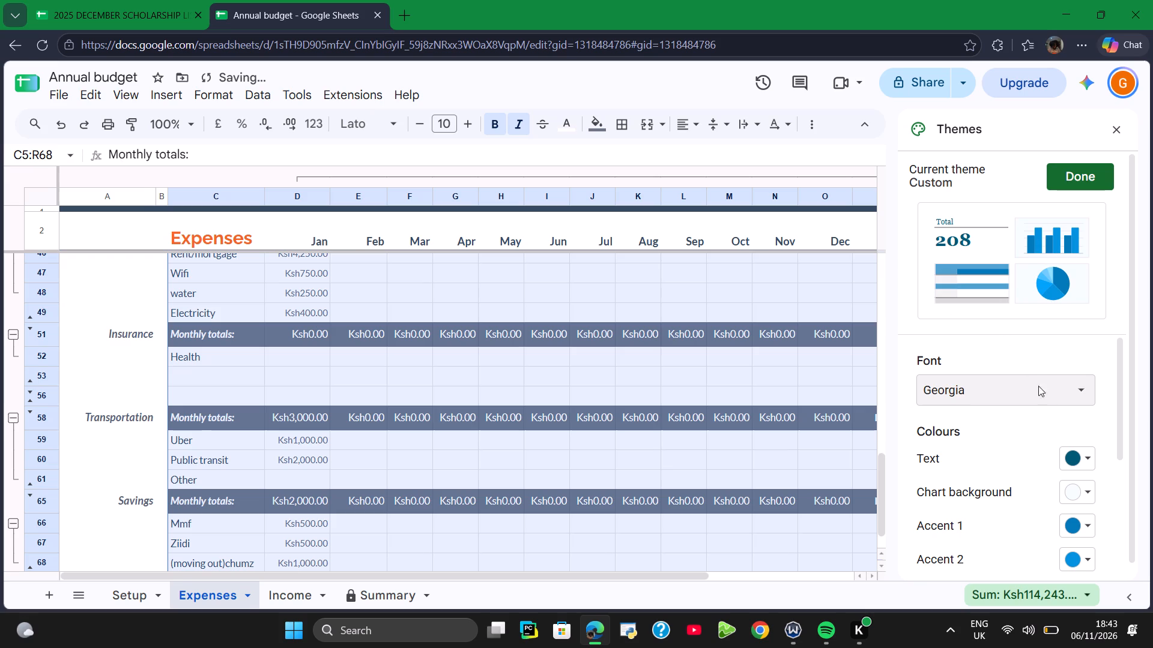
# Set the custom theme's Accent 6 colour to black.
pyautogui.scroll(-4, 1052, 414)
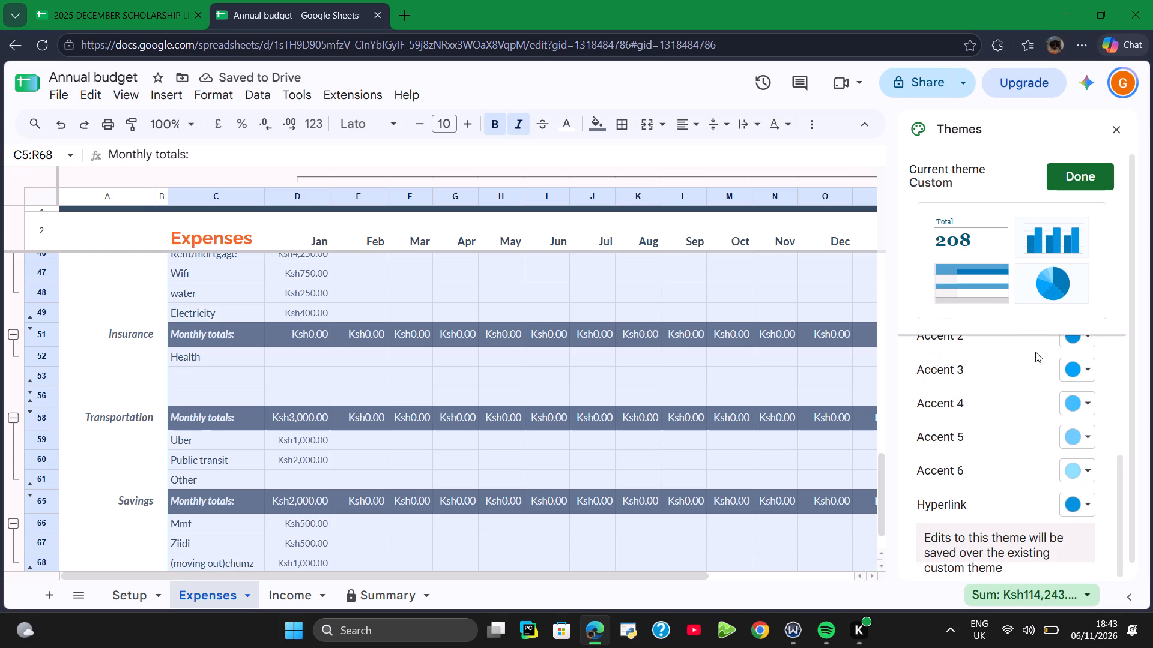
pyautogui.scroll(2, 1071, 378)
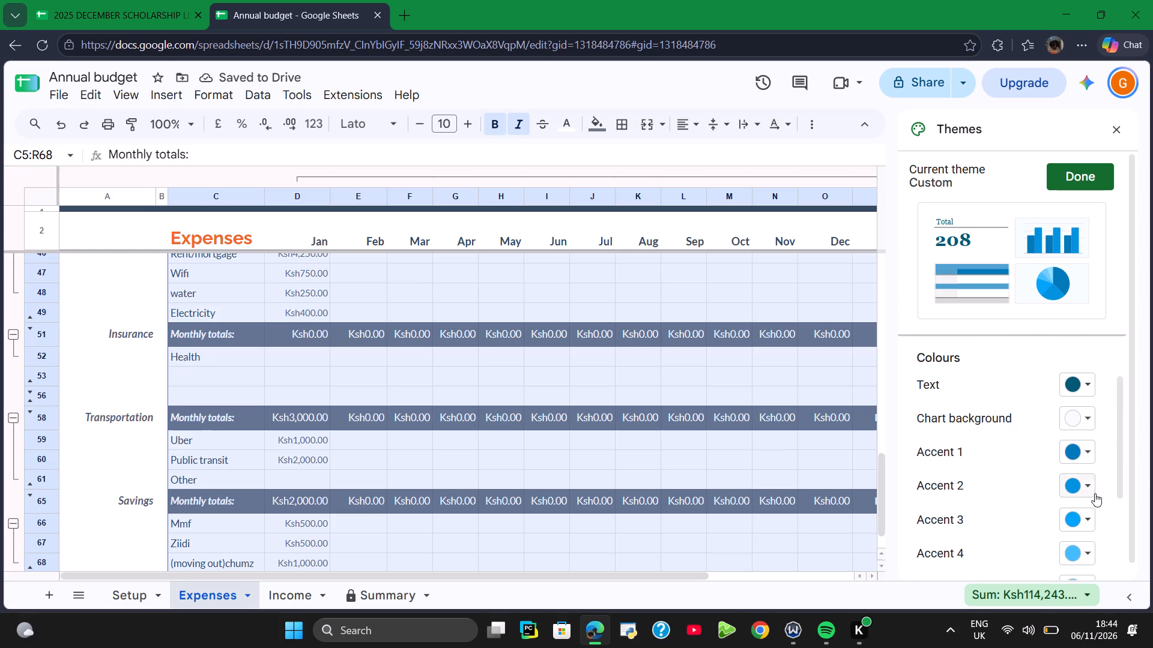
pyautogui.scroll(-1, 1089, 512)
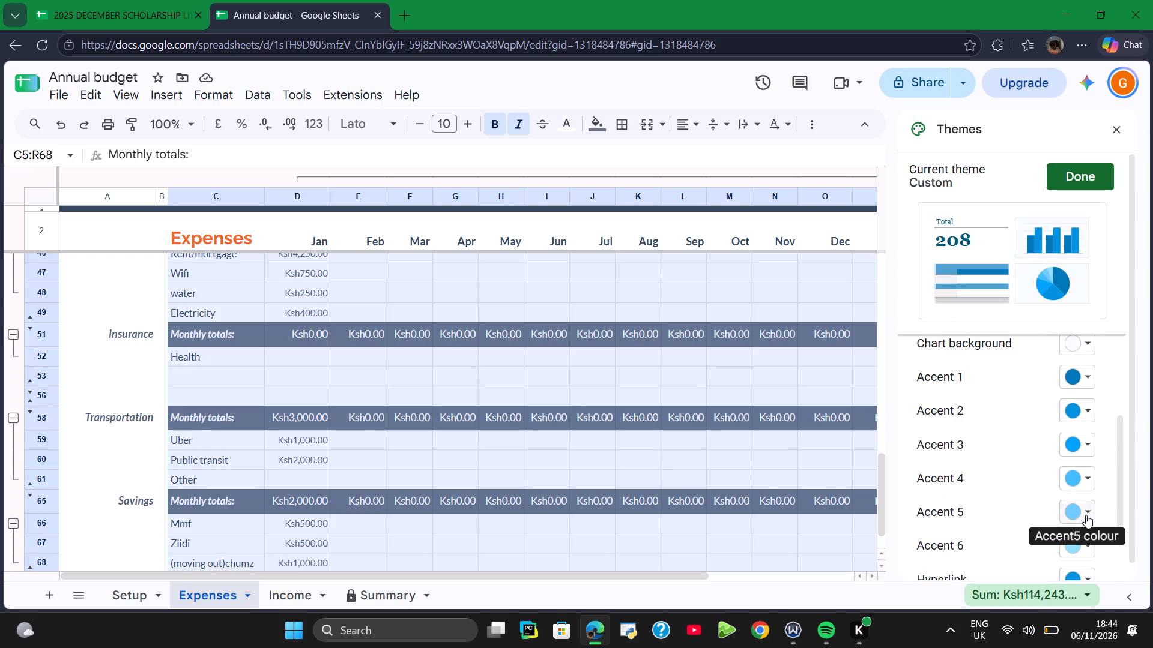
pyautogui.click(1089, 539)
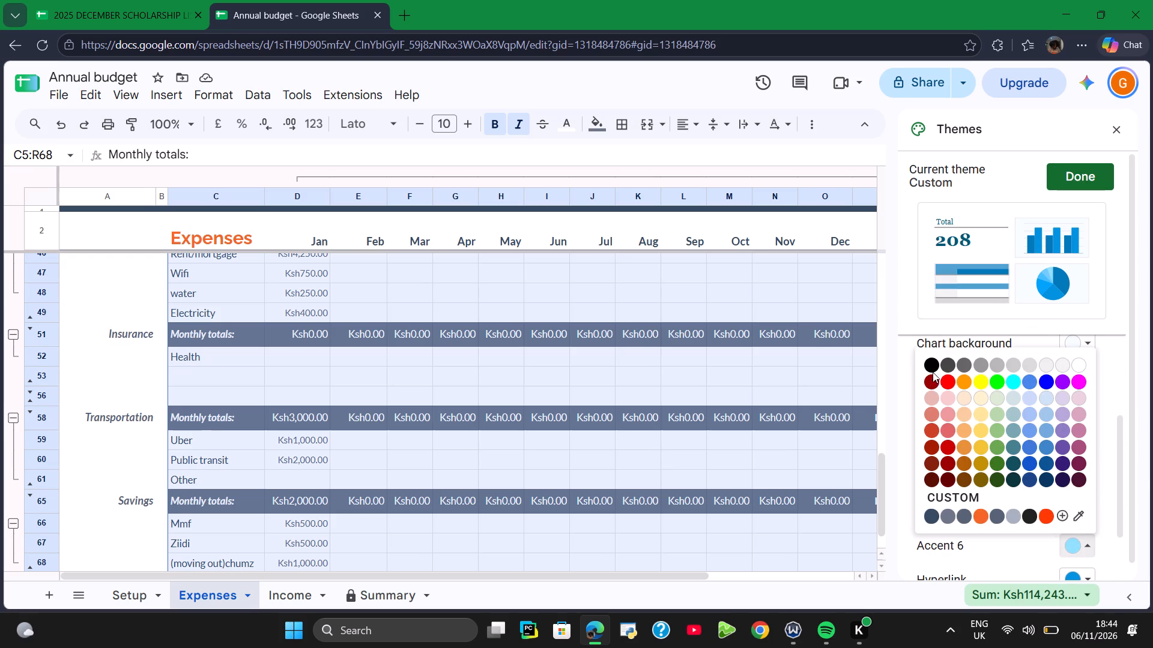
pyautogui.click(932, 364)
# Set the custom theme's Accent 4 colour to medium grey and finish customising the theme.
pyautogui.scroll(-3, 1055, 394)
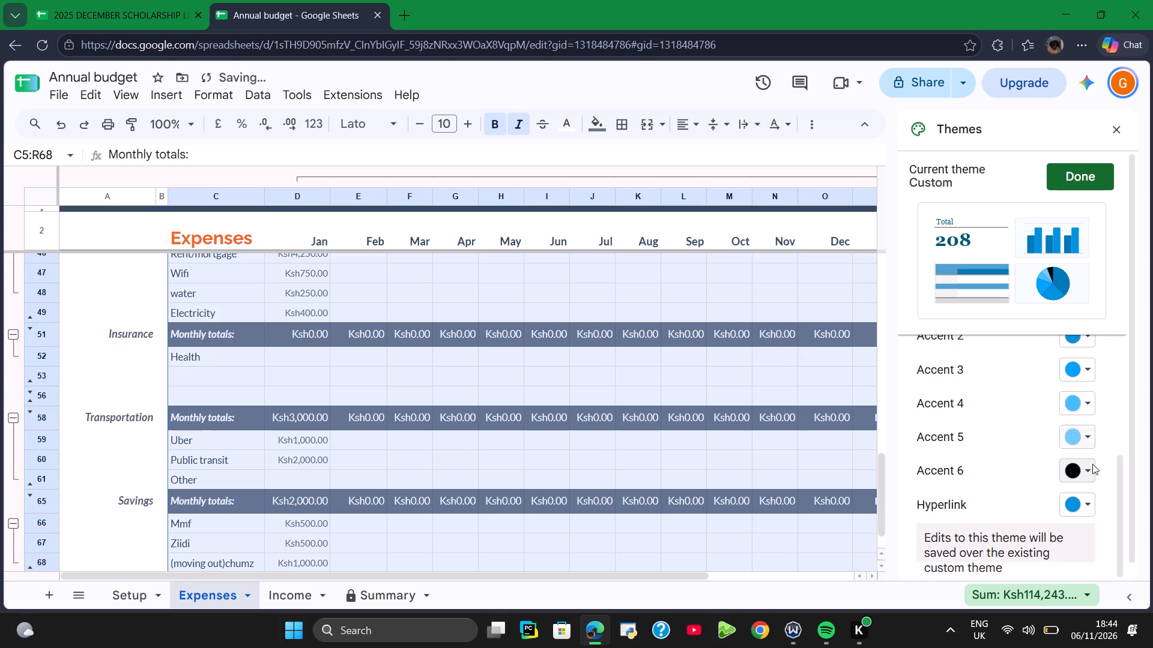
pyautogui.scroll(1, 1083, 464)
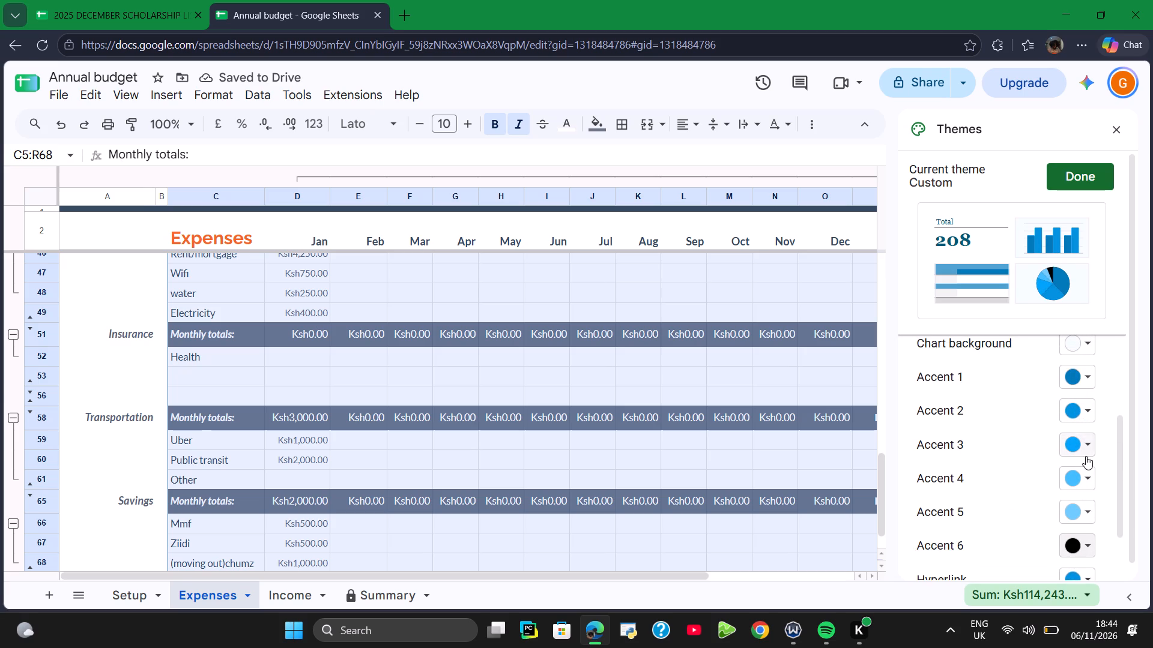
pyautogui.click(1085, 476)
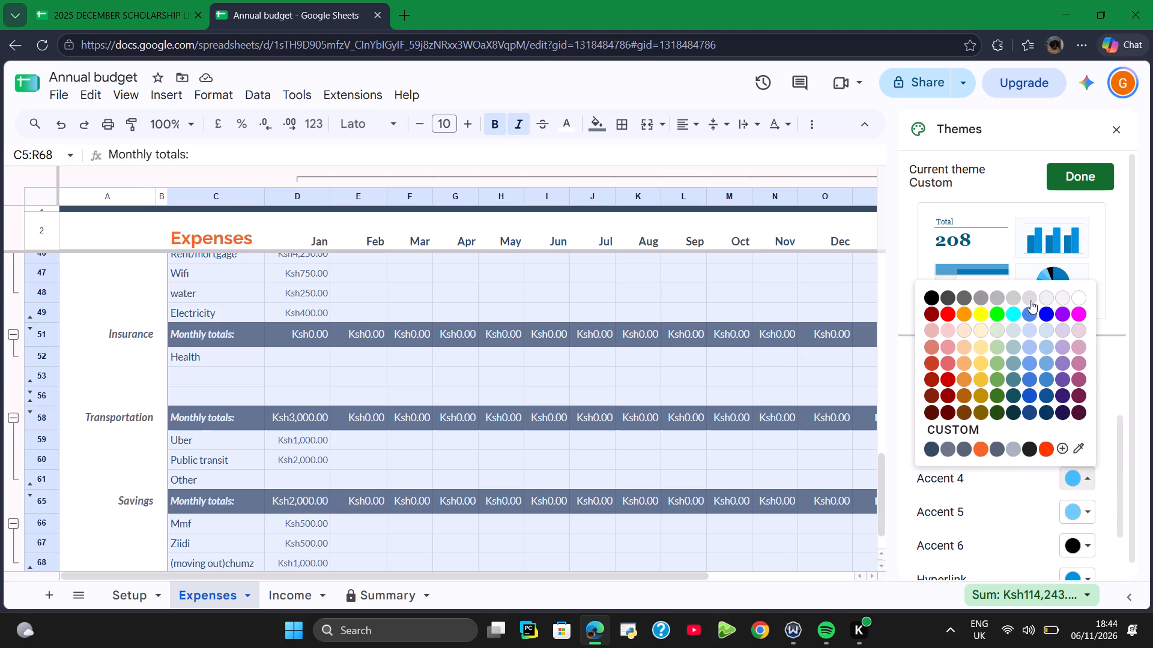
pyautogui.click(985, 298)
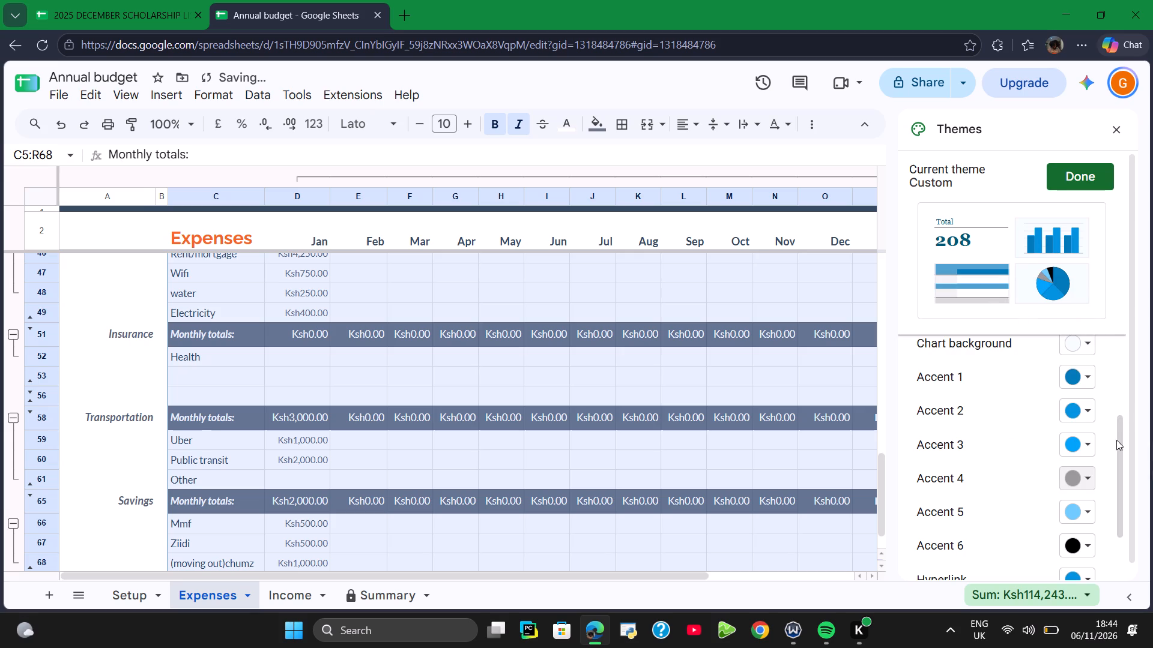
pyautogui.scroll(-5, 1118, 438)
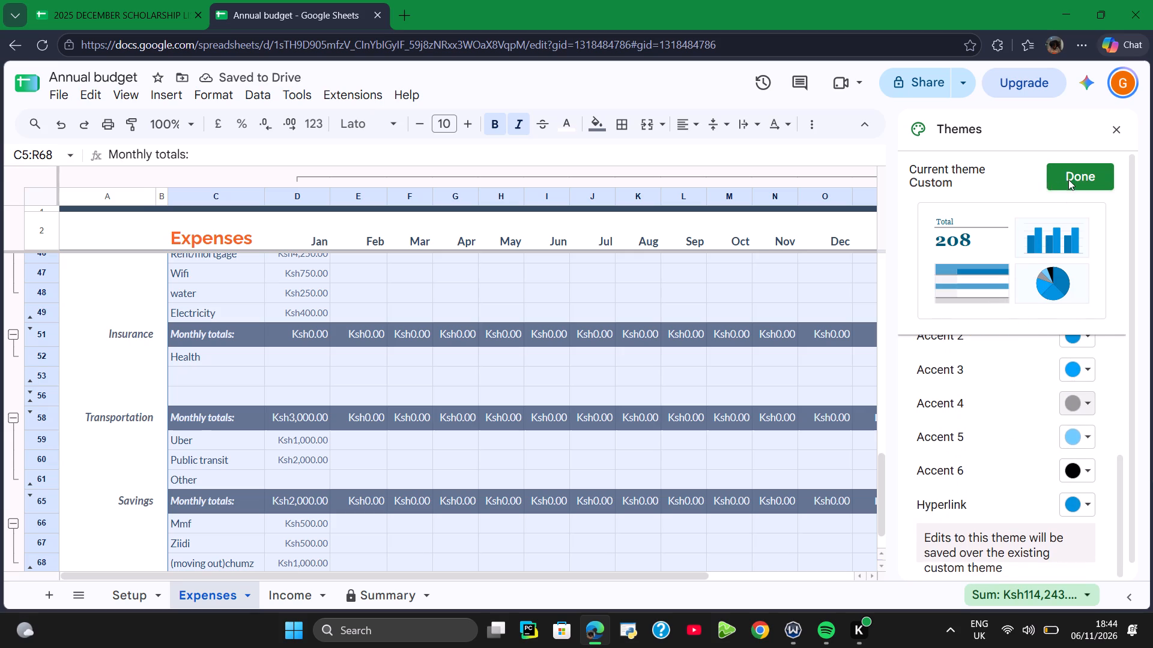
pyautogui.click(1068, 179)
pyautogui.click(1070, 179)
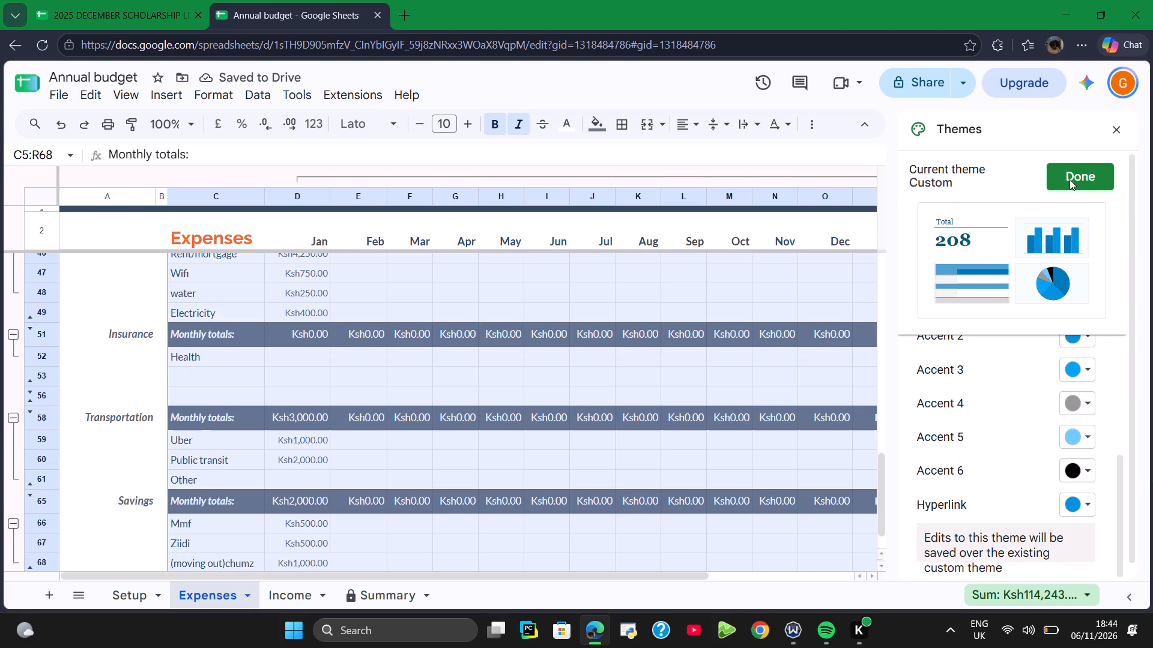
pyautogui.click(1070, 179)
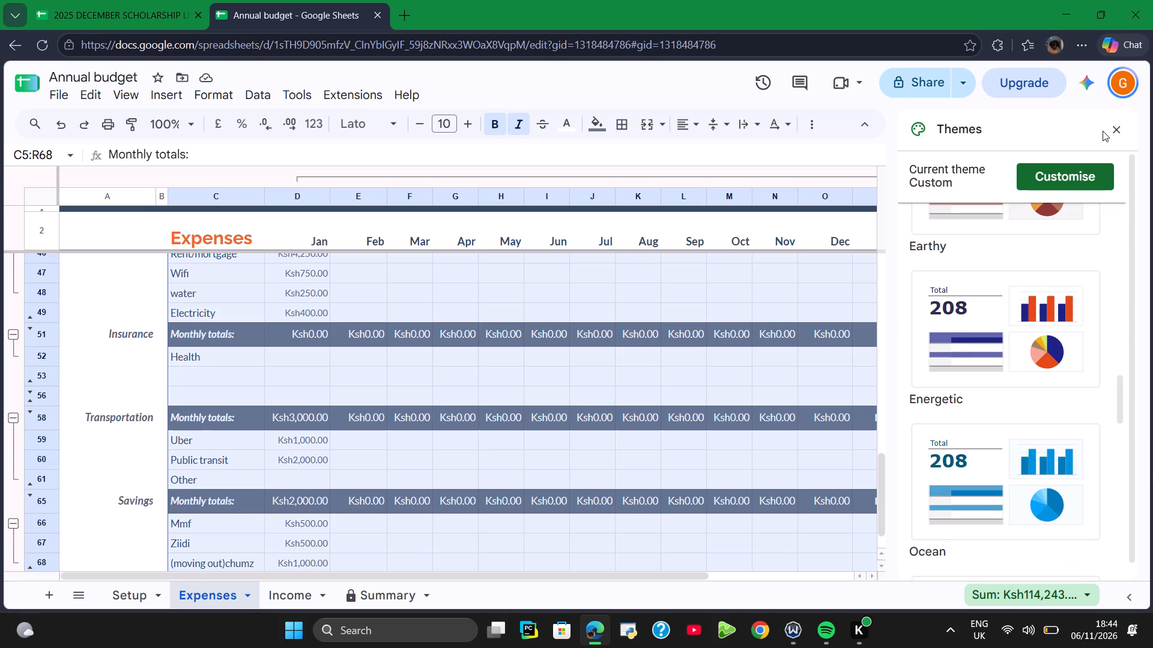
pyautogui.click(1105, 132)
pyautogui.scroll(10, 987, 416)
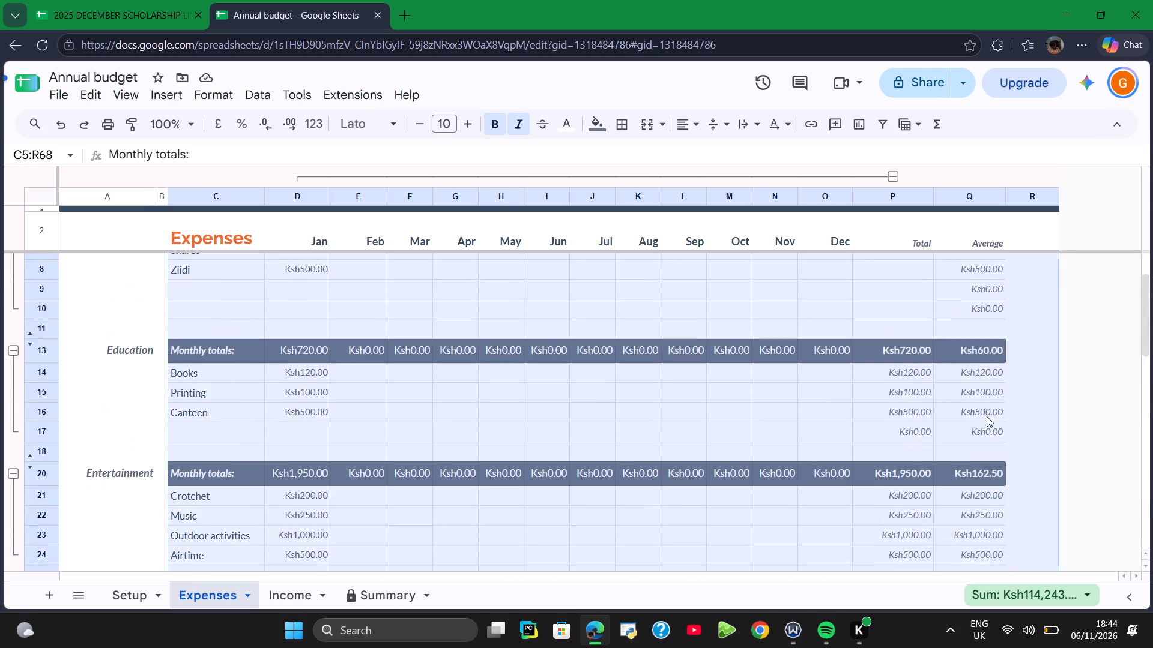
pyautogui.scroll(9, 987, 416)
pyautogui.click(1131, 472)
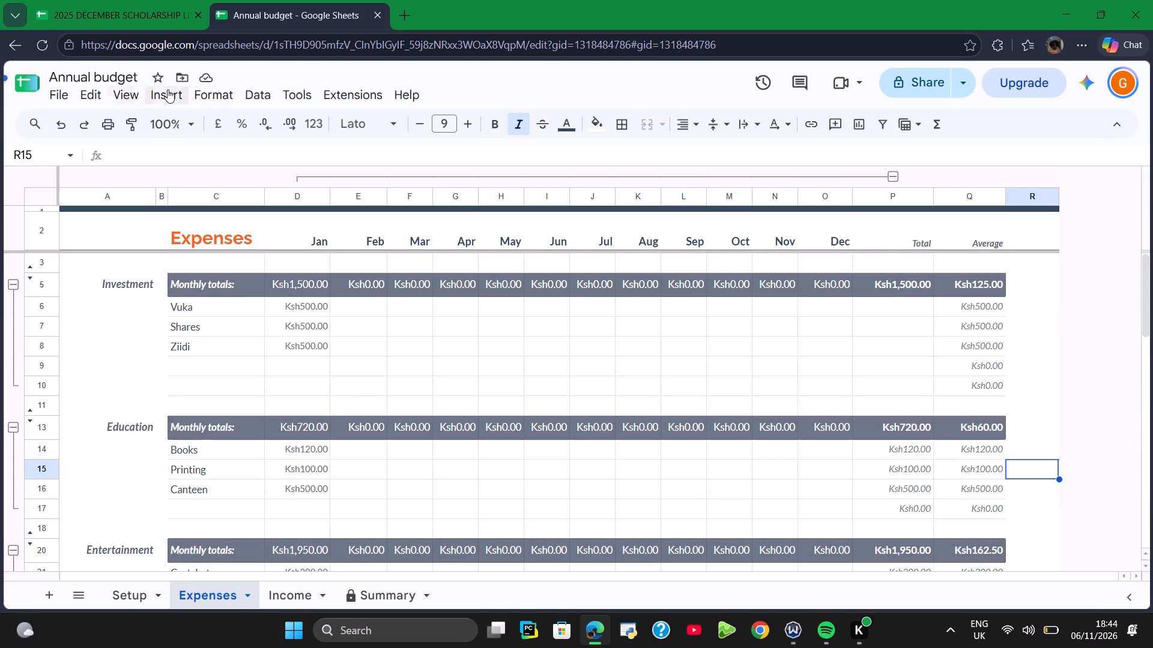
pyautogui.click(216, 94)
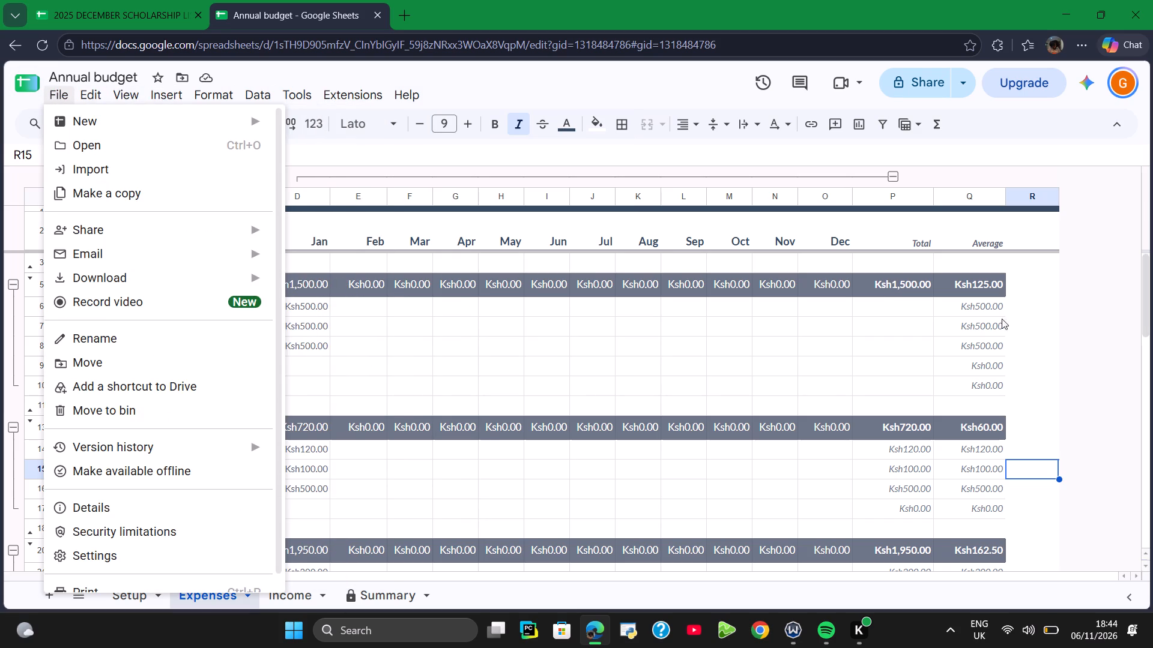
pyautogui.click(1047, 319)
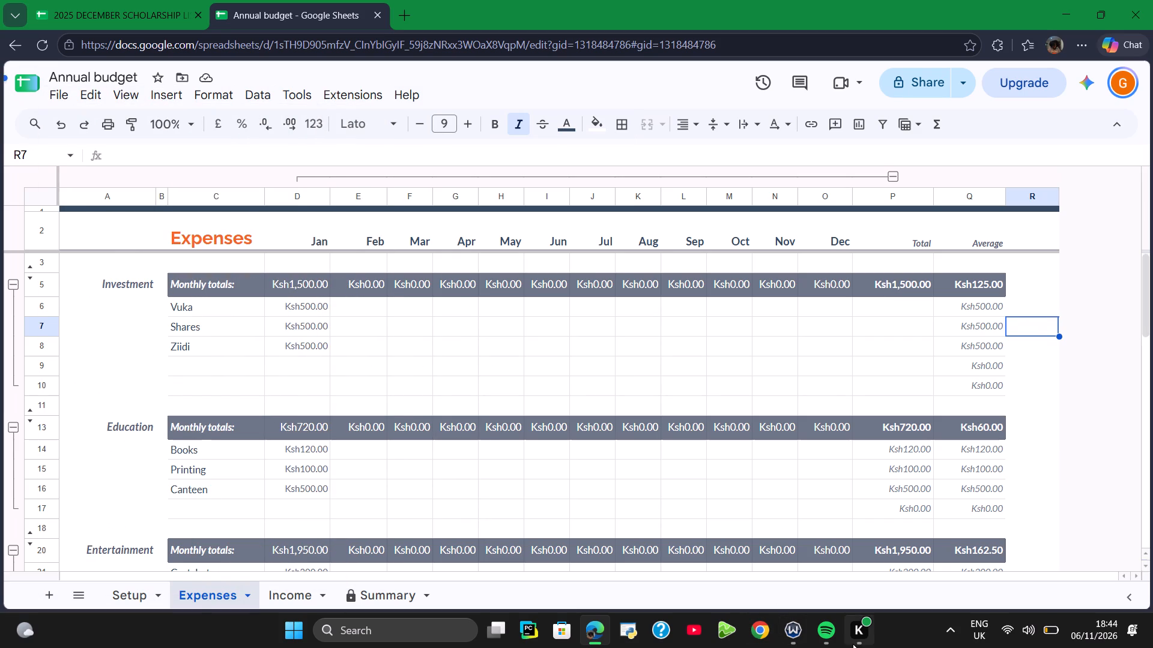
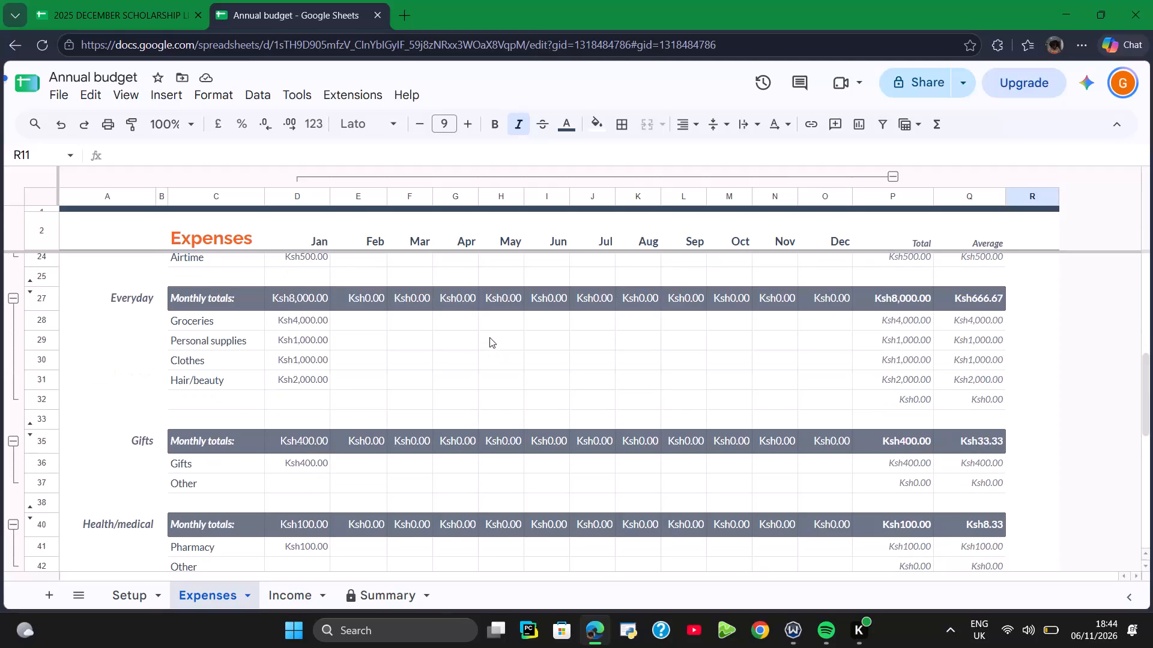
# Review the Expenses and Income sheets, and examine the Summary sheet's chart and its summary, income and expenses tables.
pyautogui.scroll(-3, 489, 337)
pyautogui.click(290, 599)
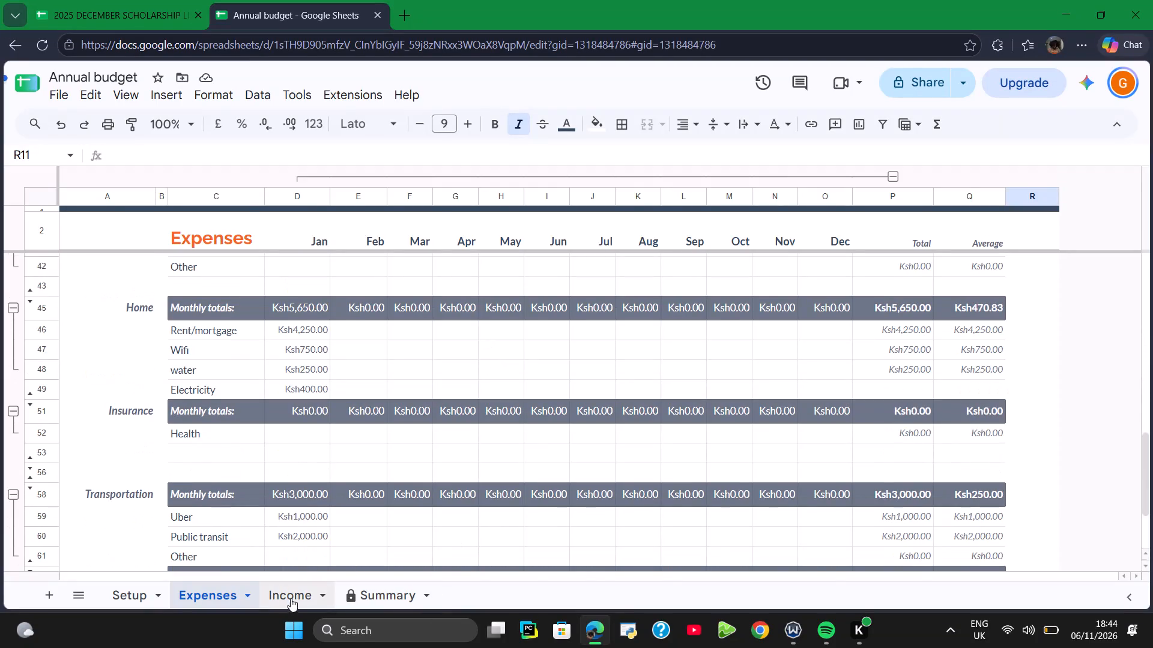
pyautogui.scroll(3, 347, 483)
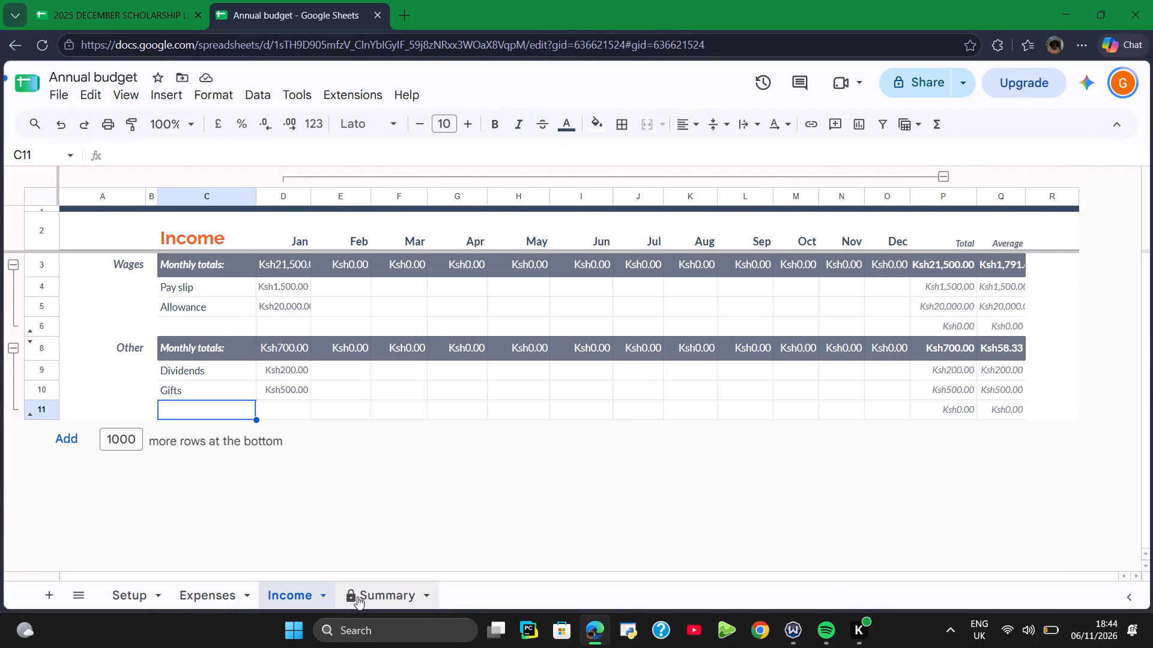
pyautogui.click(357, 596)
pyautogui.scroll(-3, 335, 479)
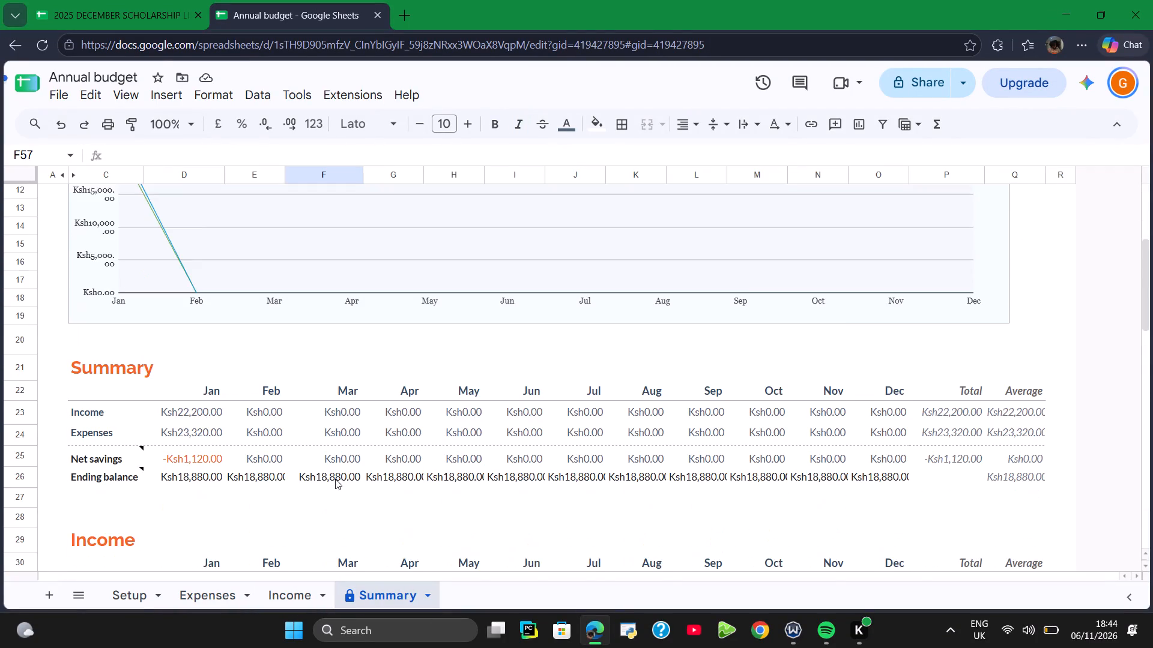
pyautogui.scroll(-2, 335, 479)
pyautogui.scroll(7, 335, 479)
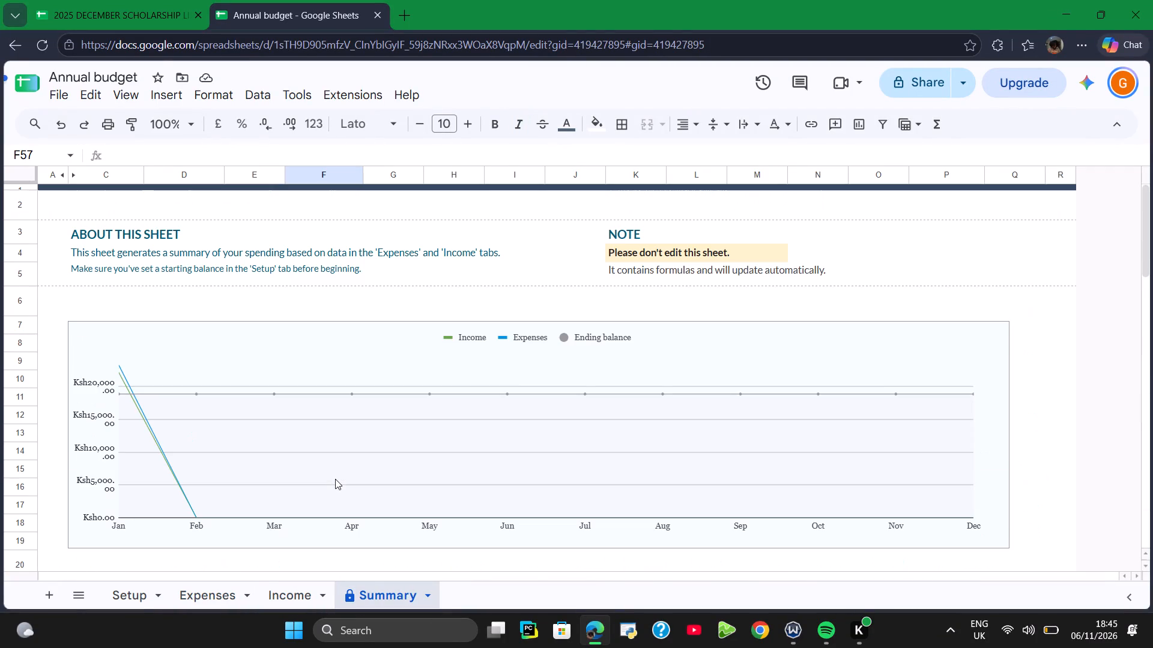
pyautogui.scroll(-1, 336, 475)
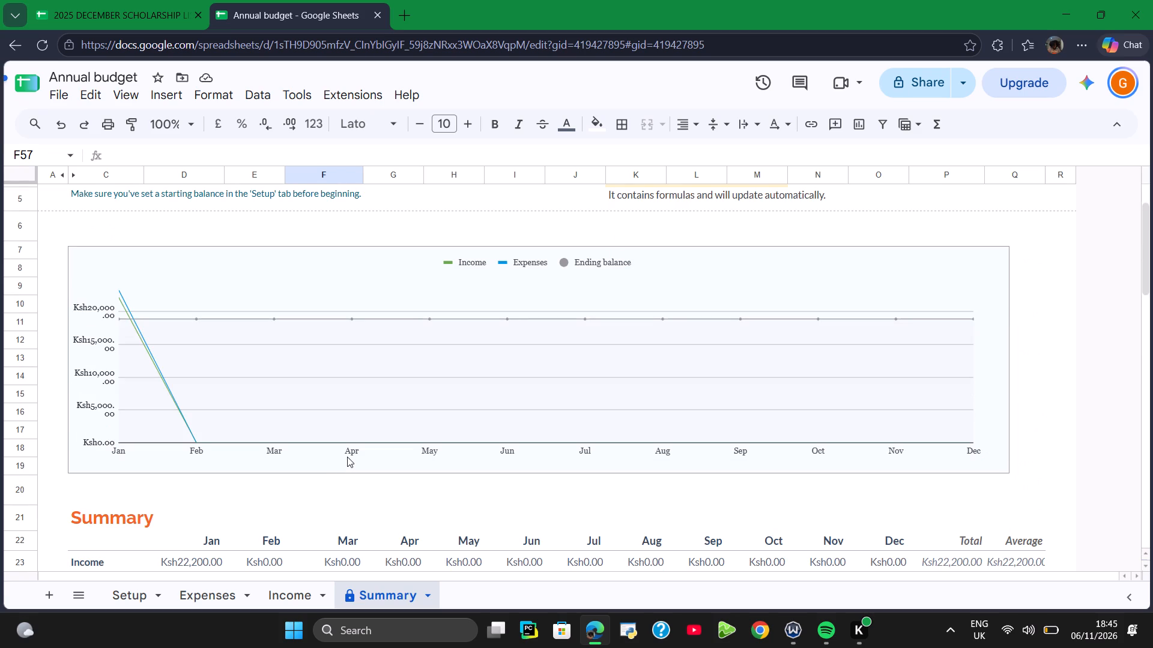
pyautogui.scroll(-3, 343, 469)
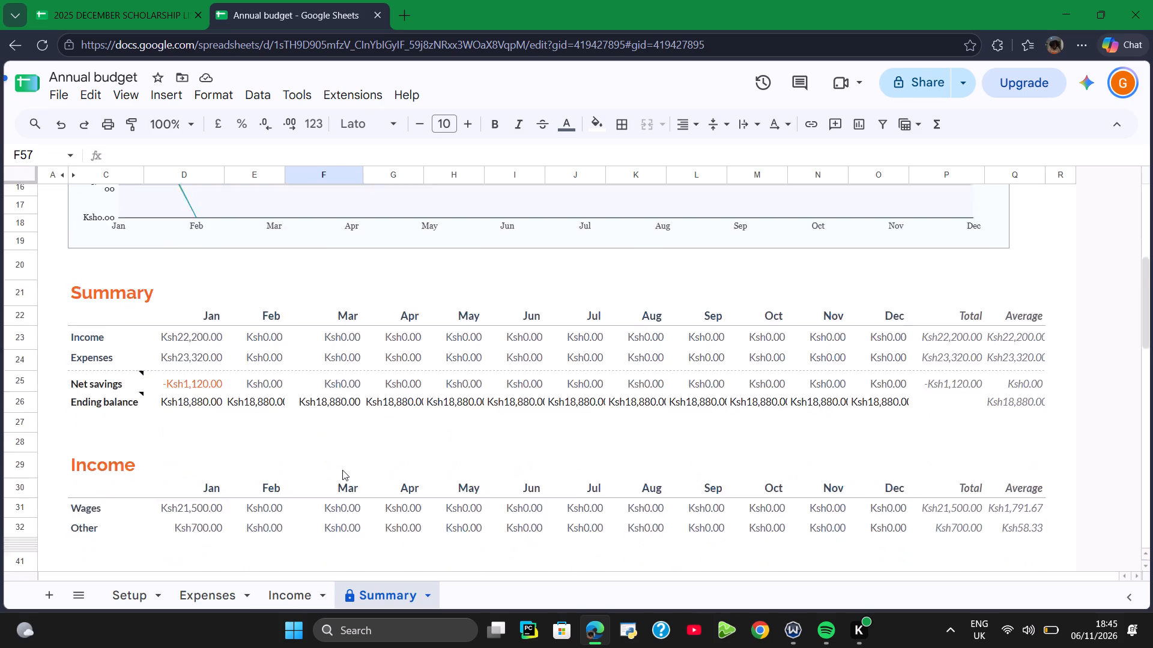
pyautogui.scroll(-1, 342, 470)
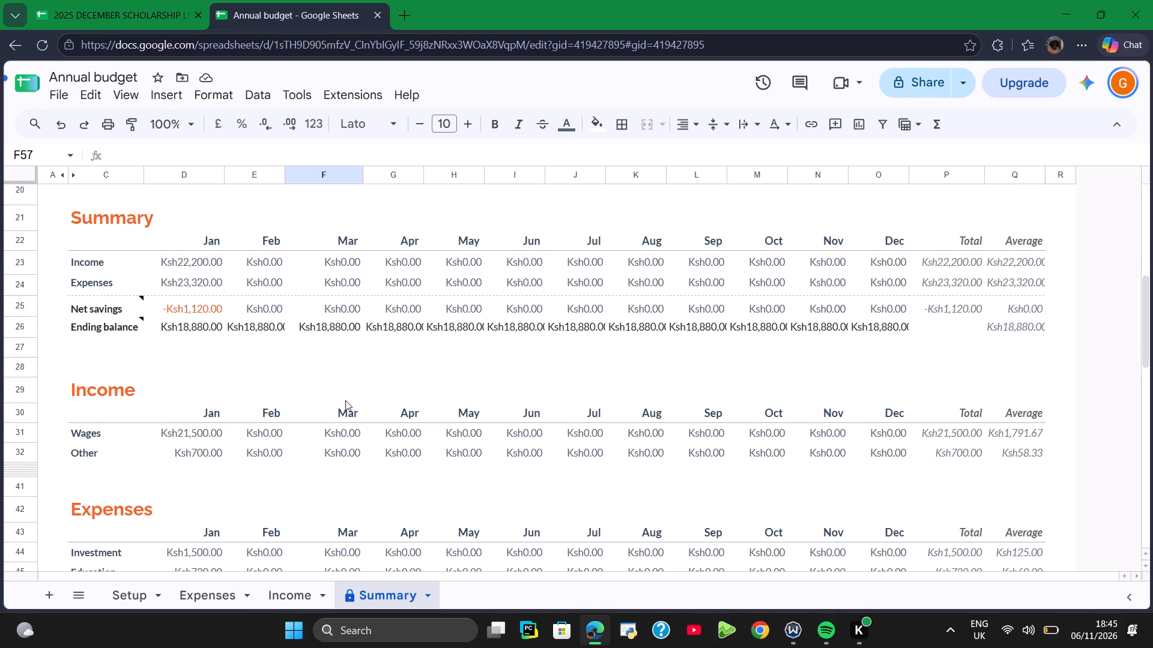
pyautogui.scroll(-4, 360, 393)
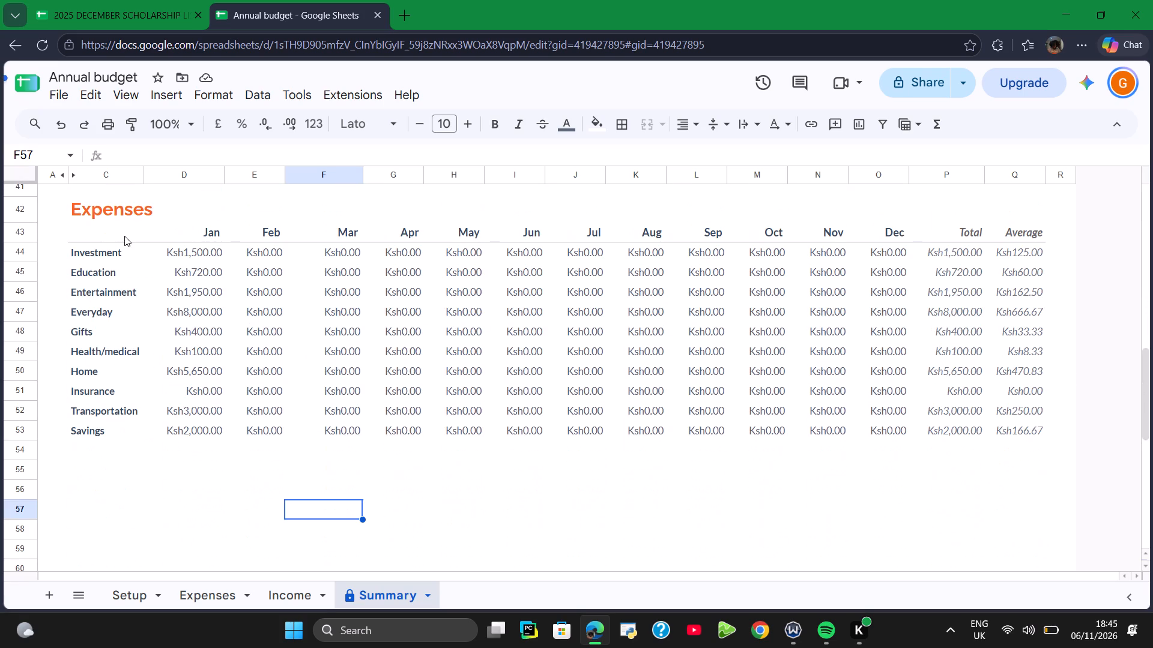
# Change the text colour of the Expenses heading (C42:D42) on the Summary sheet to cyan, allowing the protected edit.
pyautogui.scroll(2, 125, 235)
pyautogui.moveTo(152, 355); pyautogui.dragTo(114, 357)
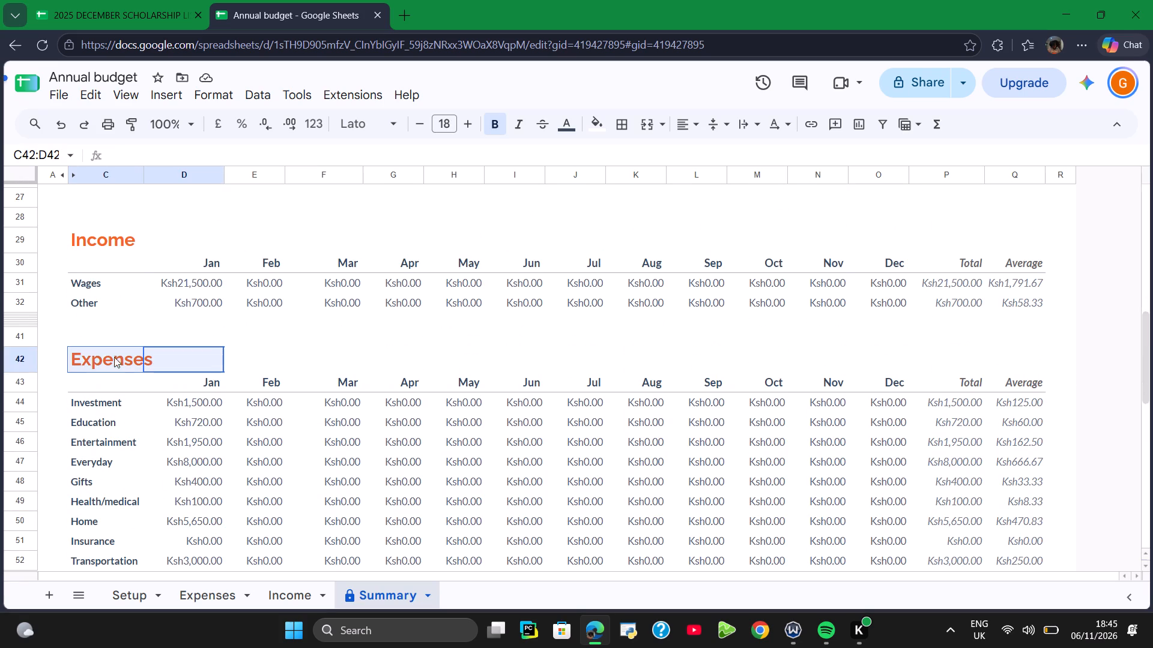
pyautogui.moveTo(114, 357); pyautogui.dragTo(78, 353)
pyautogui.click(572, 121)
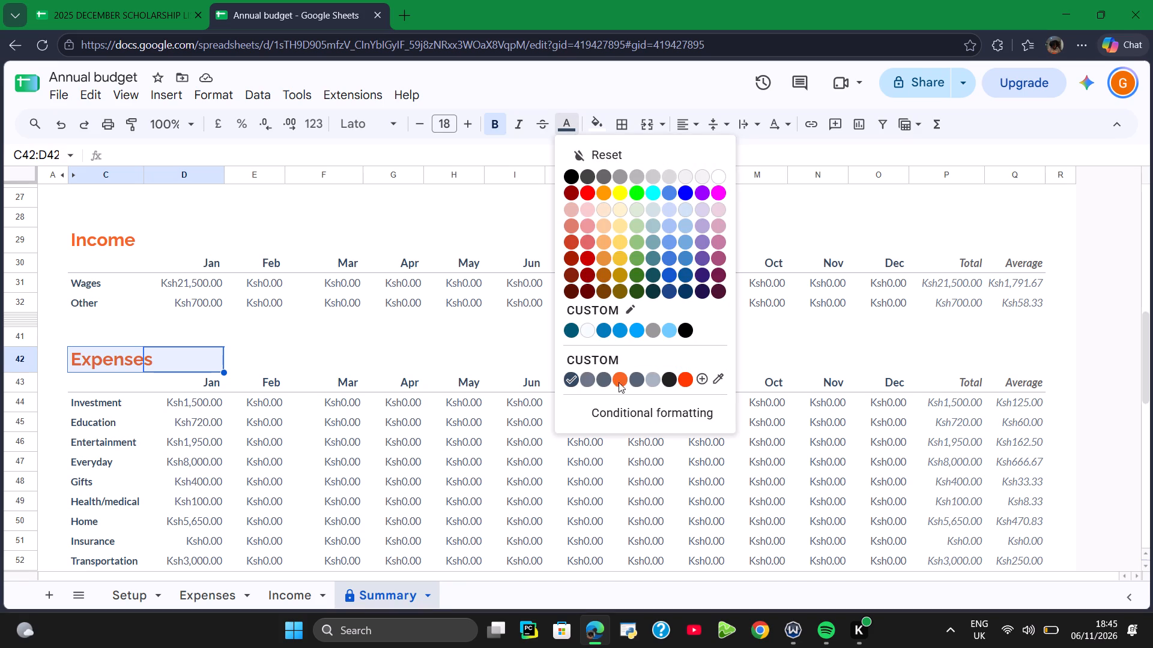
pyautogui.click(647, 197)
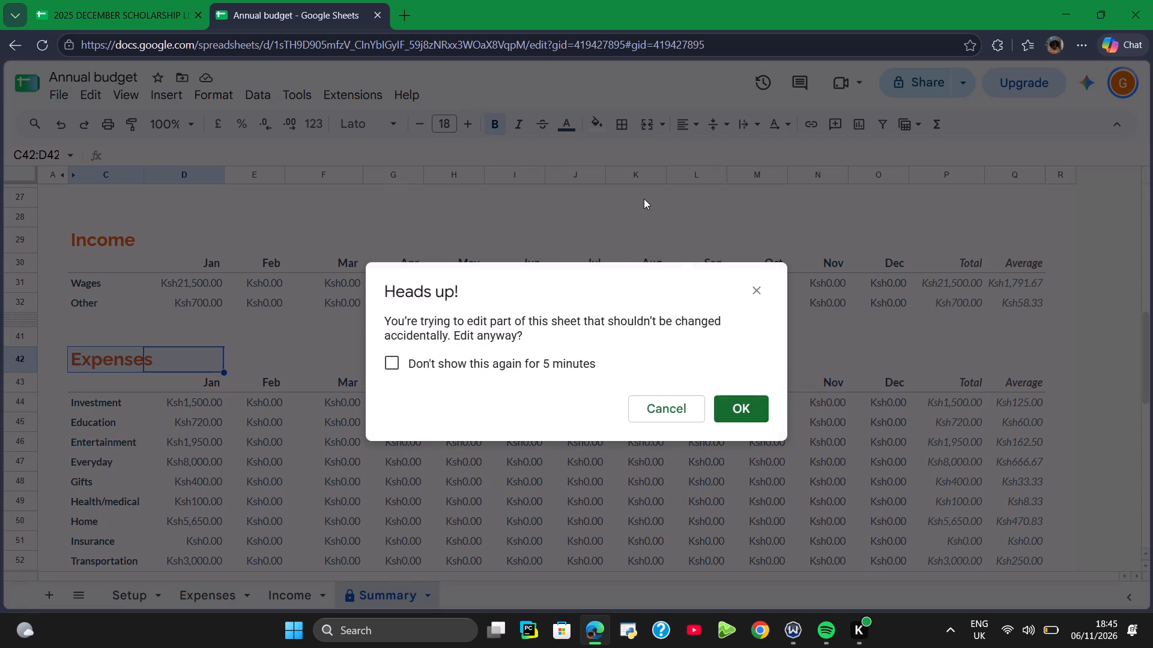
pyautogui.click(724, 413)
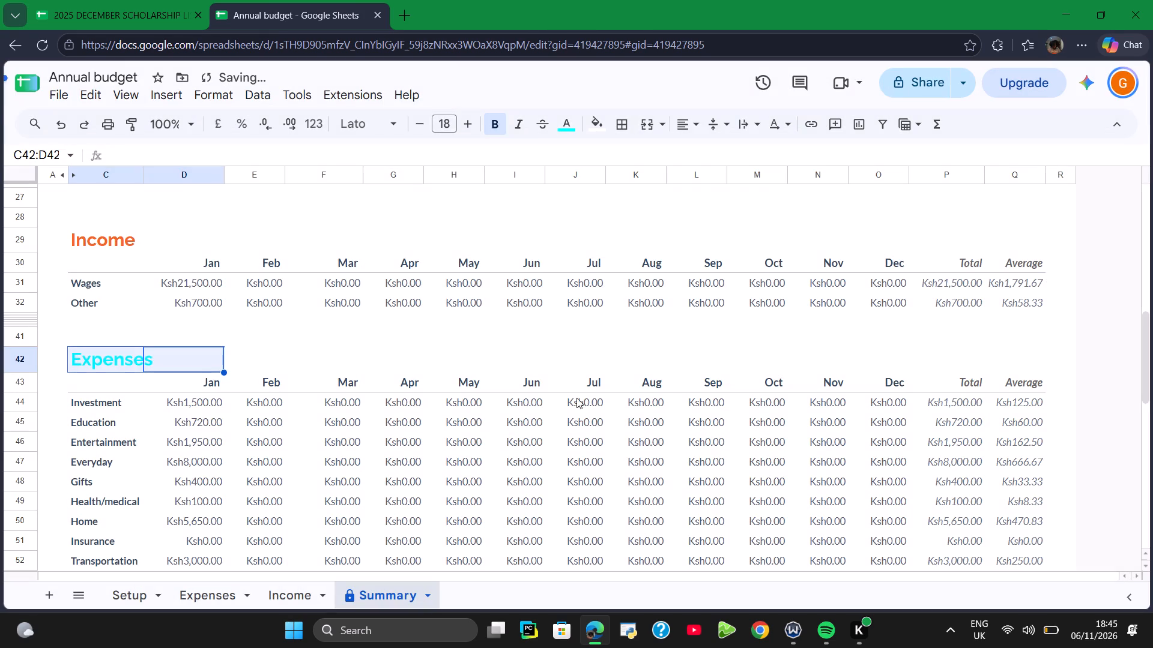
# Set the Expenses heading's text colour to black, allowing the protected edit.
pyautogui.click(576, 118)
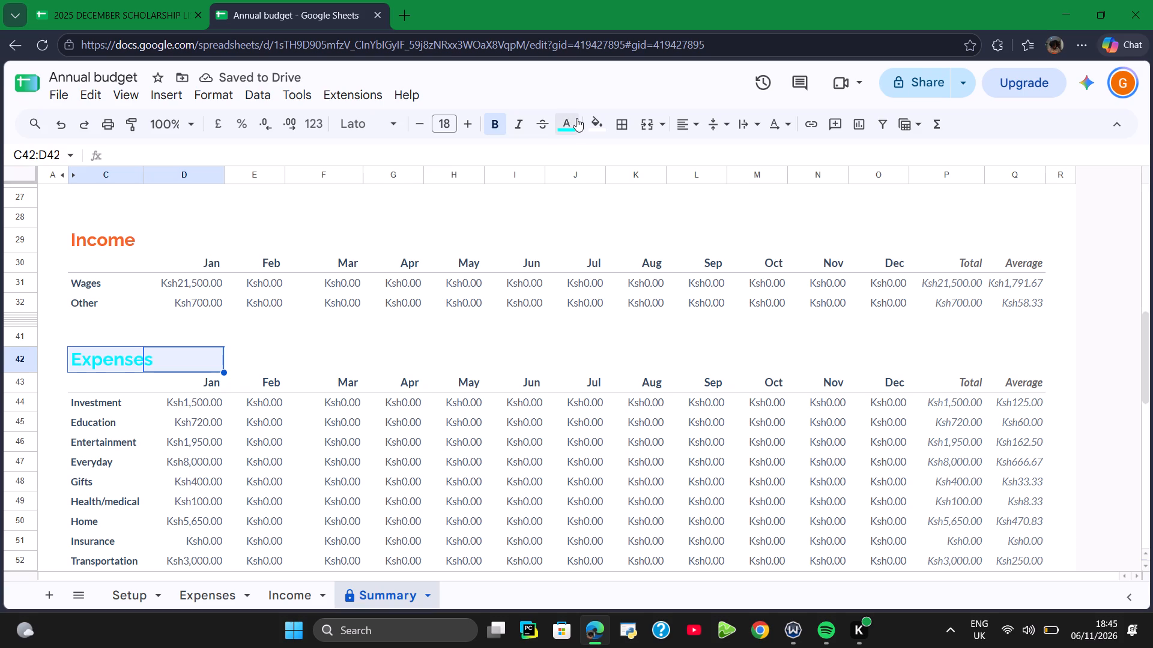
pyautogui.click(684, 330)
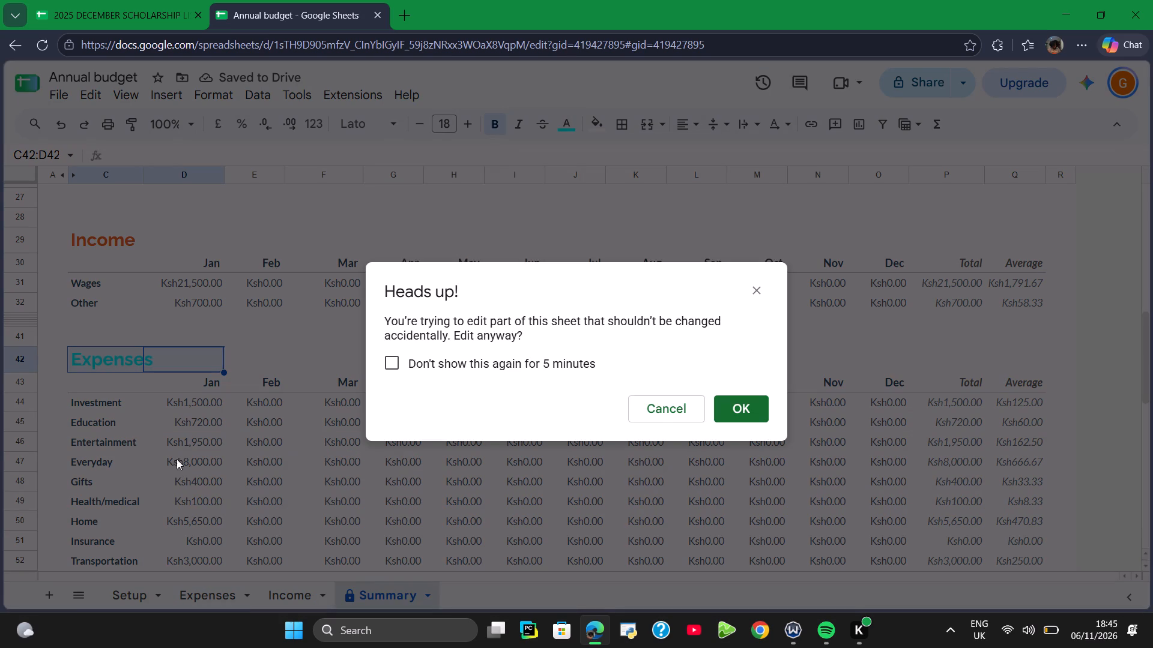
pyautogui.click(739, 403)
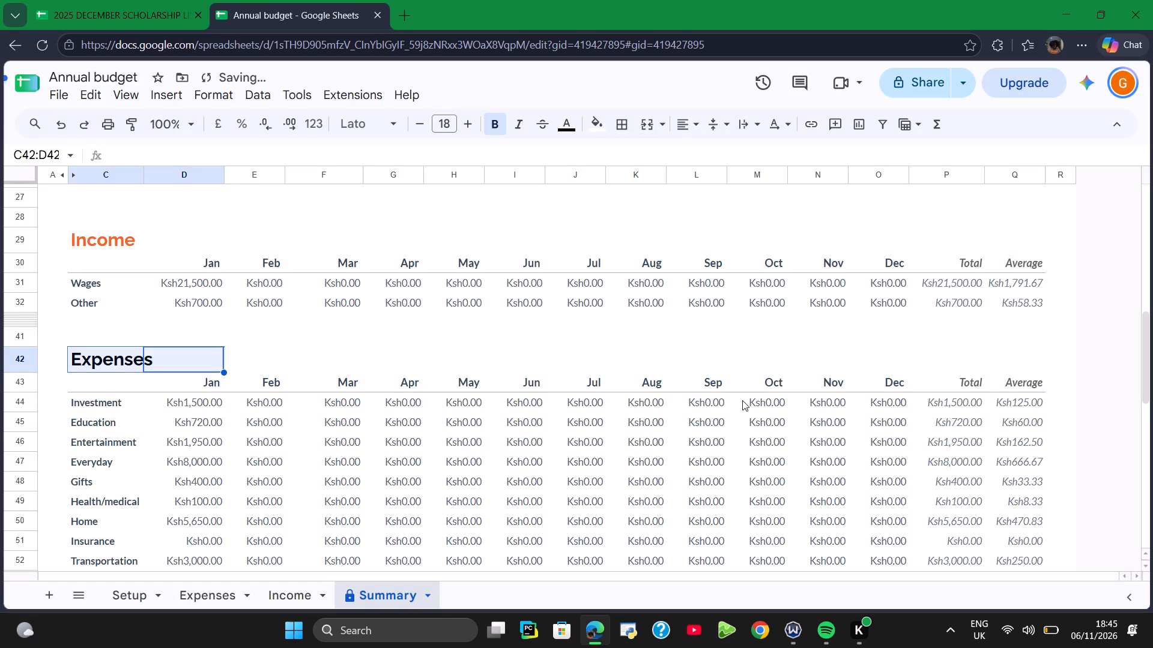
# Set the text colour of the Income heading in C29 to black, allowing the protected edit.
pyautogui.scroll(2, 141, 194)
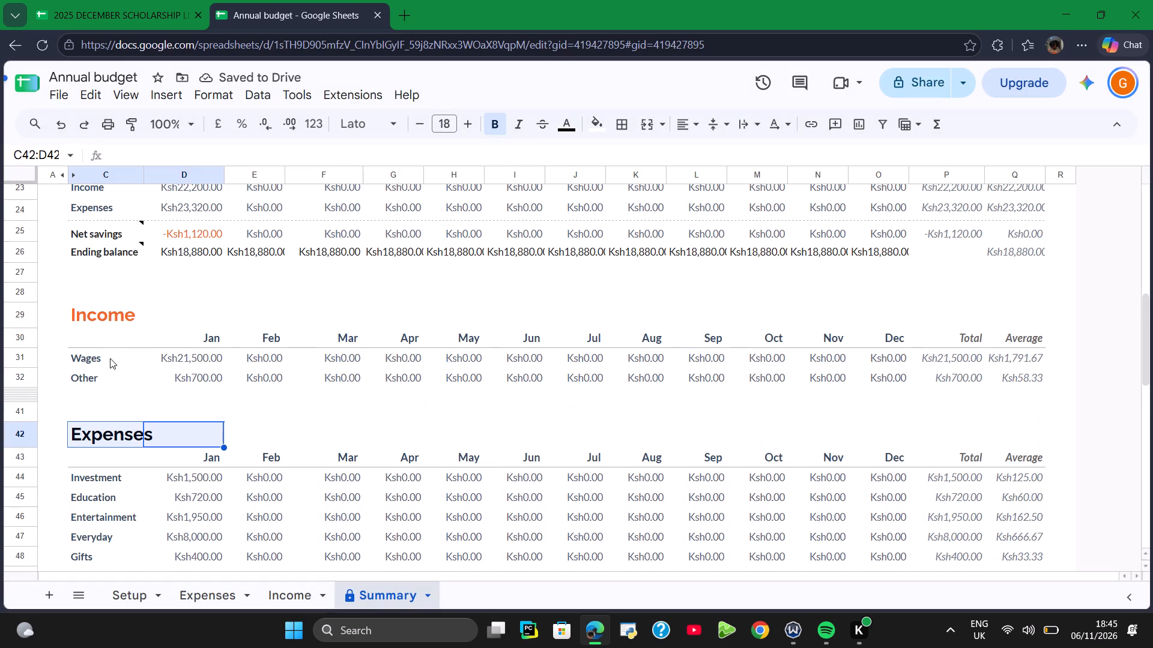
pyautogui.click(110, 384)
pyautogui.moveTo(136, 388); pyautogui.dragTo(101, 383)
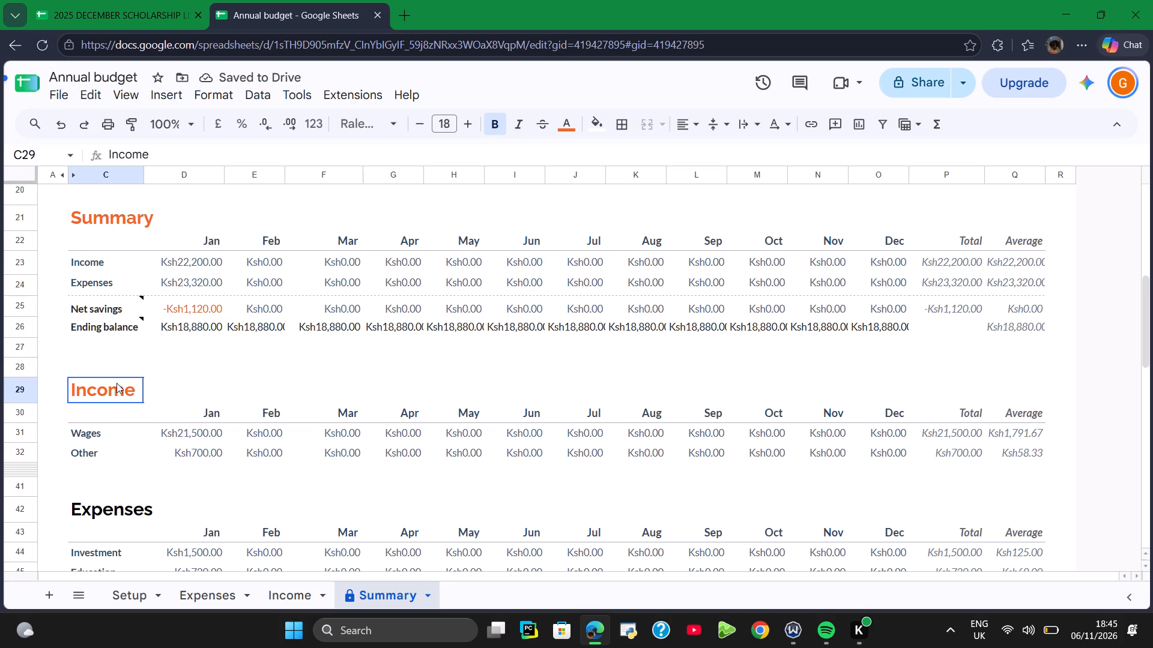
pyautogui.click(566, 124)
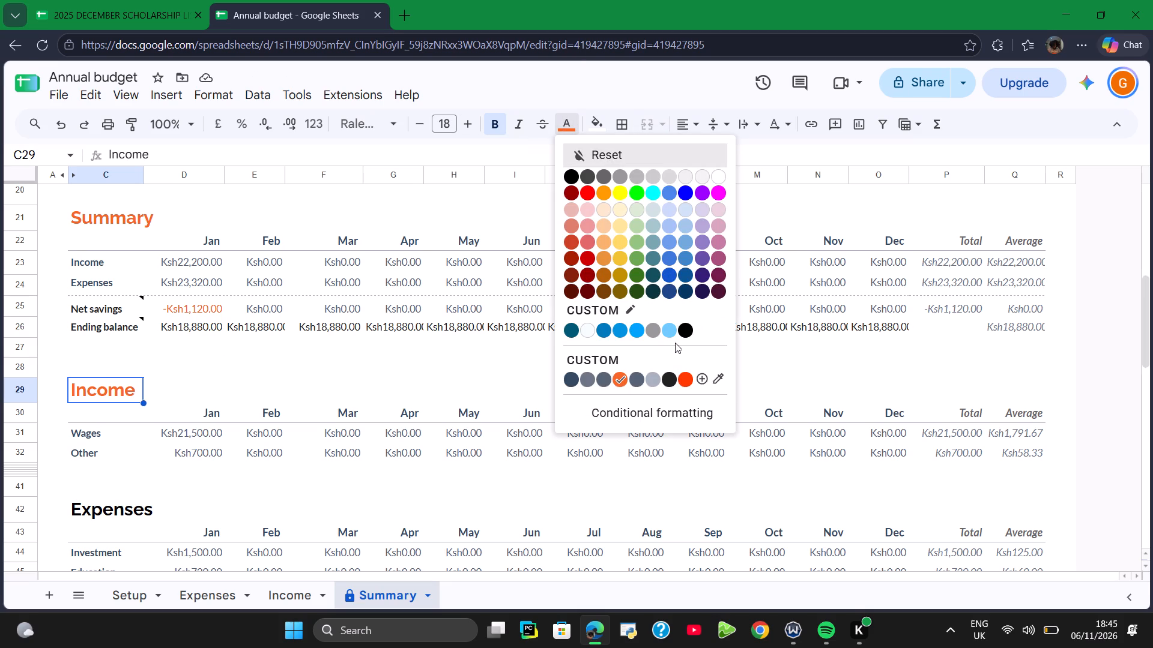
pyautogui.click(685, 331)
pyautogui.click(751, 407)
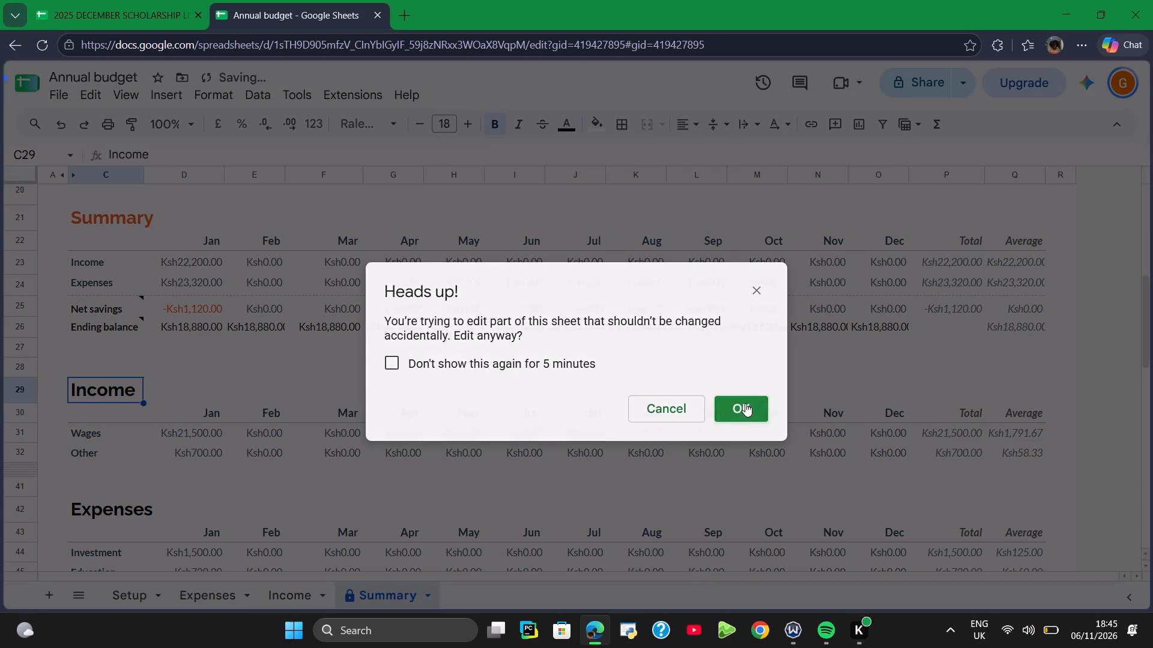
pyautogui.click(378, 363)
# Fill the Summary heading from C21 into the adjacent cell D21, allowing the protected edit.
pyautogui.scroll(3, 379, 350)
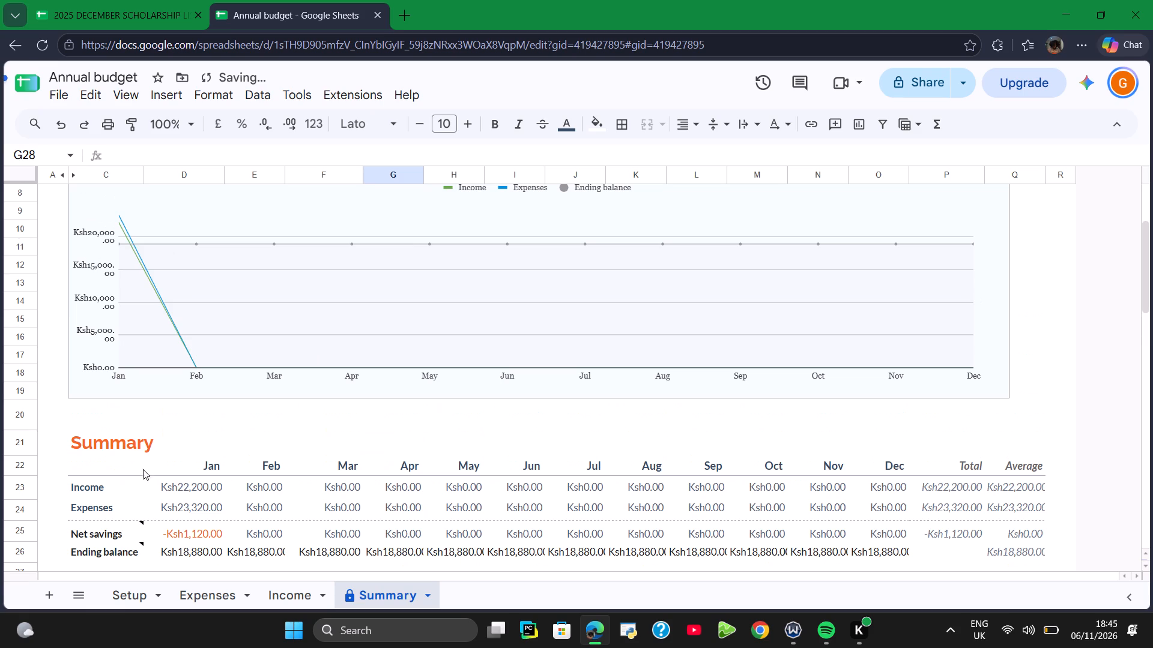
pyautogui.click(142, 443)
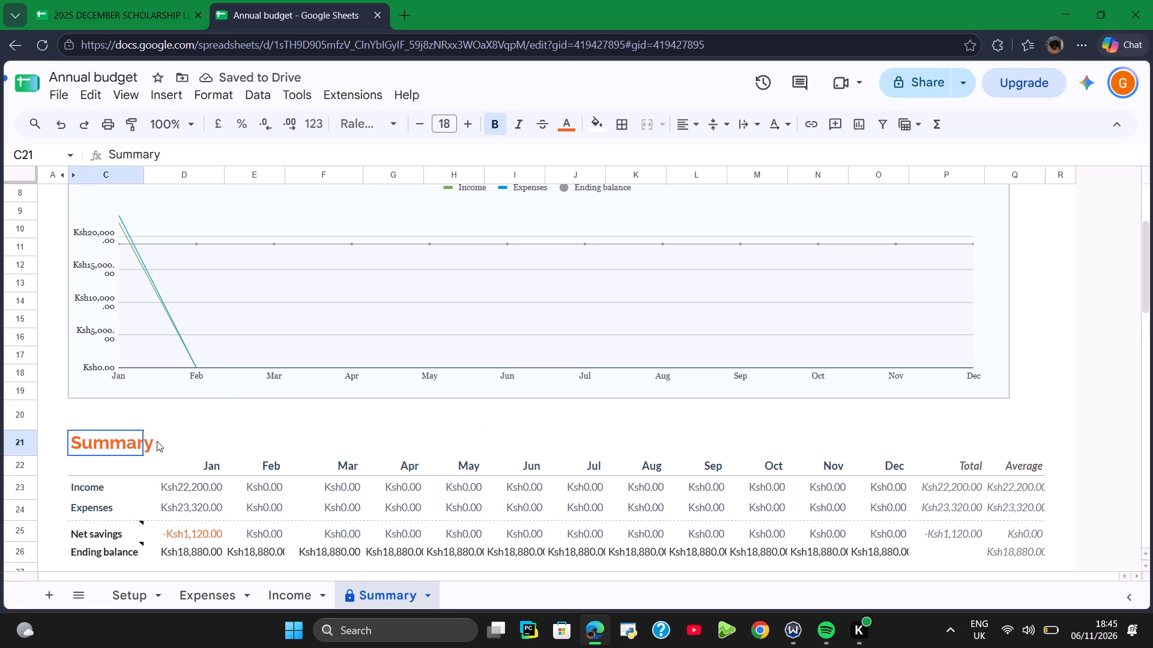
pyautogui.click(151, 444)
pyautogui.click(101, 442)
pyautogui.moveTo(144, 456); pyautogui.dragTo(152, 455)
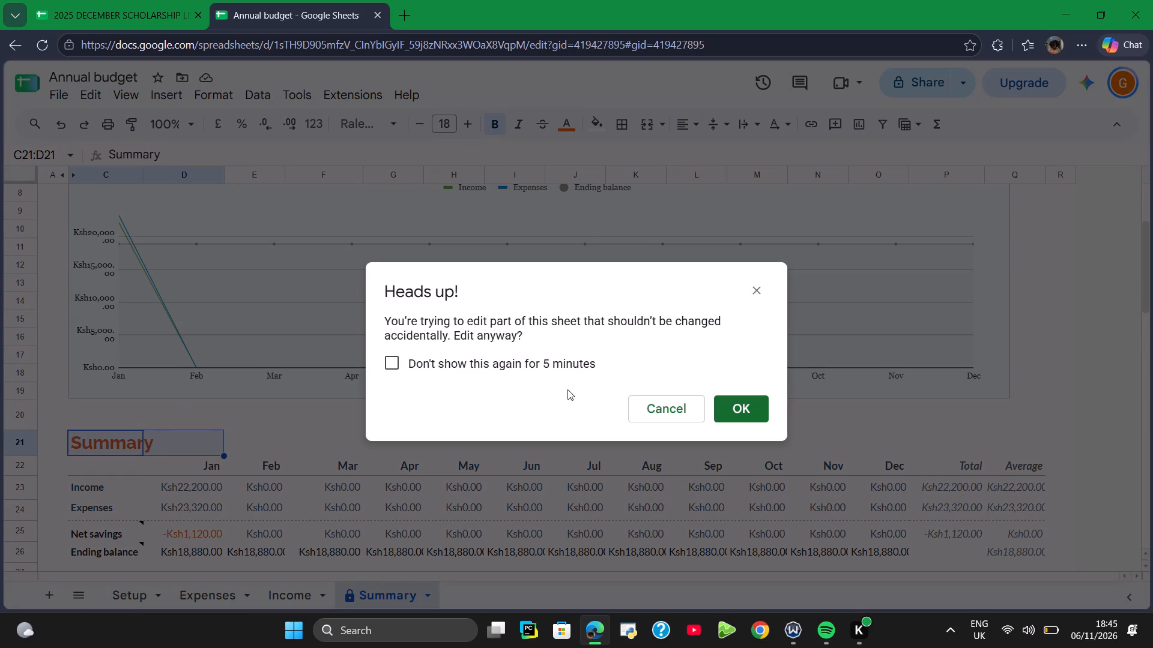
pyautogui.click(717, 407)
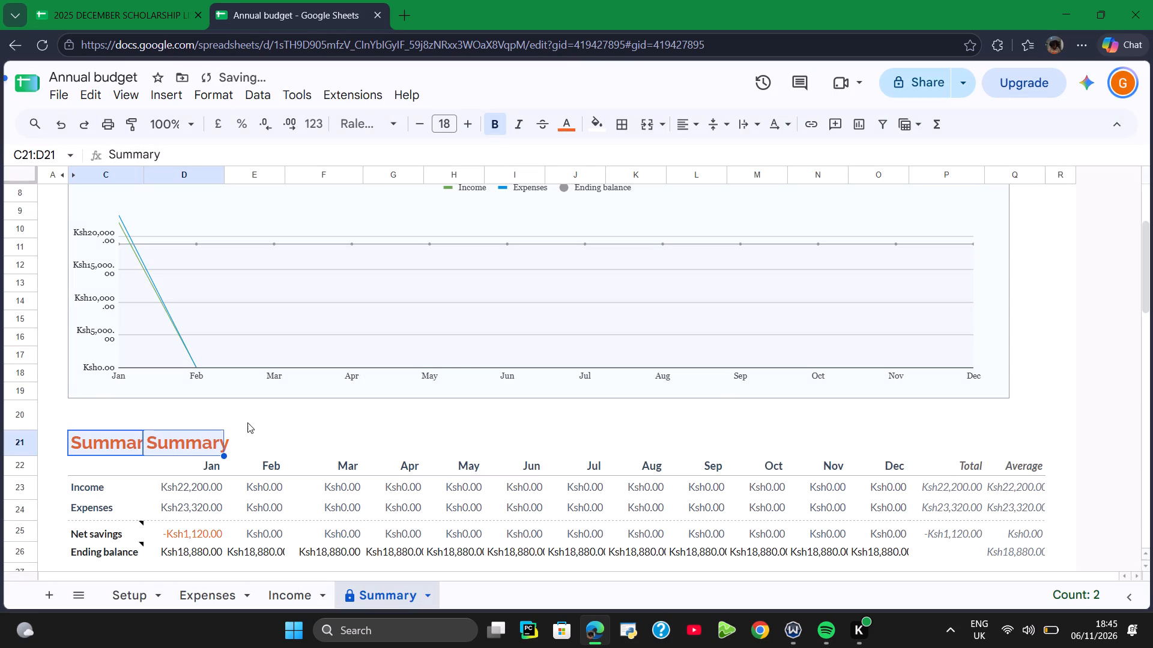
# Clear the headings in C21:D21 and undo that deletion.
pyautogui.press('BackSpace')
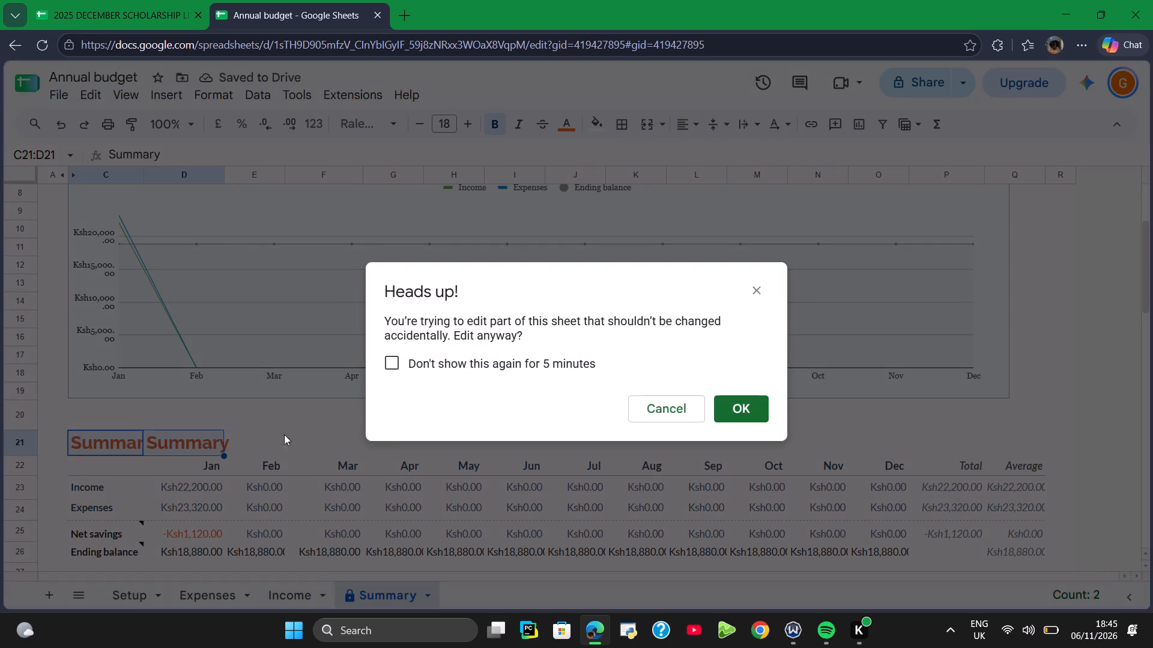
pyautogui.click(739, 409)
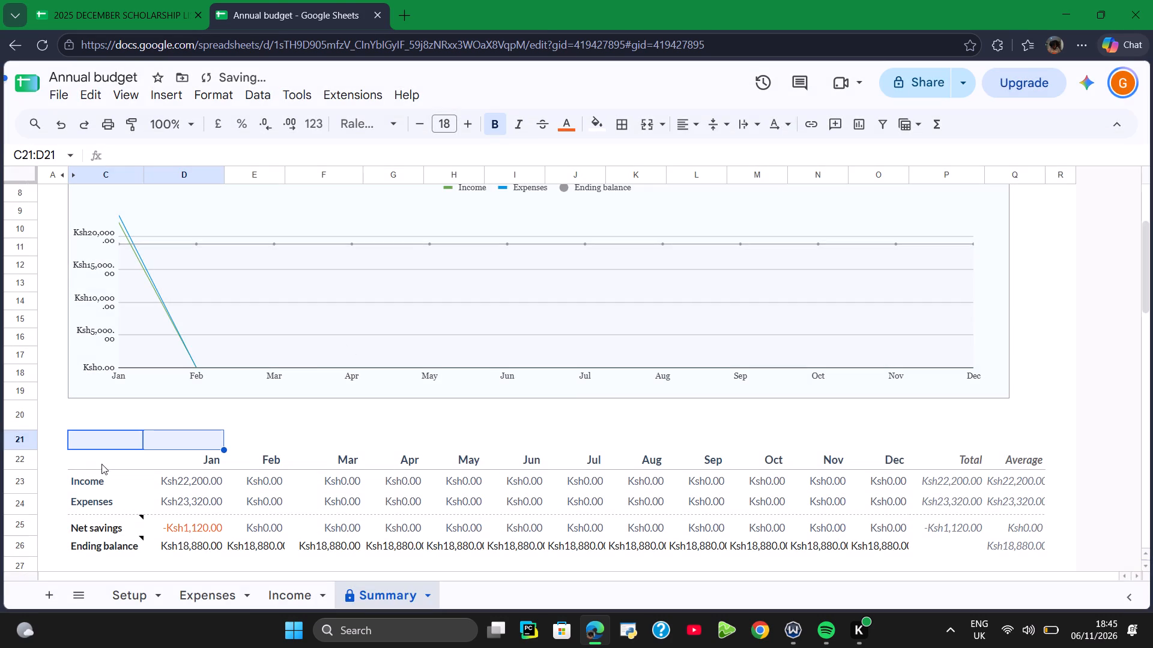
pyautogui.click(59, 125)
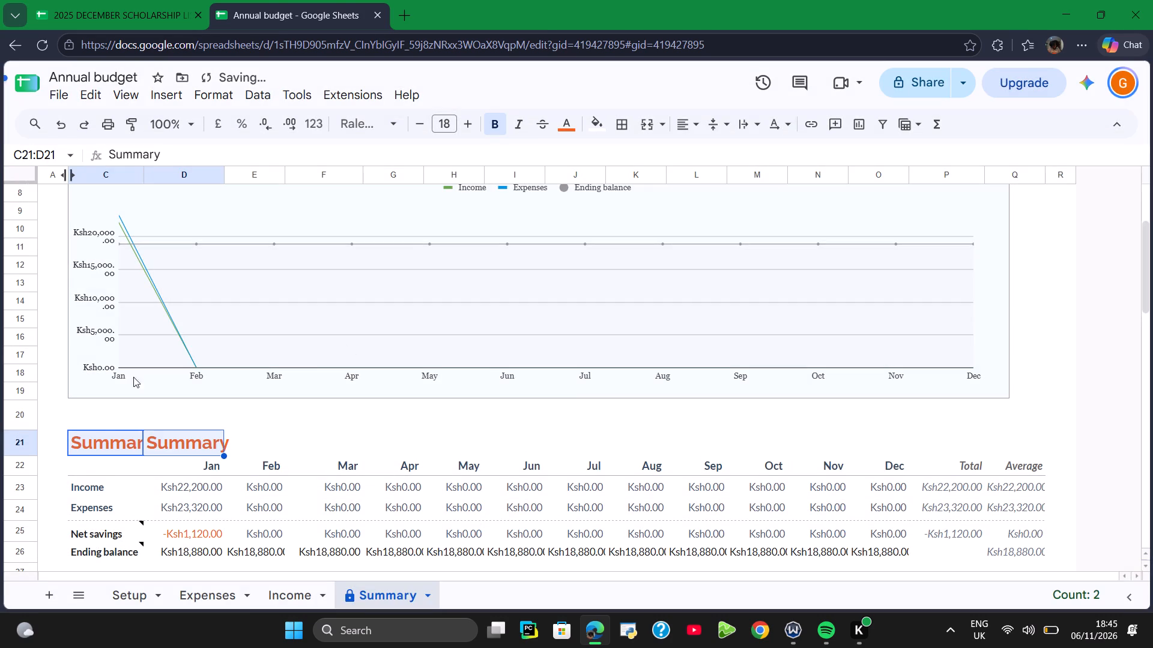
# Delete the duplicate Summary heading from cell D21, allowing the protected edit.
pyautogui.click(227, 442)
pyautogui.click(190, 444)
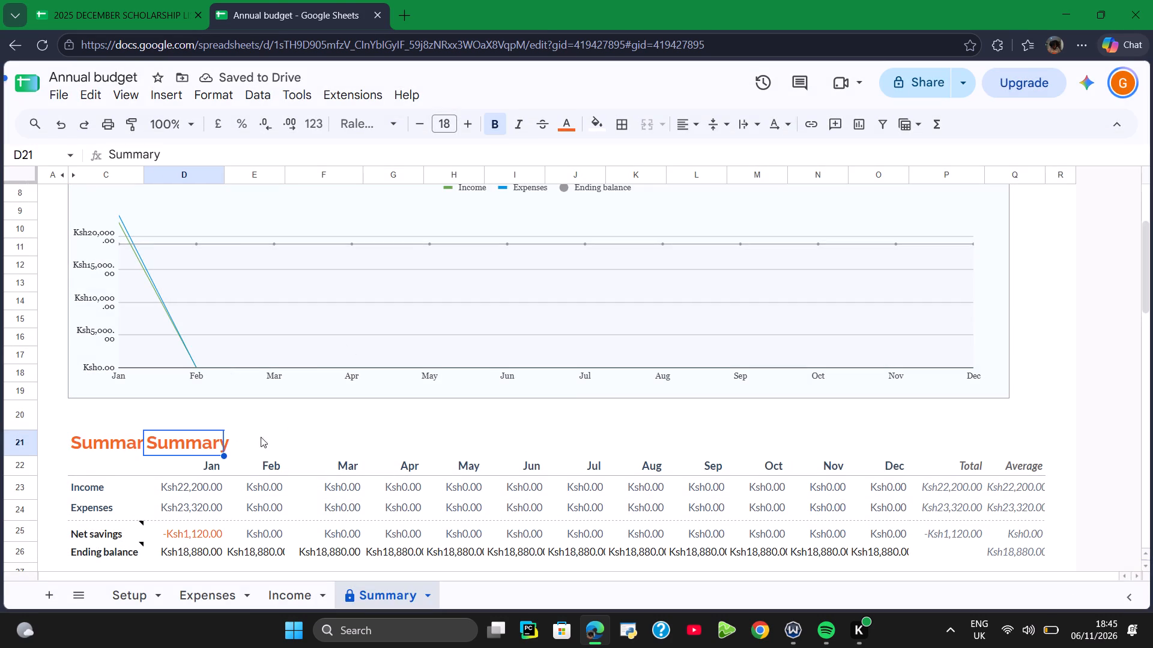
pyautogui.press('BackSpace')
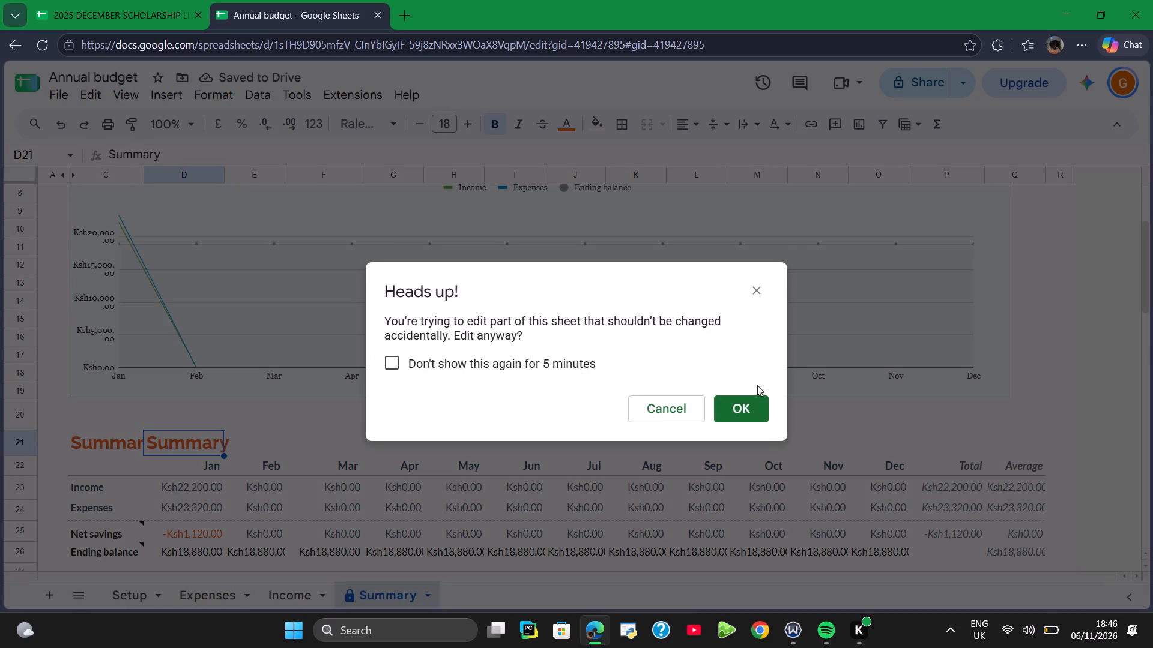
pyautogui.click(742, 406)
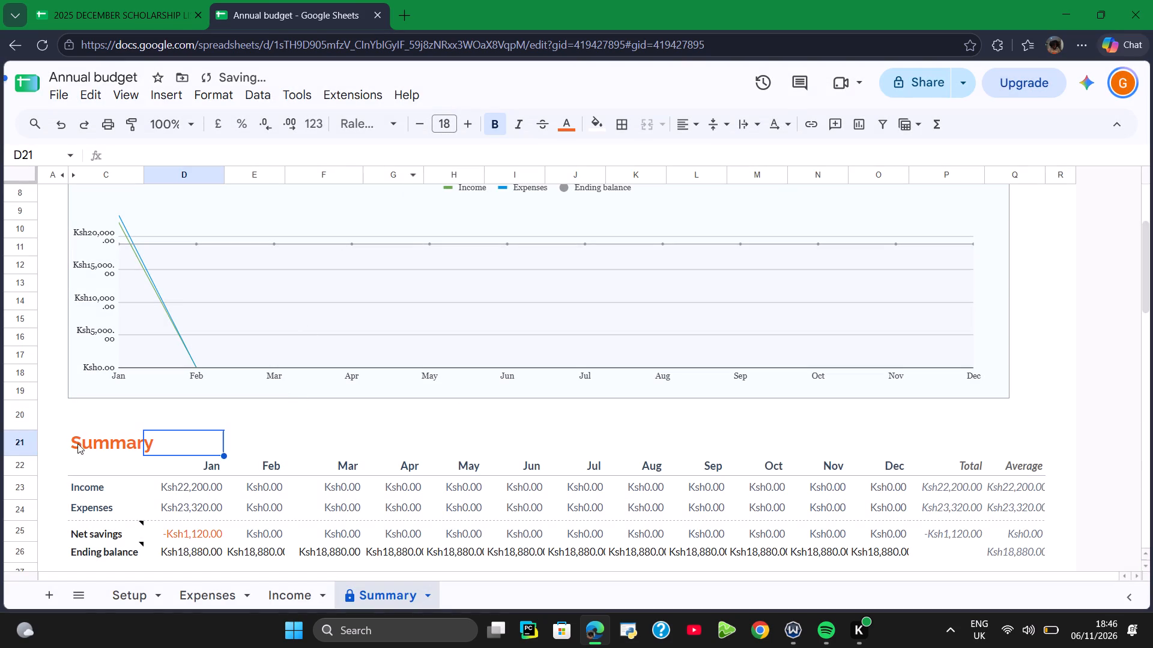
# Set the text colour of the Summary heading in C21 to black, allowing the protected edit.
pyautogui.click(94, 439)
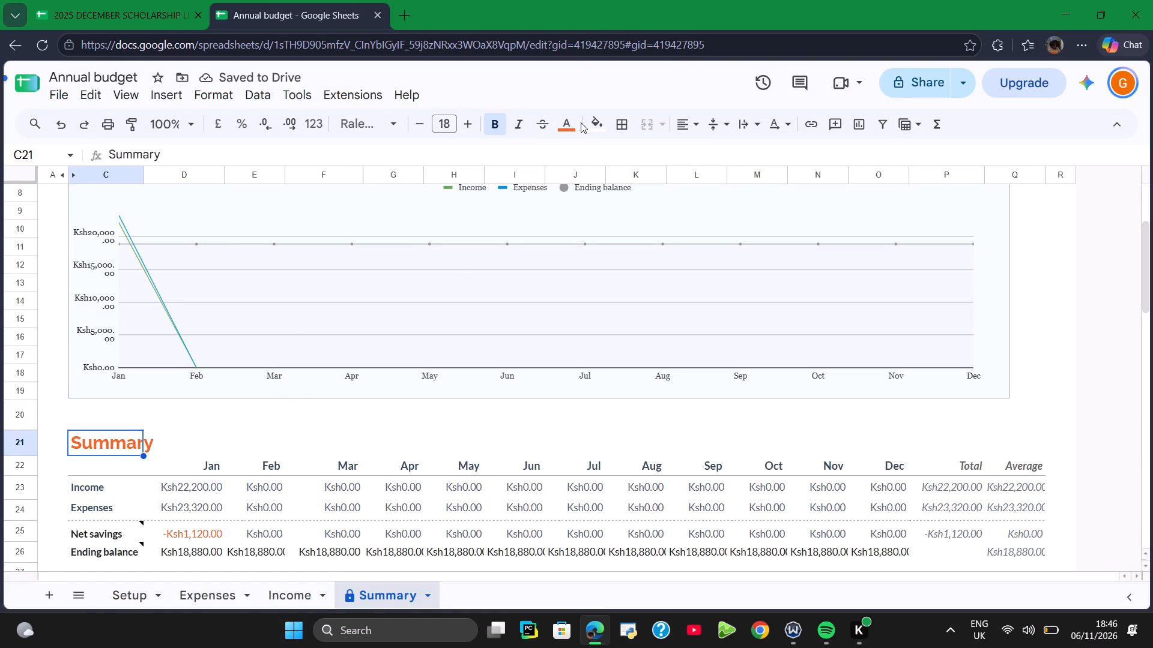
pyautogui.click(572, 129)
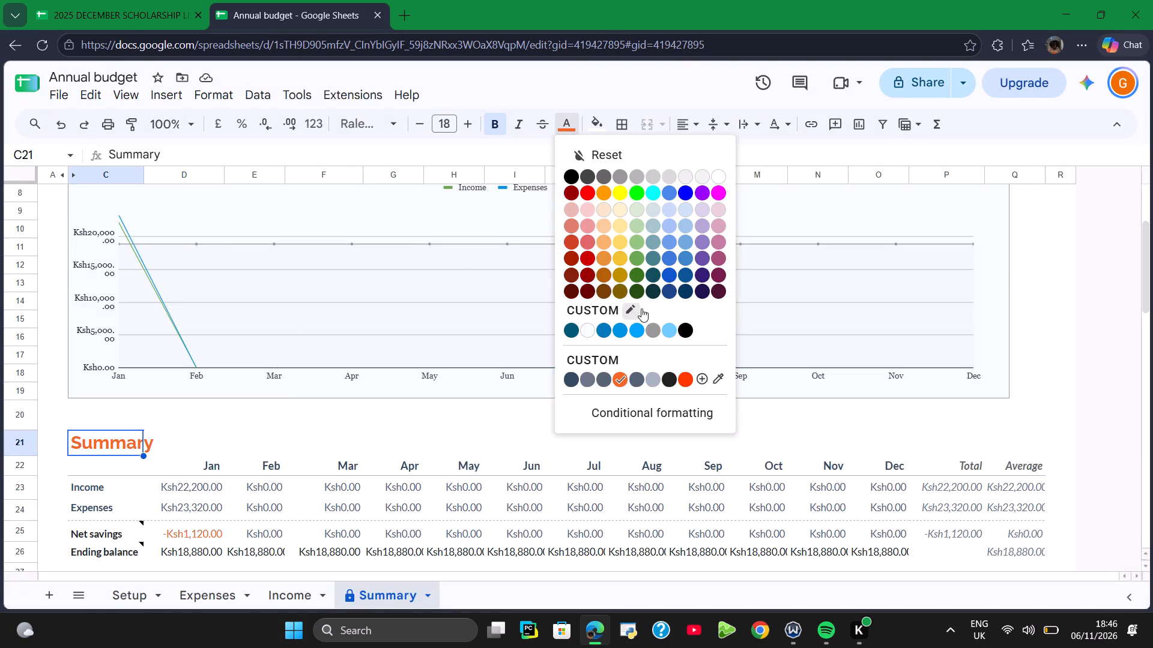
pyautogui.click(690, 327)
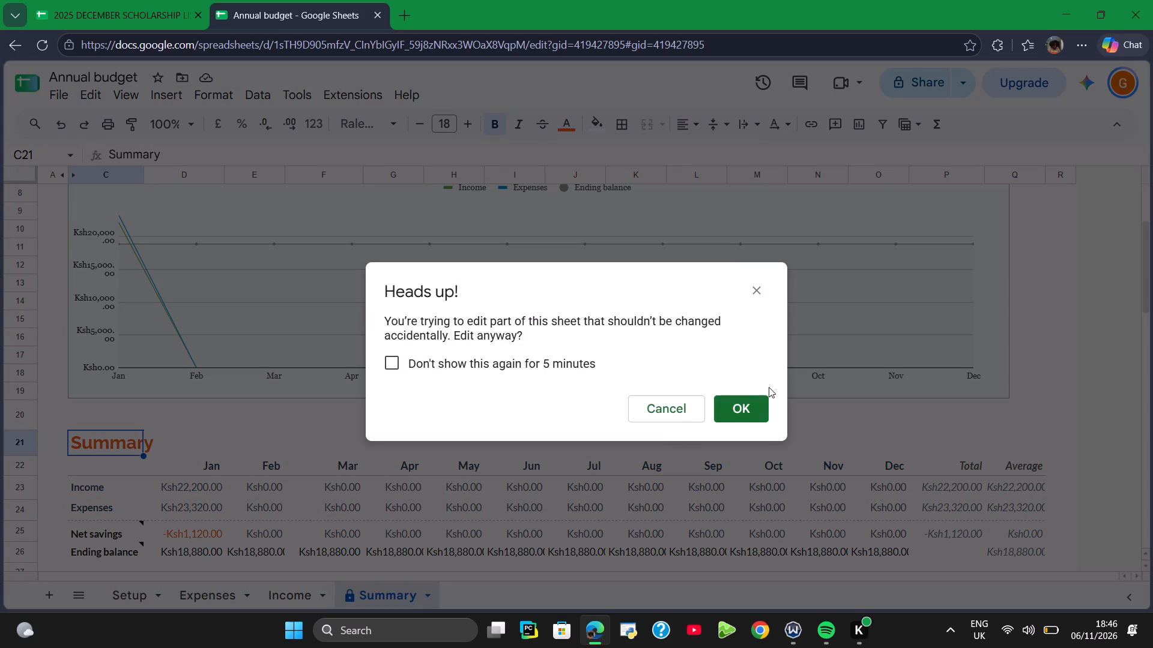
pyautogui.click(746, 403)
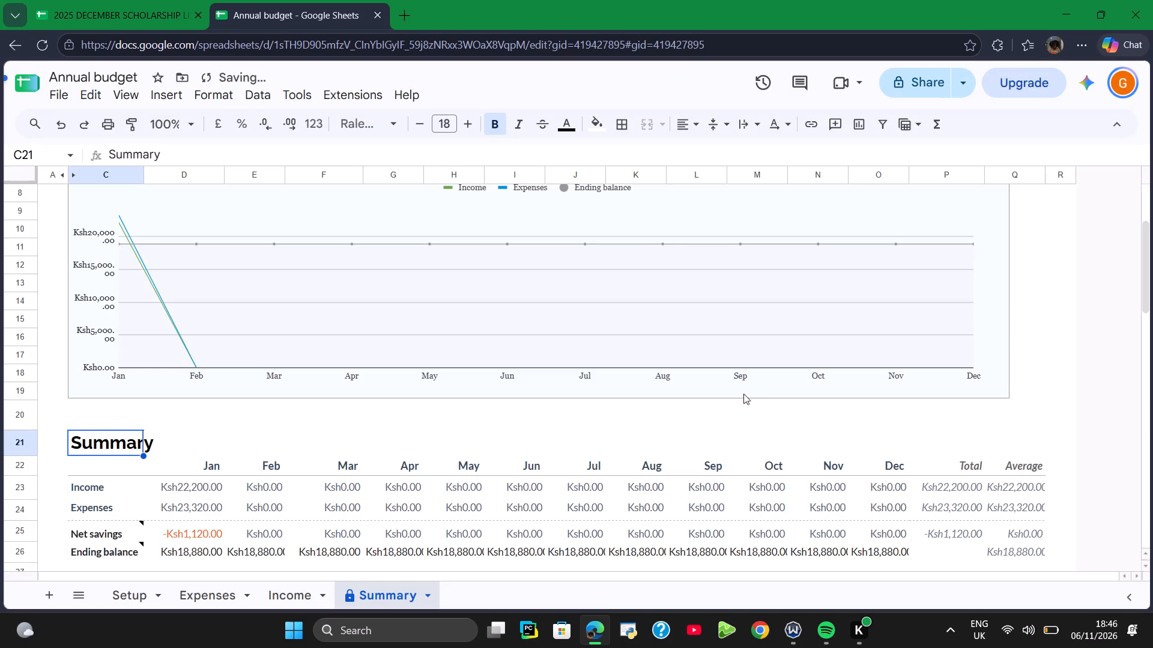
# Review the Summary sheet from the balance chart at the top down to the average spending chart below the tables.
pyautogui.scroll(2, 234, 399)
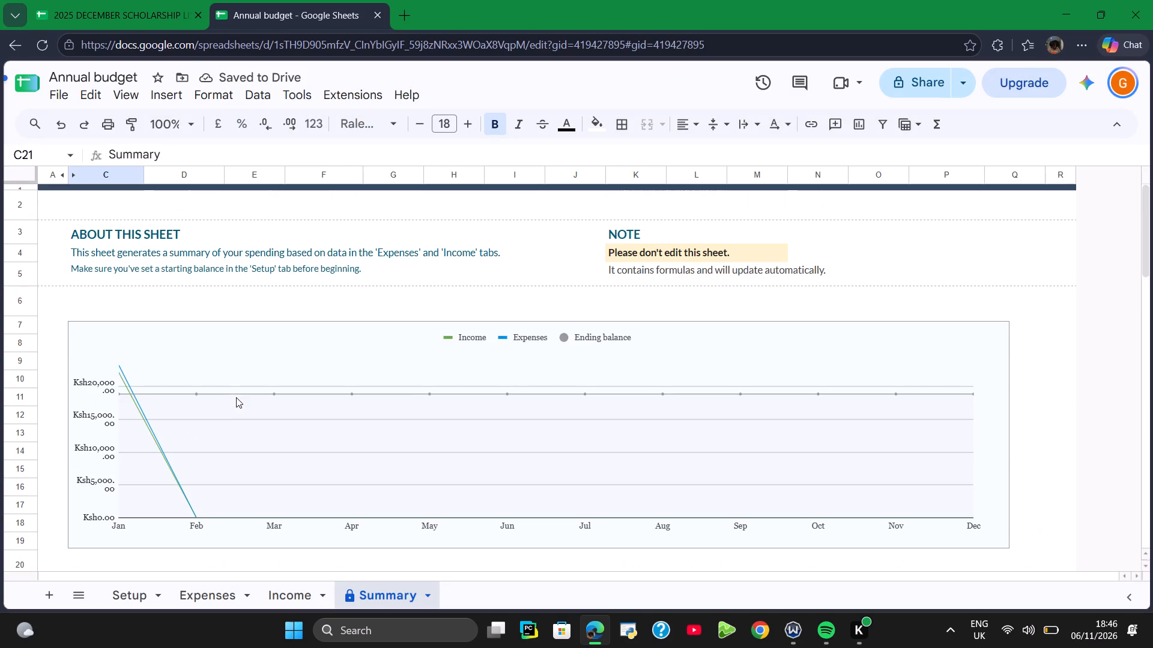
pyautogui.scroll(2, 236, 395)
pyautogui.scroll(-9, 237, 393)
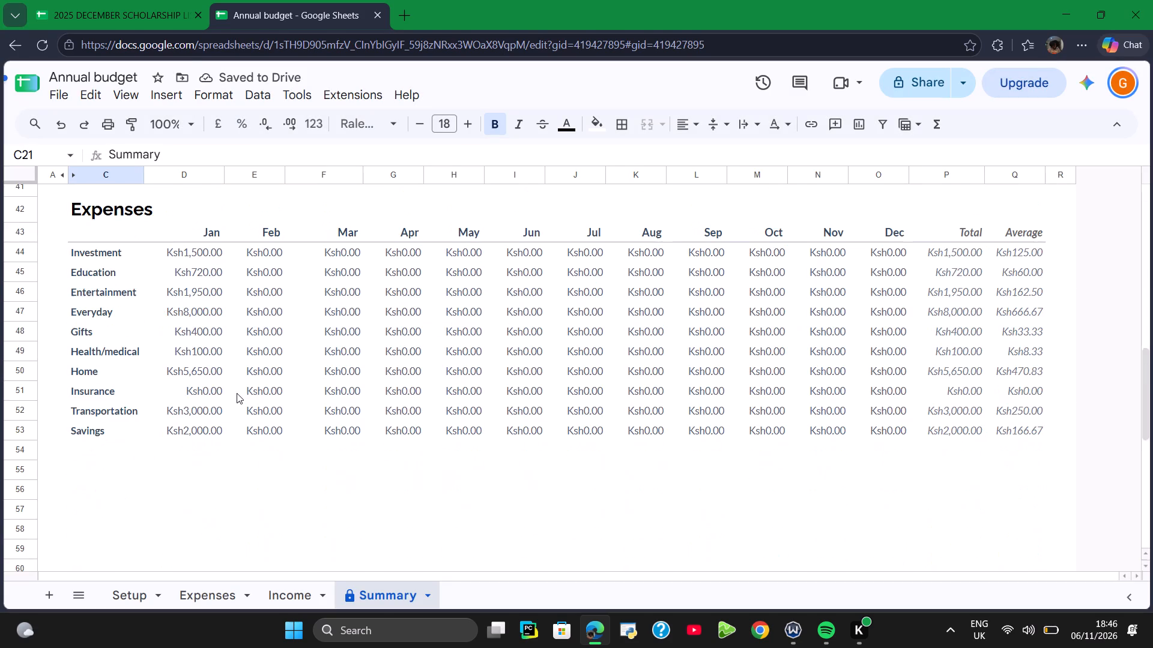
pyautogui.scroll(-2, 237, 393)
pyautogui.scroll(-3, 362, 486)
# With the Average £ spent per category chart selected, apply the dark teal custom text colour, allowing the protected edit.
pyautogui.click(452, 401)
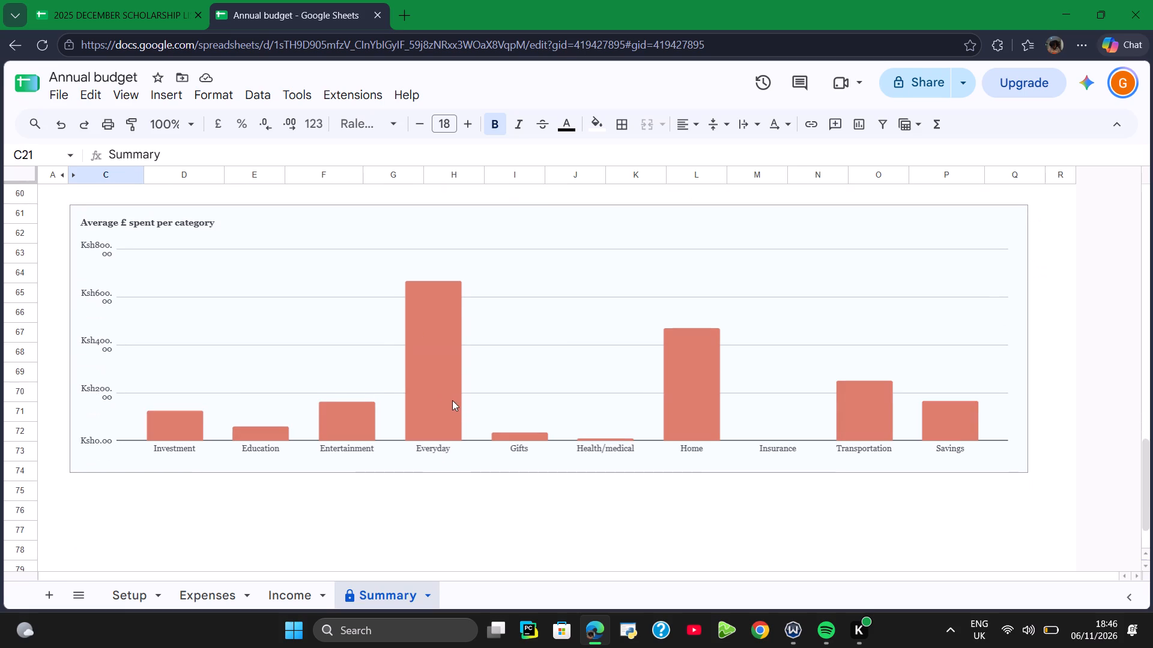
pyautogui.rightClick(432, 397)
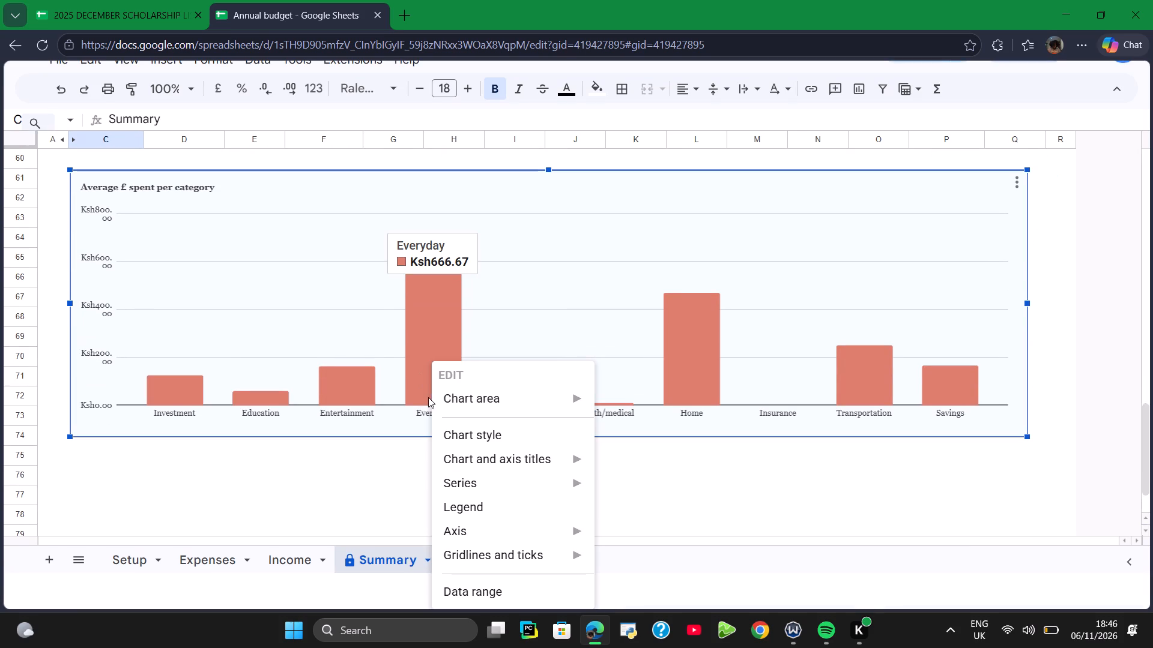
pyautogui.scroll(-3, 482, 427)
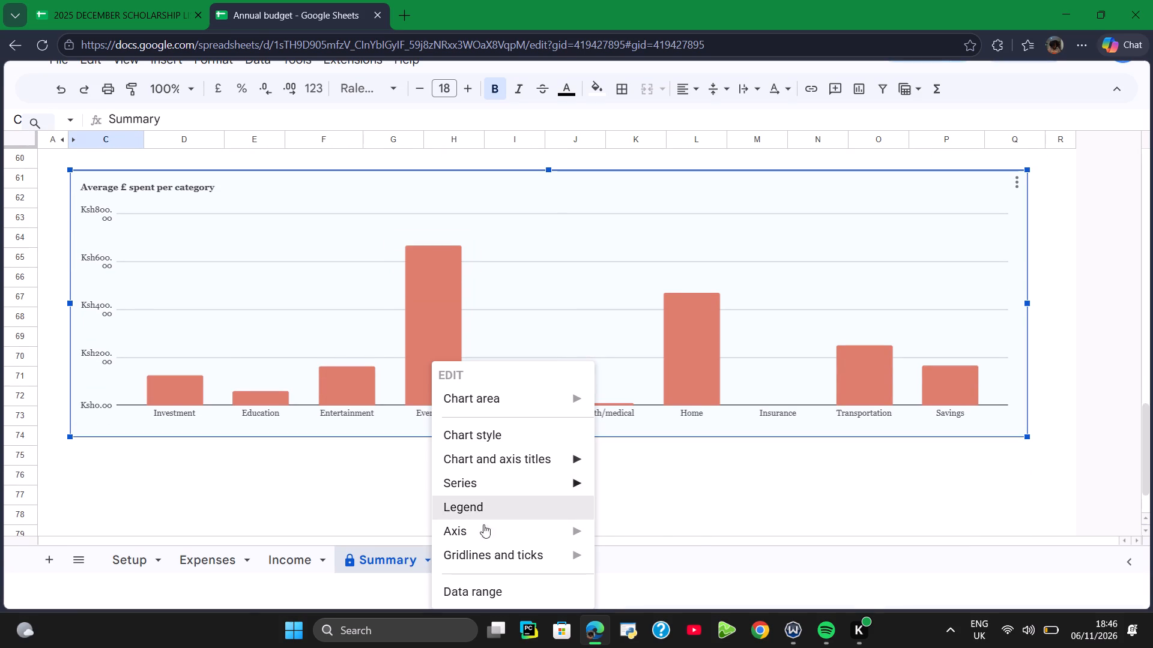
pyautogui.scroll(-2, 653, 476)
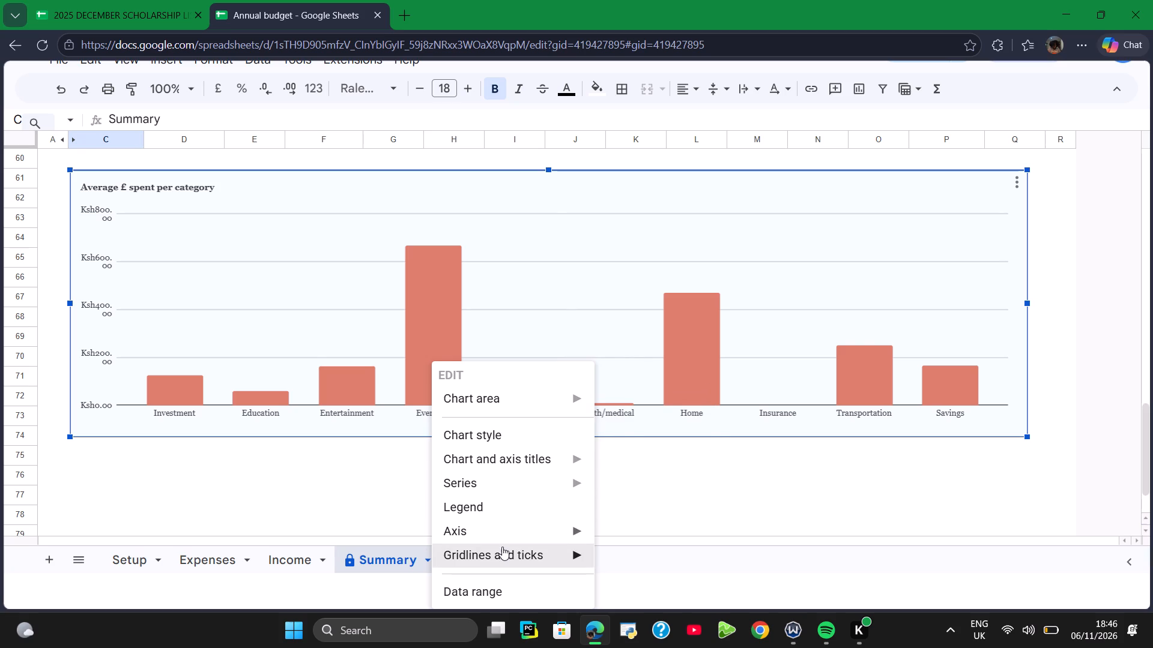
pyautogui.click(566, 90)
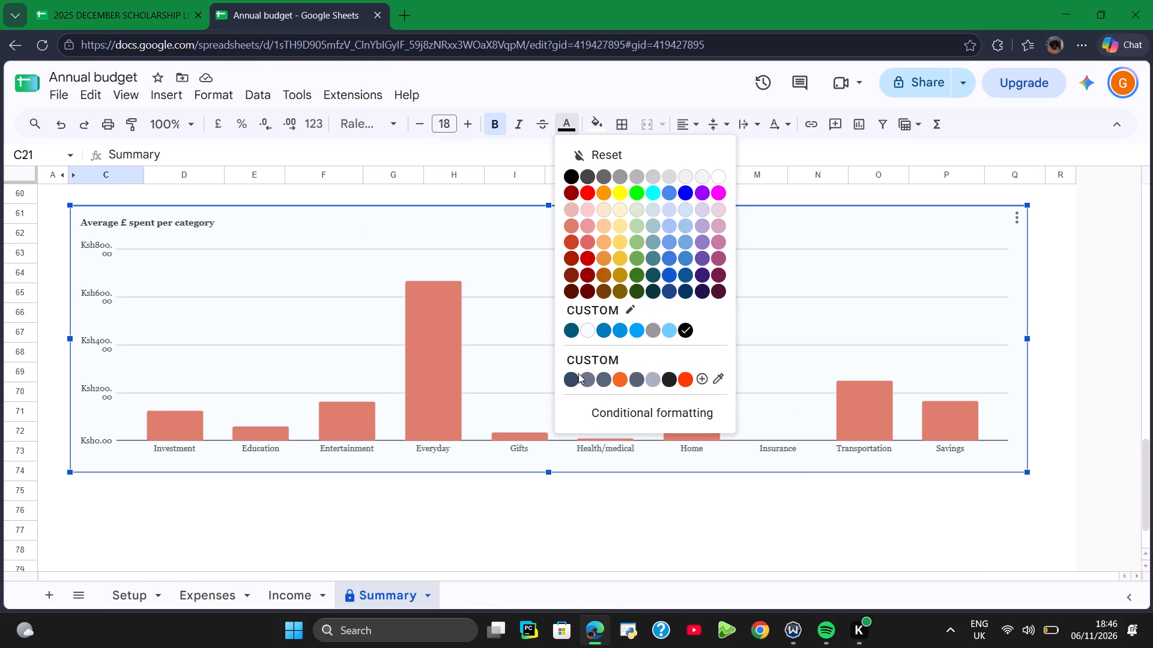
pyautogui.click(570, 329)
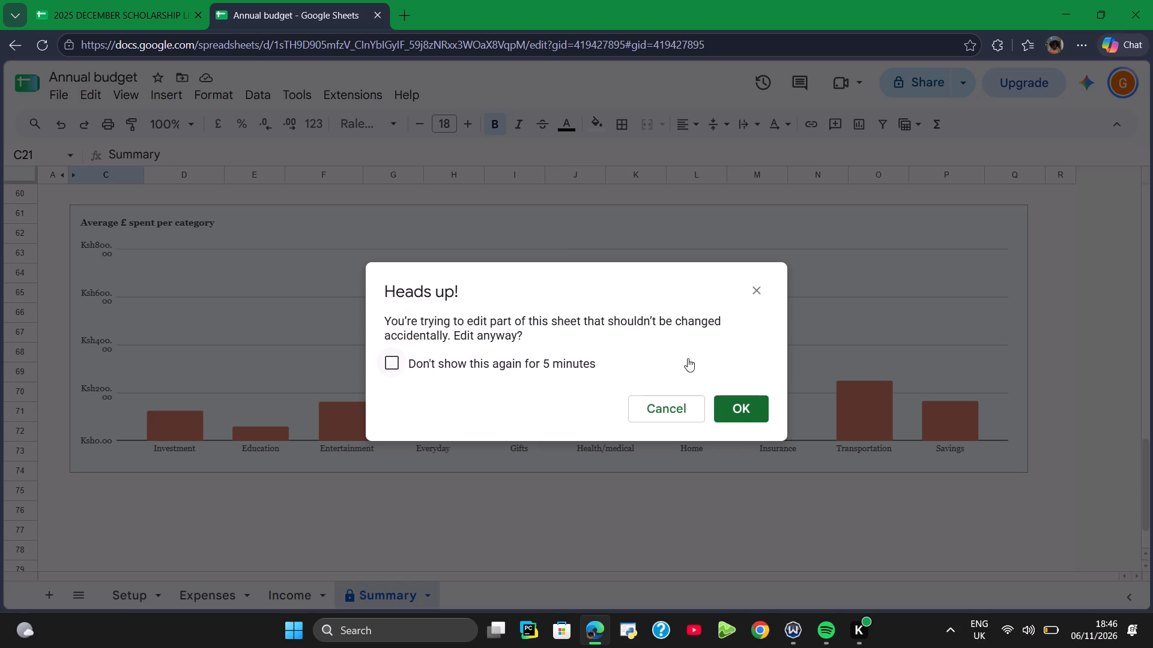
pyautogui.click(748, 409)
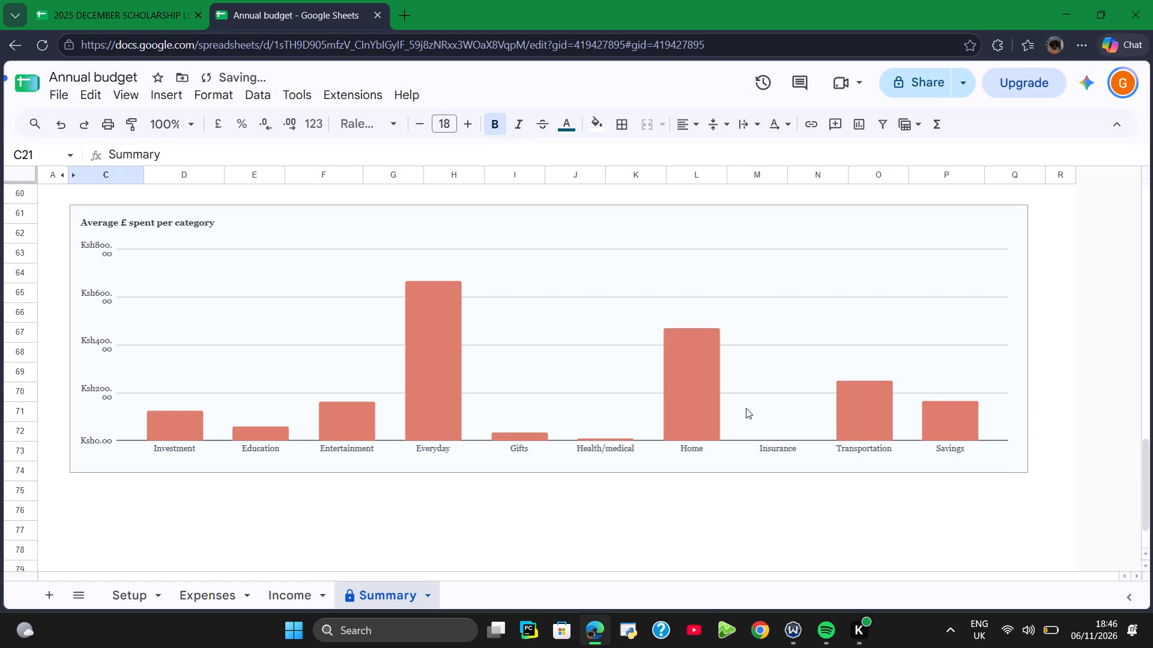
# Look through the editing options available for the average spending chart and try its Alt text option.
pyautogui.scroll(-5, 477, 266)
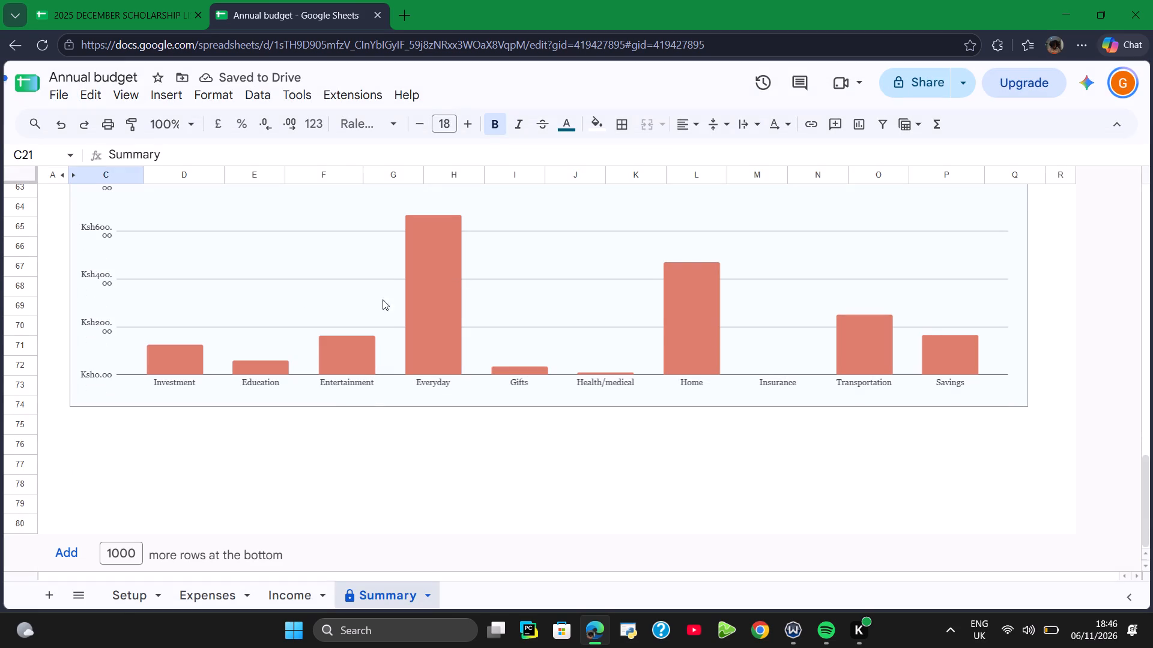
pyautogui.scroll(2, 292, 300)
pyautogui.rightClick(101, 305)
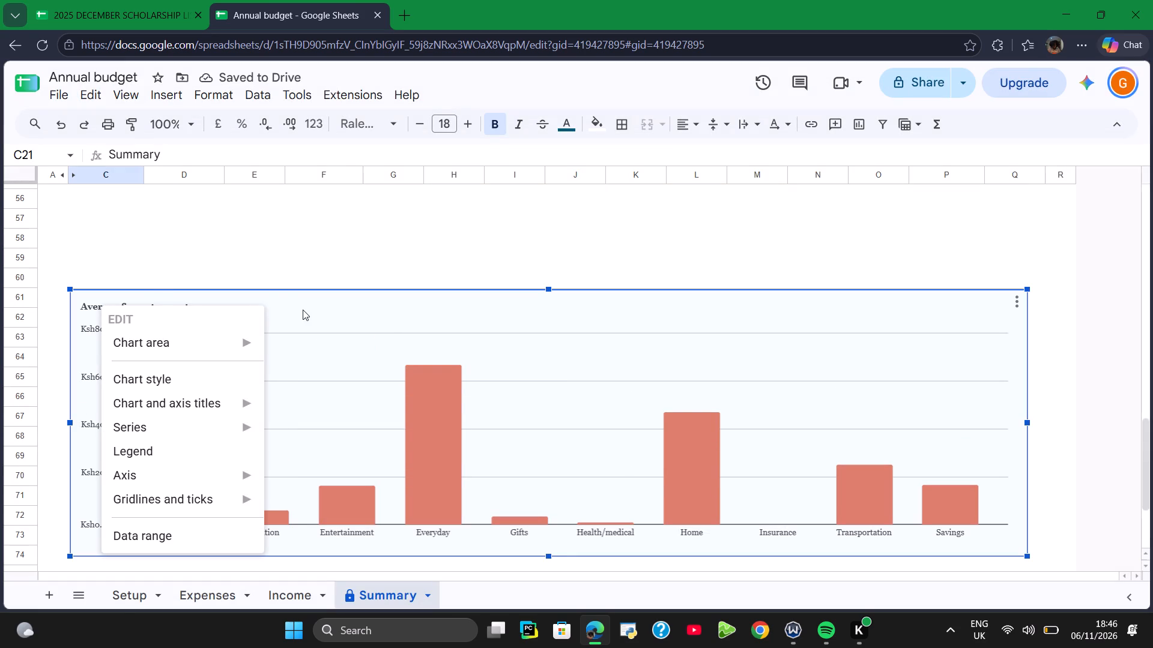
pyautogui.click(303, 310)
pyautogui.rightClick(70, 290)
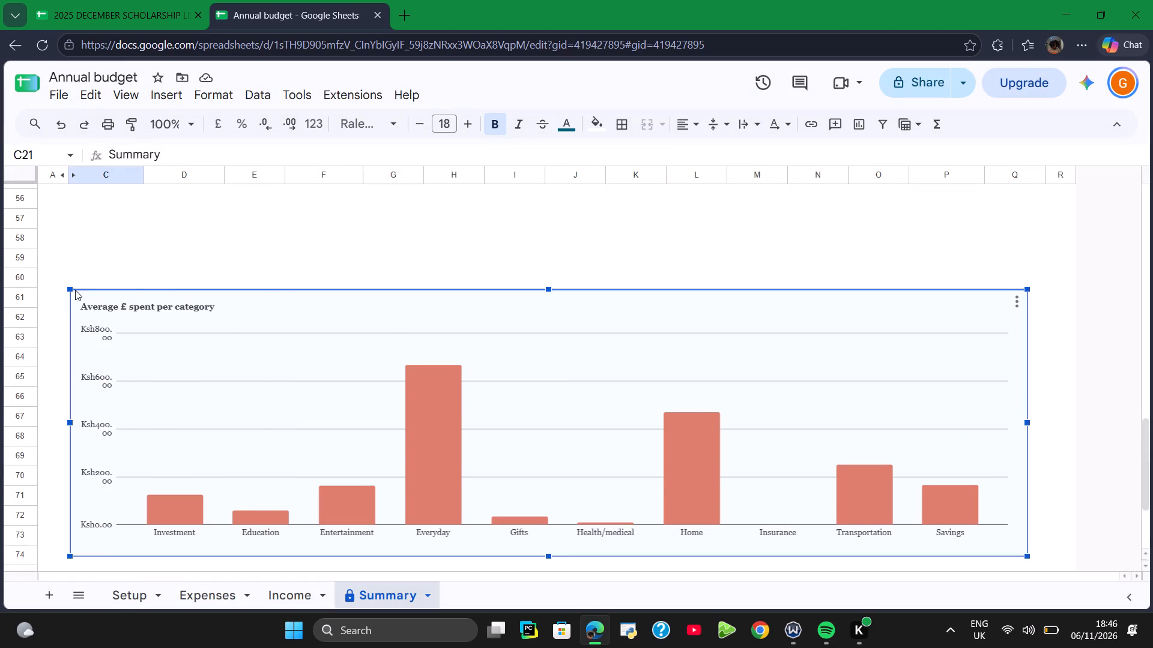
pyautogui.click(118, 311)
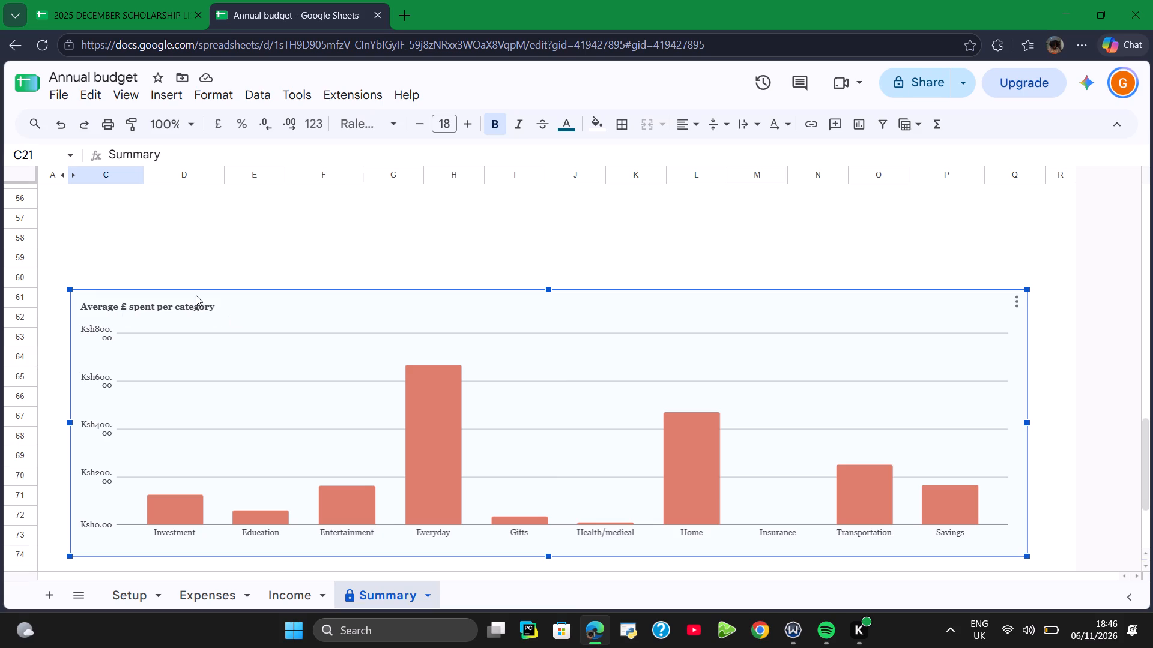
pyautogui.click(190, 298)
pyautogui.rightClick(196, 304)
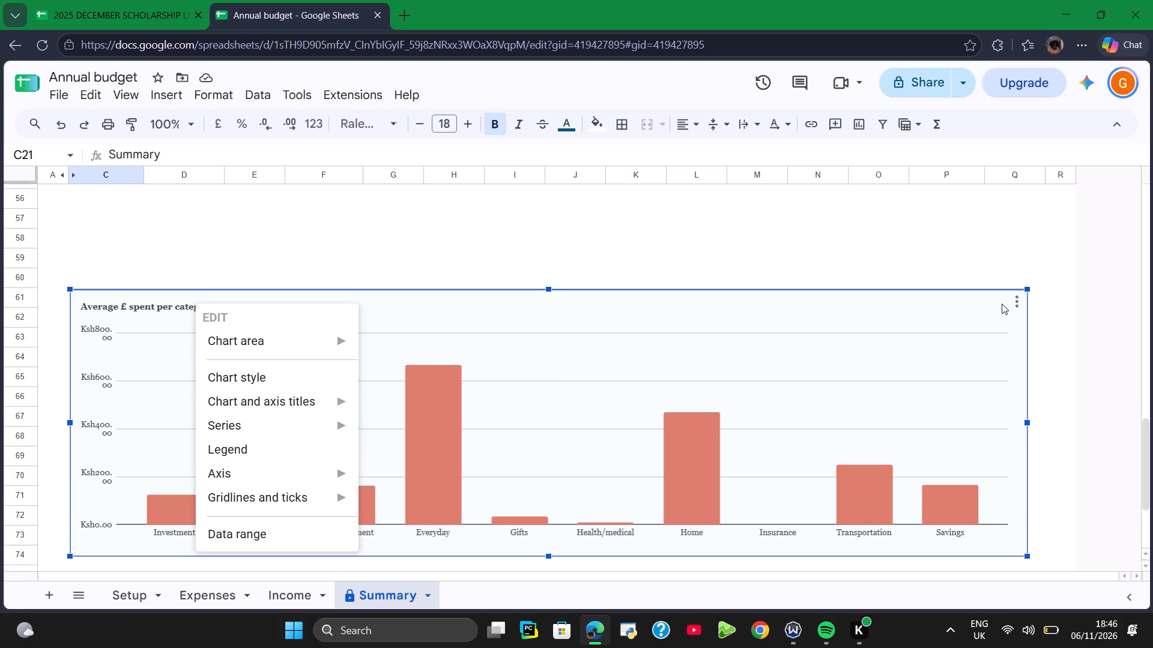
pyautogui.click(1019, 304)
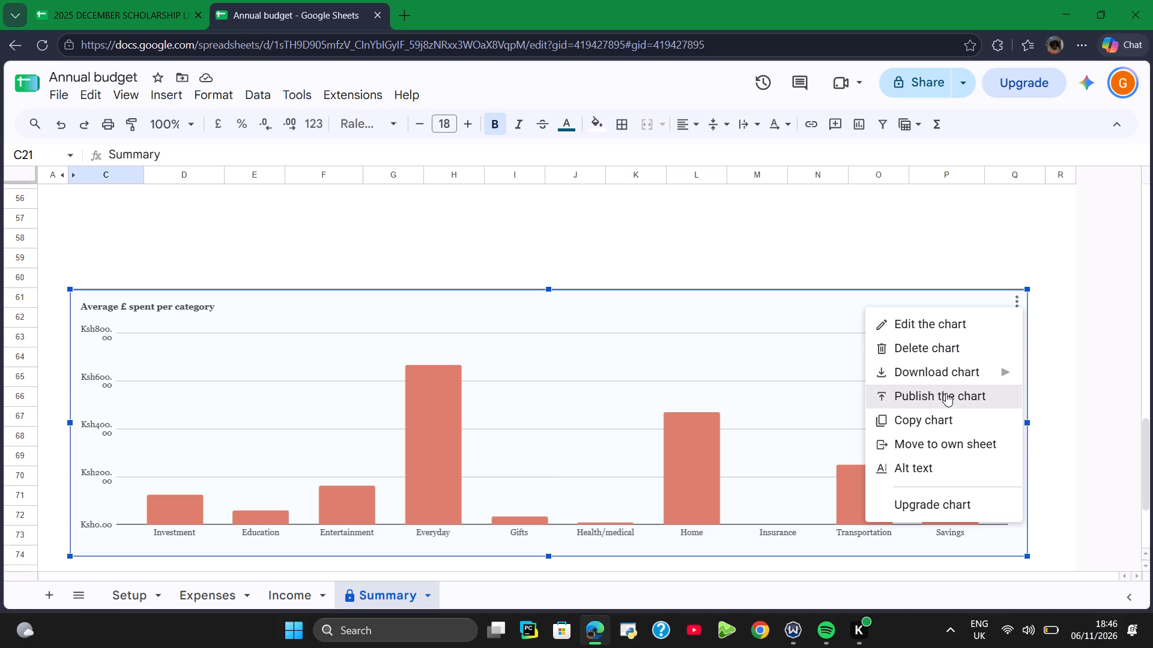
pyautogui.click(925, 476)
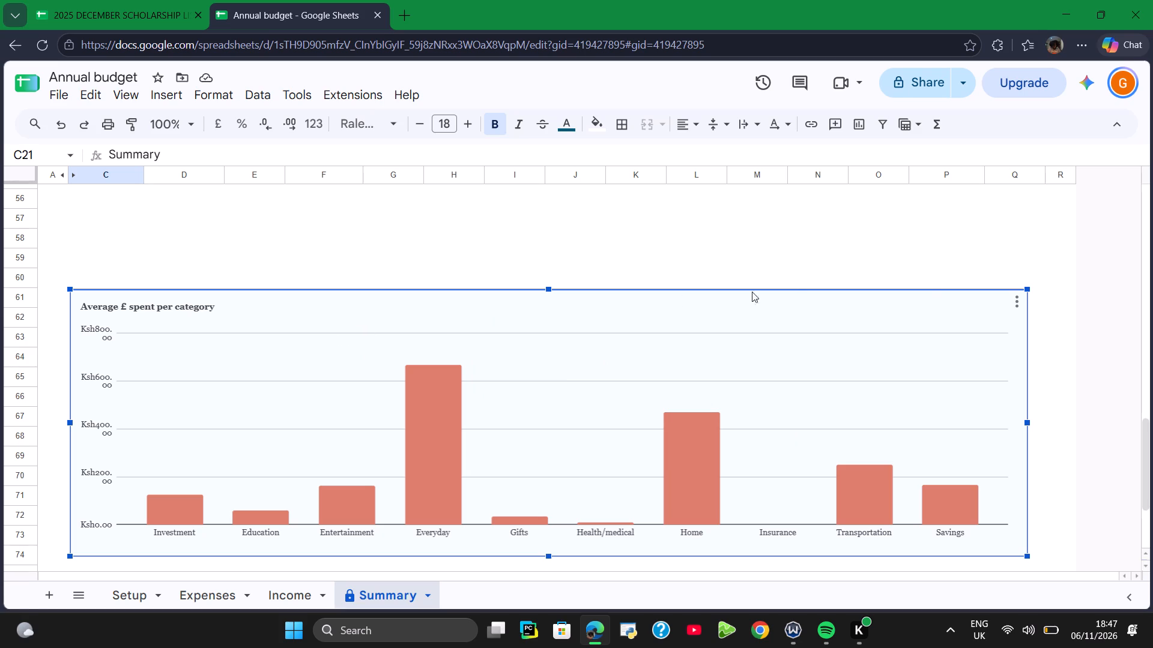
# Upgrade the Average £ spent per category chart, allowing the protected edit.
pyautogui.click(1017, 303)
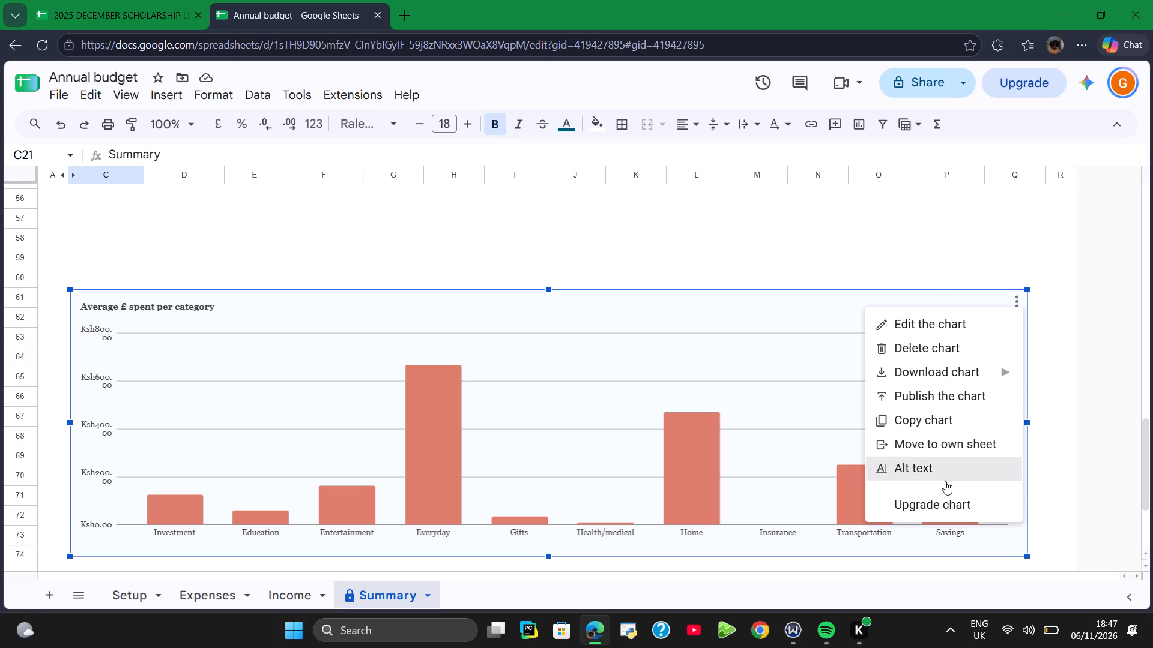
pyautogui.click(922, 510)
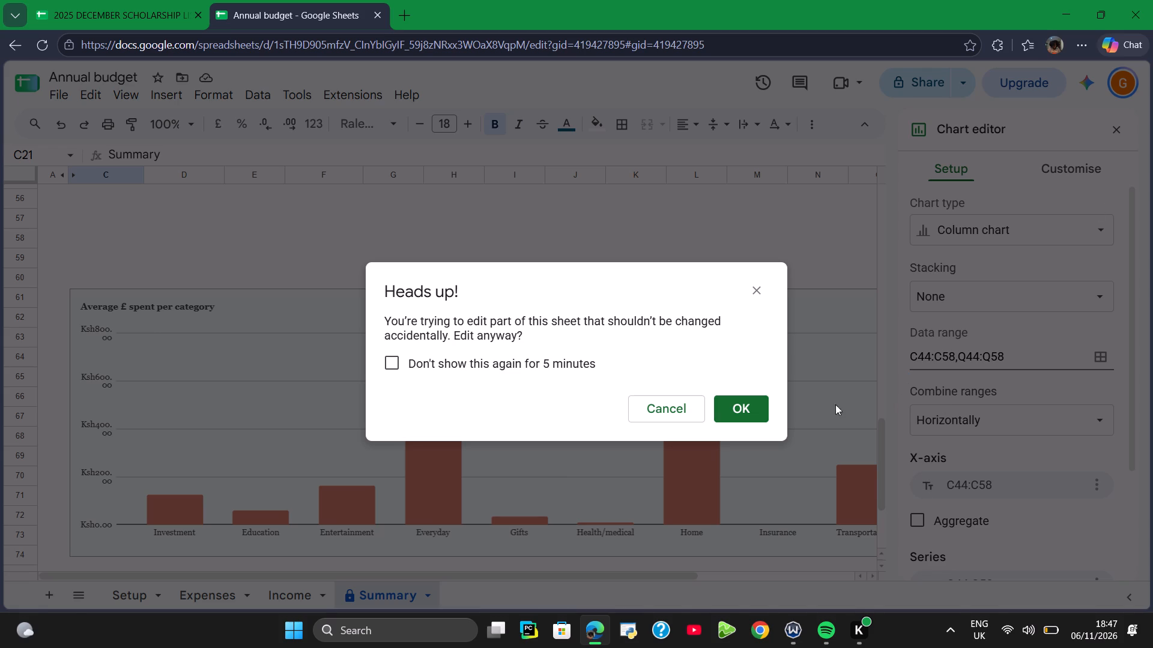
pyautogui.click(752, 410)
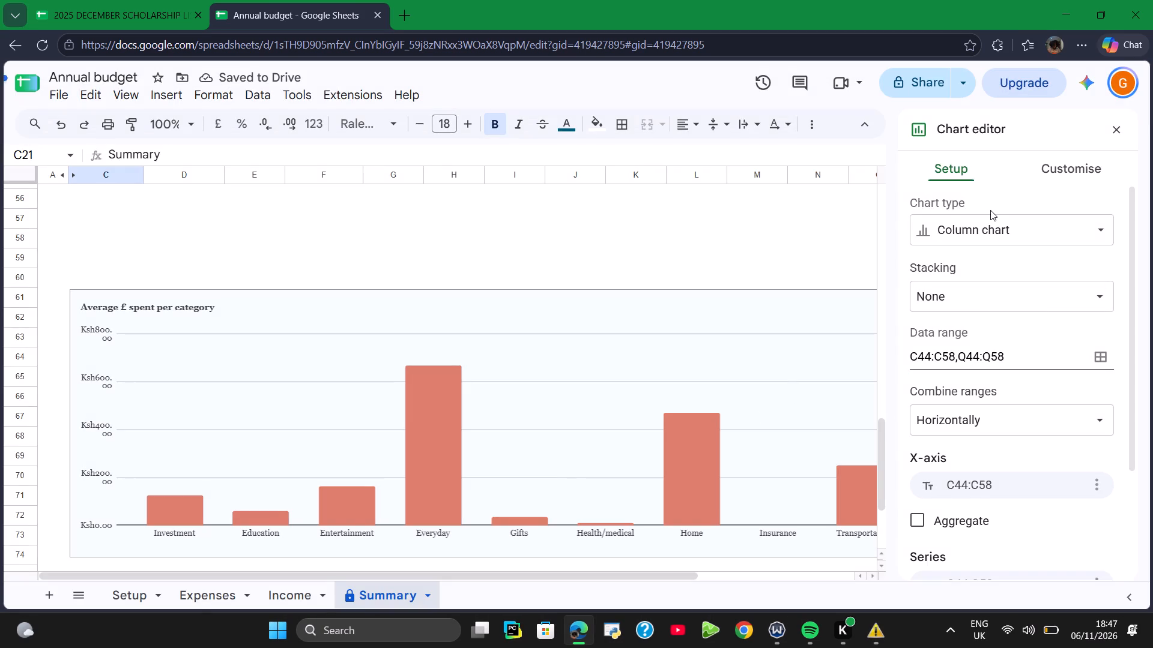
# Set the average spending chart's font to Times New Roman in its chart style, allowing the protected edit.
pyautogui.scroll(-3, 990, 210)
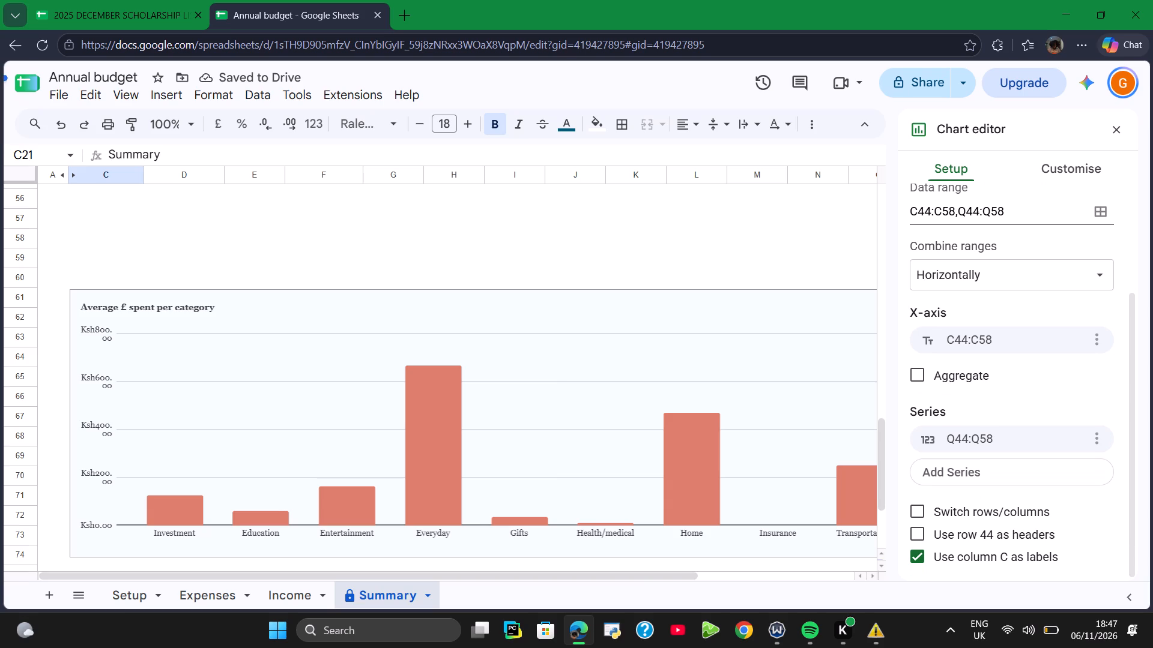
pyautogui.scroll(-2, 990, 210)
pyautogui.scroll(3, 989, 210)
pyautogui.click(1068, 163)
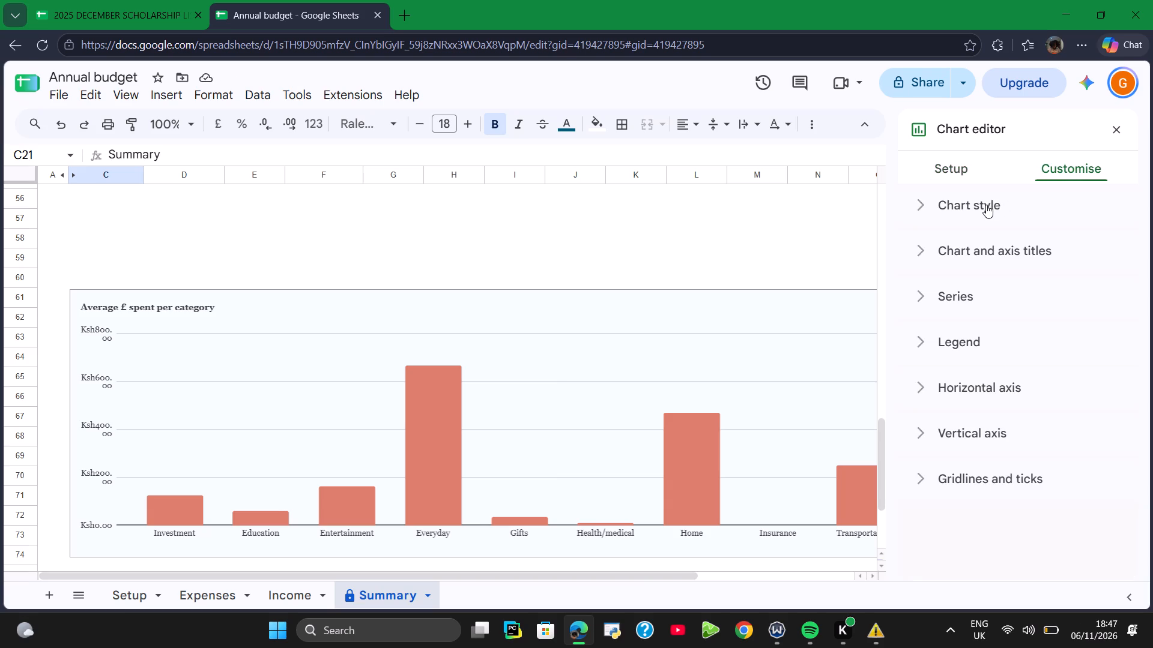
pyautogui.click(986, 205)
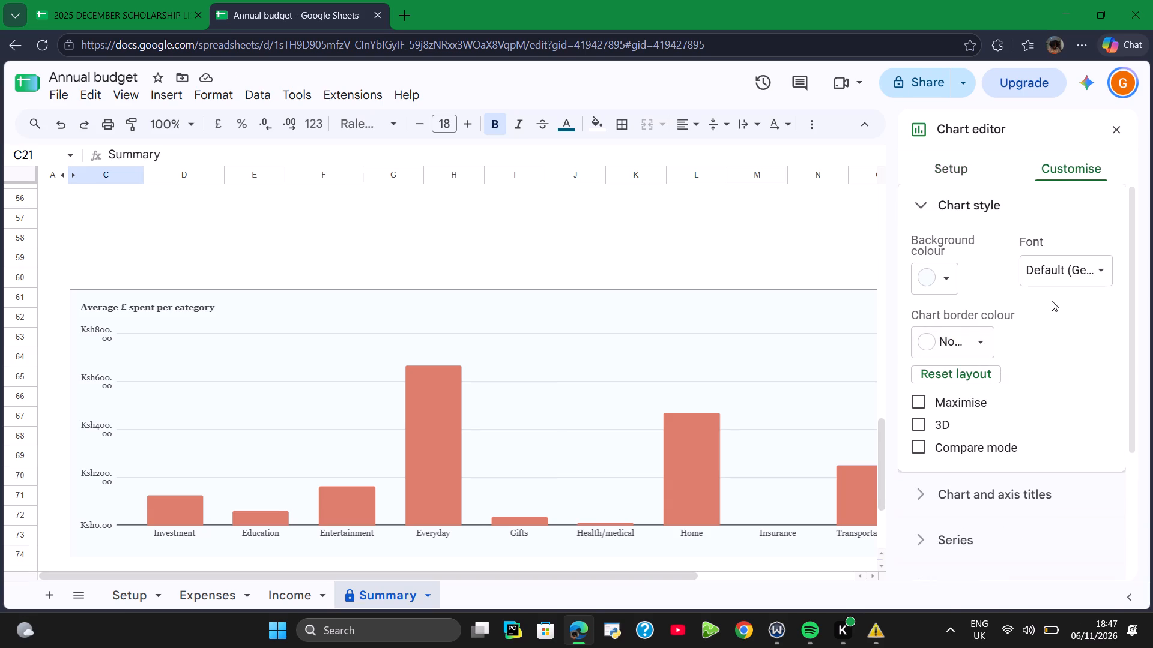
pyautogui.click(1104, 272)
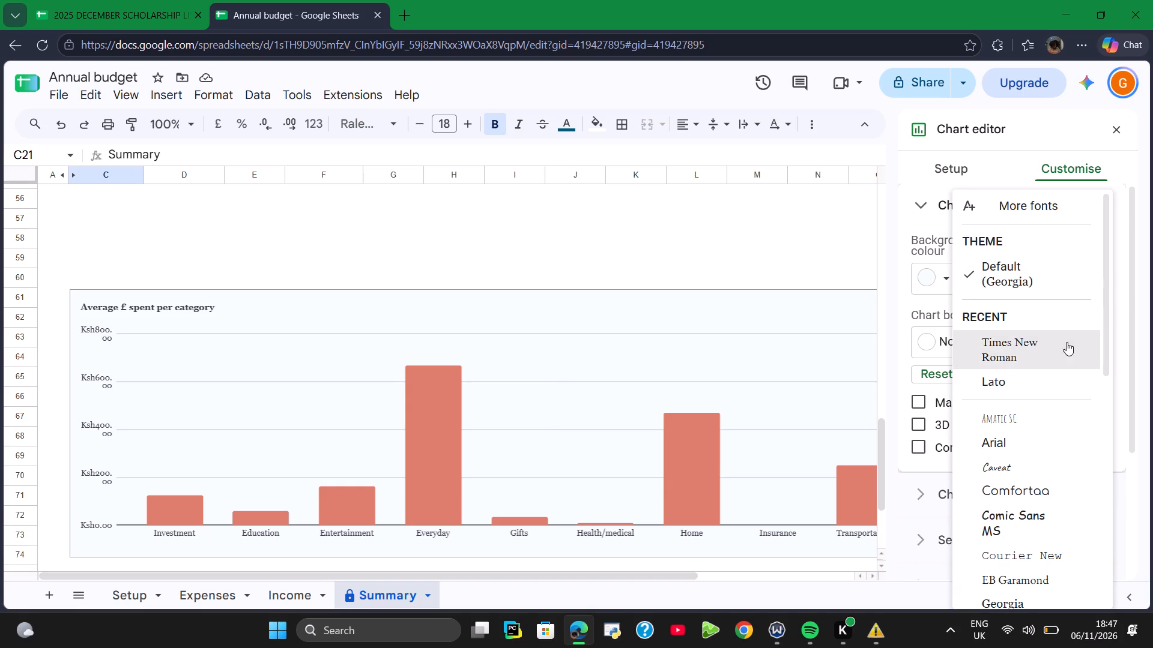
pyautogui.click(1060, 356)
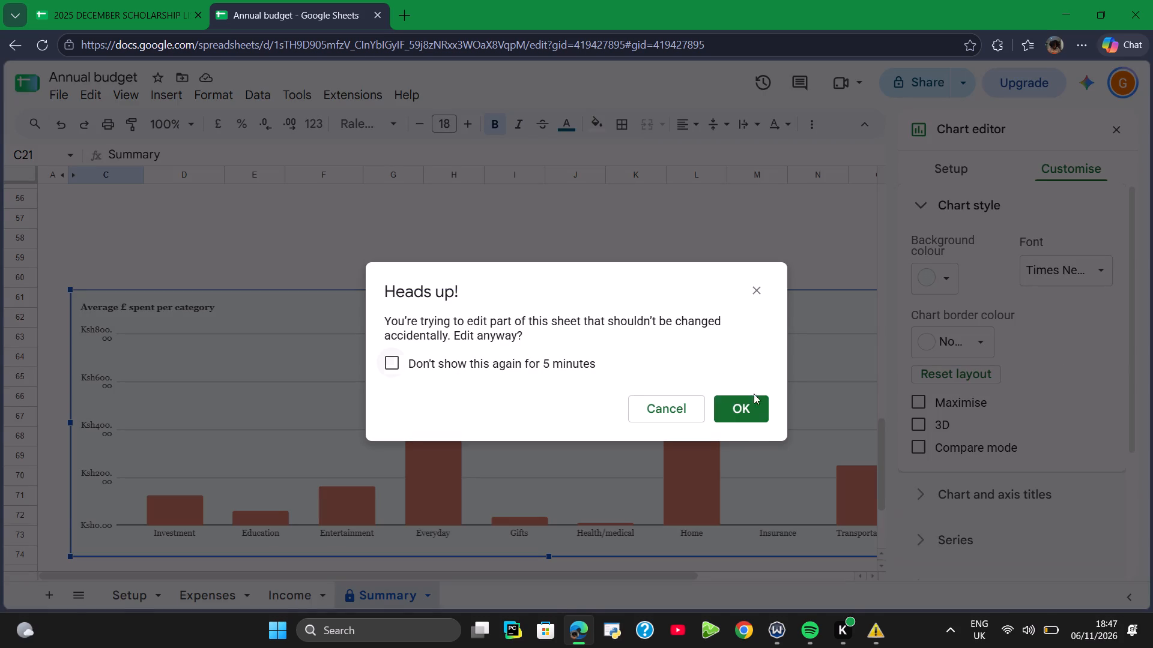
pyautogui.click(757, 415)
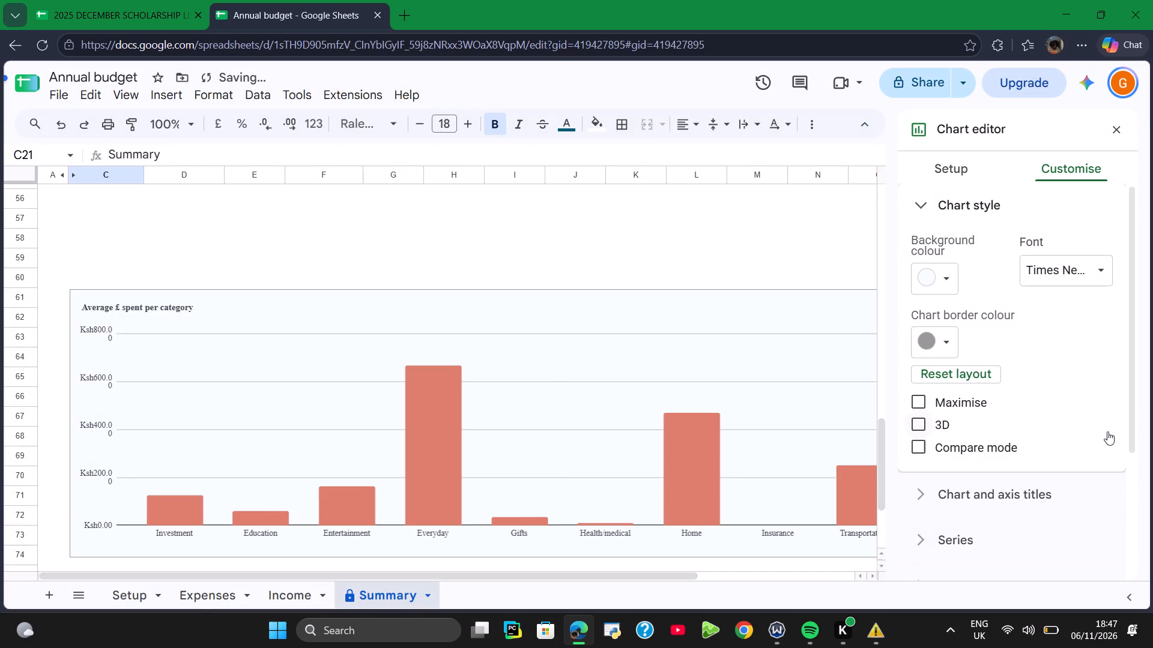
# Examine the chart's vertical axis, gridline, series and title settings, and close the chart editor.
pyautogui.scroll(-2, 973, 353)
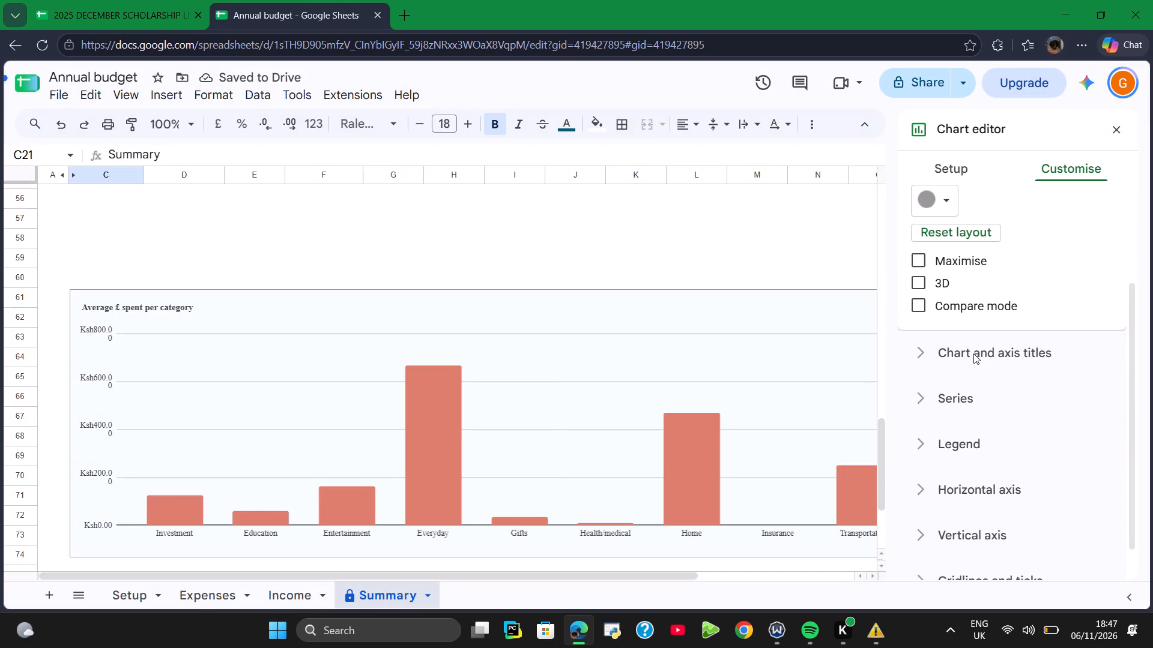
pyautogui.scroll(-1, 973, 353)
pyautogui.click(974, 499)
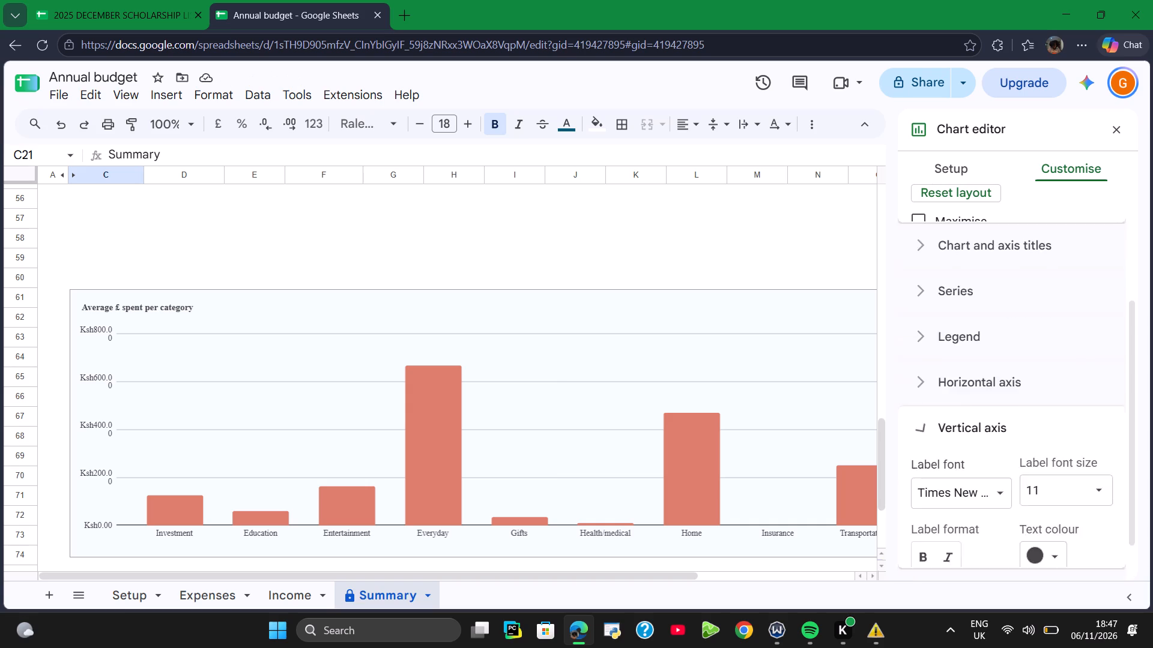
pyautogui.scroll(-1, 1024, 405)
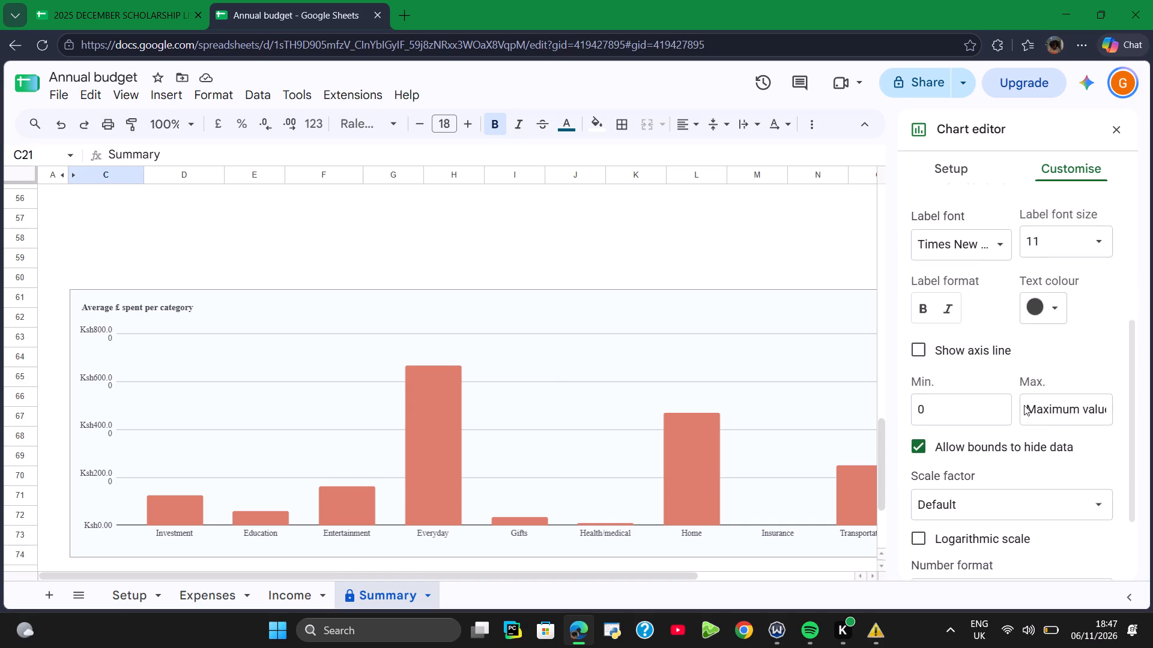
pyautogui.scroll(-7, 1024, 405)
pyautogui.click(1018, 529)
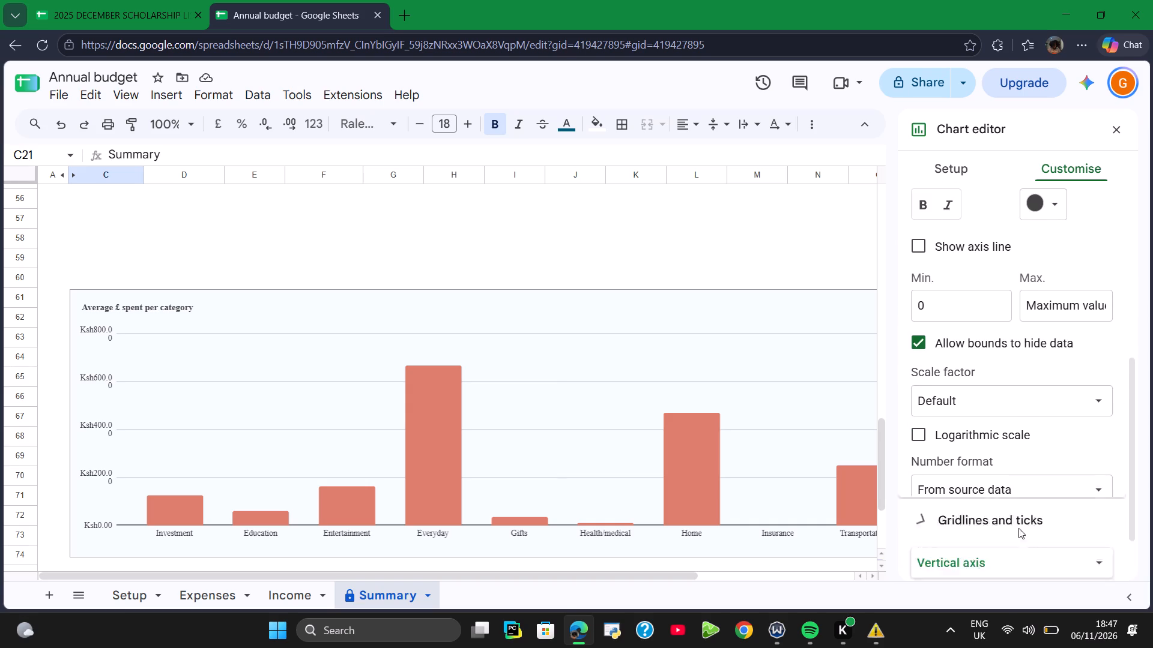
pyautogui.scroll(-2, 1008, 455)
pyautogui.scroll(6, 1008, 455)
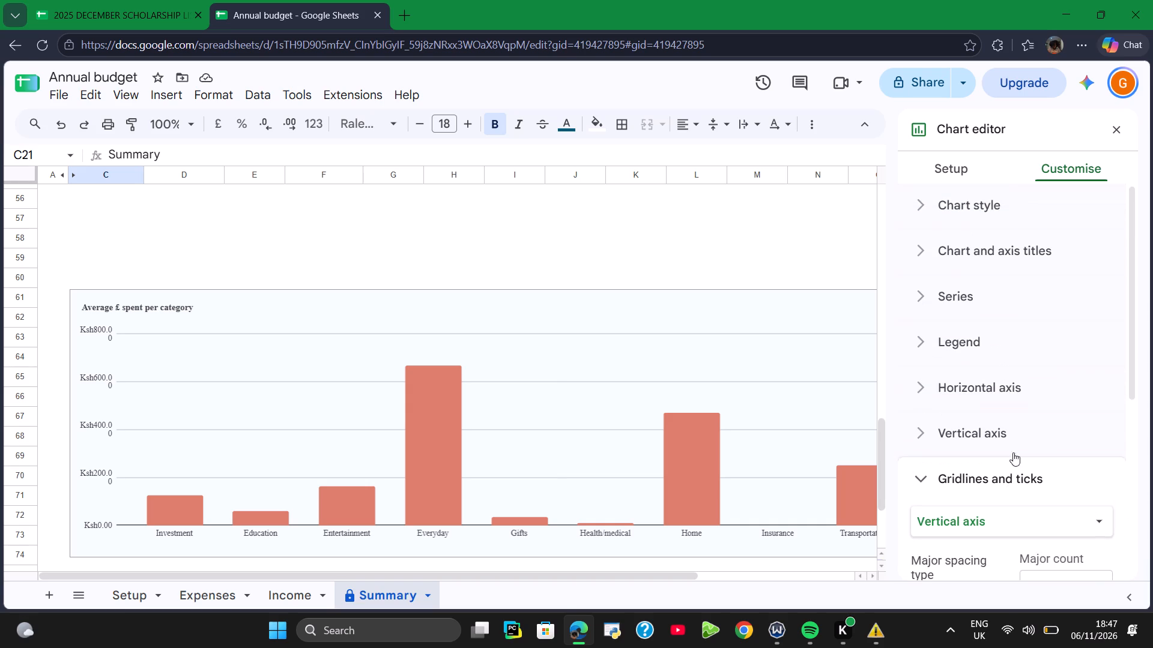
pyautogui.click(975, 300)
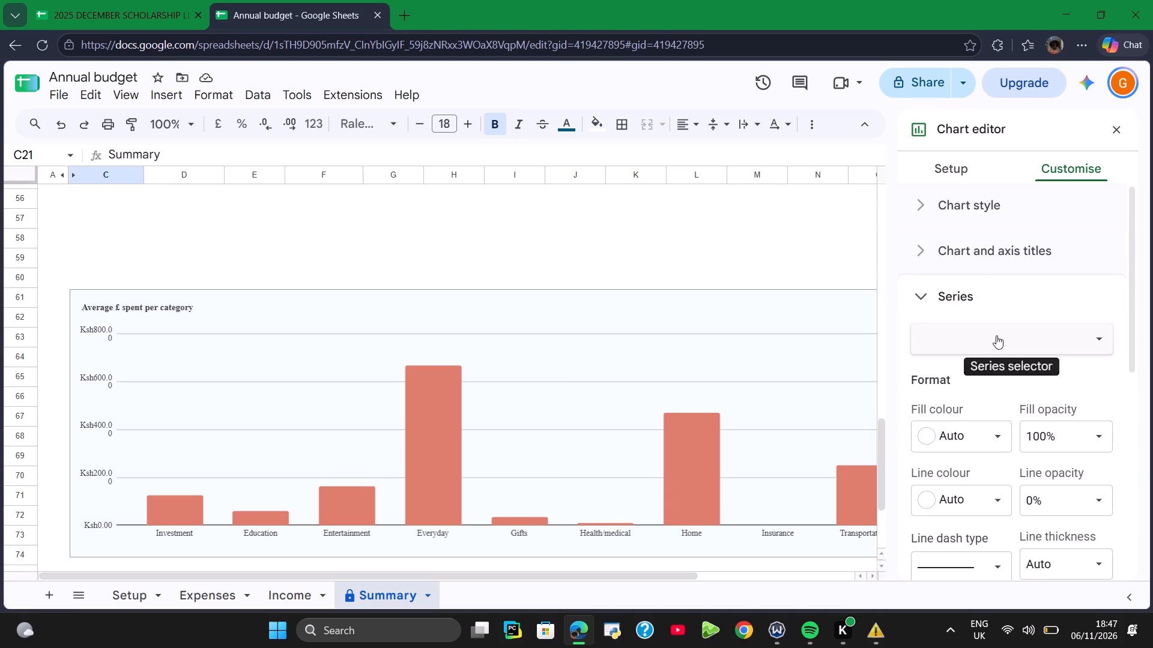
pyautogui.click(985, 242)
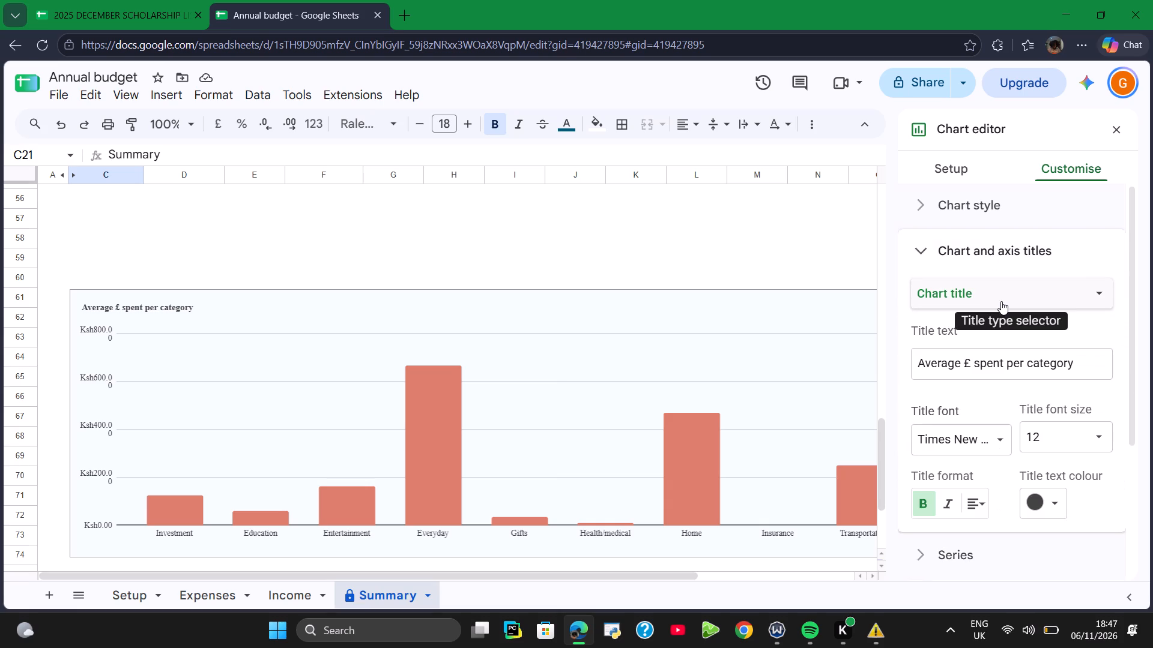
pyautogui.scroll(3, 1001, 301)
pyautogui.doubleClick(990, 211)
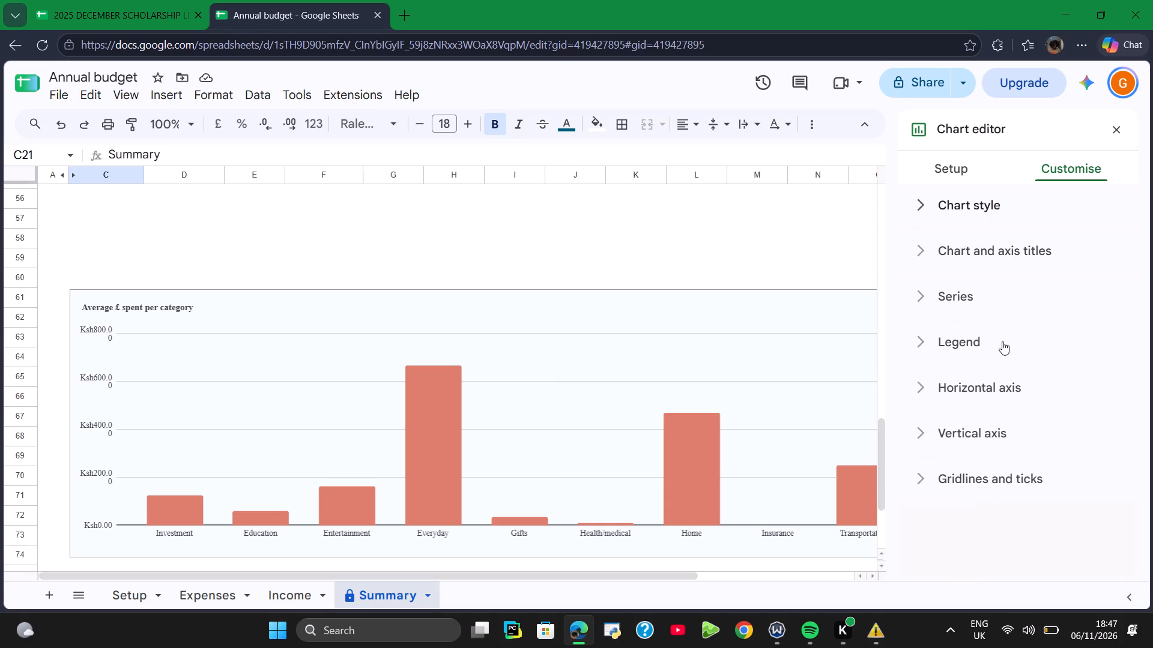
pyautogui.scroll(-4, 1059, 432)
pyautogui.click(1109, 130)
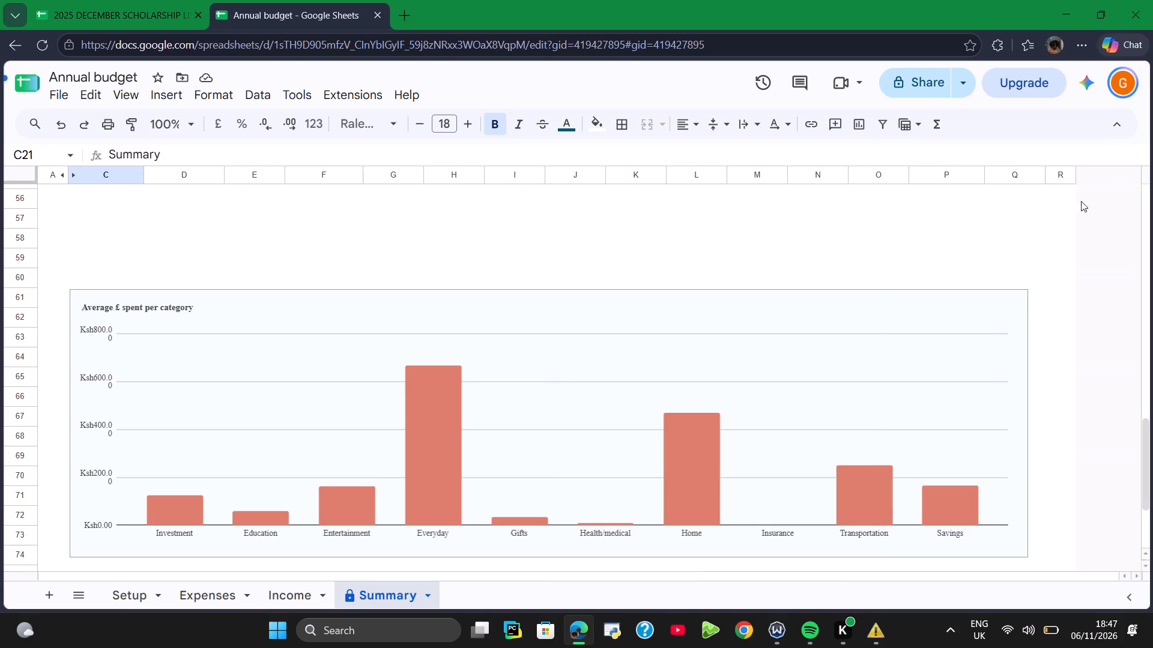
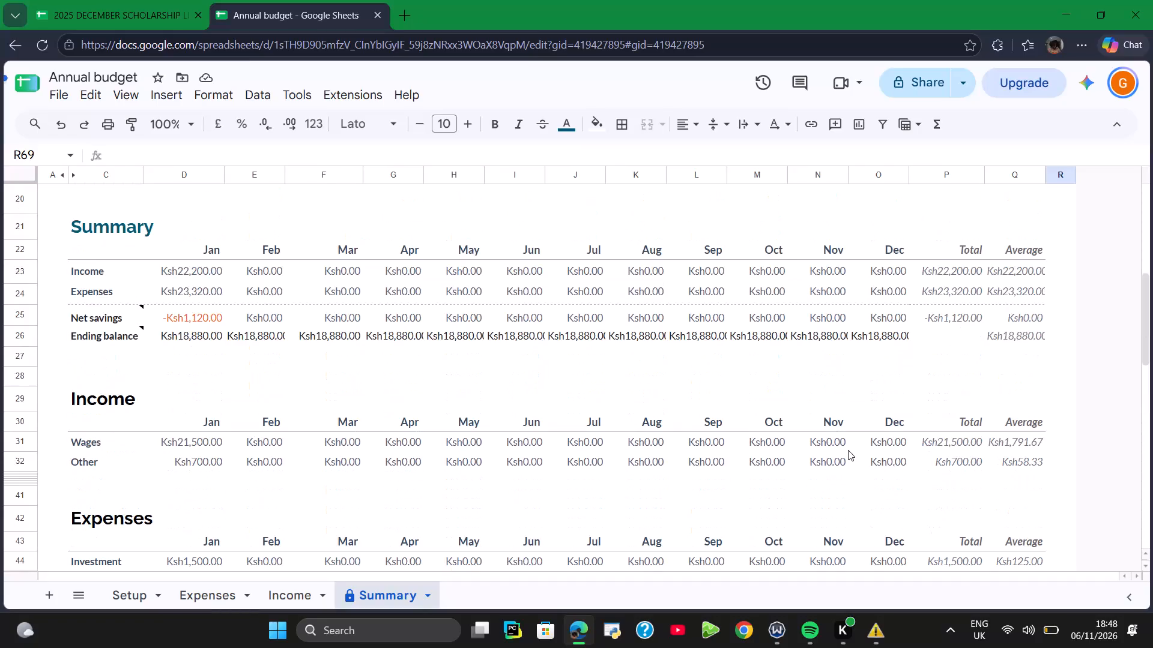
# Change the Income sheet's heading in cell C2 to the medium blue custom text colour.
pyautogui.scroll(11, 848, 450)
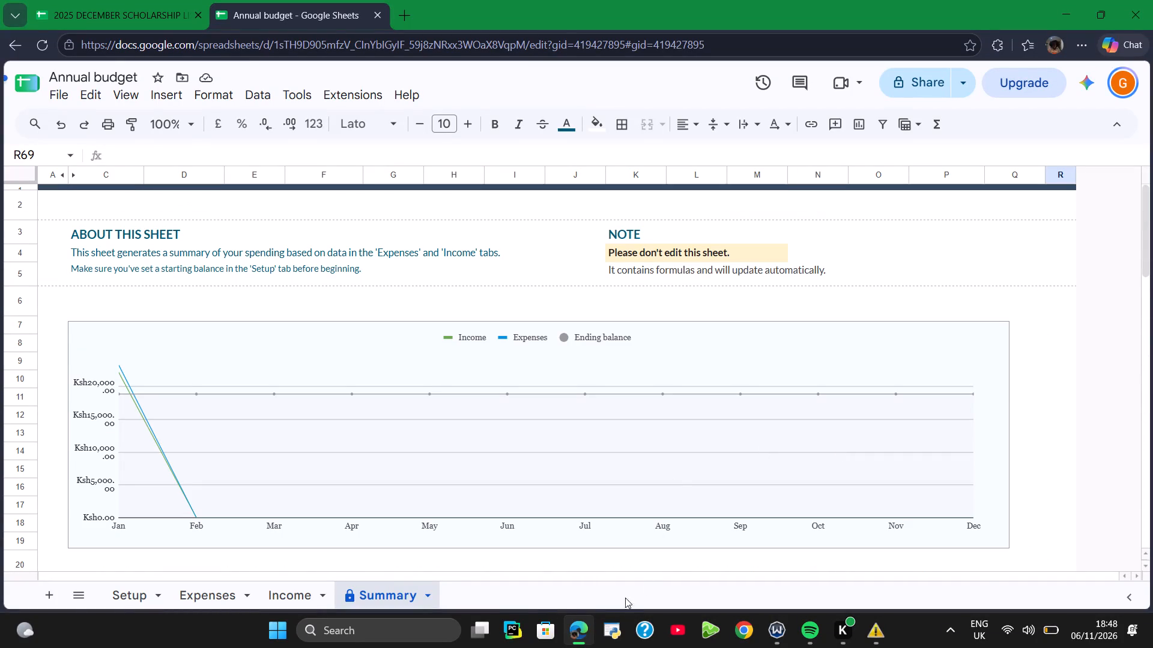
pyautogui.scroll(-3, 384, 609)
pyautogui.click(305, 596)
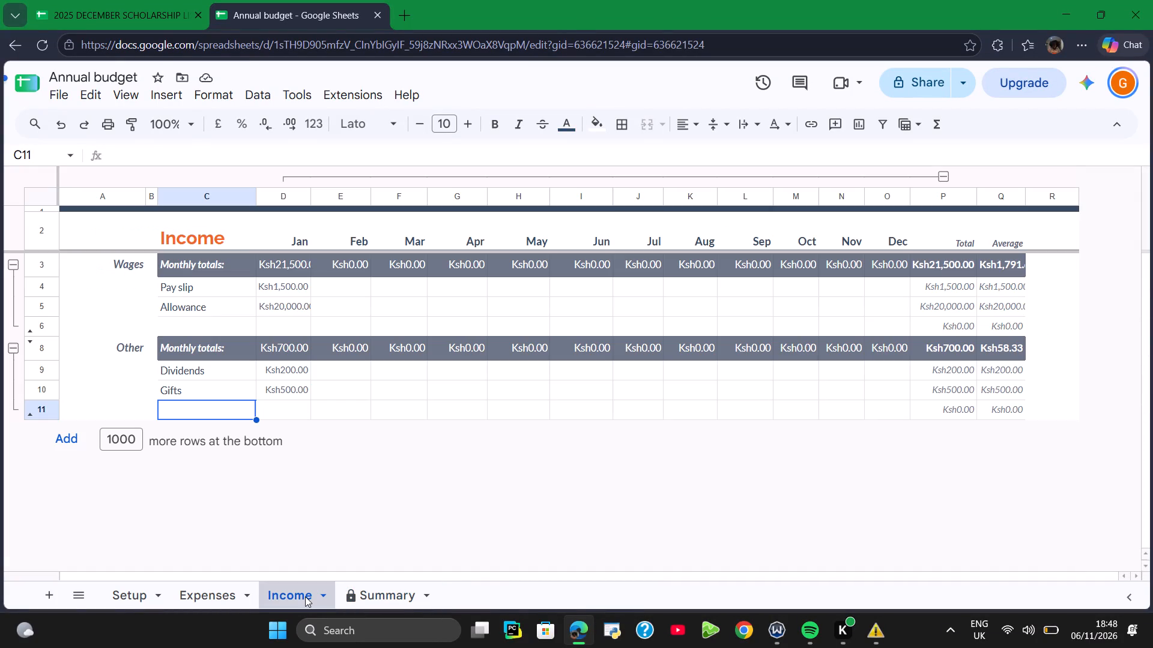
pyautogui.click(159, 235)
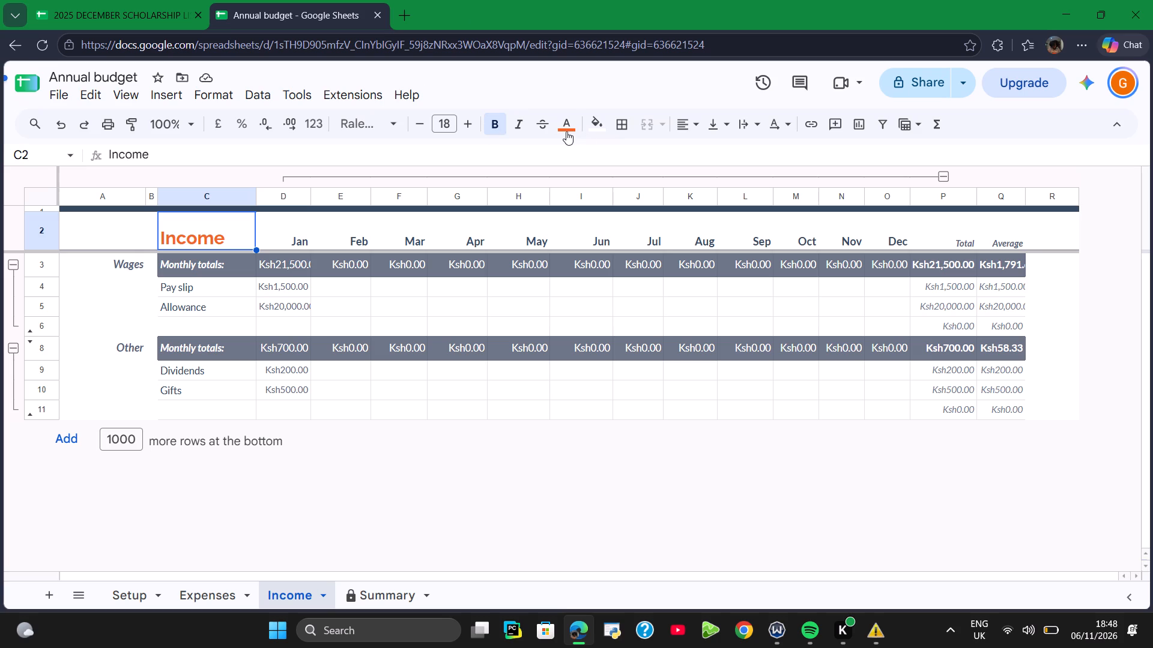
pyautogui.click(566, 132)
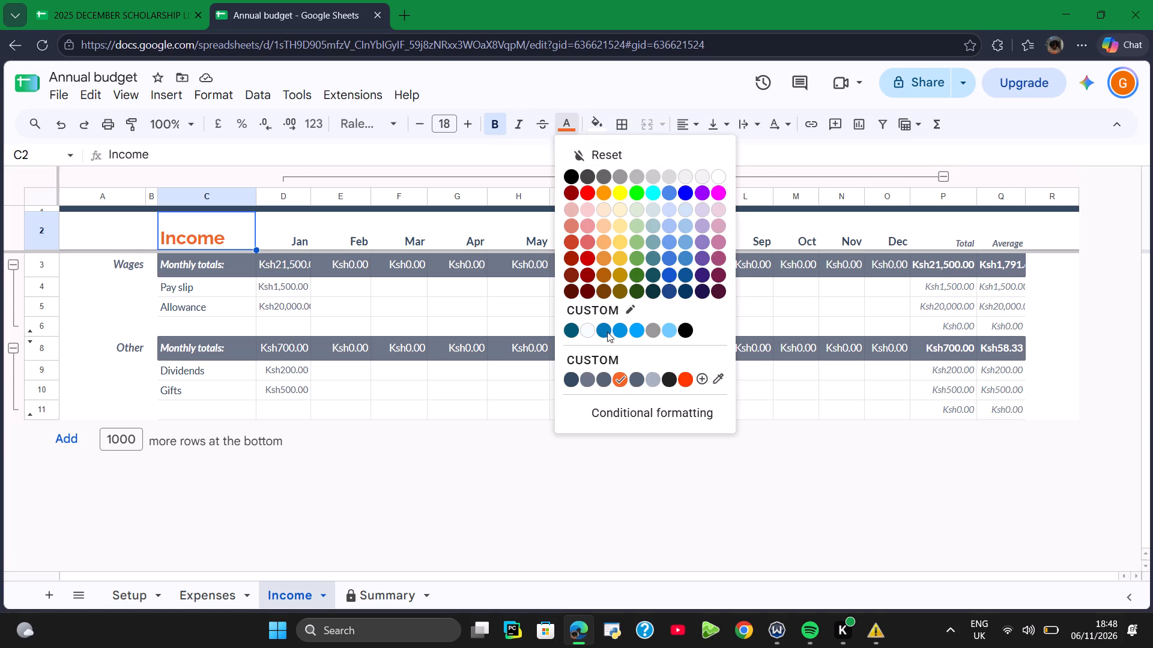
pyautogui.click(595, 334)
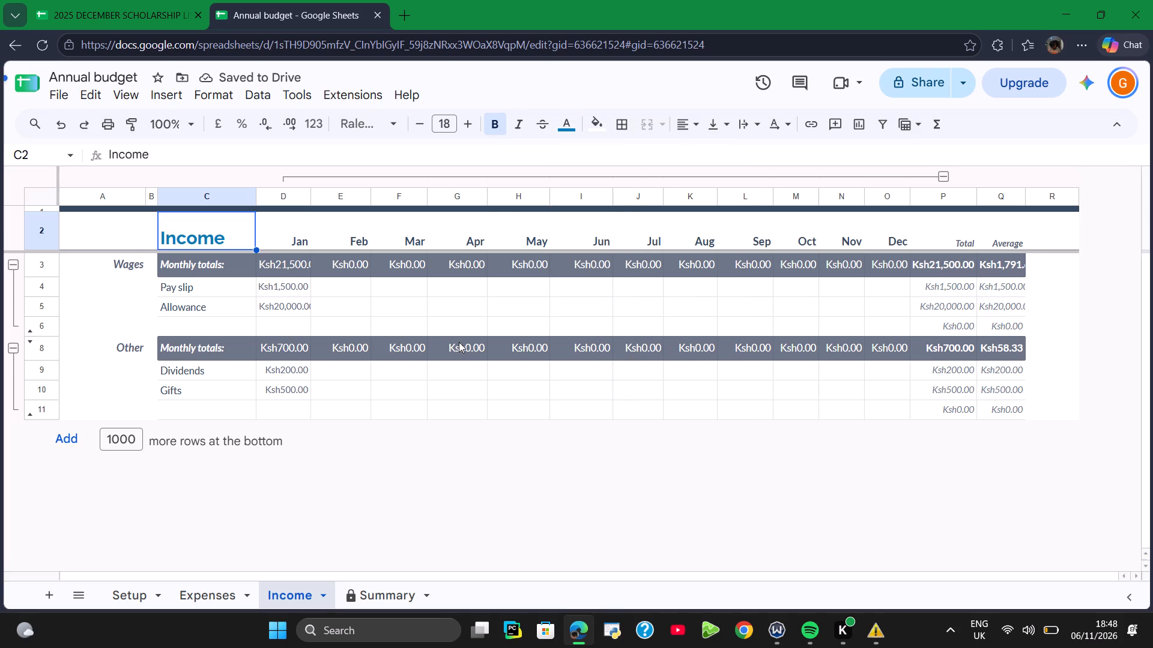
# Fill the Other category's monthly totals row, C8:Q8, with the bright blue custom colour.
pyautogui.click(274, 340)
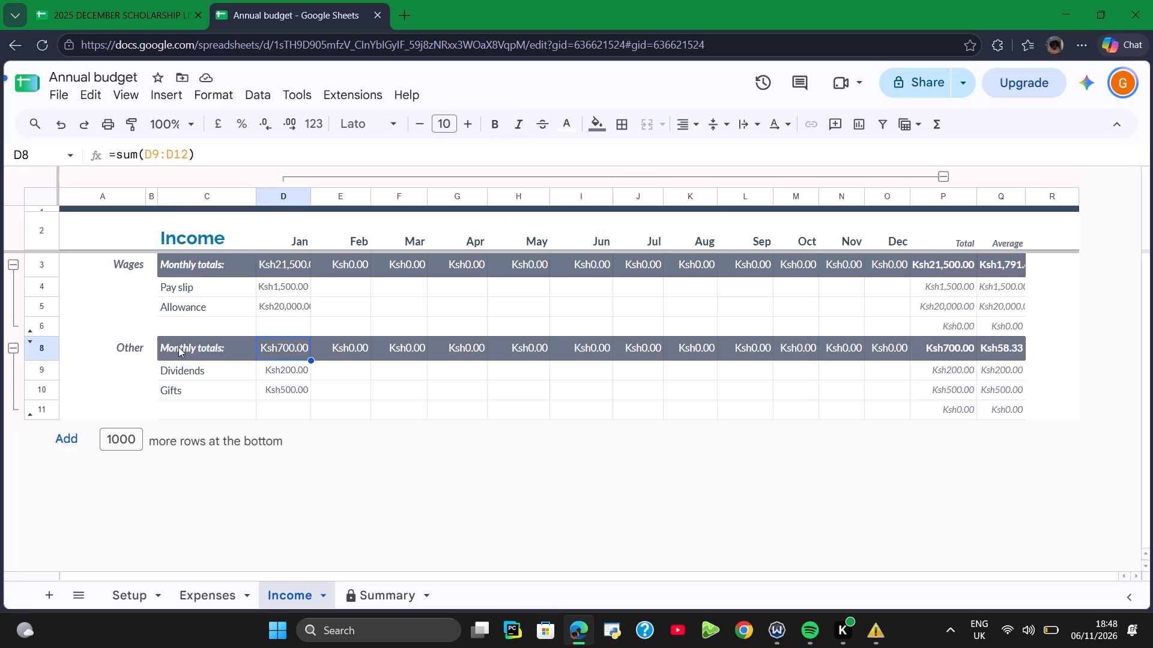
pyautogui.moveTo(163, 346); pyautogui.dragTo(558, 343)
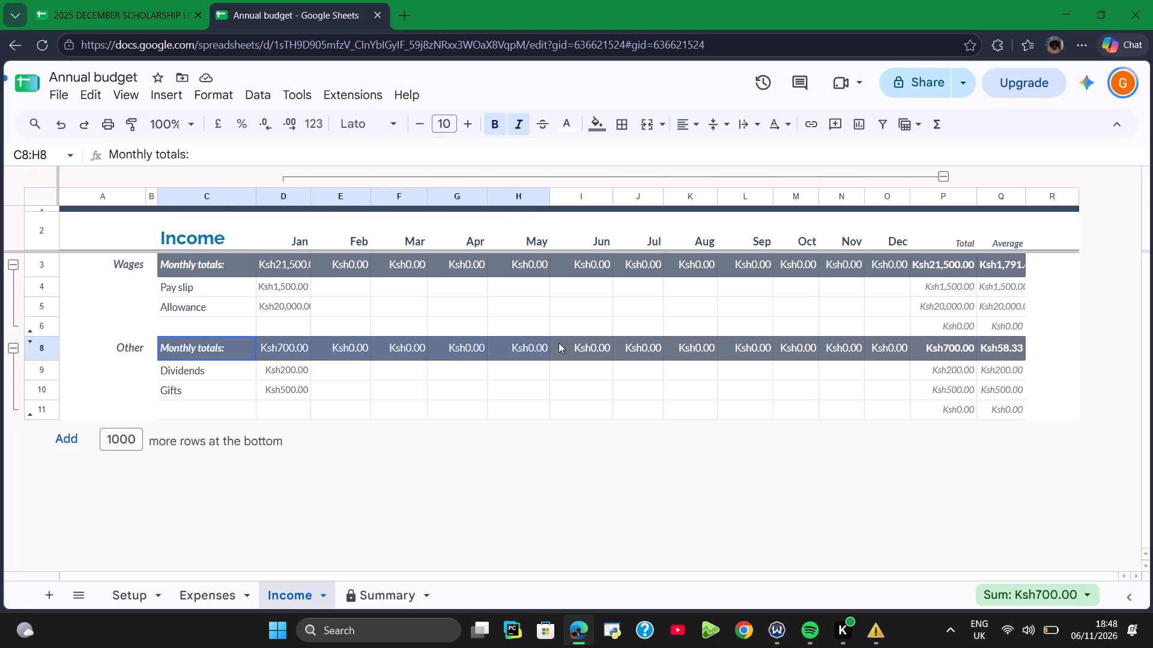
pyautogui.moveTo(558, 343); pyautogui.dragTo(1017, 344)
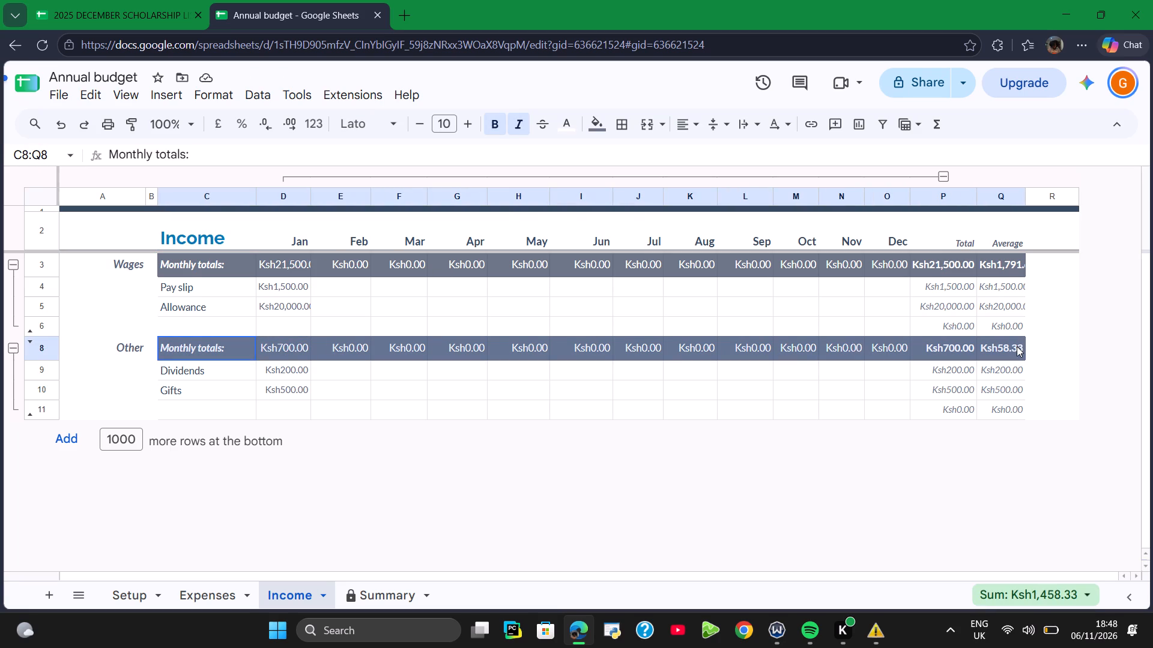
pyautogui.click(599, 128)
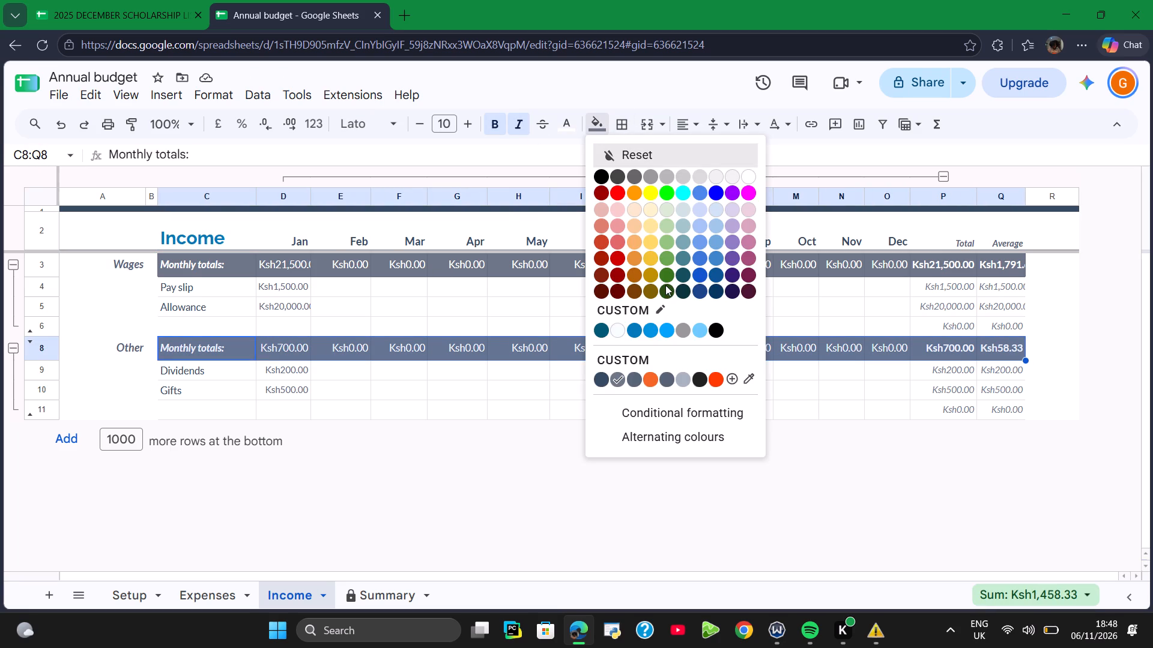
pyautogui.click(653, 336)
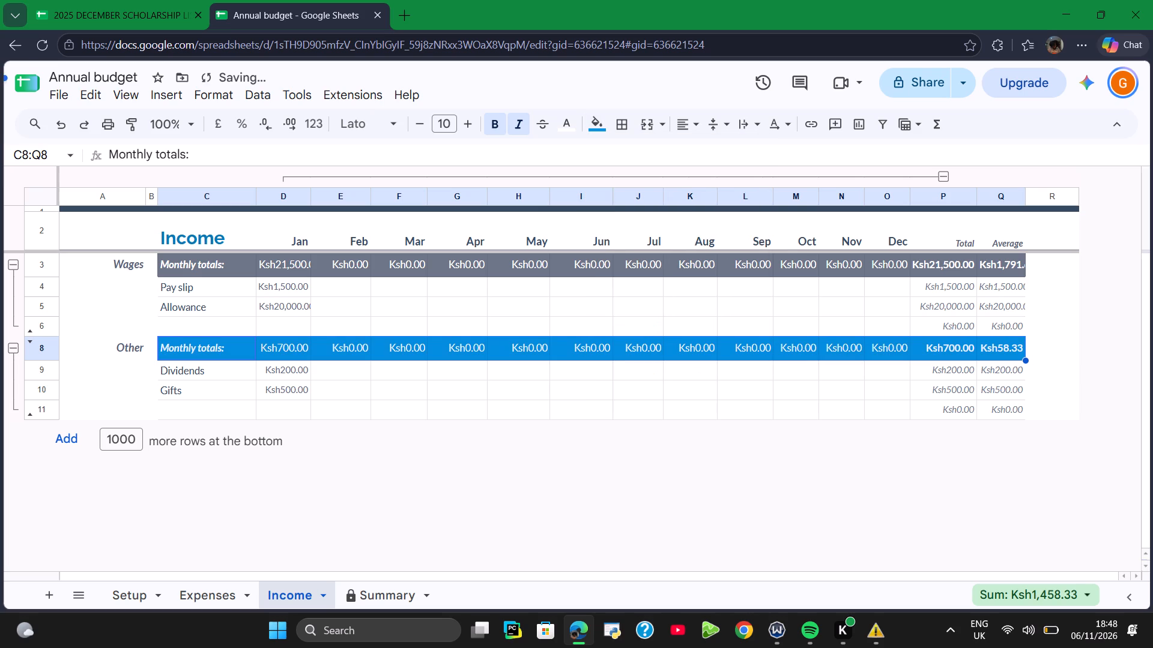
# Change the Expenses sheet's heading in cell C2 to the same custom blue text colour as the Income heading.
pyautogui.scroll(1, 235, 270)
pyautogui.click(220, 604)
pyautogui.scroll(2, 216, 267)
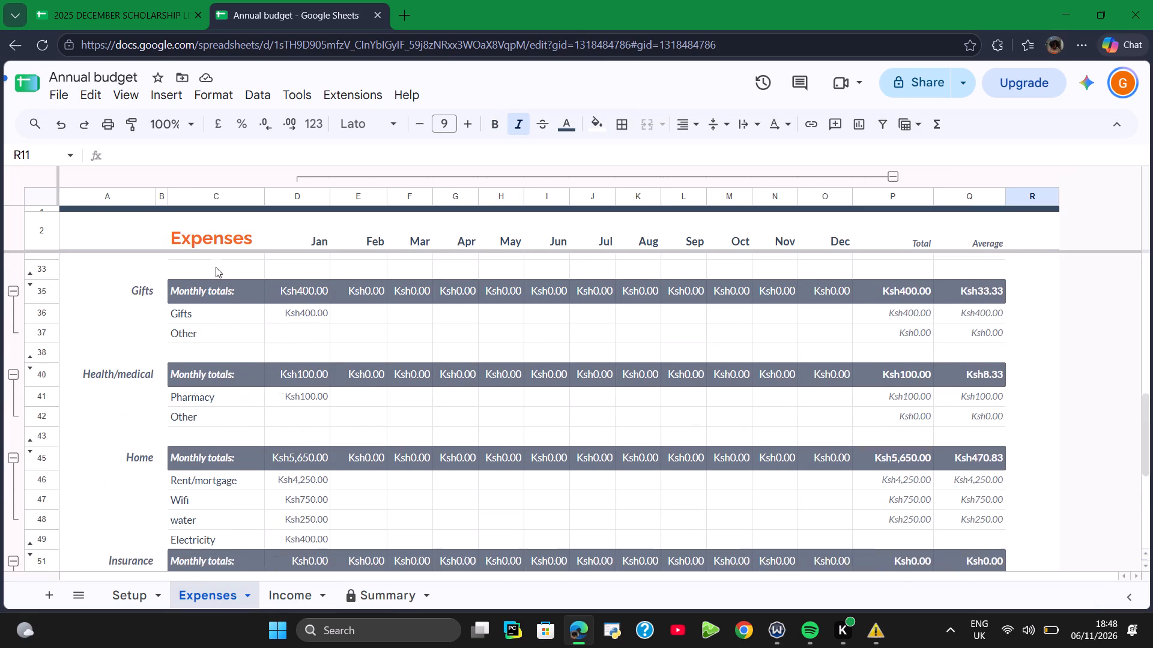
pyautogui.scroll(2, 216, 258)
pyautogui.scroll(-11, 215, 259)
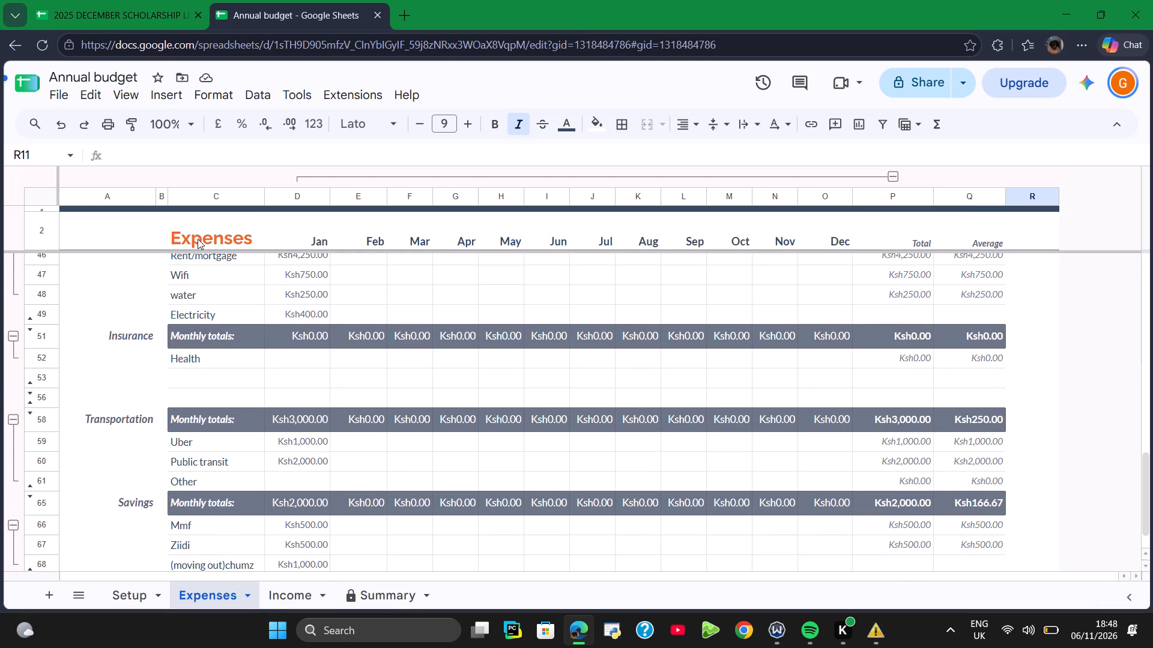
pyautogui.click(199, 240)
pyautogui.click(567, 123)
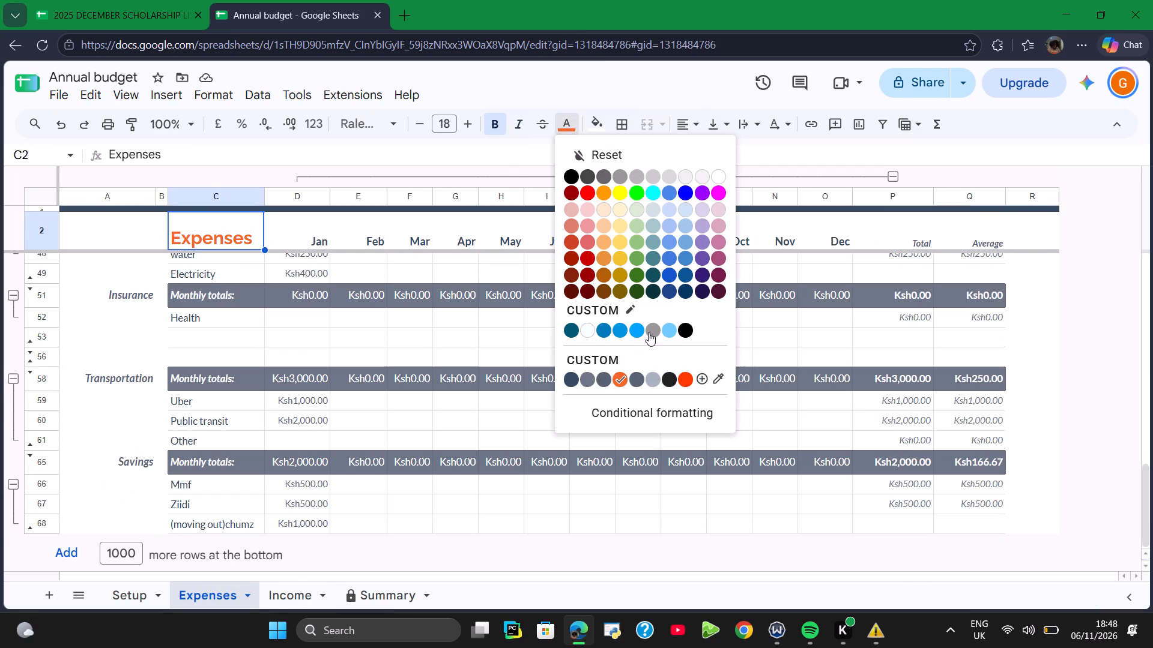
pyautogui.click(604, 331)
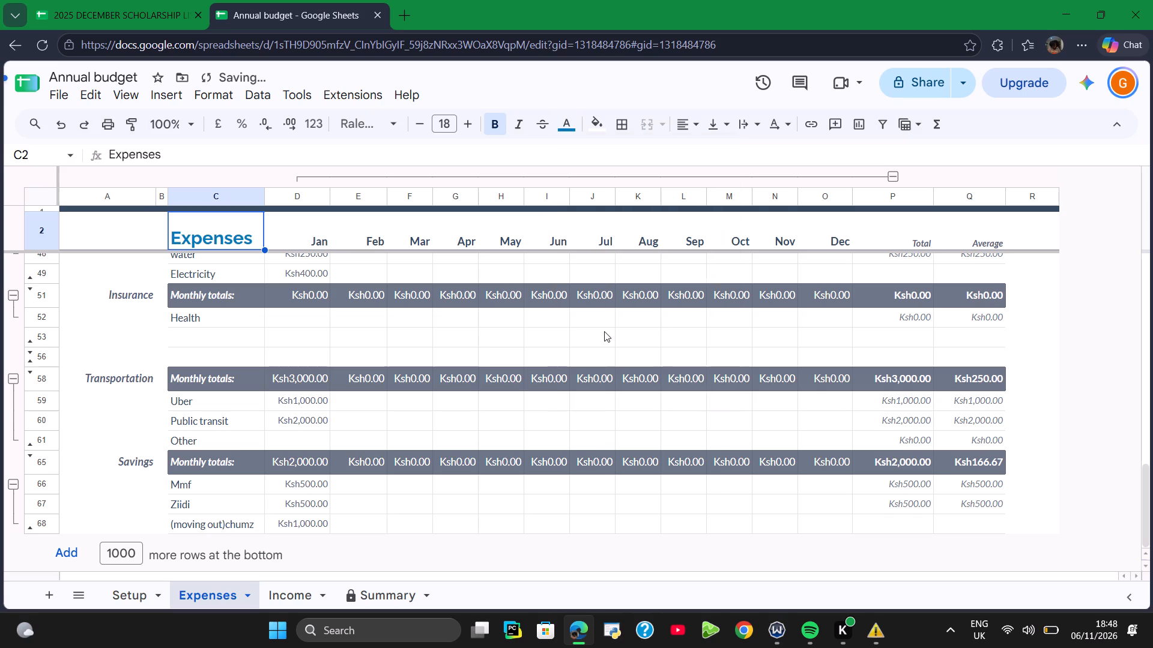
# Look over the Expenses sheet's category rows and the Setup sheet's Configure section.
pyautogui.scroll(7, 297, 360)
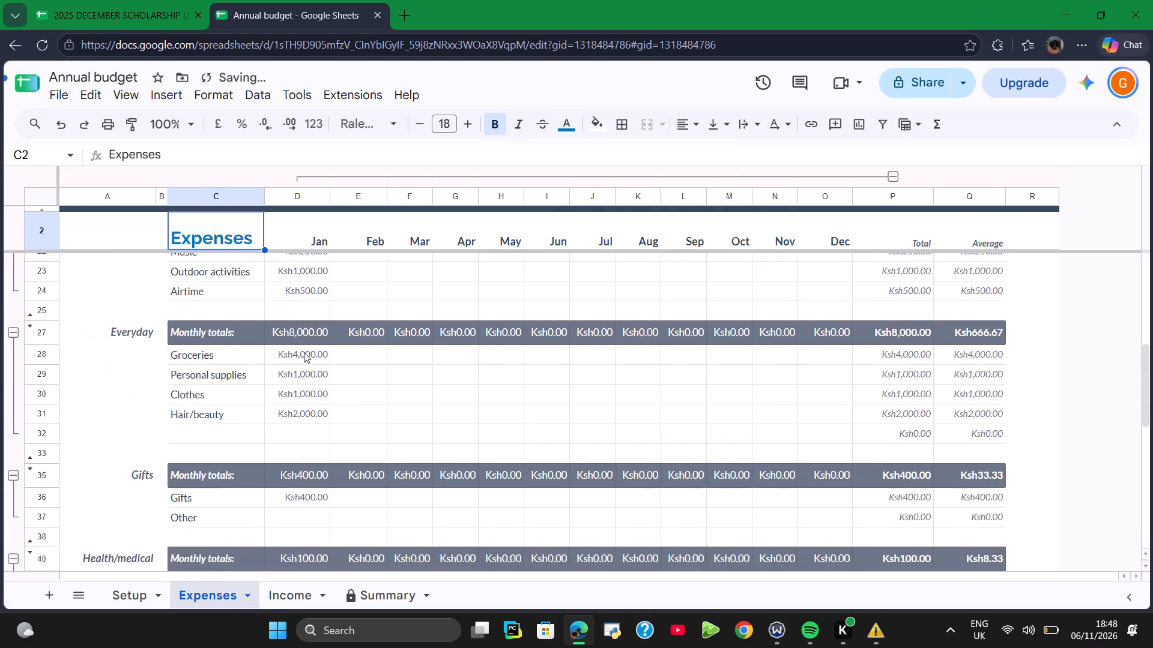
pyautogui.scroll(16, 304, 352)
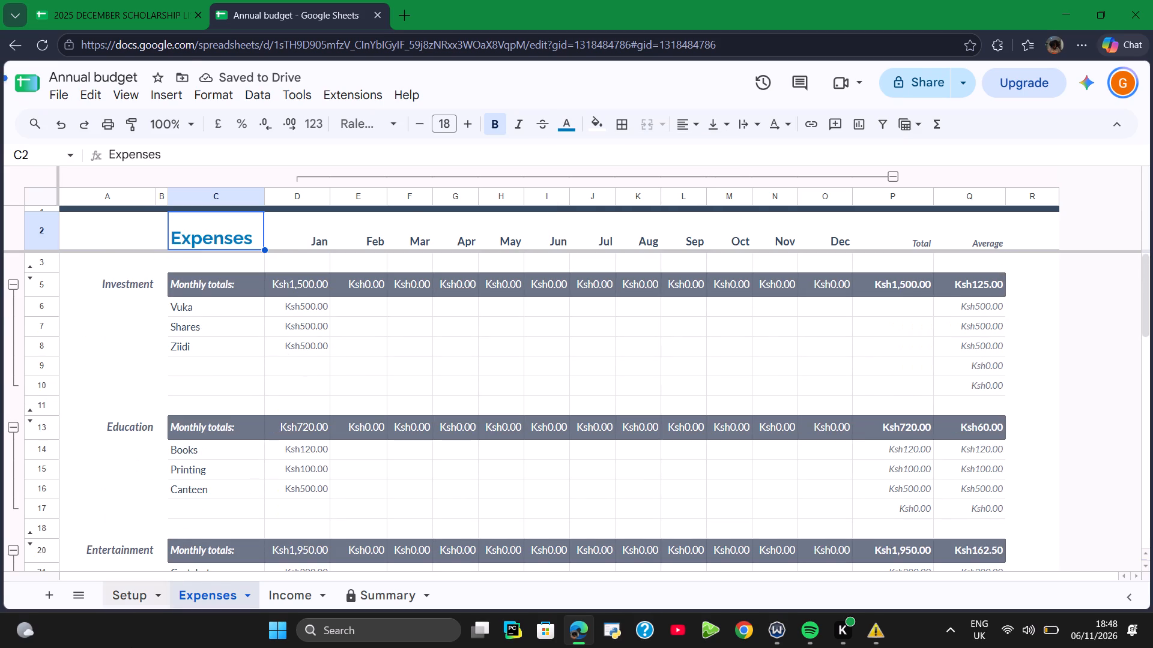
pyautogui.click(135, 575)
pyautogui.click(136, 598)
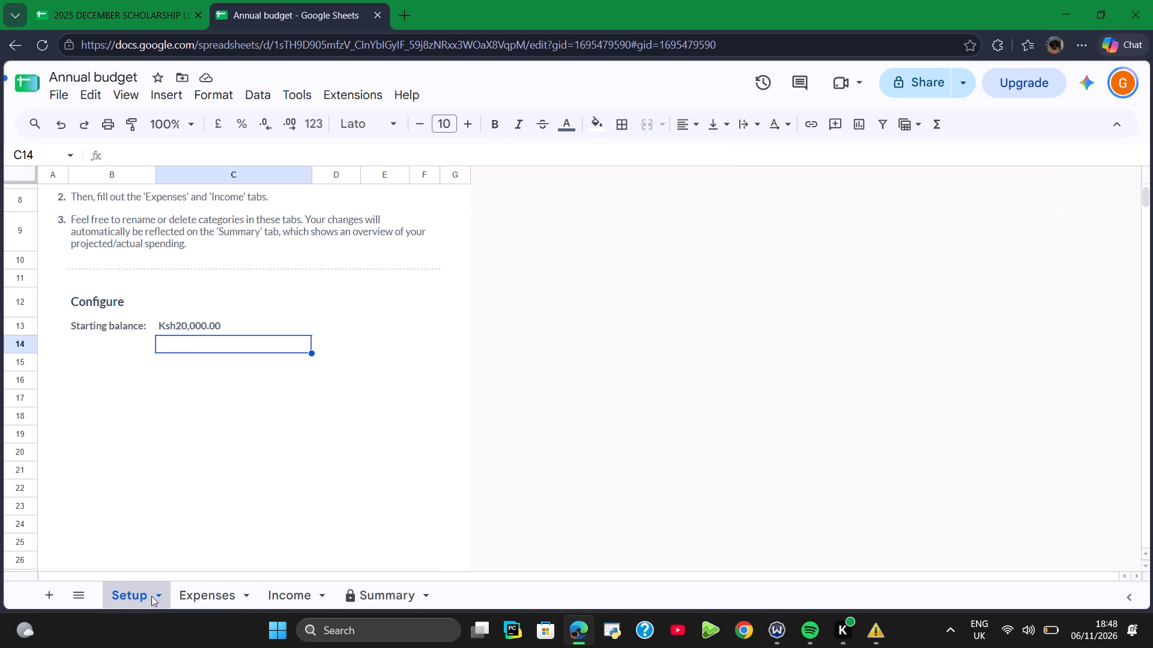
pyautogui.click(200, 311)
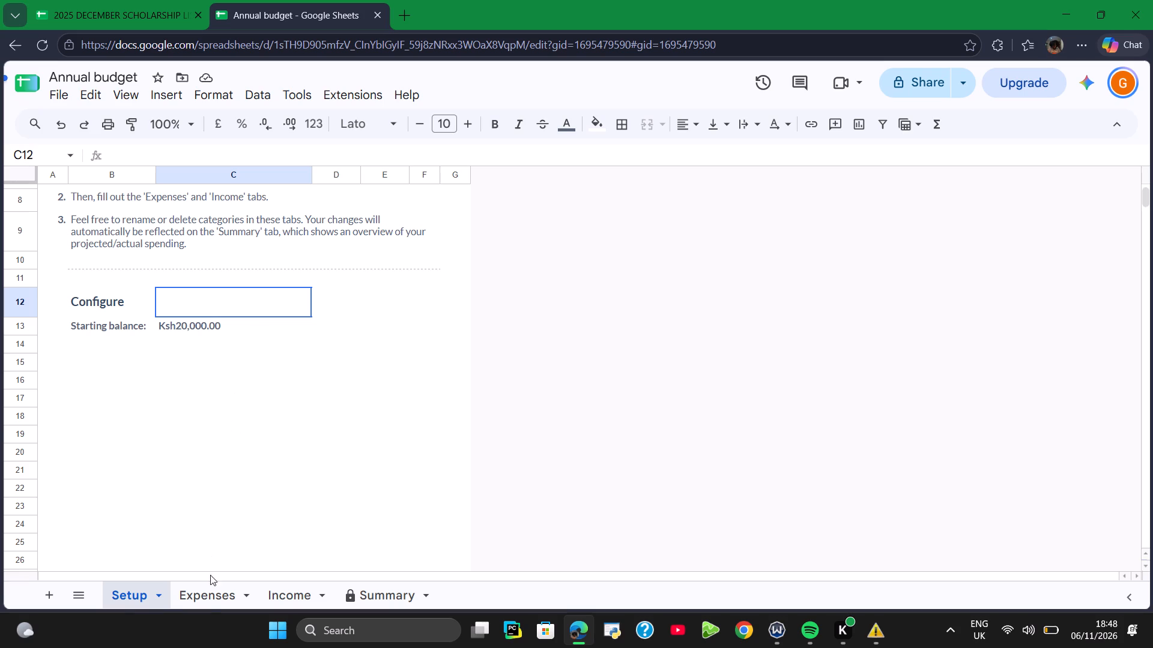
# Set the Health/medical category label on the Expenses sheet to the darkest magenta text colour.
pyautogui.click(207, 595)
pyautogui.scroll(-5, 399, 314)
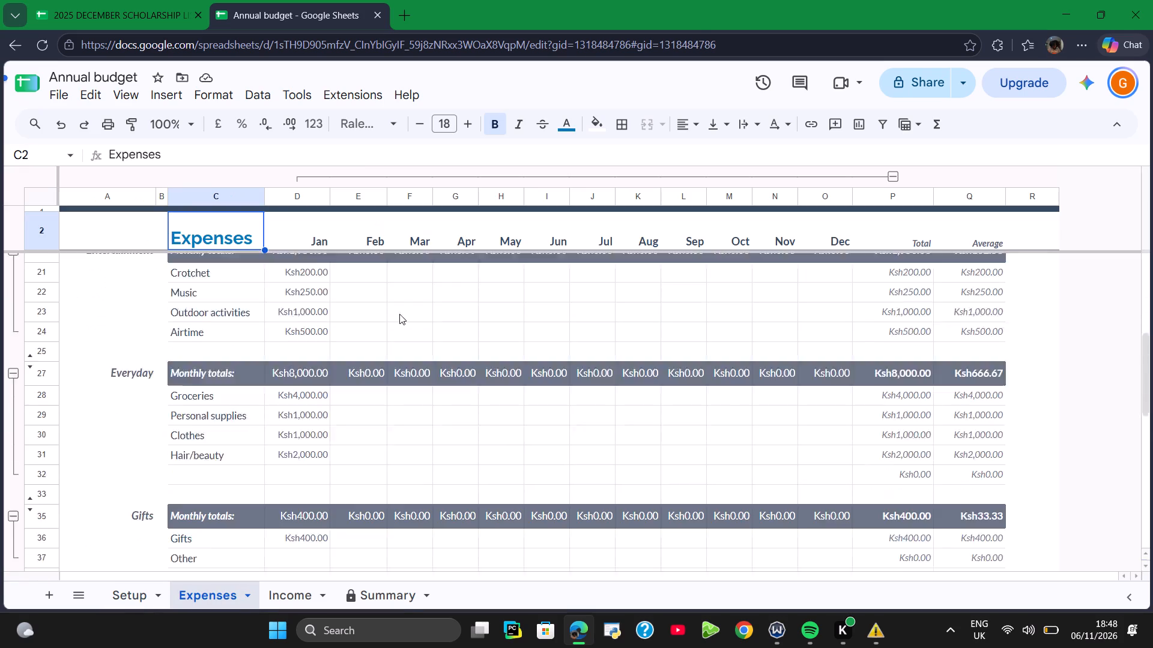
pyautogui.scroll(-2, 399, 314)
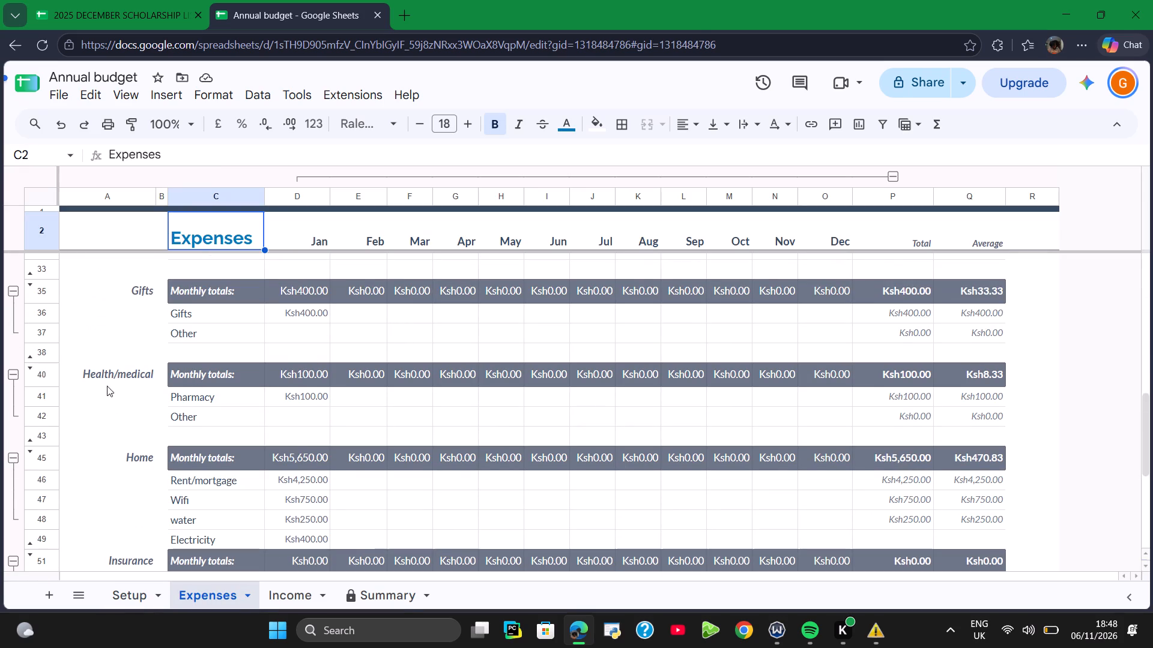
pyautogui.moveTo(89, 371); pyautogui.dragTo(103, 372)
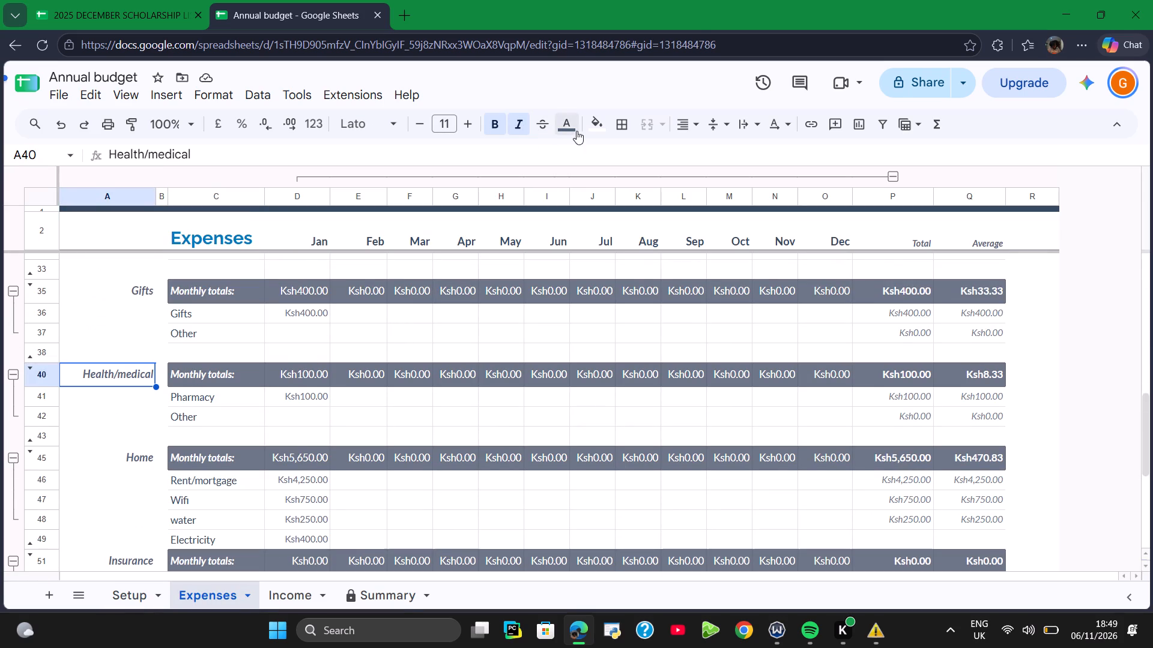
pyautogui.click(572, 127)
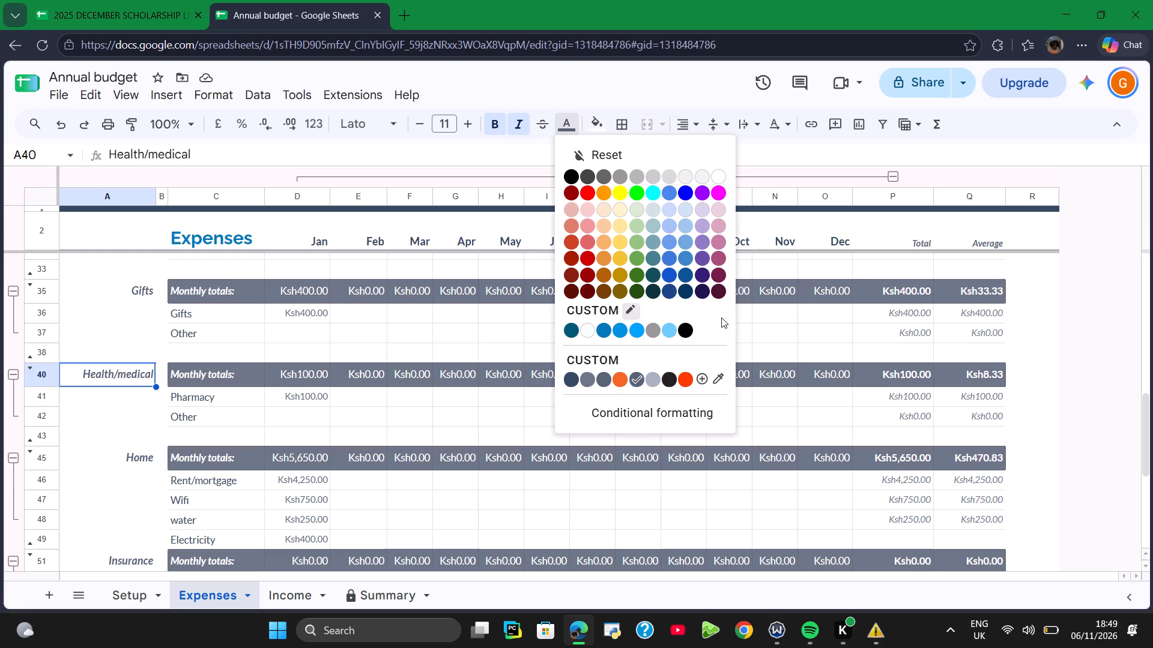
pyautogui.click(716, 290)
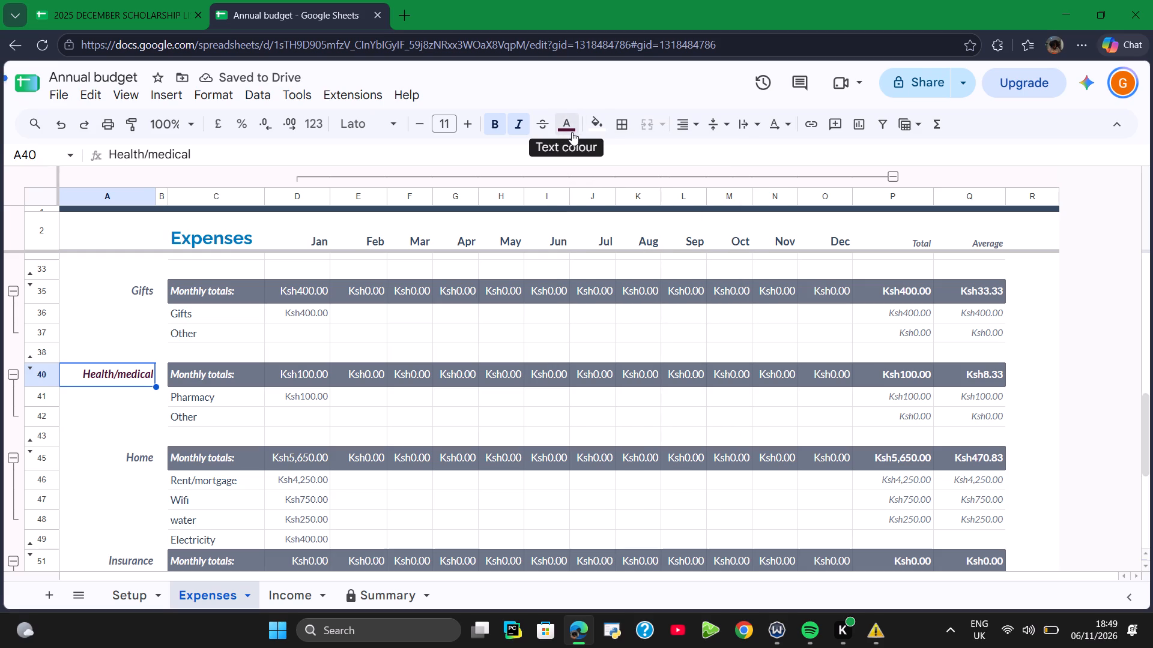
# Set the text colour of all Expenses category labels, A5:A68 from Investment through Savings, to dark magenta.
pyautogui.click(150, 290)
pyautogui.scroll(3, 168, 278)
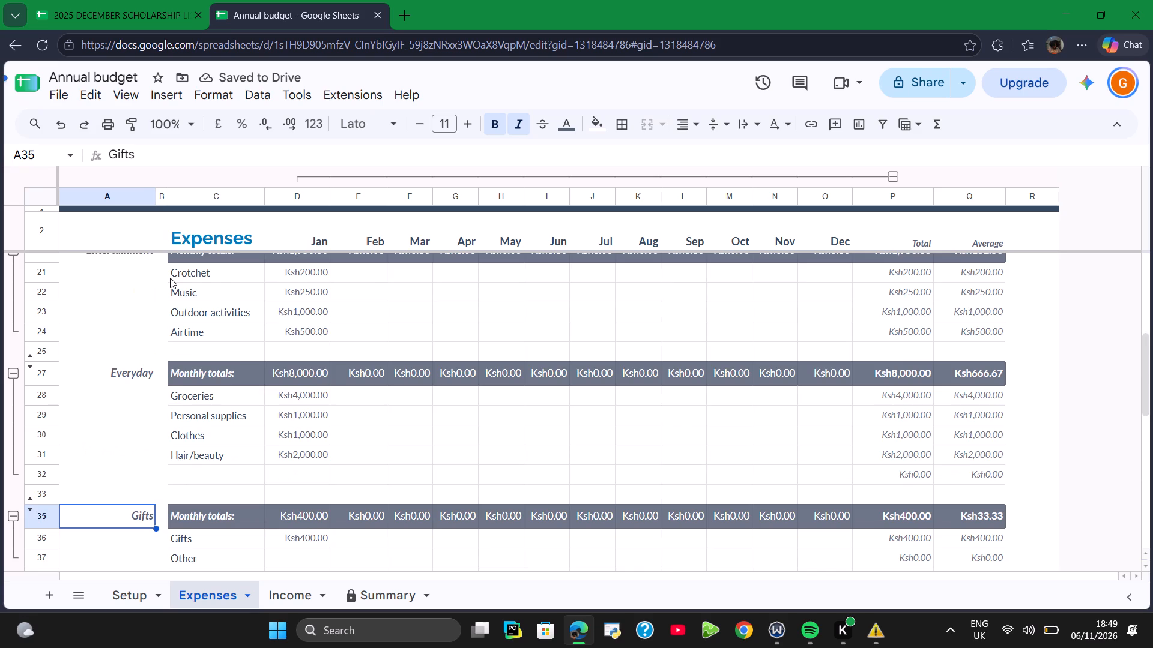
pyautogui.scroll(7, 130, 288)
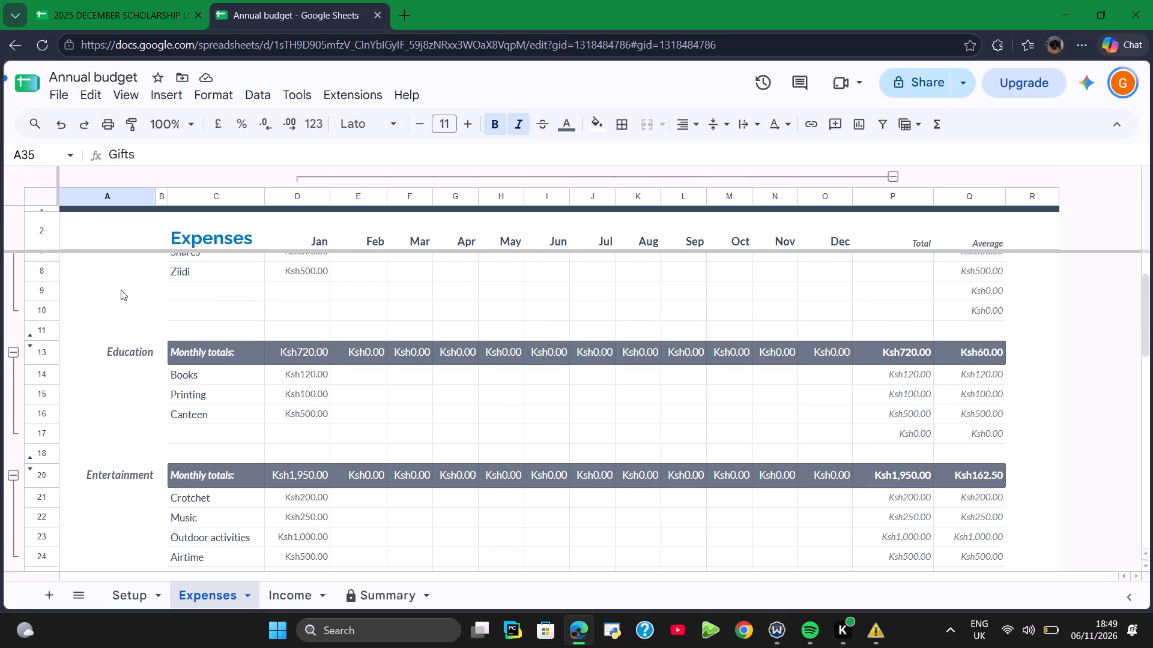
pyautogui.scroll(1, 121, 290)
pyautogui.moveTo(95, 280); pyautogui.dragTo(113, 556)
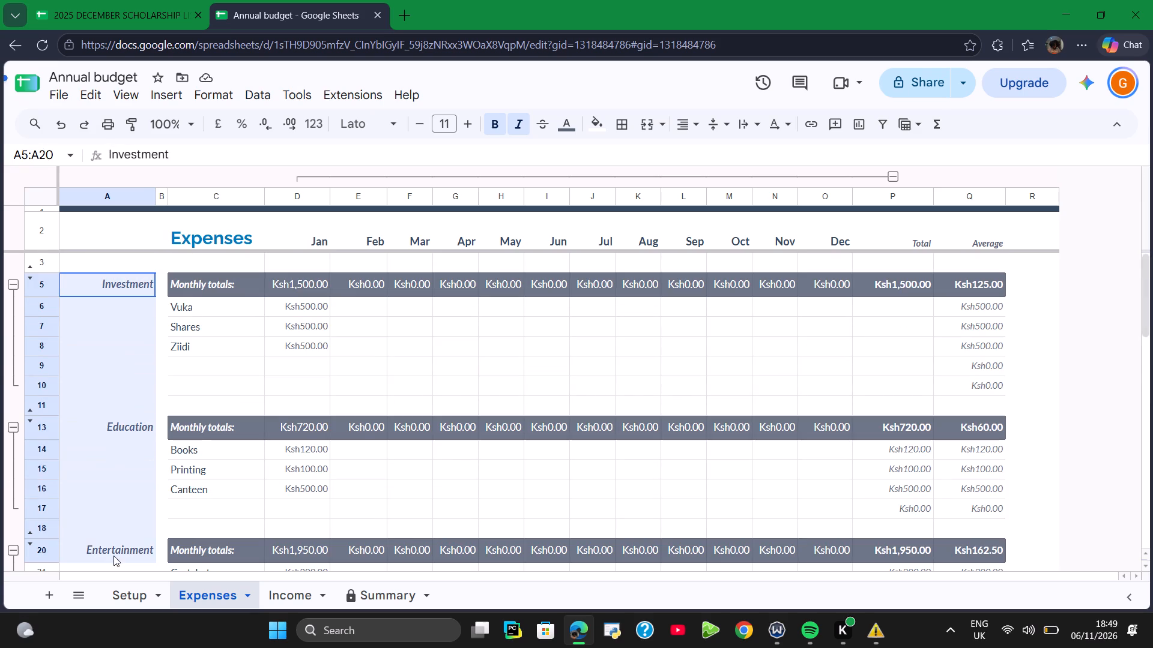
pyautogui.moveTo(113, 556); pyautogui.dragTo(127, 572)
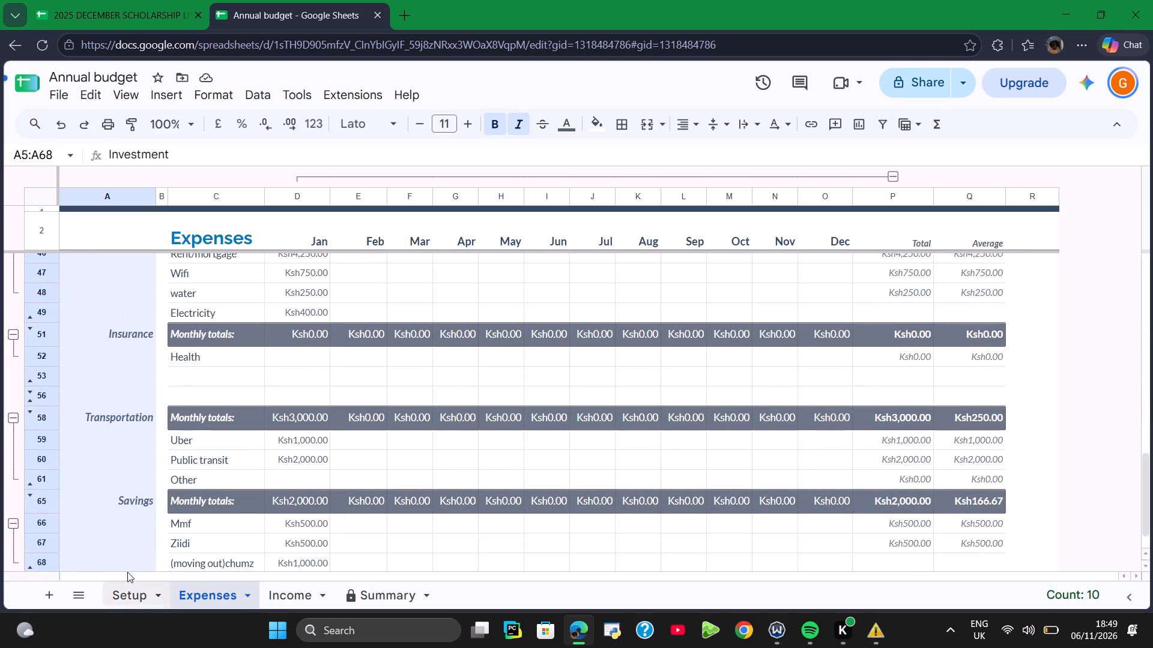
pyautogui.moveTo(127, 572); pyautogui.dragTo(130, 591)
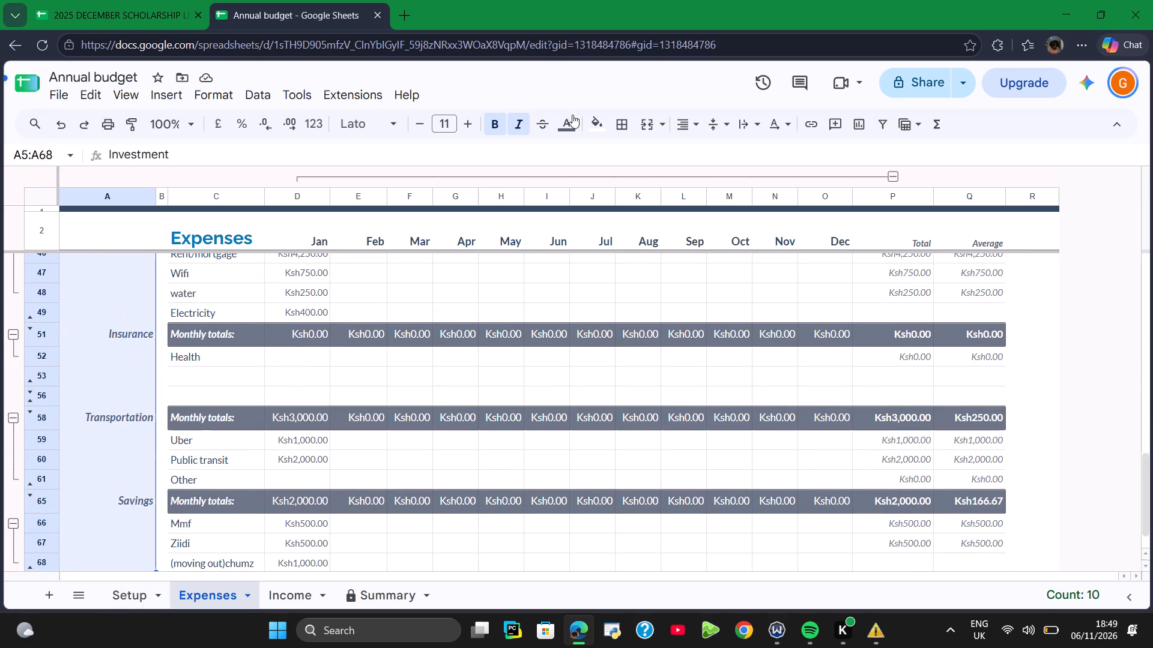
pyautogui.click(567, 126)
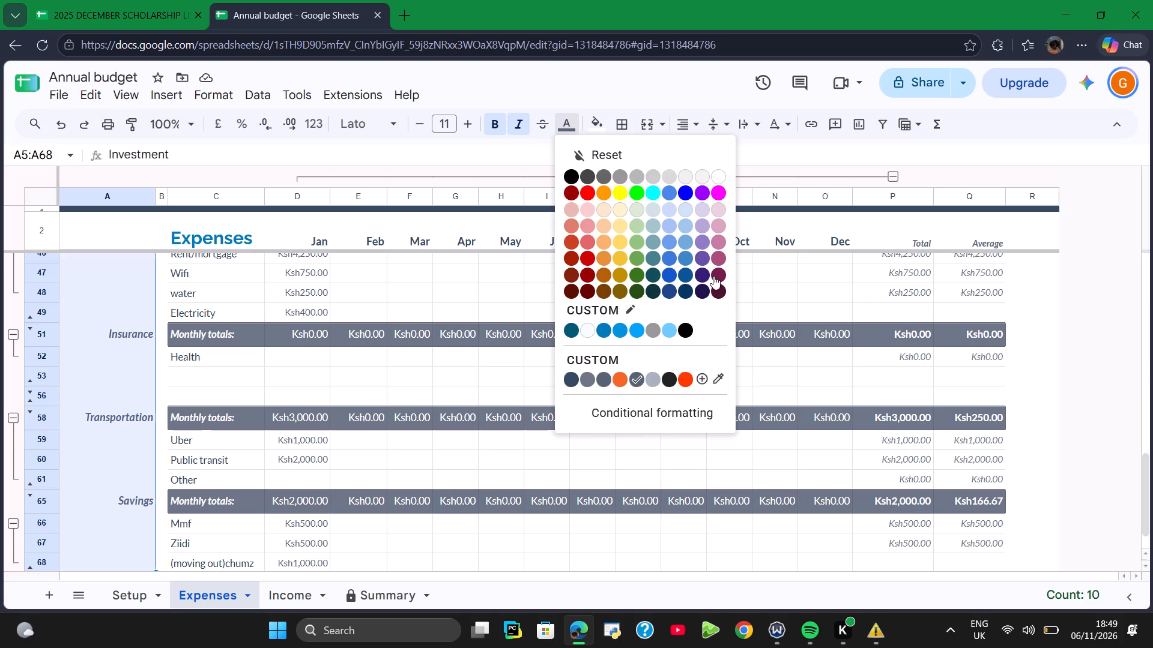
pyautogui.click(718, 275)
pyautogui.click(143, 389)
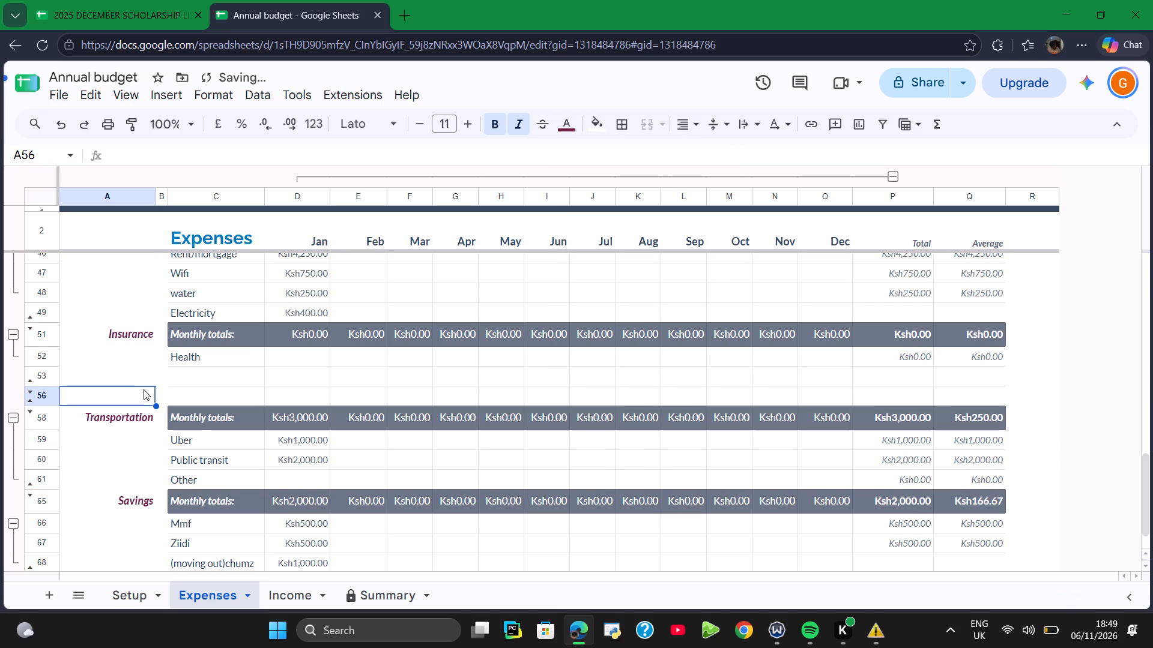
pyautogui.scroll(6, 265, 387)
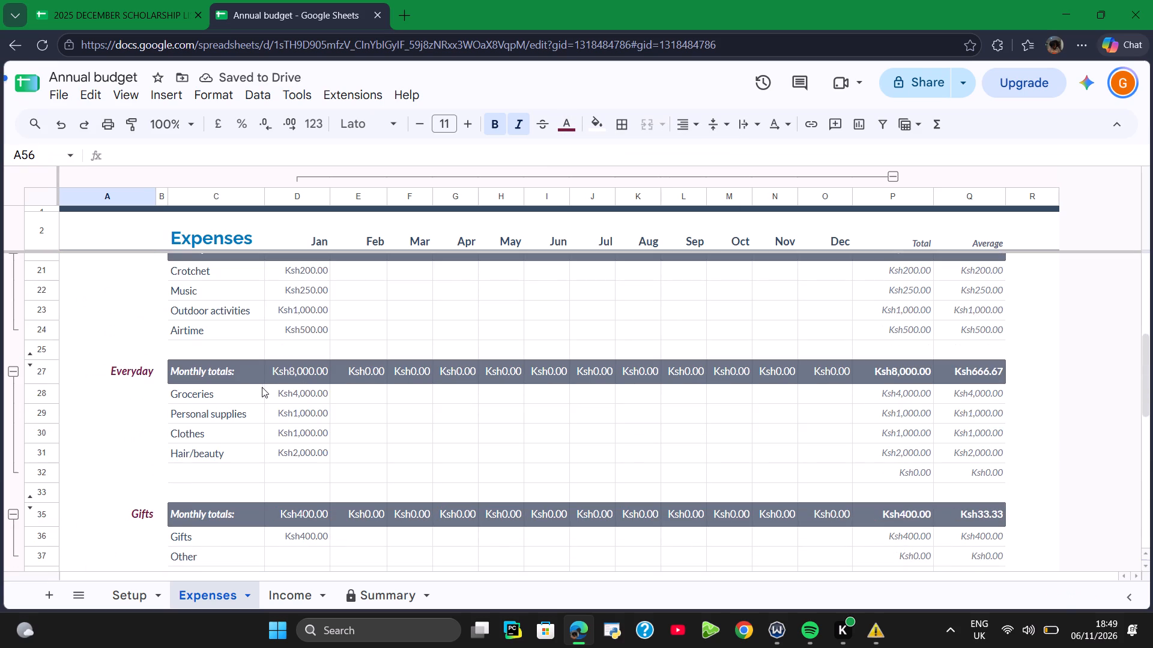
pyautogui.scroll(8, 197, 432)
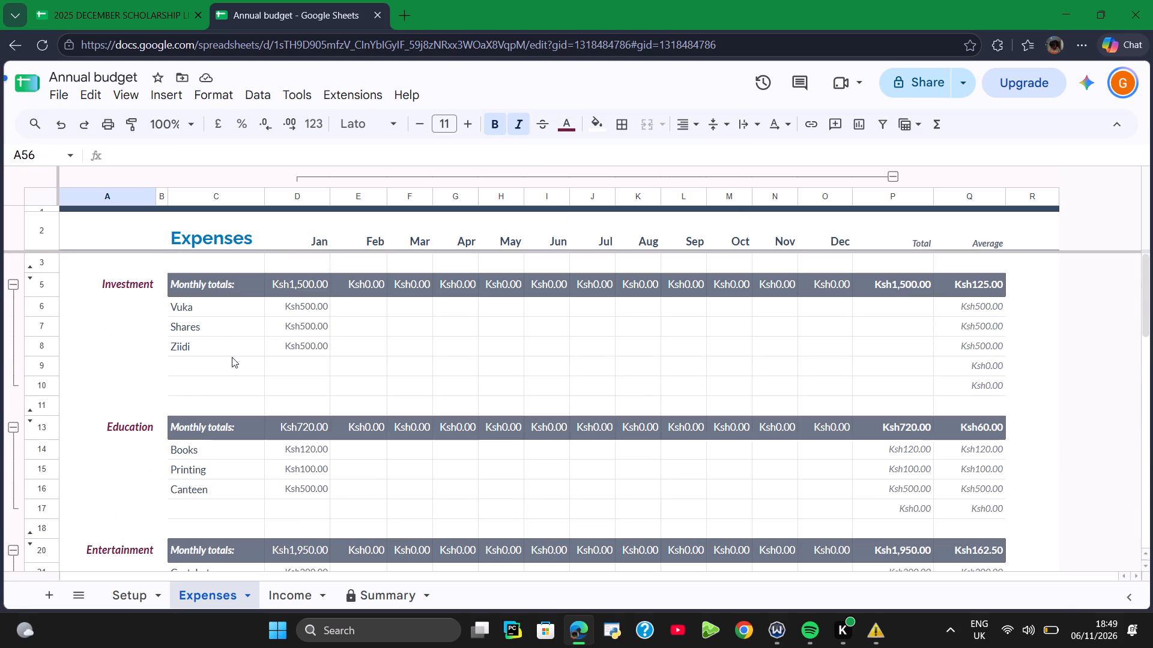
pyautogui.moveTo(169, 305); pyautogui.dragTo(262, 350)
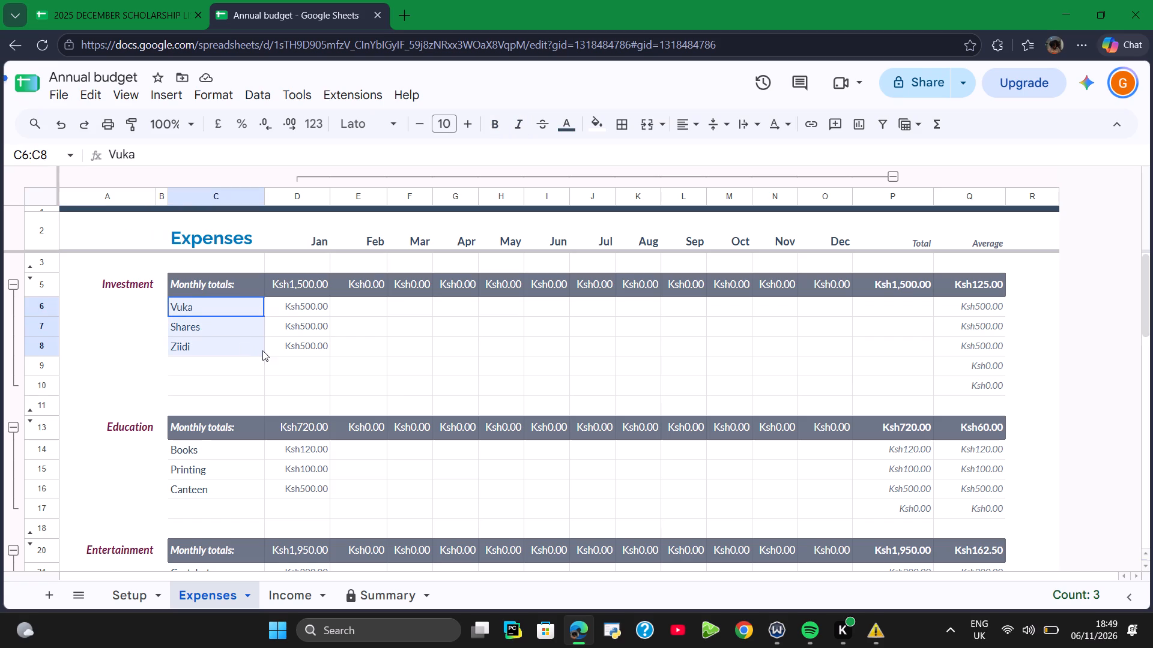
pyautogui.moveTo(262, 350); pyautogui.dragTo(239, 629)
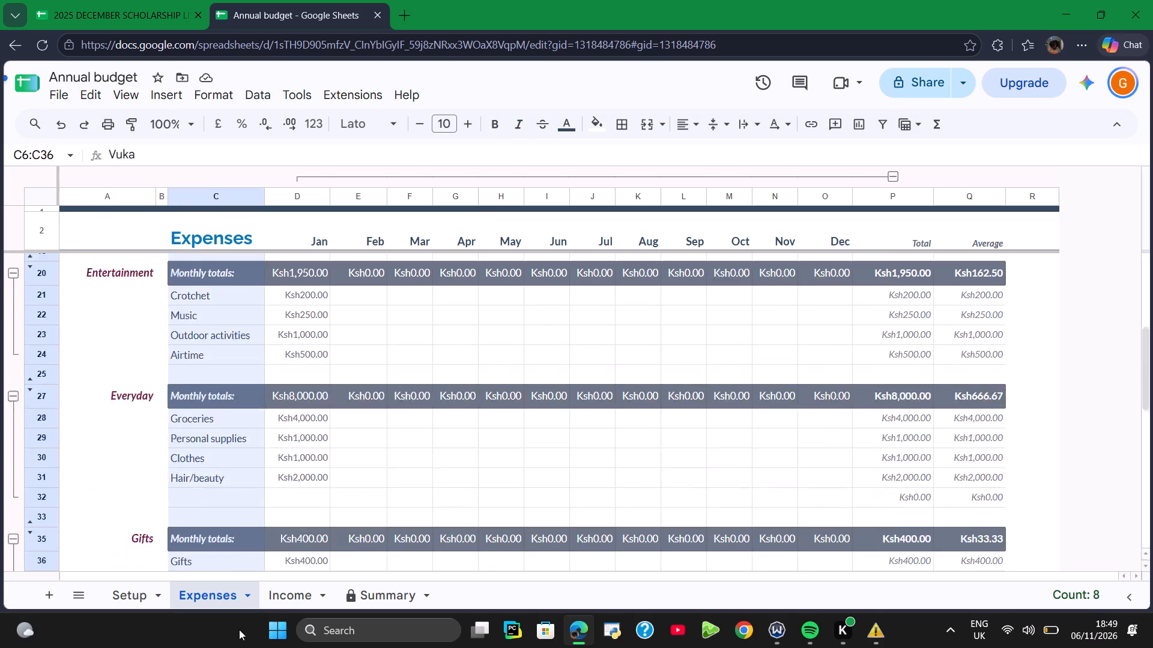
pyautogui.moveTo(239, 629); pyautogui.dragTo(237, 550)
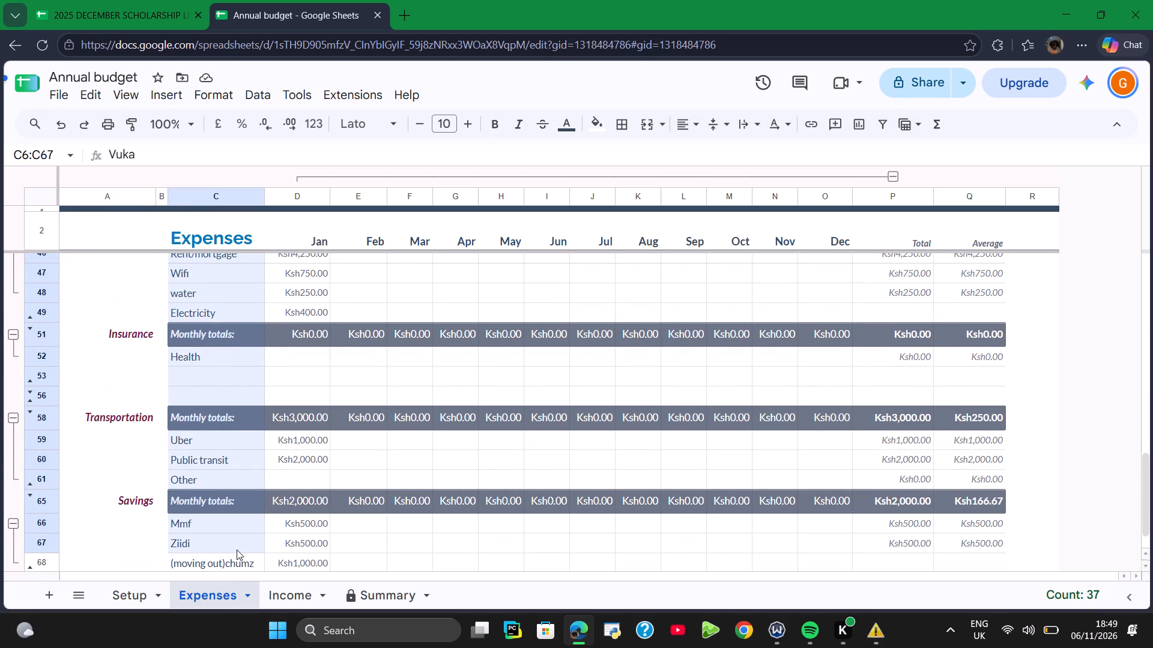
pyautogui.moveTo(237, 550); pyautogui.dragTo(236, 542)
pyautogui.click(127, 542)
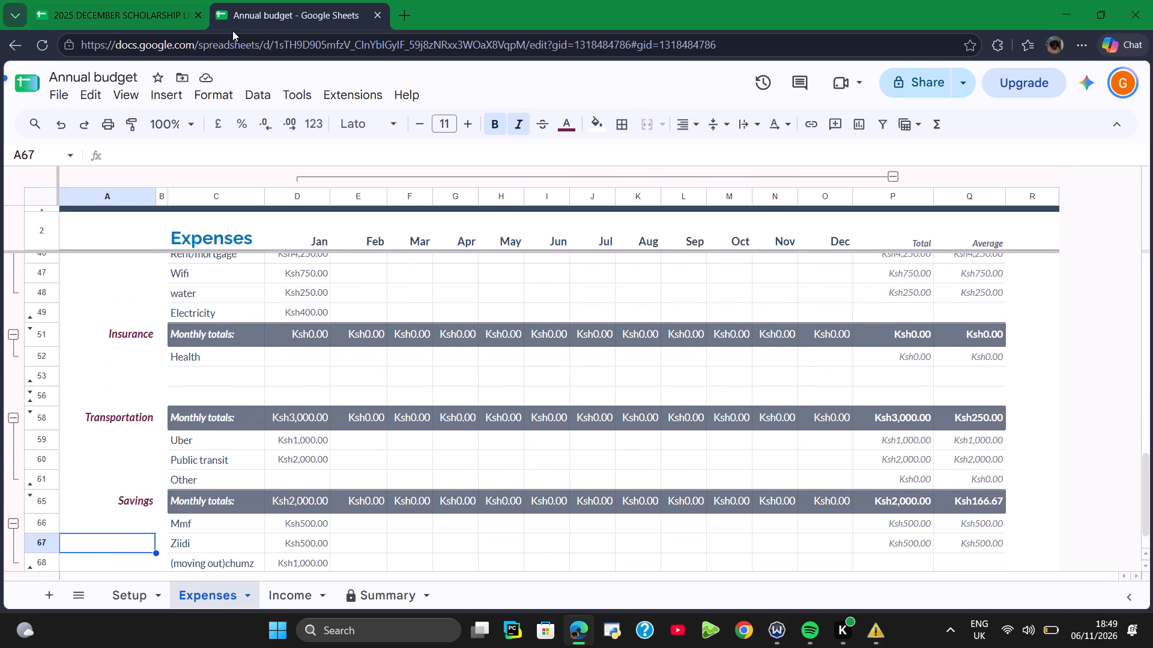
# Set the text colour of the Expenses header row, D2:Q2 from Jan through Average, to the custom dark teal-blue theme colour.
pyautogui.scroll(2, 632, 295)
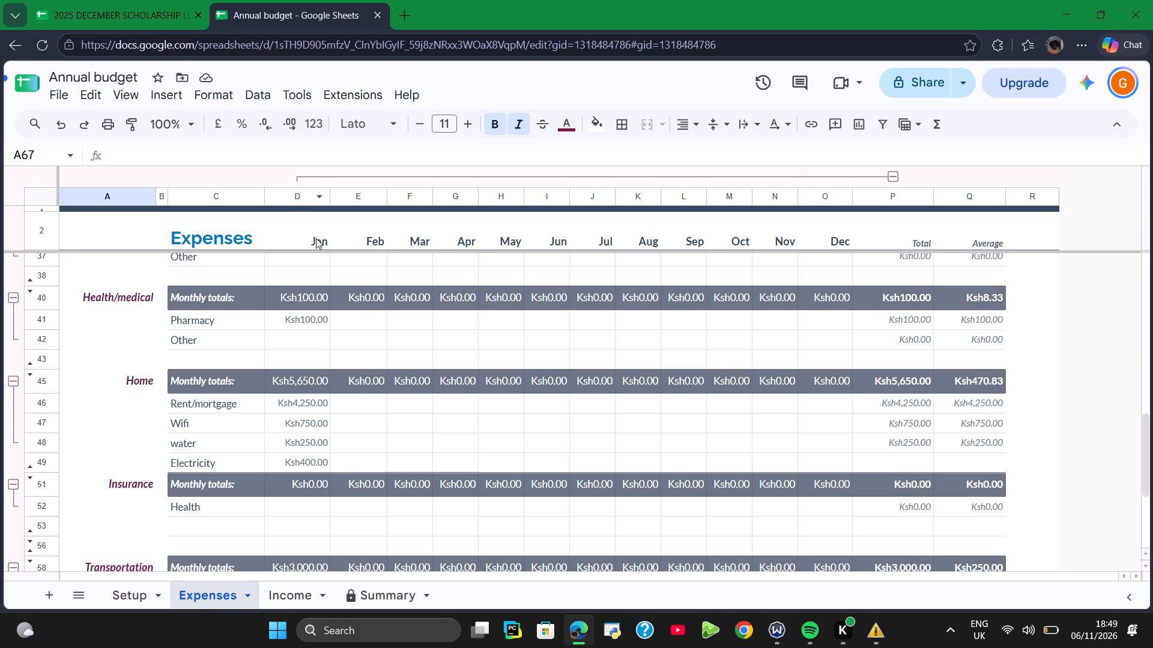
pyautogui.moveTo(309, 236); pyautogui.dragTo(664, 235)
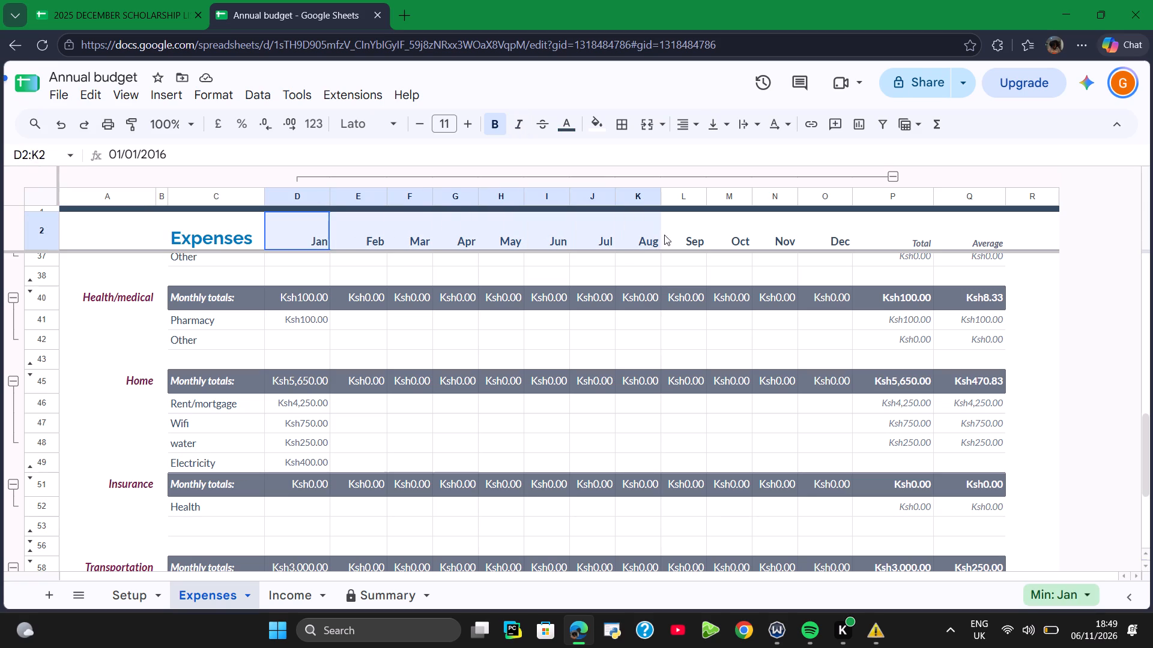
pyautogui.moveTo(664, 235); pyautogui.dragTo(964, 236)
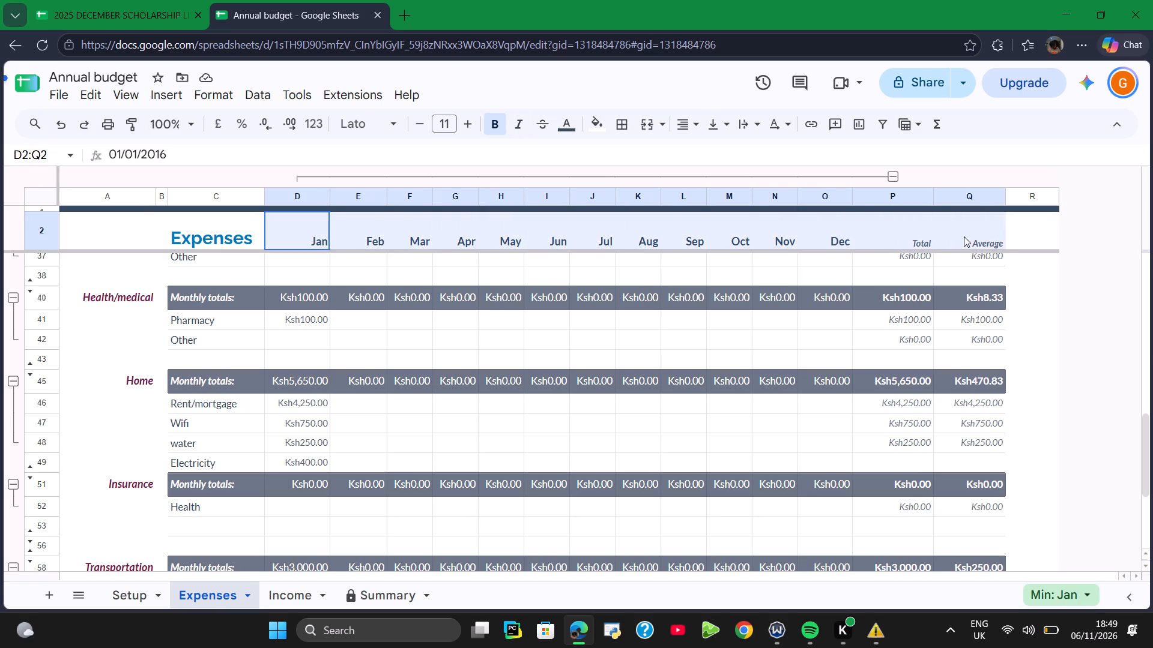
pyautogui.moveTo(964, 236); pyautogui.dragTo(983, 236)
pyautogui.click(563, 125)
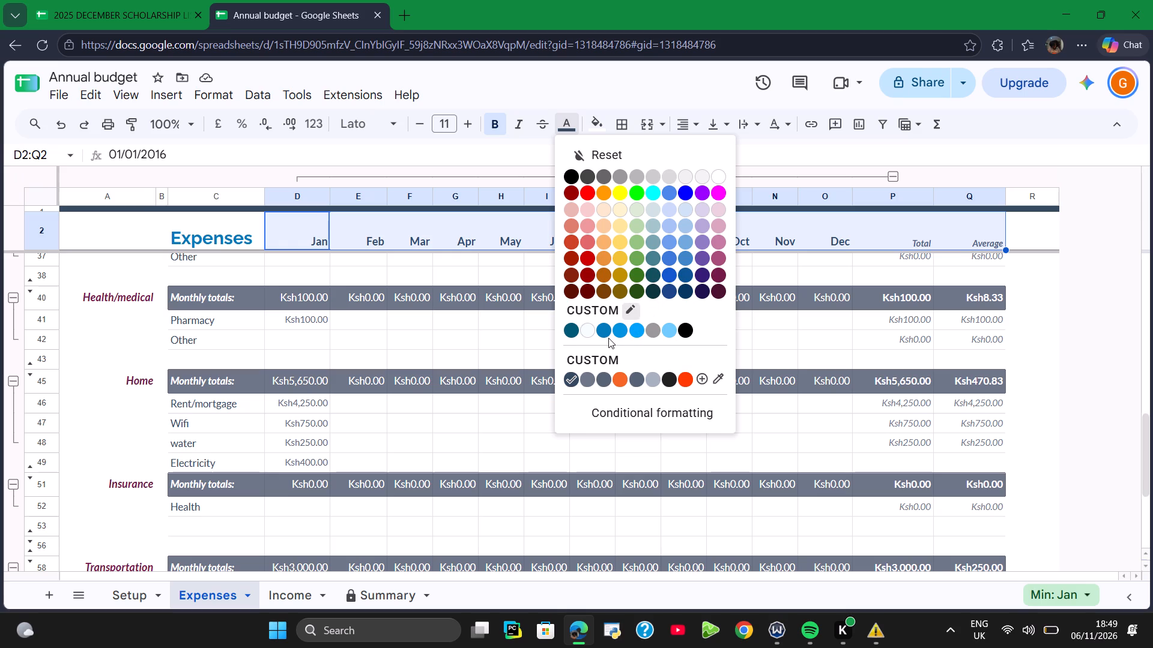
pyautogui.click(568, 332)
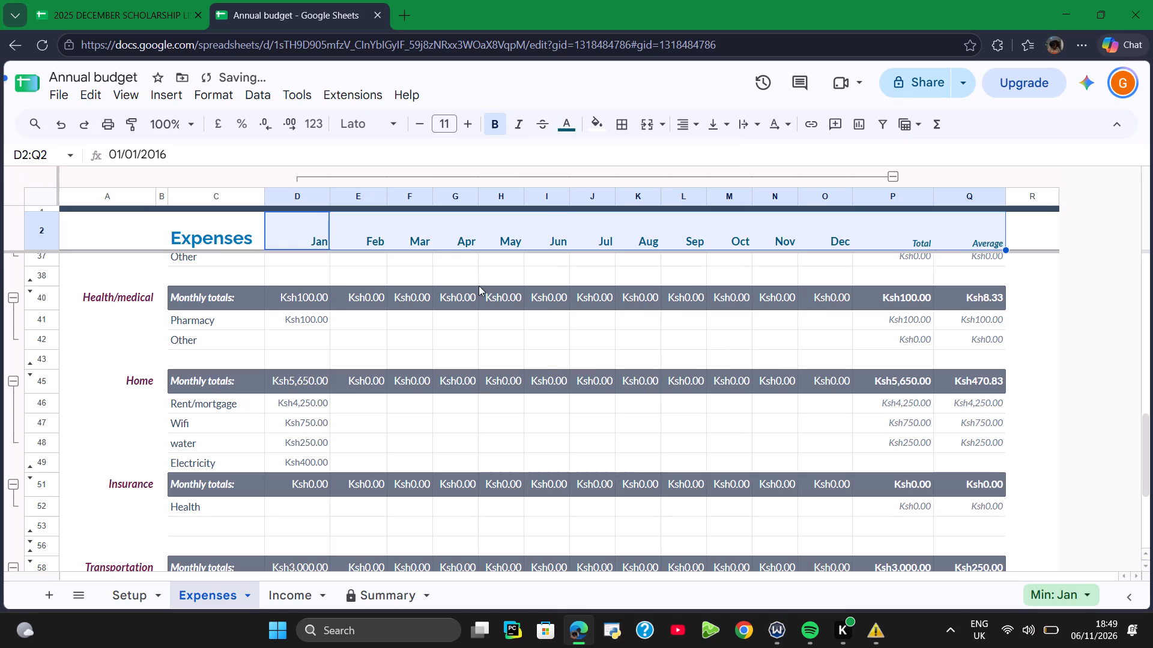
pyautogui.click(476, 254)
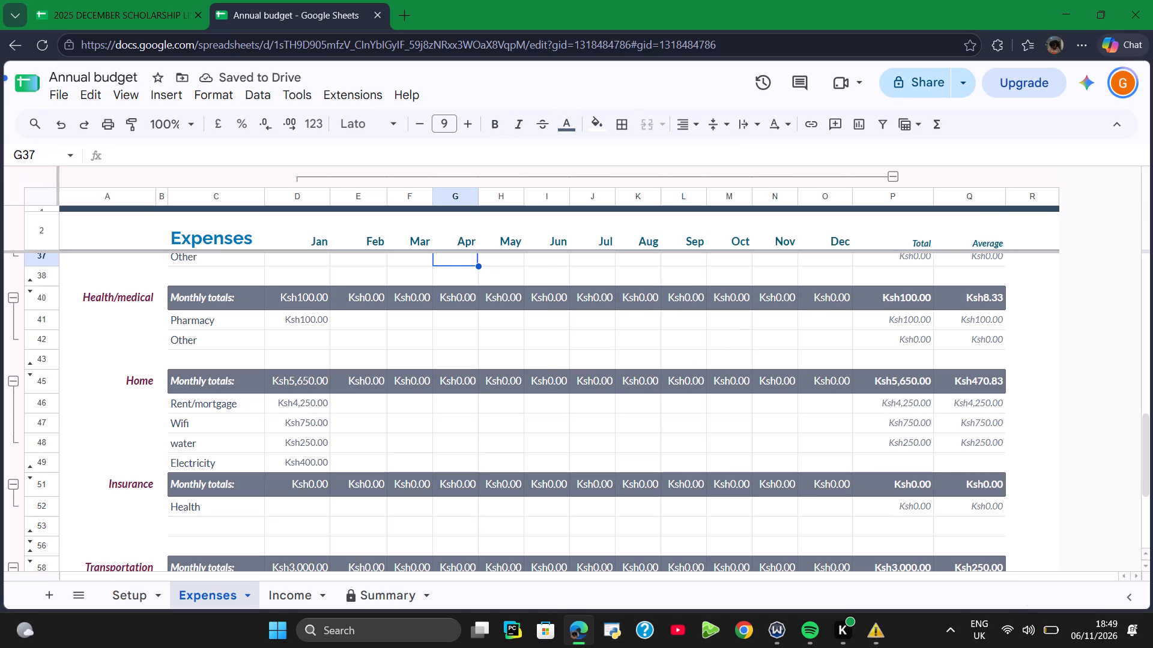